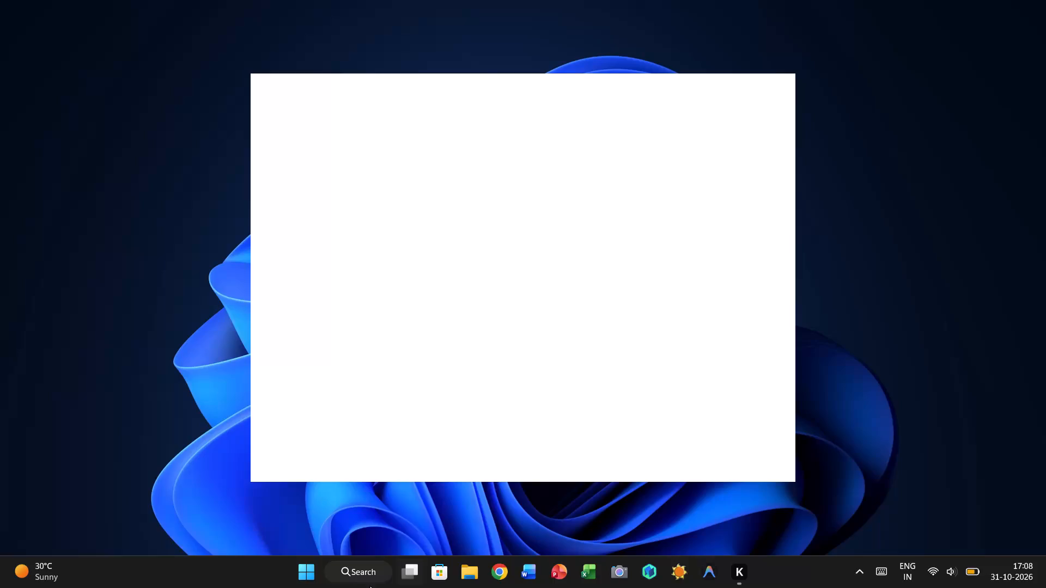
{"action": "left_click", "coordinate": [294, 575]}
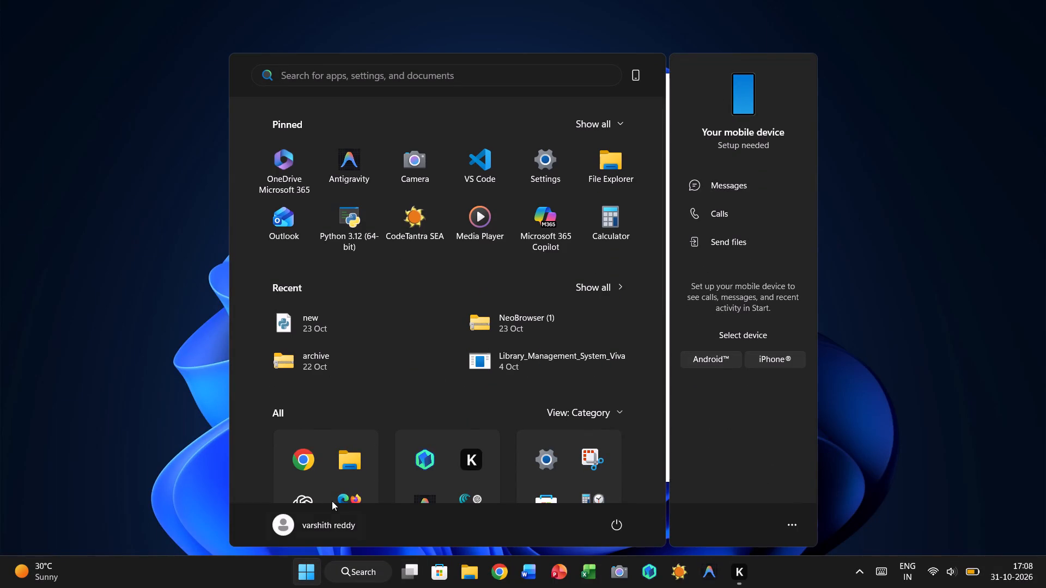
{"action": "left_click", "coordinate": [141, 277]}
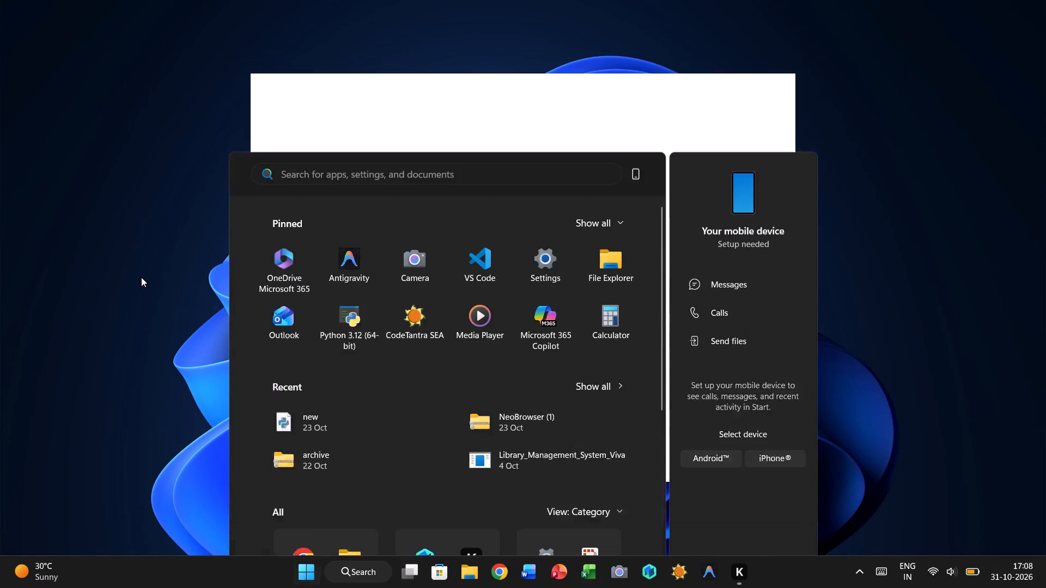
Launch Google Chrome from the desktop.
{"action": "left_click", "coordinate": [503, 585]}
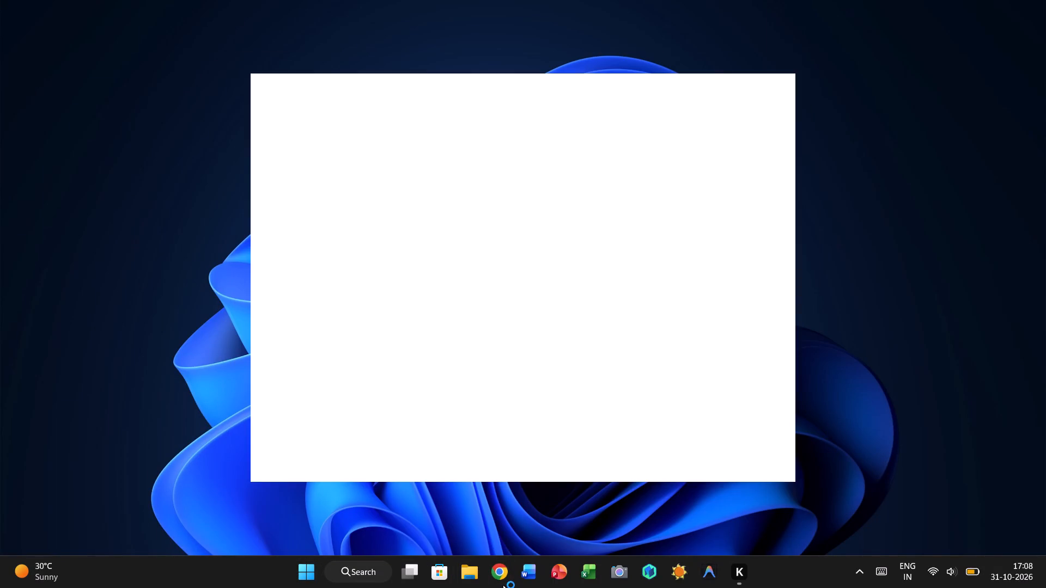
{"action": "left_click_drag", "start_coordinate": [503, 585], "coordinate": [531, 443]}
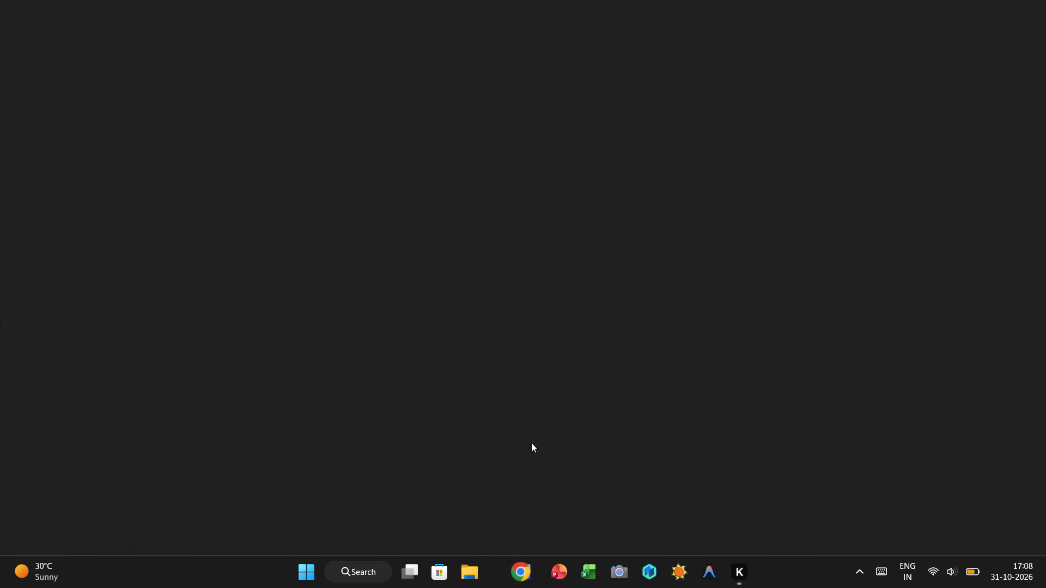
{"action": "left_click_drag", "start_coordinate": [531, 443], "coordinate": [505, 210]}
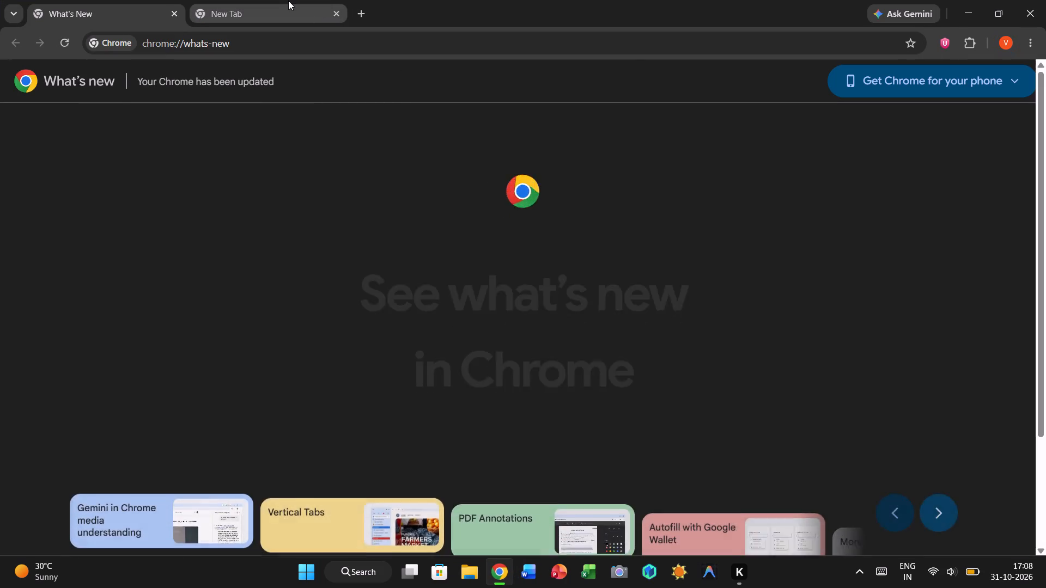
Switch to the New Tab page and close the What's New tab.
{"action": "left_click", "coordinate": [288, 1]}
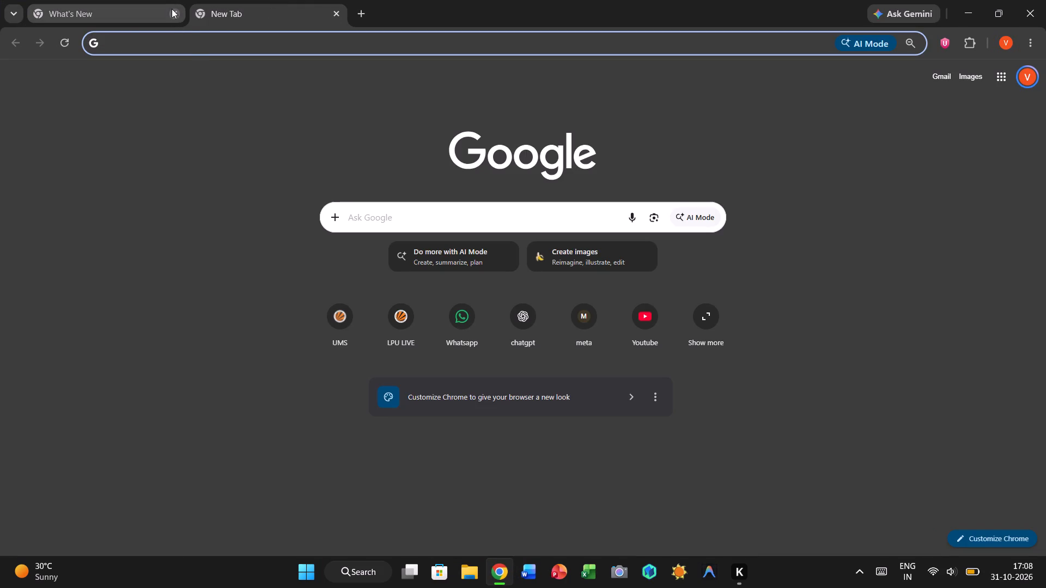
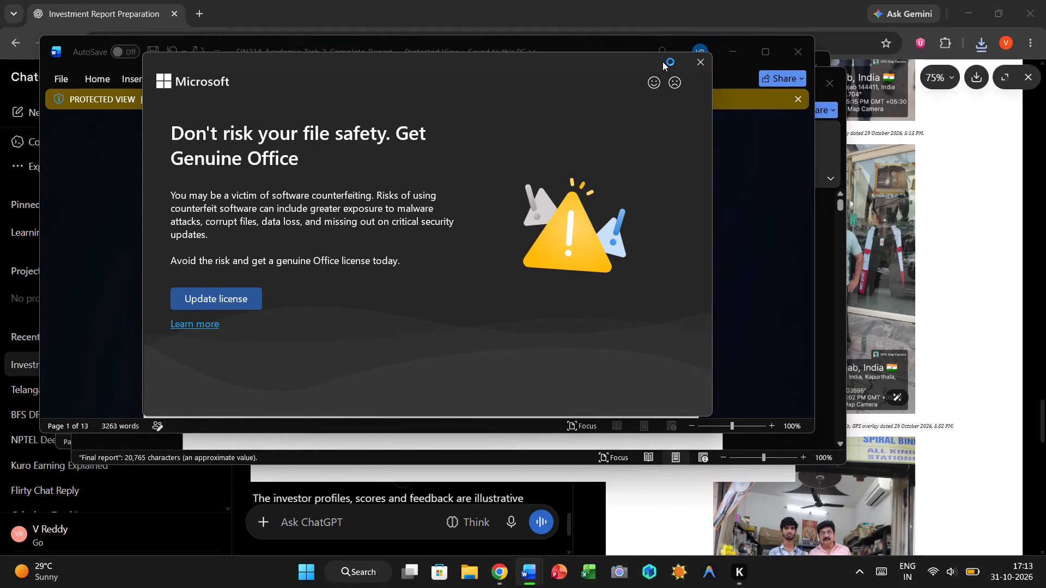
Dismiss the Office licence notice and maximize the FIN214_Academic_Task_3_Complete_Report window.
{"action": "left_click", "coordinate": [707, 62]}
{"action": "left_click", "coordinate": [764, 54]}
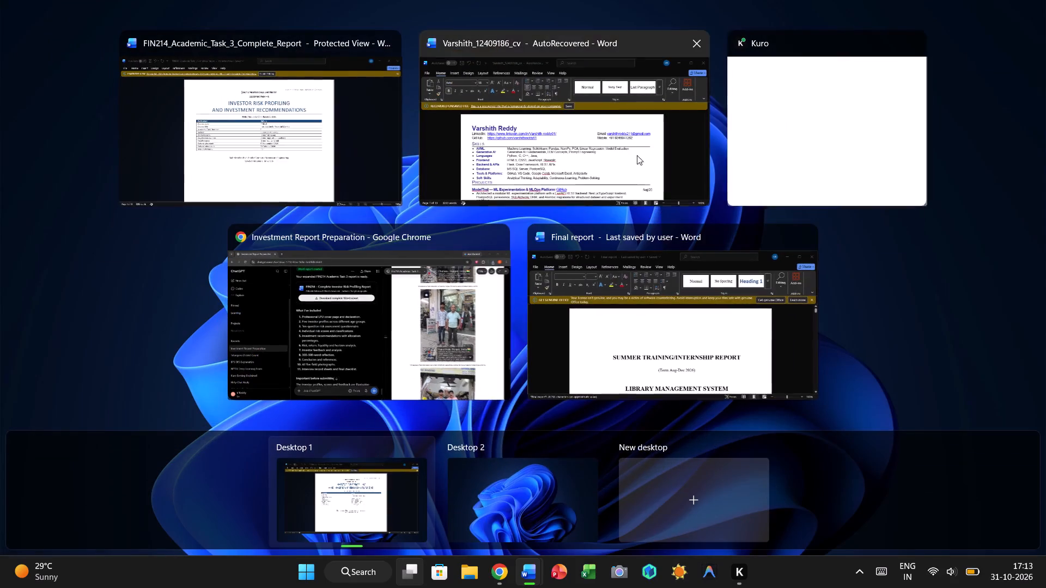
Close the recovered CV document without saving its changes, and close the Final report document as well.
{"action": "left_click", "coordinate": [701, 51]}
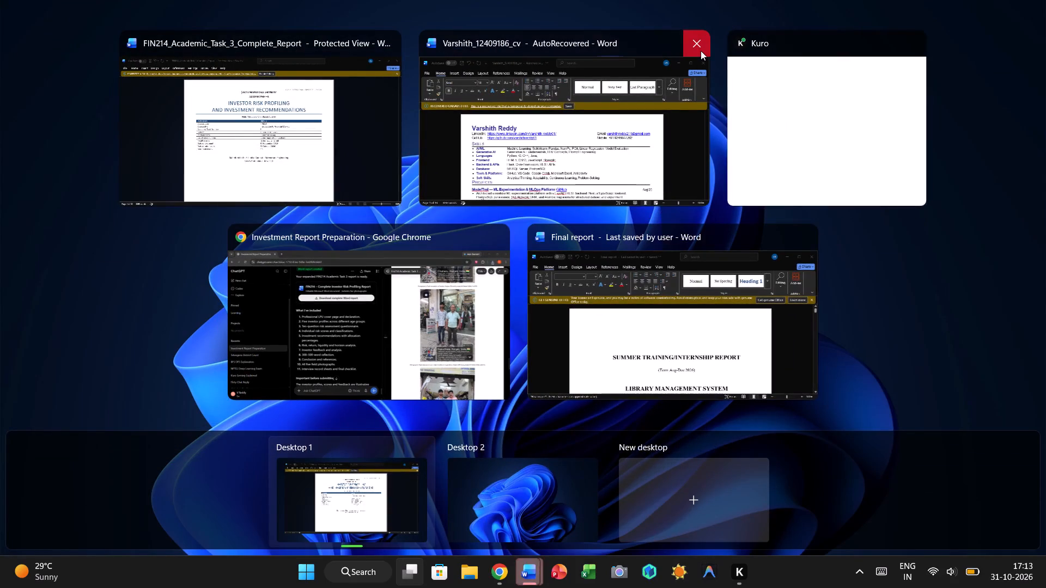
{"action": "left_click", "coordinate": [701, 38]}
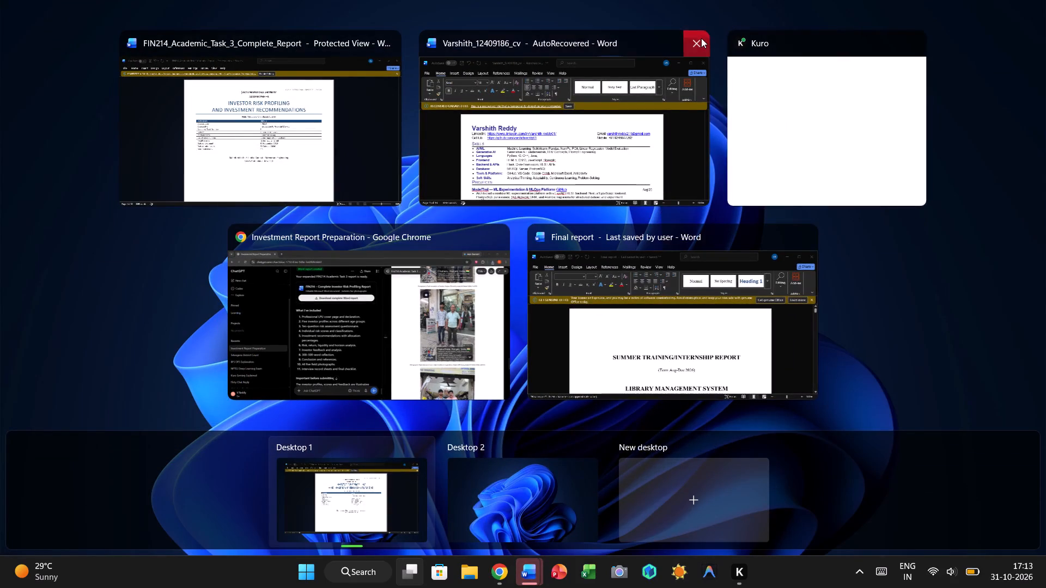
{"action": "left_click", "coordinate": [656, 275]}
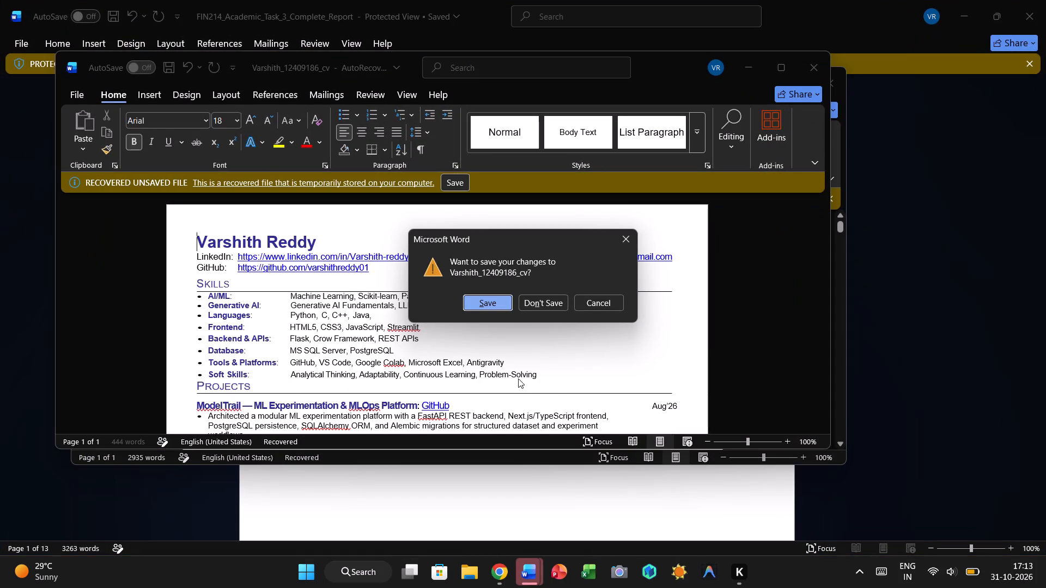
{"action": "left_click", "coordinate": [536, 304]}
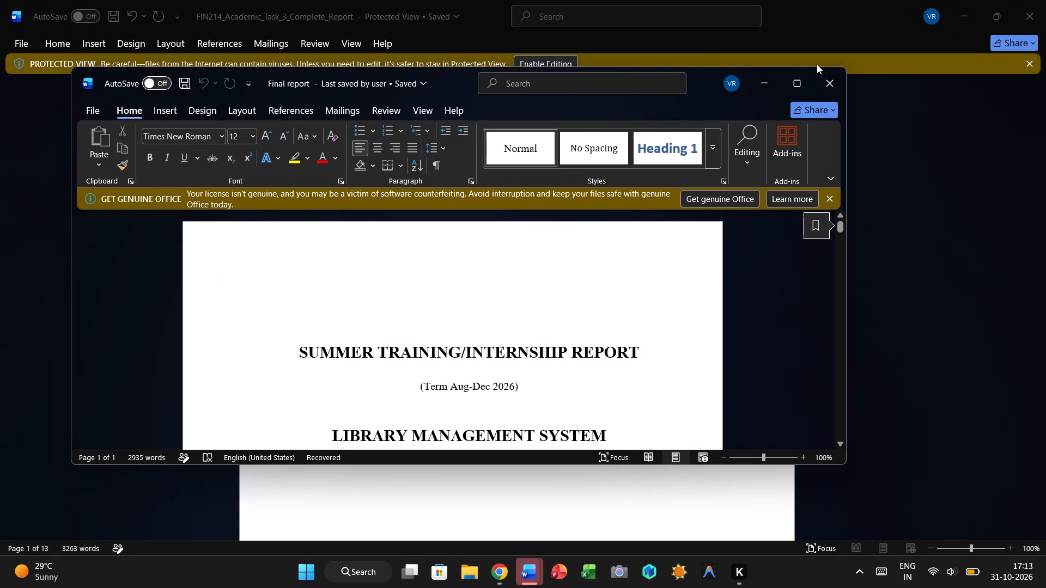
{"action": "left_click", "coordinate": [826, 71]}
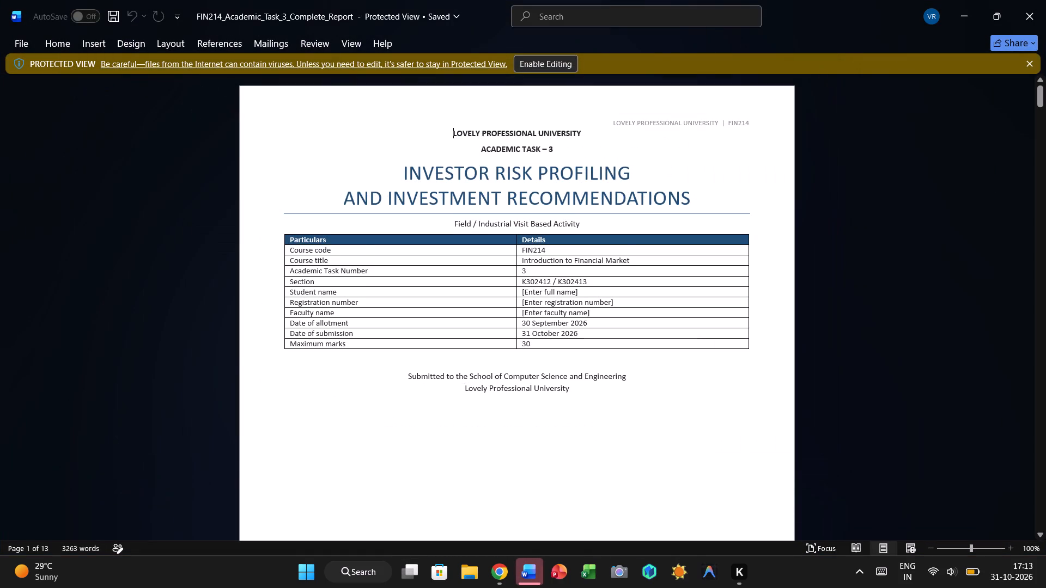
Return to the FIN214_Academic_Task_3_Complete_Report document and enable editing for it.
{"action": "scroll", "coordinate": [585, 237], "scroll_direction": "down", "scroll_amount": 6}
{"action": "scroll", "coordinate": [585, 237], "scroll_direction": "up", "scroll_amount": 12}
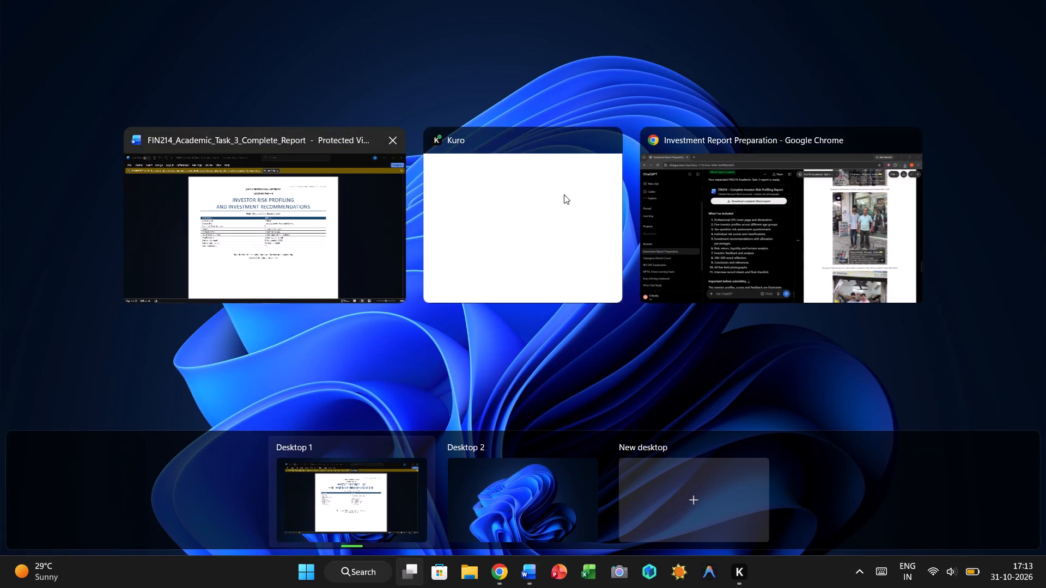
{"action": "left_click", "coordinate": [247, 240]}
{"action": "scroll", "coordinate": [247, 240], "scroll_direction": "down", "scroll_amount": 2}
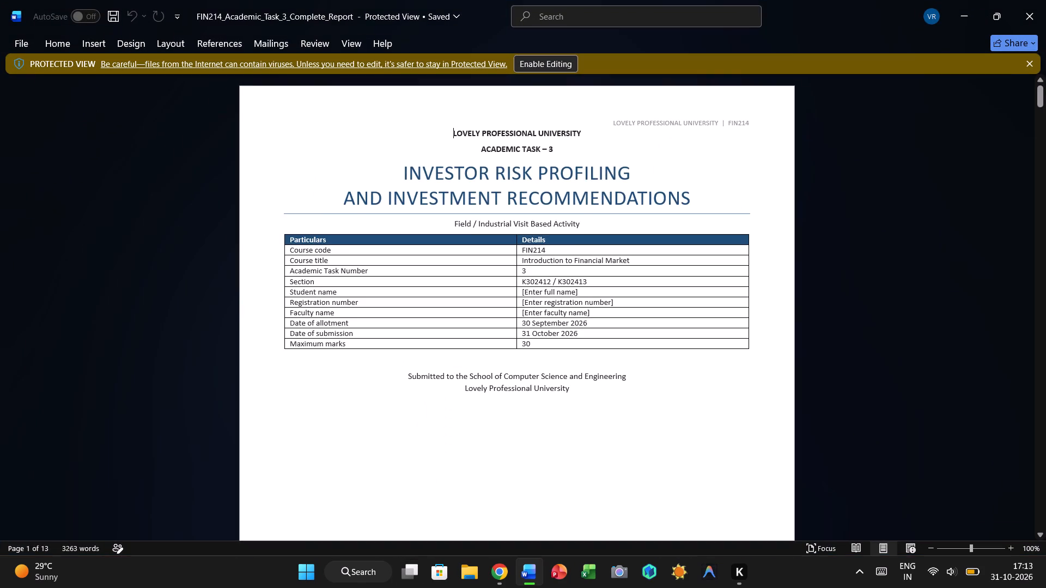
{"action": "scroll", "coordinate": [247, 240], "scroll_direction": "down", "scroll_amount": 14}
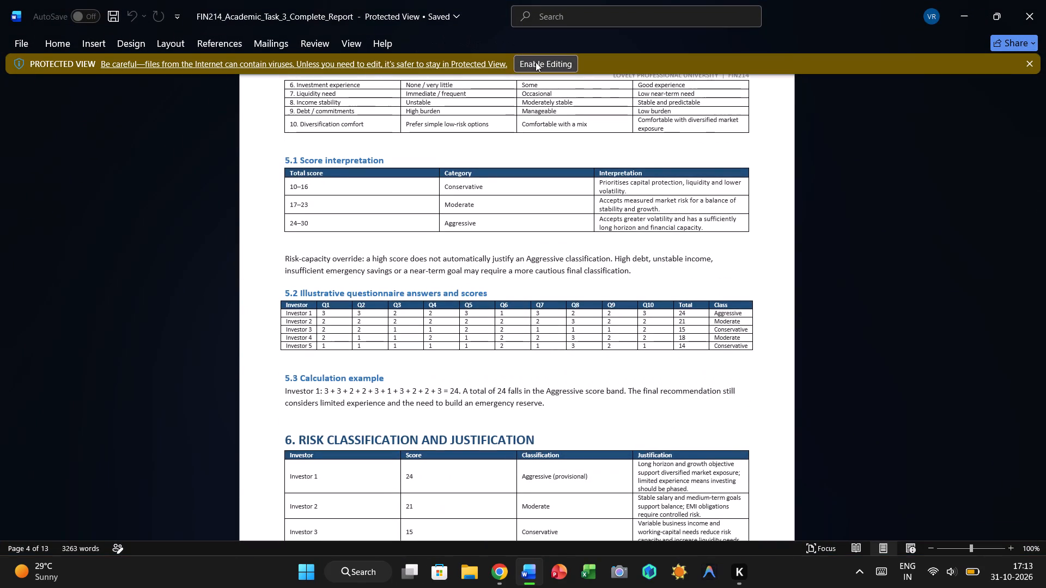
{"action": "left_click", "coordinate": [536, 62]}
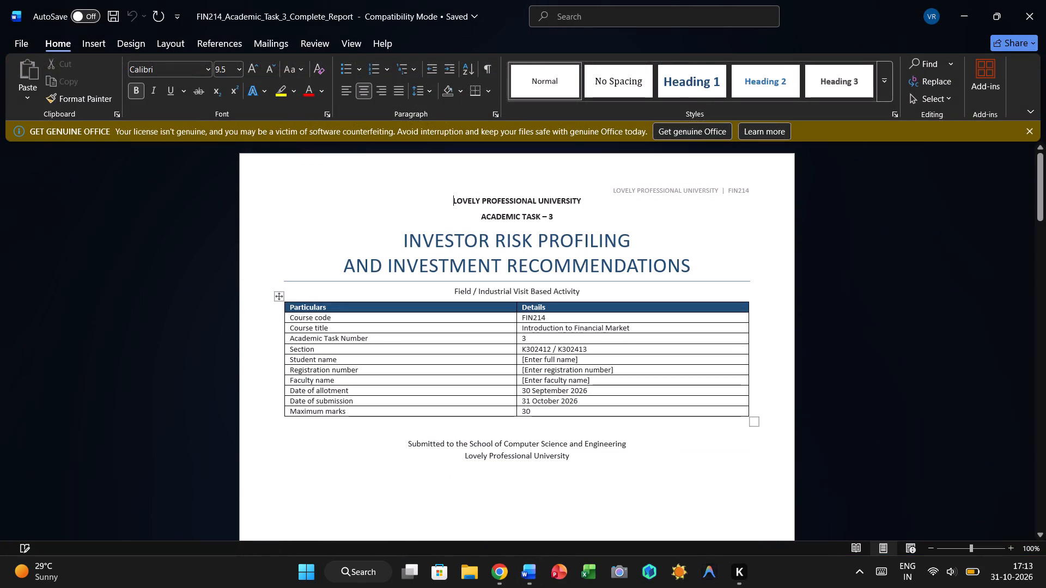
Review the report from the cover page through the objectives, methodology, investor profiles, questionnaire and risk classification, checking the multi-page layout.
{"action": "scroll", "coordinate": [367, 332], "scroll_direction": "down", "scroll_amount": 1}
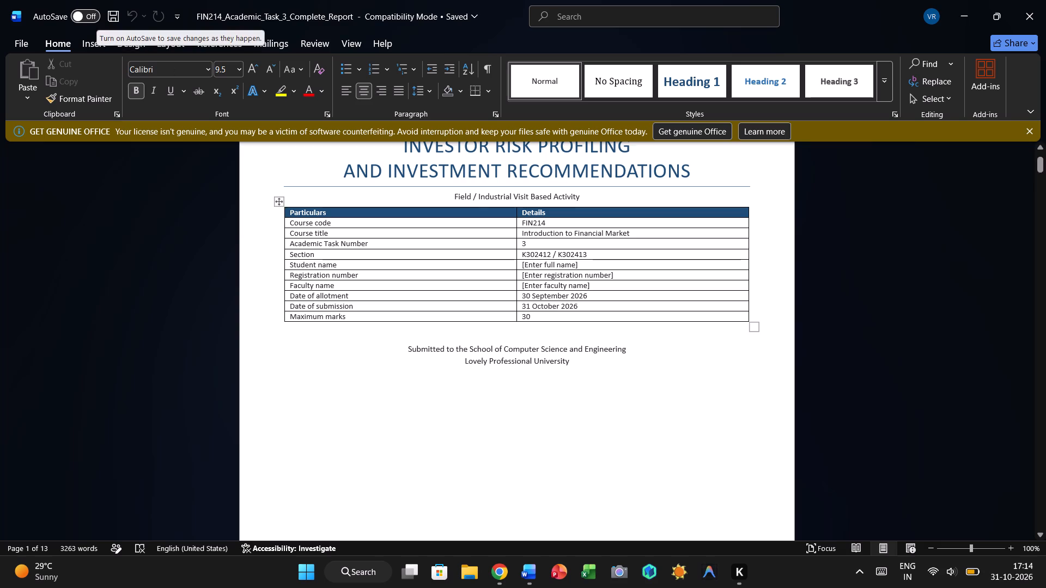
{"action": "scroll", "coordinate": [434, 251], "scroll_direction": "down", "scroll_amount": 9}
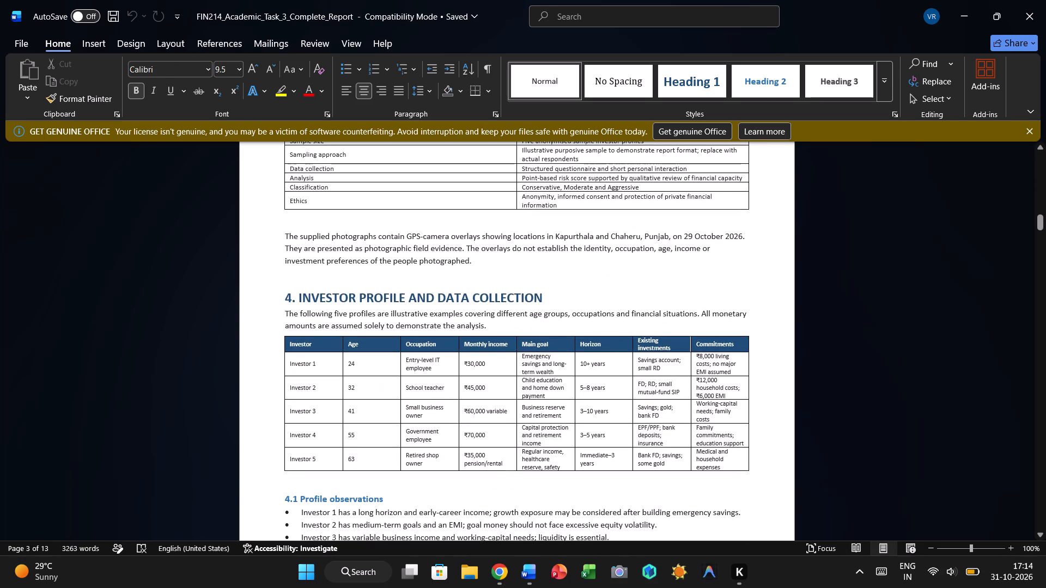
{"action": "scroll", "coordinate": [434, 251], "scroll_direction": "down", "scroll_amount": 9}
{"action": "scroll", "coordinate": [434, 251], "scroll_direction": "up", "scroll_amount": 4, "text": "ctrl"}
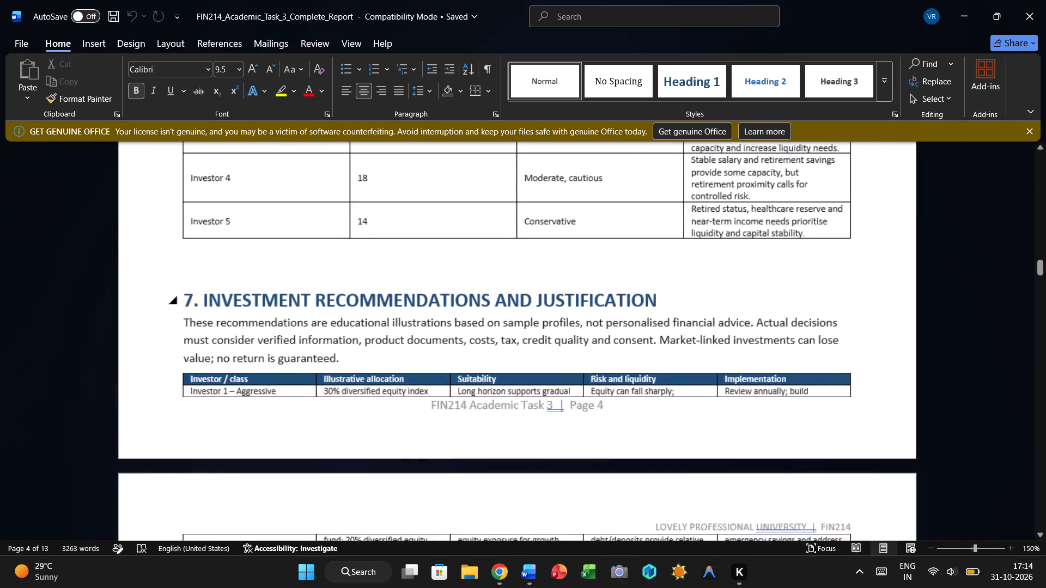
{"action": "scroll", "coordinate": [434, 251], "scroll_direction": "up", "scroll_amount": 2, "text": "ctrl"}
{"action": "scroll", "coordinate": [443, 390], "scroll_direction": "down", "scroll_amount": 9, "text": "ctrl"}
{"action": "scroll", "coordinate": [528, 311], "scroll_direction": "down", "scroll_amount": 2, "text": "ctrl"}
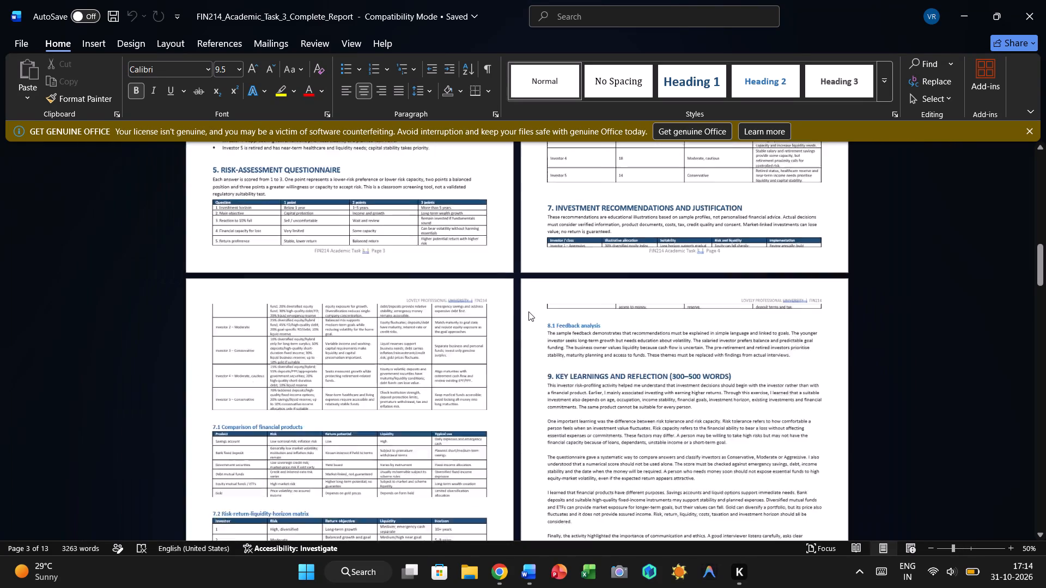
{"action": "scroll", "coordinate": [528, 311], "scroll_direction": "up", "scroll_amount": 3, "text": "ctrl"}
{"action": "scroll", "coordinate": [528, 311], "scroll_direction": "down", "scroll_amount": 4, "text": "ctrl"}
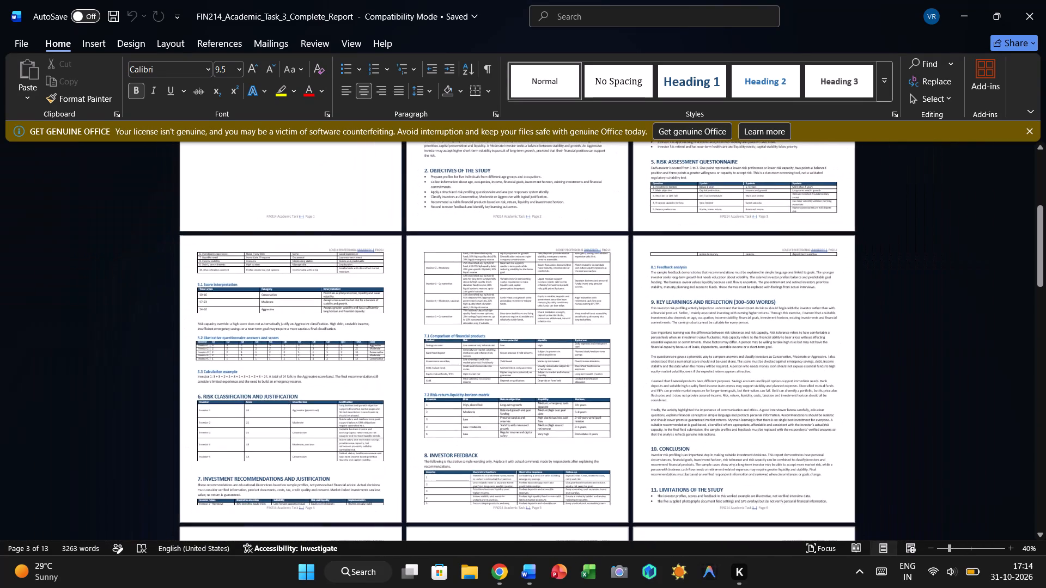
{"action": "scroll", "coordinate": [528, 311], "scroll_direction": "up", "scroll_amount": 9, "text": "ctrl"}
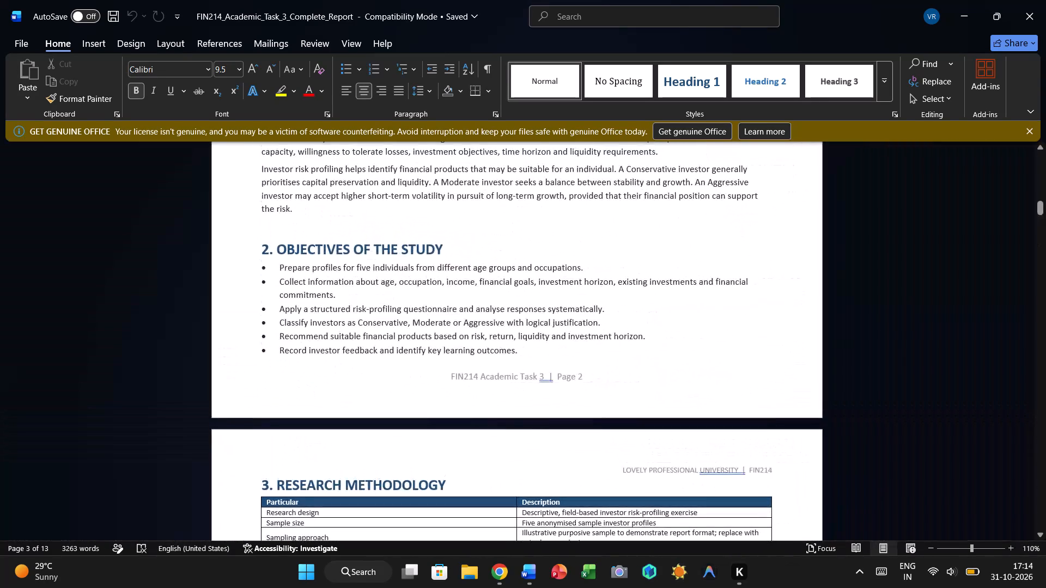
Examine the investment recommendations, financial product comparison, conclusion, limitations and references sections of the report.
{"action": "left_click", "coordinate": [528, 311]}
{"action": "scroll", "coordinate": [626, 397], "scroll_direction": "down", "scroll_amount": 14}
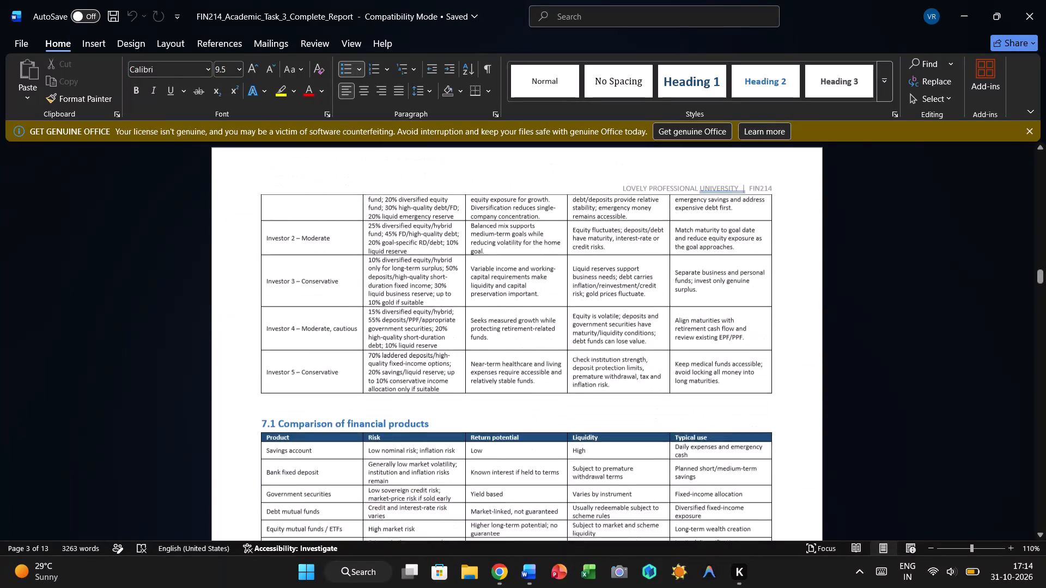
{"action": "scroll", "coordinate": [626, 397], "scroll_direction": "down", "scroll_amount": 18}
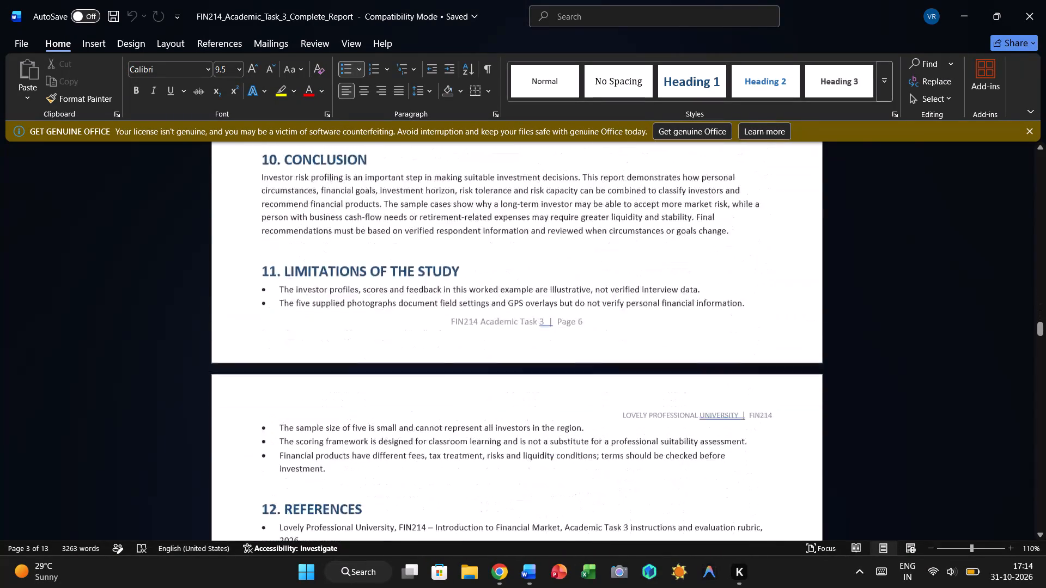
{"action": "scroll", "coordinate": [626, 397], "scroll_direction": "down", "scroll_amount": 1}
{"action": "scroll", "coordinate": [626, 397], "scroll_direction": "up", "scroll_amount": 2}
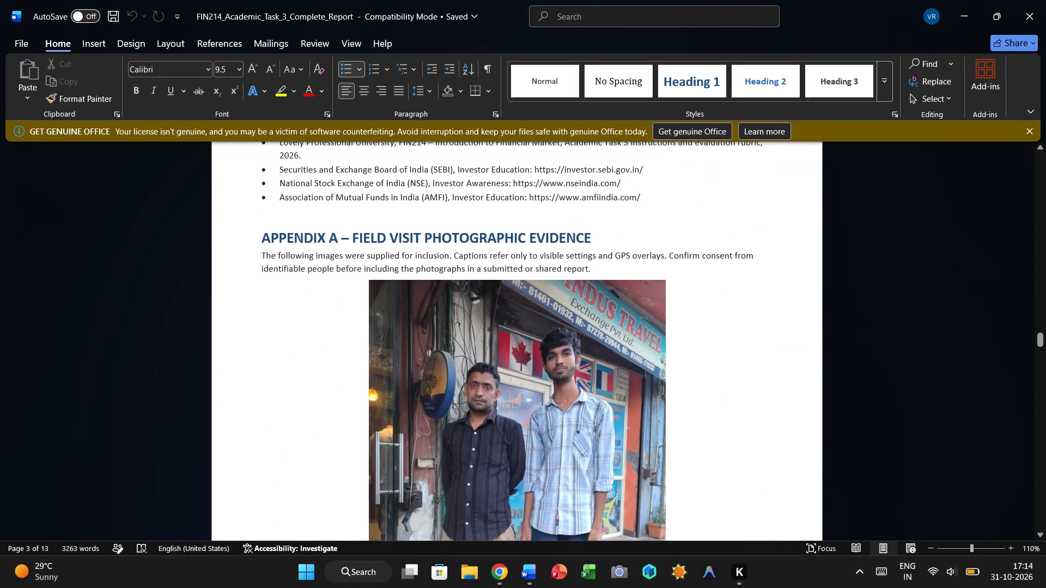
Inspect the field visit photographs and their captions in Appendix A of the report.
{"action": "scroll", "coordinate": [633, 377], "scroll_direction": "down", "scroll_amount": 1}
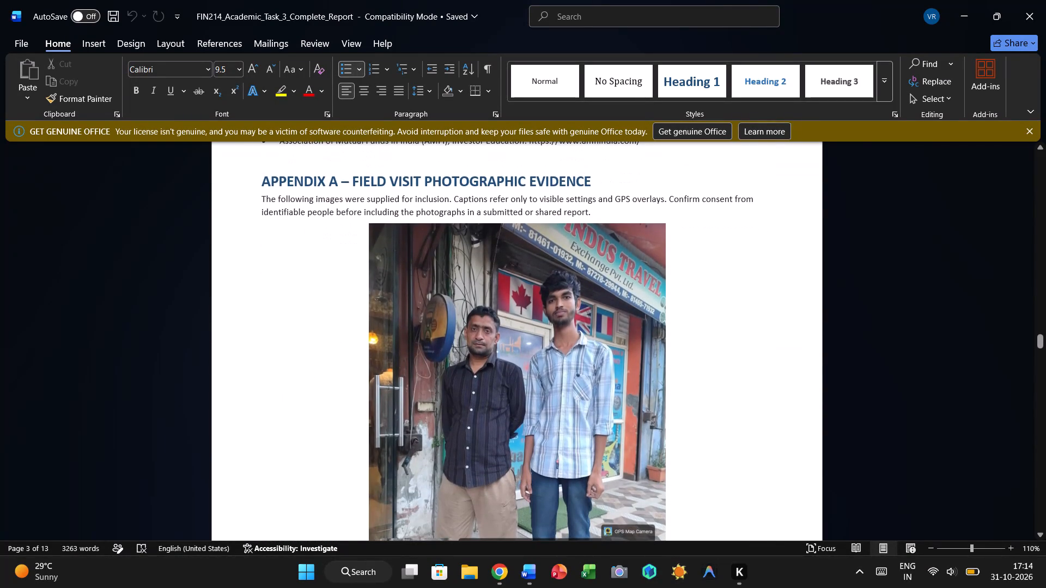
{"action": "scroll", "coordinate": [633, 377], "scroll_direction": "down", "scroll_amount": 2}
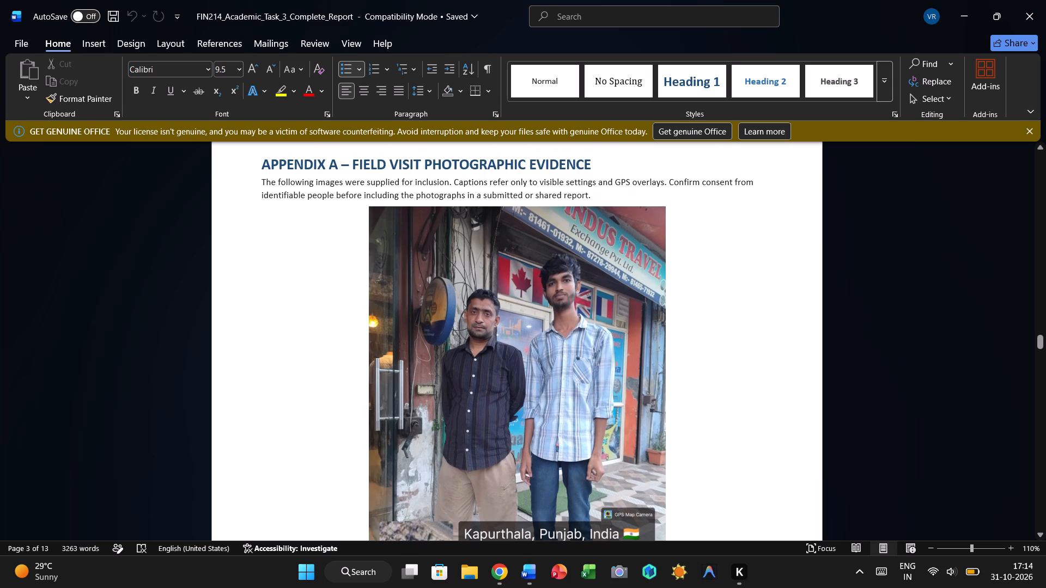
{"action": "scroll", "coordinate": [633, 377], "scroll_direction": "down", "scroll_amount": 2}
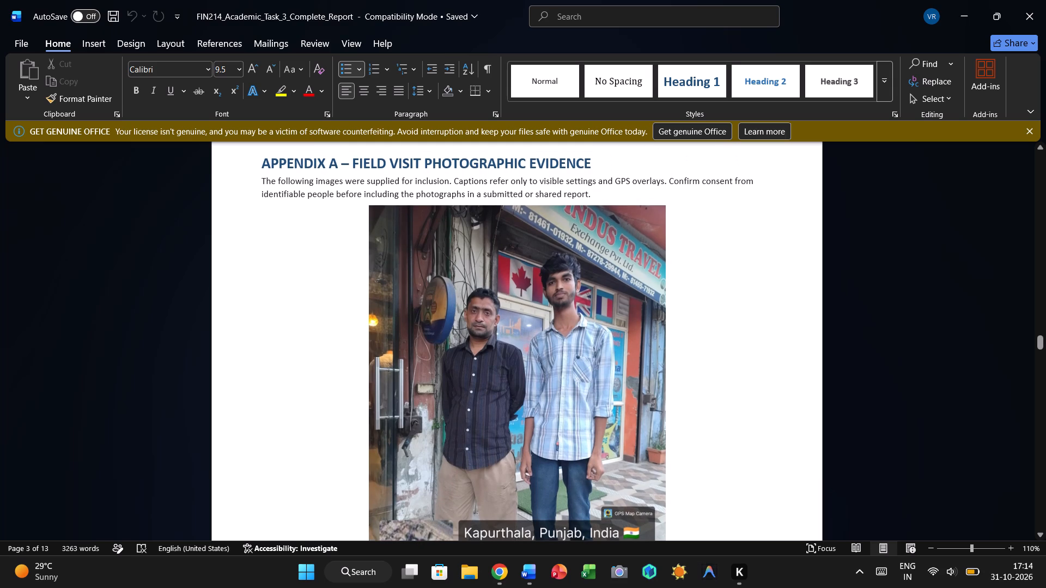
{"action": "scroll", "coordinate": [633, 377], "scroll_direction": "down", "scroll_amount": 2}
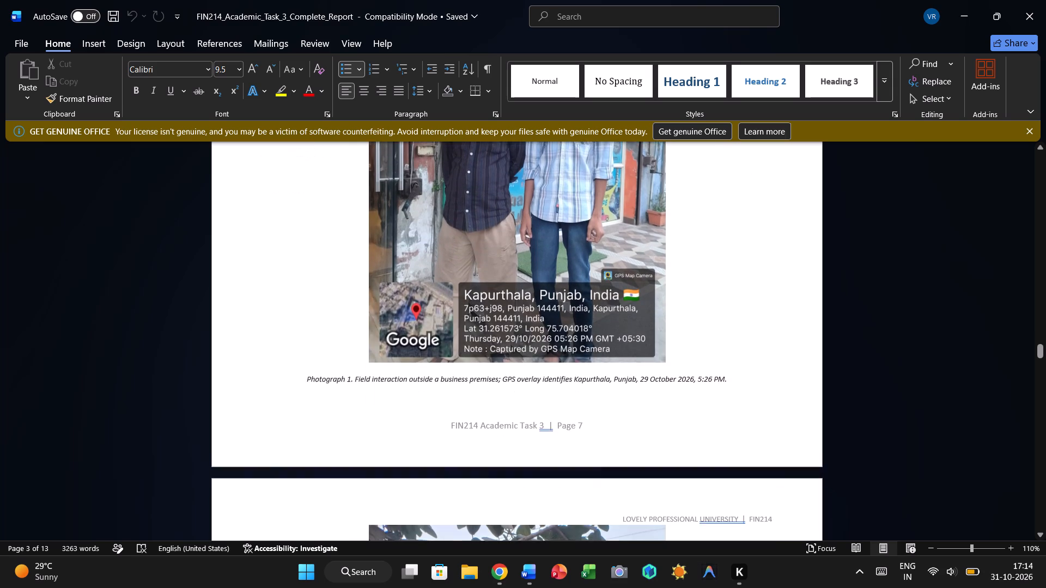
{"action": "scroll", "coordinate": [633, 377], "scroll_direction": "down", "scroll_amount": 1}
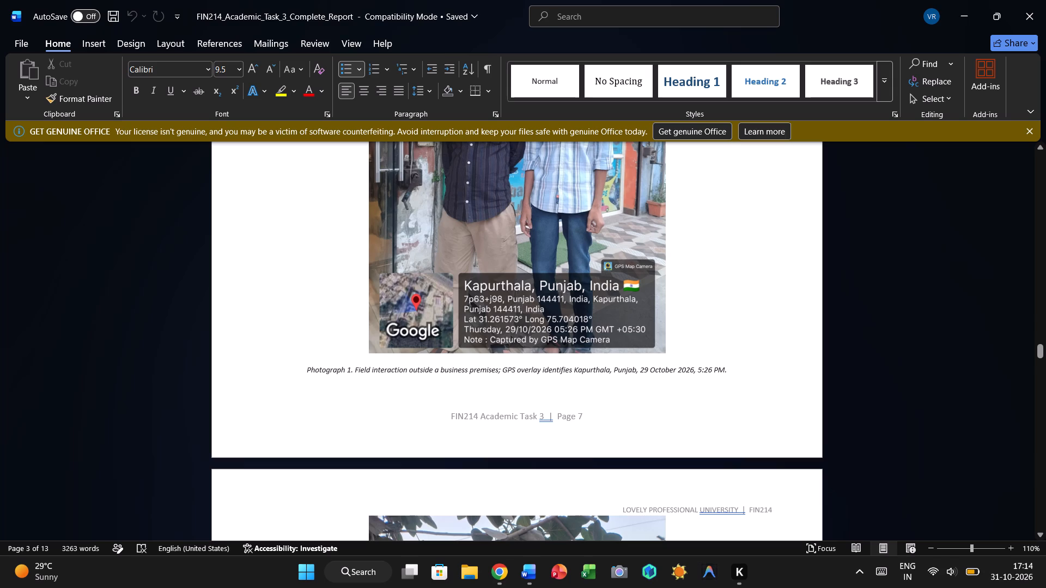
{"action": "scroll", "coordinate": [592, 459], "scroll_direction": "down", "scroll_amount": 5}
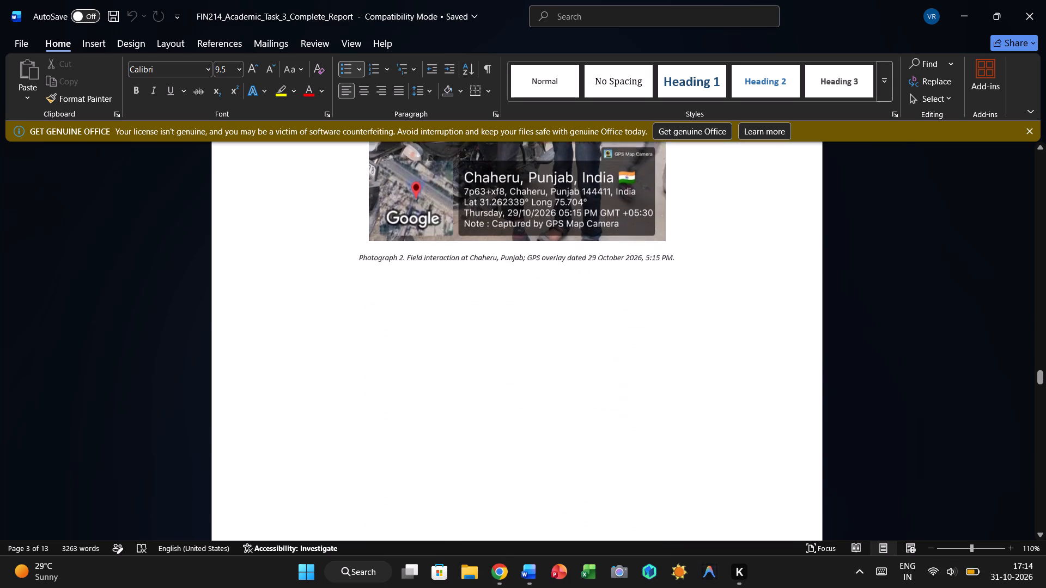
{"action": "left_click", "coordinate": [592, 459]}
{"action": "scroll", "coordinate": [592, 459], "scroll_direction": "down", "scroll_amount": 9}
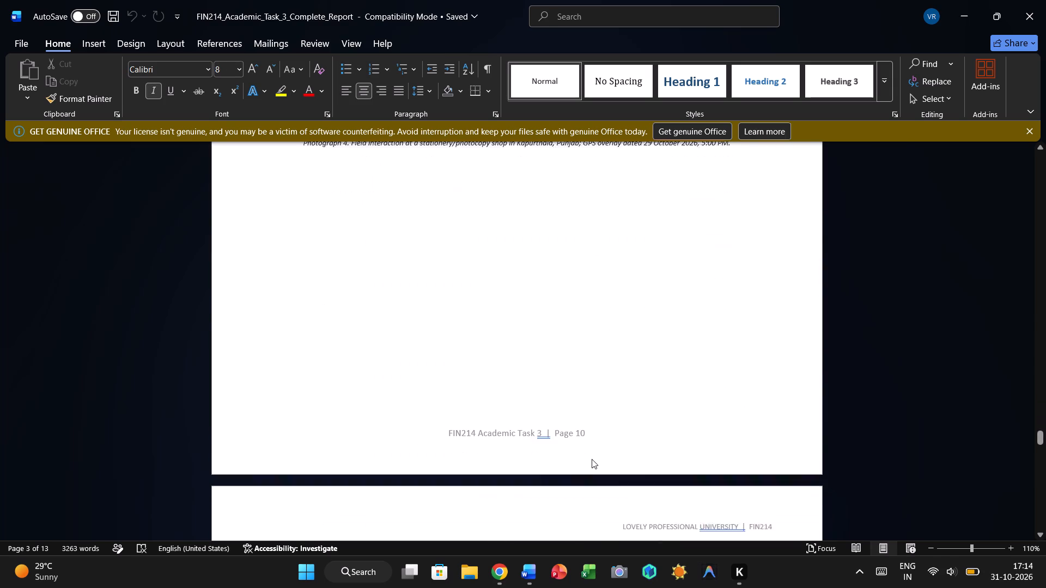
Review the respondents' interview record sheets in Appendix B and the final submission checklist in Appendix C.
{"action": "scroll", "coordinate": [592, 459], "scroll_direction": "down", "scroll_amount": 5}
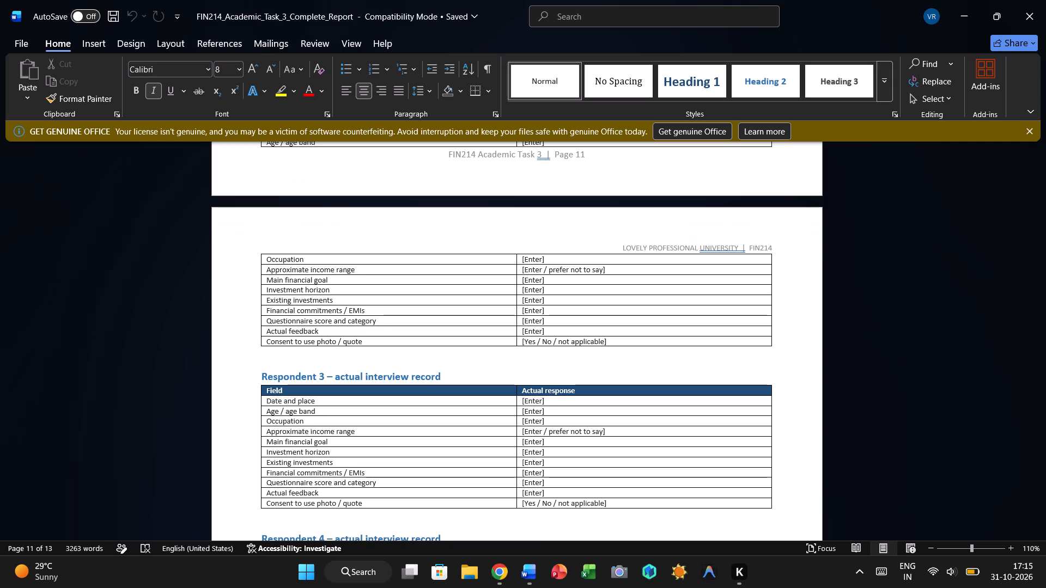
{"action": "scroll", "coordinate": [592, 459], "scroll_direction": "up", "scroll_amount": 3}
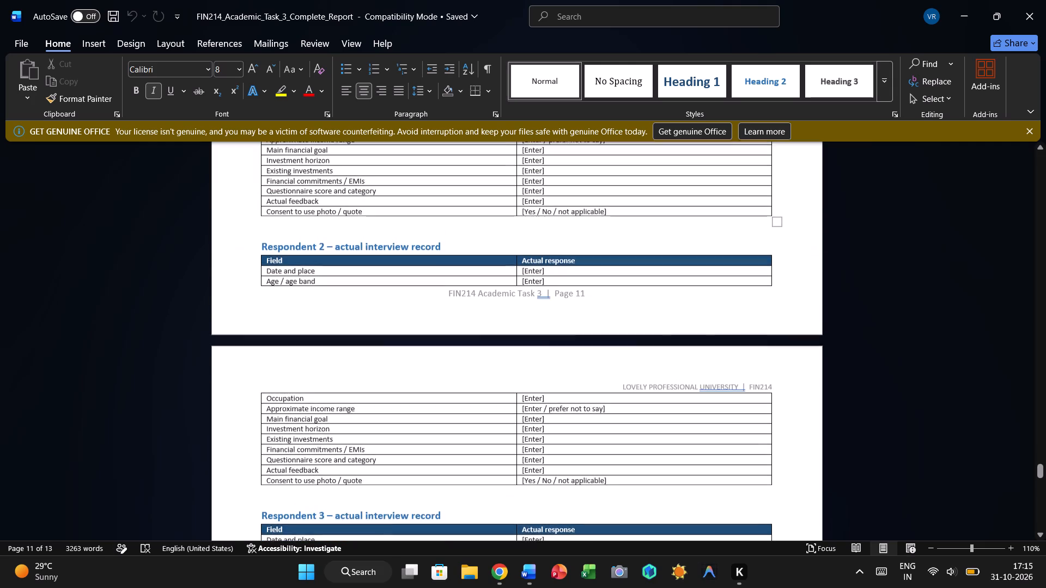
{"action": "scroll", "coordinate": [592, 459], "scroll_direction": "up", "scroll_amount": 3}
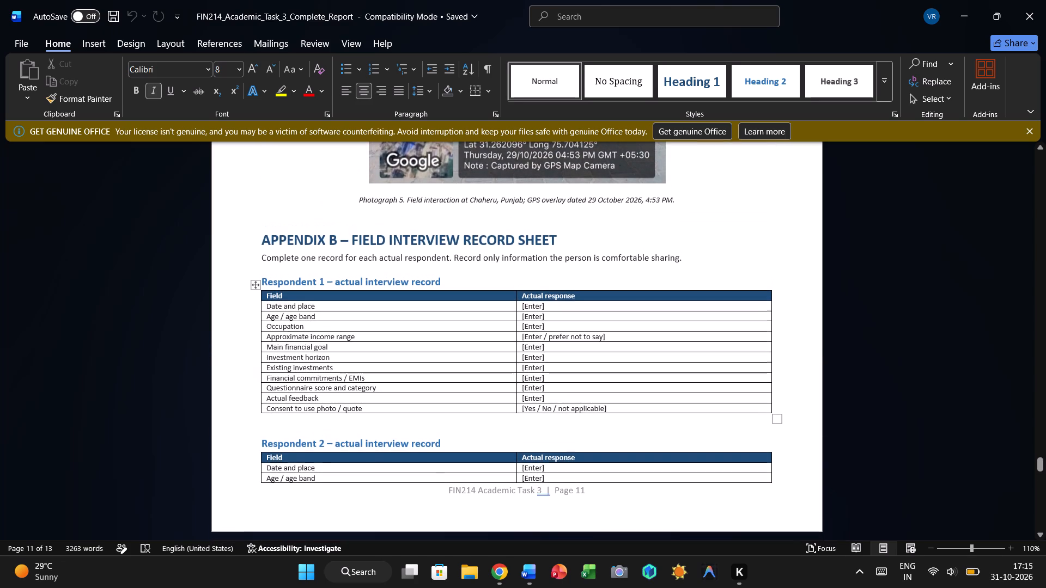
{"action": "scroll", "coordinate": [592, 459], "scroll_direction": "down", "scroll_amount": 2}
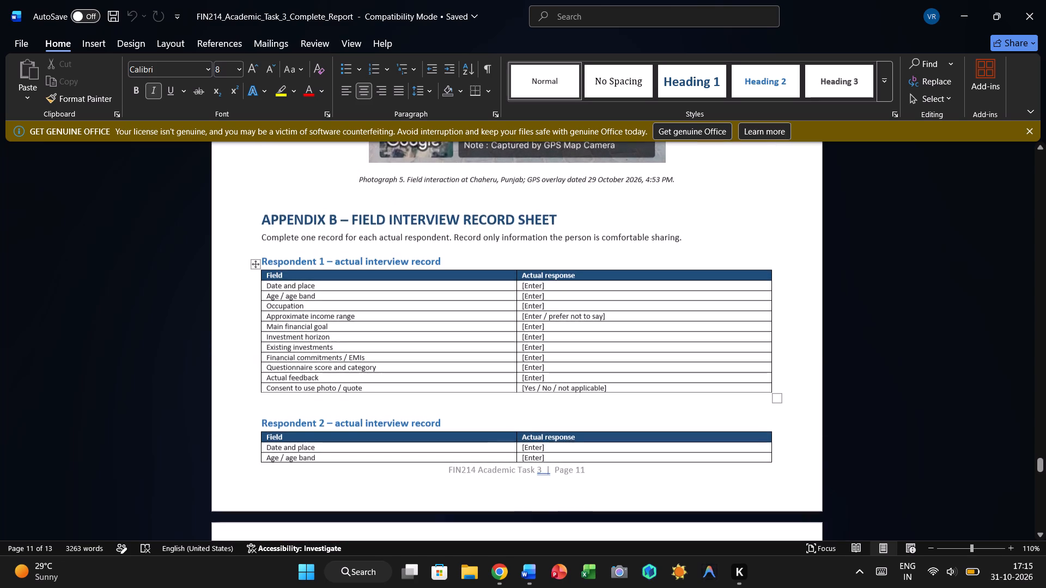
{"action": "scroll", "coordinate": [592, 459], "scroll_direction": "down", "scroll_amount": 2}
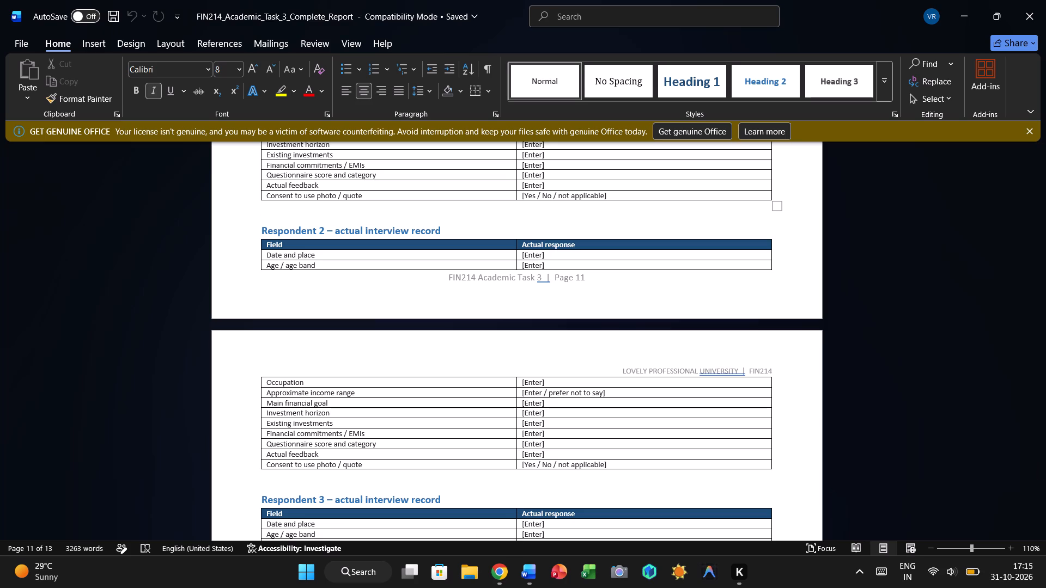
{"action": "scroll", "coordinate": [592, 459], "scroll_direction": "down", "scroll_amount": 2}
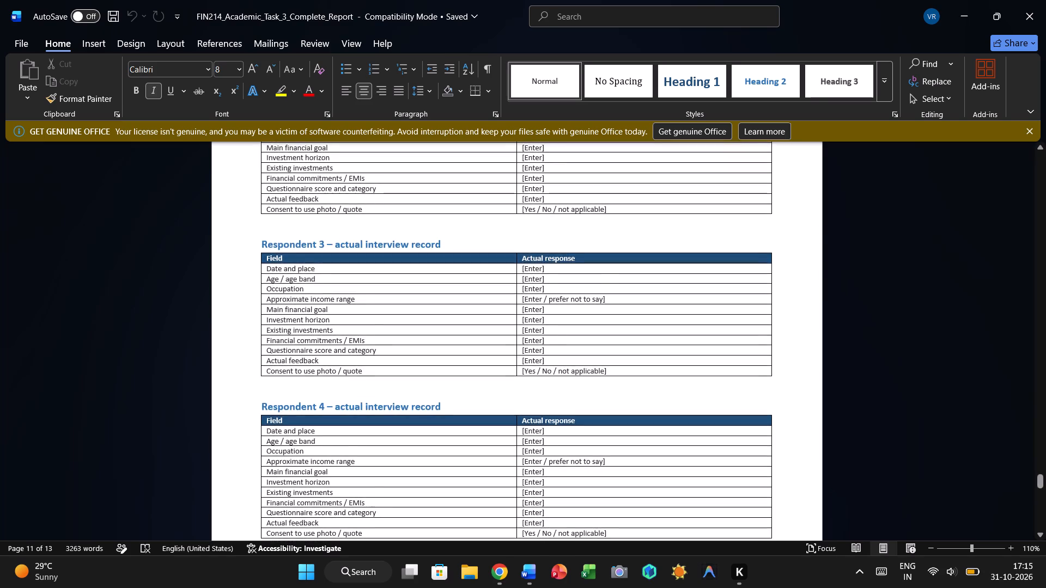
{"action": "scroll", "coordinate": [592, 459], "scroll_direction": "down", "scroll_amount": 5}
{"action": "scroll", "coordinate": [592, 459], "scroll_direction": "up", "scroll_amount": 2}
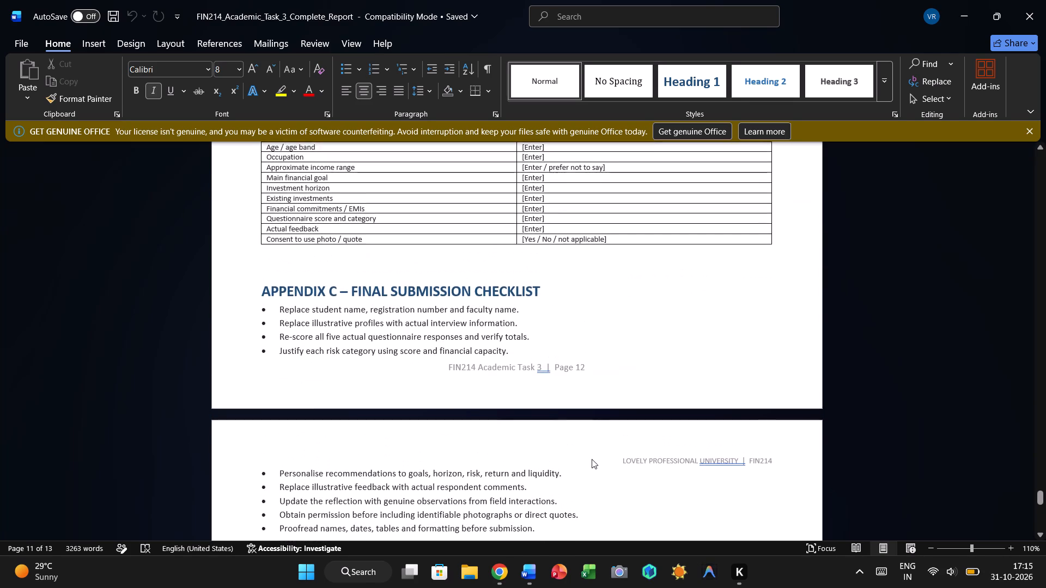
{"action": "scroll", "coordinate": [592, 459], "scroll_direction": "right", "scroll_amount": 2}
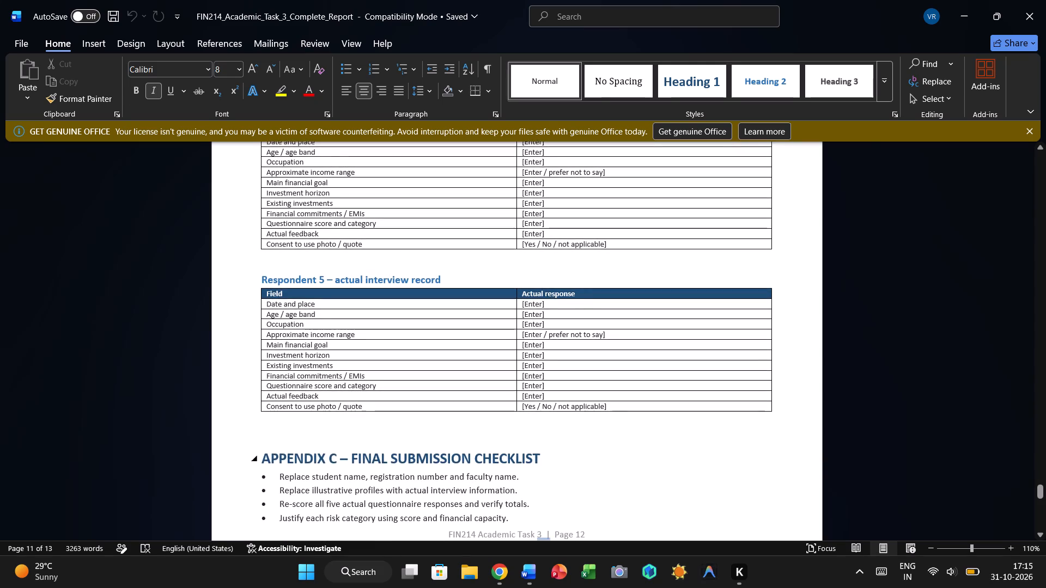
{"action": "scroll", "coordinate": [592, 459], "scroll_direction": "down", "scroll_amount": 2}
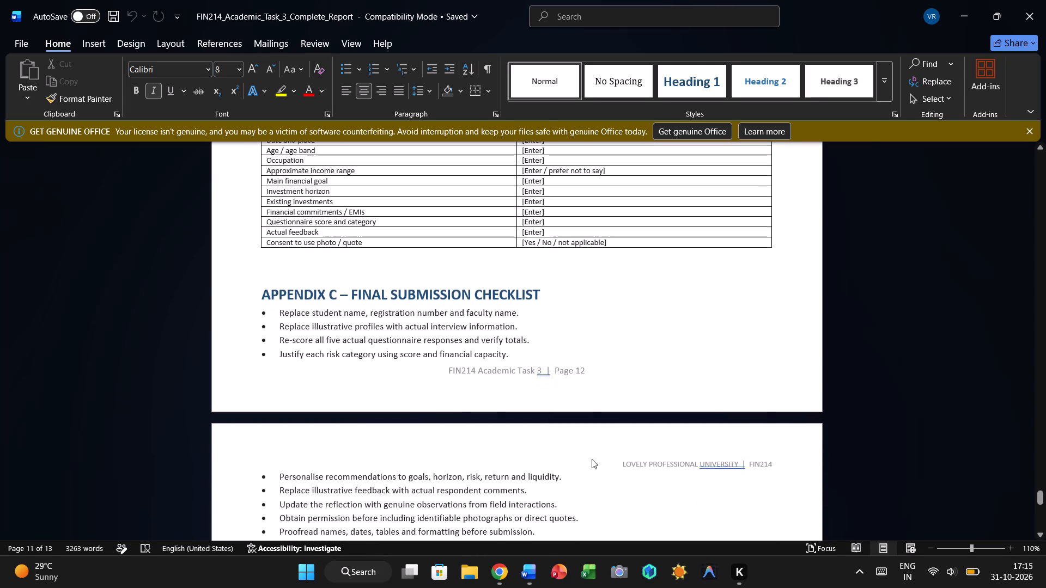
{"action": "scroll", "coordinate": [592, 459], "scroll_direction": "down", "scroll_amount": 3}
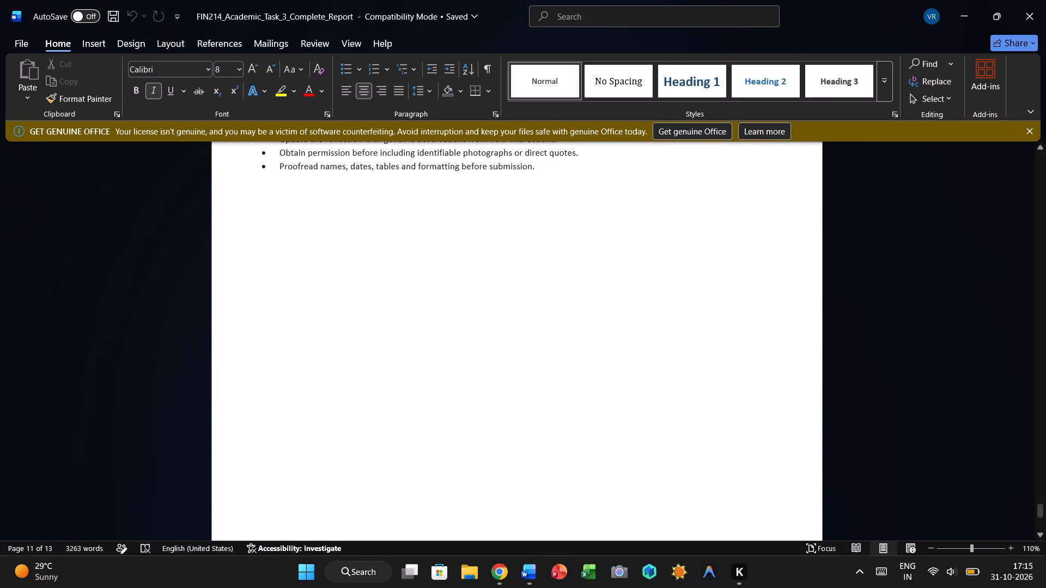
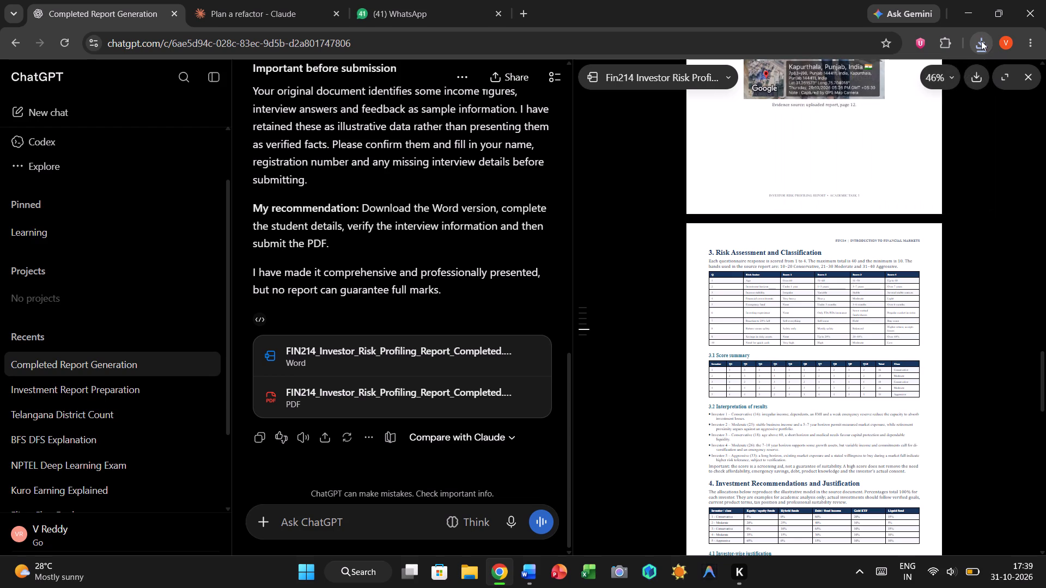
{"action": "left_click", "coordinate": [981, 41]}
{"action": "left_click", "coordinate": [861, 119]}
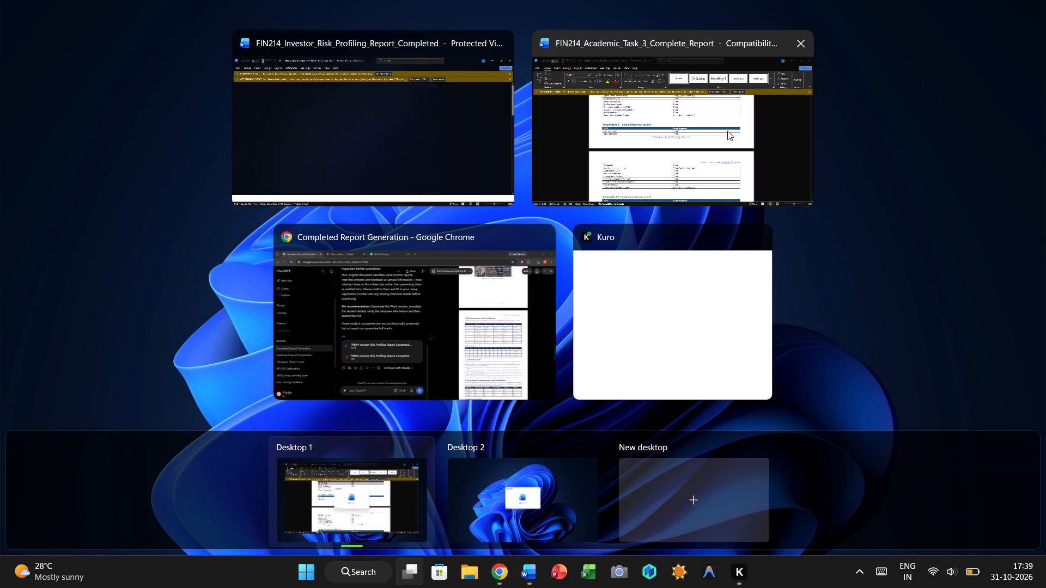
Close the older FIN214_Academic_Task_3_Complete_Report document without saving its changes, leaving the completed report open.
{"action": "left_click", "coordinate": [807, 43]}
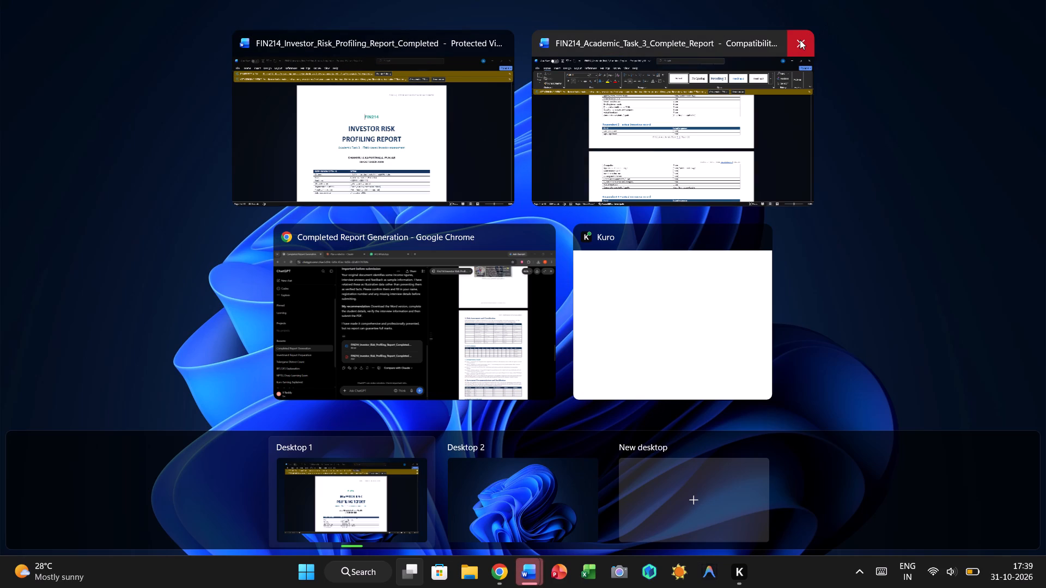
{"action": "left_click", "coordinate": [800, 40]}
{"action": "left_click", "coordinate": [392, 142]}
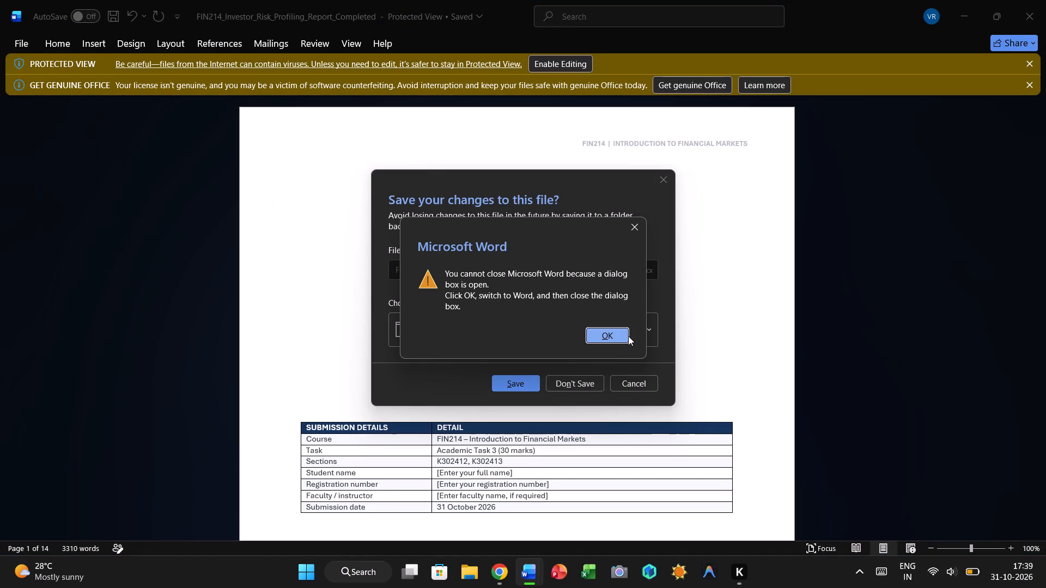
{"action": "left_click", "coordinate": [628, 336]}
{"action": "left_click", "coordinate": [567, 380]}
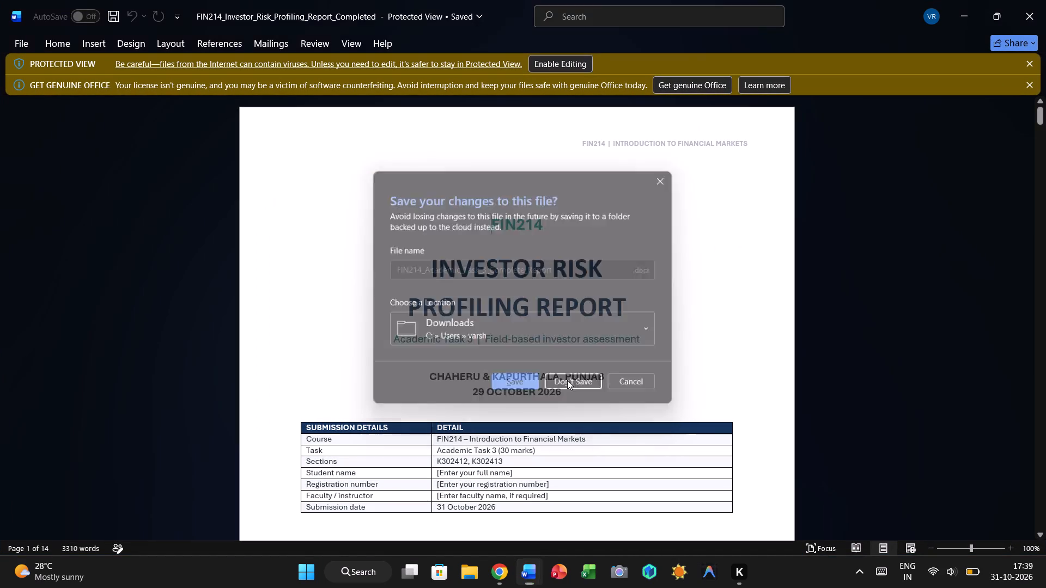
Enable editing for the completed investor risk profiling report and dismiss the Office licence notice.
{"action": "scroll", "coordinate": [567, 380], "scroll_direction": "down", "scroll_amount": 6}
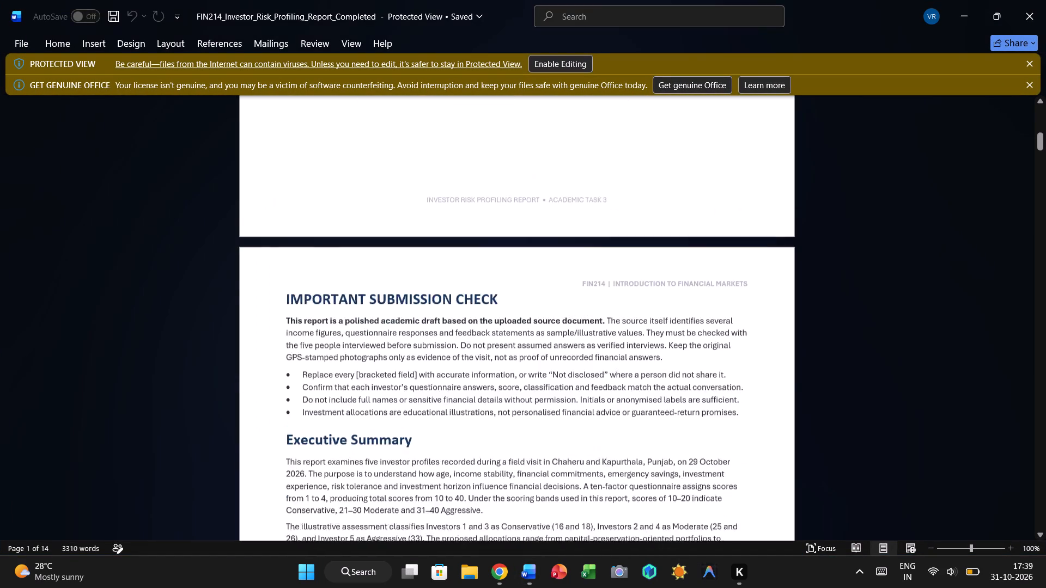
{"action": "scroll", "coordinate": [567, 380], "scroll_direction": "down", "scroll_amount": 11}
{"action": "scroll", "coordinate": [567, 380], "scroll_direction": "up", "scroll_amount": 1}
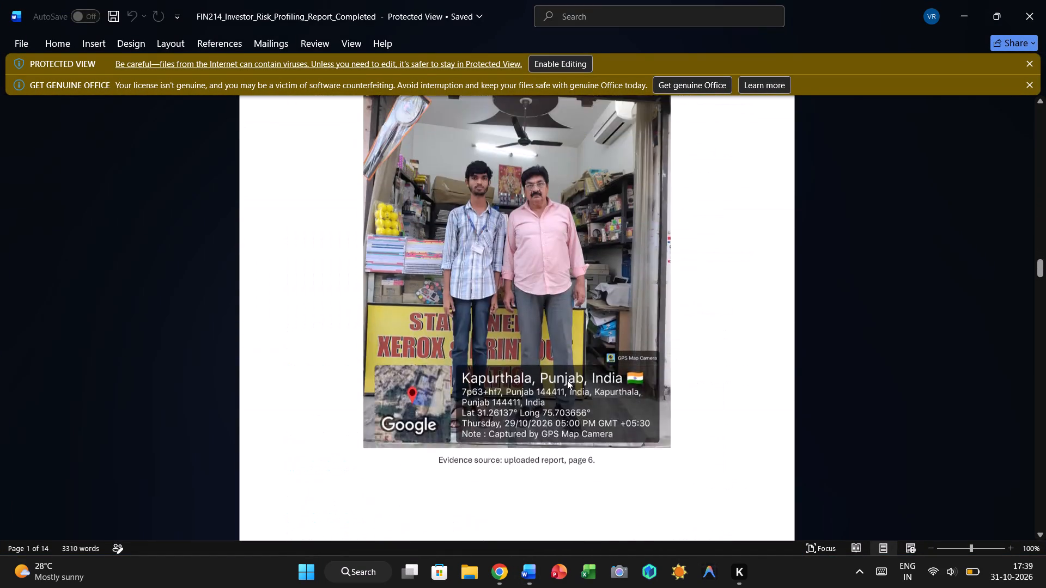
{"action": "scroll", "coordinate": [567, 380], "scroll_direction": "up", "scroll_amount": 3}
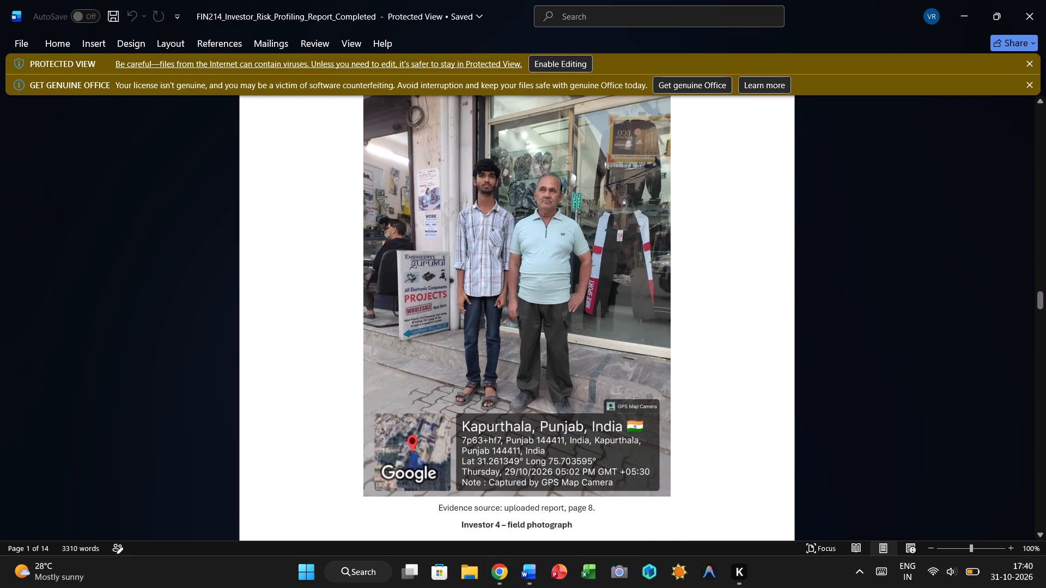
{"action": "left_click", "coordinate": [581, 58]}
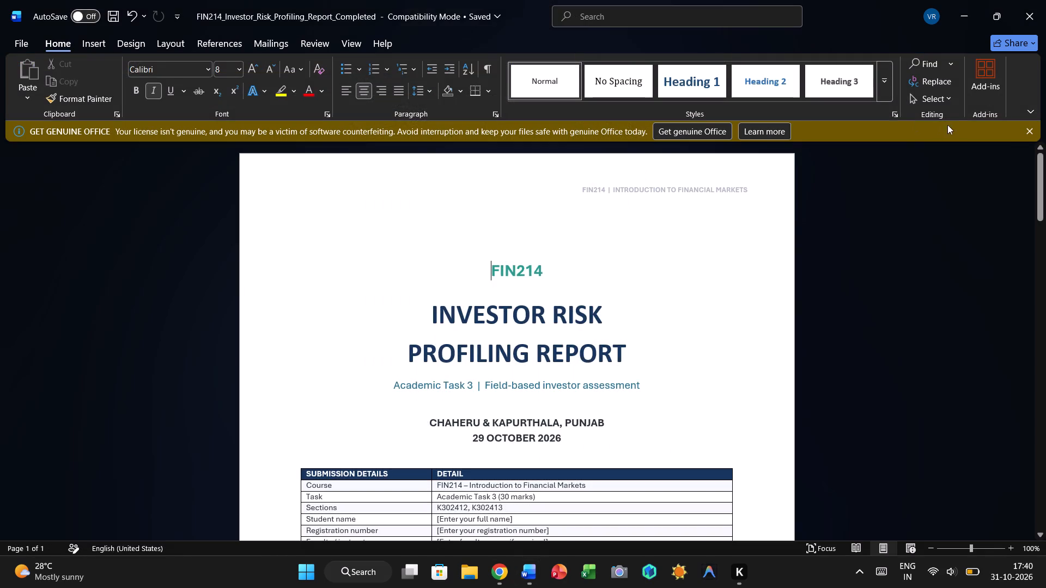
{"action": "left_click", "coordinate": [1028, 132]}
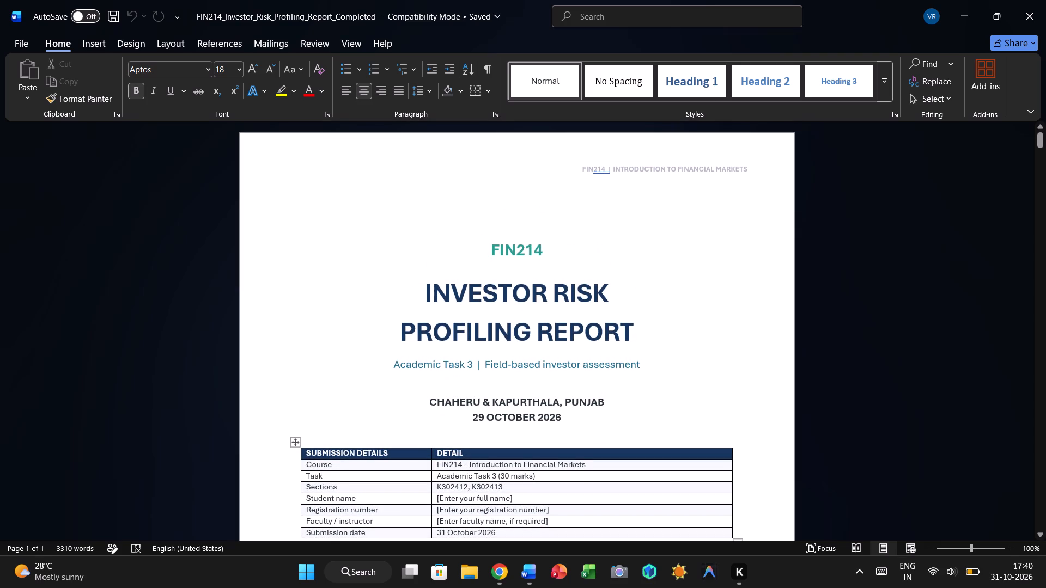
Delete the header text "FIN214 | INTRODUCTION TO FINANCIAL MARKETS" and return to the body of the report.
{"action": "left_click", "coordinate": [737, 161]}
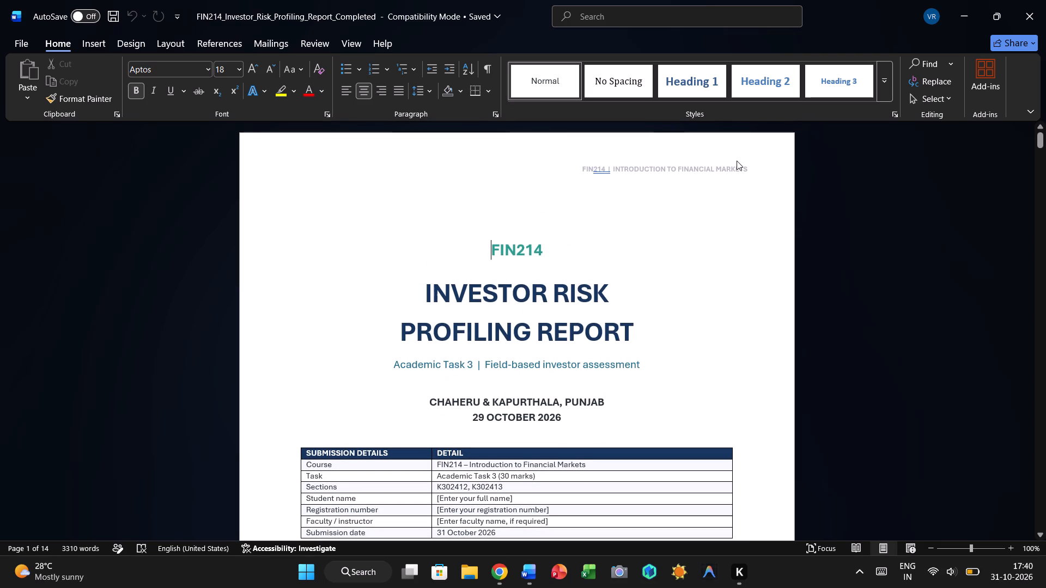
{"action": "left_click", "coordinate": [737, 164]}
{"action": "triple_click", "coordinate": [601, 166]}
{"action": "double_click", "coordinate": [601, 166]}
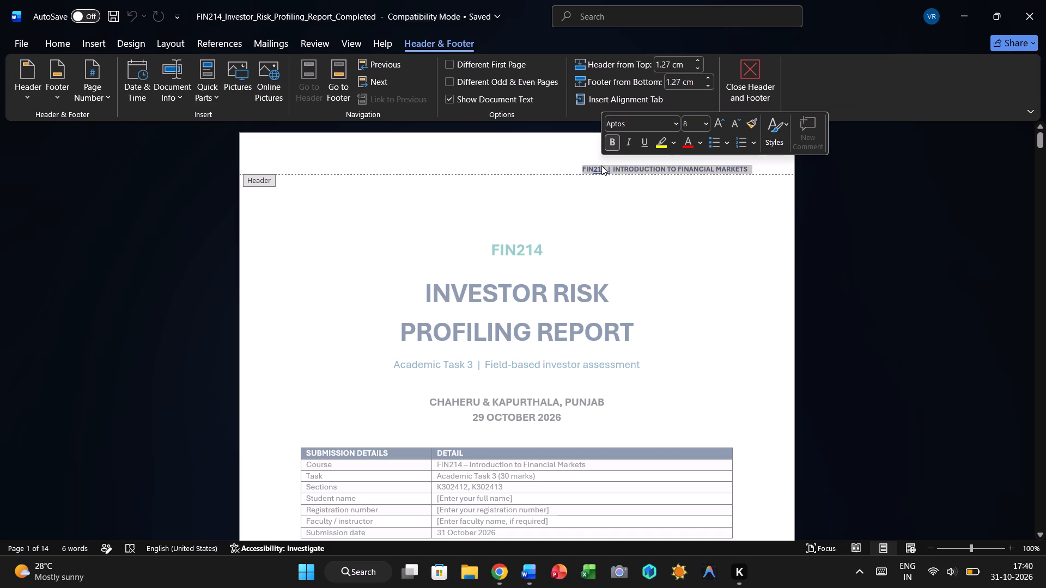
{"action": "key", "text": "BackSpace"}
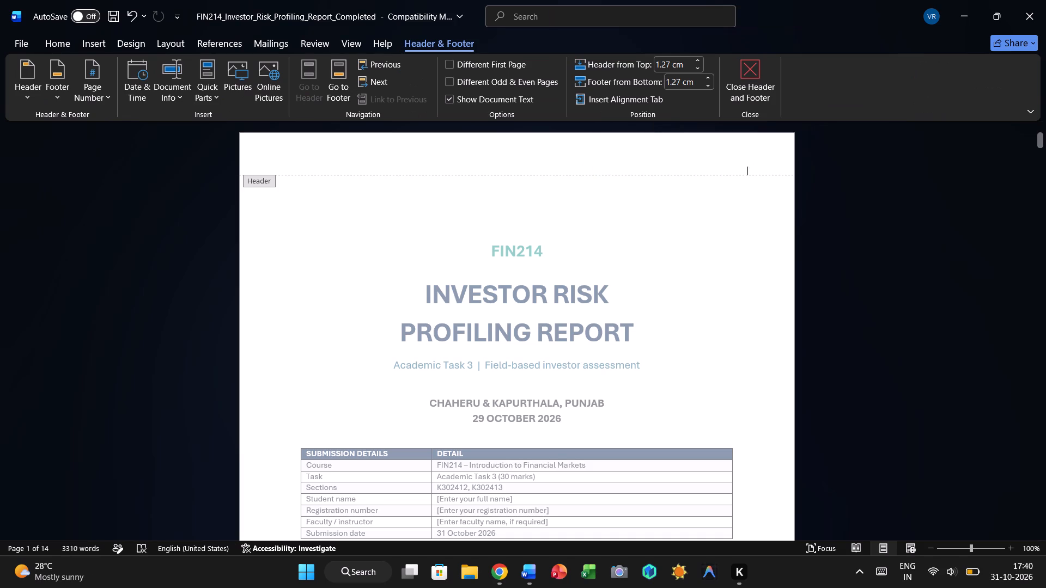
{"action": "left_click", "coordinate": [522, 195]}
{"action": "scroll", "coordinate": [522, 195], "scroll_direction": "down", "scroll_amount": 2}
{"action": "left_click", "coordinate": [522, 195]}
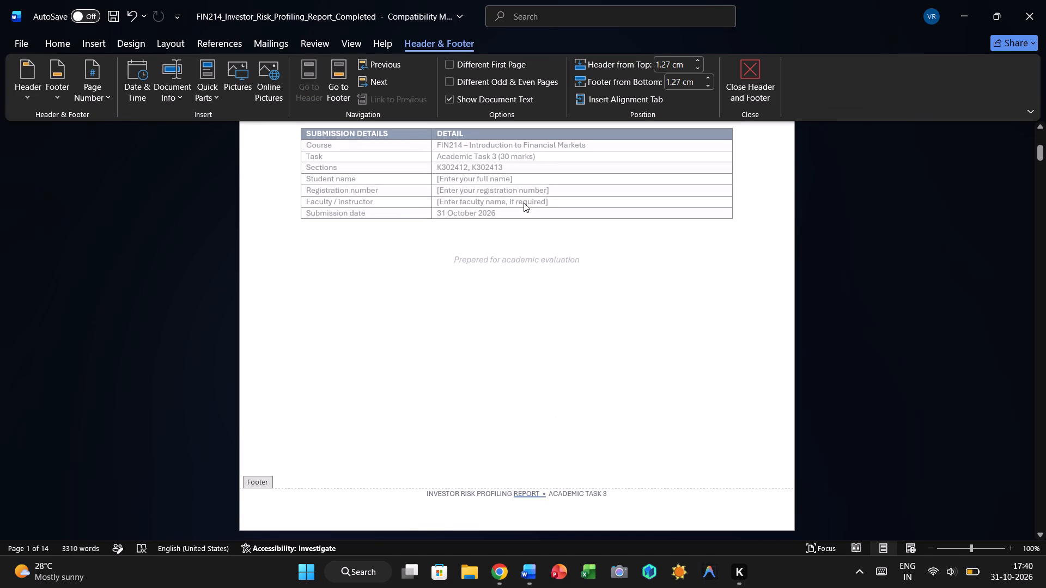
{"action": "left_click_drag", "start_coordinate": [522, 307], "coordinate": [366, 287]}
{"action": "left_click", "coordinate": [53, 38]}
{"action": "left_click", "coordinate": [317, 214]}
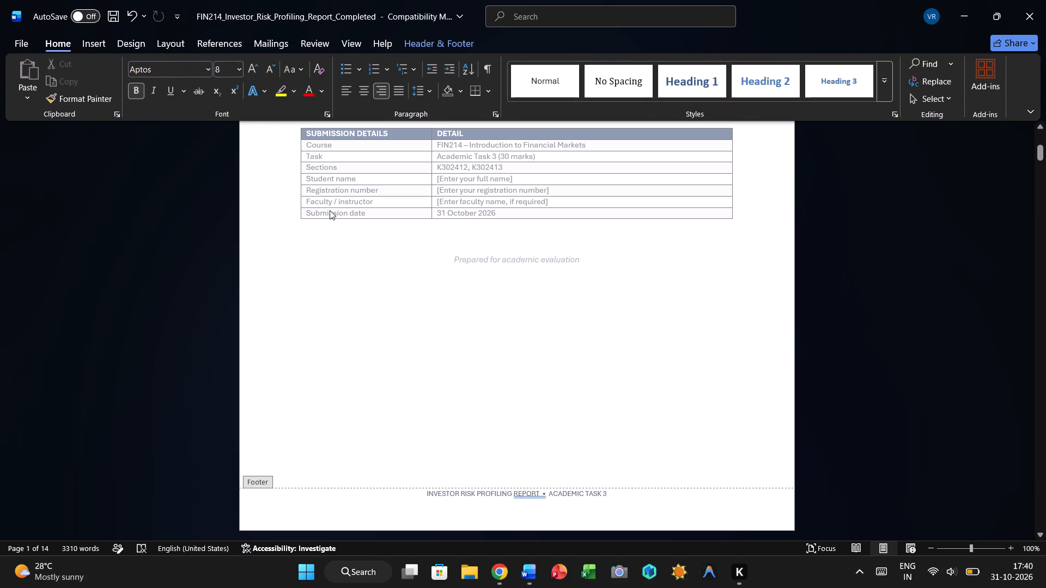
{"action": "double_click", "coordinate": [363, 197]}
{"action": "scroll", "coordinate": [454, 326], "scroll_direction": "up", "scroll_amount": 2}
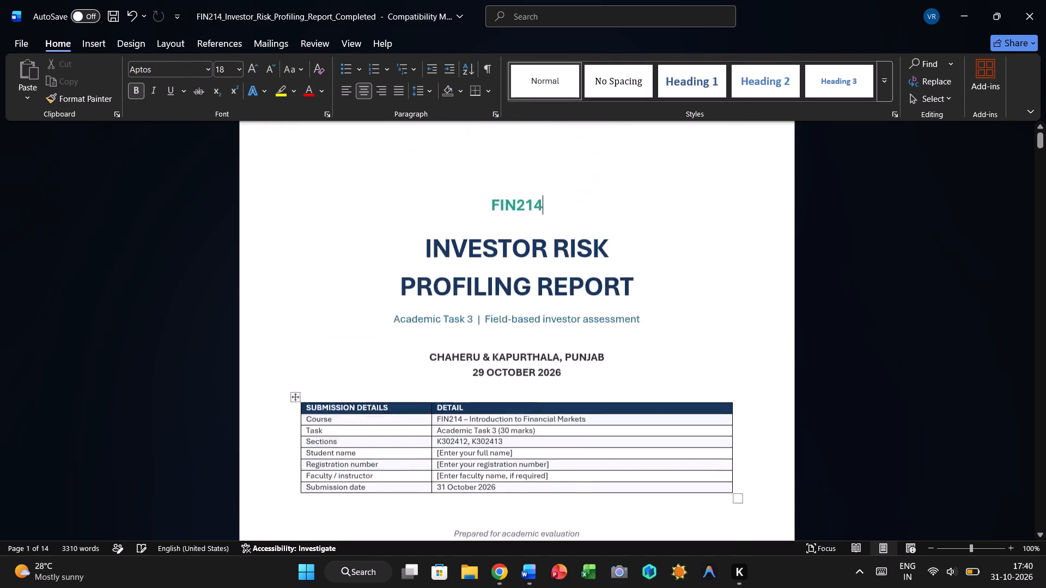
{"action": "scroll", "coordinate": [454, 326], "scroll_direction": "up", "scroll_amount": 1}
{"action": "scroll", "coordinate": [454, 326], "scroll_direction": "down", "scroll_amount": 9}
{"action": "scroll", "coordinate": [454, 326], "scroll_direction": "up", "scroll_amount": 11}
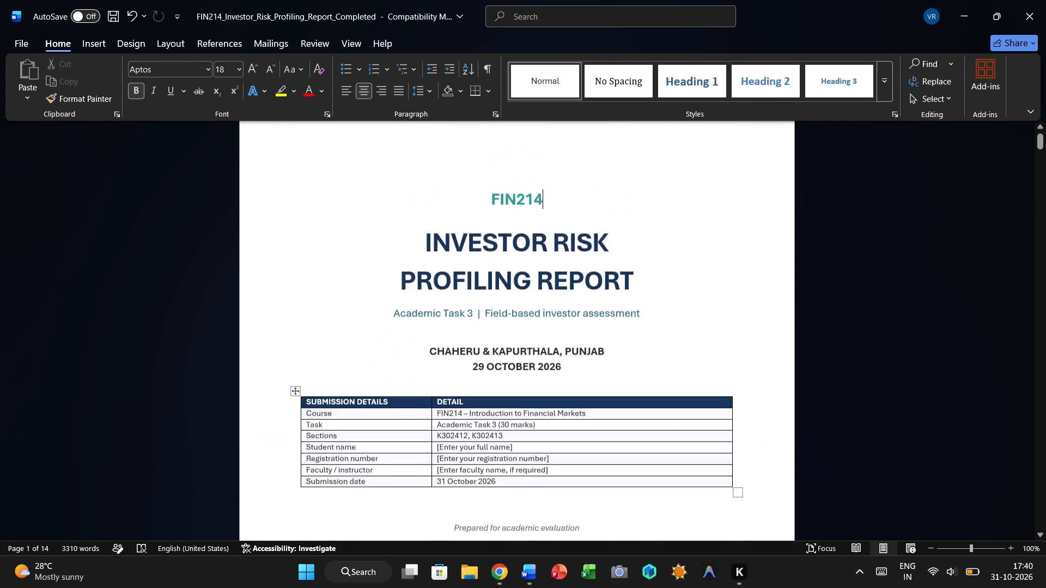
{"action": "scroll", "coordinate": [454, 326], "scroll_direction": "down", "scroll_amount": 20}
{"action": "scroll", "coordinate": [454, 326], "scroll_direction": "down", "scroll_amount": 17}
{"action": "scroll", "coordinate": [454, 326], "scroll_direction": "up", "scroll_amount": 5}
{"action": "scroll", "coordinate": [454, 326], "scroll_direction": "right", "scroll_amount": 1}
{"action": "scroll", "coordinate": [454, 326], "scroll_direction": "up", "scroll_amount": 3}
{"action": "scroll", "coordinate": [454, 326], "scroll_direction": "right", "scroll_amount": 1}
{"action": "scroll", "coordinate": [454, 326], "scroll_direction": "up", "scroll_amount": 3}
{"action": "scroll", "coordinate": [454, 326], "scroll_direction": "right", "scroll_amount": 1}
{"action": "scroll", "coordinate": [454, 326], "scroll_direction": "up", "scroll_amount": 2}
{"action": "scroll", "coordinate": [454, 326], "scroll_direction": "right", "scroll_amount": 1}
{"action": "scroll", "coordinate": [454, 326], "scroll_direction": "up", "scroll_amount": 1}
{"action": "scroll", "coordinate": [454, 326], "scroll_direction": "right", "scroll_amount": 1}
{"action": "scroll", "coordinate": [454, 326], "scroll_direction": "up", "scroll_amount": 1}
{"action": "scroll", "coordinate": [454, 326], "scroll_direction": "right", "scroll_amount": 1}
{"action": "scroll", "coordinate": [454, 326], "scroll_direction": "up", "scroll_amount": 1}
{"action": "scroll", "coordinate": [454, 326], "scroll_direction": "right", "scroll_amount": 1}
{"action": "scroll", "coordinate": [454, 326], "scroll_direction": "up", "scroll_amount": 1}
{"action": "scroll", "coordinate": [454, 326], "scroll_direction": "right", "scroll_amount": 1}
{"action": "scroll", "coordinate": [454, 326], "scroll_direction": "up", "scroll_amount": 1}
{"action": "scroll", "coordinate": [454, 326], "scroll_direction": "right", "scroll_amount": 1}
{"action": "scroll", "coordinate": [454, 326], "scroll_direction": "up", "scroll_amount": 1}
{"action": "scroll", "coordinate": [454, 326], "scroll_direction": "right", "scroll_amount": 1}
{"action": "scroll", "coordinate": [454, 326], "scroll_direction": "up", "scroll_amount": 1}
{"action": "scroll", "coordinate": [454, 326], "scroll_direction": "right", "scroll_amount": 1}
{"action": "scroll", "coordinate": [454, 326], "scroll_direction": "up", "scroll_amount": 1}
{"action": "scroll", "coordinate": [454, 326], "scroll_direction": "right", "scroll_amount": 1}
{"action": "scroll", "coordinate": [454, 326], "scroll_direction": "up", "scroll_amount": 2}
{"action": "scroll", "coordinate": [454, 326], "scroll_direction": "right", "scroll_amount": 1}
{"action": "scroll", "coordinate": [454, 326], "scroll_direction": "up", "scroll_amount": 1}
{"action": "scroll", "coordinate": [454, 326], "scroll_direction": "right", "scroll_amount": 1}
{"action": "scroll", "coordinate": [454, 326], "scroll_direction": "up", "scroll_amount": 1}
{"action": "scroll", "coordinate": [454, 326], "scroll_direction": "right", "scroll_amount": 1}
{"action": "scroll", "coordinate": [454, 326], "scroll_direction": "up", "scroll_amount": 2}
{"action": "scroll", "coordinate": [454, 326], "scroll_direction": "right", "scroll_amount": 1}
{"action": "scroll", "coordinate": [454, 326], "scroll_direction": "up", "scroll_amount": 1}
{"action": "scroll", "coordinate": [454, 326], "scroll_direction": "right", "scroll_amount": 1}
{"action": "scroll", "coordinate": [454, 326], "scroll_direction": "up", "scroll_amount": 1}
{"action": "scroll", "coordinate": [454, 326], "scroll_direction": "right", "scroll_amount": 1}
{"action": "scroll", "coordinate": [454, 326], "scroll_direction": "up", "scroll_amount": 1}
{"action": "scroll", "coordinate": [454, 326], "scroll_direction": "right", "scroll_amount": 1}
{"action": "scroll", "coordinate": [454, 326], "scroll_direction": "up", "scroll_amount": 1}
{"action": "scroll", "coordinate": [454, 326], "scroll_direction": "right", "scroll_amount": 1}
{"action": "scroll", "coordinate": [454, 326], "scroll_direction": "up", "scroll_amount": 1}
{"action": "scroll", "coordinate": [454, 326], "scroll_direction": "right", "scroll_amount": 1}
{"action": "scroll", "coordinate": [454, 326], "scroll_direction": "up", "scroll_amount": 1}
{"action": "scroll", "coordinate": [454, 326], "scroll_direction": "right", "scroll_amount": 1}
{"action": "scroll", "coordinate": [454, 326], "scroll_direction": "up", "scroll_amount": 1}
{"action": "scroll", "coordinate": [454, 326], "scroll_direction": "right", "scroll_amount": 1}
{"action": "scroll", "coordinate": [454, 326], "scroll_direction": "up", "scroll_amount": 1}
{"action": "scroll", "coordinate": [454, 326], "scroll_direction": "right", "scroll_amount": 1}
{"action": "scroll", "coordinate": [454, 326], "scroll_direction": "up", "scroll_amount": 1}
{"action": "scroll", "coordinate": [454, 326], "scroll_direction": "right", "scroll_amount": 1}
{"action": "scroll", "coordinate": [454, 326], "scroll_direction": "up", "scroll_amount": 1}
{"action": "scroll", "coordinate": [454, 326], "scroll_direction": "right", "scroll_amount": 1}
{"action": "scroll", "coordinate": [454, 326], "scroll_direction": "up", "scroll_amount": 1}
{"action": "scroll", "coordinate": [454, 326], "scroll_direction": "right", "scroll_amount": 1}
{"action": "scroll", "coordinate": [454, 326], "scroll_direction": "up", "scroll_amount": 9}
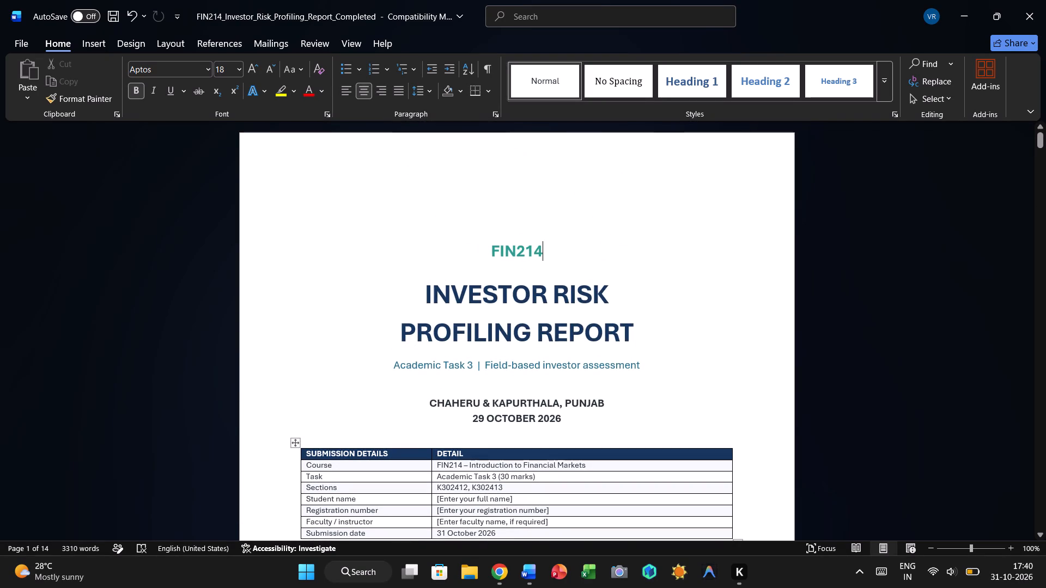
Insert two blank lines above the FIN214 heading on the cover page.
{"action": "left_click", "coordinate": [491, 251]}
{"action": "key", "text": "Return"}
{"action": "key", "text": "Return"}
Delete the "CHAHERU & KAPURTHALA, PUNJAB" line, the 29 October 2026 date and the whole Submission Details table from the cover page.
{"action": "scroll", "coordinate": [491, 251], "scroll_direction": "down", "scroll_amount": 3}
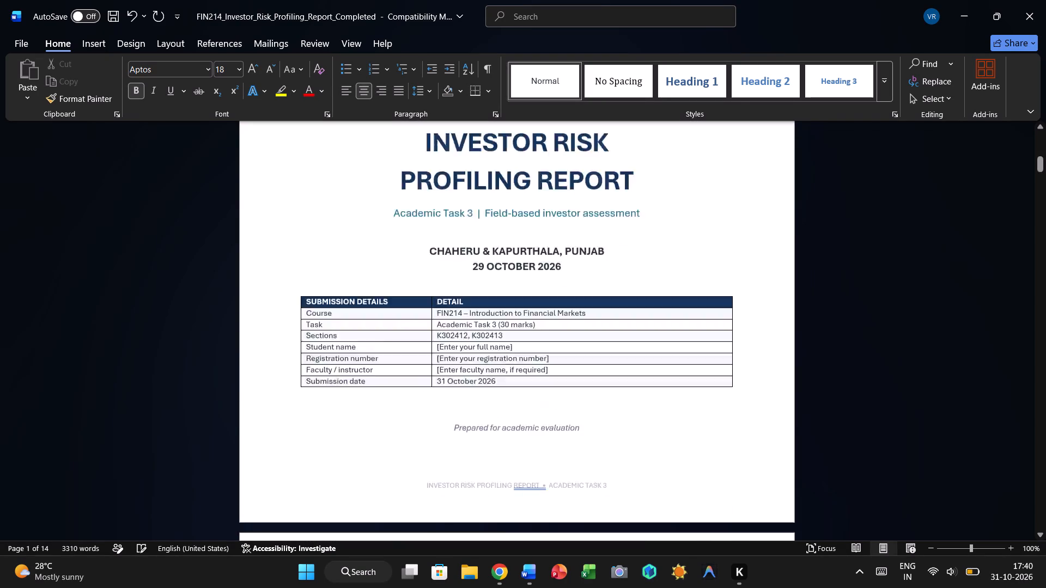
{"action": "scroll", "coordinate": [491, 251], "scroll_direction": "down", "scroll_amount": 4}
{"action": "scroll", "coordinate": [491, 251], "scroll_direction": "up", "scroll_amount": 4}
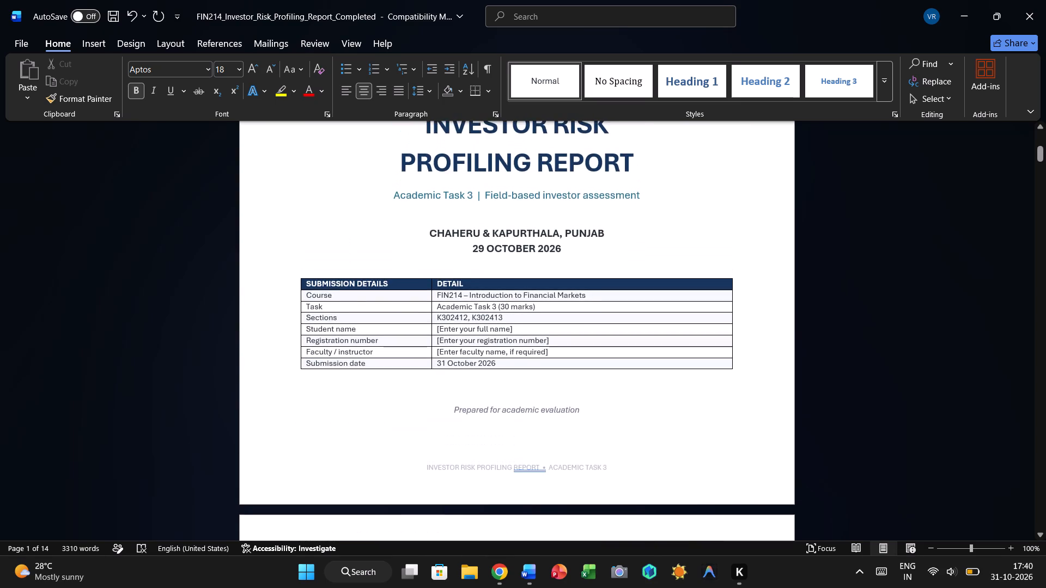
{"action": "scroll", "coordinate": [491, 251], "scroll_direction": "up", "scroll_amount": 1}
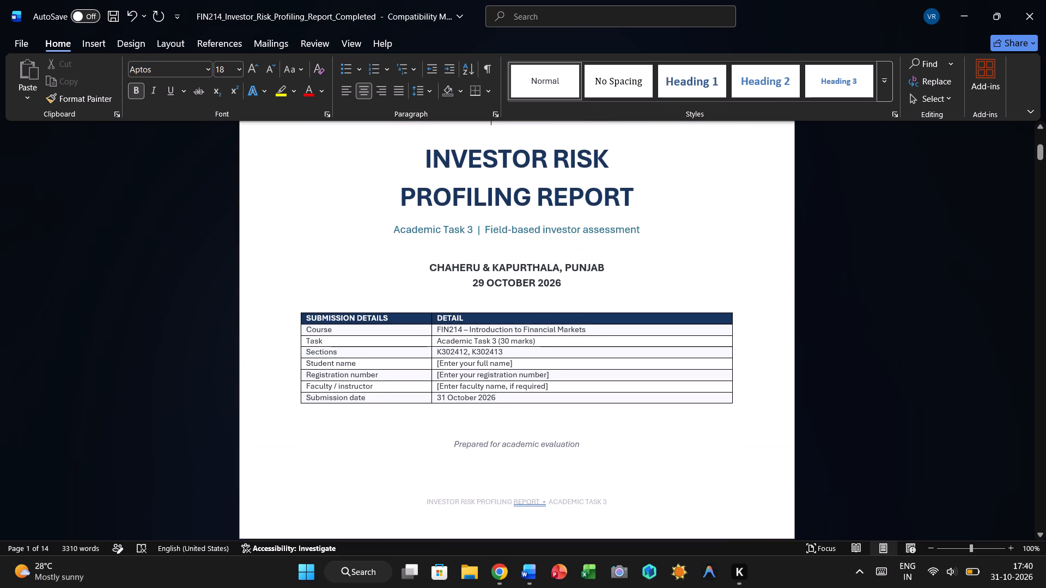
{"action": "scroll", "coordinate": [491, 251], "scroll_direction": "up", "scroll_amount": 1}
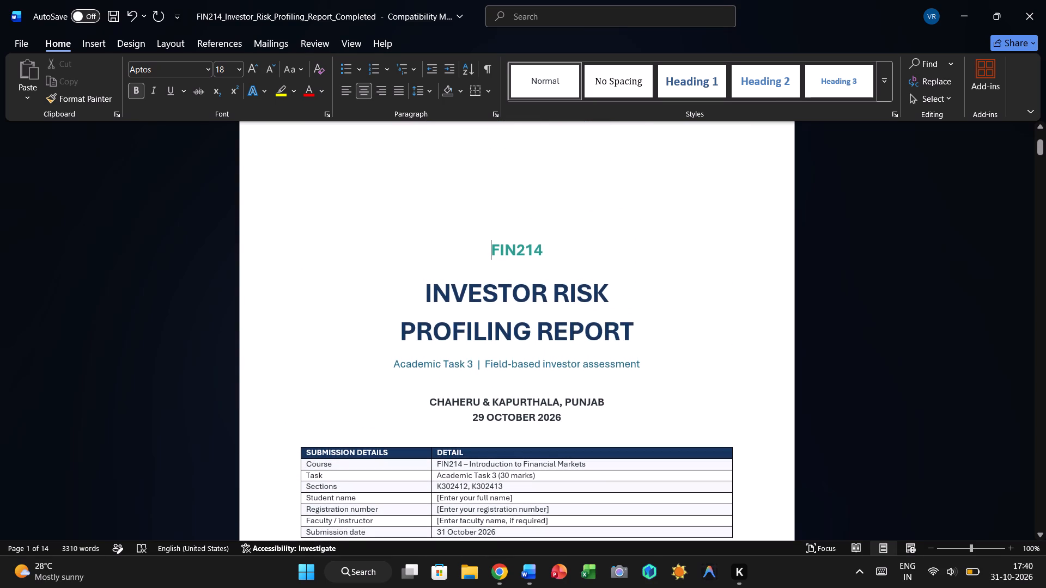
{"action": "scroll", "coordinate": [550, 204], "scroll_direction": "down", "scroll_amount": 2}
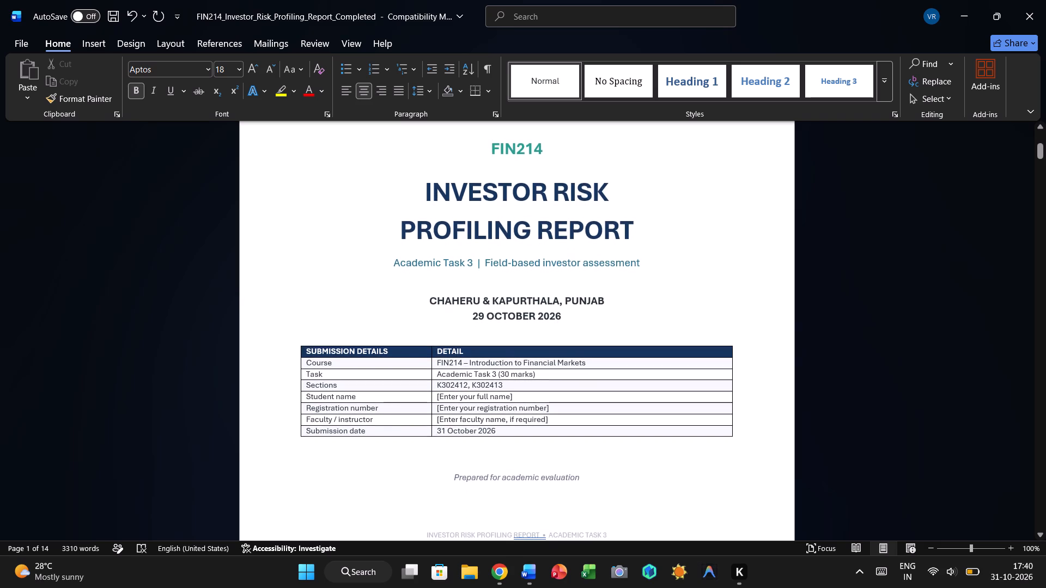
{"action": "right_click", "coordinate": [431, 362]}
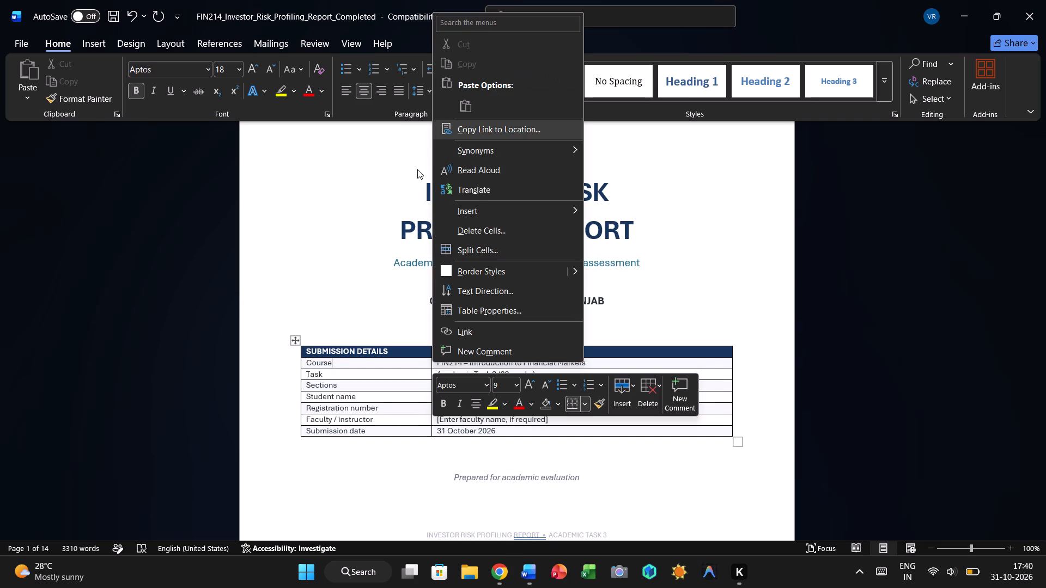
{"action": "left_click", "coordinate": [302, 275]}
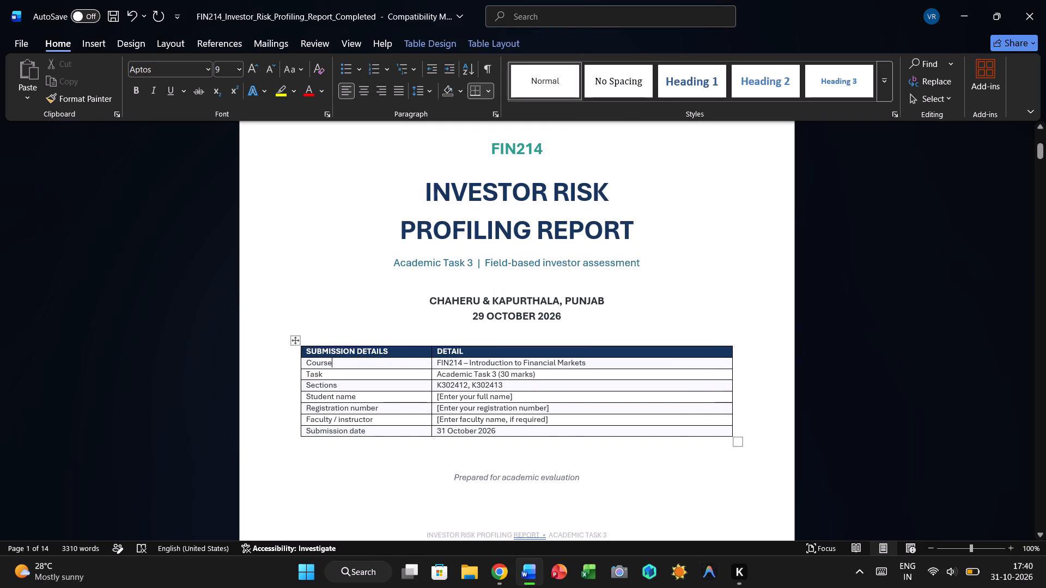
{"action": "left_click_drag", "start_coordinate": [302, 275], "coordinate": [351, 365]}
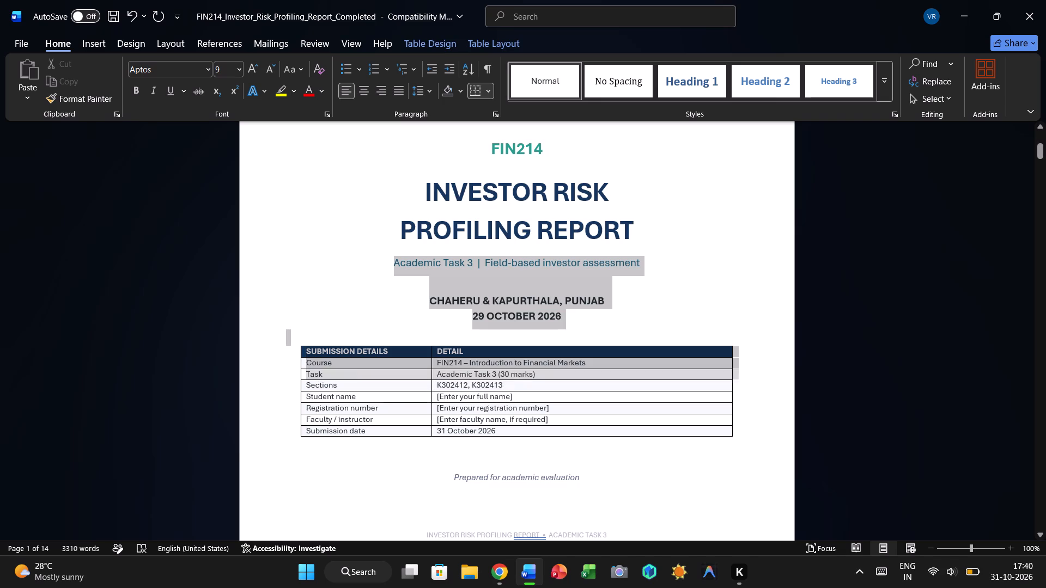
{"action": "left_click", "coordinate": [303, 285]}
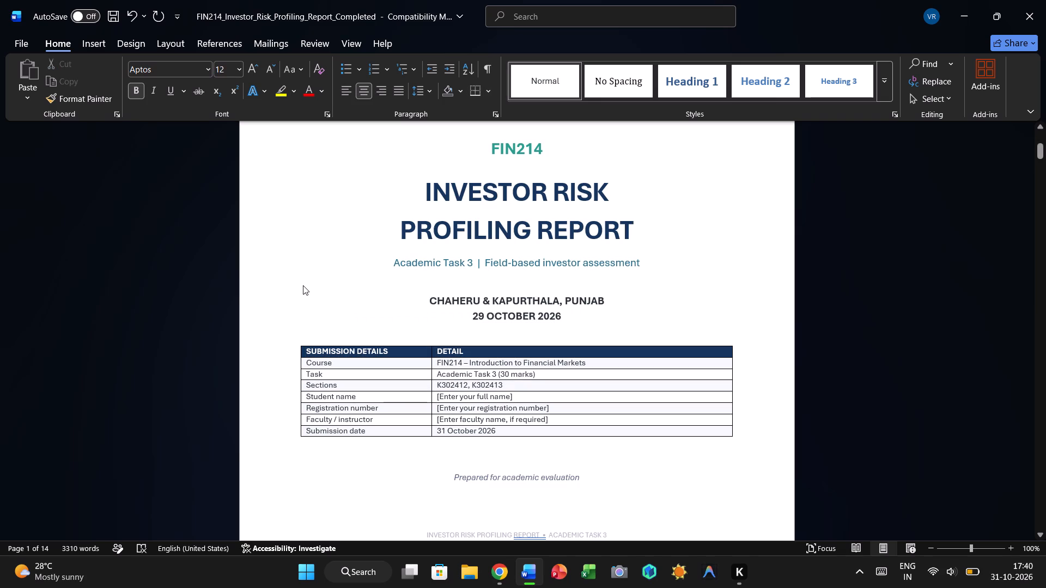
{"action": "left_click_drag", "start_coordinate": [303, 290], "coordinate": [342, 382]}
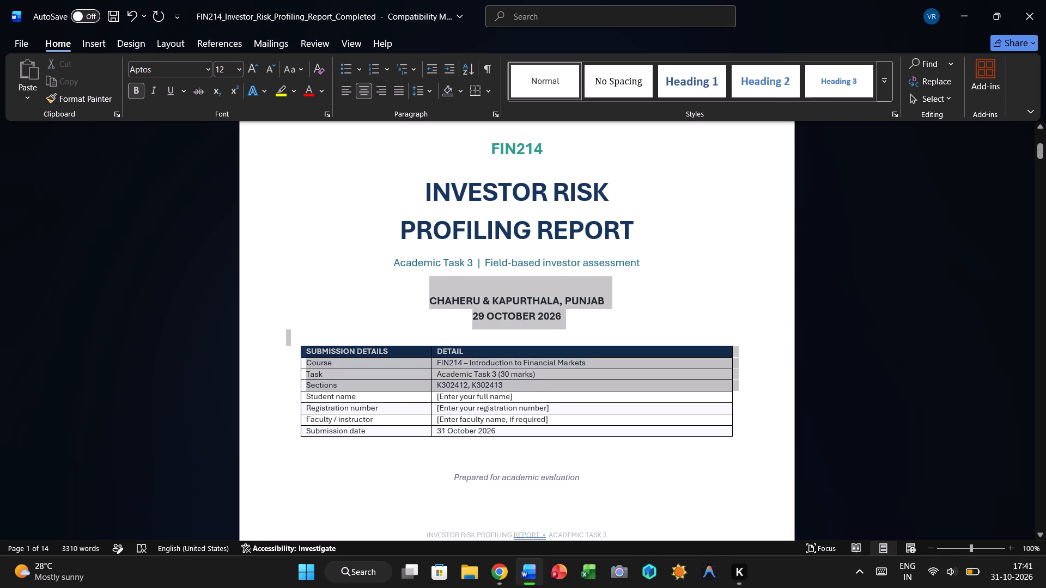
{"action": "left_click_drag", "start_coordinate": [342, 382], "coordinate": [391, 452]}
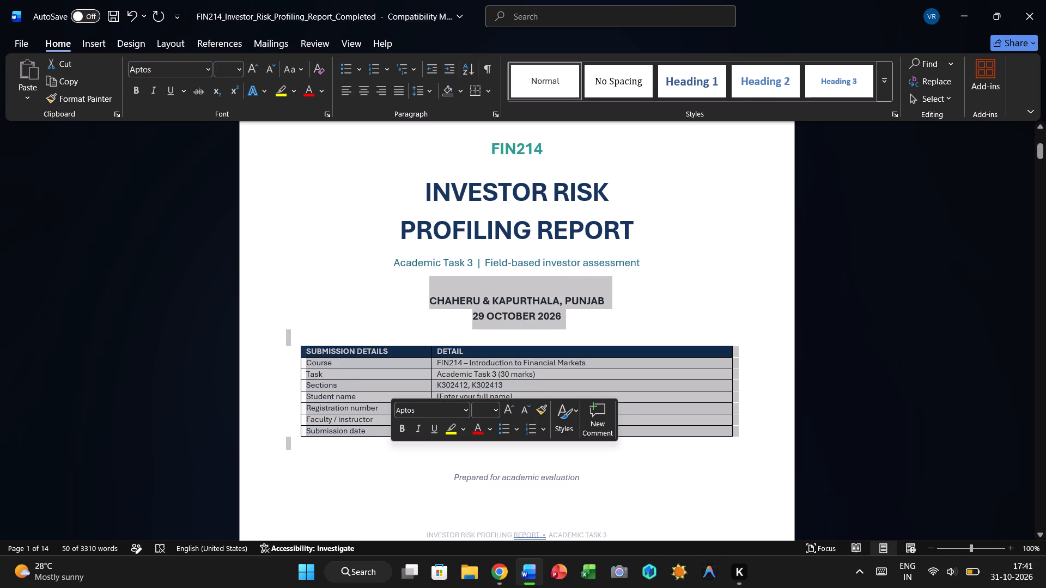
{"action": "key", "text": "BackSpace"}
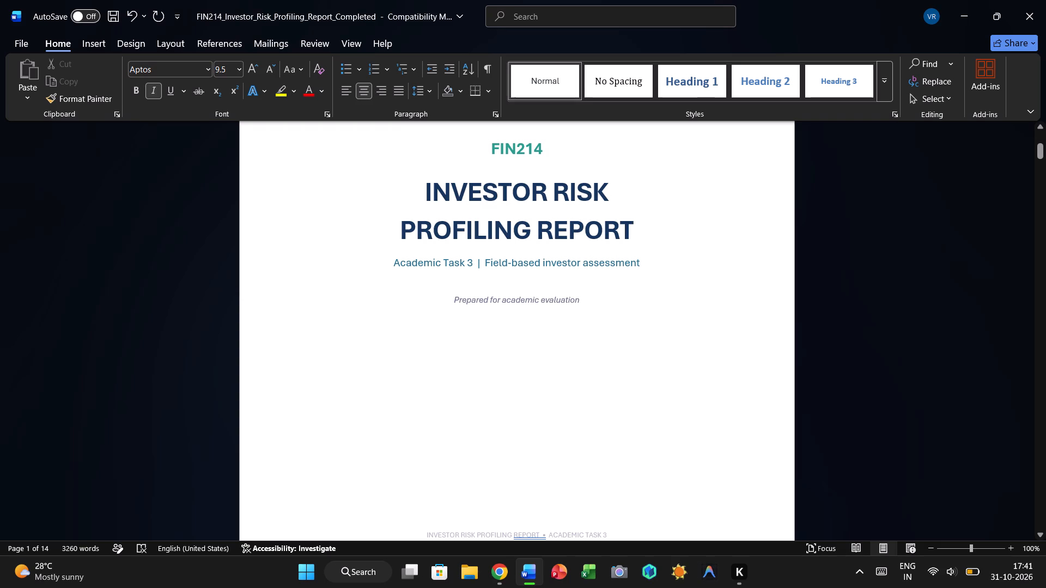
Delete the italic "Prepared for academic evaluation" line from the cover page.
{"action": "left_click", "coordinate": [581, 303]}
{"action": "key", "text": "BackSpace"}
{"action": "key", "text": "BackSpace"}
{"action": "key", "text": "BackSpace"}
{"action": "key", "text": "BackSpace"}
{"action": "key", "text": "BackSpace"}
{"action": "key", "text": "BackSpace"}
{"action": "key", "text": "BackSpace"}
{"action": "key", "text": "BackSpace"}
{"action": "key", "text": "BackSpace"}
{"action": "key", "text": "BackSpace"}
{"action": "key", "text": "BackSpace"}
{"action": "key", "text": "BackSpace"}
{"action": "key", "text": "BackSpace"}
{"action": "key", "text": "BackSpace"}
{"action": "key", "text": "BackSpace"}
{"action": "key", "text": "BackSpace"}
{"action": "key", "text": "BackSpace"}
{"action": "key", "text": "BackSpace"}
{"action": "key", "text": "BackSpace"}
{"action": "key", "text": "BackSpace"}
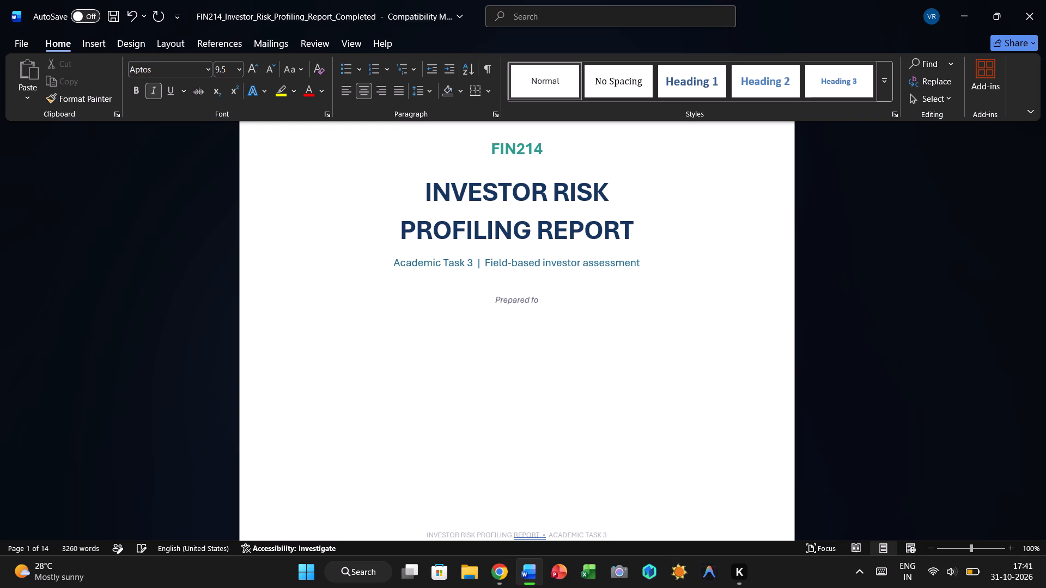
{"action": "key", "text": "BackSpace"}
{"action": "key", "text": "BackSpace"}
{"action": "key", "text": "BackSpace"}
{"action": "key", "text": "BackSpace"}
{"action": "key", "text": "BackSpace"}
{"action": "key", "text": "BackSpace"}
{"action": "key", "text": "BackSpace"}
{"action": "key", "text": "BackSpace"}
{"action": "key", "text": "BackSpace"}
{"action": "key", "text": "BackSpace"}
{"action": "key", "text": "BackSpace"}
{"action": "key", "text": "BackSpace"}
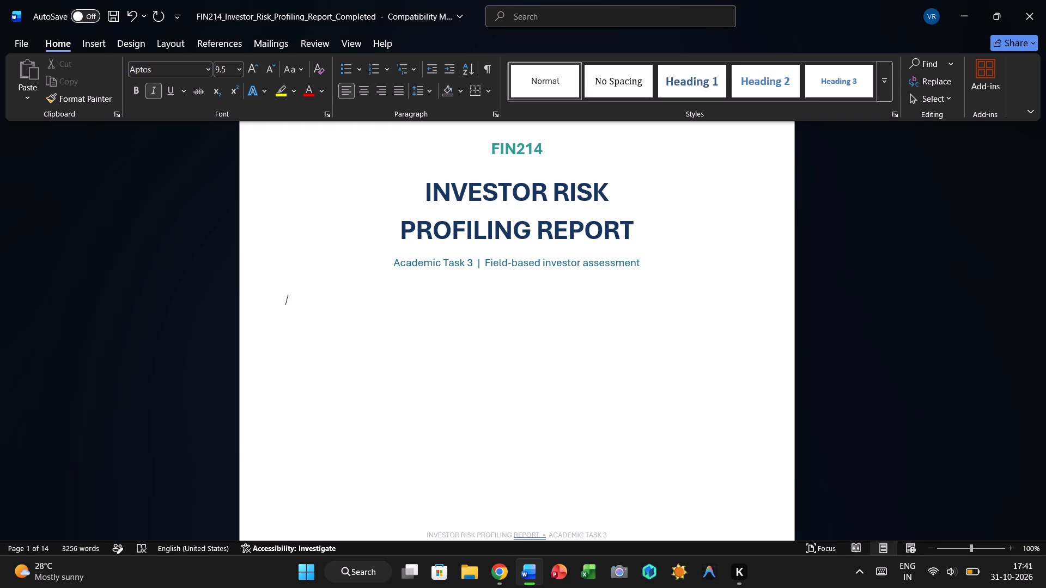
Place the text cursor on the blank line above the FIN214 heading on the cover page.
{"action": "scroll", "coordinate": [581, 303], "scroll_direction": "up", "scroll_amount": 7}
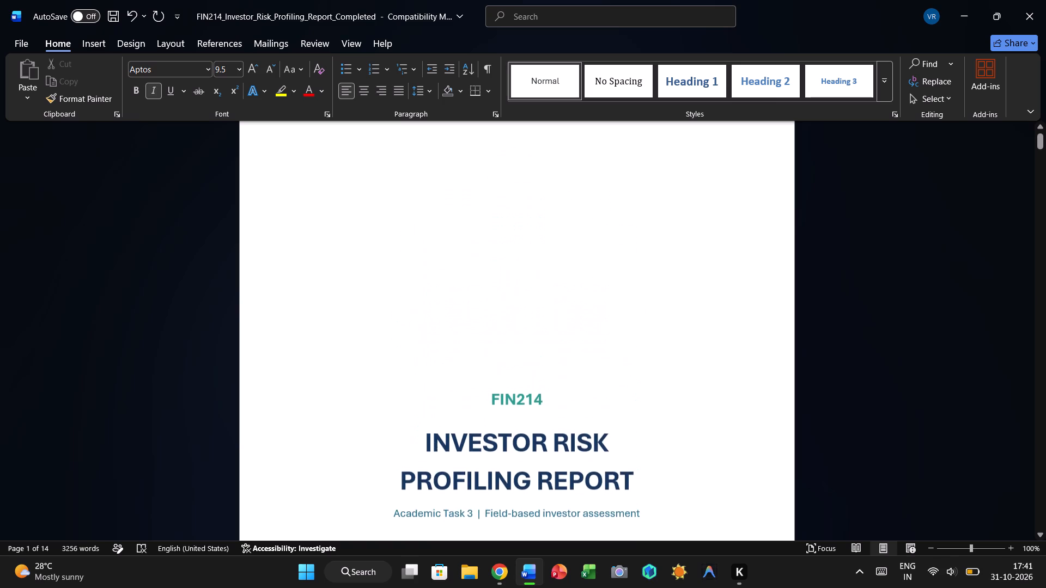
{"action": "scroll", "coordinate": [836, 197], "scroll_direction": "right", "scroll_amount": 1}
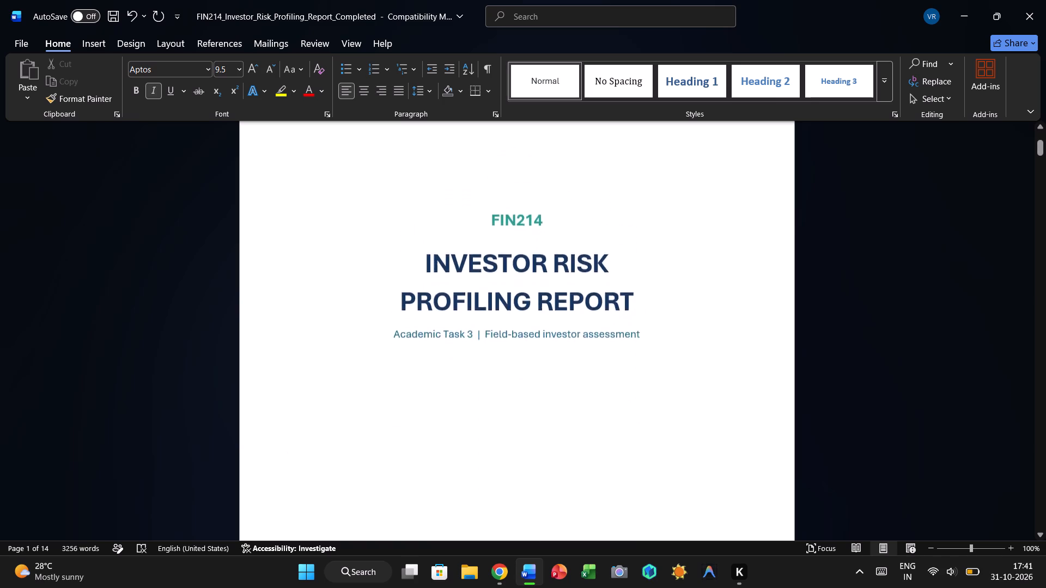
{"action": "scroll", "coordinate": [836, 197], "scroll_direction": "right", "scroll_amount": 1}
{"action": "scroll", "coordinate": [601, 303], "scroll_direction": "up", "scroll_amount": 4}
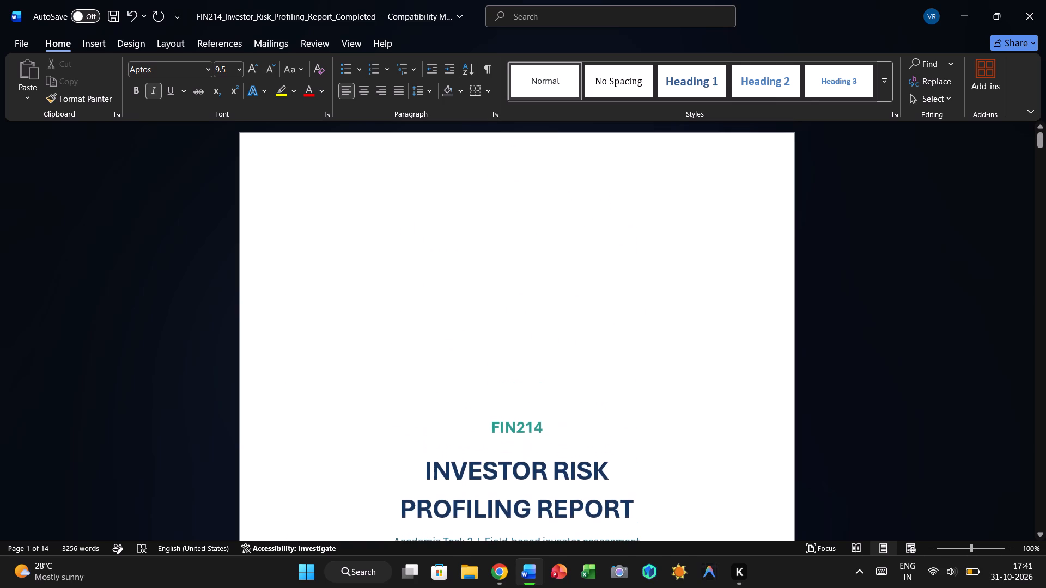
{"action": "left_click", "coordinate": [601, 303]}
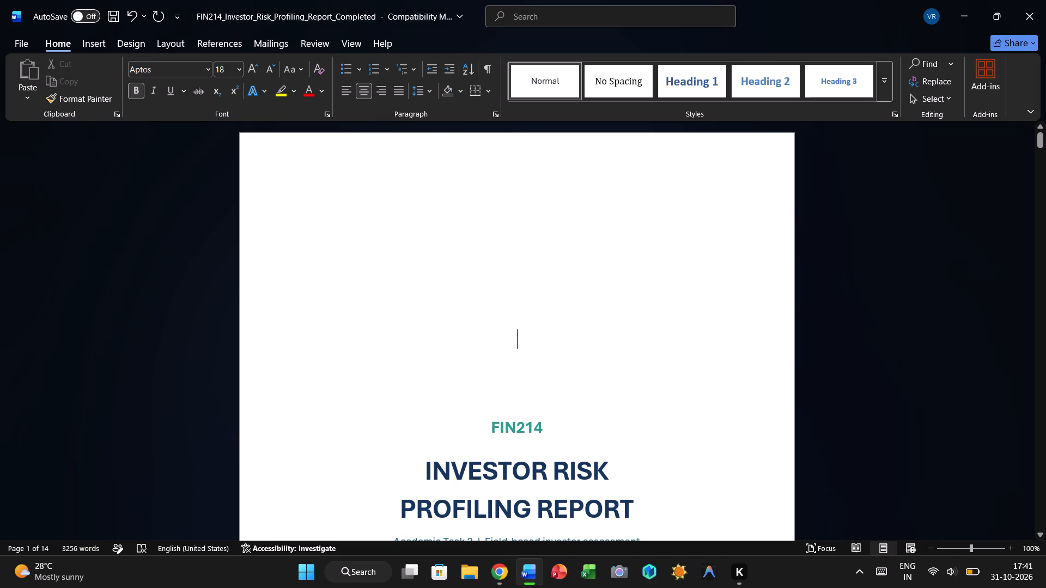
Switch to File Explorer and look through the Downloads folder for an earlier university project report.
{"action": "left_click", "coordinate": [469, 581]}
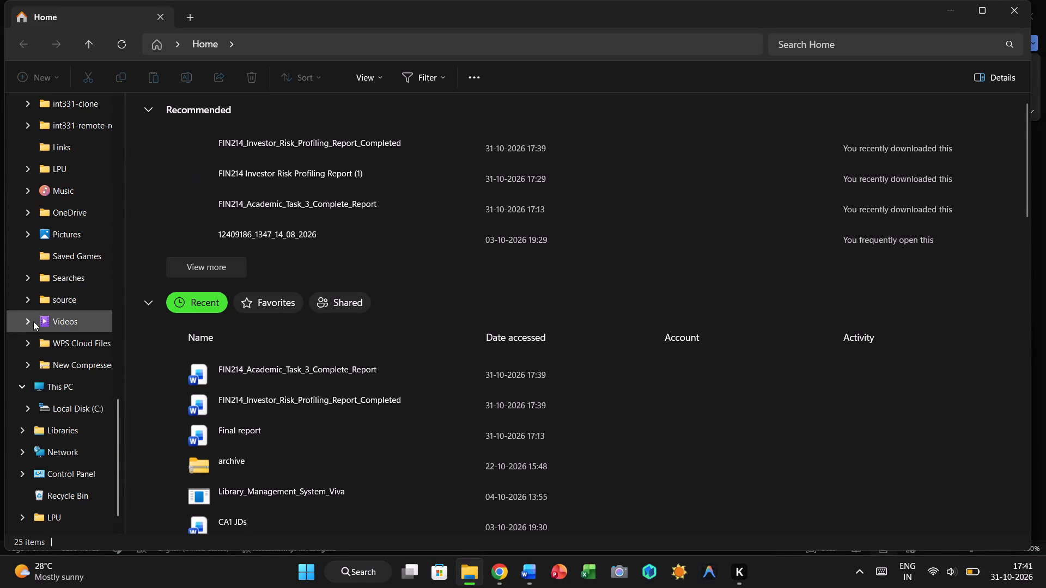
{"action": "scroll", "coordinate": [61, 335], "scroll_direction": "down", "scroll_amount": 1}
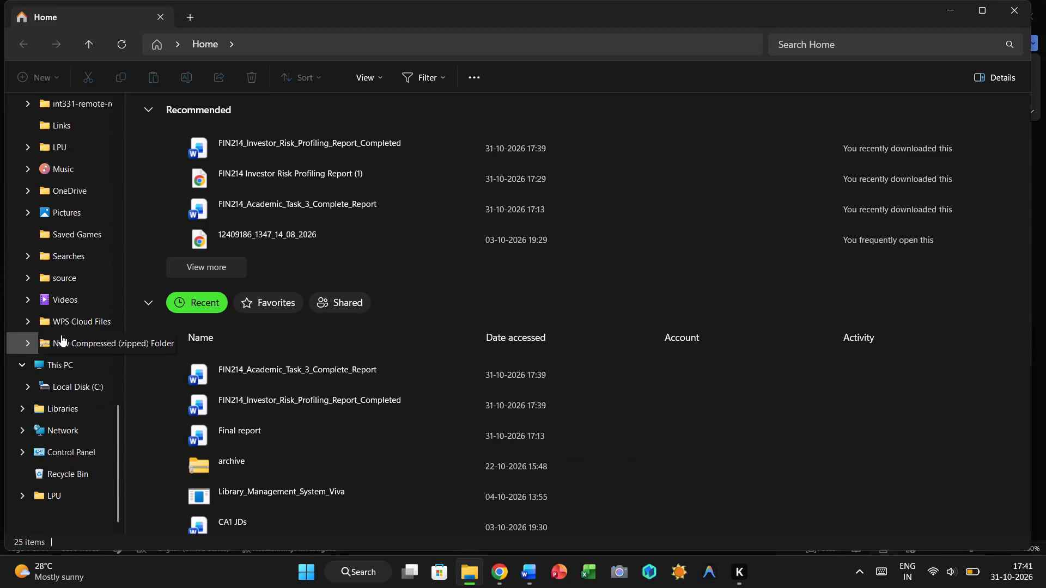
{"action": "scroll", "coordinate": [84, 151], "scroll_direction": "up", "scroll_amount": 4}
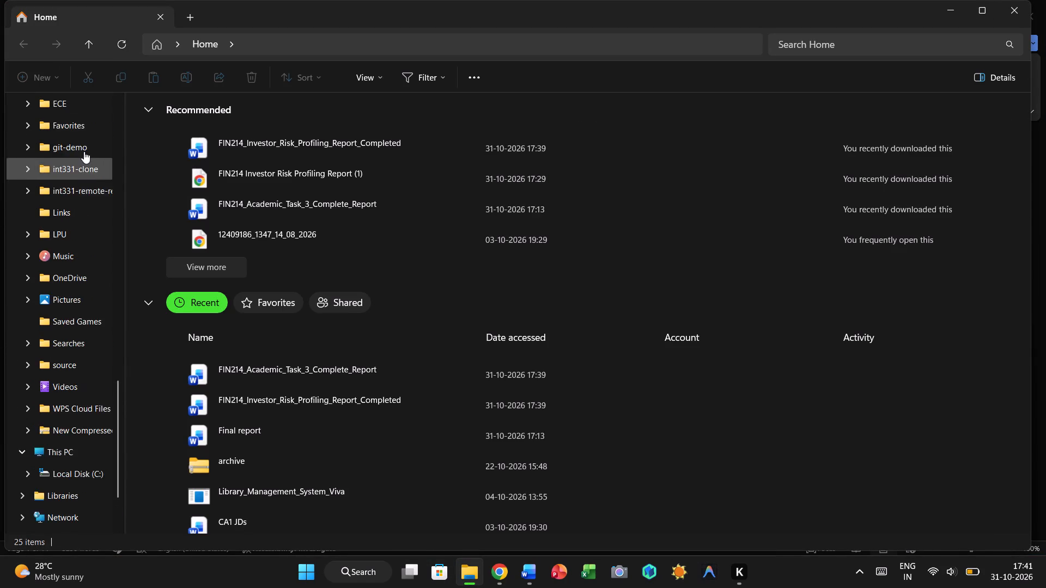
{"action": "scroll", "coordinate": [84, 151], "scroll_direction": "up", "scroll_amount": 3}
{"action": "left_click", "coordinate": [61, 279]}
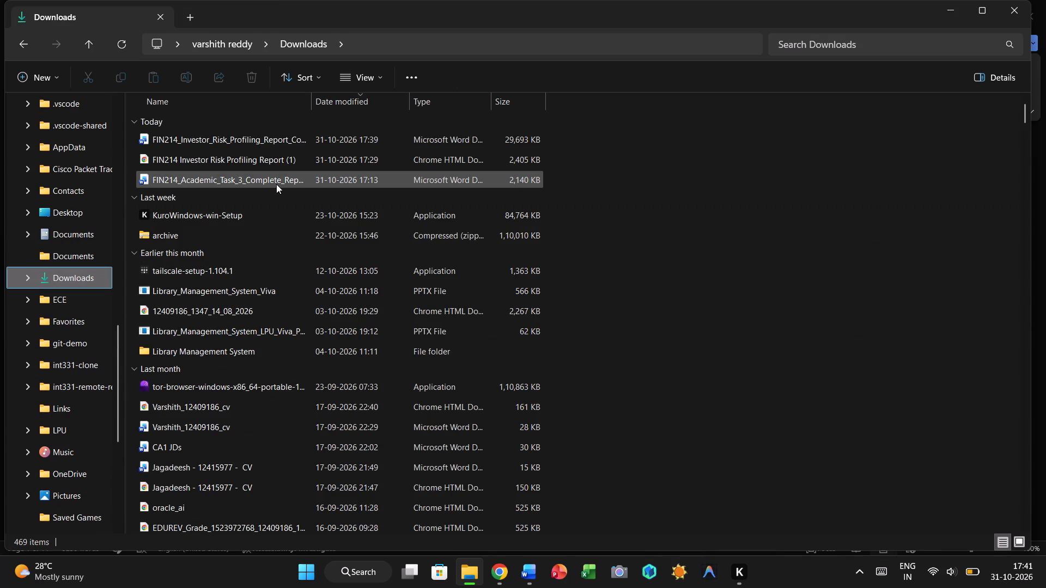
{"action": "scroll", "coordinate": [276, 184], "scroll_direction": "down", "scroll_amount": 4}
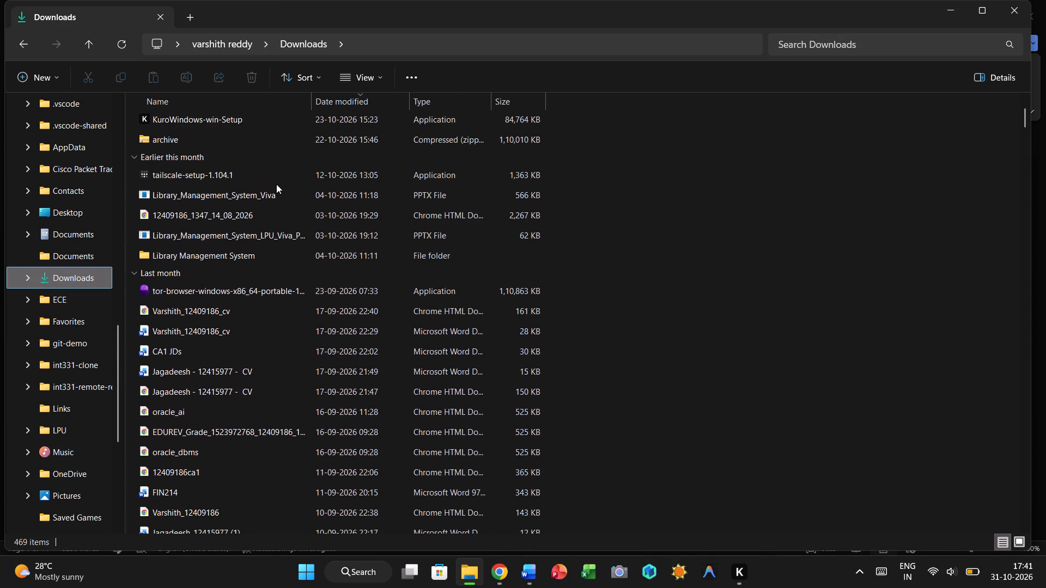
{"action": "scroll", "coordinate": [276, 184], "scroll_direction": "down", "scroll_amount": 5}
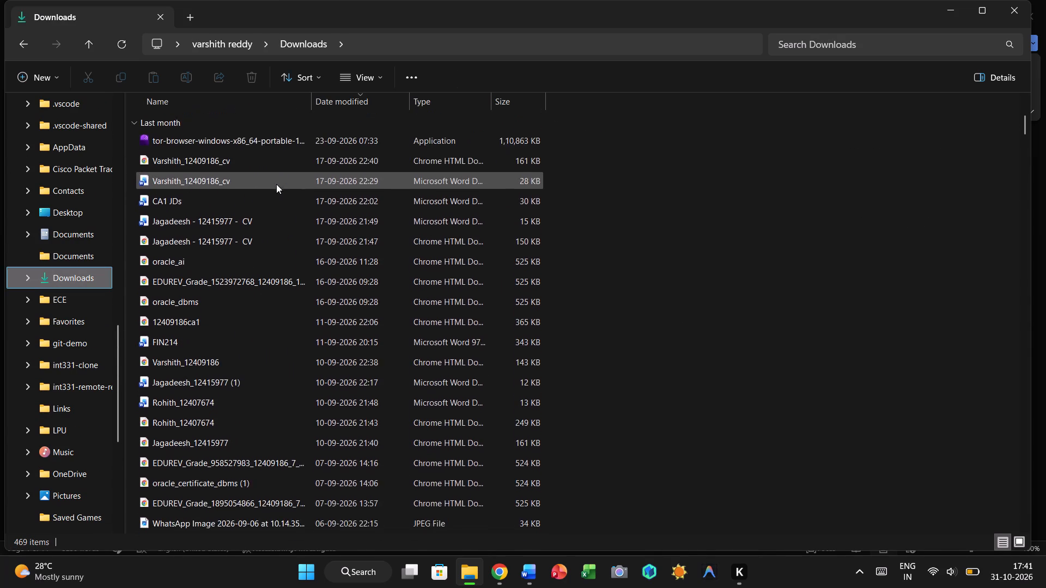
{"action": "scroll", "coordinate": [276, 184], "scroll_direction": "down", "scroll_amount": 1}
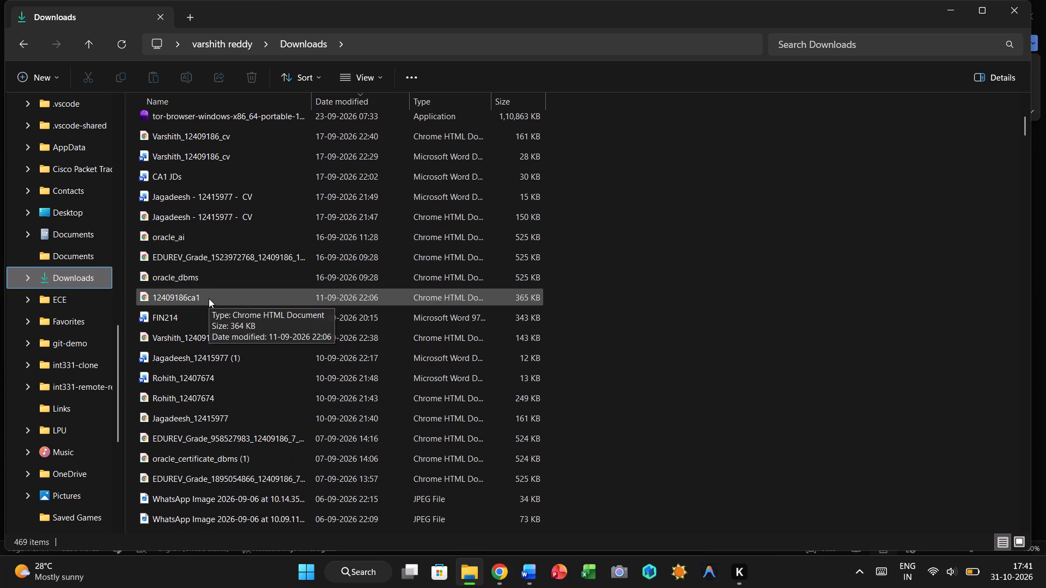
{"action": "scroll", "coordinate": [291, 346], "scroll_direction": "down", "scroll_amount": 2}
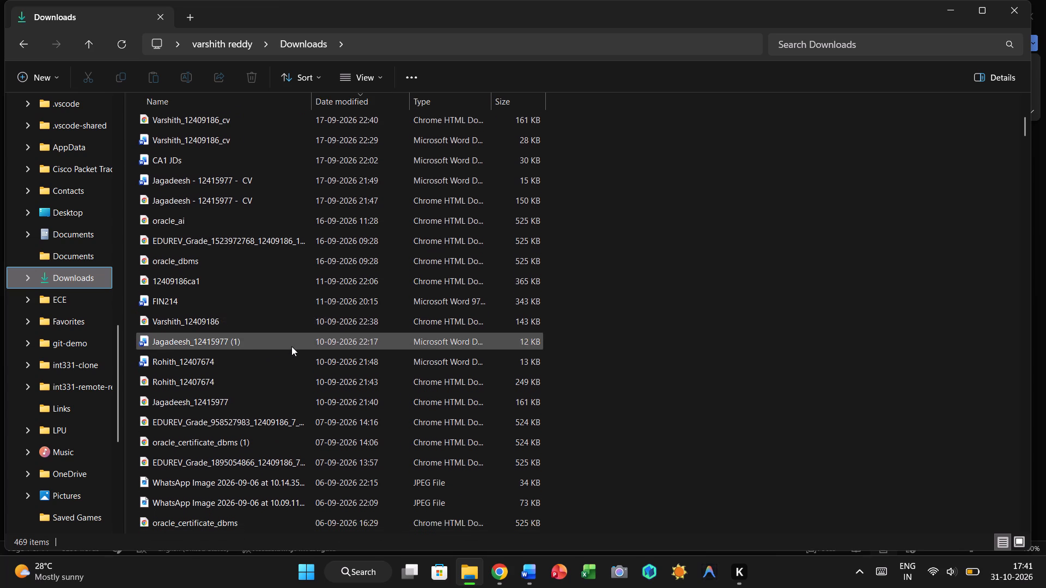
{"action": "scroll", "coordinate": [291, 346], "scroll_direction": "down", "scroll_amount": 2}
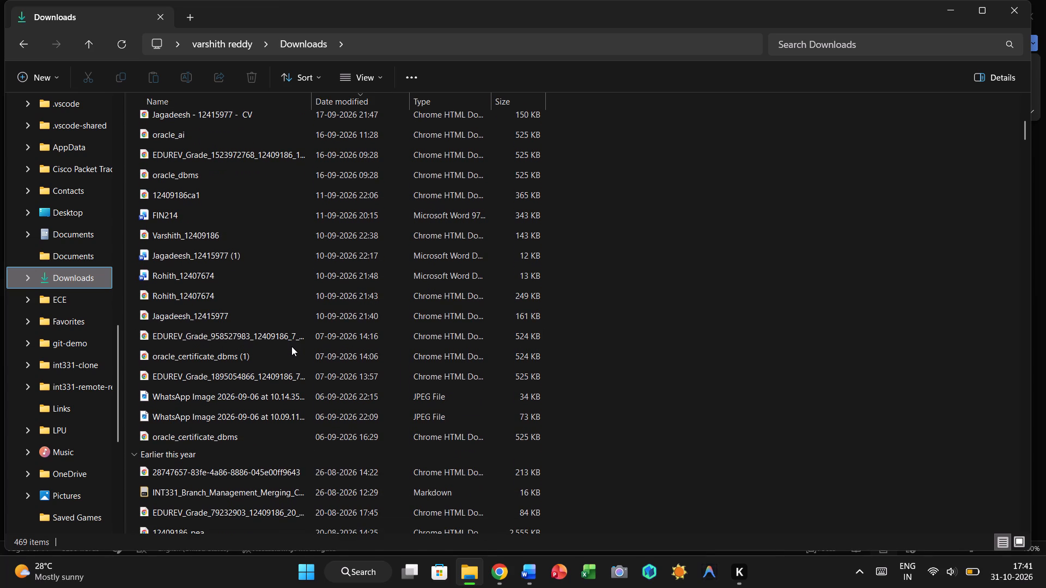
{"action": "scroll", "coordinate": [291, 346], "scroll_direction": "down", "scroll_amount": 6}
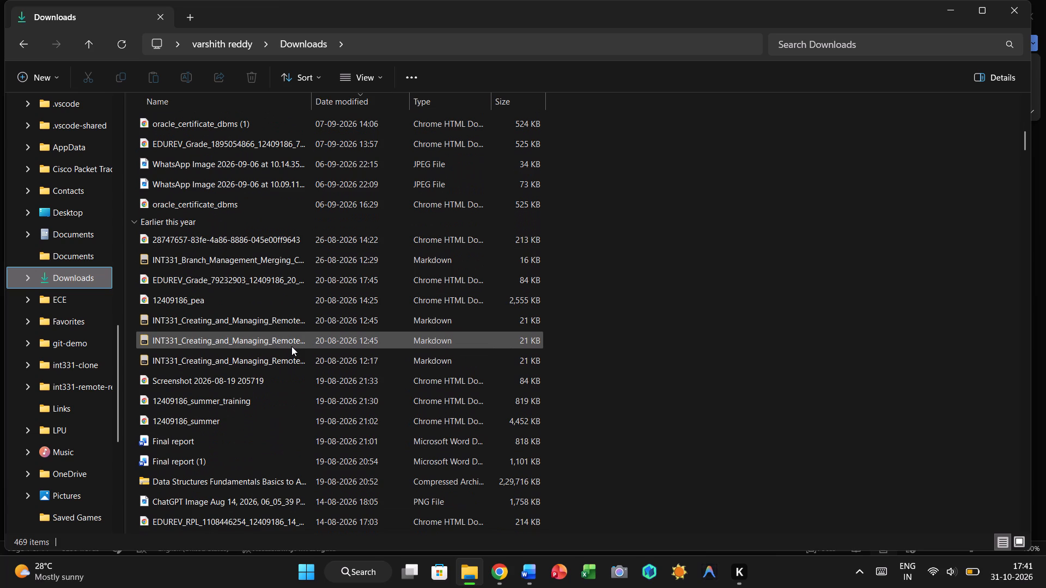
{"action": "scroll", "coordinate": [291, 346], "scroll_direction": "down", "scroll_amount": 1}
{"action": "scroll", "coordinate": [248, 493], "scroll_direction": "down", "scroll_amount": 5}
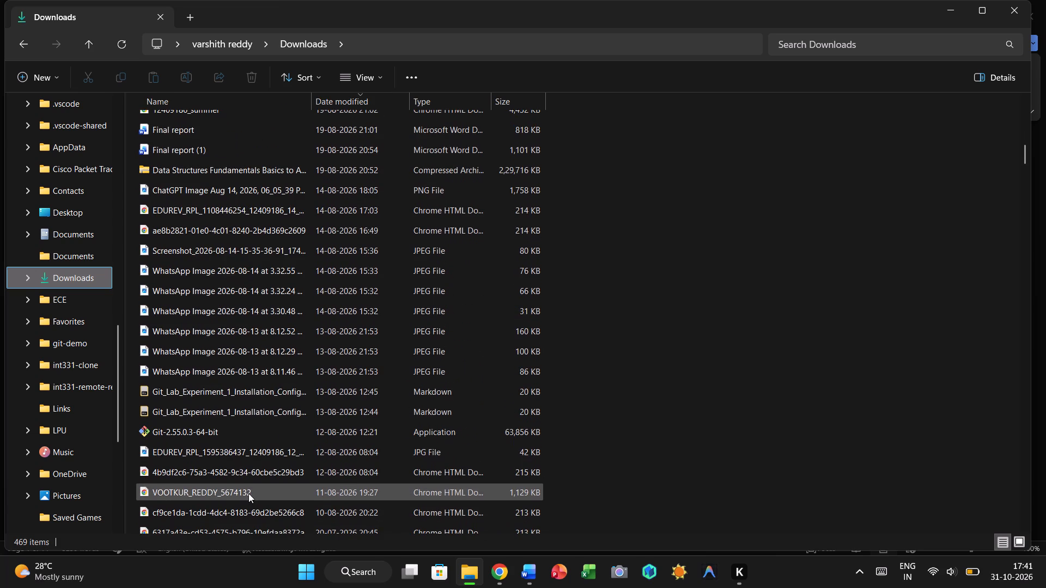
{"action": "scroll", "coordinate": [248, 493], "scroll_direction": "down", "scroll_amount": 2}
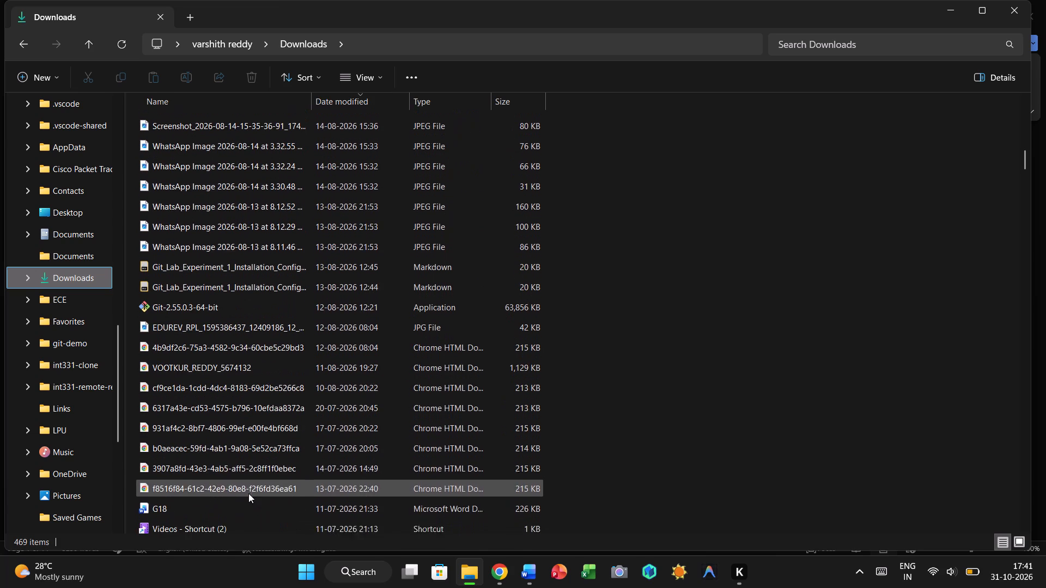
{"action": "scroll", "coordinate": [248, 493], "scroll_direction": "down", "scroll_amount": 7}
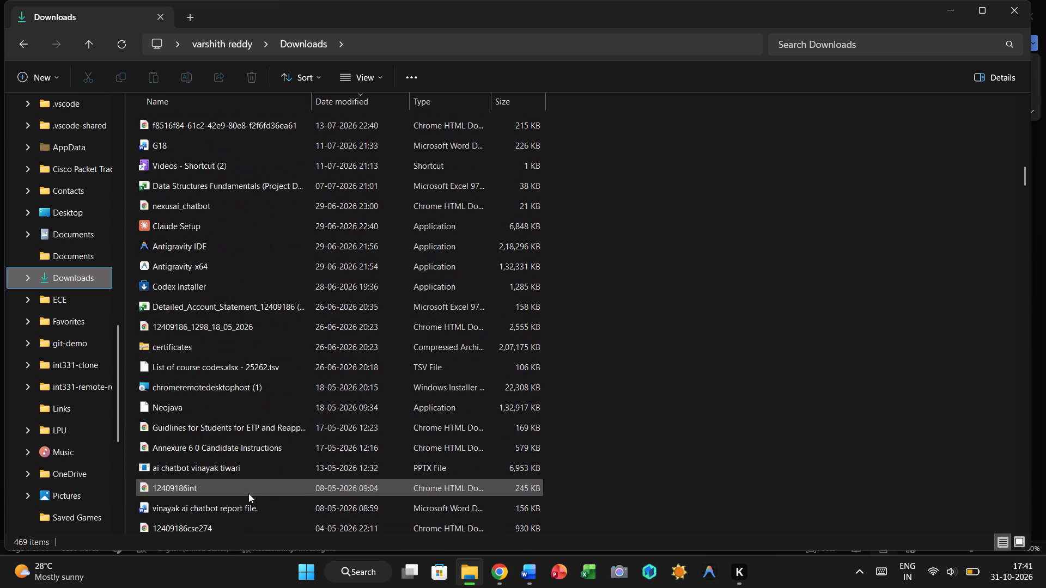
{"action": "scroll", "coordinate": [248, 493], "scroll_direction": "down", "scroll_amount": 6}
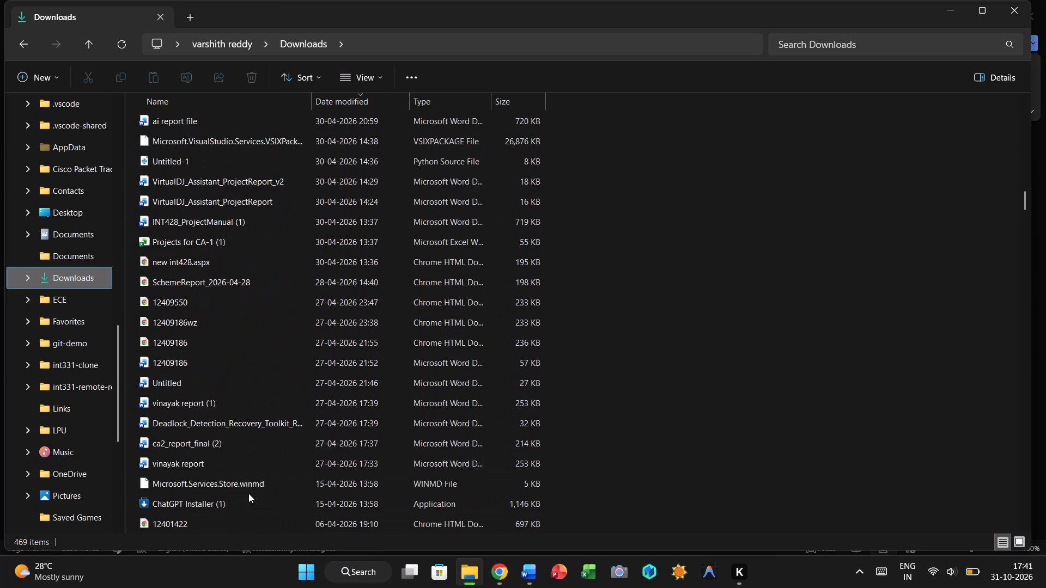
{"action": "scroll", "coordinate": [289, 354], "scroll_direction": "down", "scroll_amount": 7}
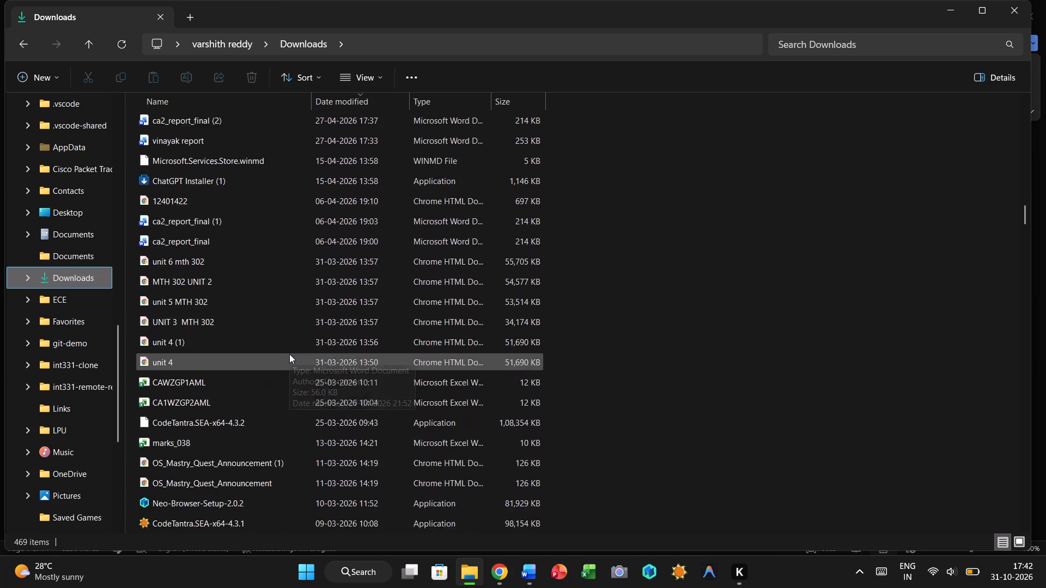
{"action": "scroll", "coordinate": [289, 354], "scroll_direction": "down", "scroll_amount": 8}
{"action": "scroll", "coordinate": [249, 206], "scroll_direction": "down", "scroll_amount": 2}
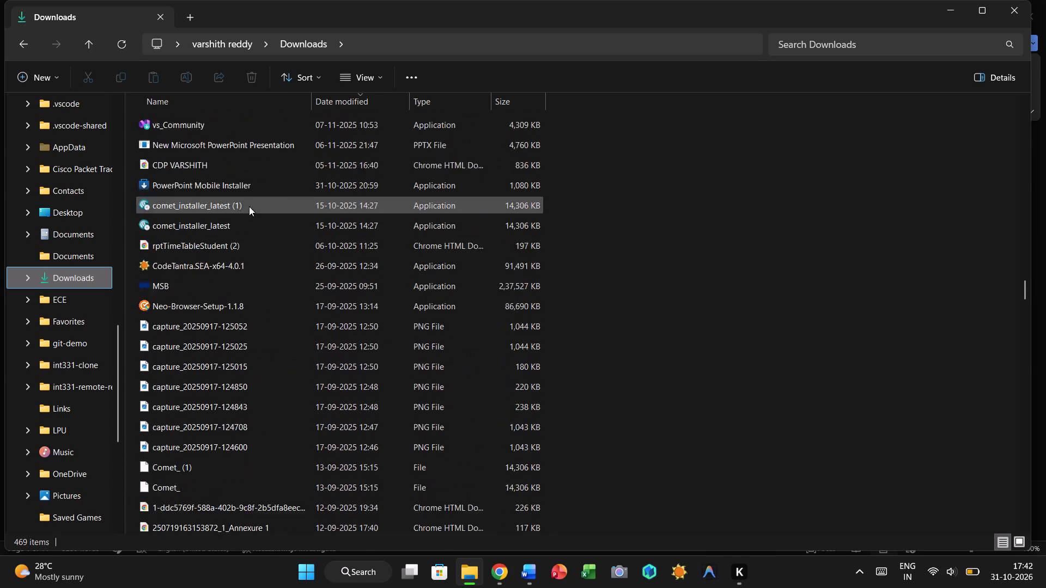
{"action": "scroll", "coordinate": [249, 206], "scroll_direction": "down", "scroll_amount": 3}
{"action": "scroll", "coordinate": [249, 206], "scroll_direction": "right", "scroll_amount": 3}
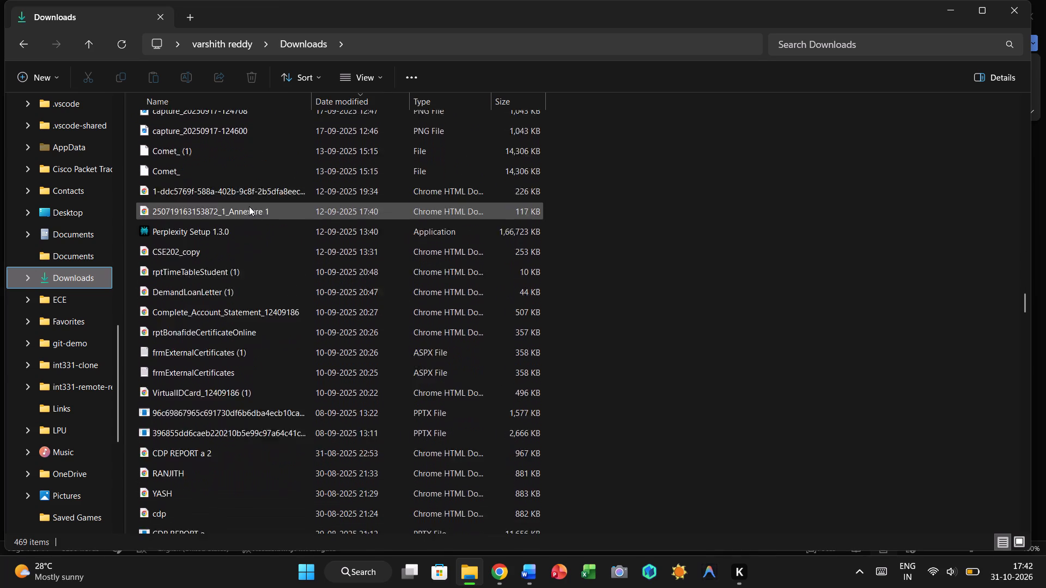
{"action": "scroll", "coordinate": [249, 206], "scroll_direction": "right", "scroll_amount": 1}
{"action": "scroll", "coordinate": [249, 206], "scroll_direction": "down", "scroll_amount": 1}
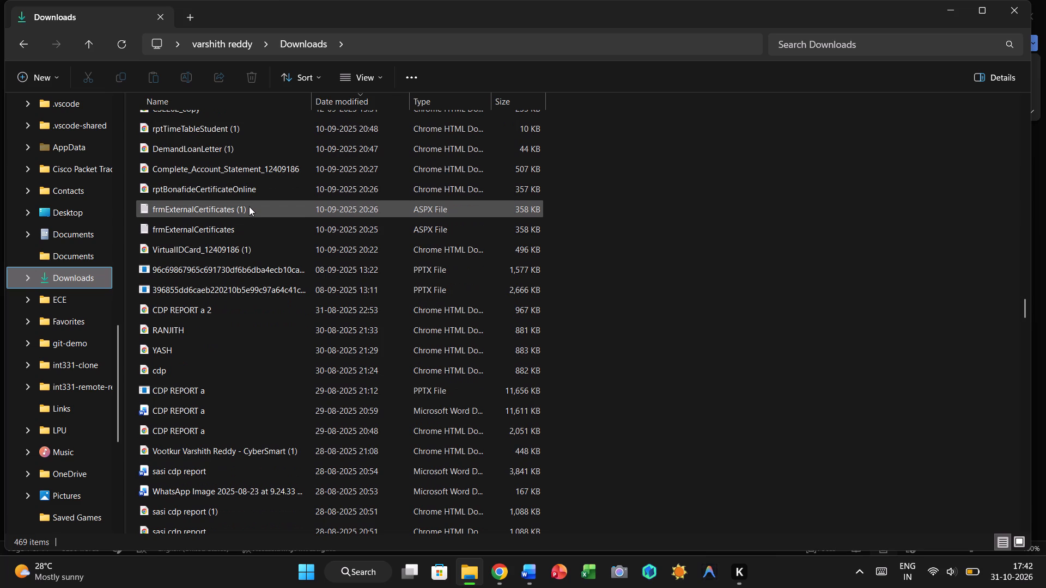
{"action": "scroll", "coordinate": [249, 206], "scroll_direction": "down", "scroll_amount": 2}
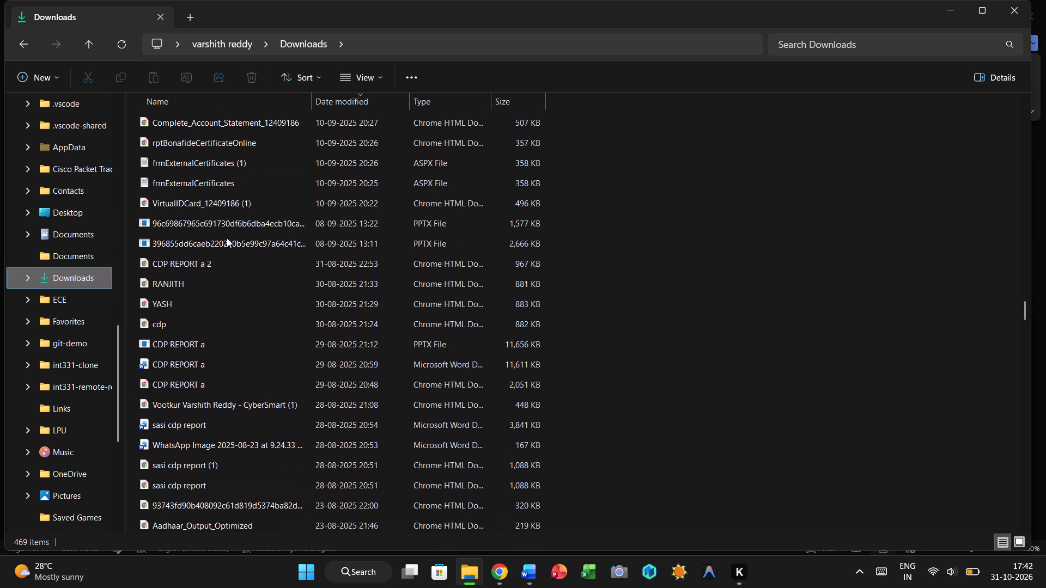
Open the PDF "CDP REPORT a 2" from Downloads in Word, accepting its conversion to an editable document.
{"action": "double_click", "coordinate": [221, 261]}
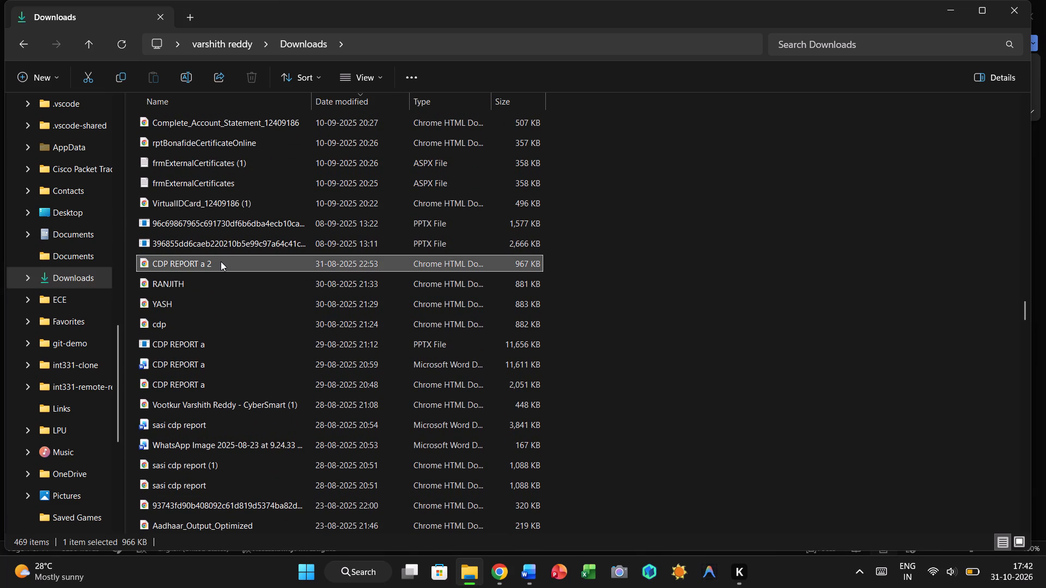
{"action": "left_click", "coordinate": [221, 261]}
{"action": "double_click", "coordinate": [221, 261]}
{"action": "scroll", "coordinate": [463, 341], "scroll_direction": "down", "scroll_amount": 4}
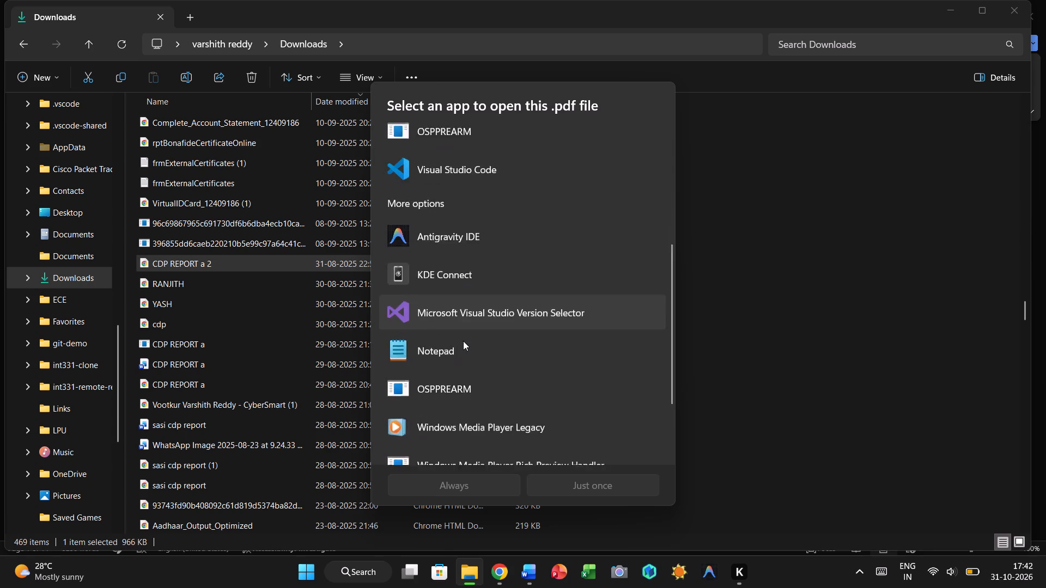
{"action": "scroll", "coordinate": [463, 341], "scroll_direction": "down", "scroll_amount": 1}
{"action": "double_click", "coordinate": [426, 374]}
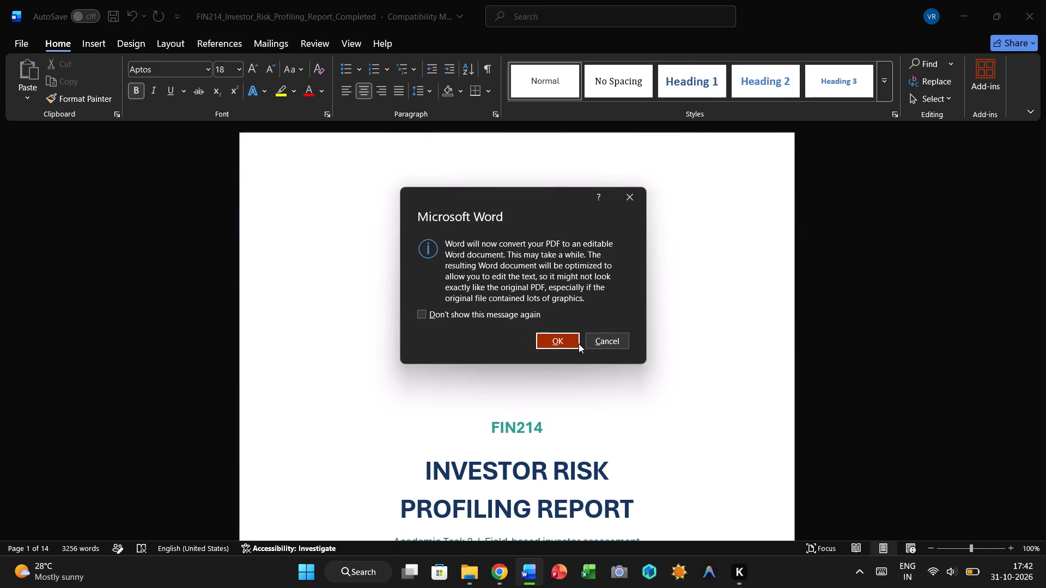
{"action": "left_click", "coordinate": [565, 338]}
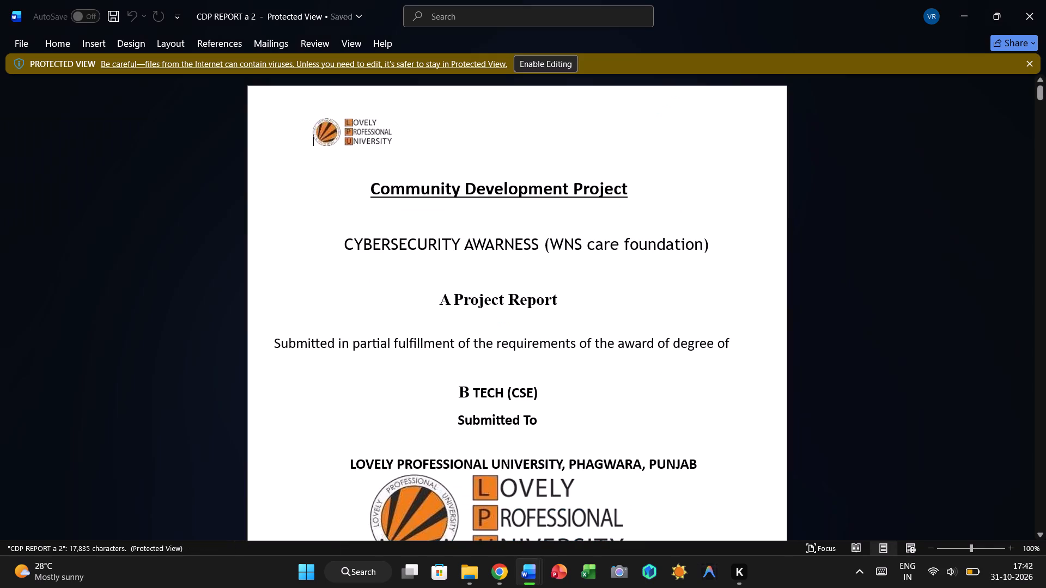
Look through the cover, declaration and certificate pages of the CDP report for elements to reuse.
{"action": "scroll", "coordinate": [565, 338], "scroll_direction": "right", "scroll_amount": 1}
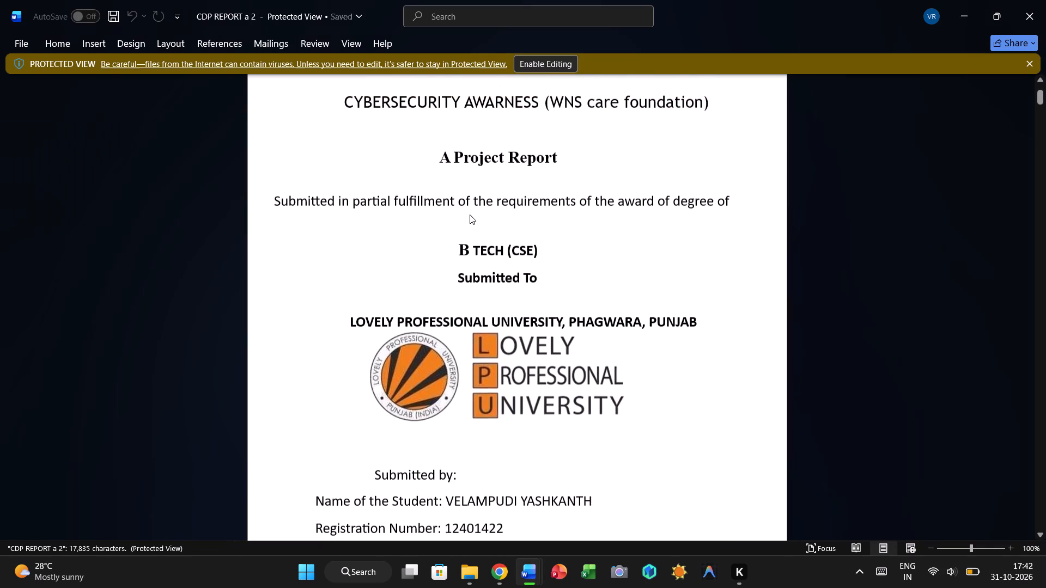
{"action": "scroll", "coordinate": [468, 197], "scroll_direction": "up", "scroll_amount": 2}
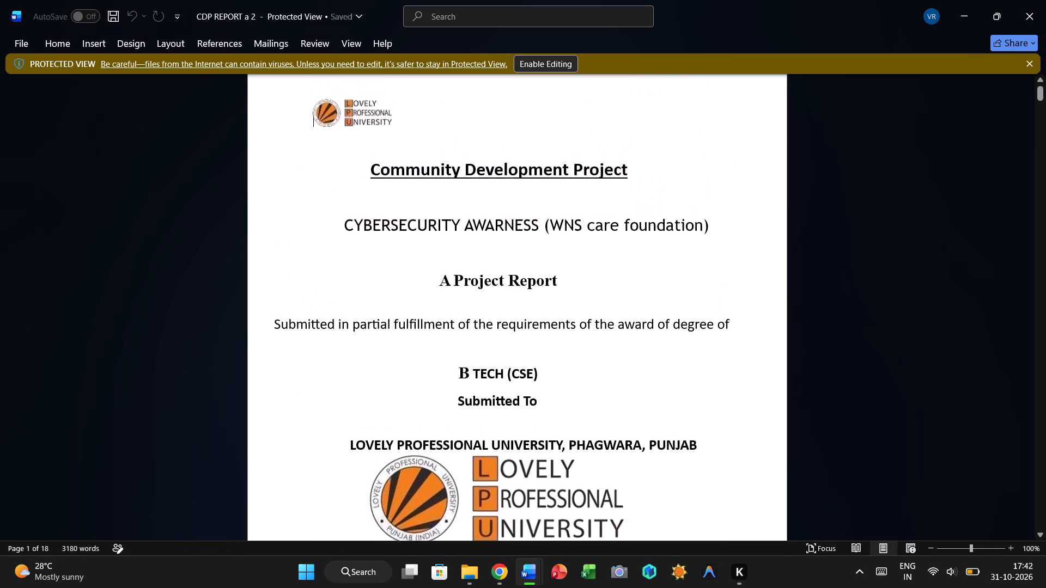
{"action": "scroll", "coordinate": [468, 197], "scroll_direction": "up", "scroll_amount": 1}
{"action": "scroll", "coordinate": [420, 167], "scroll_direction": "down", "scroll_amount": 9}
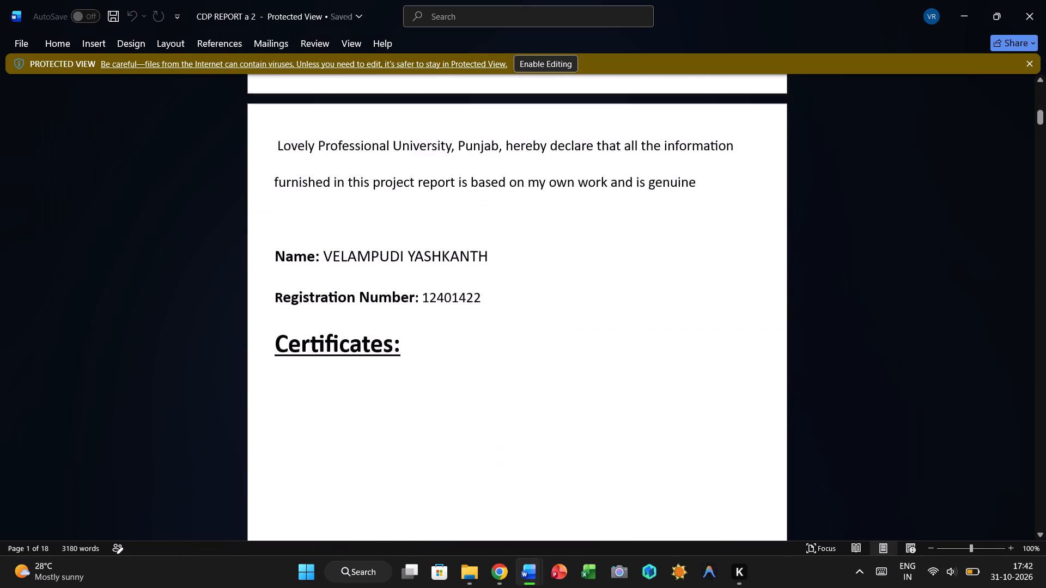
{"action": "scroll", "coordinate": [420, 167], "scroll_direction": "down", "scroll_amount": 9}
{"action": "scroll", "coordinate": [420, 167], "scroll_direction": "up", "scroll_amount": 4}
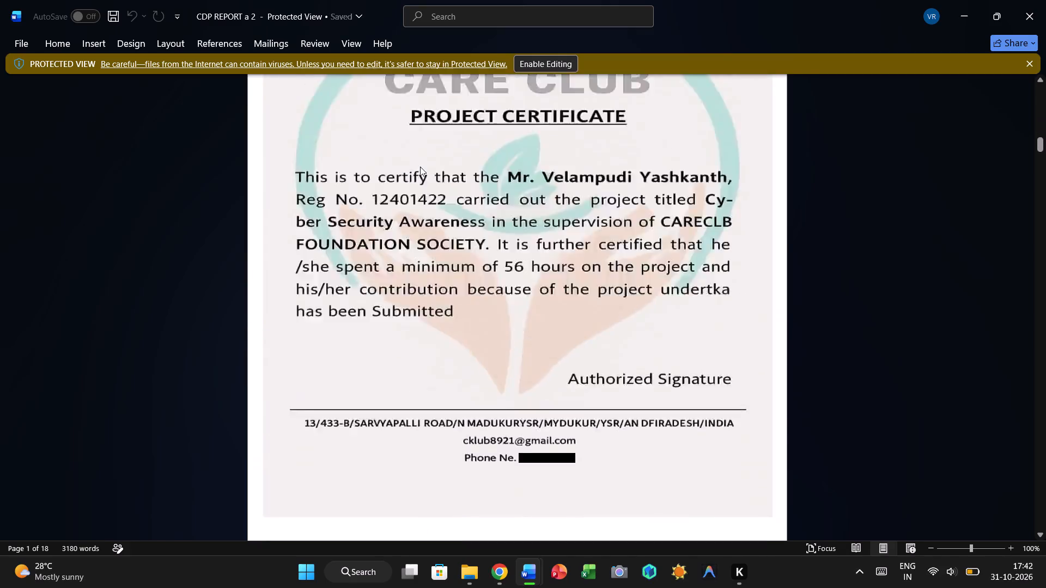
{"action": "scroll", "coordinate": [420, 167], "scroll_direction": "up", "scroll_amount": 12}
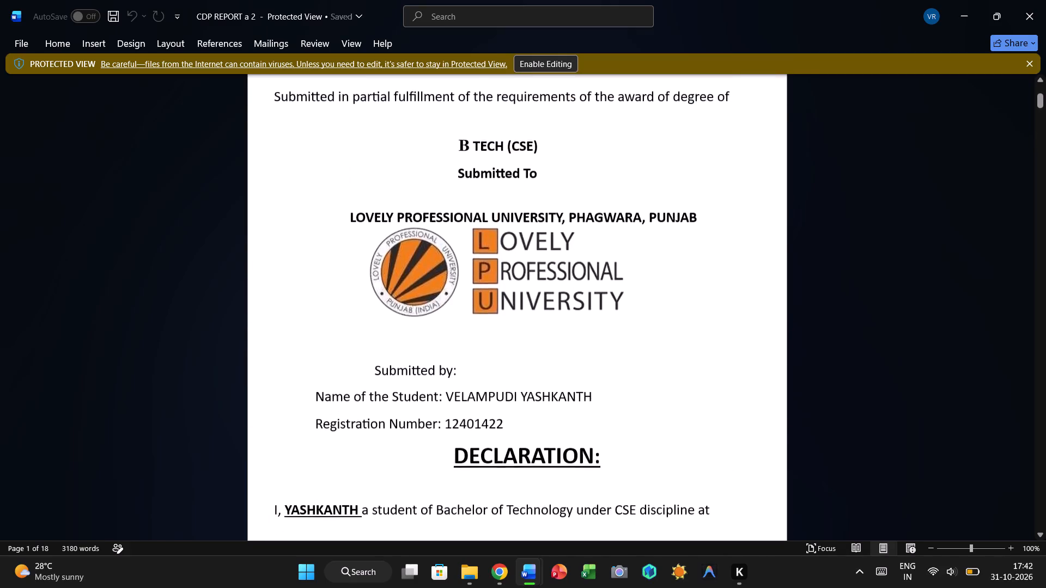
{"action": "scroll", "coordinate": [420, 167], "scroll_direction": "down", "scroll_amount": 2, "text": "ctrl"}
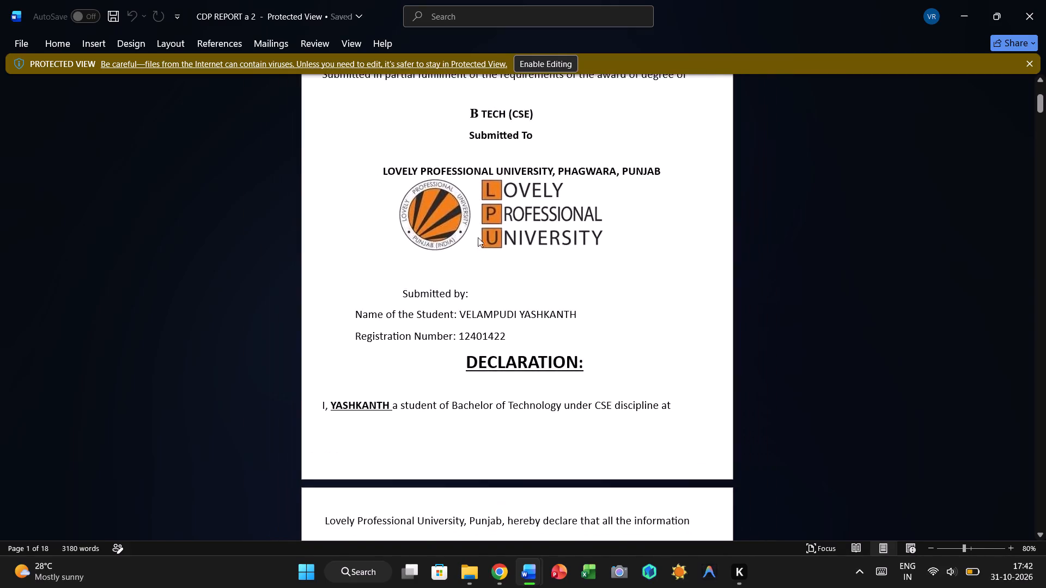
{"action": "scroll", "coordinate": [487, 253], "scroll_direction": "down", "scroll_amount": 2}
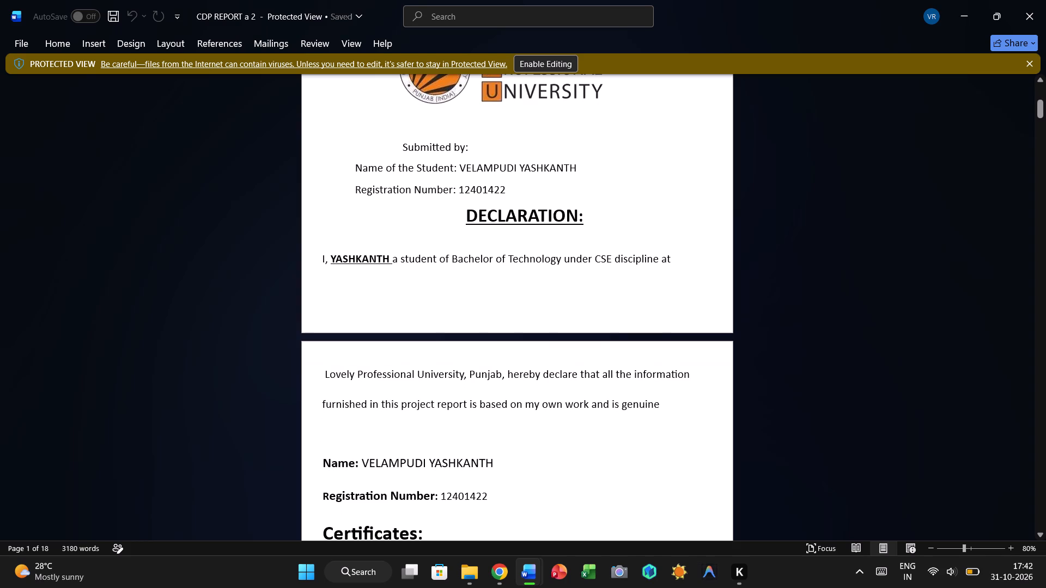
{"action": "scroll", "coordinate": [461, 240], "scroll_direction": "up", "scroll_amount": 1}
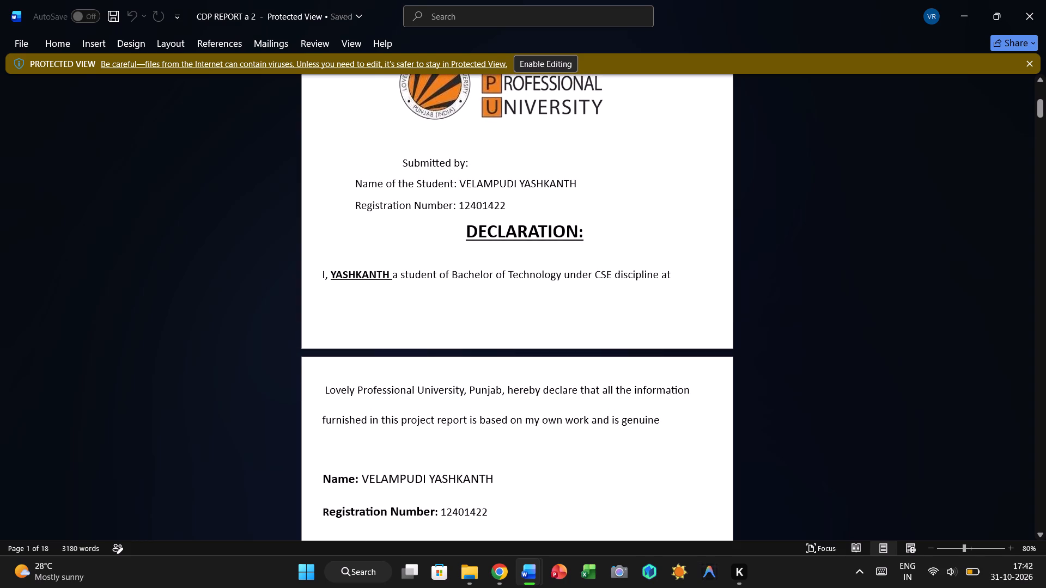
{"action": "scroll", "coordinate": [461, 240], "scroll_direction": "right", "scroll_amount": 1}
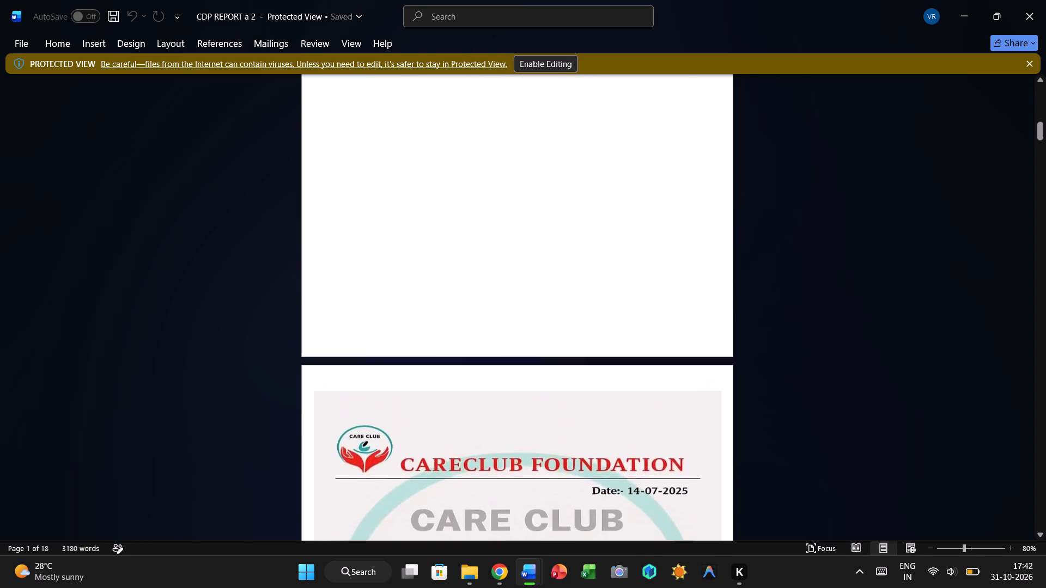
{"action": "scroll", "coordinate": [461, 240], "scroll_direction": "right", "scroll_amount": 1}
Enable editing of the CDP report, accepting the conversion of the PDF to an editable Word document.
{"action": "left_click", "coordinate": [547, 68]}
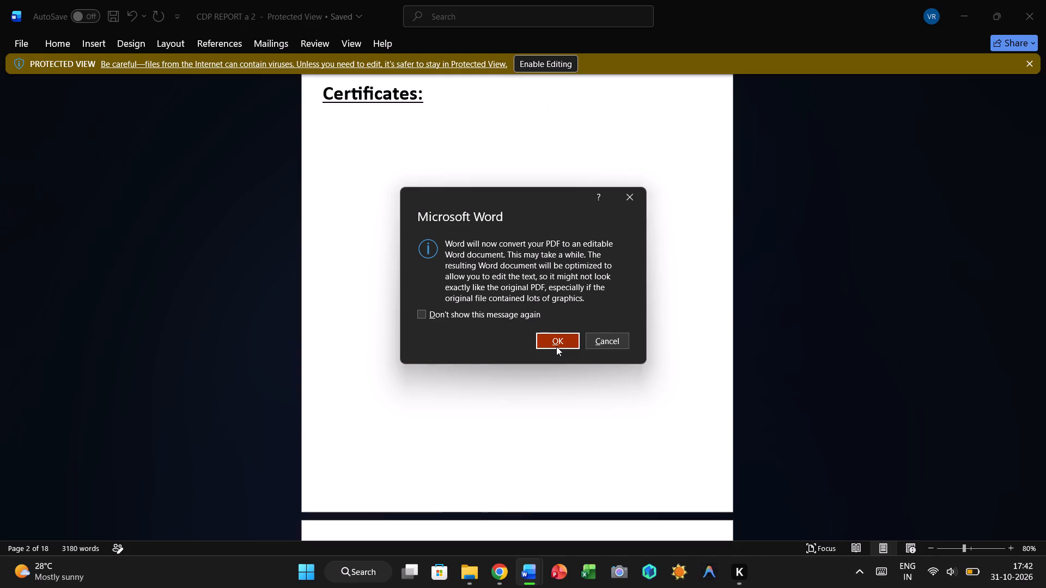
{"action": "left_click", "coordinate": [556, 335]}
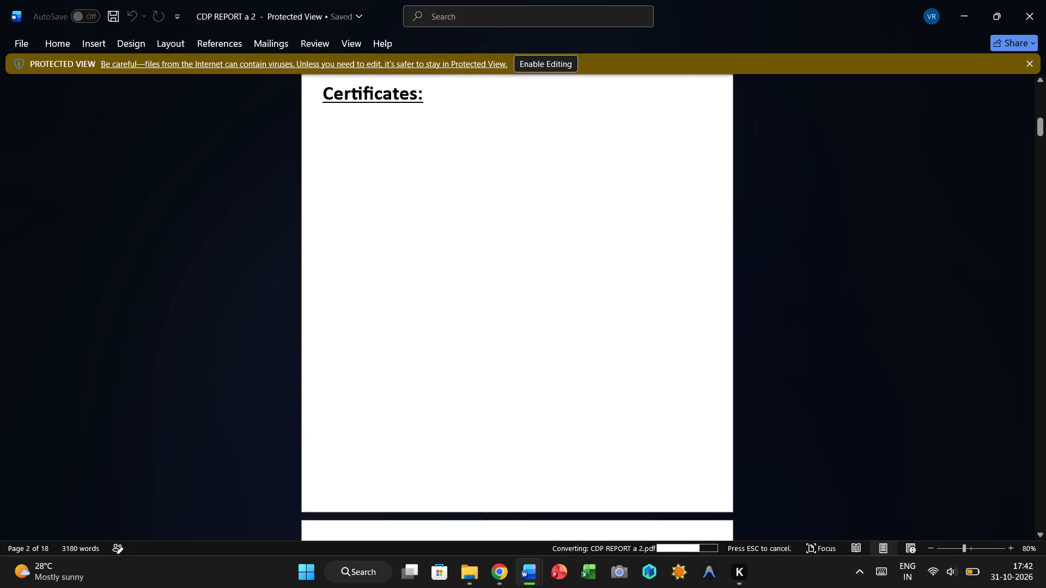
Copy the large Lovely Professional University logo from the CDP report's cover page.
{"action": "scroll", "coordinate": [626, 281], "scroll_direction": "up", "scroll_amount": 8}
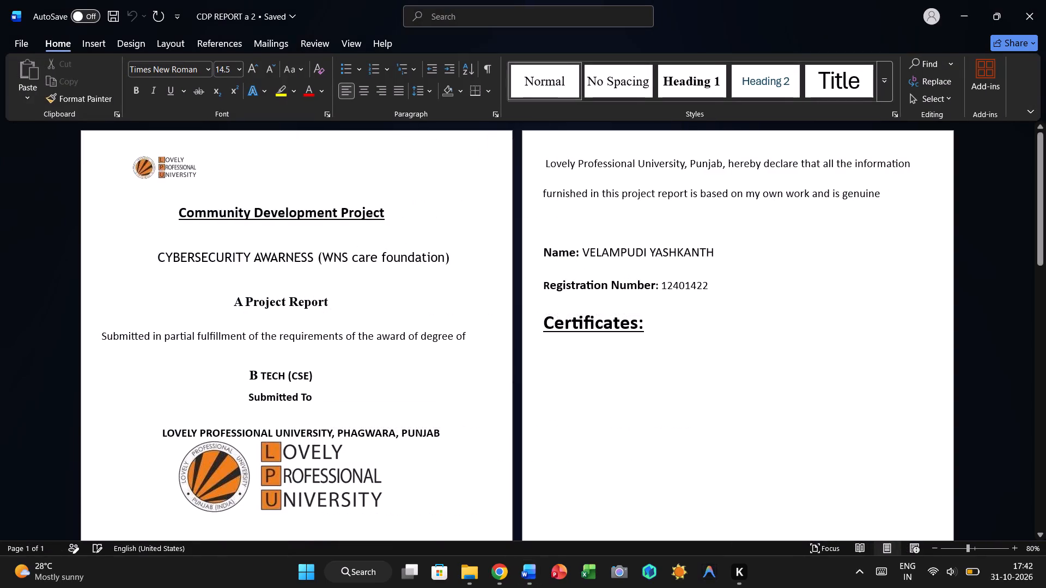
{"action": "scroll", "coordinate": [626, 281], "scroll_direction": "up", "scroll_amount": 2}
{"action": "scroll", "coordinate": [626, 281], "scroll_direction": "right", "scroll_amount": 3}
{"action": "scroll", "coordinate": [626, 281], "scroll_direction": "down", "scroll_amount": 3, "text": "ctrl"}
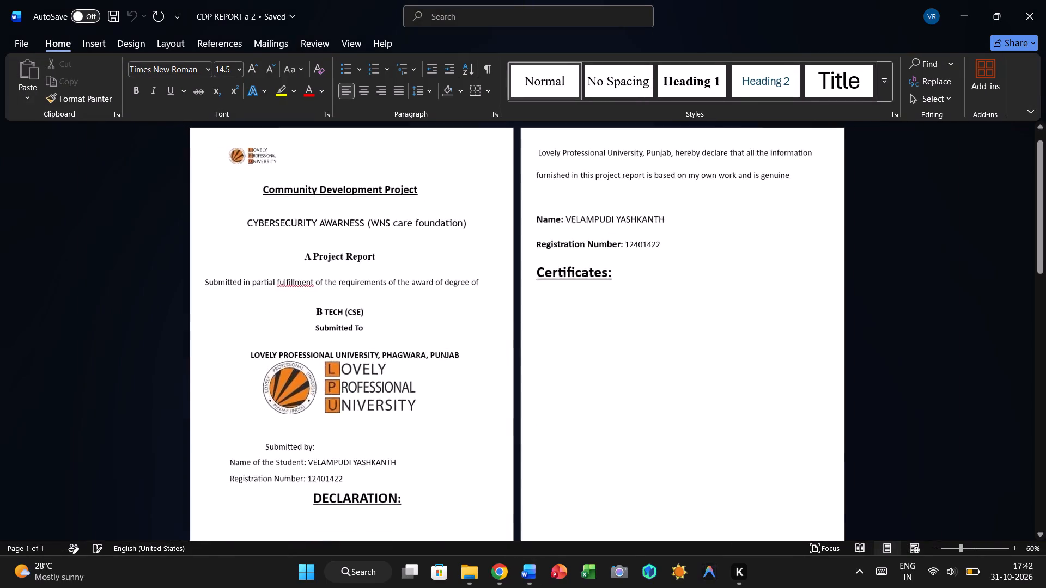
{"action": "scroll", "coordinate": [237, 225], "scroll_direction": "up", "scroll_amount": 2, "text": "ctrl"}
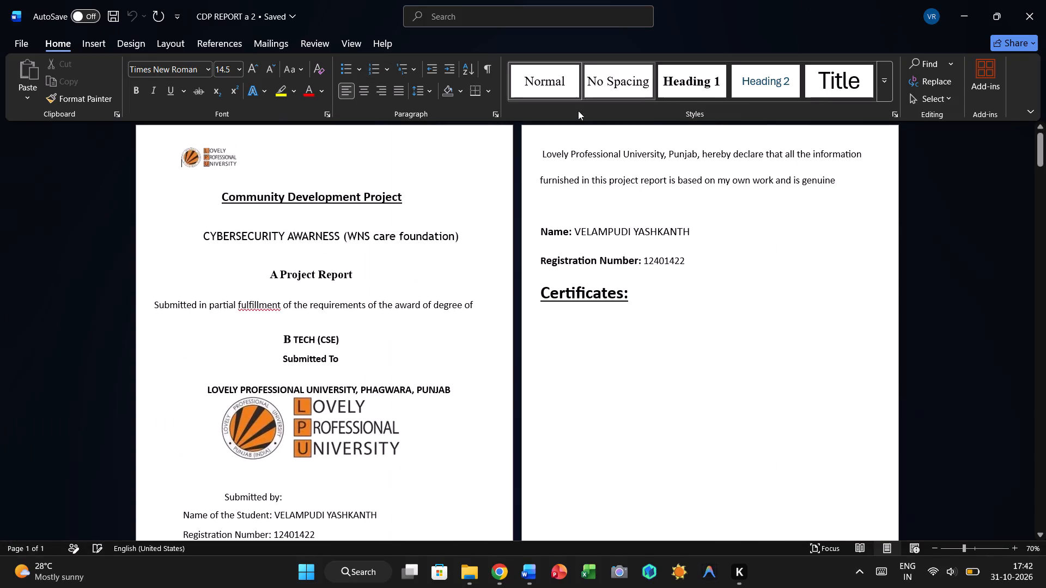
{"action": "scroll", "coordinate": [528, 247], "scroll_direction": "up", "scroll_amount": 3, "text": "ctrl"}
{"action": "scroll", "coordinate": [528, 247], "scroll_direction": "down", "scroll_amount": 9}
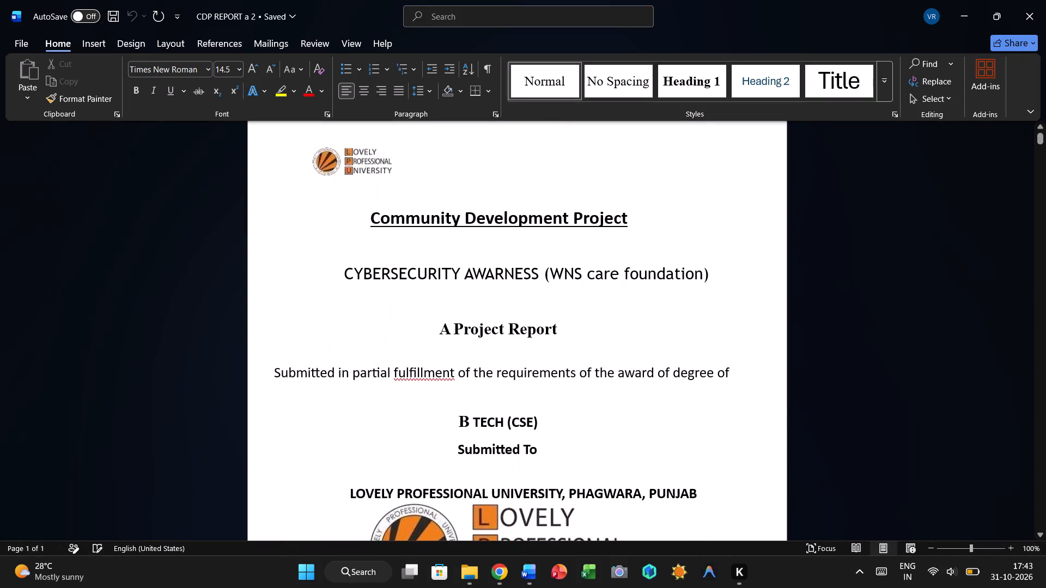
{"action": "scroll", "coordinate": [545, 330], "scroll_direction": "down", "scroll_amount": 2}
{"action": "scroll", "coordinate": [545, 330], "scroll_direction": "down", "scroll_amount": 1, "text": "ctrl"}
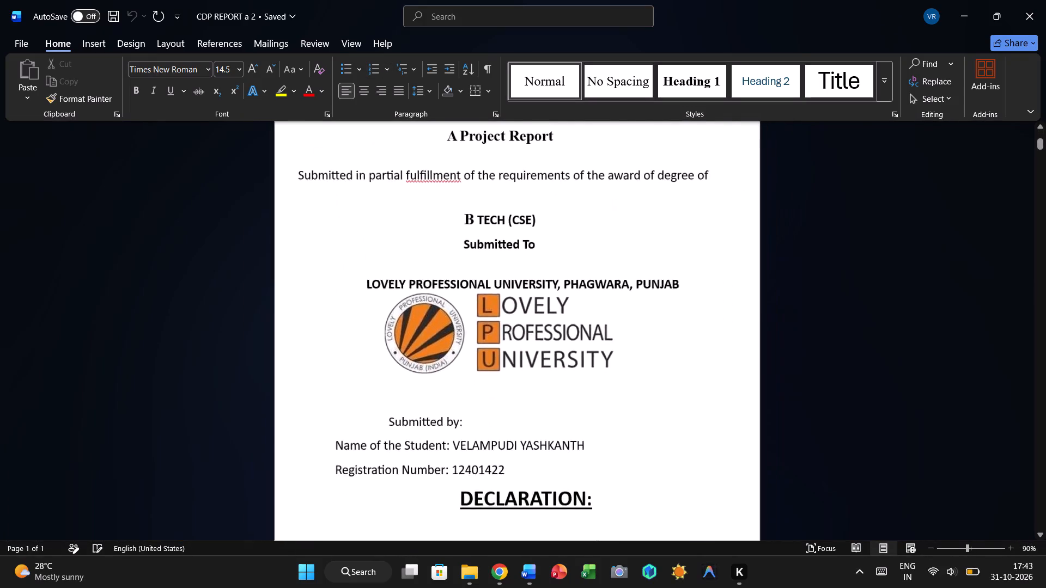
{"action": "left_click", "coordinate": [545, 330]}
{"action": "scroll", "coordinate": [320, 366], "scroll_direction": "down", "scroll_amount": 1}
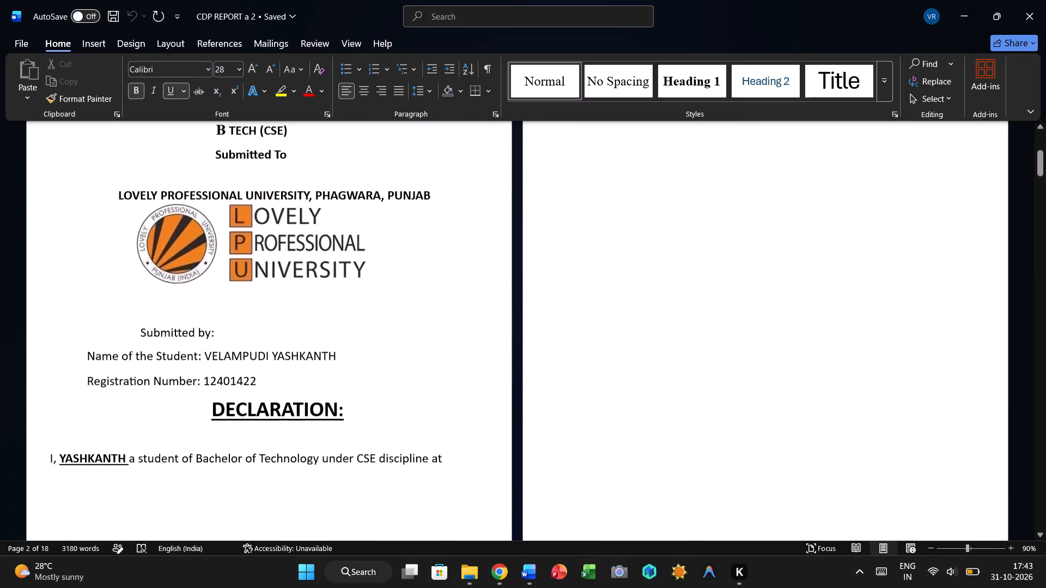
{"action": "scroll", "coordinate": [202, 193], "scroll_direction": "up", "scroll_amount": 2}
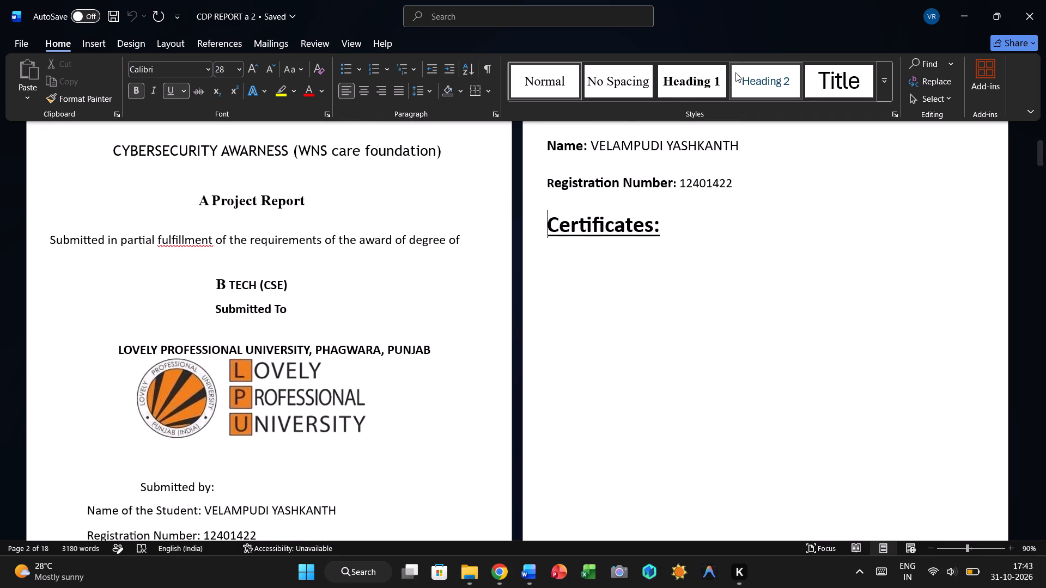
{"action": "scroll", "coordinate": [307, 280], "scroll_direction": "down", "scroll_amount": 1}
{"action": "left_click", "coordinate": [260, 312]}
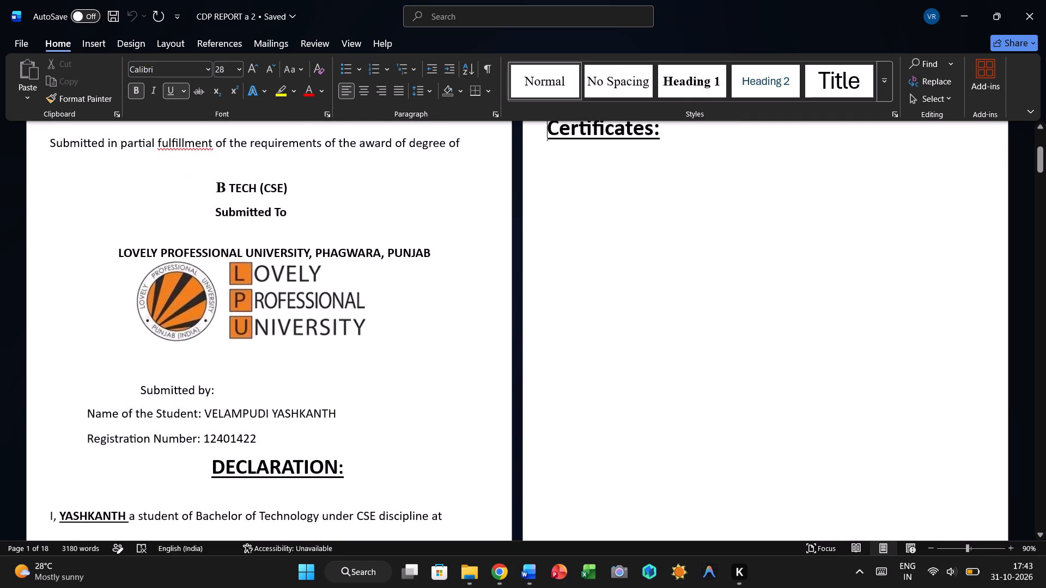
{"action": "right_click", "coordinate": [260, 312]}
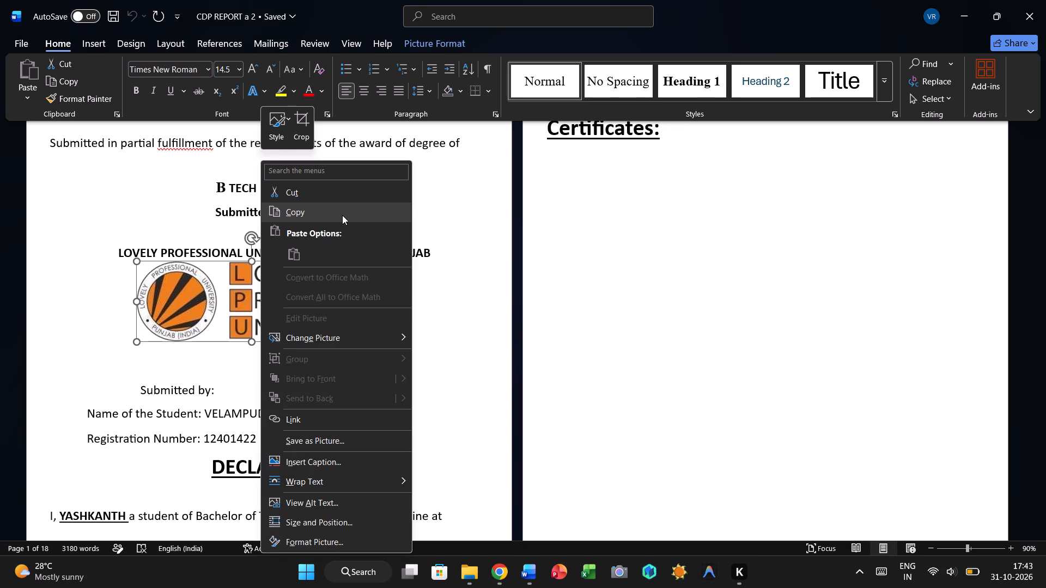
{"action": "left_click", "coordinate": [342, 215]}
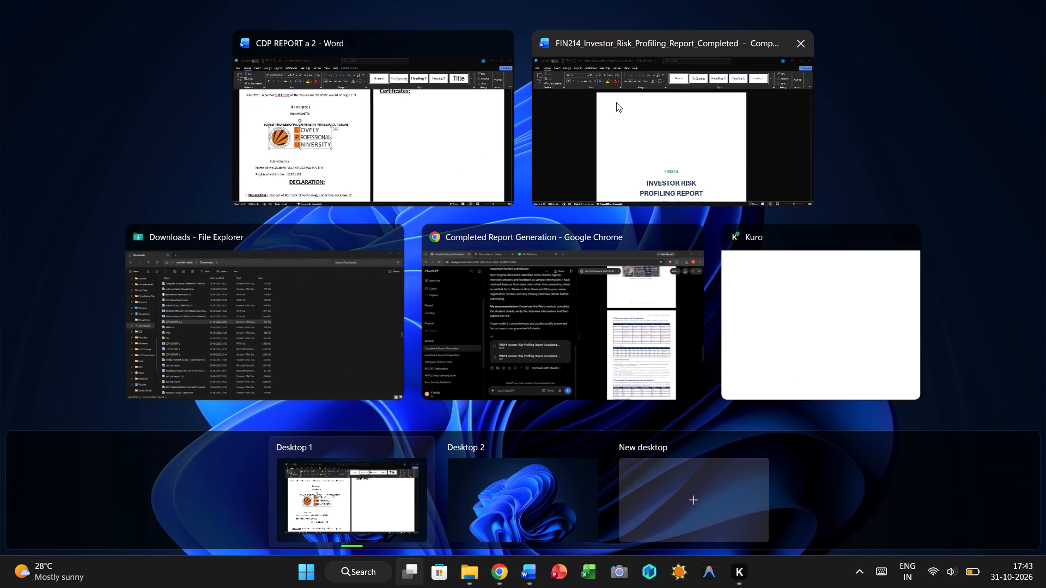
Switch to the FIN214 investor risk profiling report and paste the university logo on a blank line above the FIN214 heading.
{"action": "left_click", "coordinate": [616, 102]}
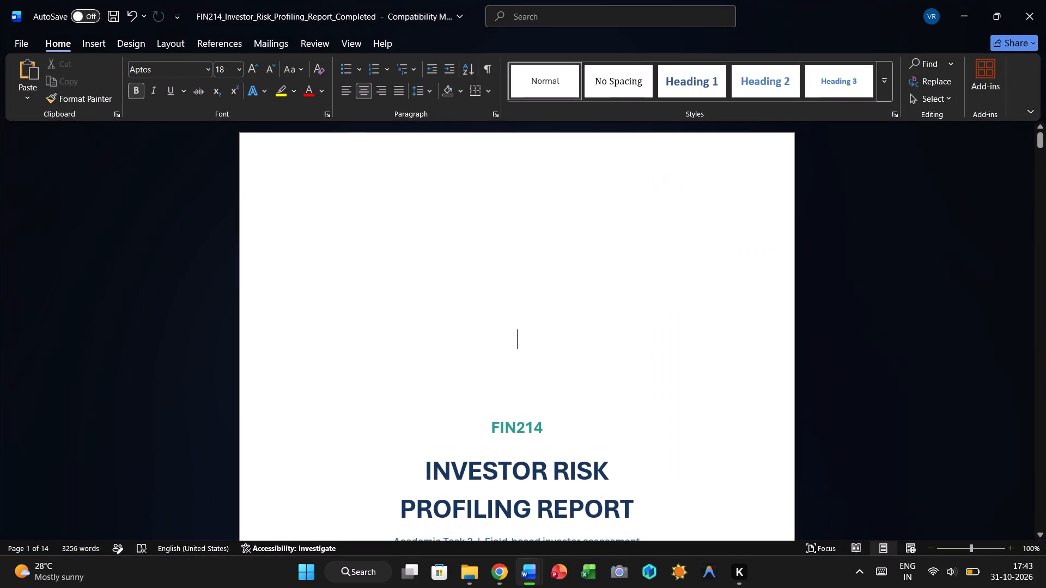
{"action": "left_click", "coordinate": [484, 226]}
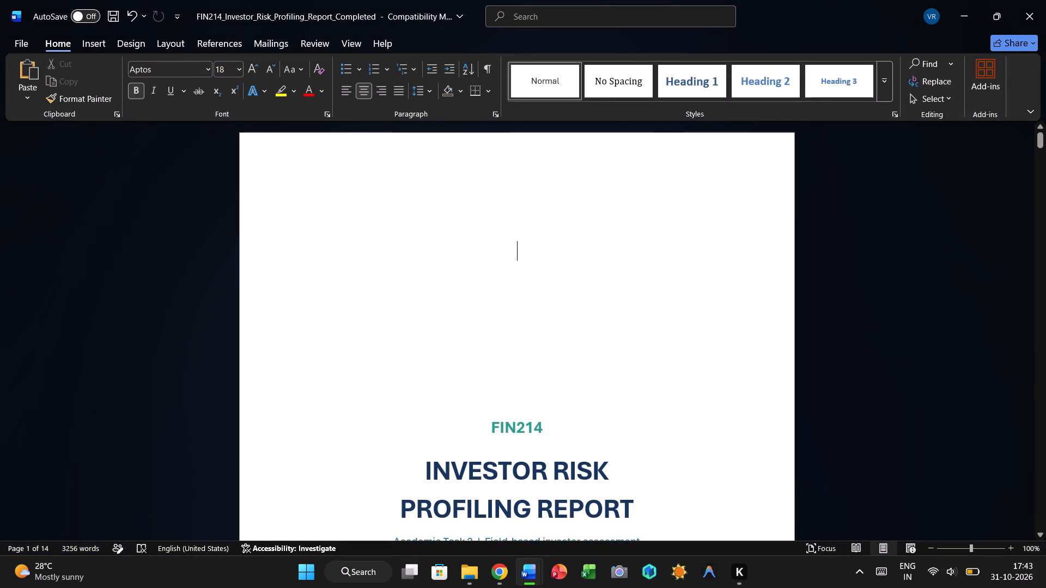
{"action": "left_click", "coordinate": [502, 208]}
{"action": "key", "text": "ctrl+v"}
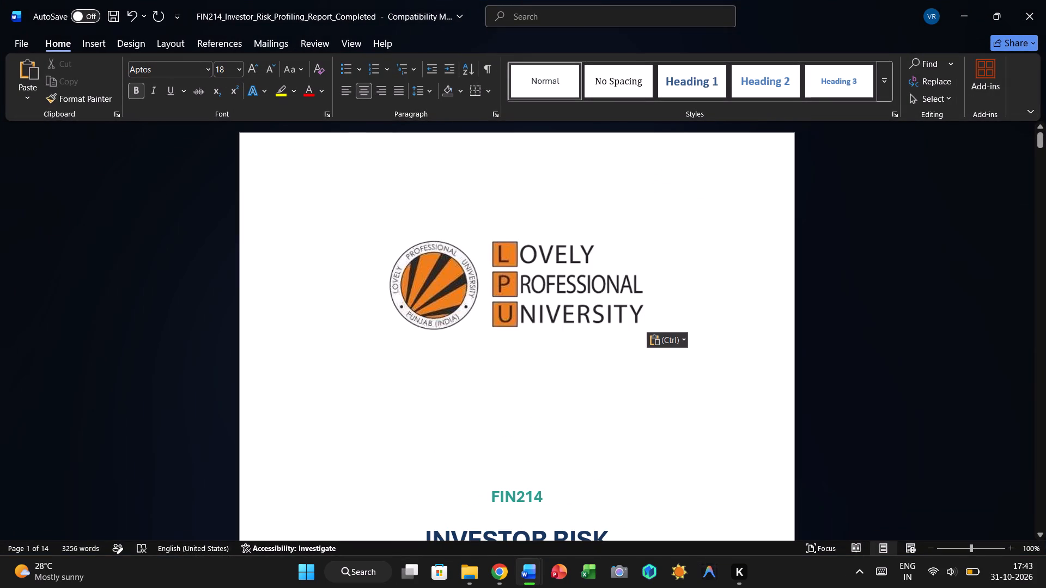
Enlarge the pasted university logo to about one and a half times its width and height.
{"action": "left_click", "coordinate": [406, 305]}
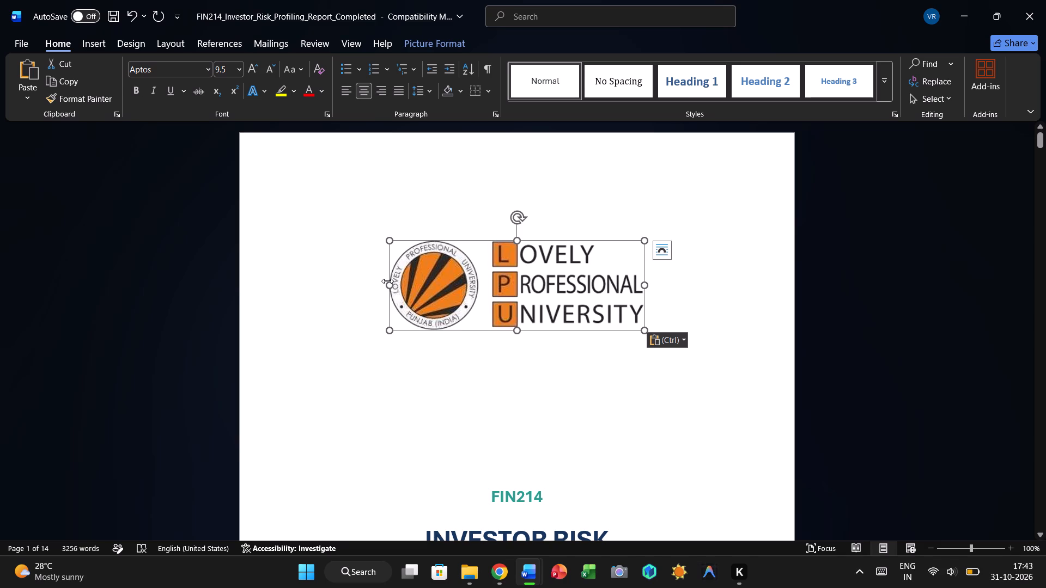
{"action": "left_click_drag", "start_coordinate": [388, 285], "coordinate": [272, 257]}
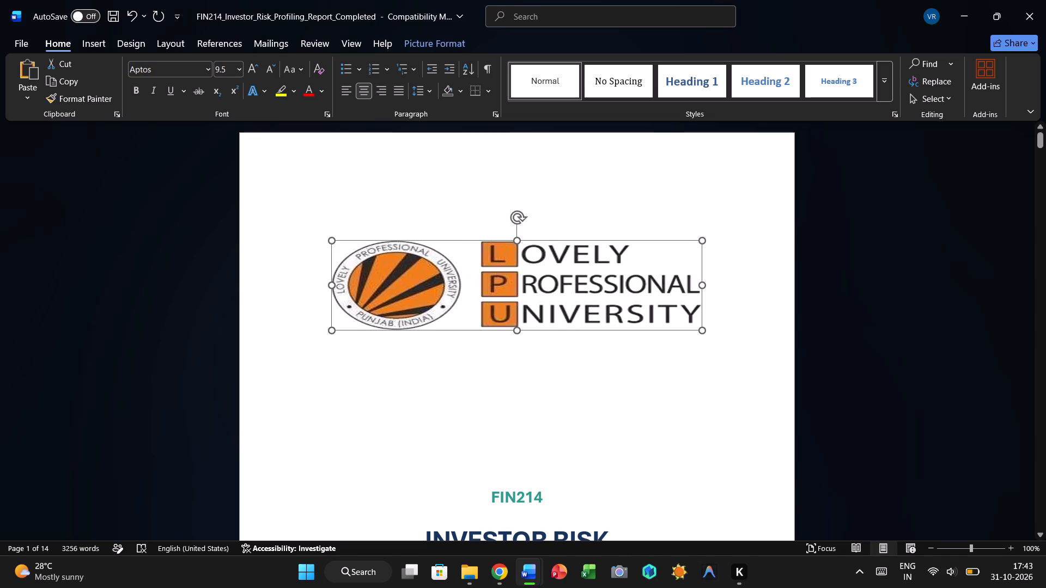
{"action": "left_click_drag", "start_coordinate": [272, 257], "coordinate": [264, 256]}
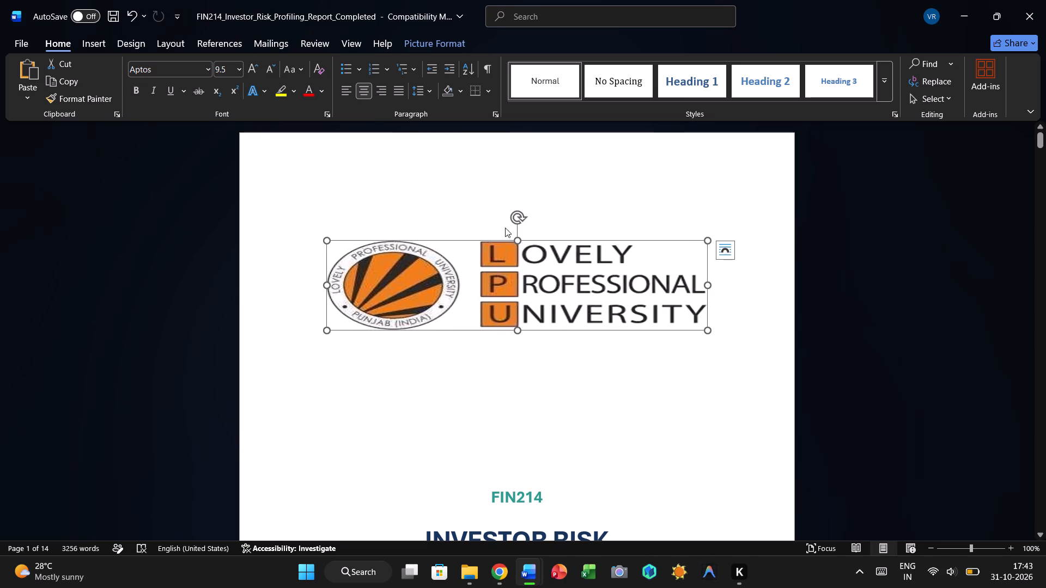
{"action": "left_click_drag", "start_coordinate": [514, 242], "coordinate": [518, 231]}
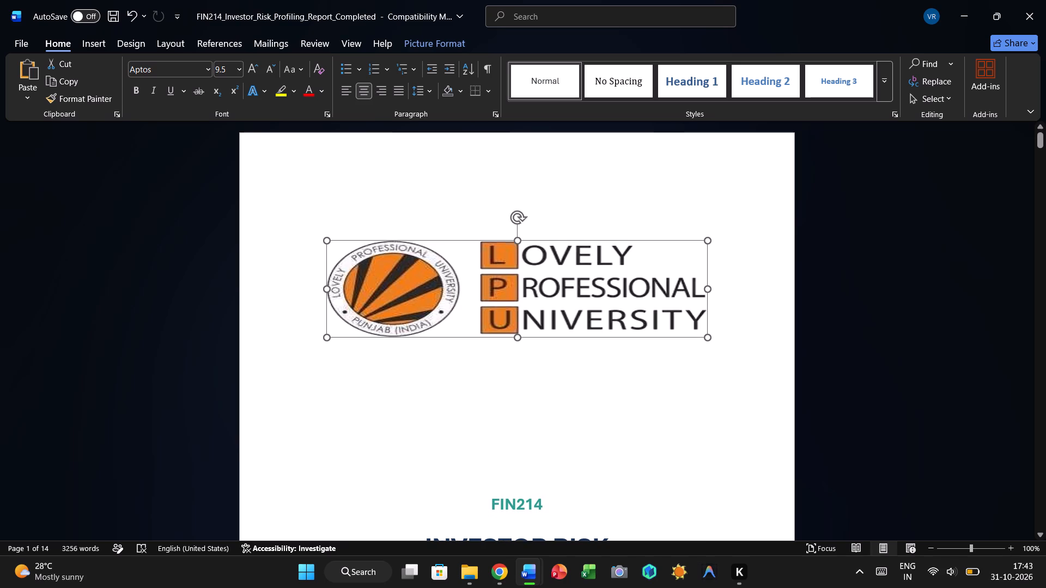
{"action": "left_click_drag", "start_coordinate": [518, 231], "coordinate": [498, 191]}
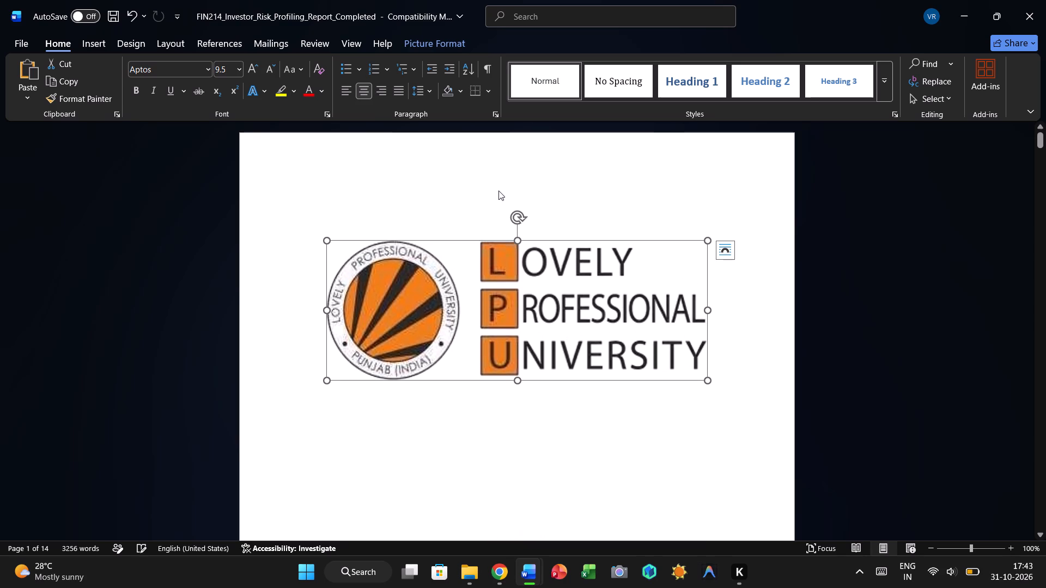
Remove the blank lines between the university logo and the FIN214 heading on the cover page.
{"action": "left_click", "coordinate": [633, 400]}
{"action": "scroll", "coordinate": [633, 400], "scroll_direction": "right", "scroll_amount": 1}
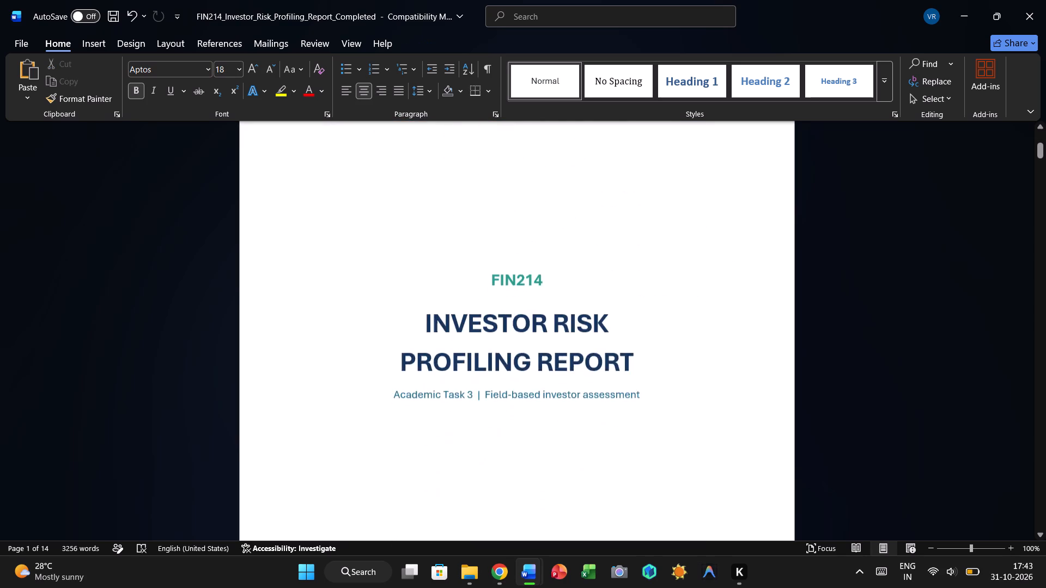
{"action": "scroll", "coordinate": [633, 400], "scroll_direction": "right", "scroll_amount": 2}
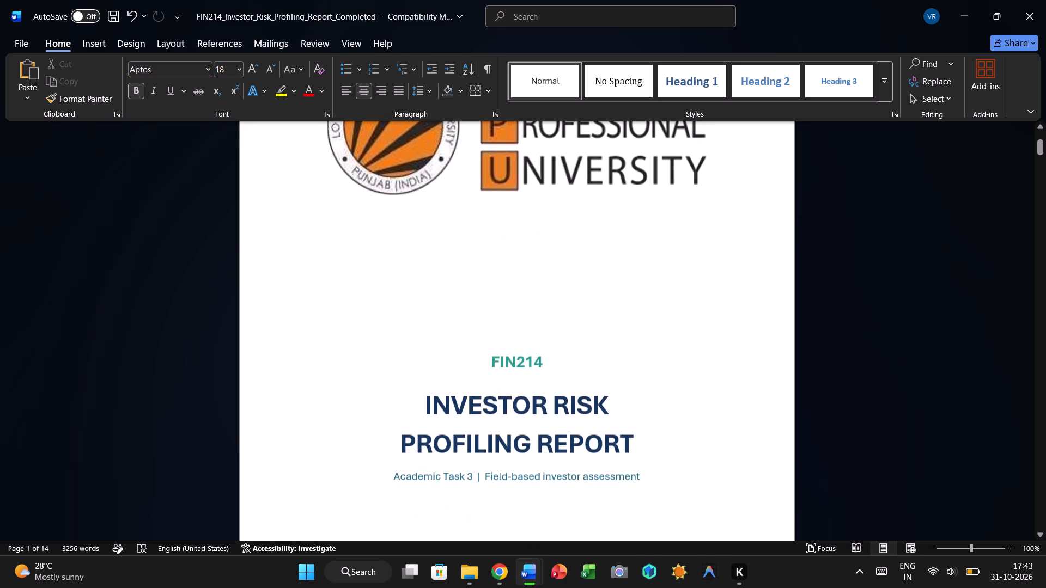
{"action": "scroll", "coordinate": [633, 400], "scroll_direction": "right", "scroll_amount": 1}
{"action": "scroll", "coordinate": [633, 400], "scroll_direction": "down", "scroll_amount": 1}
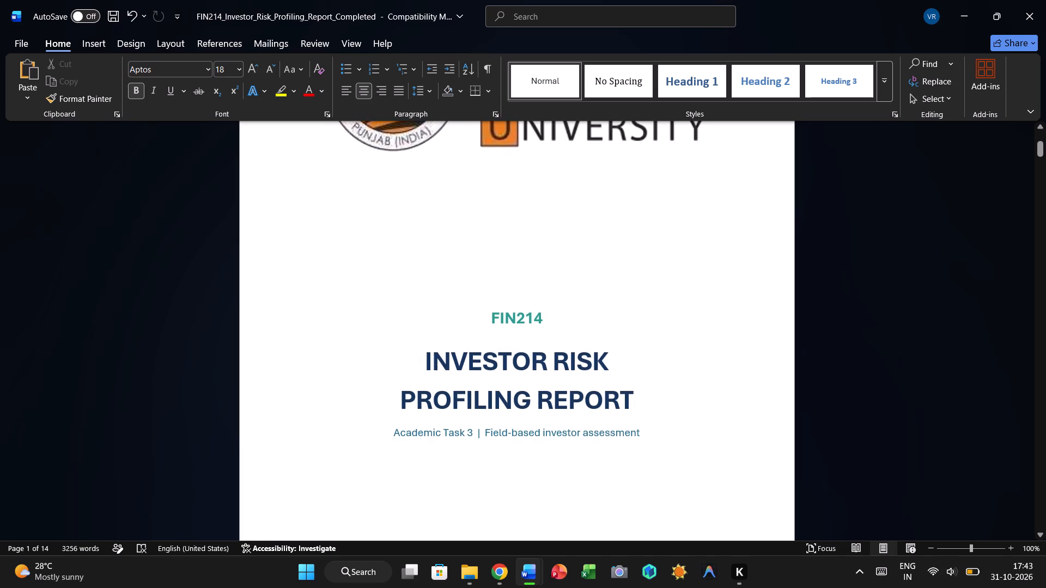
{"action": "scroll", "coordinate": [633, 400], "scroll_direction": "up", "scroll_amount": 1}
{"action": "key", "text": "BackSpace"}
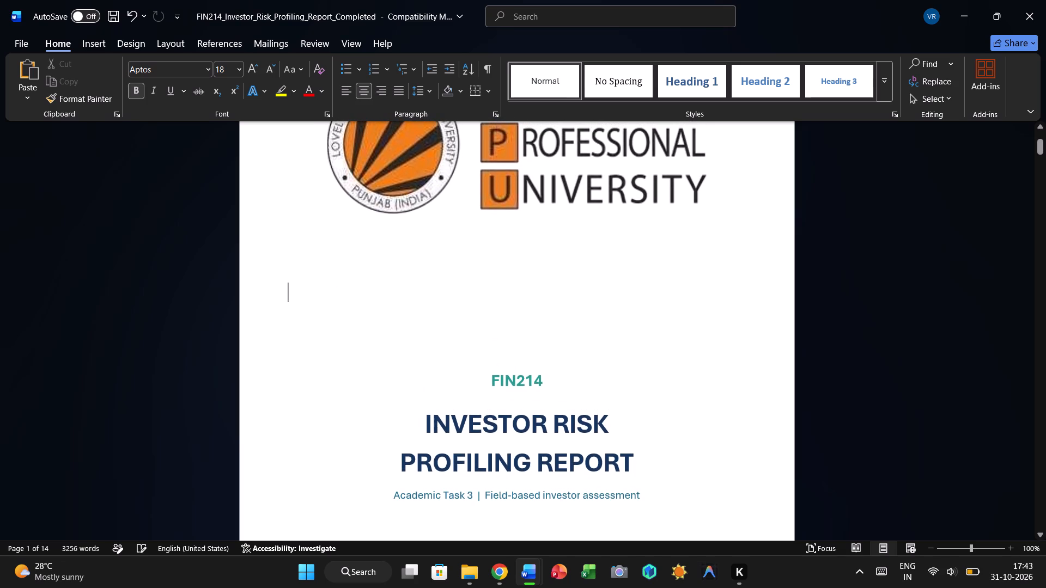
{"action": "key", "text": "BackSpace"}
{"action": "key", "text": "BackSpace"}
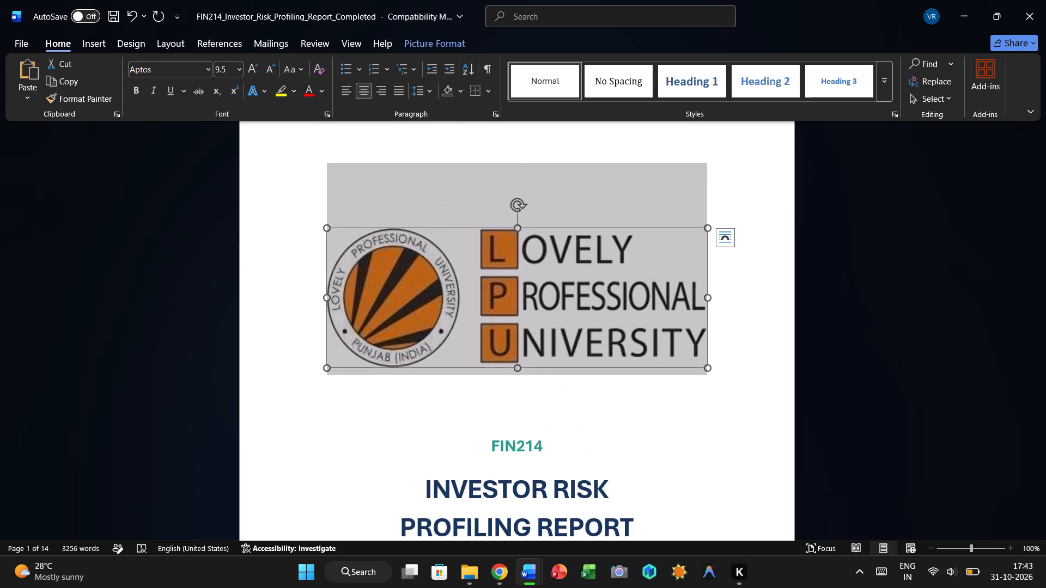
Make the "Academic Task 3 | Field-based investor assessment" subtitle under the cover title bold and underlined.
{"action": "left_click", "coordinate": [735, 437]}
{"action": "scroll", "coordinate": [735, 437], "scroll_direction": "down", "scroll_amount": 1}
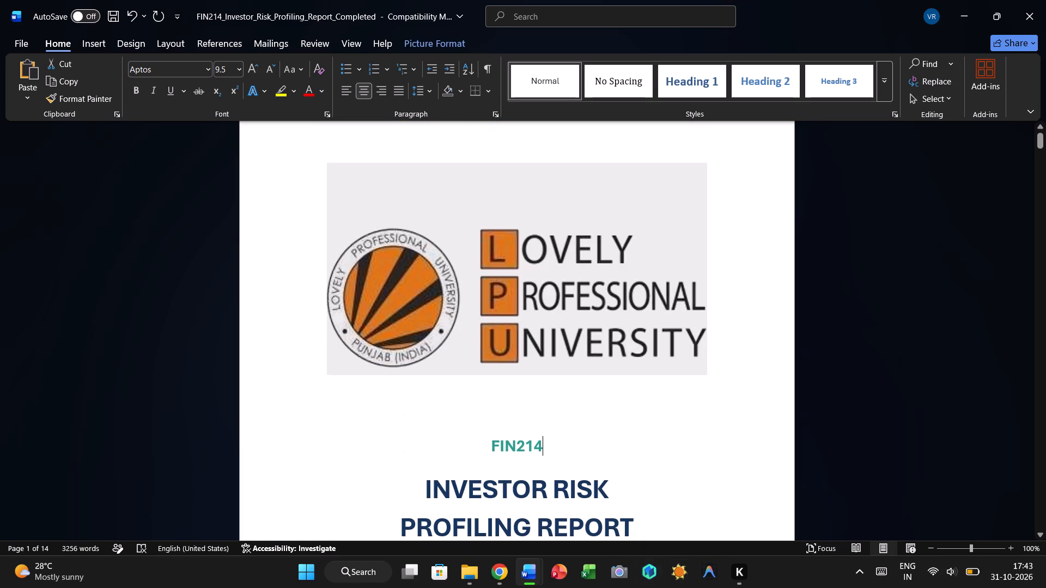
{"action": "scroll", "coordinate": [735, 437], "scroll_direction": "down", "scroll_amount": 2}
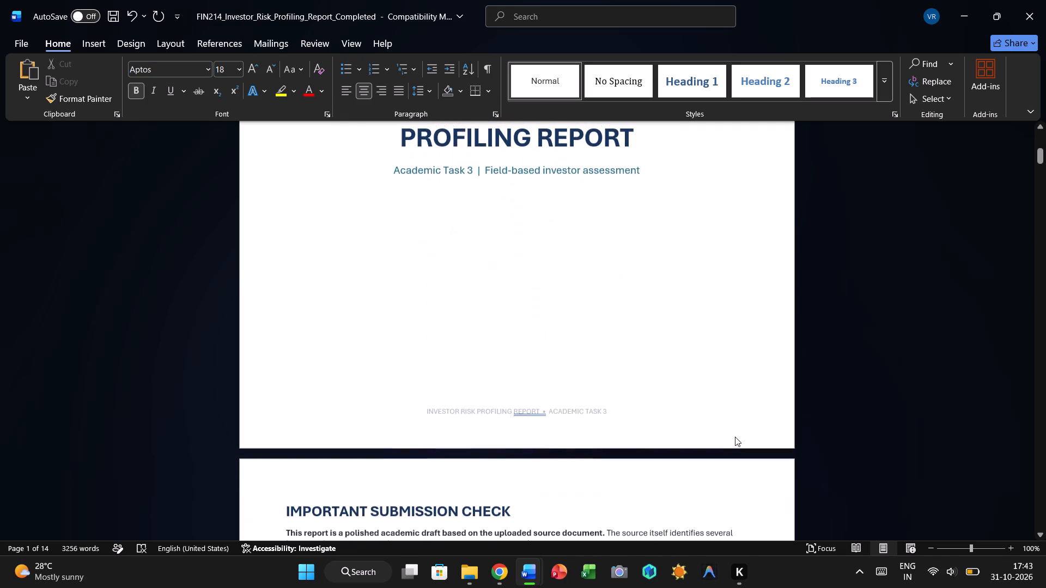
{"action": "left_click", "coordinate": [519, 240]}
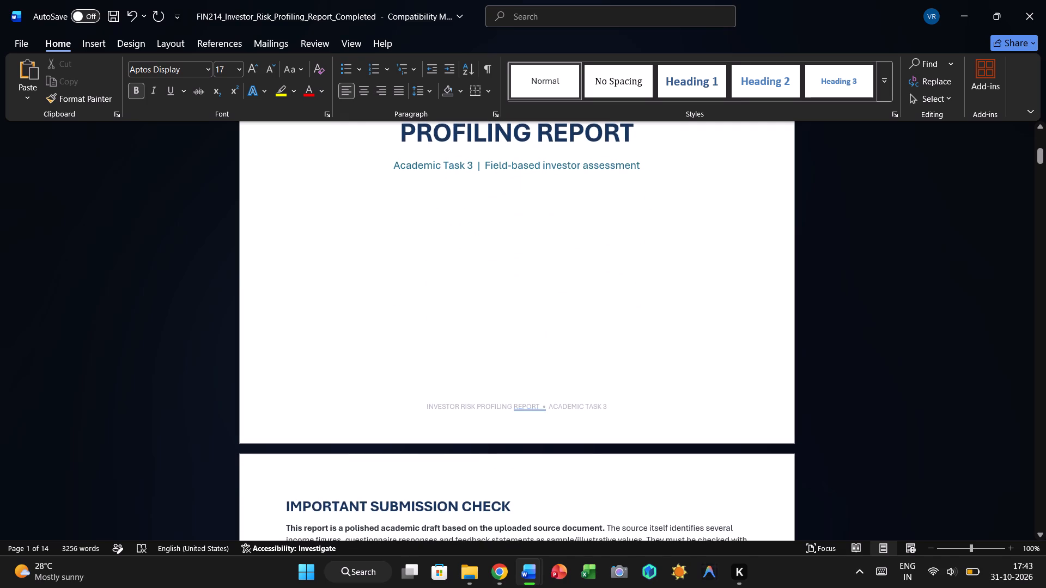
{"action": "scroll", "coordinate": [519, 240], "scroll_direction": "up", "scroll_amount": 2}
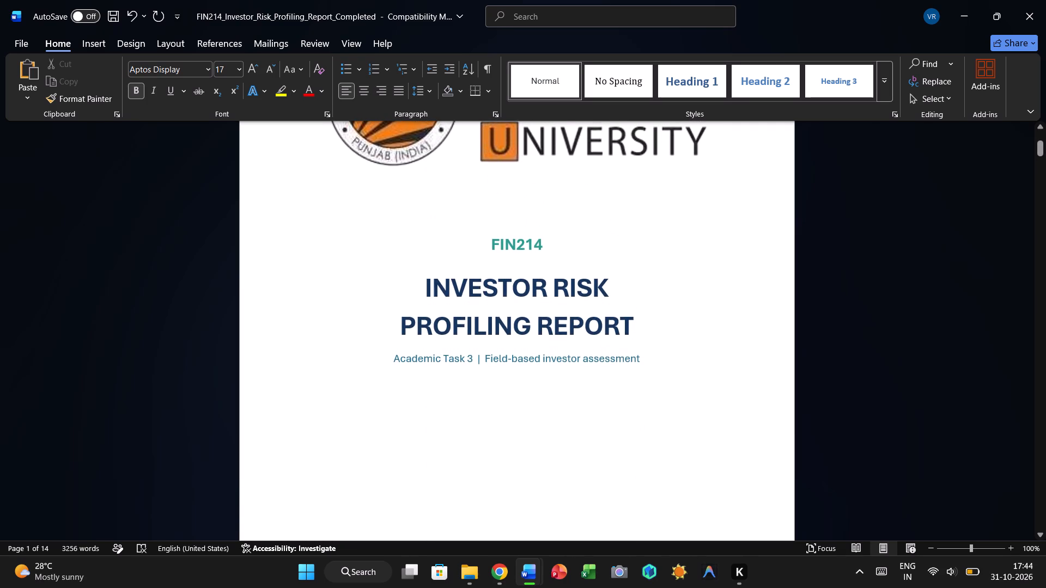
{"action": "scroll", "coordinate": [519, 240], "scroll_direction": "up", "scroll_amount": 1}
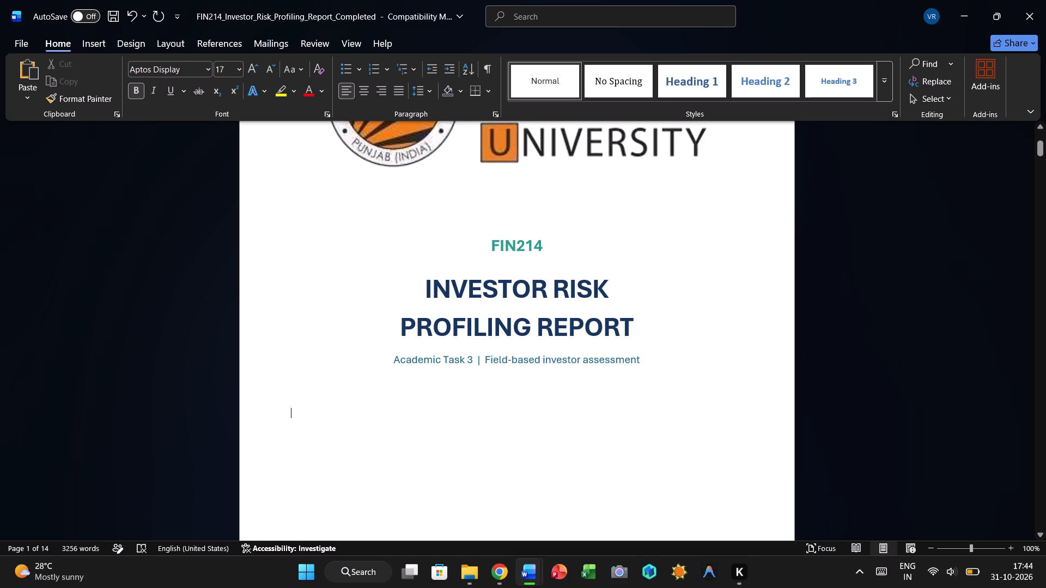
{"action": "left_click_drag", "start_coordinate": [641, 359], "coordinate": [513, 349]}
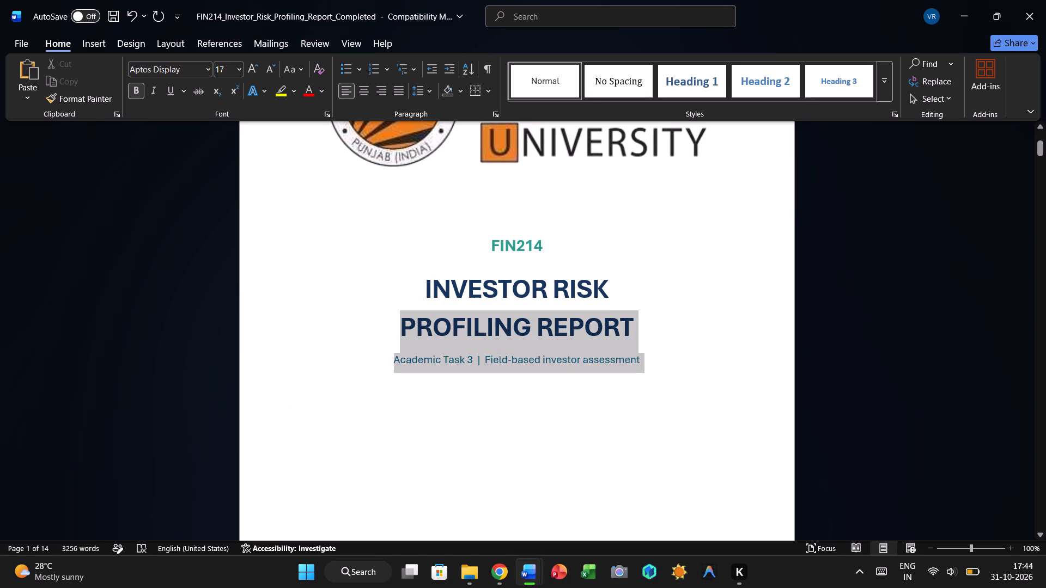
{"action": "left_click_drag", "start_coordinate": [513, 349], "coordinate": [405, 367]}
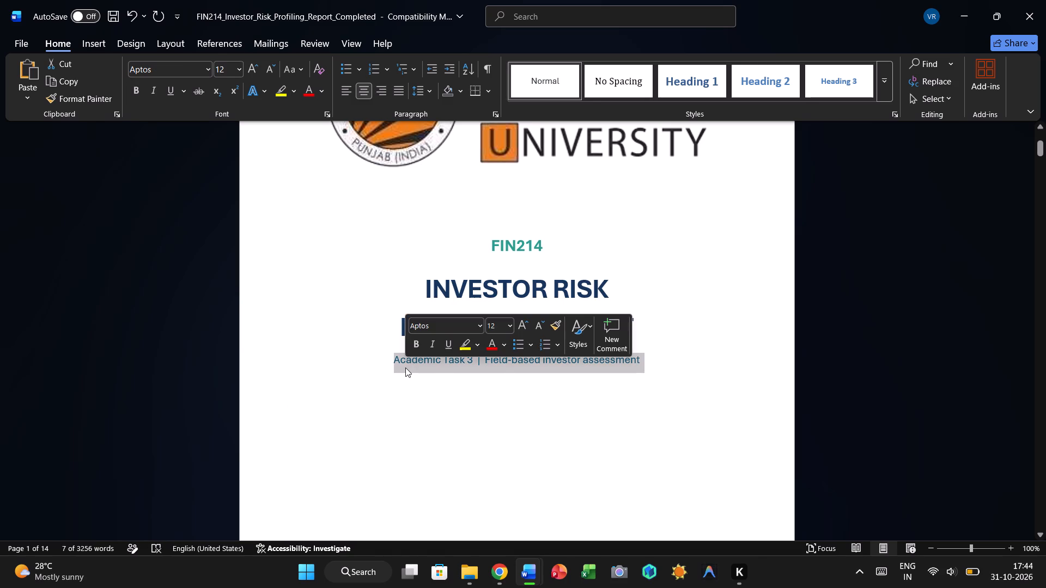
{"action": "left_click", "coordinate": [421, 342]}
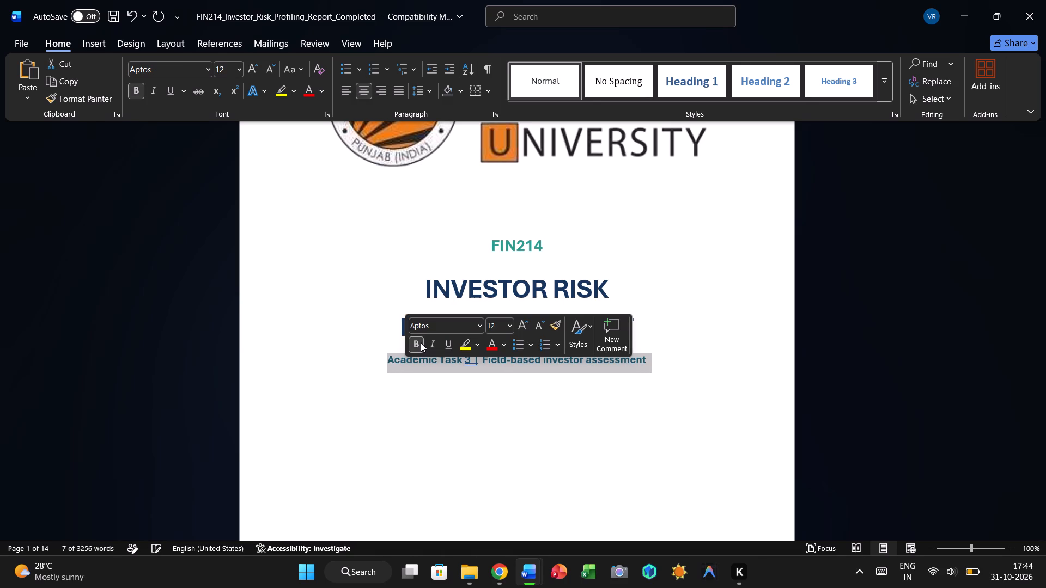
{"action": "left_click", "coordinate": [446, 341]}
{"action": "left_click", "coordinate": [546, 409]}
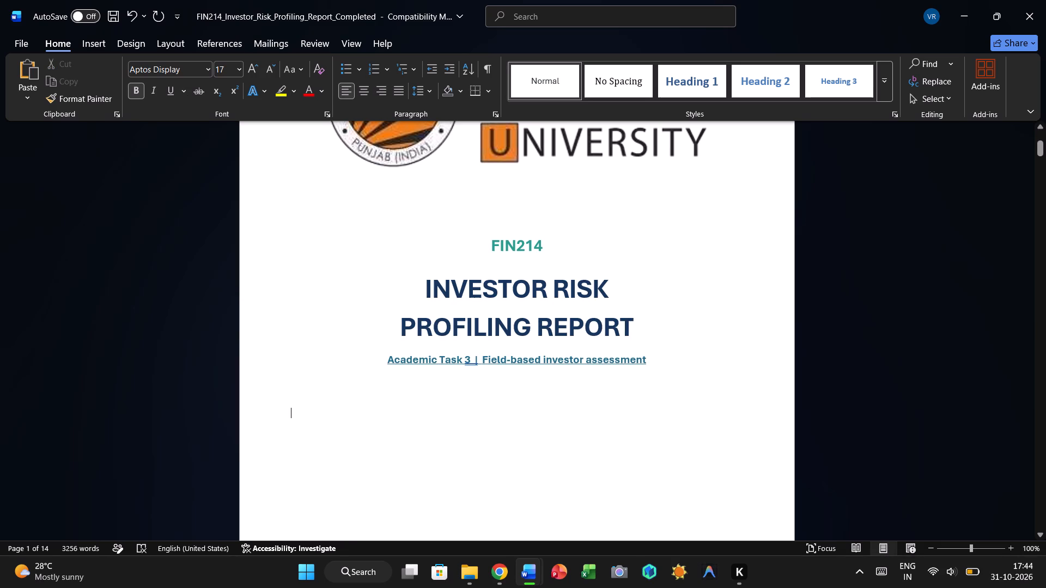
Copy the formatted Academic Task 3 subtitle and paste it between the university logo and the FIN214 heading.
{"action": "left_click_drag", "start_coordinate": [650, 360], "coordinate": [435, 360]}
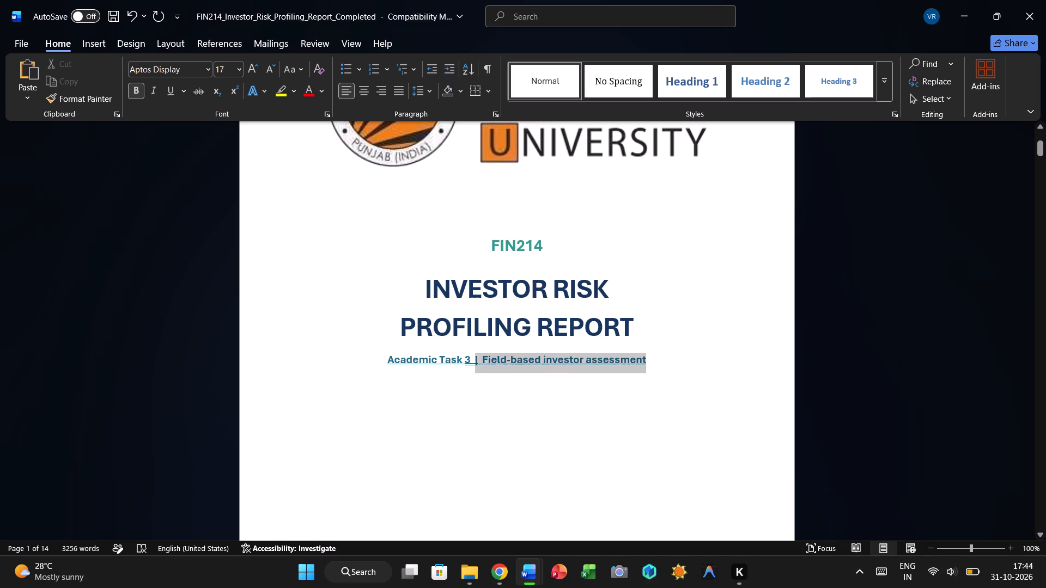
{"action": "left_click_drag", "start_coordinate": [435, 360], "coordinate": [378, 359]}
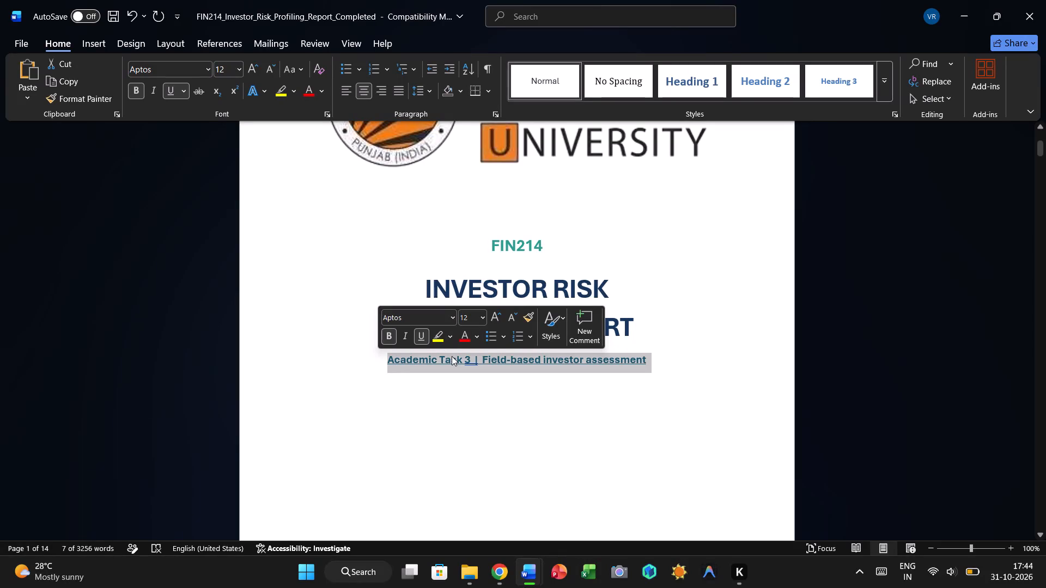
{"action": "right_click", "coordinate": [452, 356]}
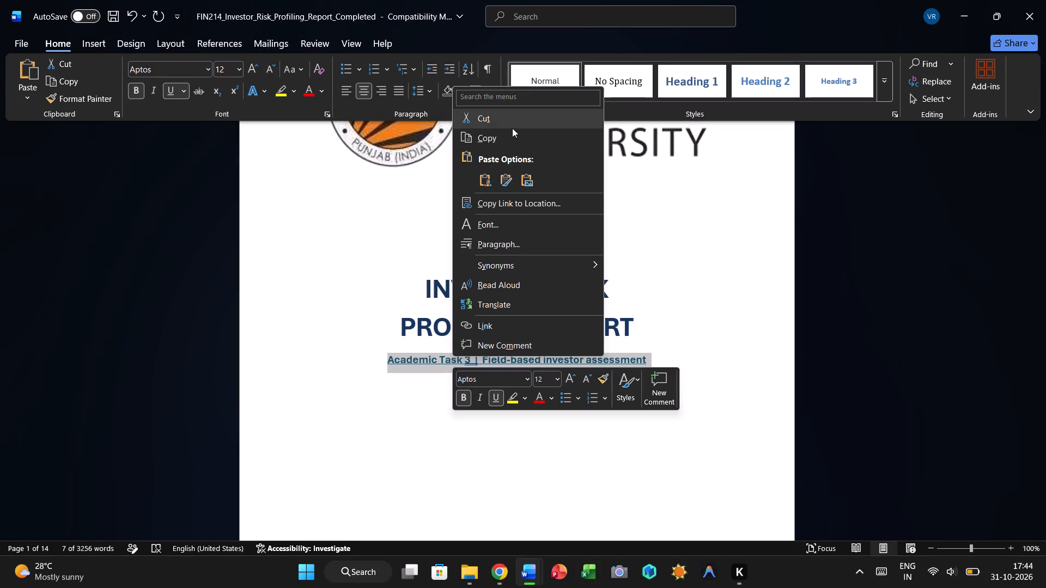
{"action": "left_click", "coordinate": [513, 134]}
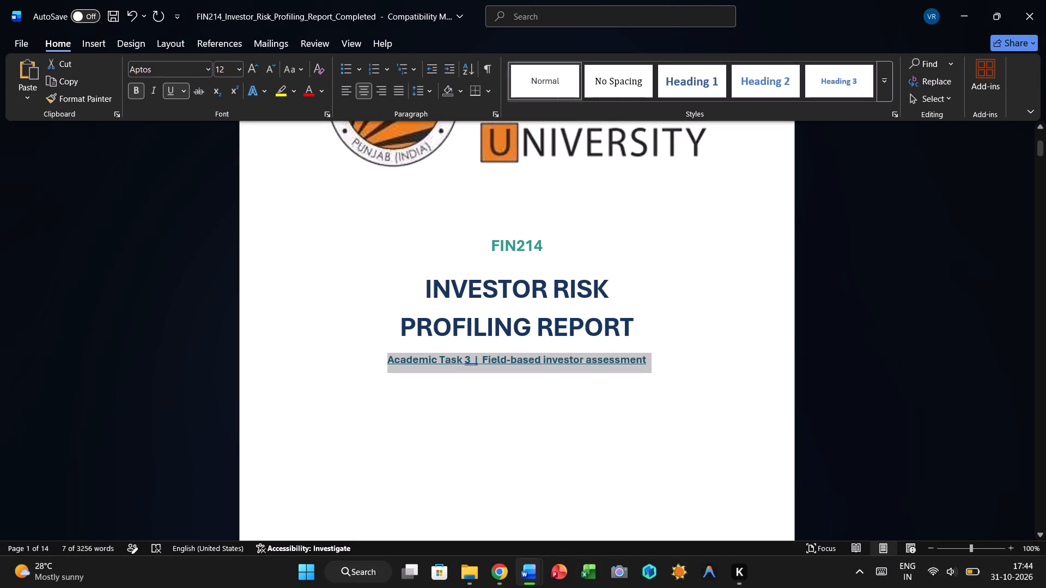
{"action": "left_click", "coordinate": [504, 215]}
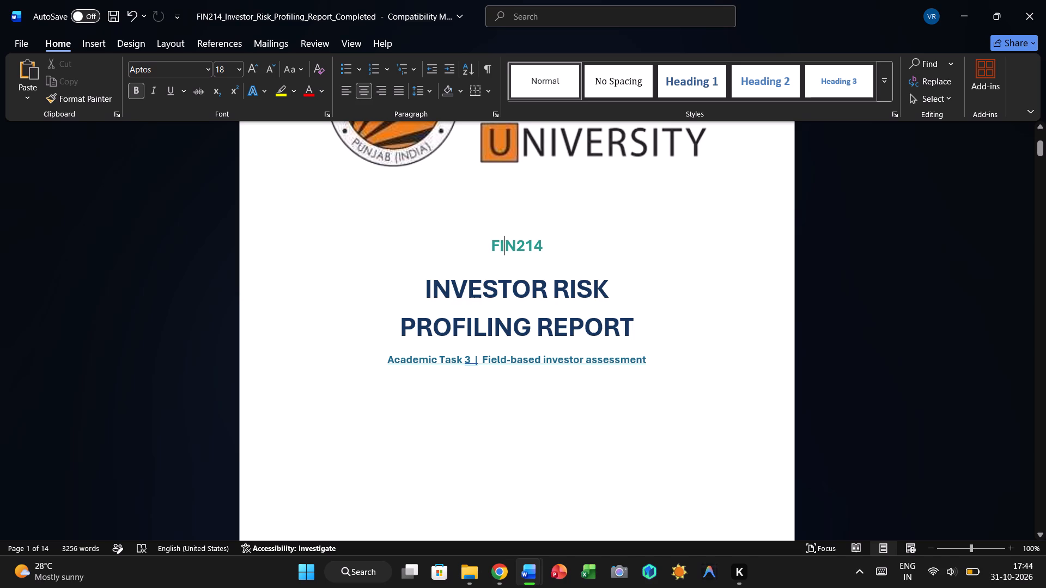
{"action": "key", "text": "Left"}
{"action": "key", "text": "Left"}
{"action": "key", "text": "Left"}
{"action": "key", "text": "Right"}
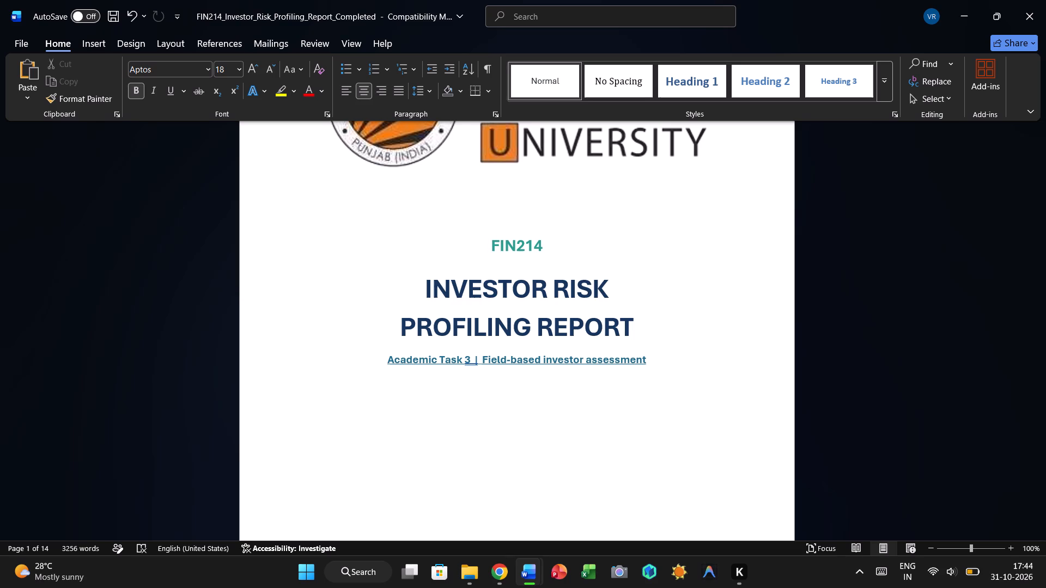
{"action": "key", "text": "ctrl+v"}
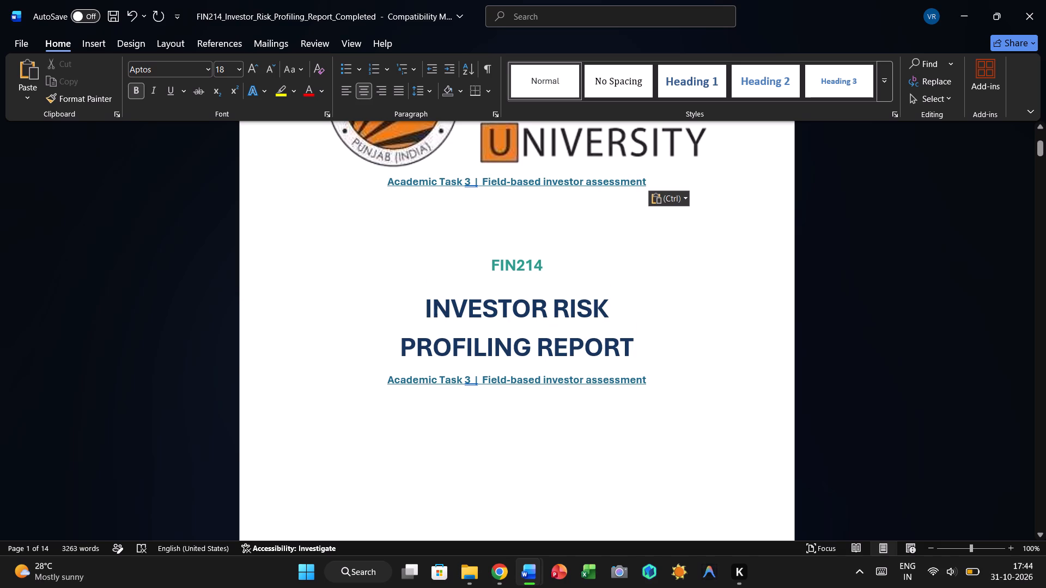
Insert two blank lines between the university logo and the pasted Academic Task 3 subtitle.
{"action": "left_click", "coordinate": [387, 180]}
{"action": "key", "text": "Return"}
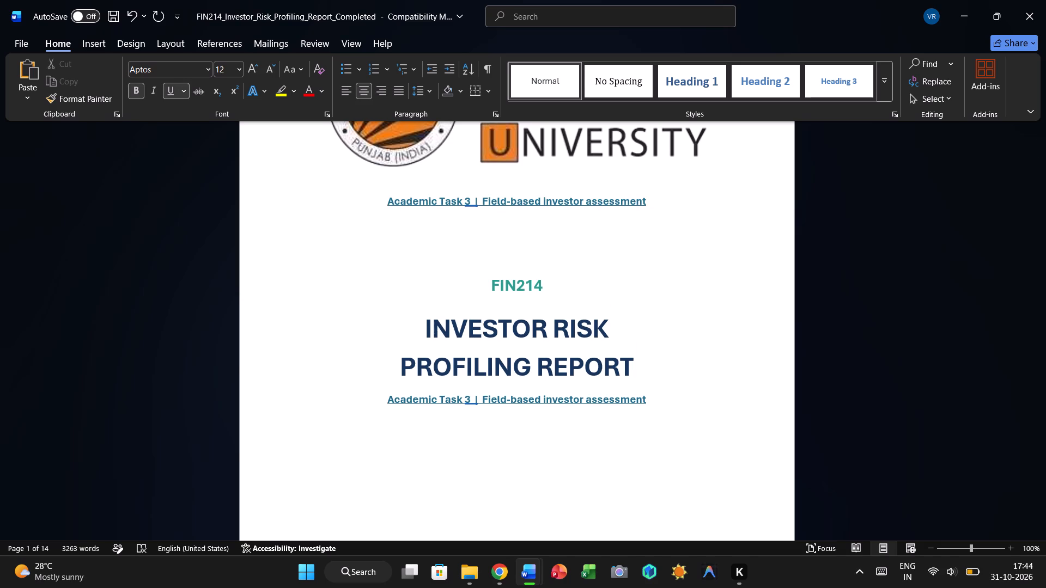
{"action": "key", "text": "Return"}
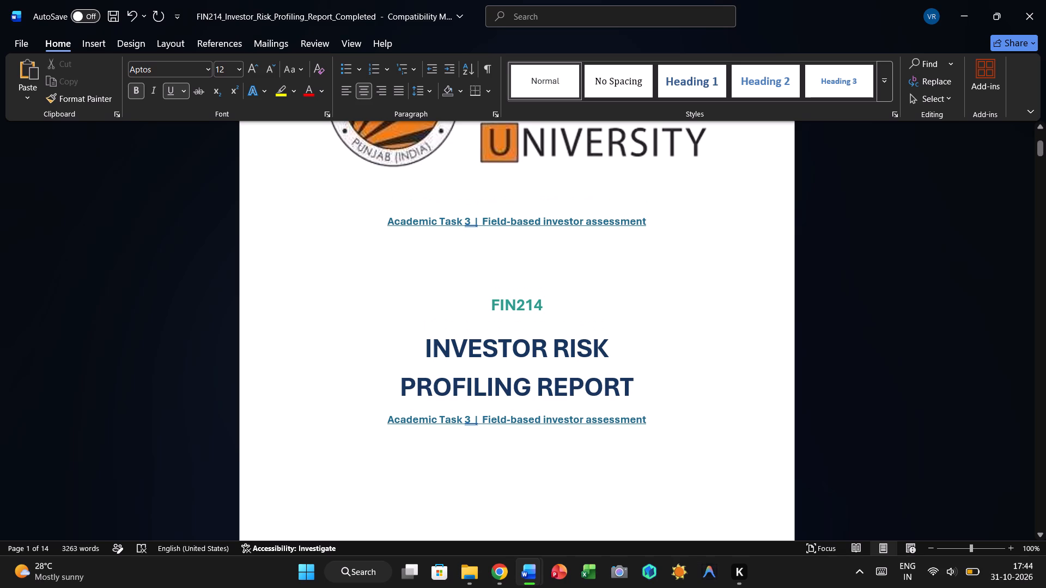
Set the font size of the Academic Task 3 subtitle below the logo to 20.
{"action": "left_click_drag", "start_coordinate": [385, 219], "coordinate": [440, 232]}
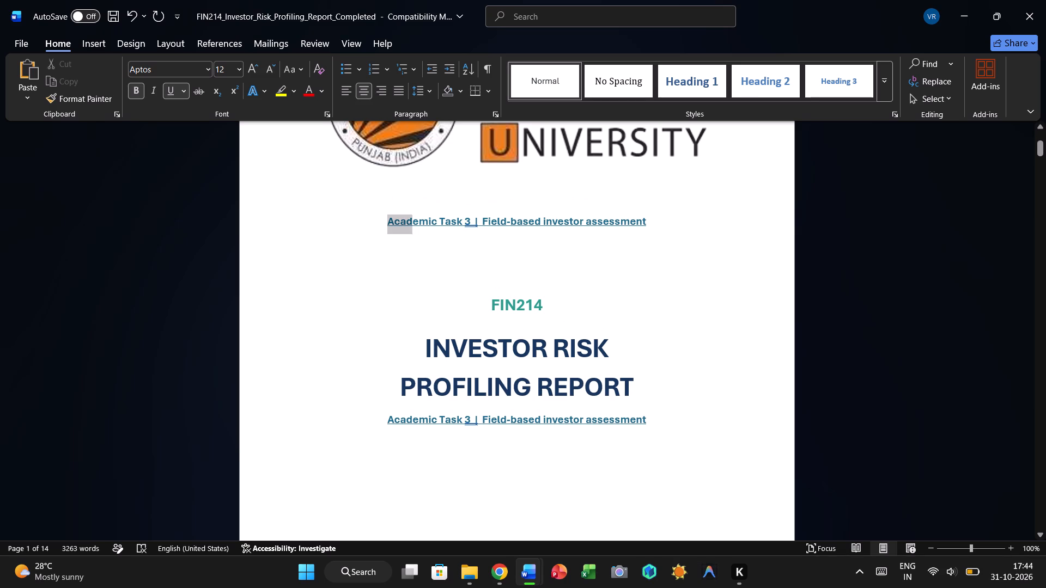
{"action": "left_click_drag", "start_coordinate": [440, 232], "coordinate": [672, 226]}
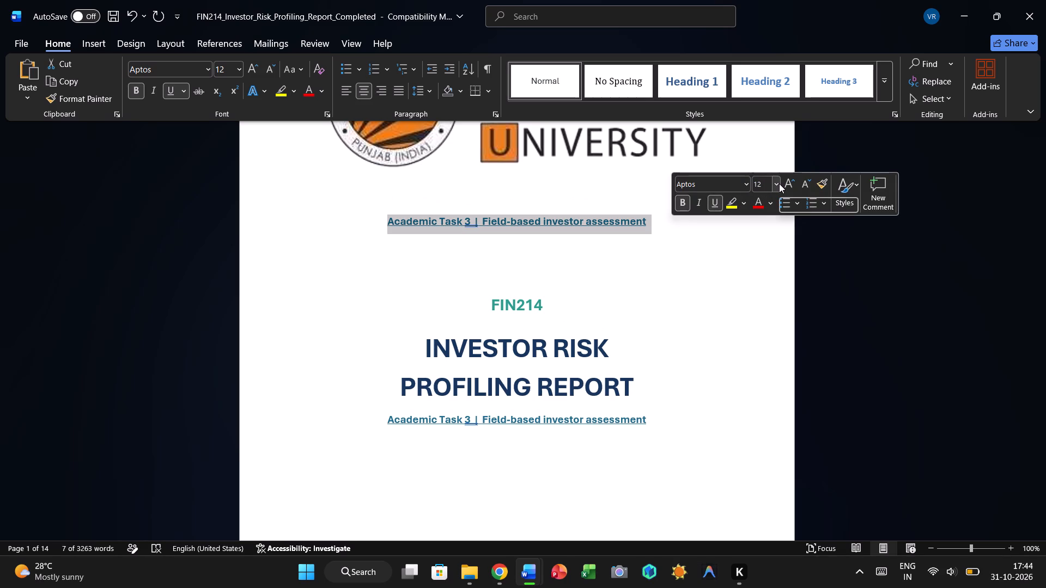
{"action": "left_click", "coordinate": [779, 183]}
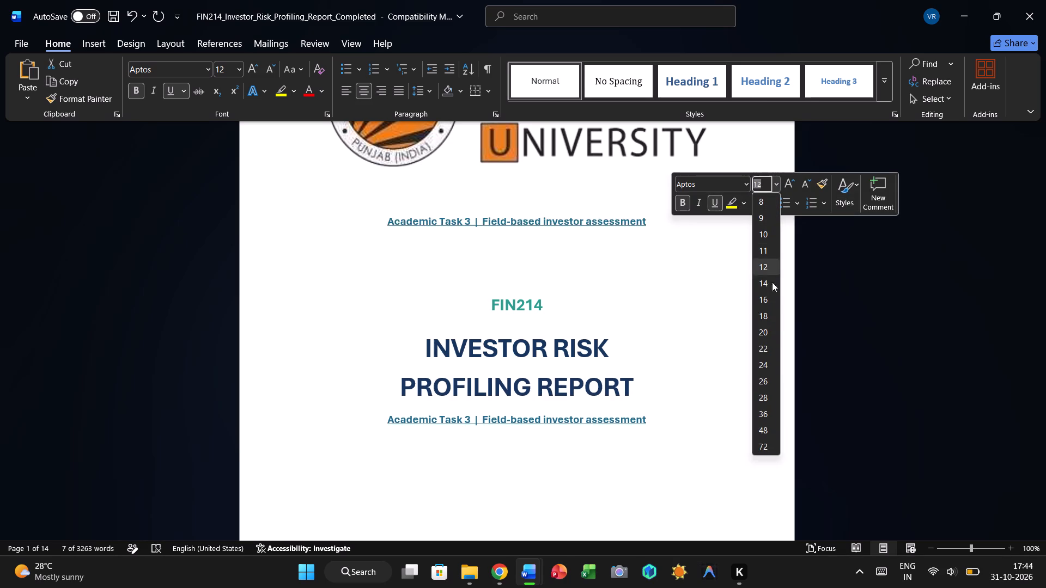
{"action": "left_click", "coordinate": [767, 332]}
{"action": "left_click", "coordinate": [661, 306]}
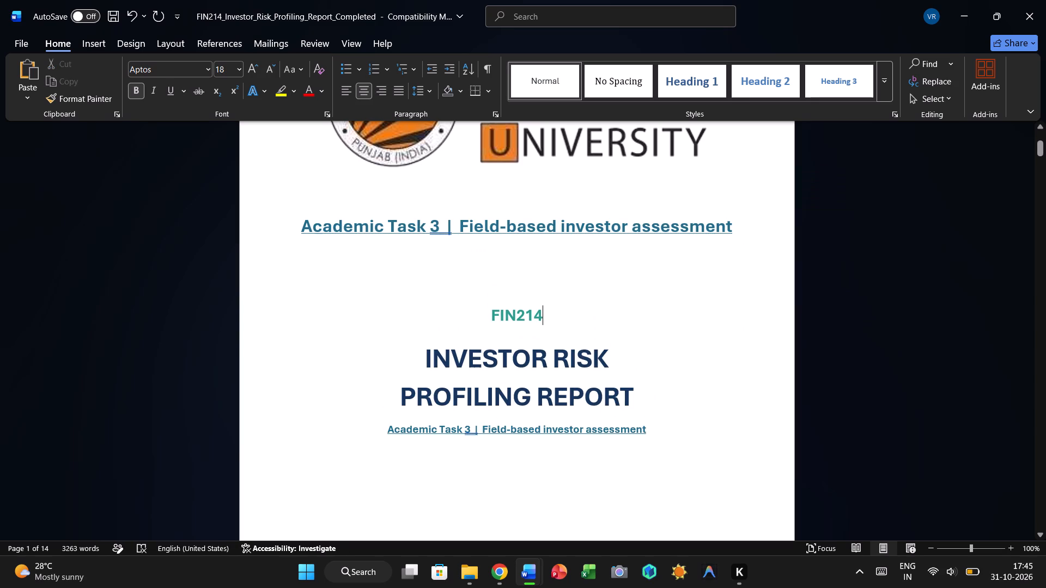
Remove the empty space above FIN214 so the heading sits on the line directly below the enlarged Academic Task 3 subtitle.
{"action": "left_click", "coordinate": [444, 230]}
{"action": "left_click", "coordinate": [490, 315]}
{"action": "key", "text": "BackSpace"}
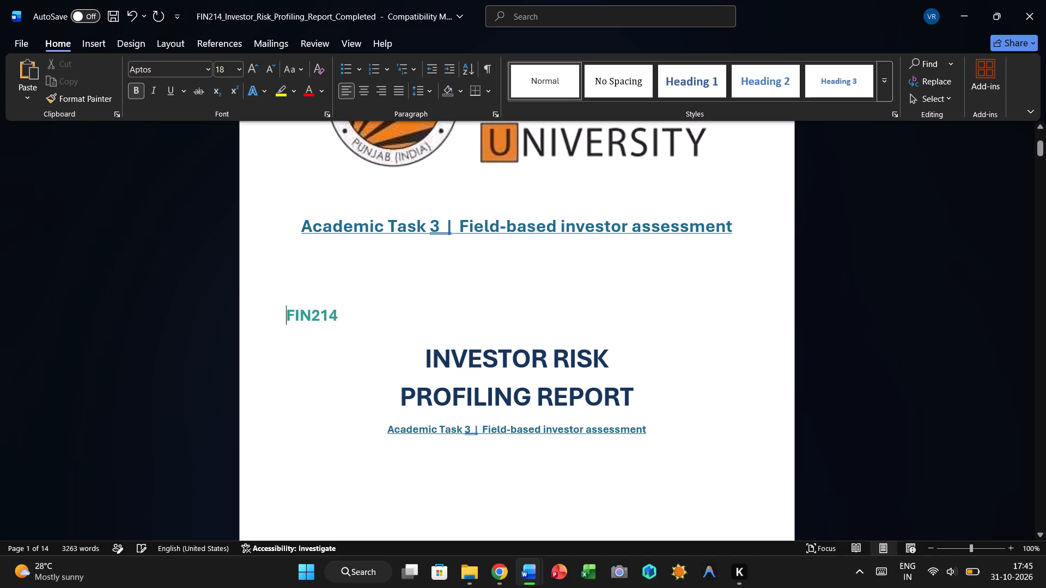
{"action": "key", "text": "BackSpace"}
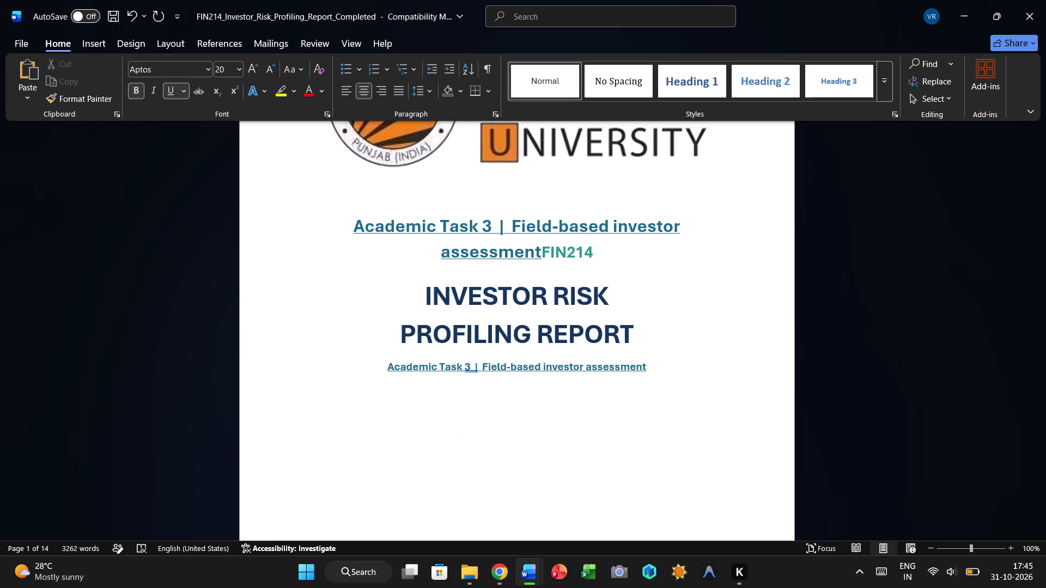
{"action": "key", "text": "Return"}
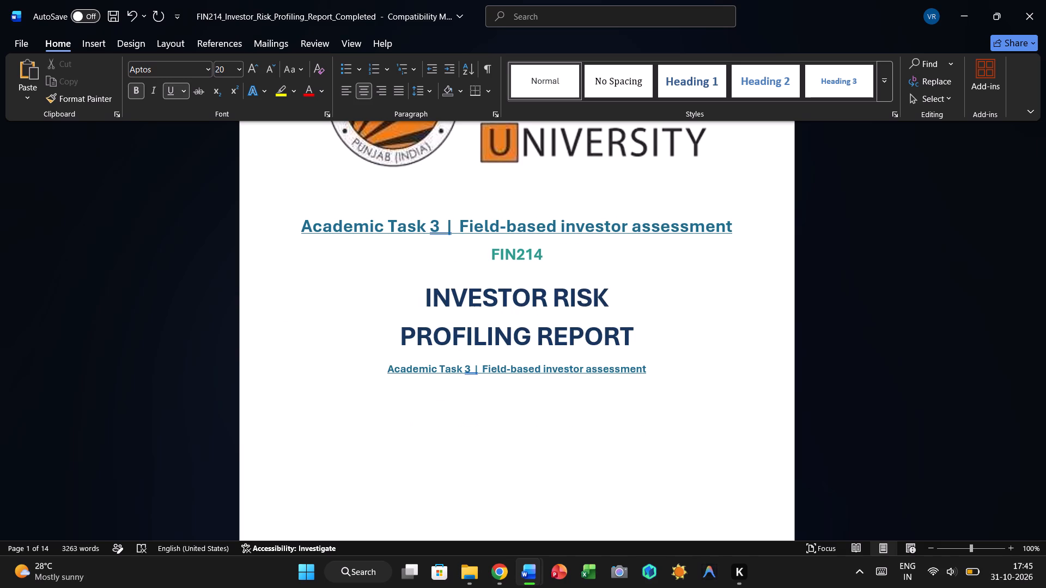
Delete the smaller duplicate Academic Task 3 subtitle below the PROFILING REPORT title on the cover page.
{"action": "scroll", "coordinate": [625, 352], "scroll_direction": "down", "scroll_amount": 1}
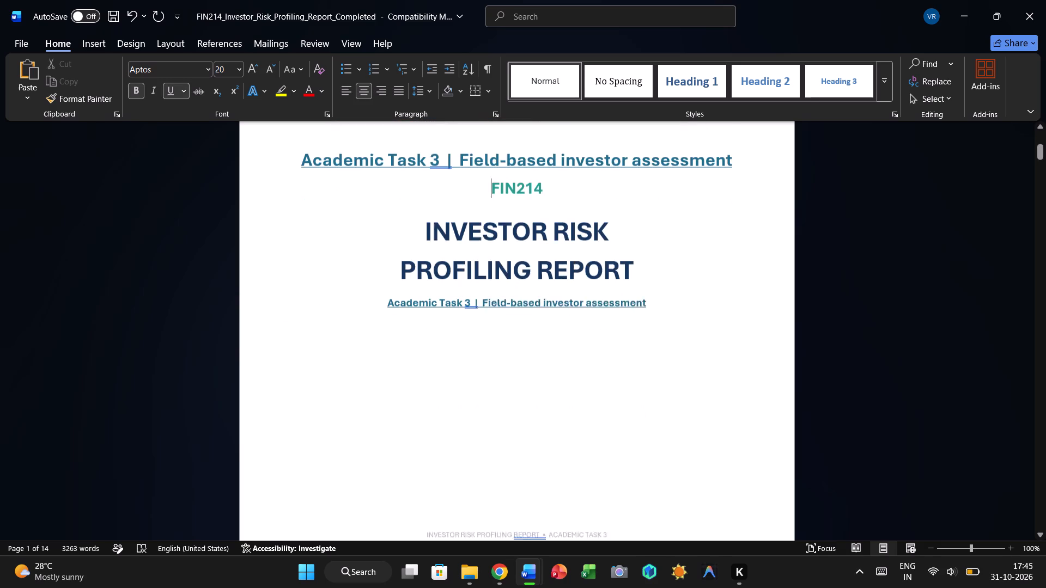
{"action": "scroll", "coordinate": [625, 352], "scroll_direction": "down", "scroll_amount": 1}
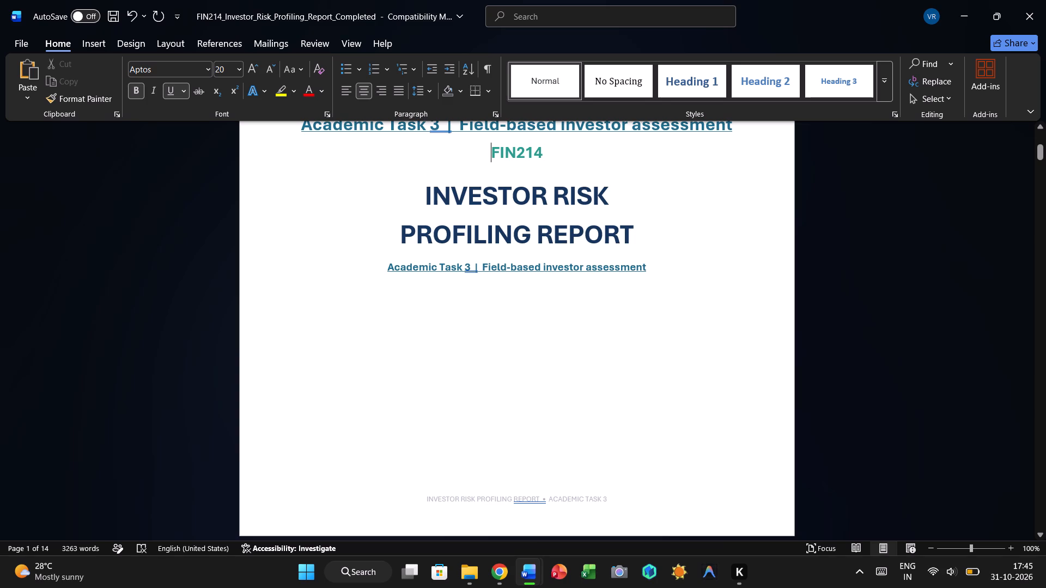
{"action": "double_click", "coordinate": [647, 267]}
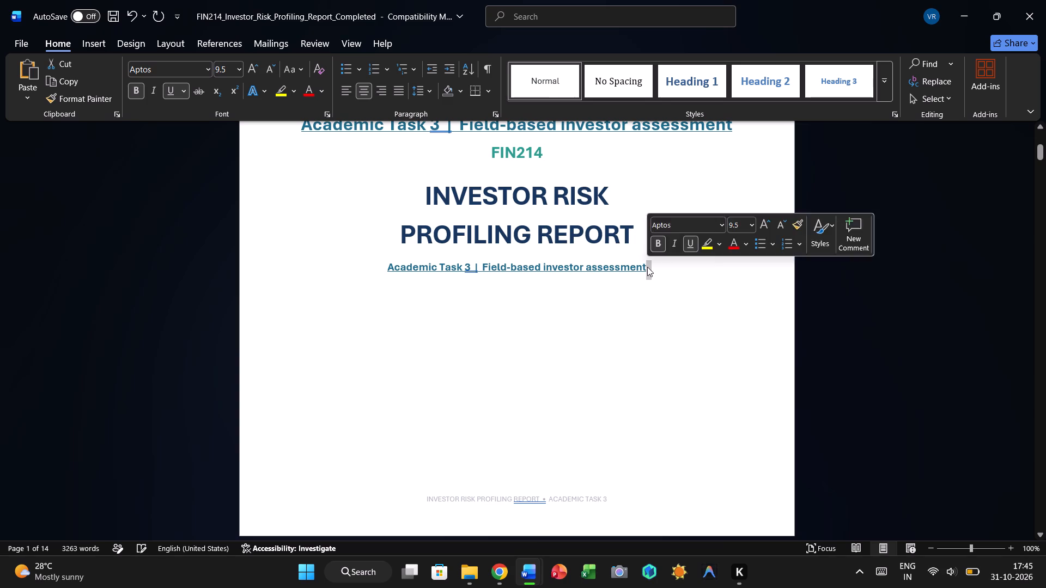
{"action": "left_click_drag", "start_coordinate": [647, 267], "coordinate": [409, 268]}
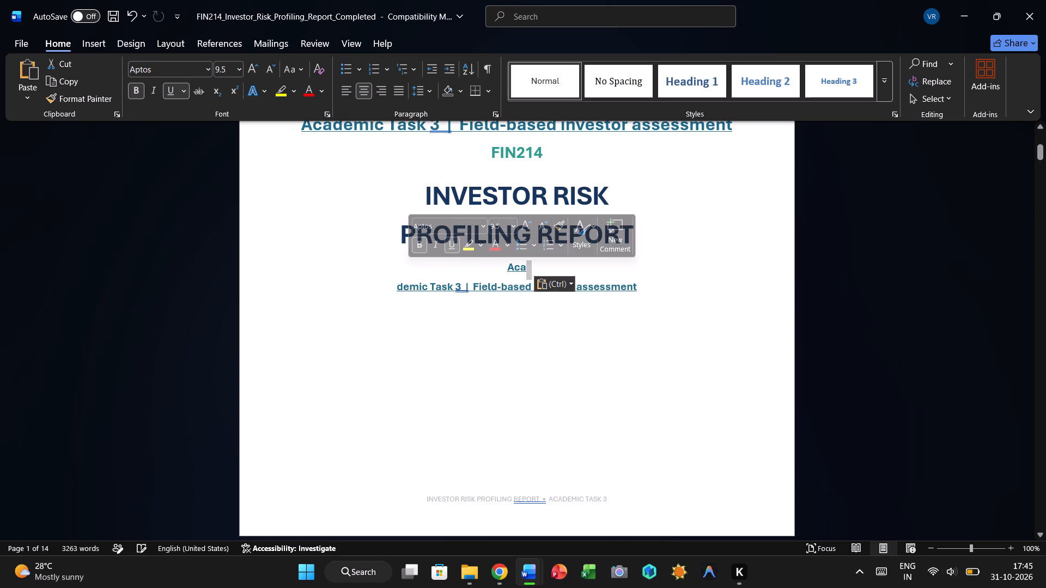
{"action": "left_click", "coordinate": [406, 289]}
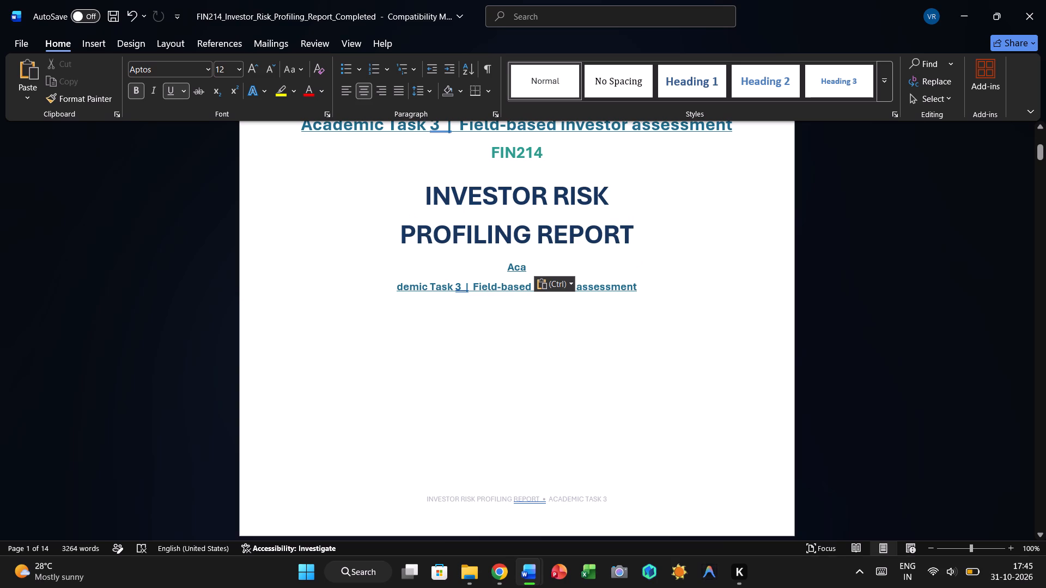
{"action": "left_click_drag", "start_coordinate": [394, 286], "coordinate": [646, 280]}
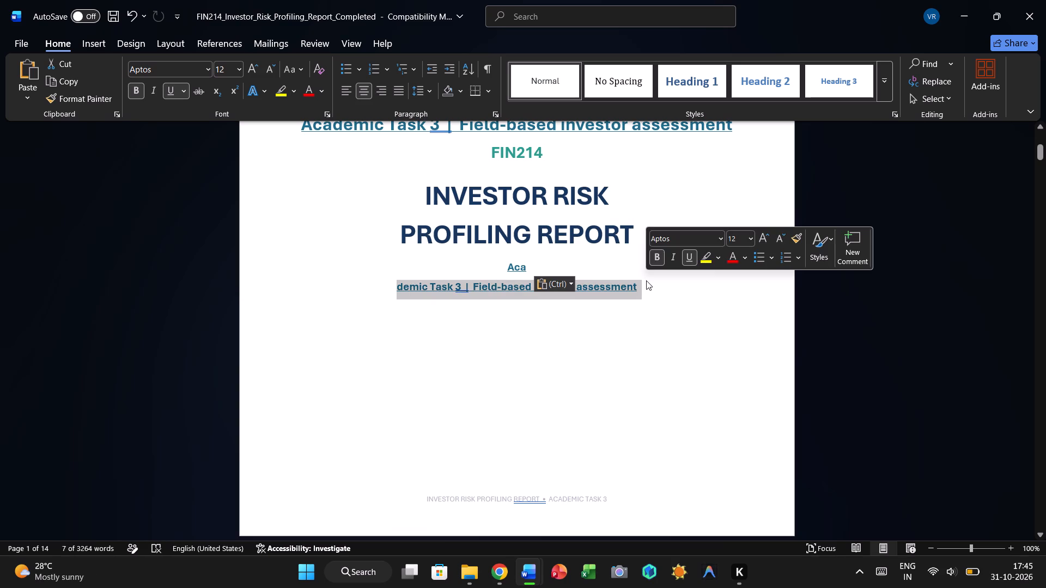
{"action": "key", "text": "BackSpace"}
{"action": "key", "text": "BackSpace"}
{"action": "key", "text": "BackSpace"}
{"action": "key", "text": "BackSpace"}
{"action": "key", "text": "BackSpace"}
{"action": "key", "text": "BackSpace"}
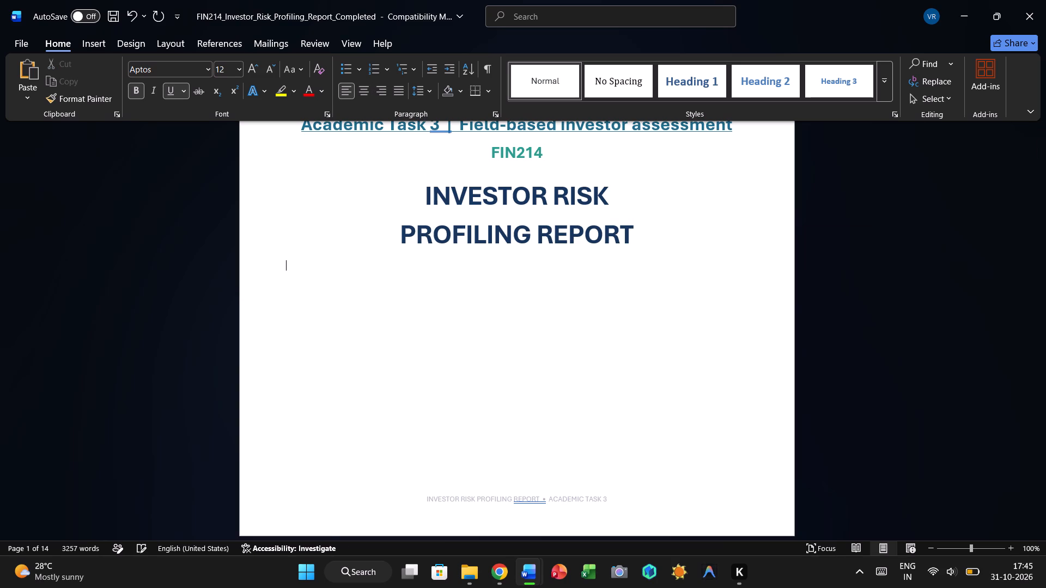
{"action": "key", "text": "BackSpace"}
Left-align the FIN214 heading on the cover page and add an opening parenthesis directly after it.
{"action": "scroll", "coordinate": [646, 280], "scroll_direction": "up", "scroll_amount": 1}
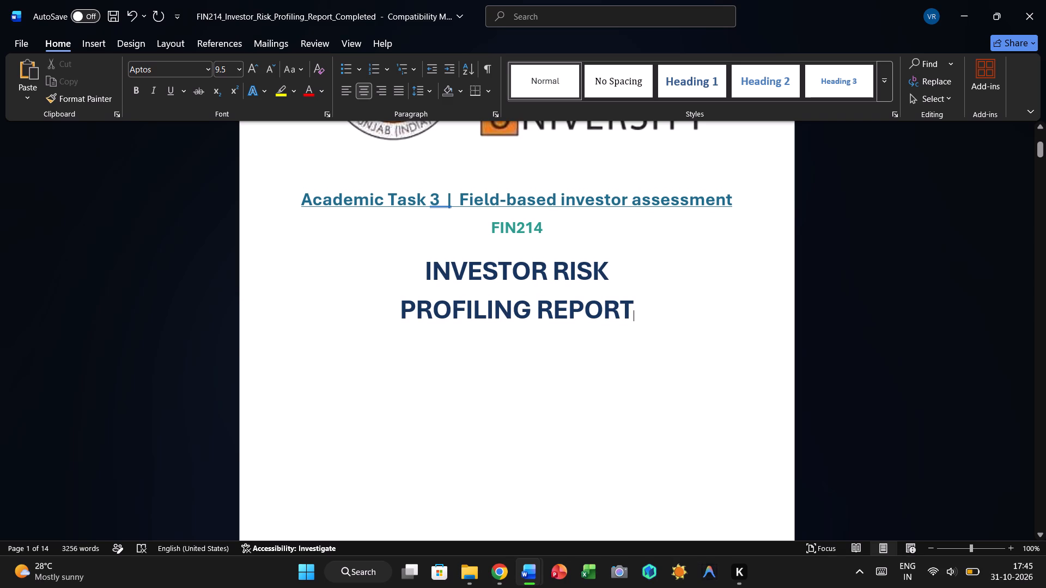
{"action": "scroll", "coordinate": [716, 280], "scroll_direction": "down", "scroll_amount": 5}
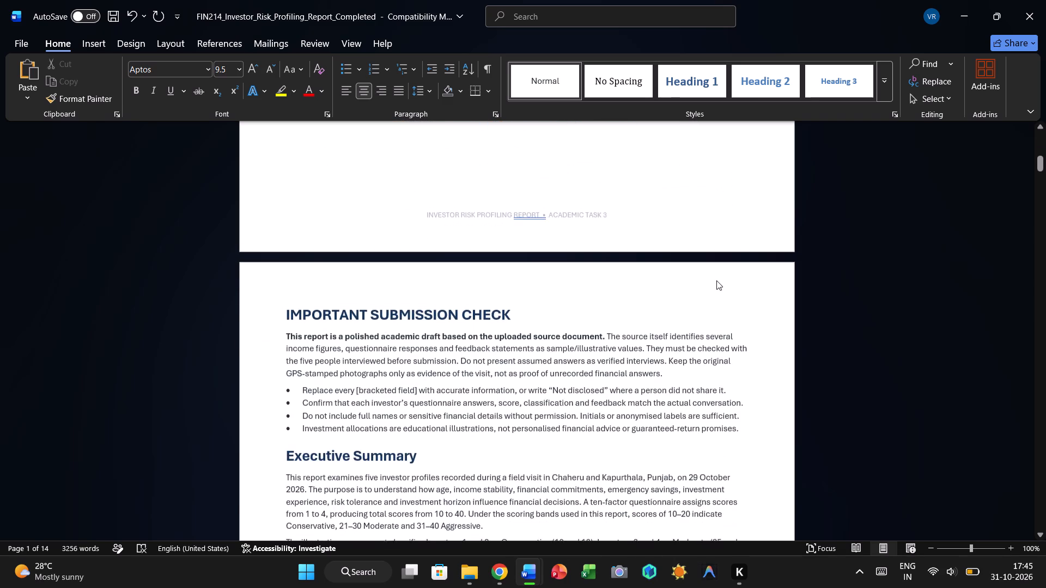
{"action": "scroll", "coordinate": [716, 280], "scroll_direction": "up", "scroll_amount": 2}
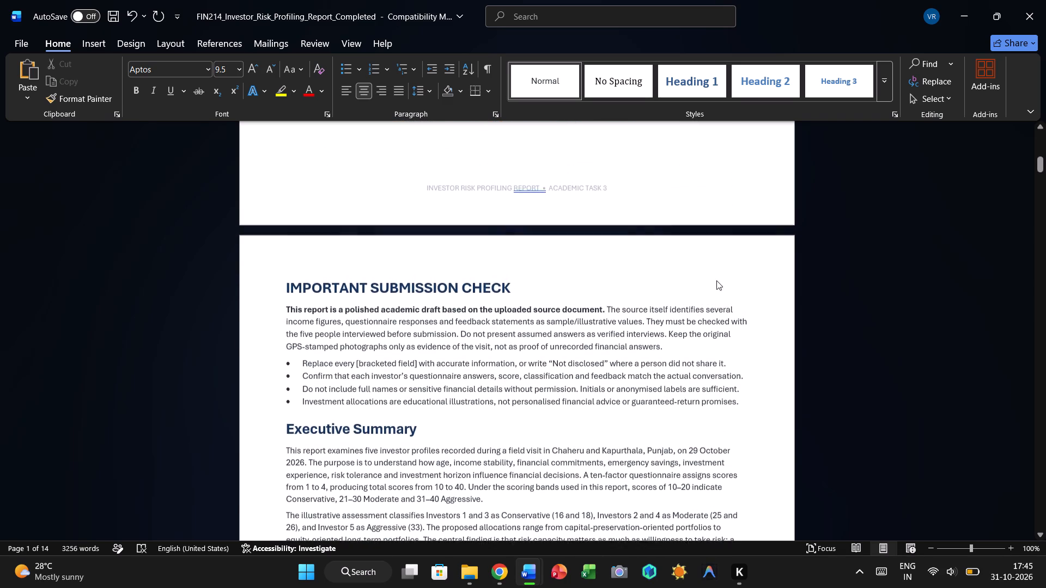
{"action": "scroll", "coordinate": [716, 280], "scroll_direction": "up", "scroll_amount": 1}
{"action": "scroll", "coordinate": [716, 280], "scroll_direction": "right", "scroll_amount": 1}
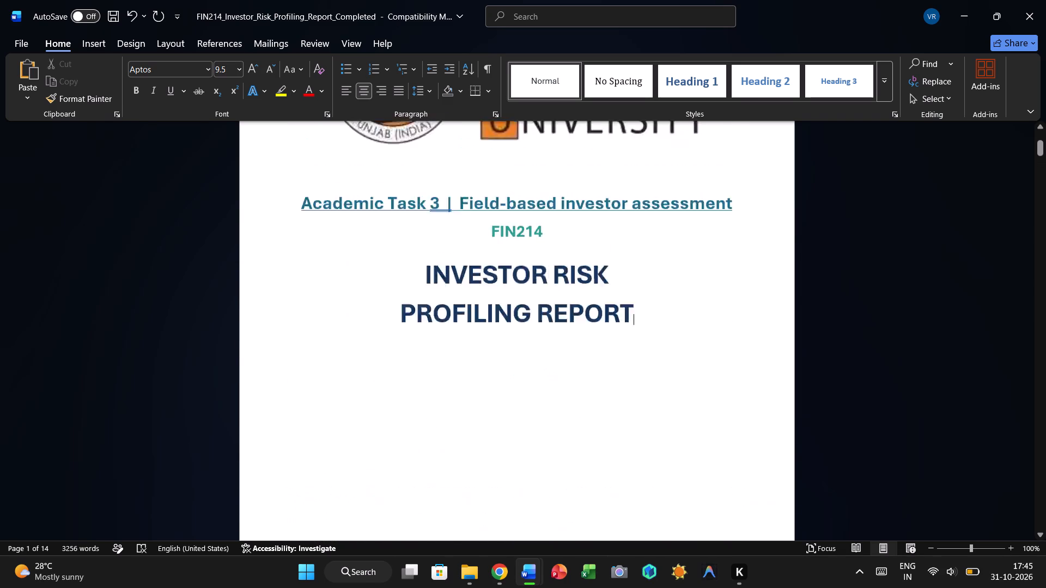
{"action": "scroll", "coordinate": [716, 280], "scroll_direction": "right", "scroll_amount": 1}
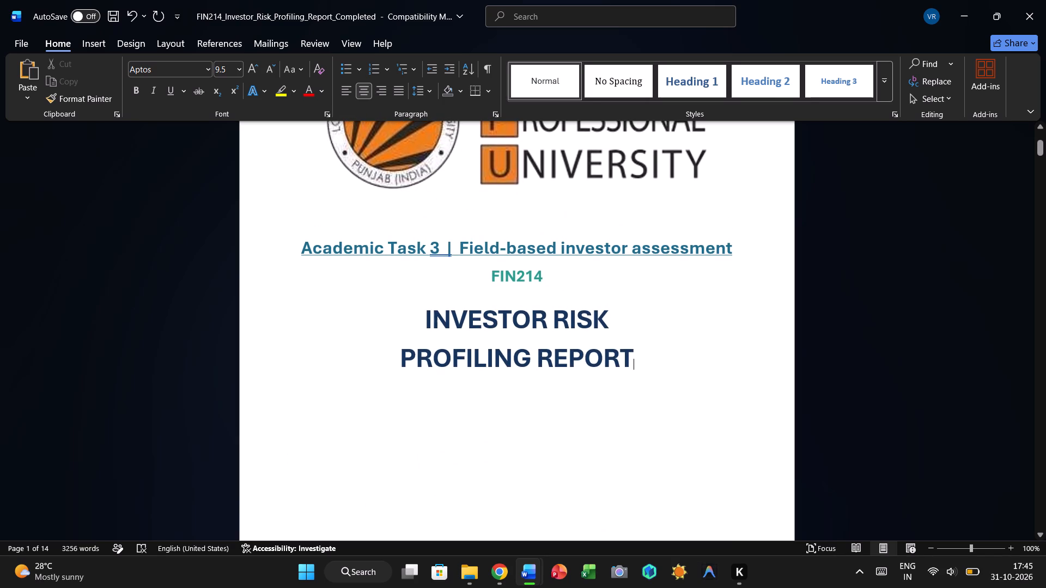
{"action": "left_click", "coordinate": [544, 279]}
{"action": "left_click", "coordinate": [490, 279]}
{"action": "key", "text": "BackSpace"}
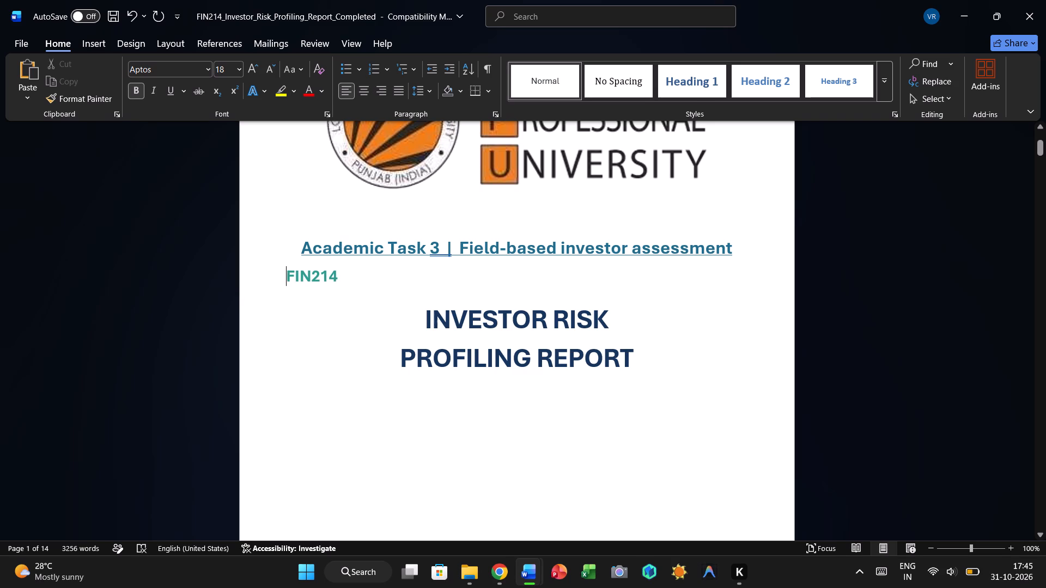
{"action": "left_click", "coordinate": [339, 275]}
{"action": "key", "text": "shift+parenleft"}
Delete the caption "Evidence source: uploaded report, page 4." beneath the Investor 1 field photograph.
{"action": "scroll", "coordinate": [429, 450], "scroll_direction": "up", "scroll_amount": 4}
{"action": "scroll", "coordinate": [429, 450], "scroll_direction": "down", "scroll_amount": 12}
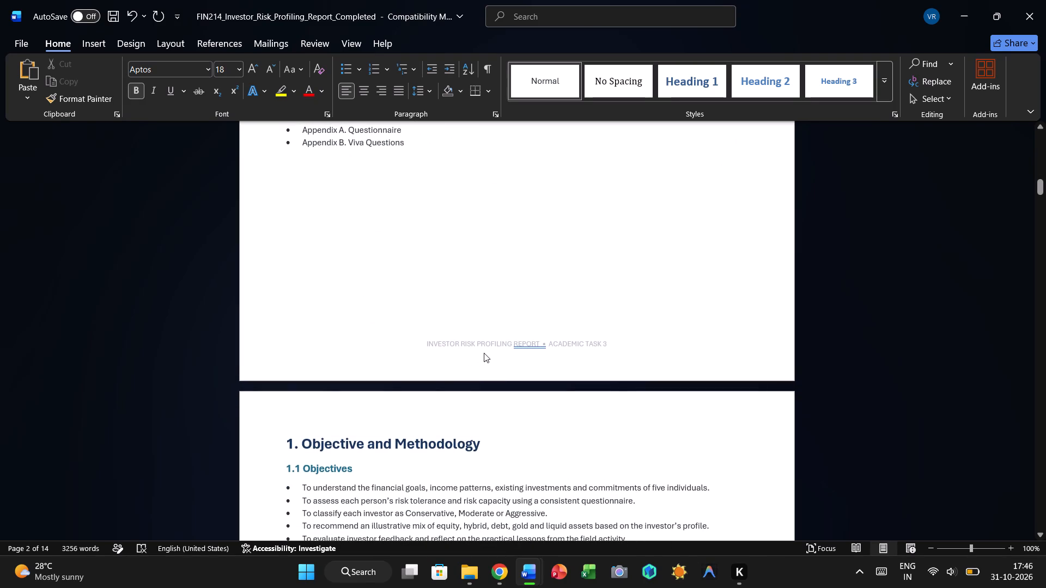
{"action": "scroll", "coordinate": [492, 363], "scroll_direction": "down", "scroll_amount": 5}
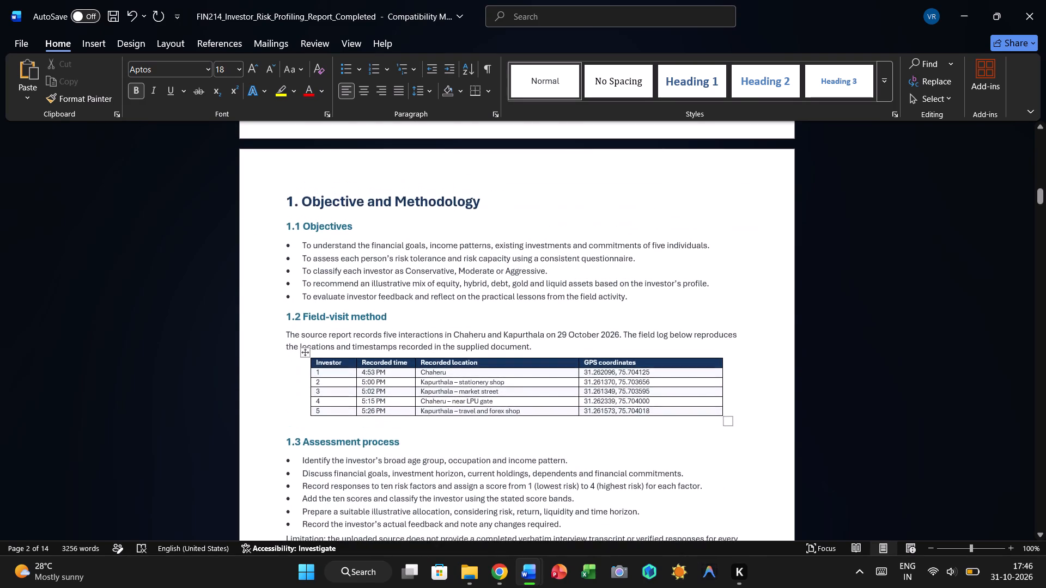
{"action": "scroll", "coordinate": [492, 363], "scroll_direction": "down", "scroll_amount": 6}
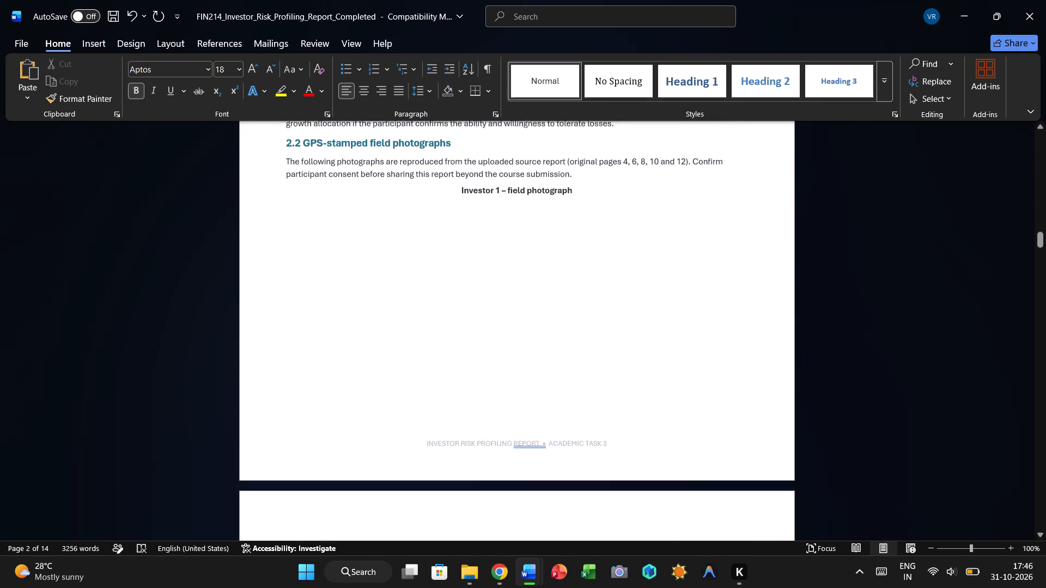
{"action": "scroll", "coordinate": [492, 363], "scroll_direction": "down", "scroll_amount": 2}
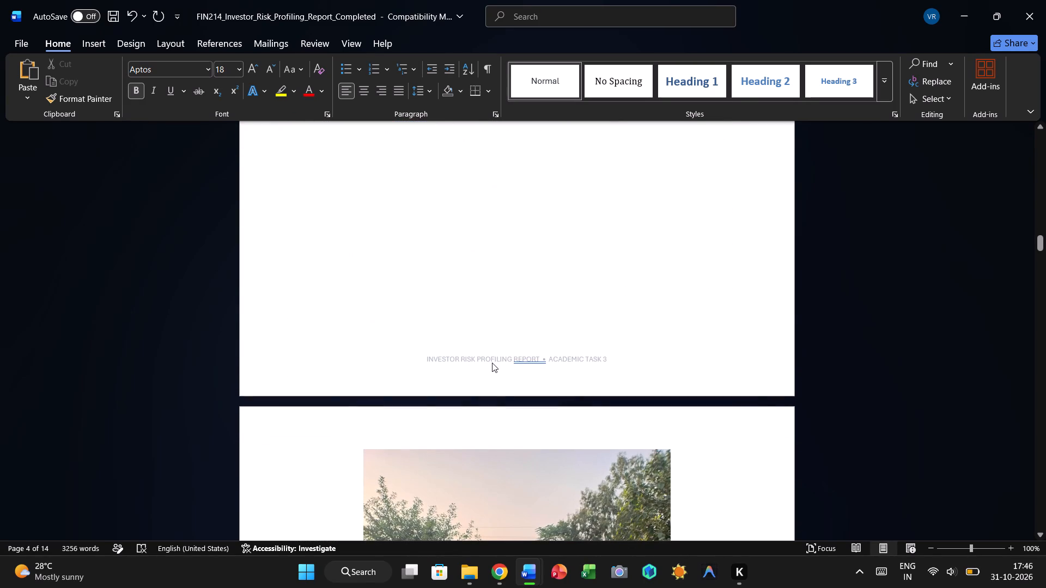
{"action": "scroll", "coordinate": [551, 357], "scroll_direction": "down", "scroll_amount": 5}
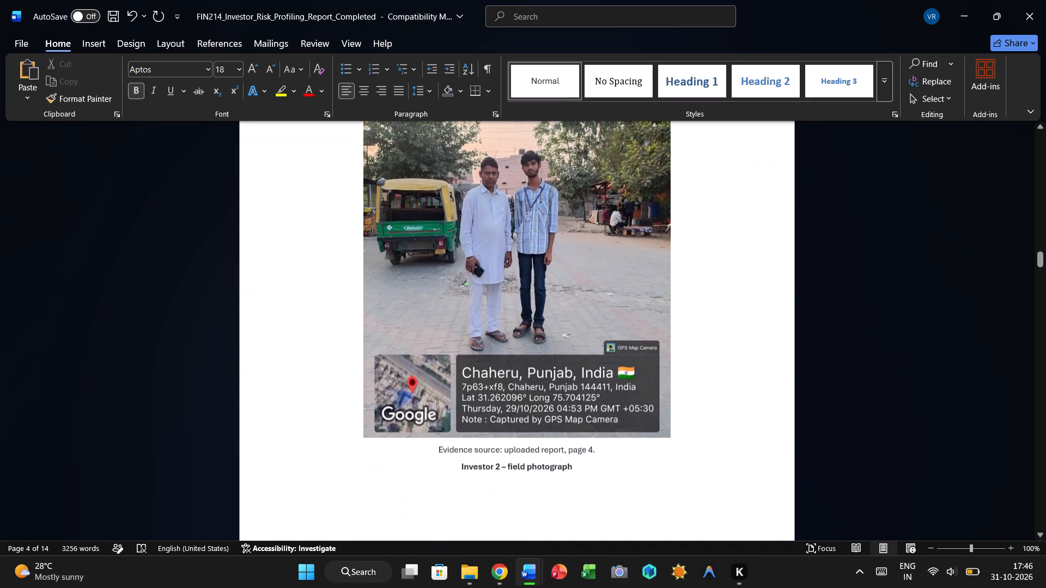
{"action": "scroll", "coordinate": [551, 357], "scroll_direction": "down", "scroll_amount": 2}
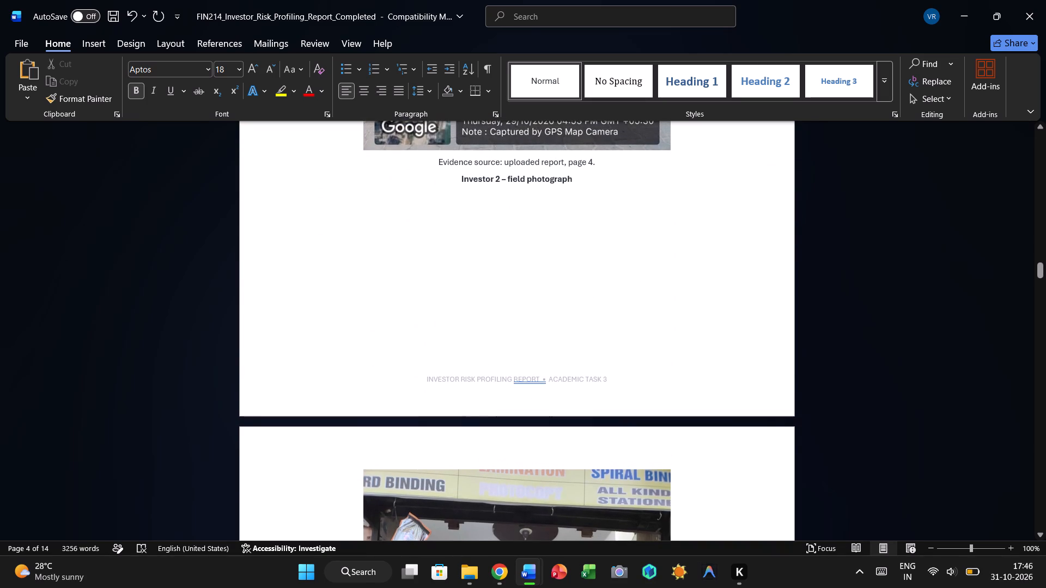
{"action": "left_click", "coordinate": [594, 166]}
{"action": "key", "text": "BackSpace"}
{"action": "key", "text": "BackSpace"}
{"action": "key", "text": "BackSpace"}
{"action": "key", "text": "BackSpace"}
{"action": "key", "text": "BackSpace"}
{"action": "key", "text": "BackSpace"}
{"action": "key", "text": "BackSpace"}
{"action": "key", "text": "BackSpace"}
{"action": "key", "text": "BackSpace"}
{"action": "key", "text": "BackSpace"}
{"action": "key", "text": "BackSpace"}
{"action": "key", "text": "BackSpace"}
{"action": "key", "text": "BackSpace"}
{"action": "key", "text": "BackSpace"}
{"action": "key", "text": "BackSpace"}
{"action": "key", "text": "BackSpace"}
{"action": "key", "text": "BackSpace"}
{"action": "key", "text": "BackSpace"}
{"action": "key", "text": "BackSpace"}
{"action": "key", "text": "BackSpace"}
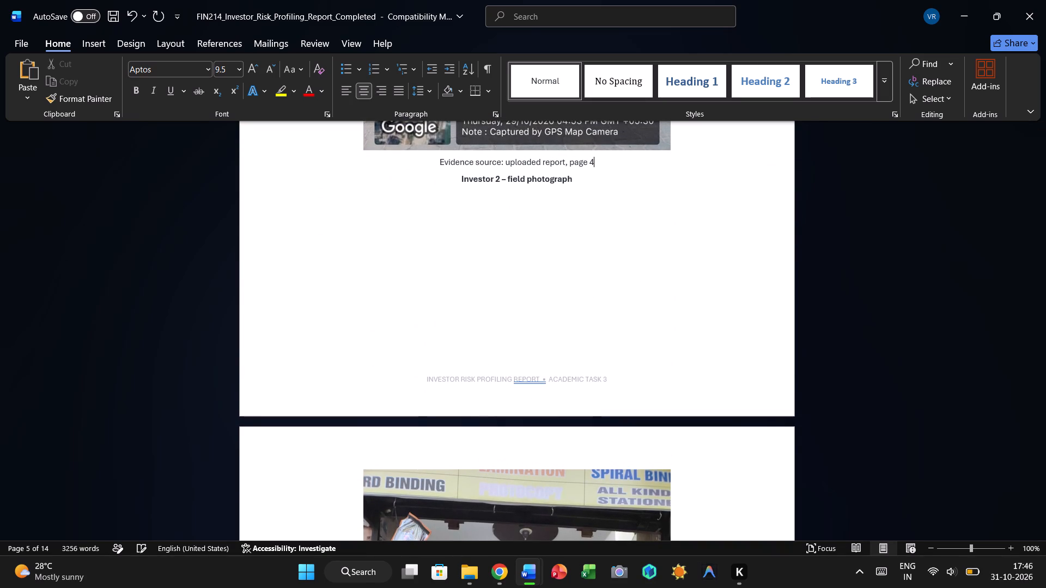
{"action": "key", "text": "BackSpace"}
{"action": "key", "text": "BackSpace"}
{"action": "key", "text": "BackSpace"}
{"action": "key", "text": "BackSpace"}
{"action": "key", "text": "BackSpace"}
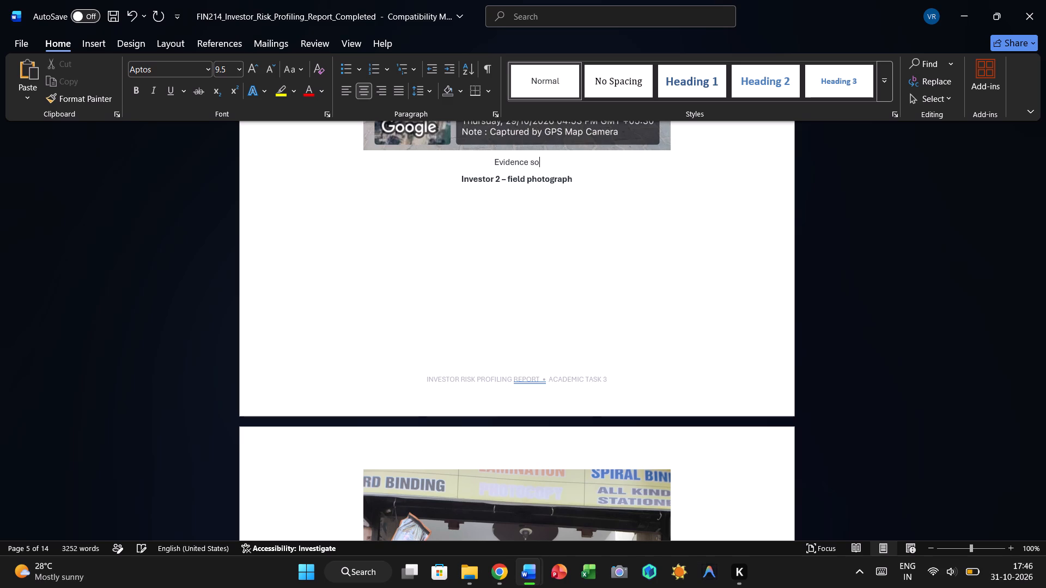
{"action": "key", "text": "BackSpace"}
{"action": "key", "text": "BackSpace"}
{"action": "key", "text": "BackSpace"}
{"action": "key", "text": "BackSpace"}
{"action": "key", "text": "BackSpace"}
{"action": "key", "text": "BackSpace"}
{"action": "key", "text": "BackSpace"}
{"action": "key", "text": "BackSpace"}
{"action": "key", "text": "BackSpace"}
{"action": "key", "text": "BackSpace"}
{"action": "key", "text": "BackSpace"}
{"action": "key", "text": "BackSpace"}
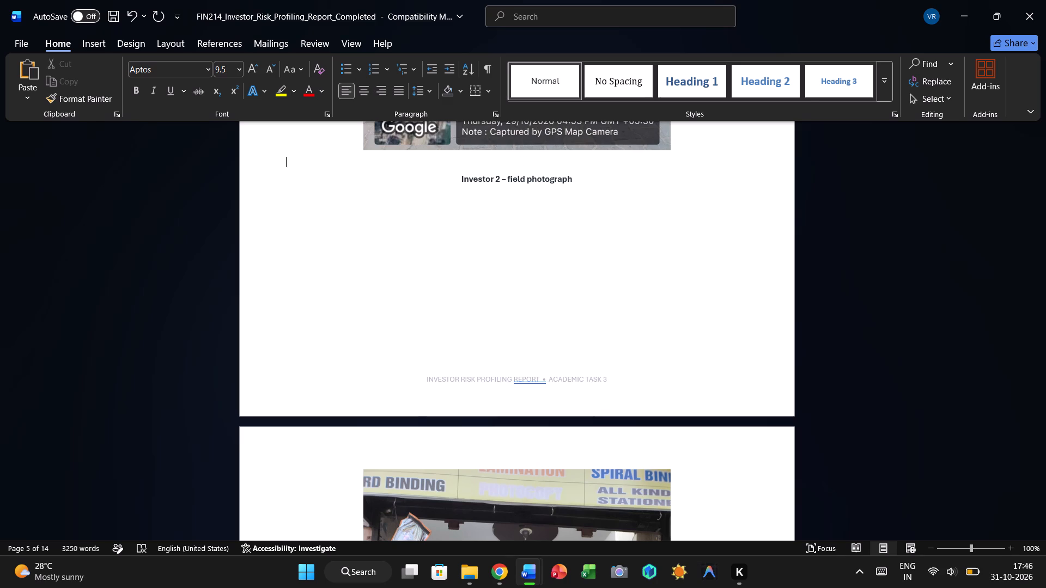
{"action": "key", "text": "BackSpace"}
Delete the footer text "INVESTOR RISK PROFILING REPORT • ACADEMIC TASK 3" and return to the document body.
{"action": "scroll", "coordinate": [650, 299], "scroll_direction": "down", "scroll_amount": 2}
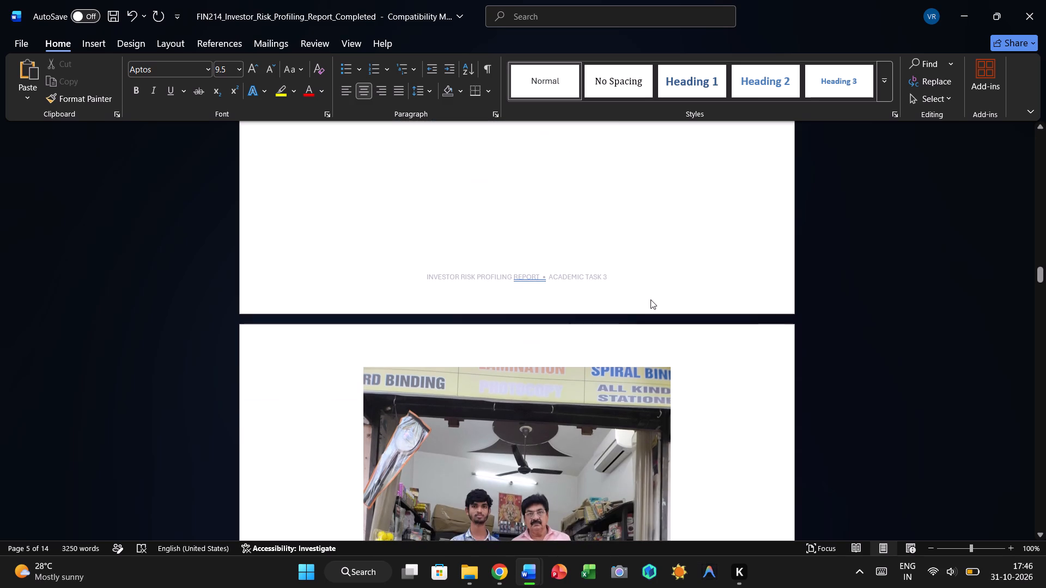
{"action": "left_click", "coordinate": [604, 271]}
{"action": "scroll", "coordinate": [665, 260], "scroll_direction": "up", "scroll_amount": 7}
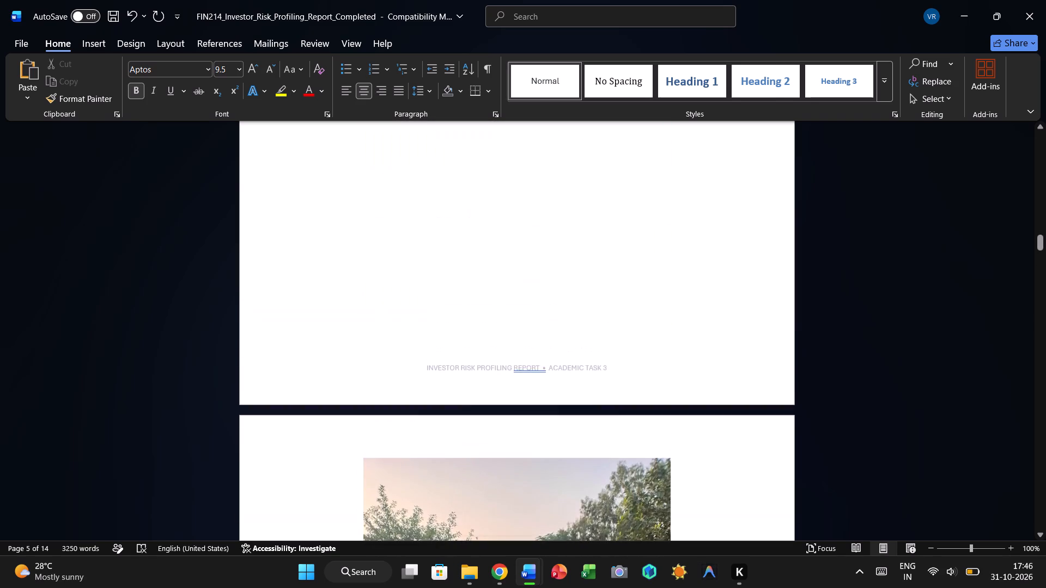
{"action": "scroll", "coordinate": [665, 260], "scroll_direction": "up", "scroll_amount": 4}
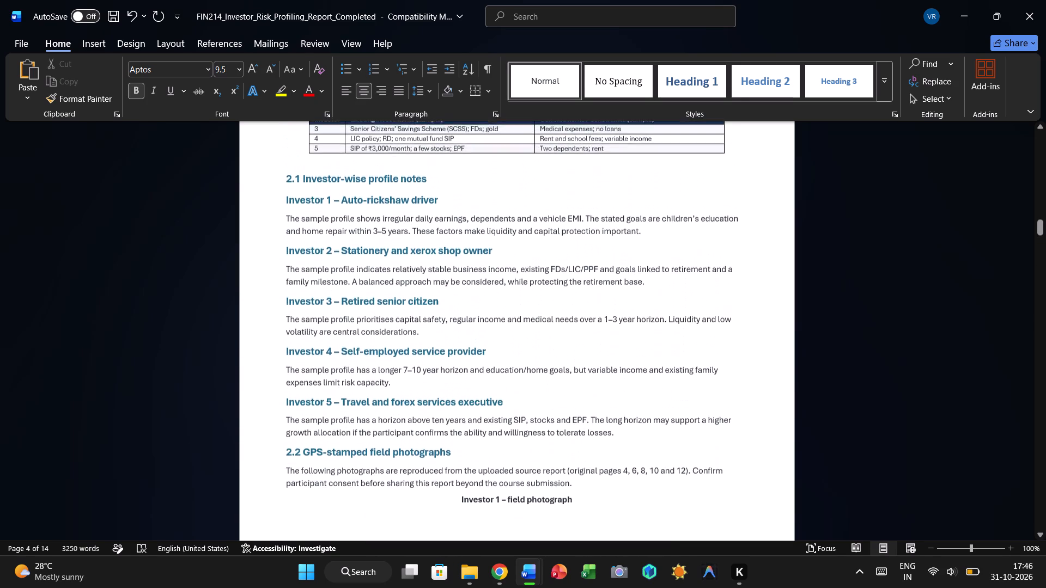
{"action": "scroll", "coordinate": [665, 260], "scroll_direction": "up", "scroll_amount": 2}
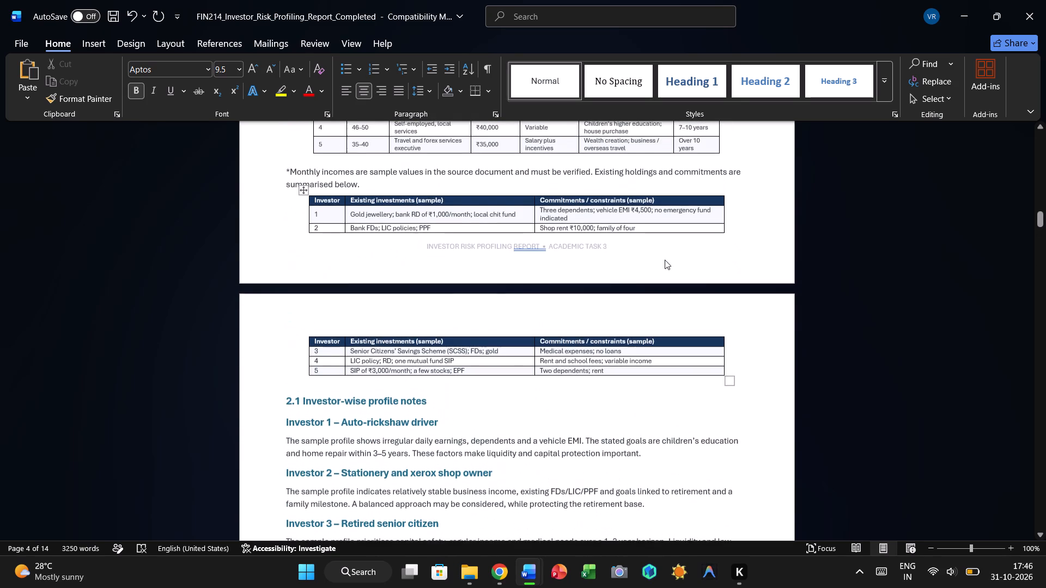
{"action": "left_click", "coordinate": [605, 242]}
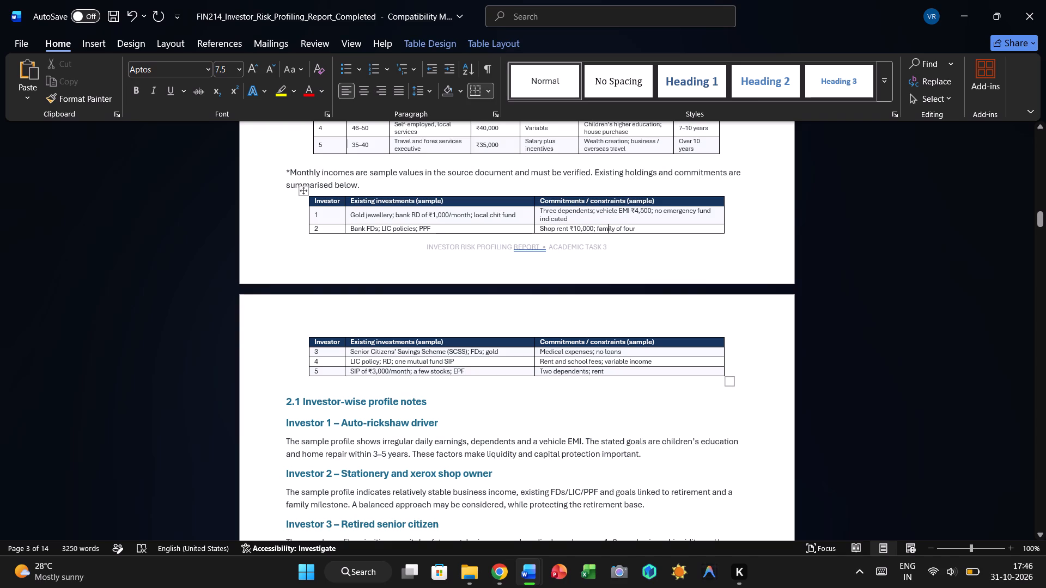
{"action": "triple_click", "coordinate": [608, 244]}
{"action": "key", "text": "BackSpace"}
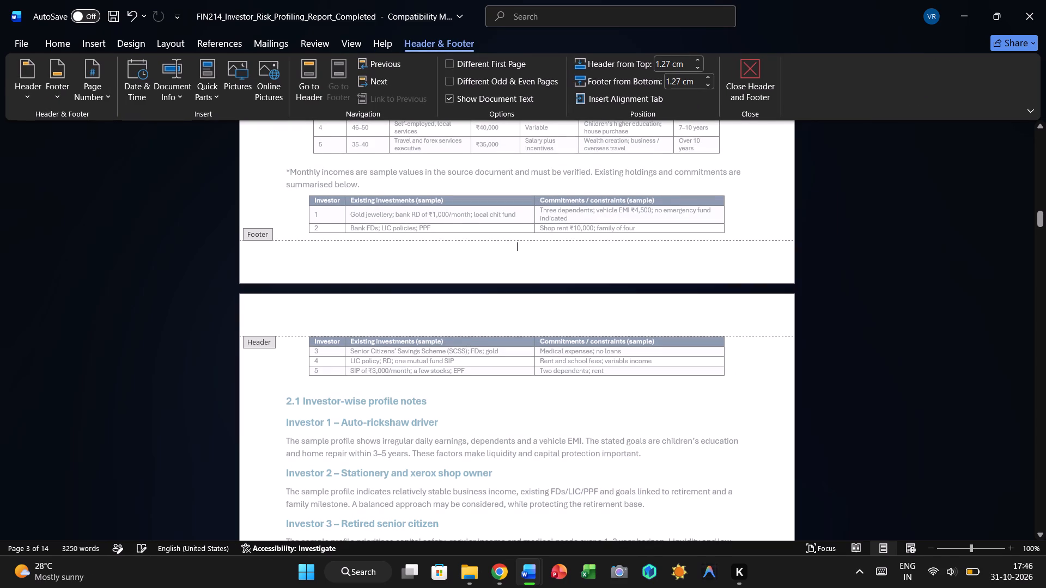
{"action": "key", "text": "BackSpace"}
{"action": "double_click", "coordinate": [706, 219]}
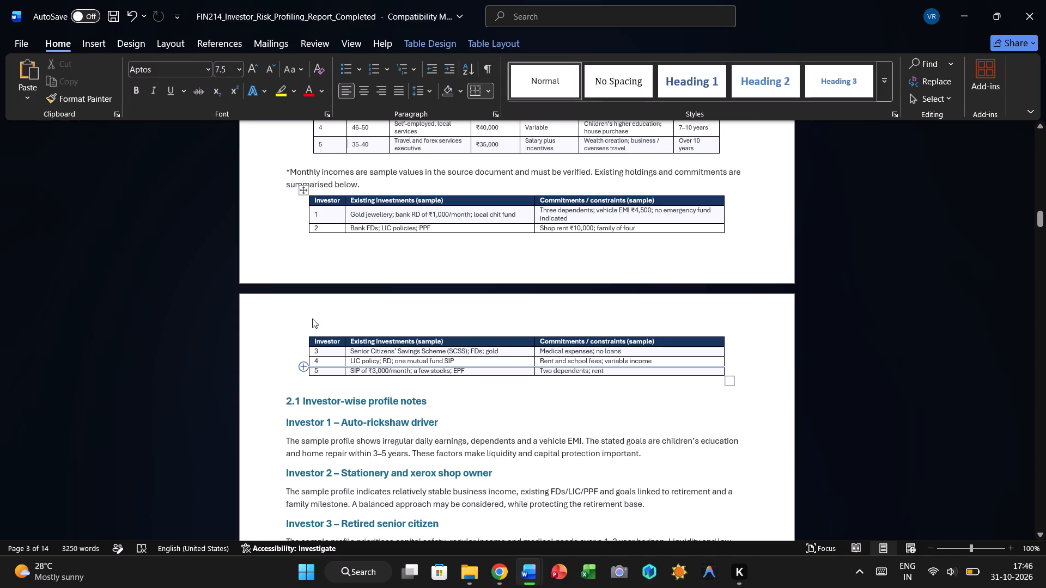
Insert three blank lines above the existing investments and commitments table so the whole table starts on the following page.
{"action": "scroll", "coordinate": [375, 265], "scroll_direction": "right", "scroll_amount": 2}
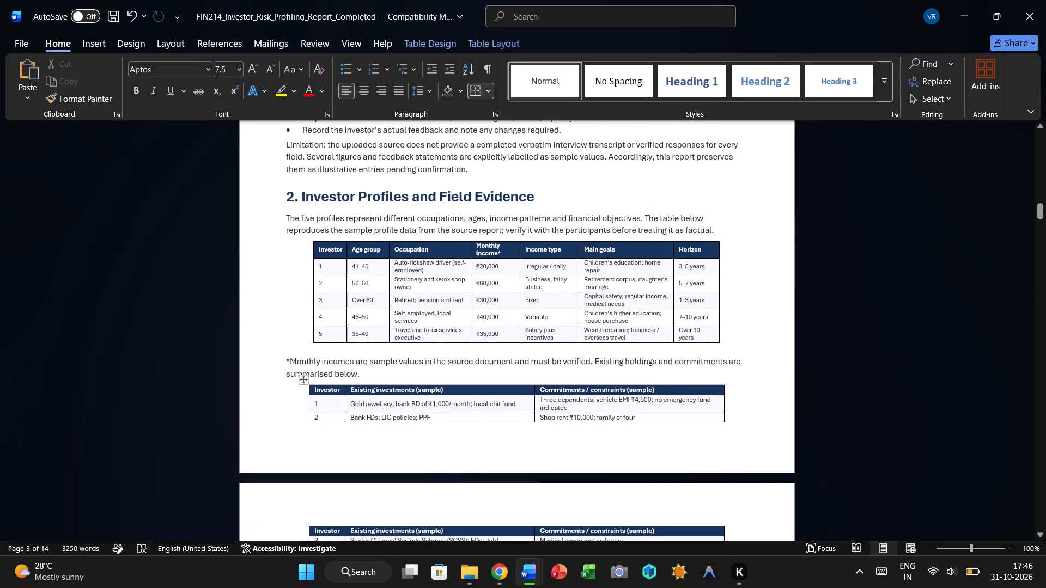
{"action": "left_click", "coordinate": [371, 374]}
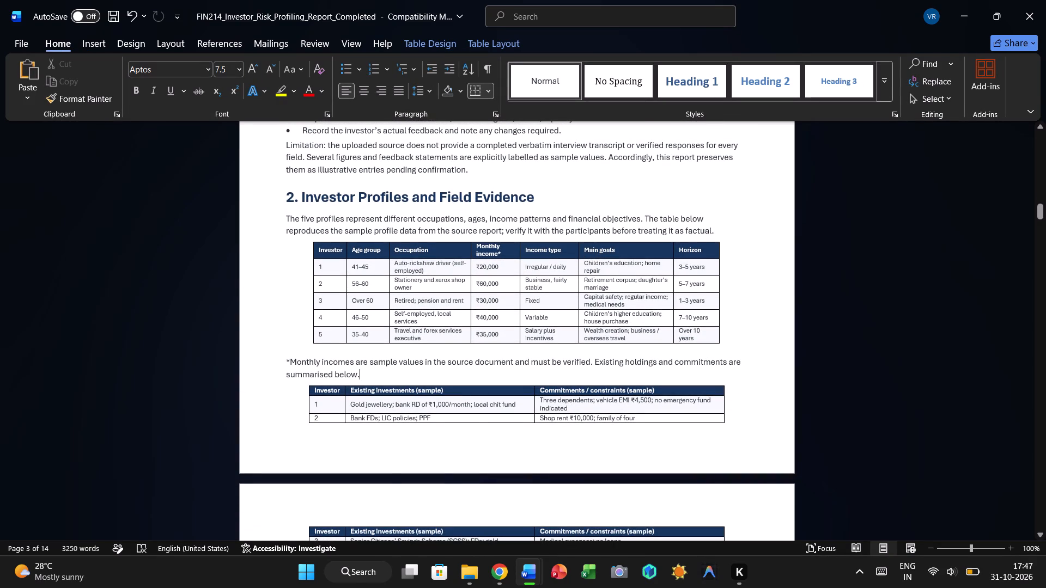
{"action": "key", "text": "Return"}
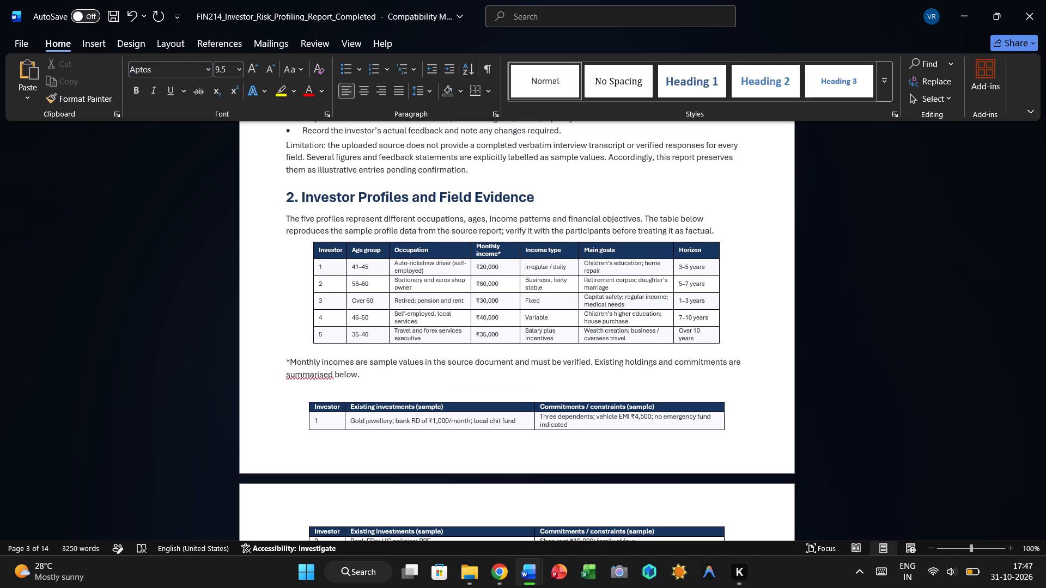
{"action": "key", "text": "Return"}
{"action": "key", "text": "Return"}
{"action": "scroll", "coordinate": [371, 374], "scroll_direction": "down", "scroll_amount": 1}
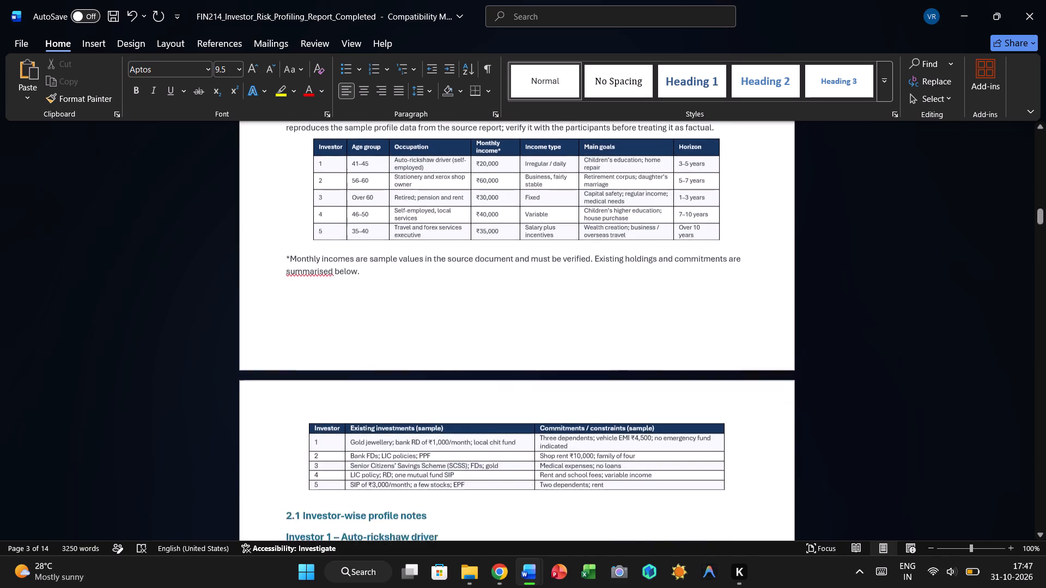
{"action": "scroll", "coordinate": [371, 374], "scroll_direction": "down", "scroll_amount": 2}
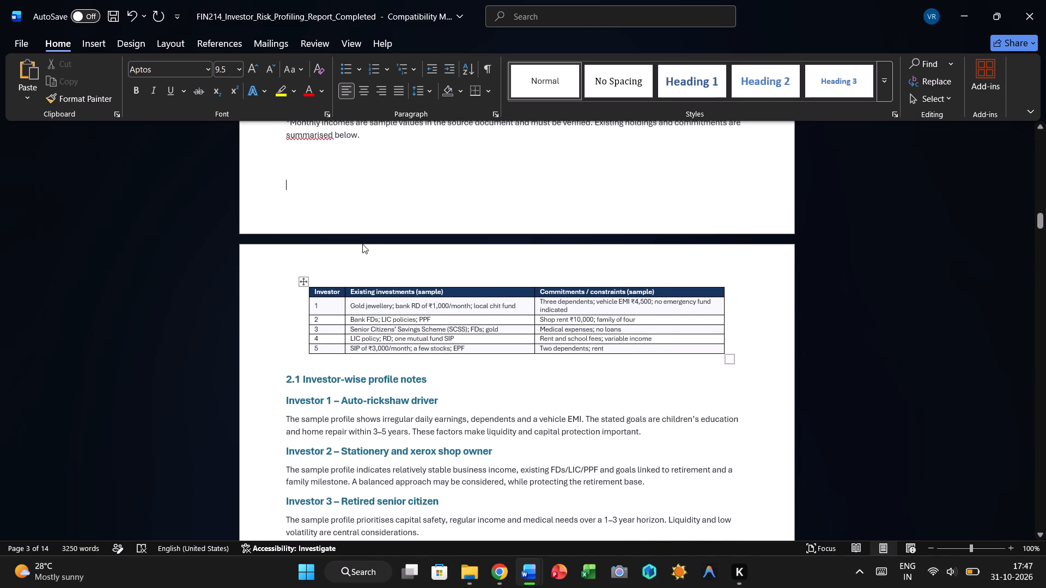
{"action": "scroll", "coordinate": [386, 200], "scroll_direction": "up", "scroll_amount": 1}
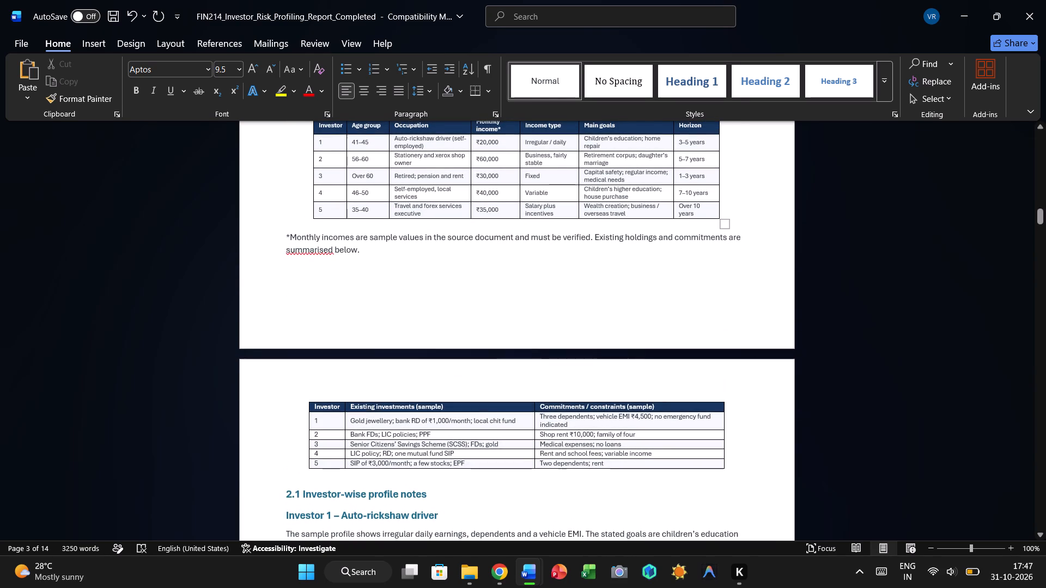
{"action": "right_click", "coordinate": [370, 298]}
{"action": "left_click", "coordinate": [266, 302]}
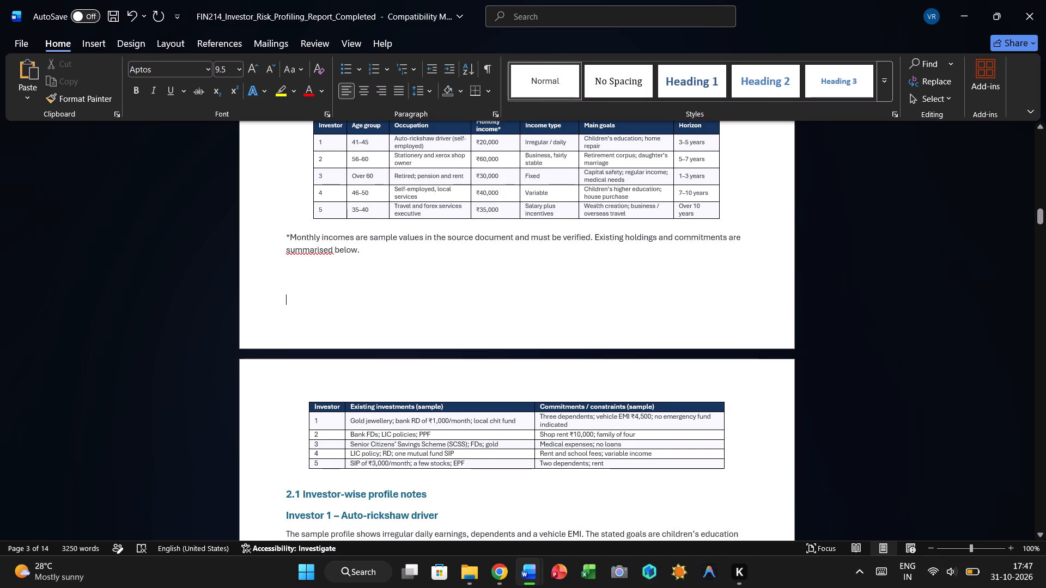
{"action": "scroll", "coordinate": [266, 302], "scroll_direction": "down", "scroll_amount": 2}
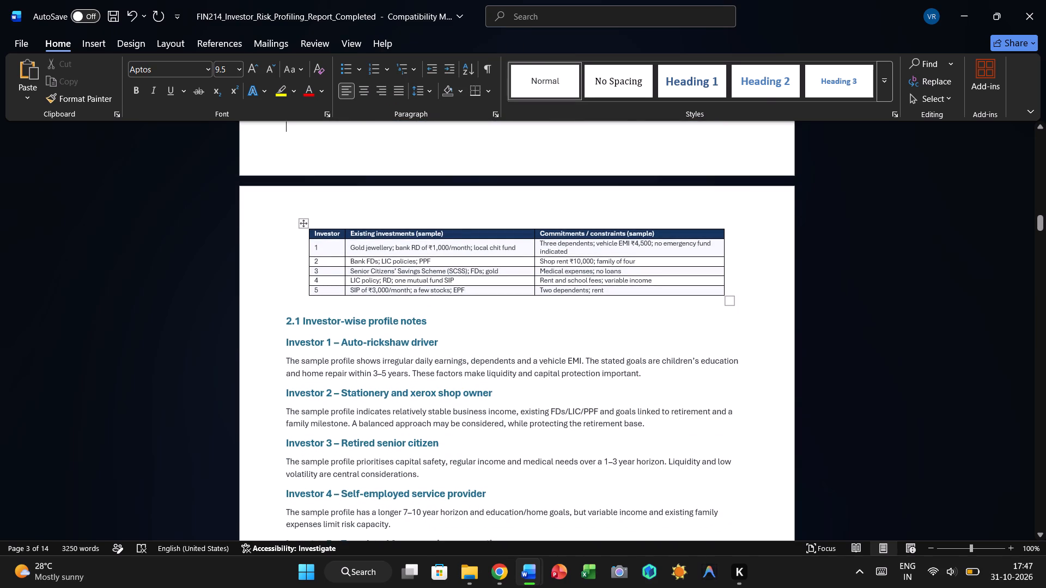
Delete the "Appendix B. Viva Questions" and "Appendix A. Questionnaire" entries from the Contents list.
{"action": "scroll", "coordinate": [456, 240], "scroll_direction": "up", "scroll_amount": 11}
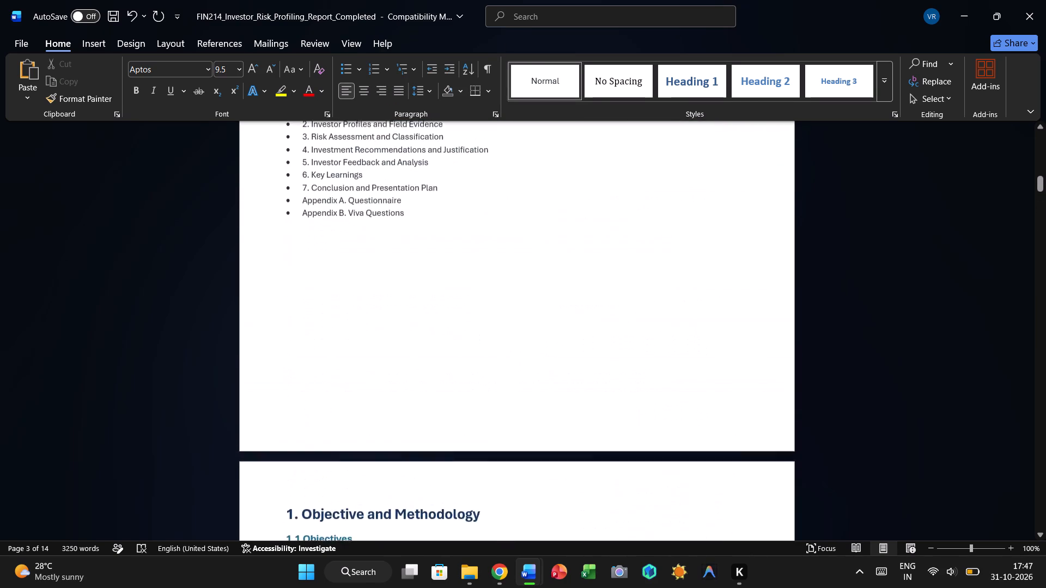
{"action": "scroll", "coordinate": [456, 240], "scroll_direction": "up", "scroll_amount": 2}
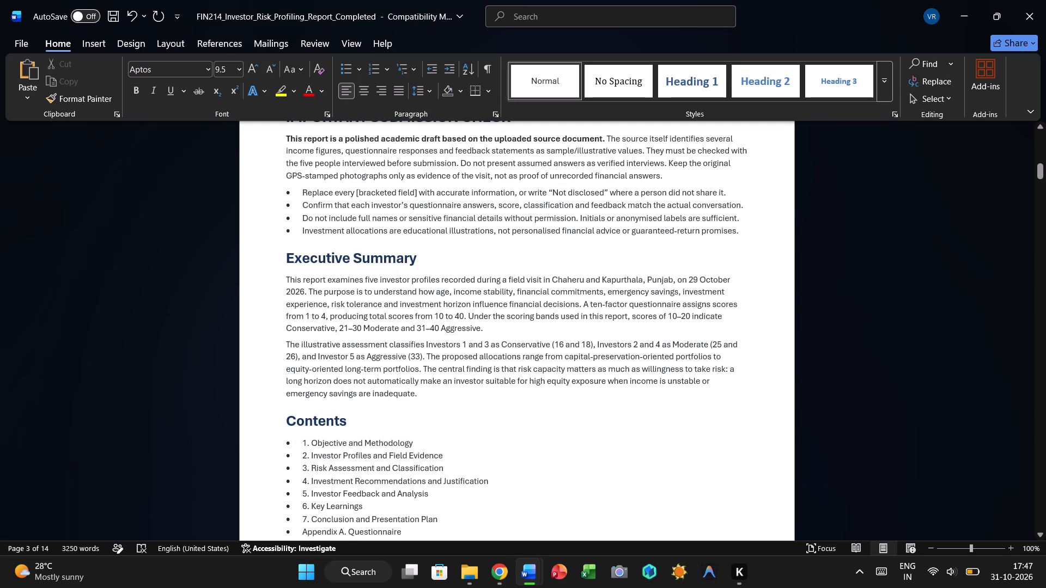
{"action": "scroll", "coordinate": [456, 240], "scroll_direction": "up", "scroll_amount": 1}
{"action": "scroll", "coordinate": [456, 240], "scroll_direction": "down", "scroll_amount": 1}
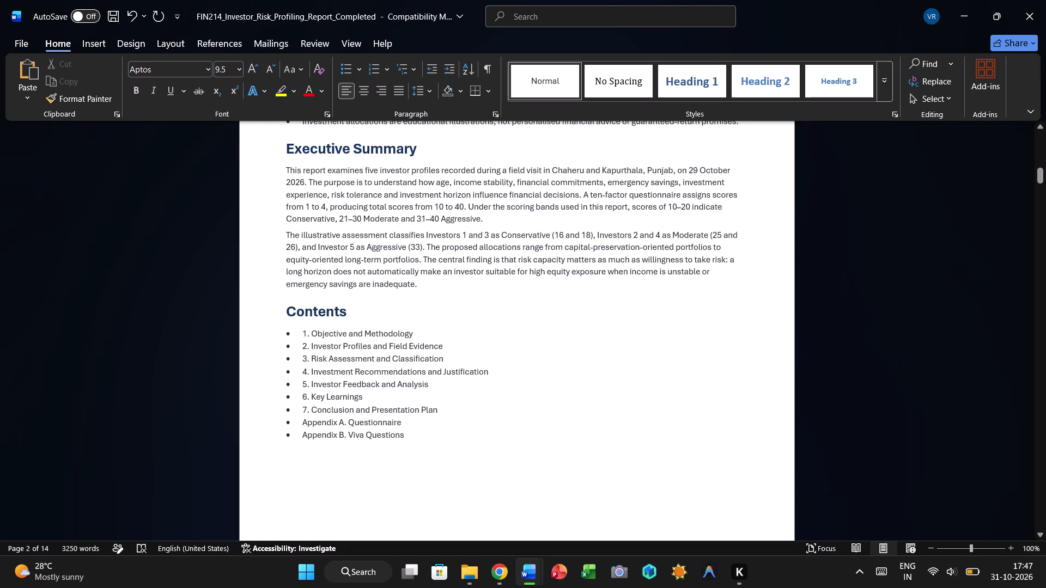
{"action": "left_click", "coordinate": [405, 439]}
{"action": "key", "text": "BackSpace"}
{"action": "key", "text": "BackSpace"}
{"action": "key", "text": "BackSpace"}
{"action": "key", "text": "BackSpace"}
{"action": "key", "text": "BackSpace"}
{"action": "key", "text": "BackSpace"}
{"action": "key", "text": "BackSpace"}
{"action": "key", "text": "BackSpace"}
{"action": "key", "text": "BackSpace"}
{"action": "key", "text": "BackSpace"}
{"action": "key", "text": "BackSpace"}
{"action": "key", "text": "BackSpace"}
{"action": "key", "text": "BackSpace"}
{"action": "key", "text": "BackSpace"}
{"action": "key", "text": "BackSpace"}
{"action": "key", "text": "BackSpace"}
{"action": "key", "text": "BackSpace"}
{"action": "key", "text": "BackSpace"}
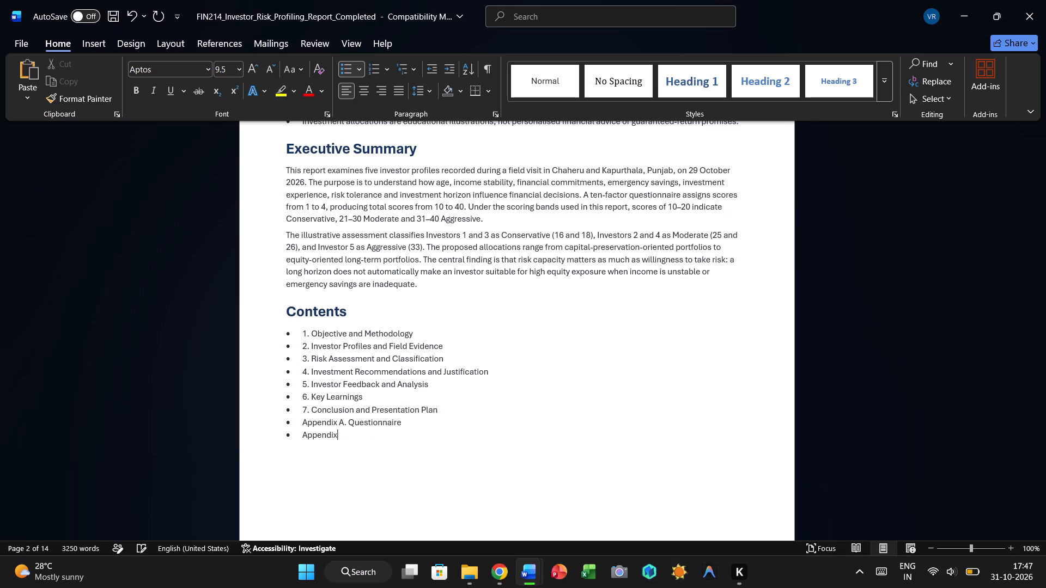
{"action": "key", "text": "BackSpace"}
{"action": "key", "text": "BackSpace"}
{"action": "key", "text": "BackSpace"}
{"action": "key", "text": "BackSpace"}
{"action": "key", "text": "BackSpace"}
{"action": "key", "text": "BackSpace"}
{"action": "key", "text": "BackSpace"}
{"action": "key", "text": "BackSpace"}
{"action": "key", "text": "BackSpace"}
{"action": "key", "text": "BackSpace"}
{"action": "key", "text": "BackSpace"}
{"action": "key", "text": "BackSpace"}
{"action": "key", "text": "BackSpace"}
{"action": "key", "text": "BackSpace"}
{"action": "key", "text": "BackSpace"}
{"action": "key", "text": "BackSpace"}
{"action": "key", "text": "BackSpace"}
{"action": "key", "text": "BackSpace"}
{"action": "key", "text": "BackSpace"}
{"action": "key", "text": "BackSpace"}
{"action": "key", "text": "BackSpace"}
{"action": "key", "text": "BackSpace"}
{"action": "key", "text": "BackSpace"}
{"action": "key", "text": "BackSpace"}
{"action": "key", "text": "BackSpace"}
{"action": "key", "text": "BackSpace"}
{"action": "key", "text": "BackSpace"}
{"action": "key", "text": "BackSpace"}
{"action": "key", "text": "BackSpace"}
{"action": "key", "text": "BackSpace"}
{"action": "key", "text": "BackSpace"}
{"action": "key", "text": "BackSpace"}
{"action": "key", "text": "BackSpace"}
{"action": "key", "text": "BackSpace"}
{"action": "key", "text": "BackSpace"}
{"action": "key", "text": "BackSpace"}
{"action": "key", "text": "BackSpace"}
{"action": "key", "text": "BackSpace"}
Shorten the seventh Contents entry to "7. Conclusion".
{"action": "key", "text": "BackSpace"}
{"action": "key", "text": "BackSpace"}
{"action": "key", "text": "BackSpace"}
{"action": "key", "text": "BackSpace"}
{"action": "key", "text": "BackSpace"}
{"action": "key", "text": "BackSpace"}
{"action": "key", "text": "BackSpace"}
{"action": "key", "text": "BackSpace"}
{"action": "key", "text": "BackSpace"}
{"action": "key", "text": "BackSpace"}
{"action": "key", "text": "BackSpace"}
{"action": "key", "text": "BackSpace"}
{"action": "key", "text": "BackSpace"}
{"action": "key", "text": "BackSpace"}
{"action": "key", "text": "BackSpace"}
{"action": "key", "text": "BackSpace"}
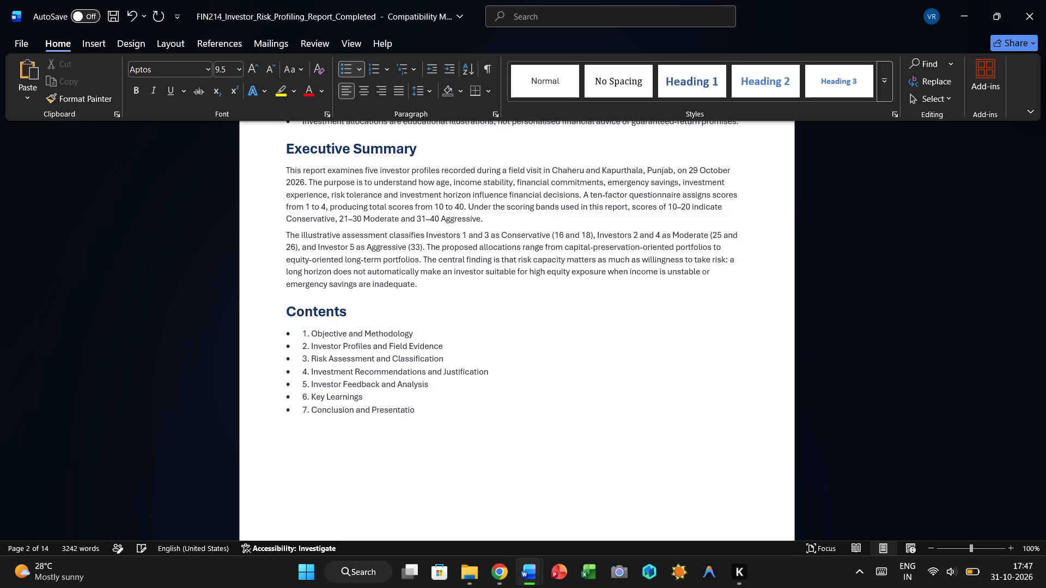
{"action": "key", "text": "BackSpace"}
{"action": "key", "text": "BackSpace"}
{"action": "key", "text": "BackSpace"}
{"action": "key", "text": "BackSpace"}
{"action": "key", "text": "BackSpace"}
{"action": "key", "text": "BackSpace"}
{"action": "left_click", "coordinate": [500, 451]}
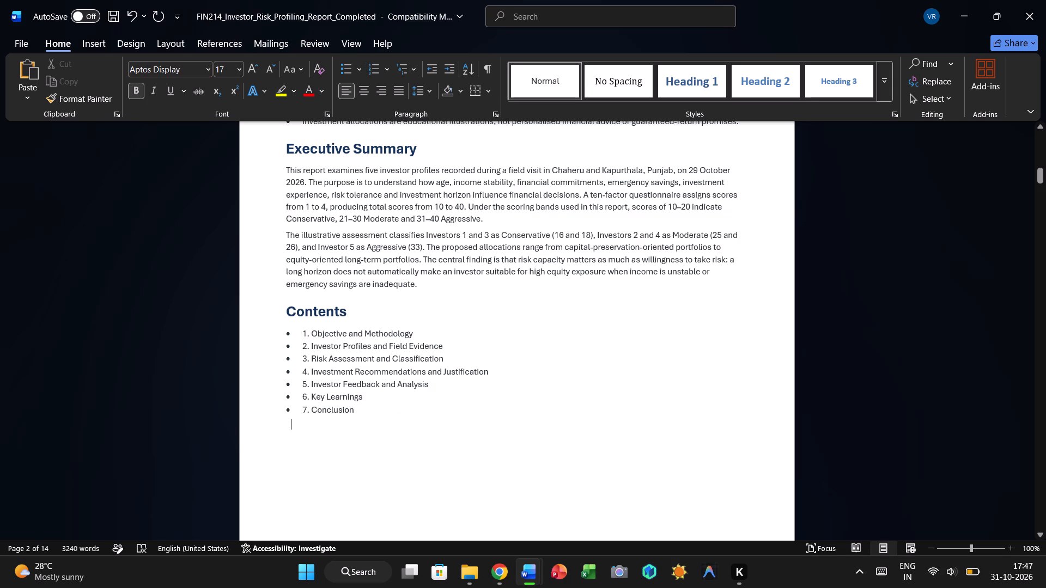
Switch to the CDP REPORT a 2 document and go to the submitted-by block on its cover page.
{"action": "scroll", "coordinate": [500, 451], "scroll_direction": "up", "scroll_amount": 7}
{"action": "scroll", "coordinate": [500, 451], "scroll_direction": "down", "scroll_amount": 1}
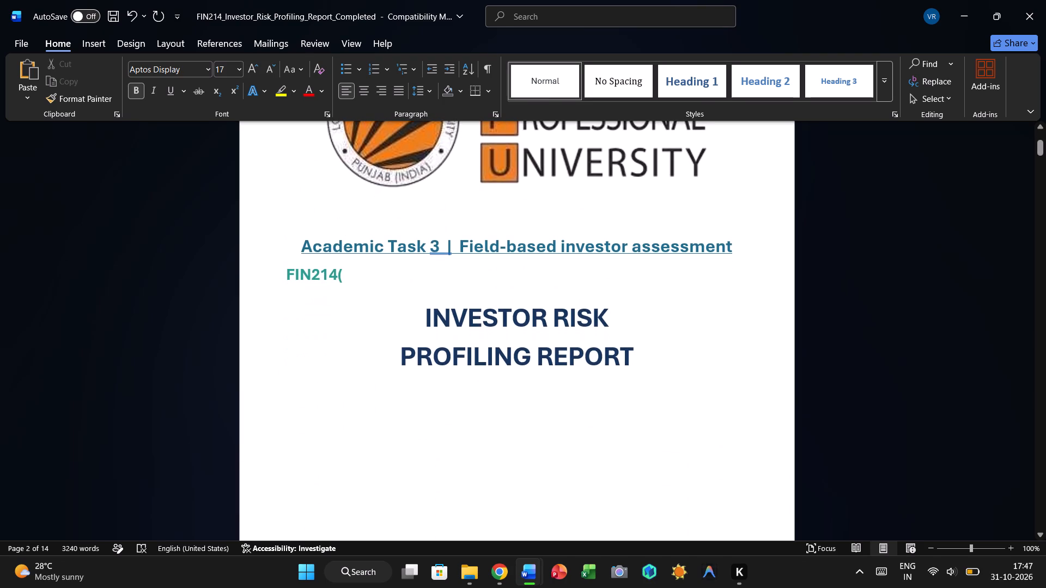
{"action": "left_click", "coordinate": [346, 279]}
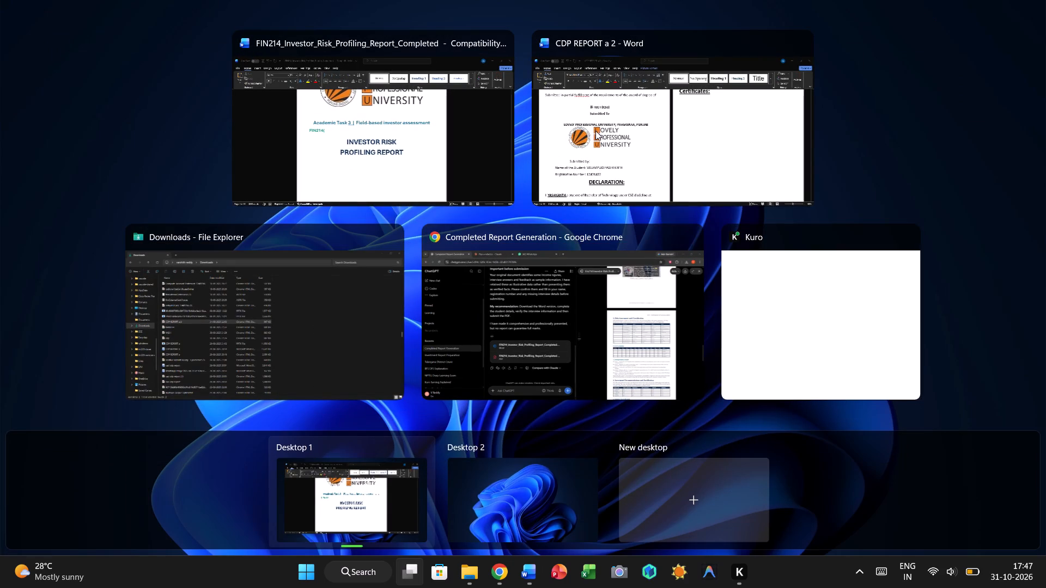
{"action": "left_click", "coordinate": [606, 132]}
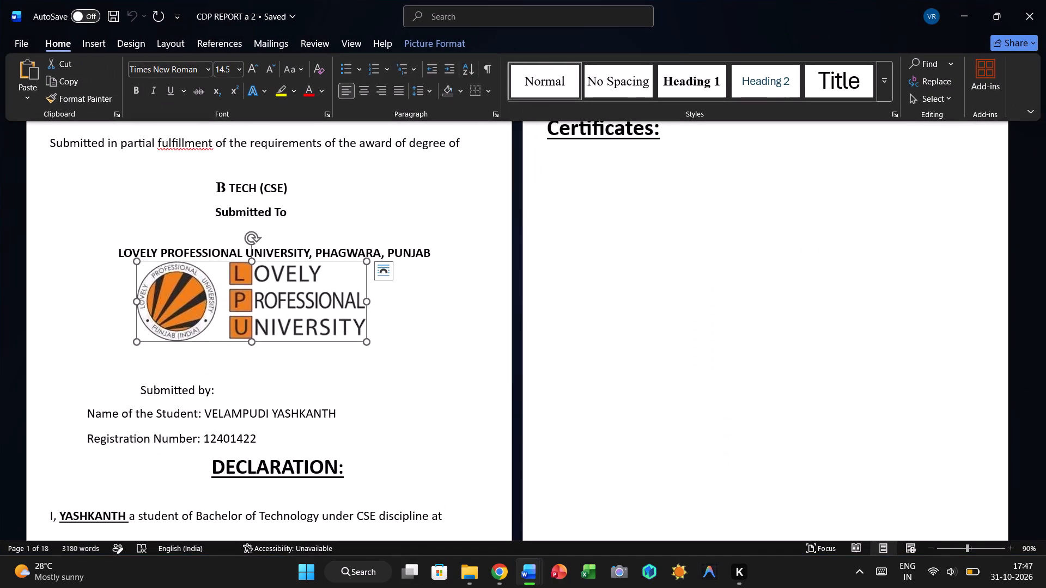
{"action": "scroll", "coordinate": [449, 300], "scroll_direction": "down", "scroll_amount": 1}
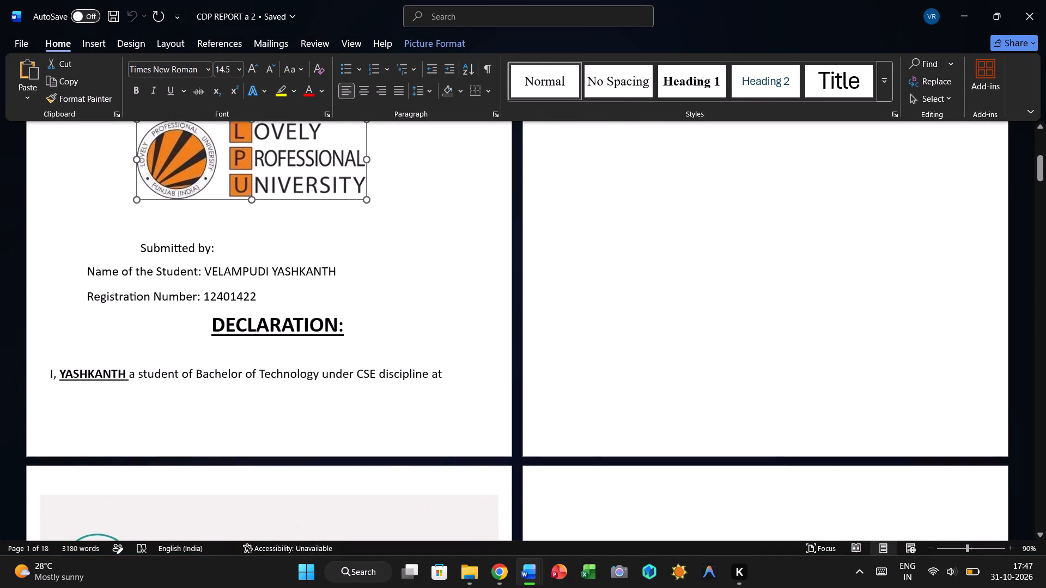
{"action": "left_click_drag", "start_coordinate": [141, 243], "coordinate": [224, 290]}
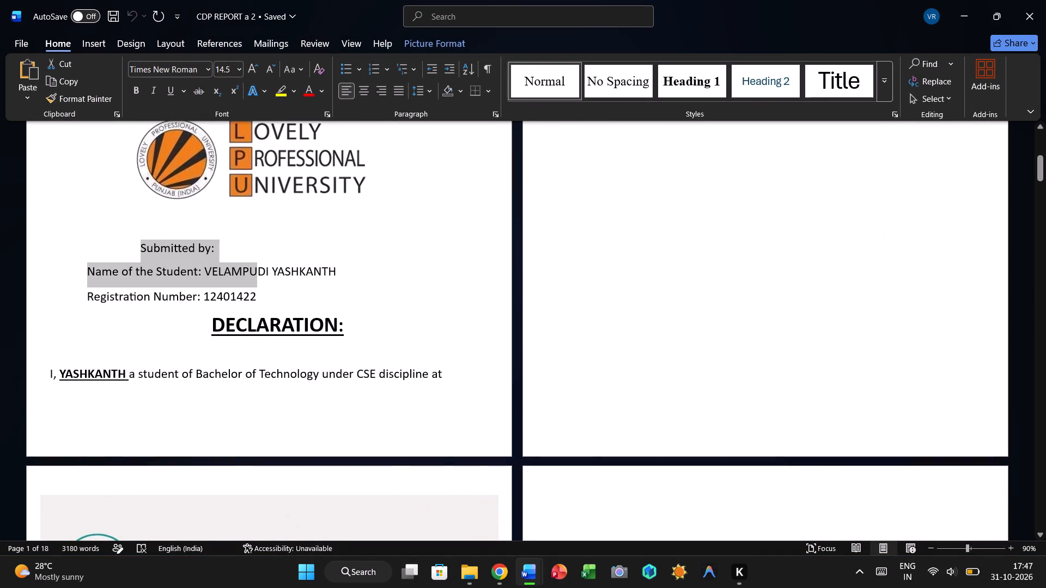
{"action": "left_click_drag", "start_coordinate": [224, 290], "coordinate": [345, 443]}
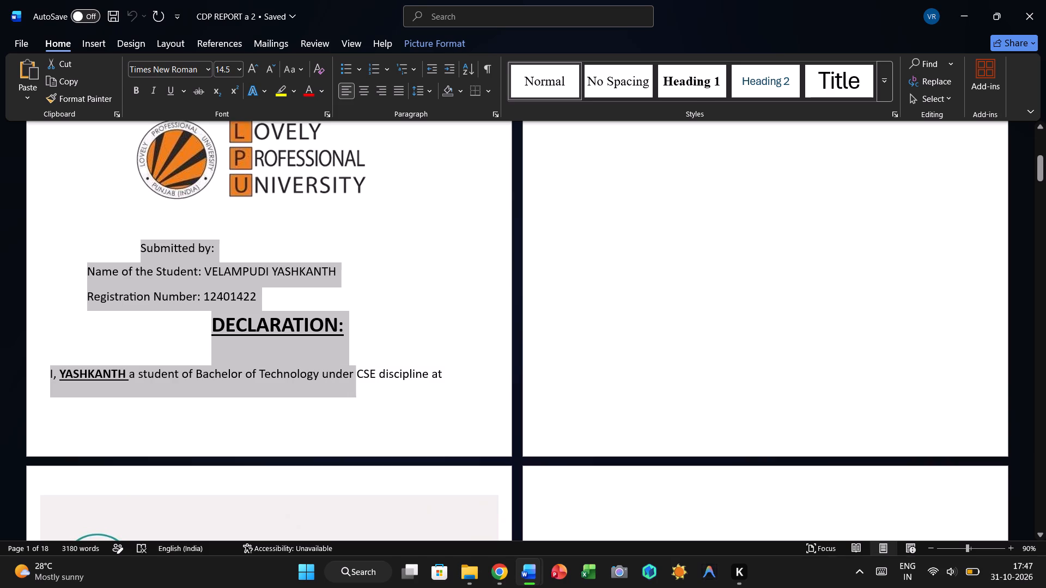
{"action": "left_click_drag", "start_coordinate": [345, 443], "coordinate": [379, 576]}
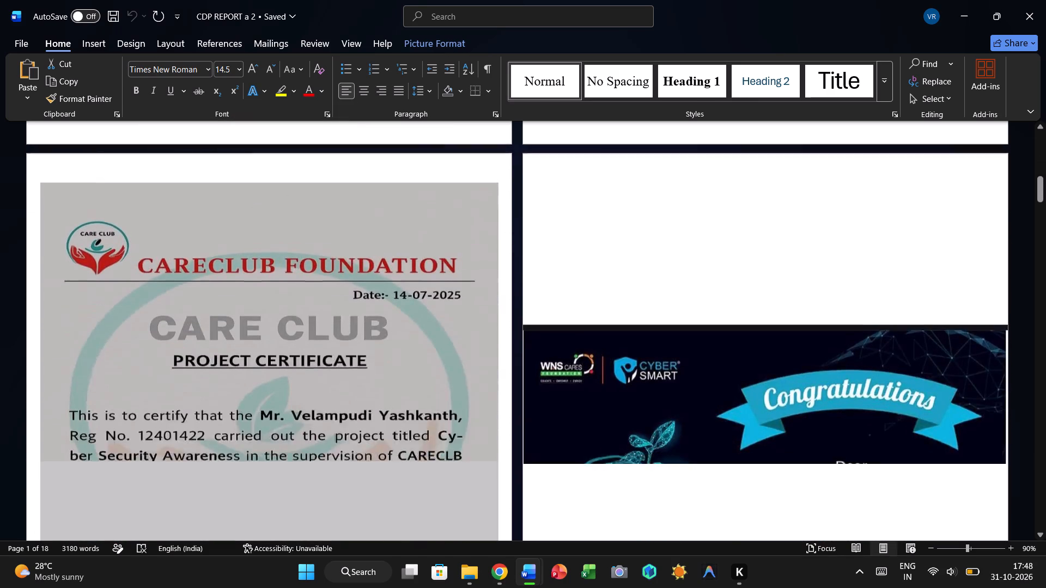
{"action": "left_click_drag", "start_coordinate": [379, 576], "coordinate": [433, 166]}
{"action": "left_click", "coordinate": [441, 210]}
Copy the "Submitted by:", student name and registration number lines from the CDP REPORT a 2 cover page.
{"action": "scroll", "coordinate": [441, 210], "scroll_direction": "up", "scroll_amount": 3}
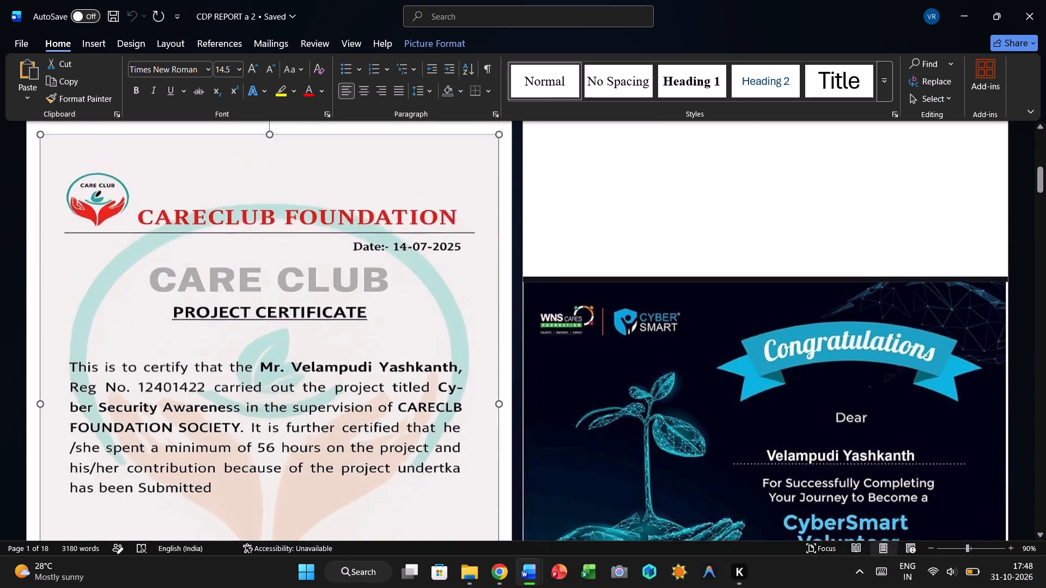
{"action": "scroll", "coordinate": [441, 210], "scroll_direction": "up", "scroll_amount": 5}
{"action": "scroll", "coordinate": [317, 336], "scroll_direction": "down", "scroll_amount": 1}
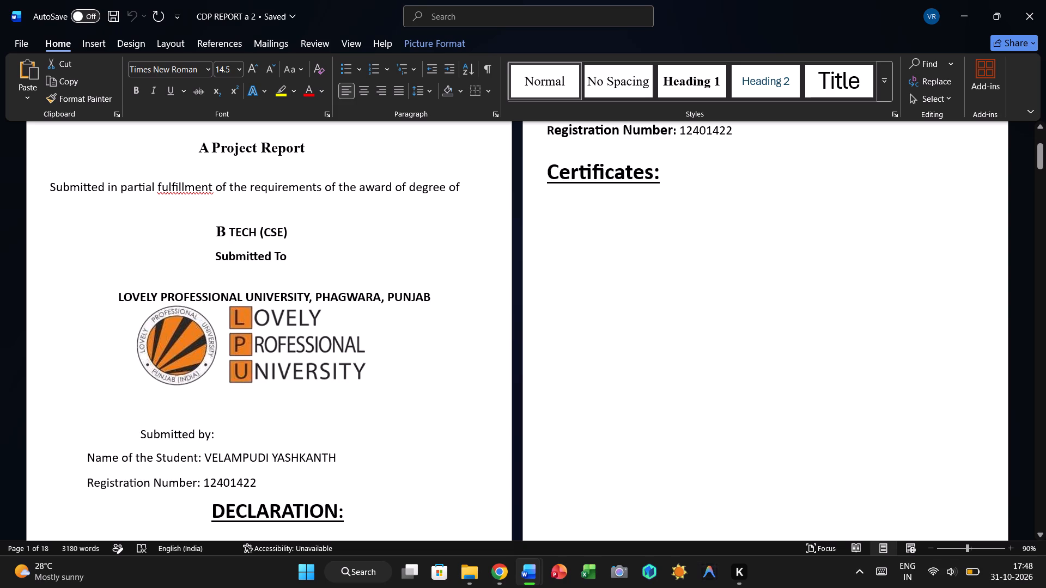
{"action": "scroll", "coordinate": [250, 341], "scroll_direction": "down", "scroll_amount": 2}
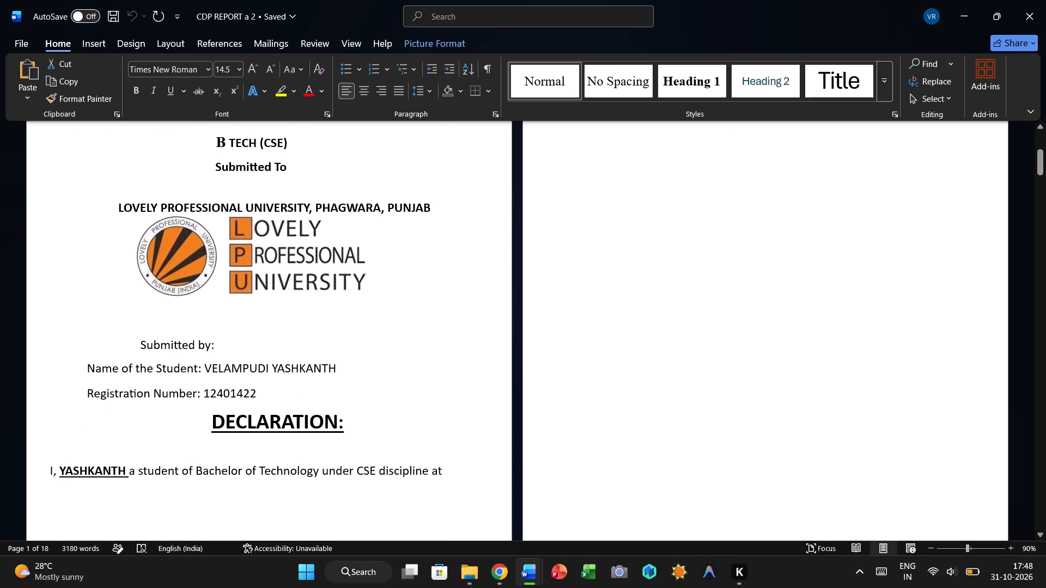
{"action": "left_click_drag", "start_coordinate": [144, 341], "coordinate": [268, 399]}
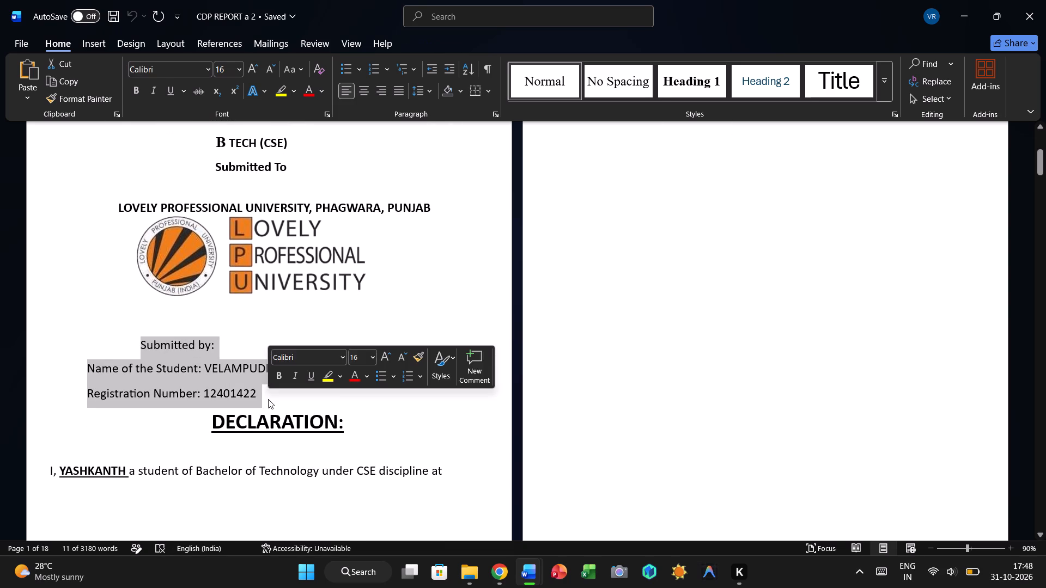
{"action": "key", "text": "ctrl+c"}
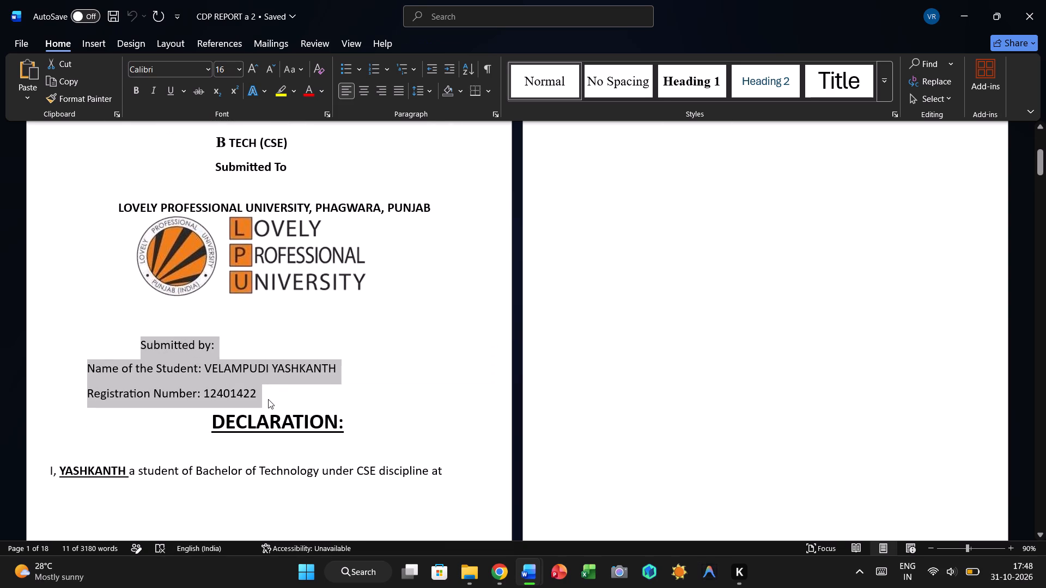
Return to the FIN214 report and paste the copied lines on a new line below the cover title "INVESTOR RISK PROFILING REPORT".
{"action": "left_click", "coordinate": [633, 139]}
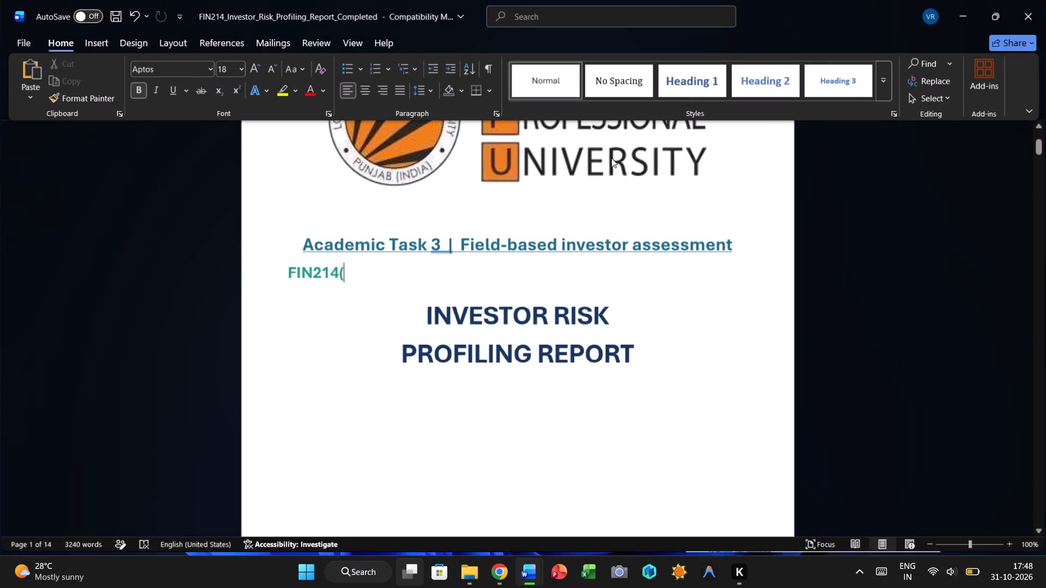
{"action": "left_click", "coordinate": [468, 406]}
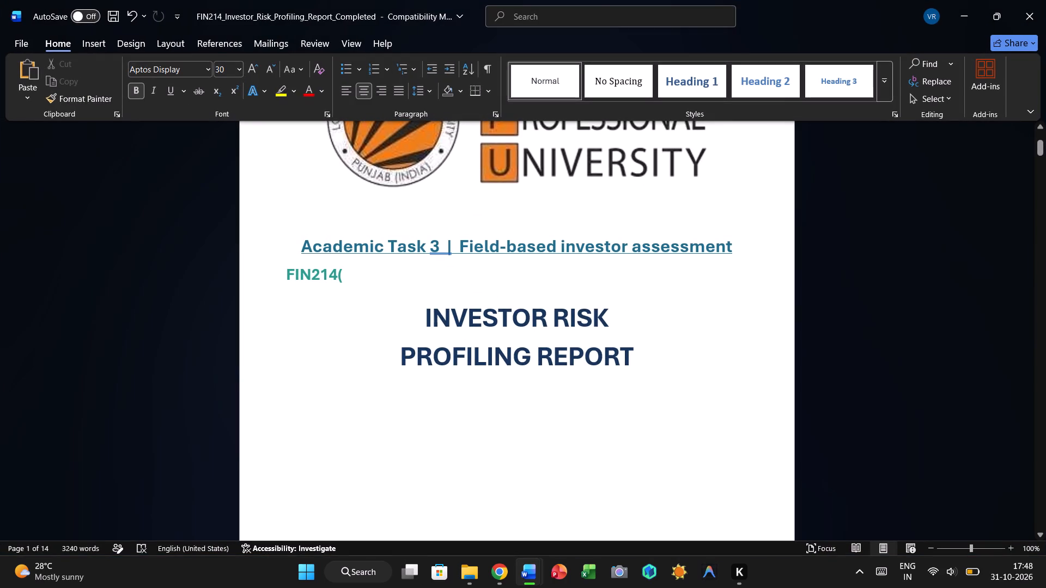
{"action": "left_click", "coordinate": [329, 428]}
{"action": "left_click", "coordinate": [389, 408]}
{"action": "left_click", "coordinate": [445, 494]}
{"action": "left_click", "coordinate": [504, 401]}
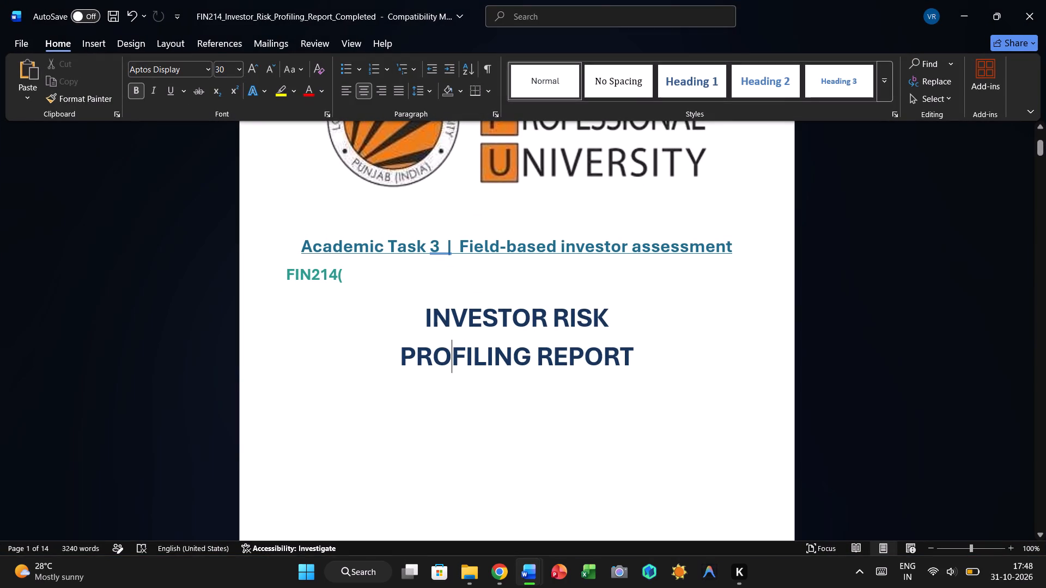
{"action": "triple_click", "coordinate": [504, 401]}
{"action": "left_click", "coordinate": [504, 401]}
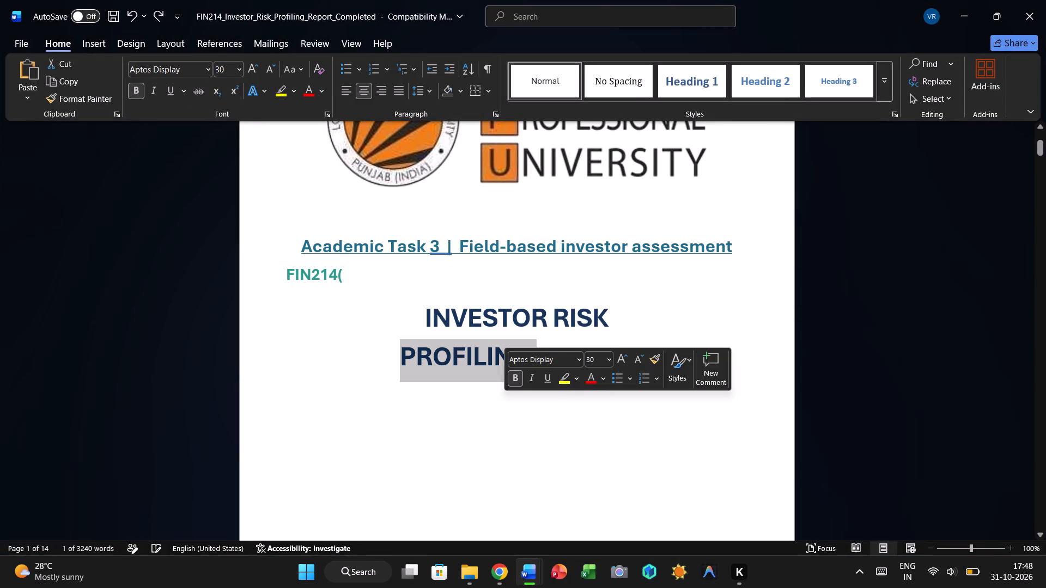
{"action": "left_click", "coordinate": [504, 401]}
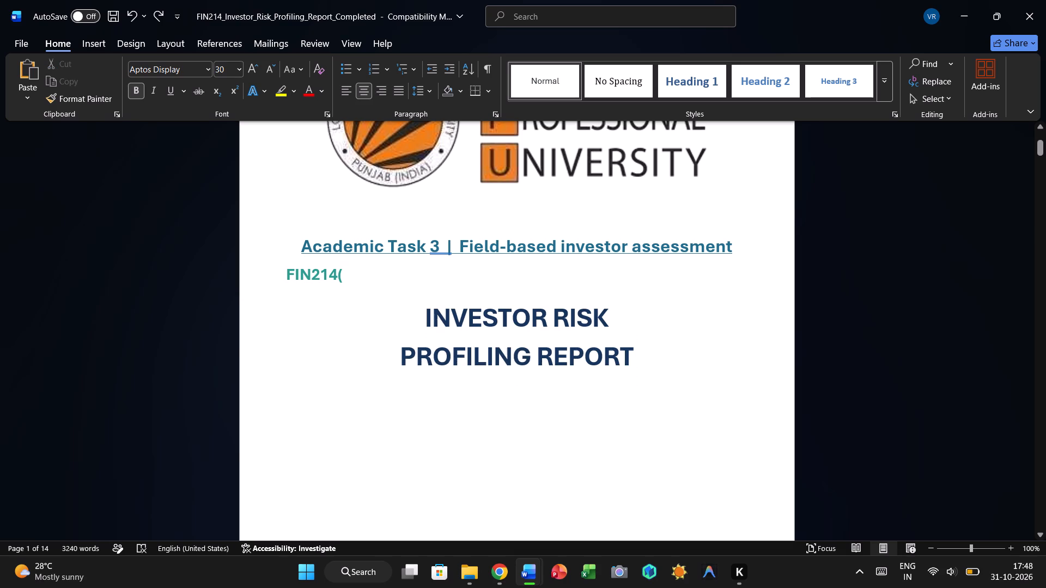
{"action": "key", "text": "Right"}
{"action": "key", "text": "Right"}
{"action": "key", "text": "Right"}
{"action": "key", "text": "Right"}
{"action": "key", "text": "Right"}
{"action": "key", "text": "Right"}
{"action": "key", "text": "Right"}
{"action": "key", "text": "Right"}
{"action": "key", "text": "Right"}
{"action": "key", "text": "Right"}
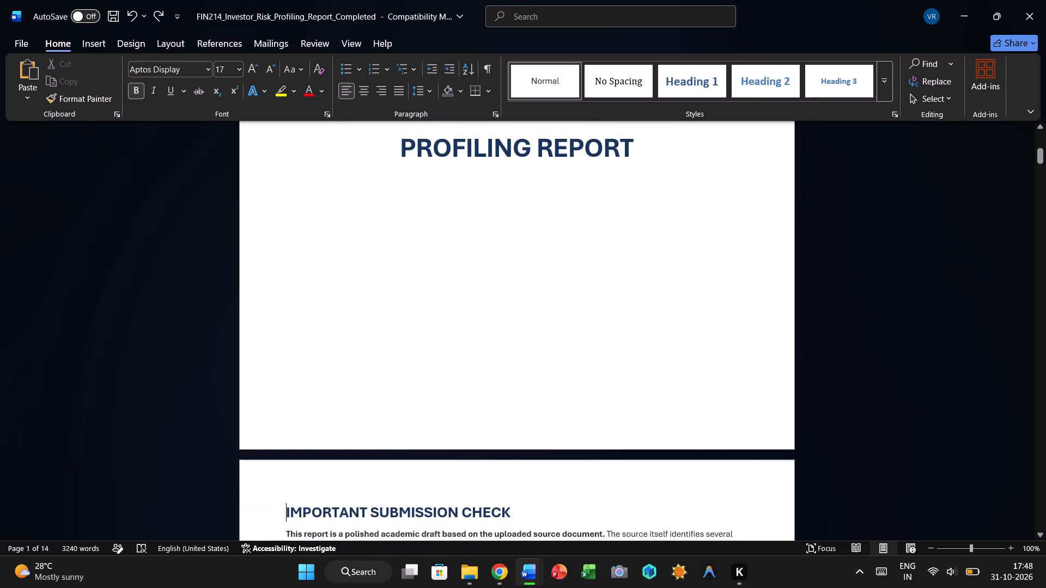
{"action": "left_click", "coordinate": [333, 203]}
{"action": "key", "text": "Right"}
{"action": "key", "text": "Right"}
{"action": "key", "text": "Right"}
{"action": "key", "text": "Right"}
{"action": "key", "text": "Right"}
{"action": "key", "text": "Right"}
{"action": "key", "text": "Right"}
{"action": "key", "text": "Right"}
{"action": "key", "text": "Right"}
{"action": "key", "text": "Right"}
{"action": "key", "text": "Right"}
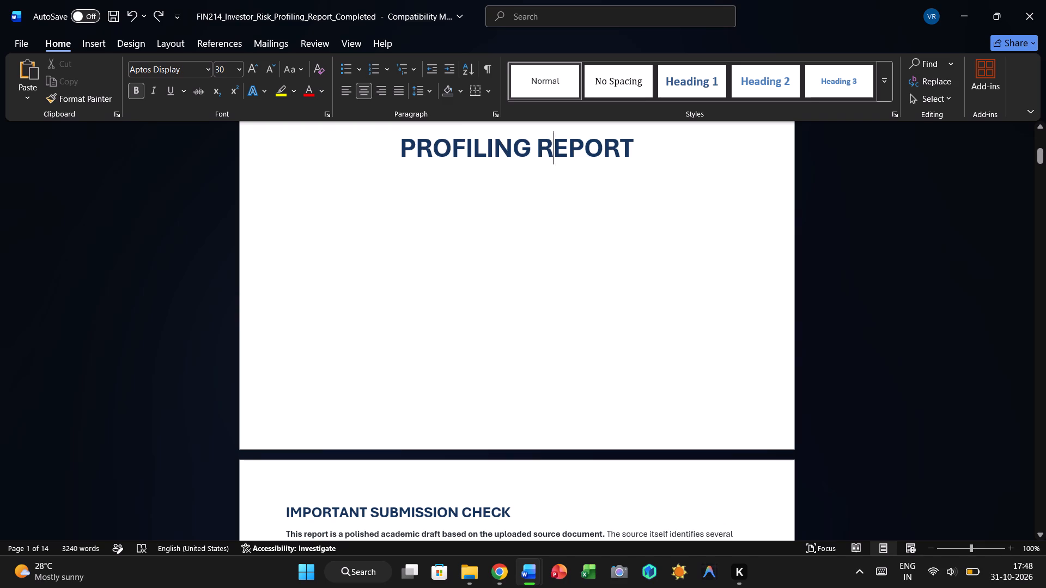
{"action": "key", "text": "Right"}
{"action": "key", "text": "Right"}
{"action": "key", "text": "Right"}
{"action": "key", "text": "Right"}
{"action": "key", "text": "Right"}
{"action": "key", "text": "Return"}
{"action": "key", "text": "ctrl+v"}
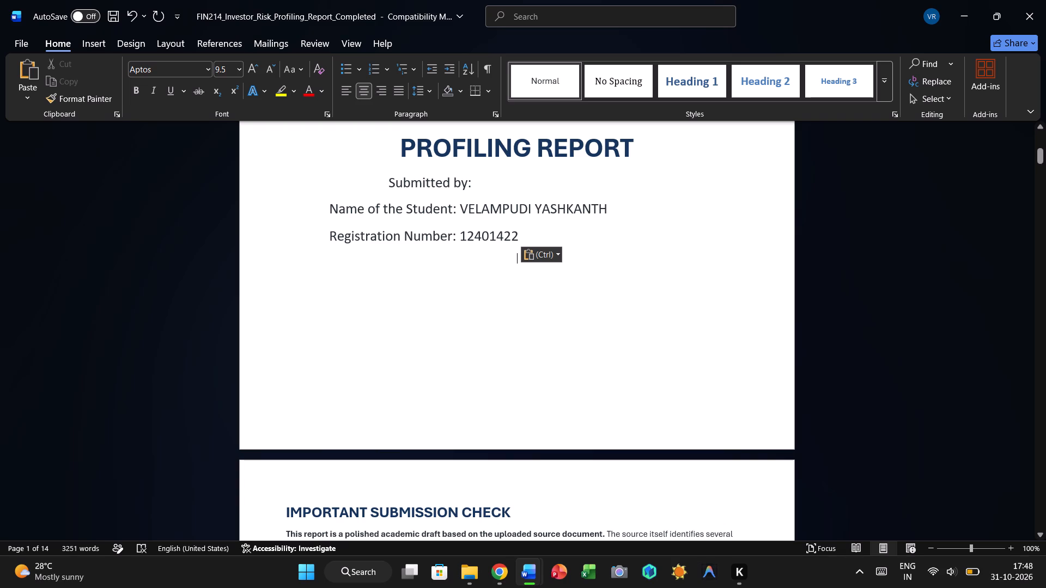
Remove the "Submitted by:" line's indent and space it in so it aligns with the student name line below.
{"action": "scroll", "coordinate": [419, 193], "scroll_direction": "up", "scroll_amount": 1}
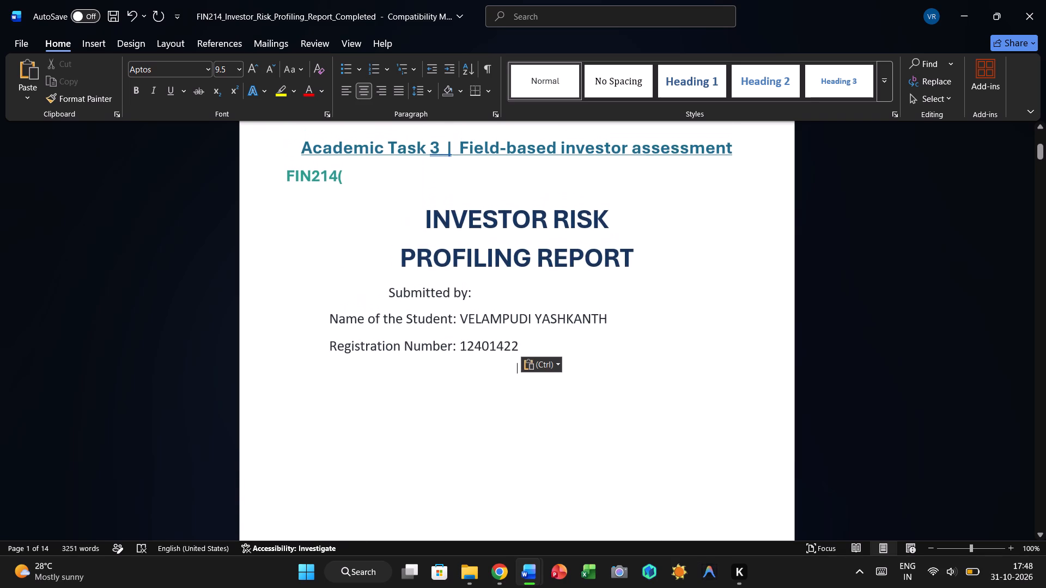
{"action": "left_click", "coordinate": [390, 290]}
{"action": "key", "text": "BackSpace"}
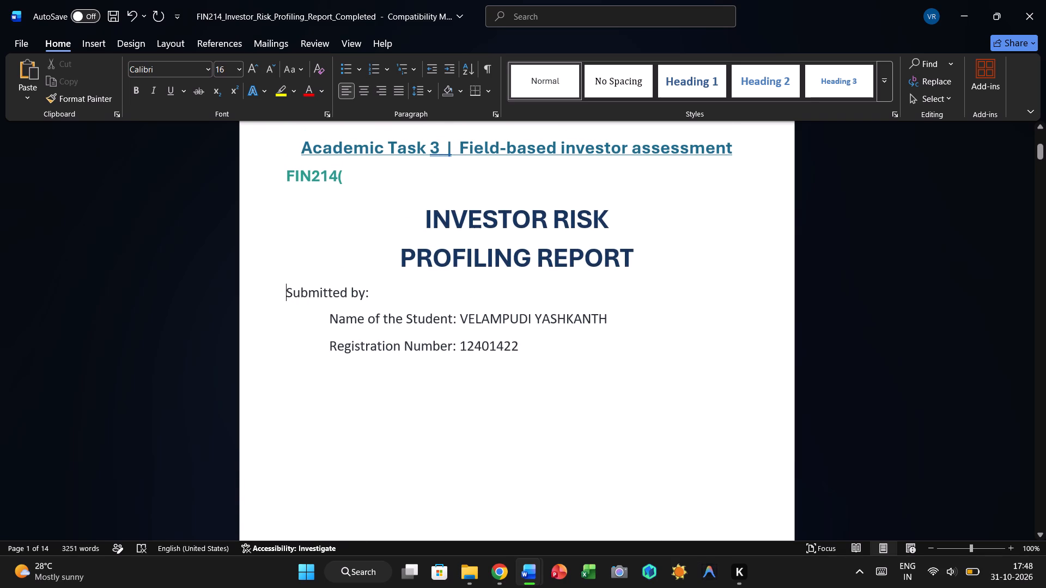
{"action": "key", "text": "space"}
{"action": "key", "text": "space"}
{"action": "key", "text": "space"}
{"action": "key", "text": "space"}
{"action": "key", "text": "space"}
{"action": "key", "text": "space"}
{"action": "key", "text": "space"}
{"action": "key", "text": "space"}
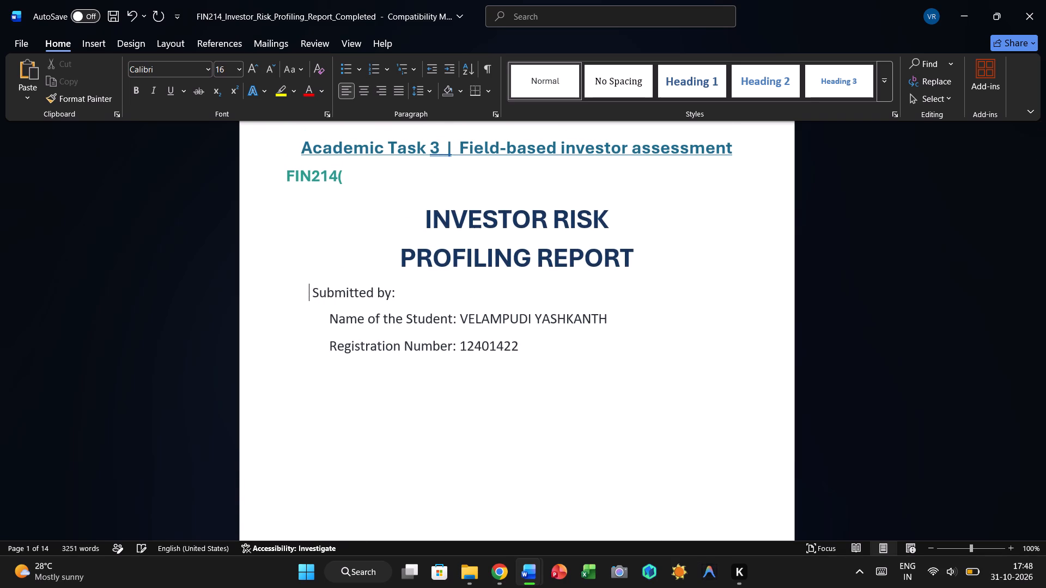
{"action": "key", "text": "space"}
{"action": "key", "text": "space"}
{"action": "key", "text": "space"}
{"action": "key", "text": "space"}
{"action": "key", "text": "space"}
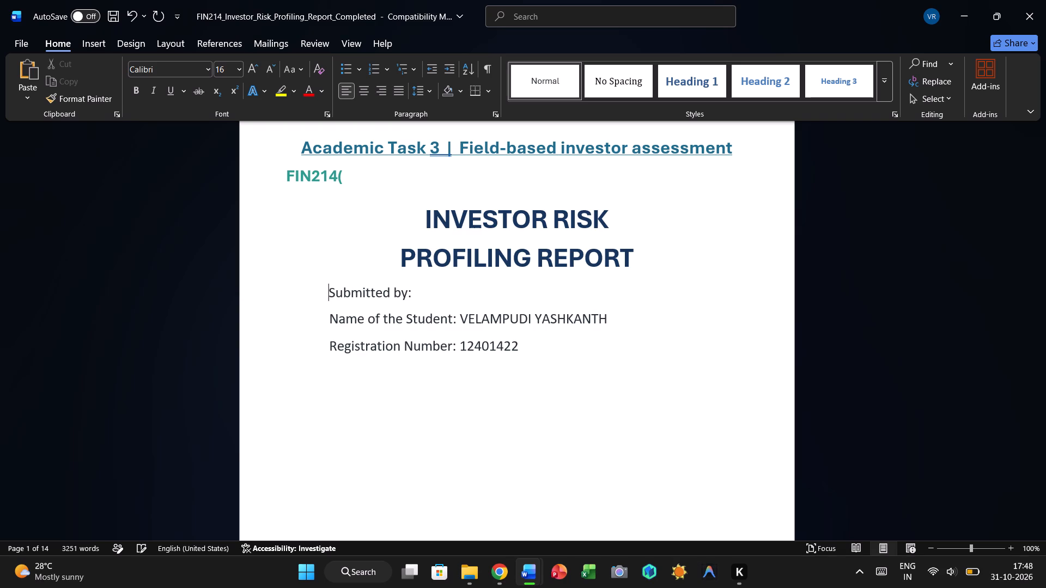
Insert a blank line between the cover title and the "Submitted by:" line.
{"action": "left_click", "coordinate": [637, 260]}
{"action": "key", "text": "Return"}
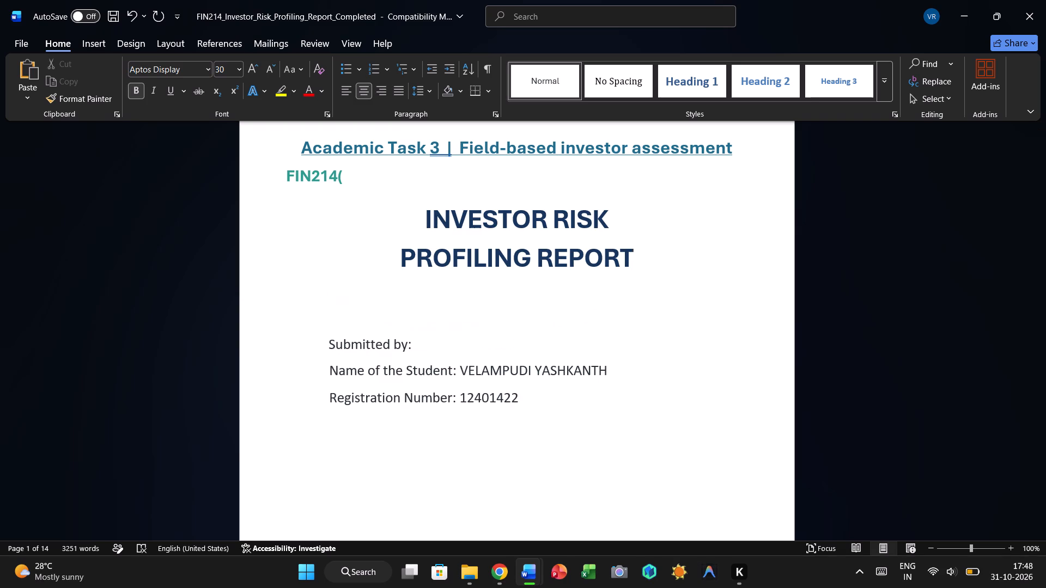
Make the "Submitted by:" heading on the cover page bold and underlined.
{"action": "left_click", "coordinate": [413, 346]}
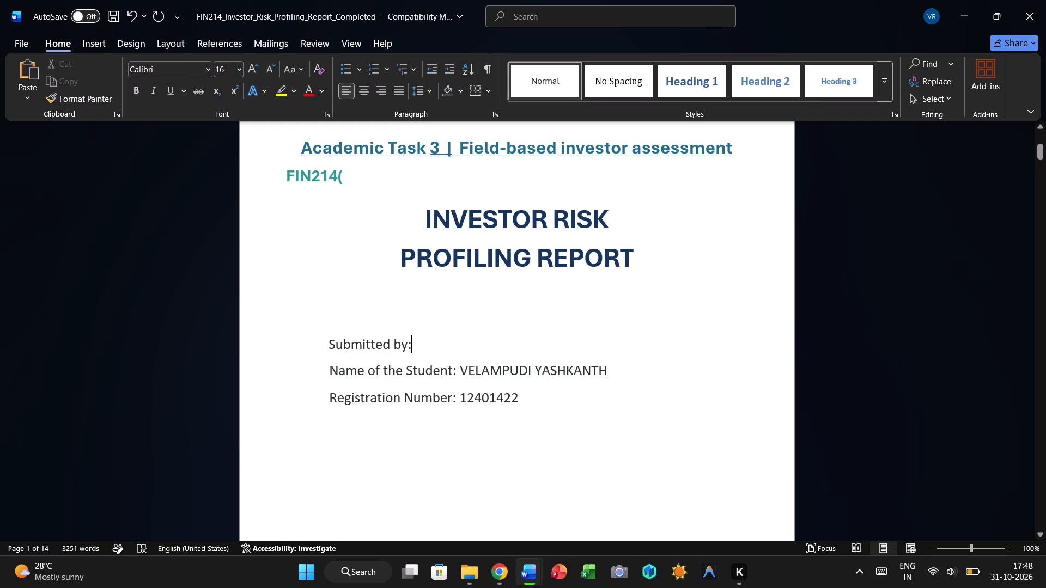
{"action": "left_click_drag", "start_coordinate": [413, 346], "coordinate": [339, 347]}
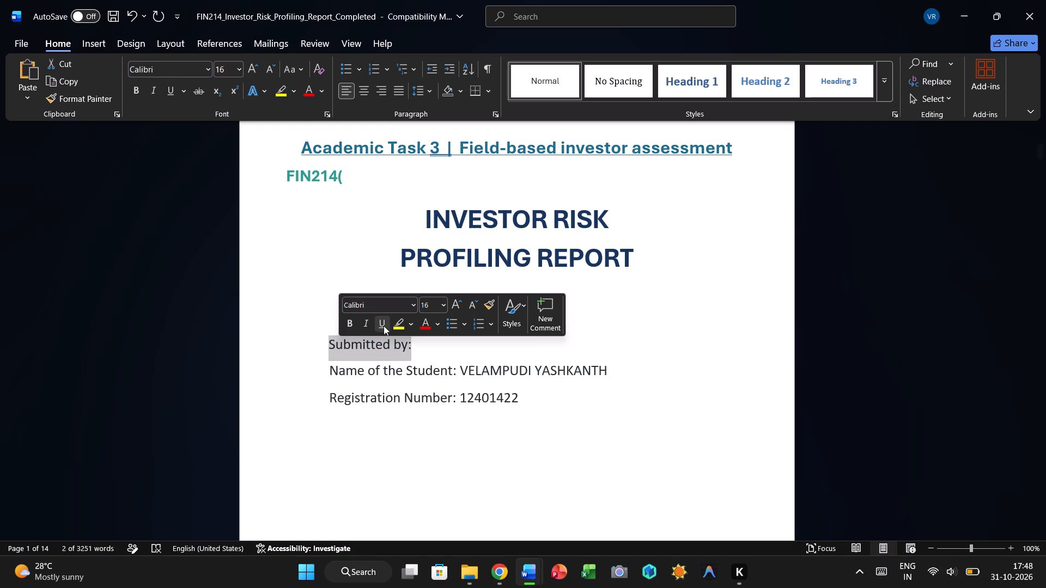
{"action": "left_click", "coordinate": [352, 323]}
{"action": "left_click", "coordinate": [381, 320]}
{"action": "left_click", "coordinate": [453, 356]}
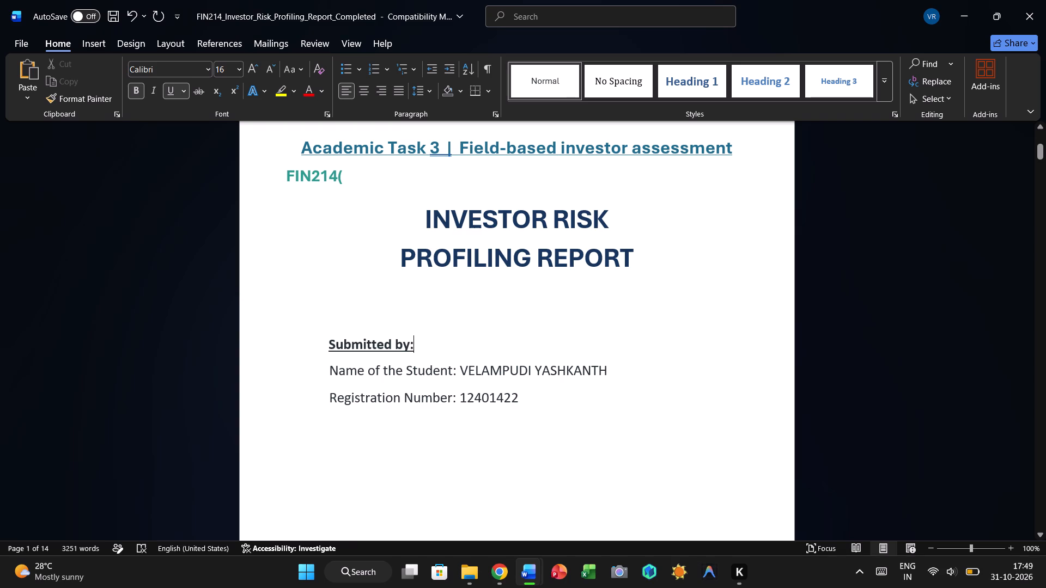
Replace the pasted name after "Name of the Student:" with the report author's name in capitals.
{"action": "left_click", "coordinate": [610, 371]}
{"action": "key", "text": "BackSpace"}
{"action": "key", "text": "BackSpace"}
{"action": "key", "text": "BackSpace"}
{"action": "key", "text": "BackSpace"}
{"action": "key", "text": "BackSpace"}
{"action": "key", "text": "BackSpace"}
{"action": "key", "text": "BackSpace"}
{"action": "key", "text": "BackSpace"}
{"action": "key", "text": "BackSpace"}
{"action": "key", "text": "BackSpace"}
{"action": "key", "text": "BackSpace"}
{"action": "key", "text": "BackSpace"}
{"action": "key", "text": "BackSpace"}
{"action": "key", "text": "BackSpace"}
{"action": "key", "text": "BackSpace"}
{"action": "key", "text": "BackSpace"}
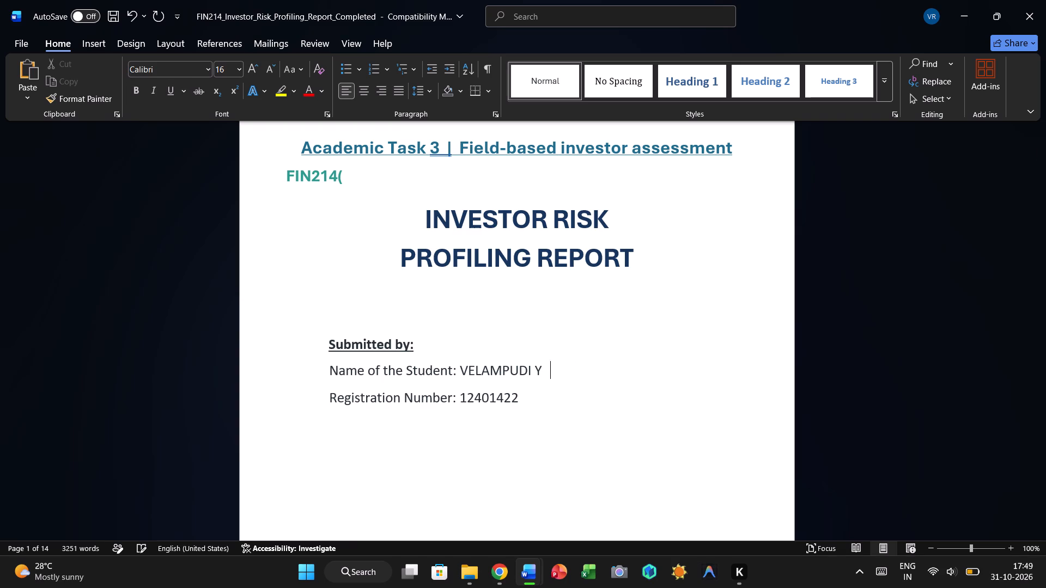
{"action": "key", "text": "BackSpace"}
{"action": "key", "text": "BackSpace"}
{"action": "key", "text": "BackSpace"}
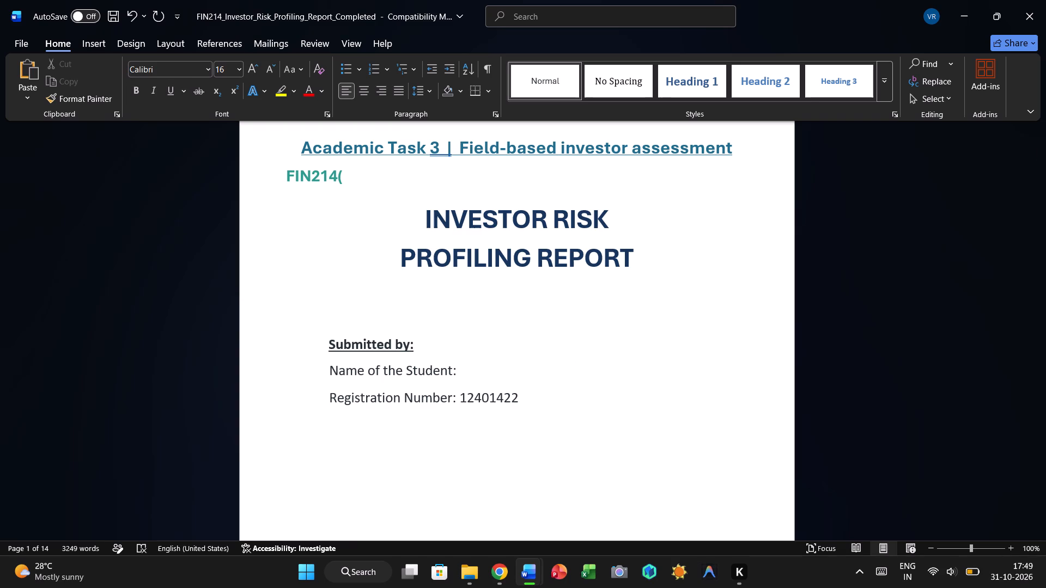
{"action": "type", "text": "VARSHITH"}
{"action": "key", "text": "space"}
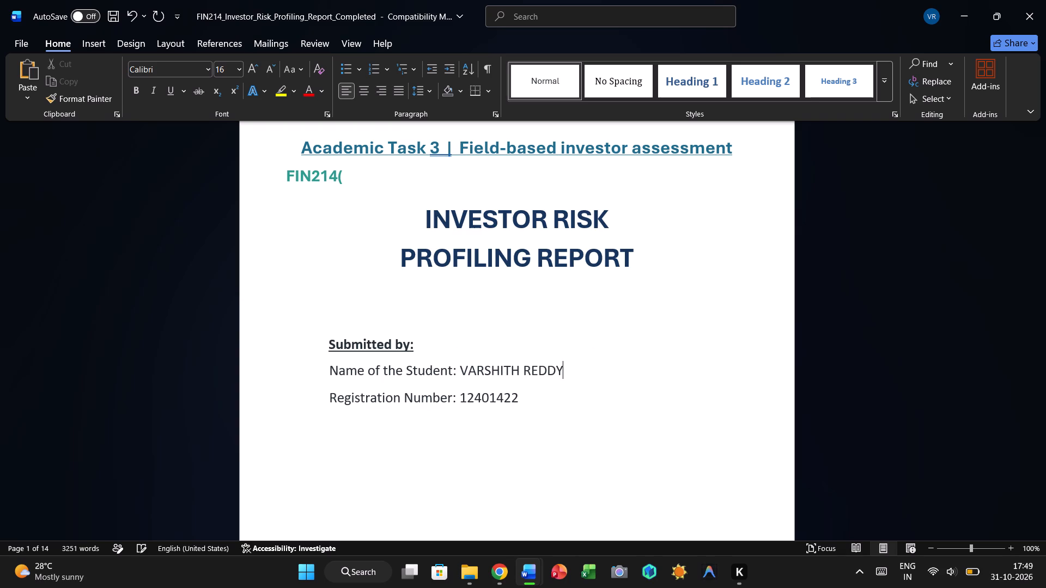
Replace the last four digits of the registration number on the cover page with the report author's digits.
{"action": "left_click", "coordinate": [523, 401]}
{"action": "key", "text": "BackSpace"}
{"action": "key", "text": "BackSpace"}
{"action": "key", "text": "BackSpace"}
{"action": "key", "text": "BackSpace"}
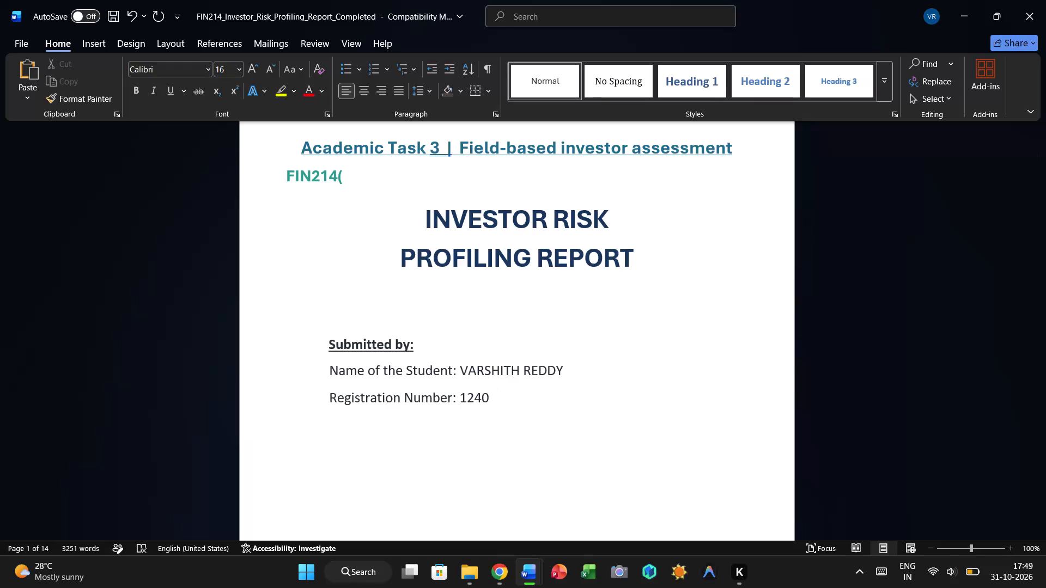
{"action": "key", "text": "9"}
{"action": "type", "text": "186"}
{"action": "scroll", "coordinate": [662, 436], "scroll_direction": "down", "scroll_amount": 3}
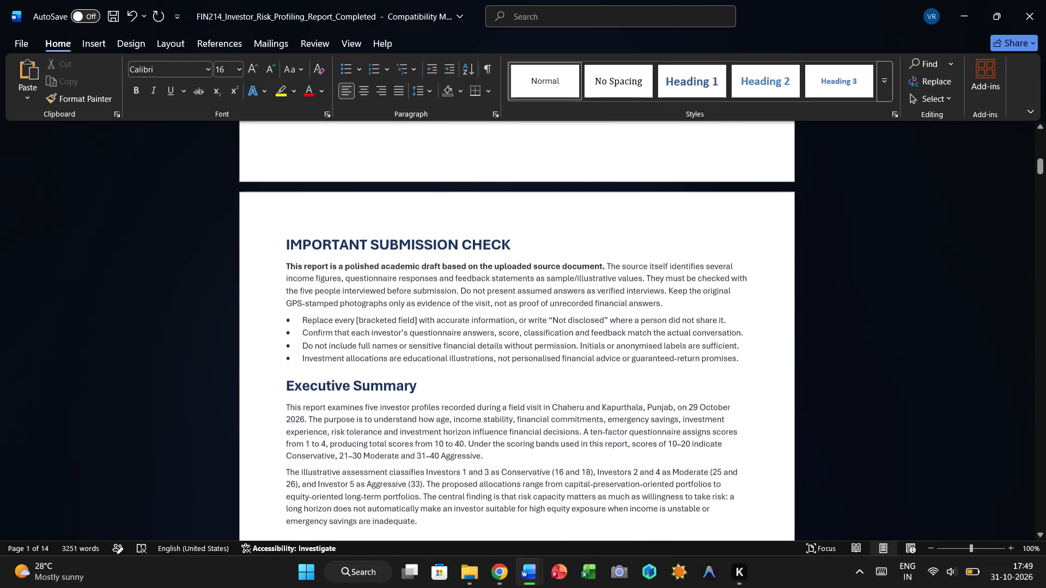
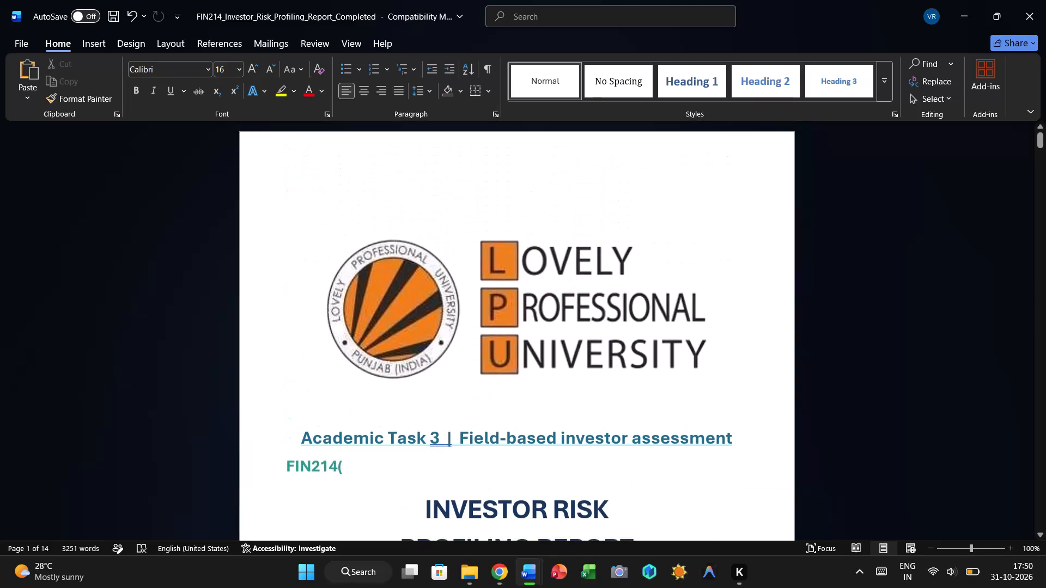
Delete the "FIN214(" line below the Academic Task 3 heading on the cover page.
{"action": "scroll", "coordinate": [662, 436], "scroll_direction": "down", "scroll_amount": 1}
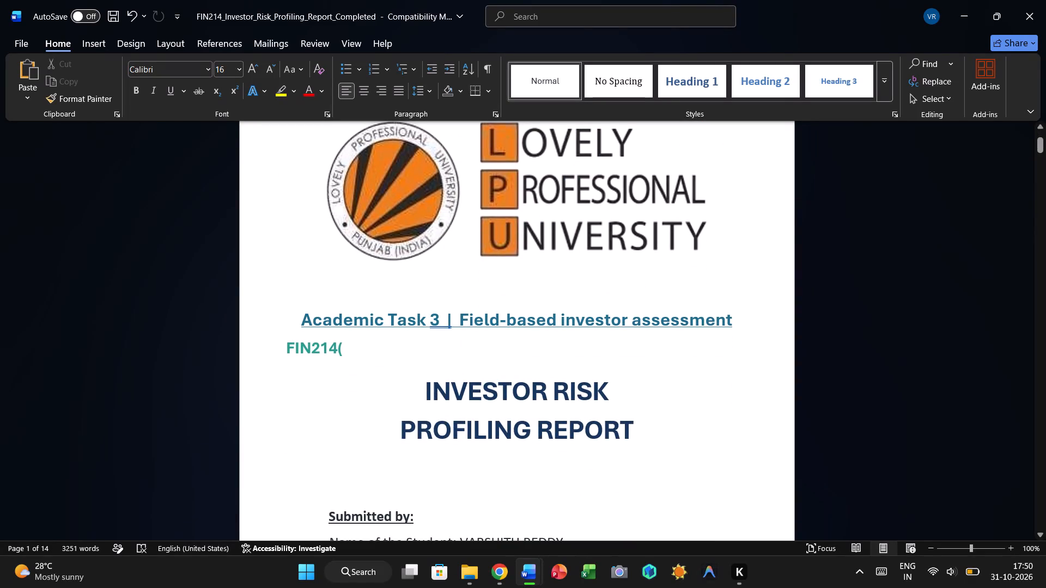
{"action": "left_click", "coordinate": [355, 344]}
{"action": "key", "text": "BackSpace"}
{"action": "key", "text": "BackSpace"}
{"action": "key", "text": "BackSpace"}
{"action": "key", "text": "BackSpace"}
{"action": "key", "text": "BackSpace"}
{"action": "key", "text": "BackSpace"}
{"action": "key", "text": "BackSpace"}
{"action": "key", "text": "BackSpace"}
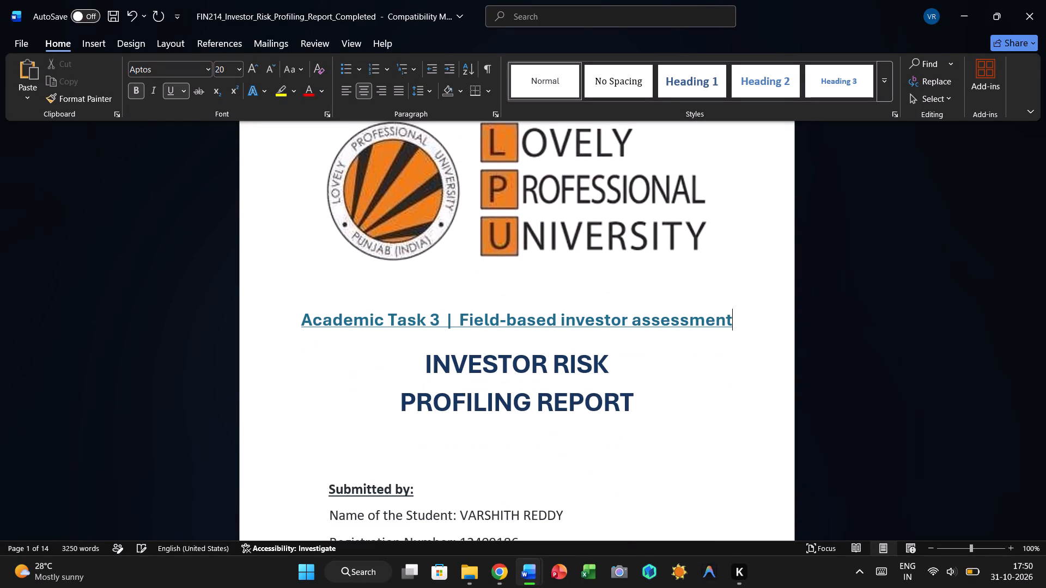
Add the line "LOVELY PROFFESIONAL UNIVERSITY" between the university logo and the Academic Task 3 heading.
{"action": "left_click", "coordinate": [345, 290]}
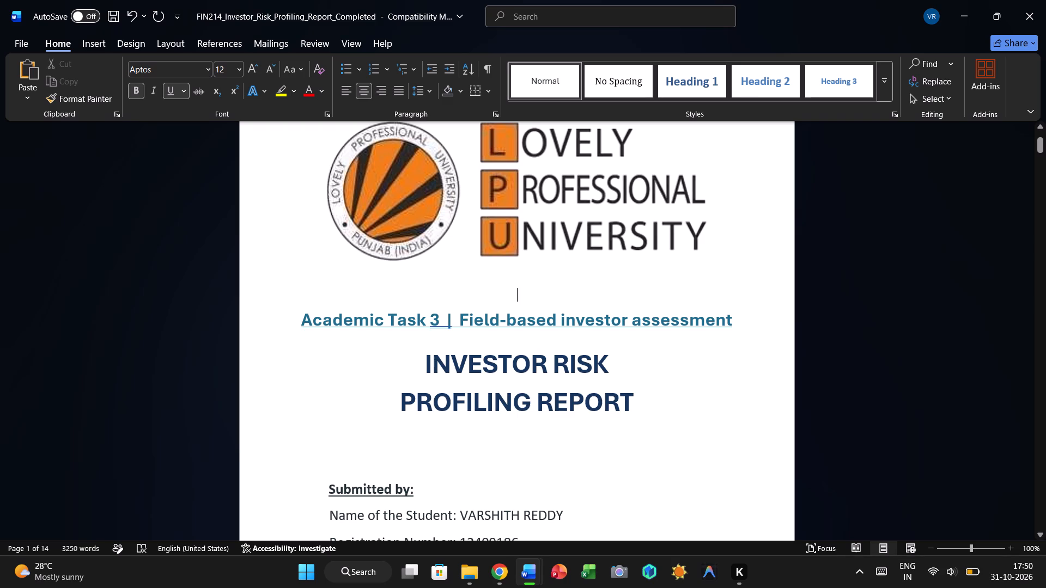
{"action": "key", "text": "Return"}
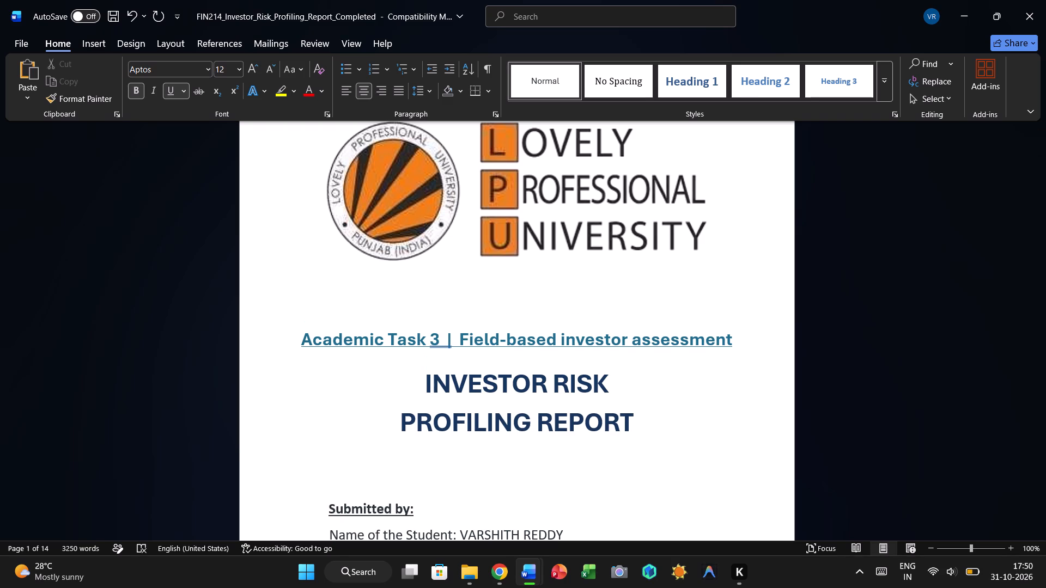
{"action": "scroll", "coordinate": [345, 290], "scroll_direction": "down", "scroll_amount": 4}
{"action": "left_click", "coordinate": [364, 289]}
{"action": "type", "text": "LO"}
{"action": "key", "text": "v"}
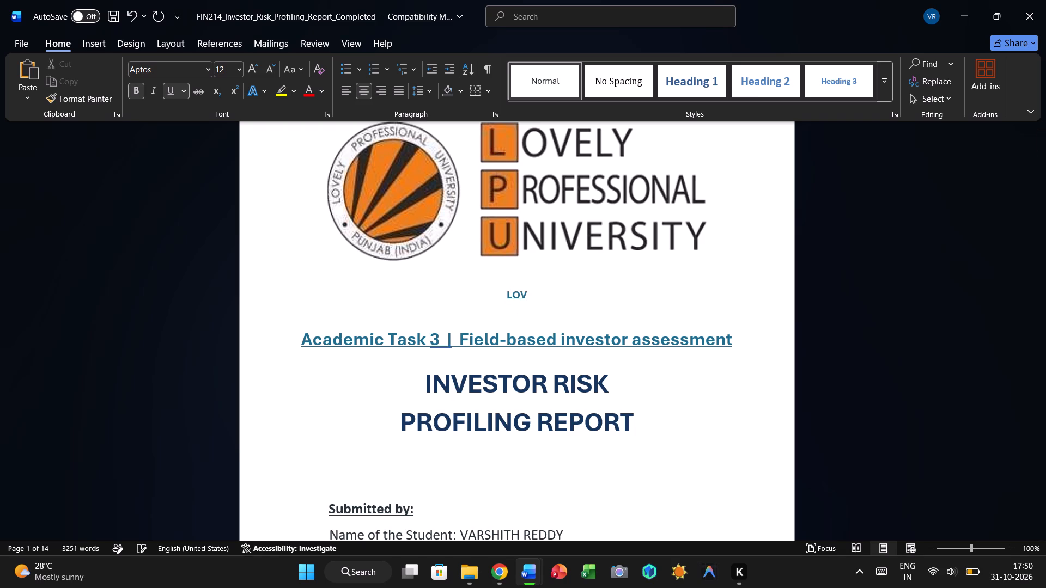
{"action": "key", "text": "BackSpace"}
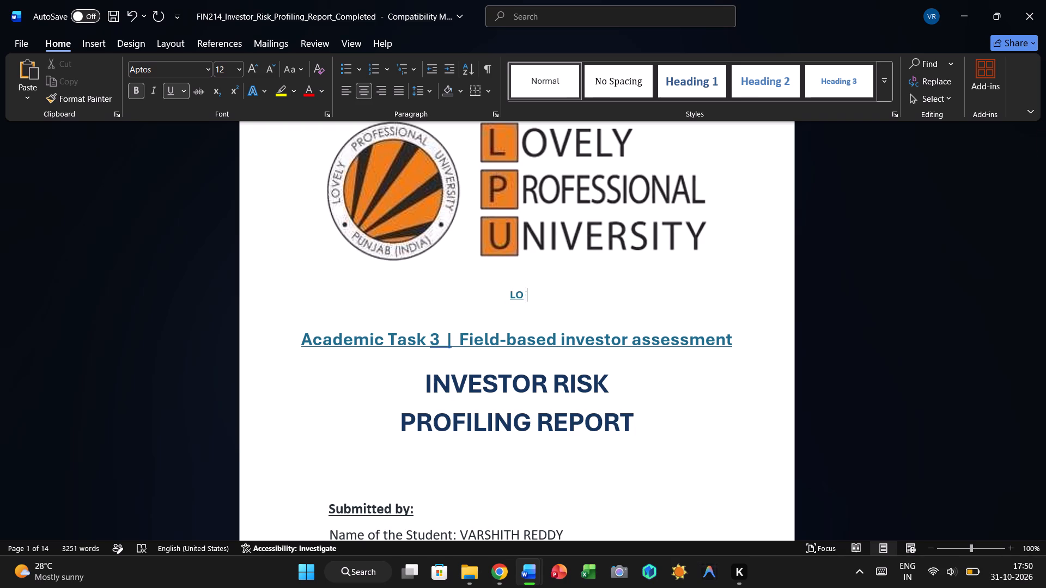
{"action": "key", "text": "BackSpace"}
{"action": "key", "text": "BackSpace"}
{"action": "key", "text": "BackSpace"}
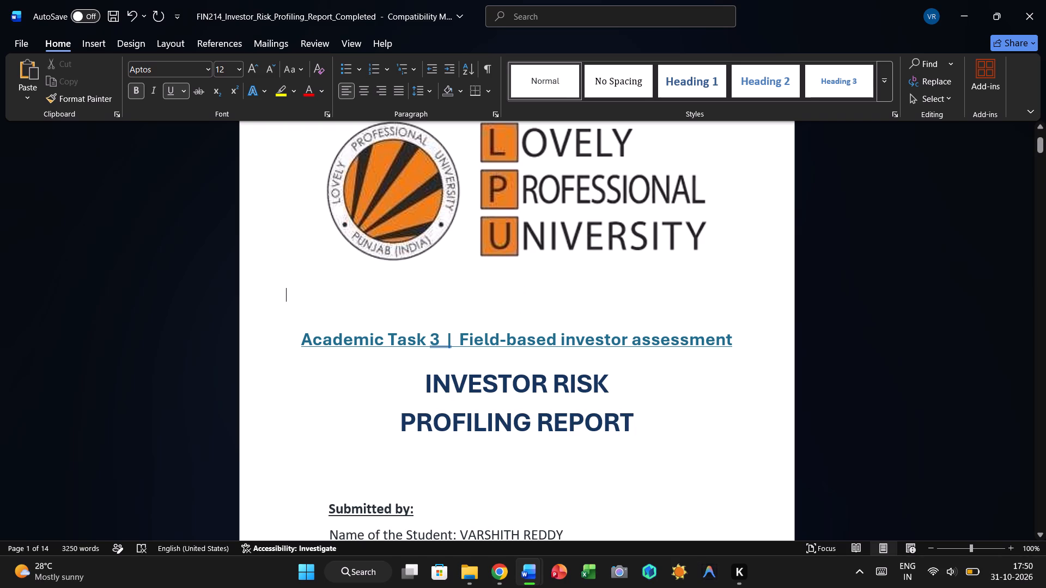
{"action": "type", "text": "LO"}
{"action": "type", "text": "VELY"}
{"action": "key", "text": "space"}
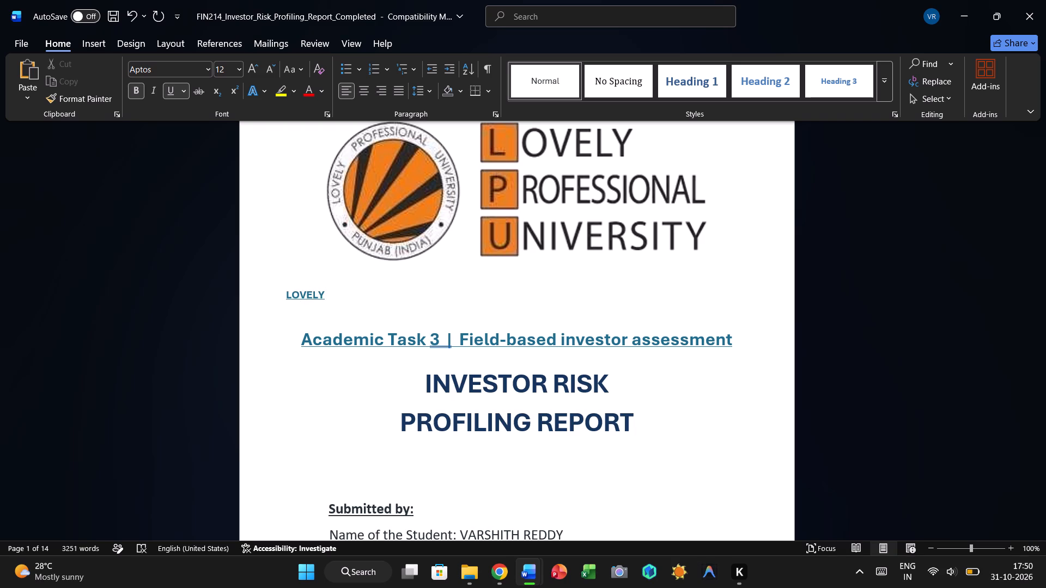
{"action": "type", "text": "PROFFESIONAL UNIVERSITY"}
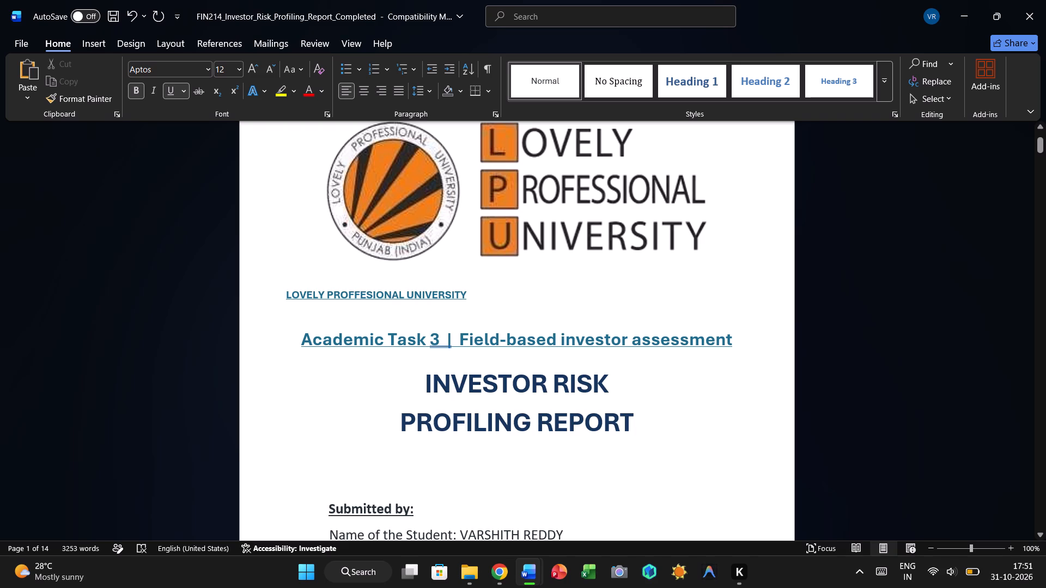
Set the font size of the new university name line to 24.
{"action": "left_click_drag", "start_coordinate": [471, 295], "coordinate": [348, 292]}
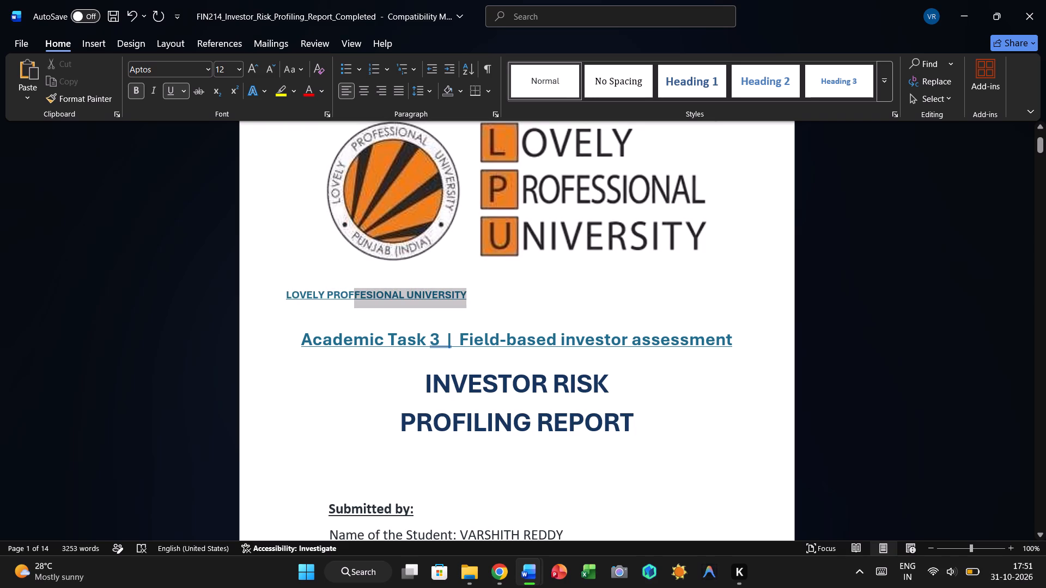
{"action": "left_click_drag", "start_coordinate": [348, 292], "coordinate": [304, 293]}
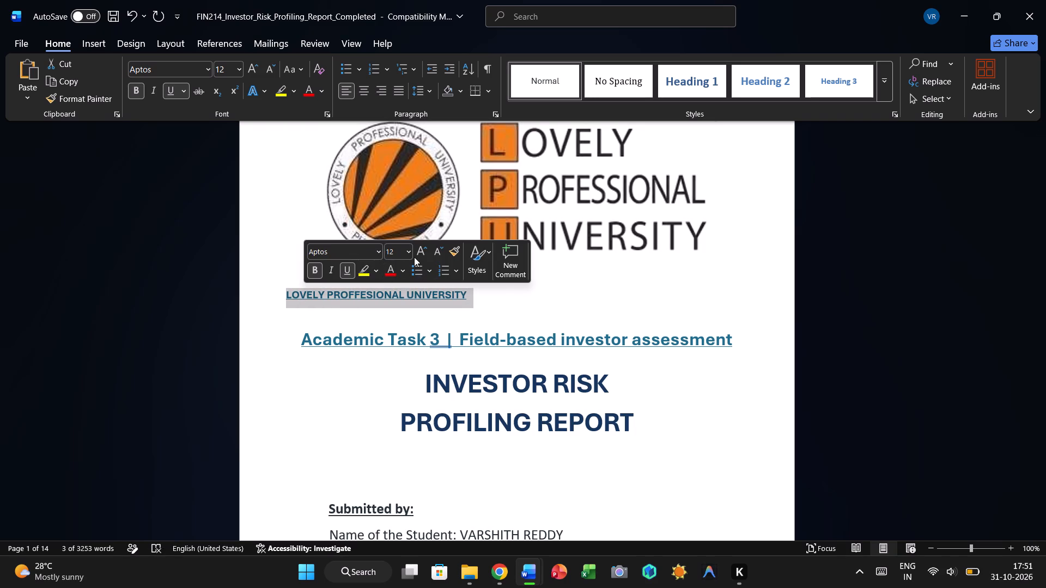
{"action": "left_click", "coordinate": [409, 250]}
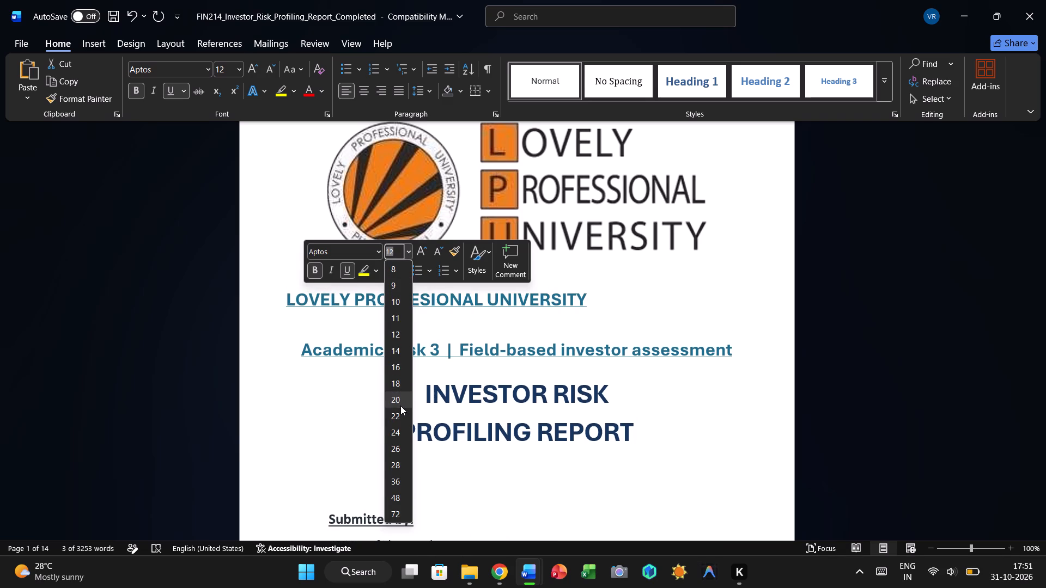
{"action": "left_click", "coordinate": [402, 433]}
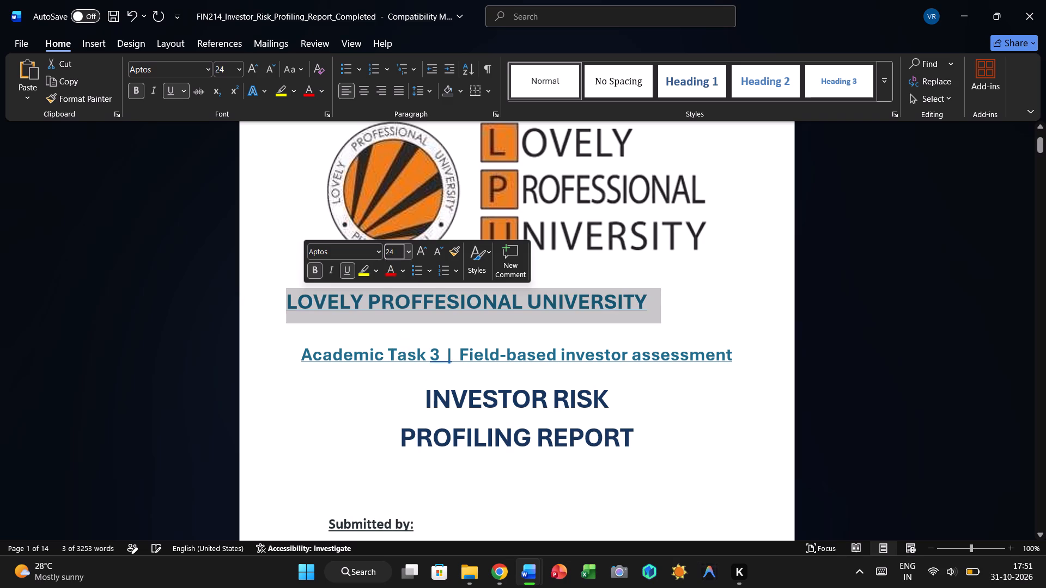
Insert eleven leading spaces before the university name to shift it toward the middle of the page.
{"action": "left_click", "coordinate": [279, 304]}
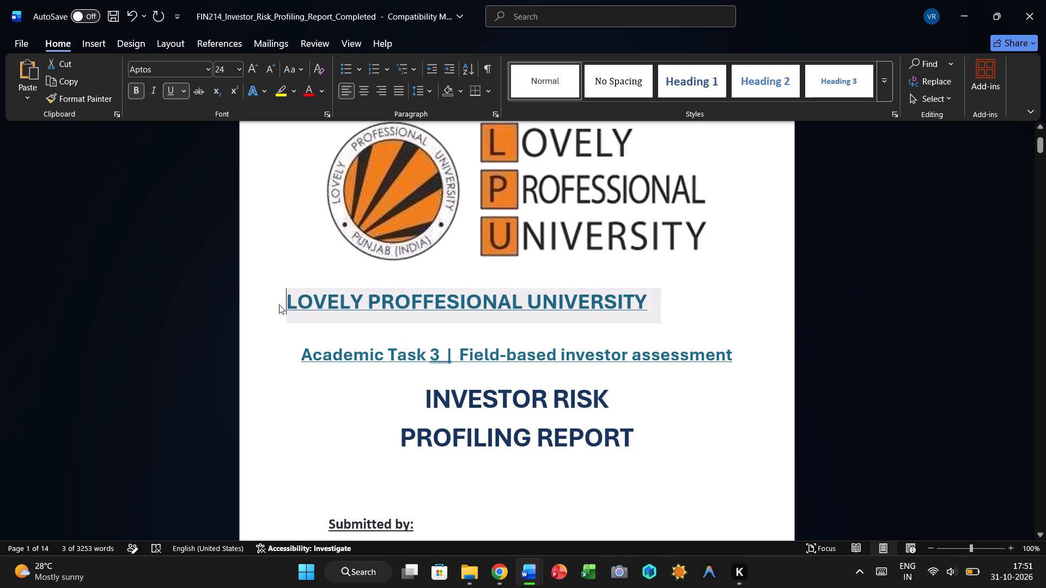
{"action": "key", "text": "space"}
{"action": "key", "text": "space"}
{"action": "key", "text": "space"}
{"action": "key", "text": "space"}
{"action": "key", "text": "space"}
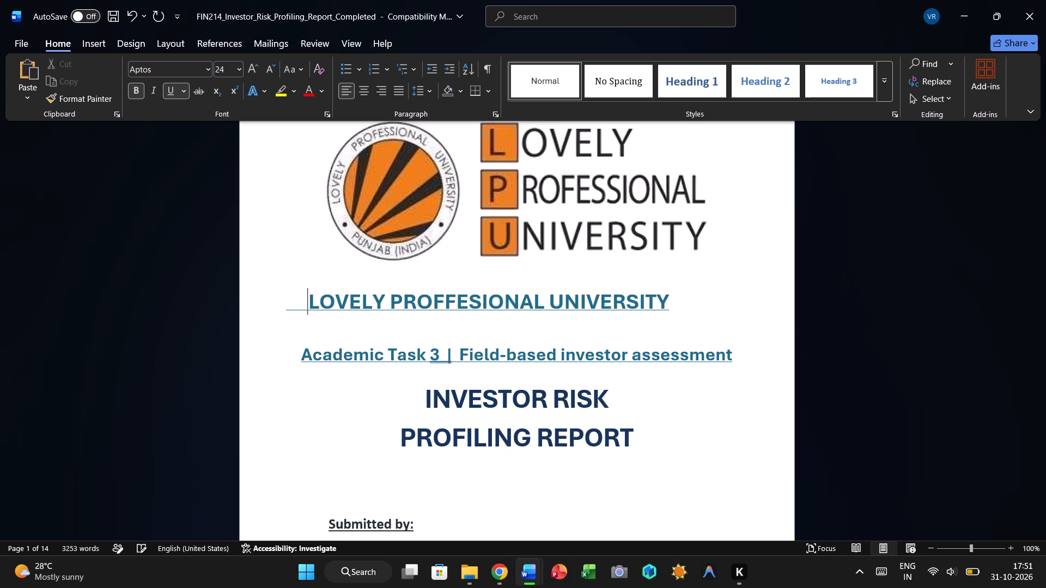
{"action": "key", "text": "space"}
{"action": "key", "text": "space"}
{"action": "key", "text": "space"}
{"action": "key", "text": "space"}
{"action": "key", "text": "space"}
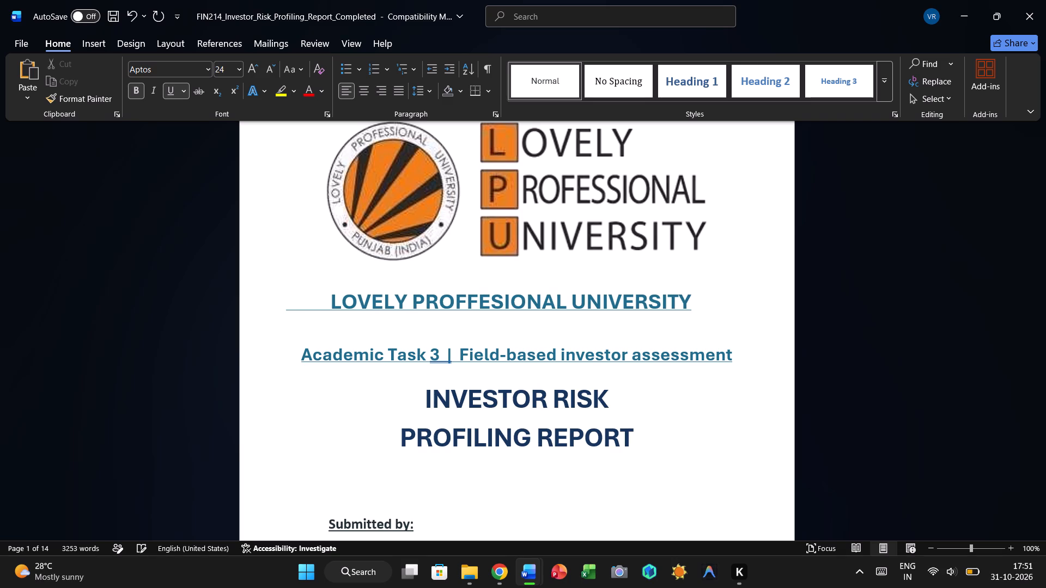
{"action": "key", "text": "space"}
Remove the extra blank line between the logo and the university name.
{"action": "left_click", "coordinate": [457, 272]}
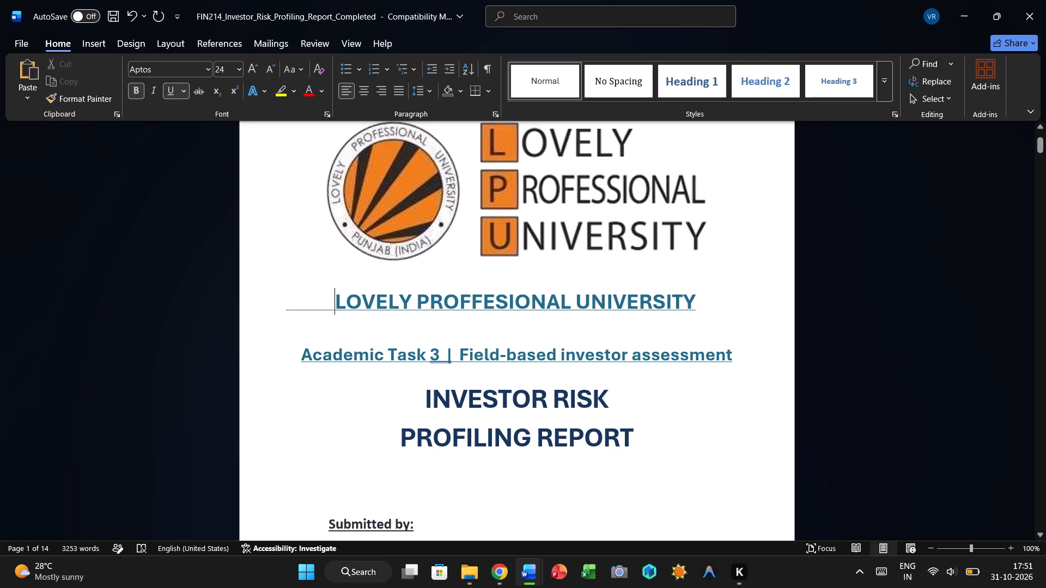
{"action": "key", "text": "BackSpace"}
{"action": "key", "text": "BackSpace"}
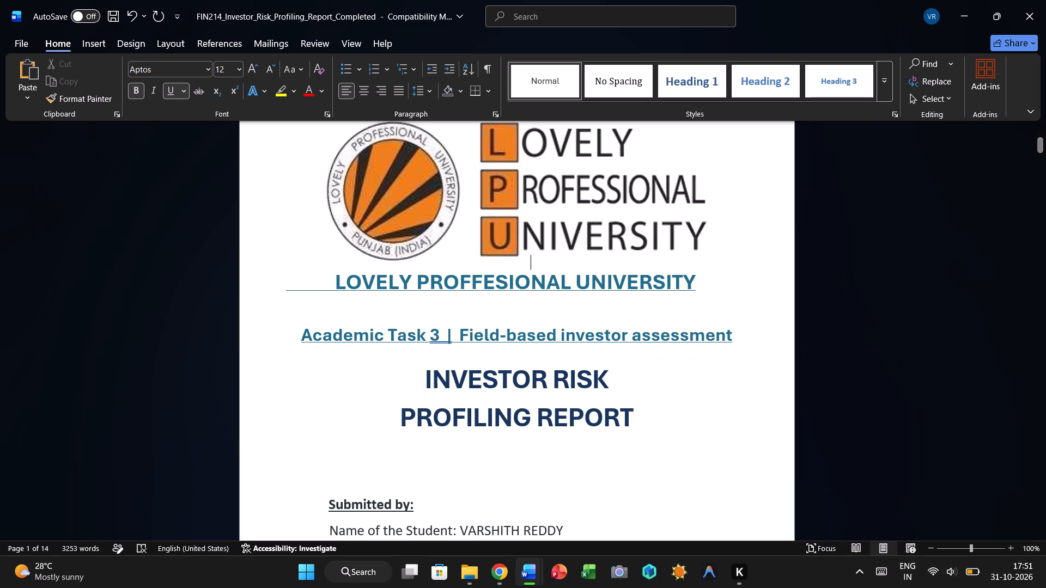
Remove the underline from the university name line and change its font colour to black.
{"action": "left_click", "coordinate": [688, 314]}
{"action": "left_click", "coordinate": [686, 284]}
{"action": "right_click", "coordinate": [686, 284]}
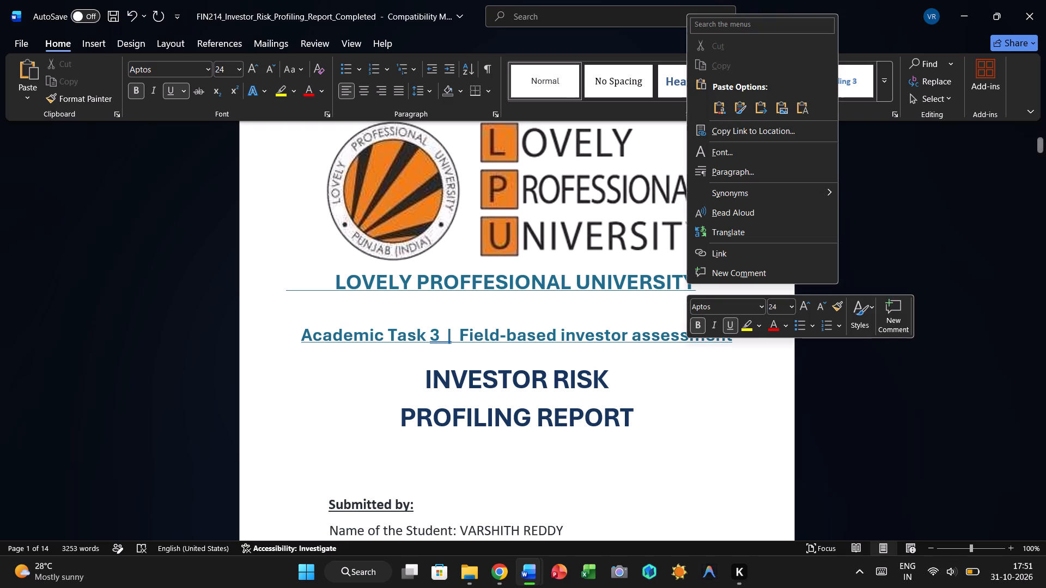
{"action": "left_click", "coordinate": [606, 298]}
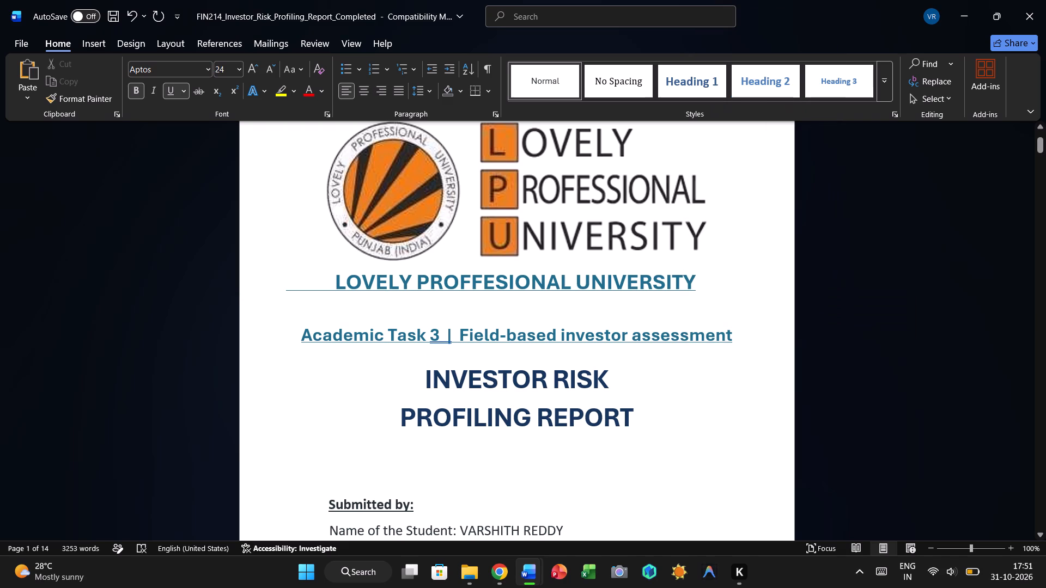
{"action": "left_click", "coordinate": [698, 285]}
{"action": "left_click_drag", "start_coordinate": [698, 285], "coordinate": [288, 281]}
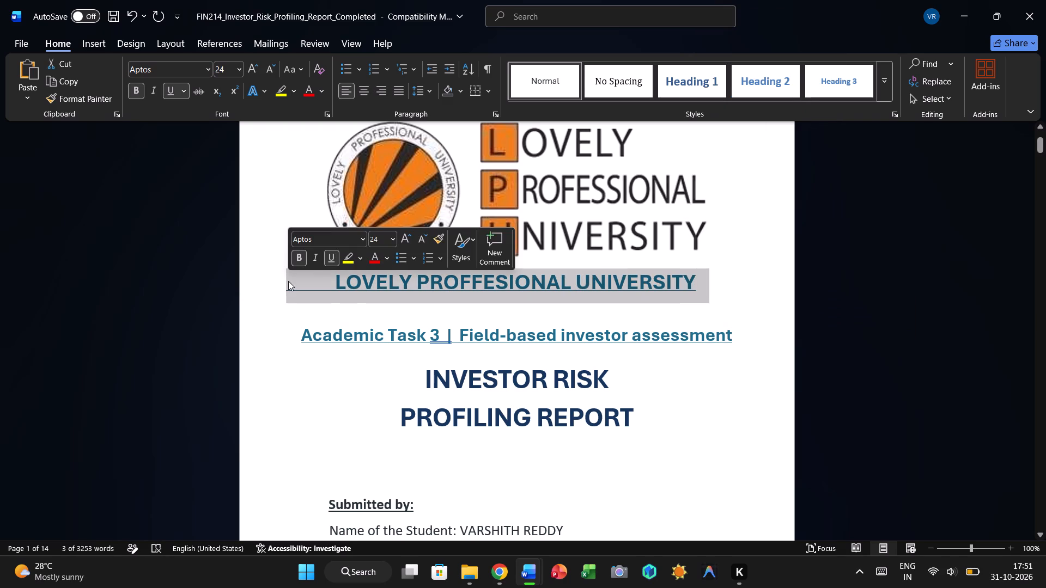
{"action": "left_click", "coordinate": [330, 257]}
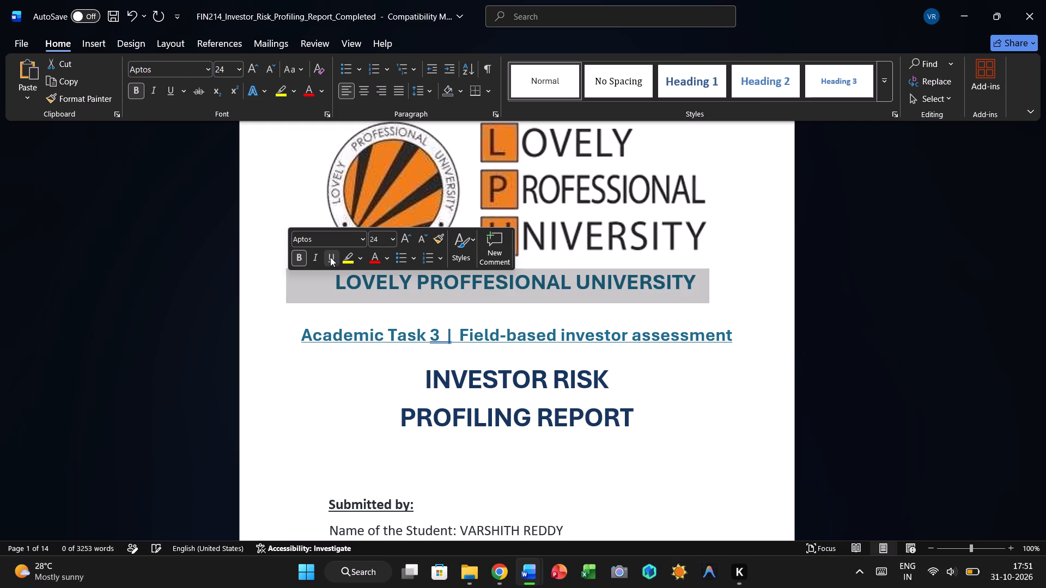
{"action": "left_click", "coordinate": [393, 256]}
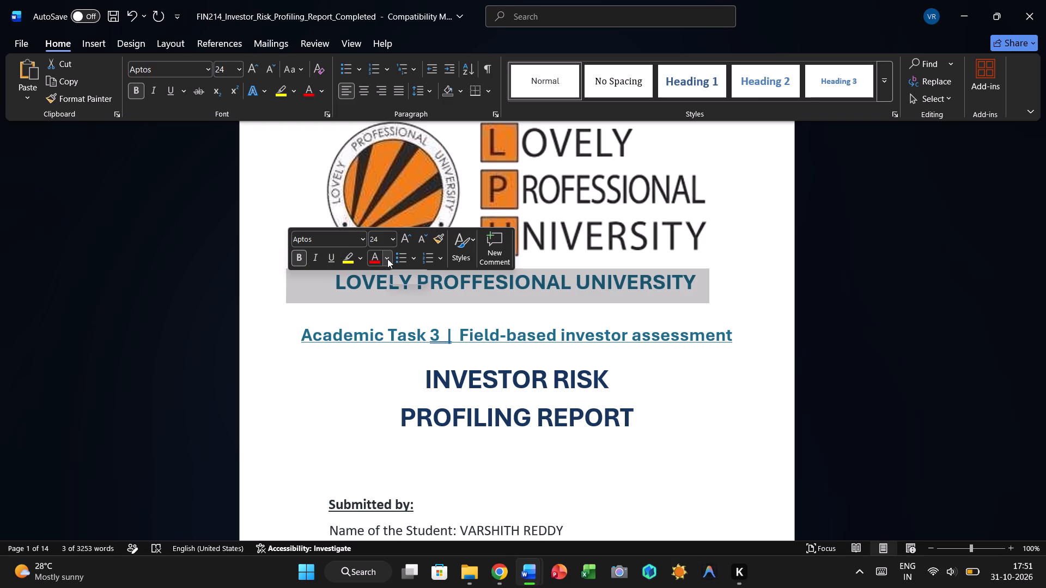
{"action": "left_click", "coordinate": [387, 259]}
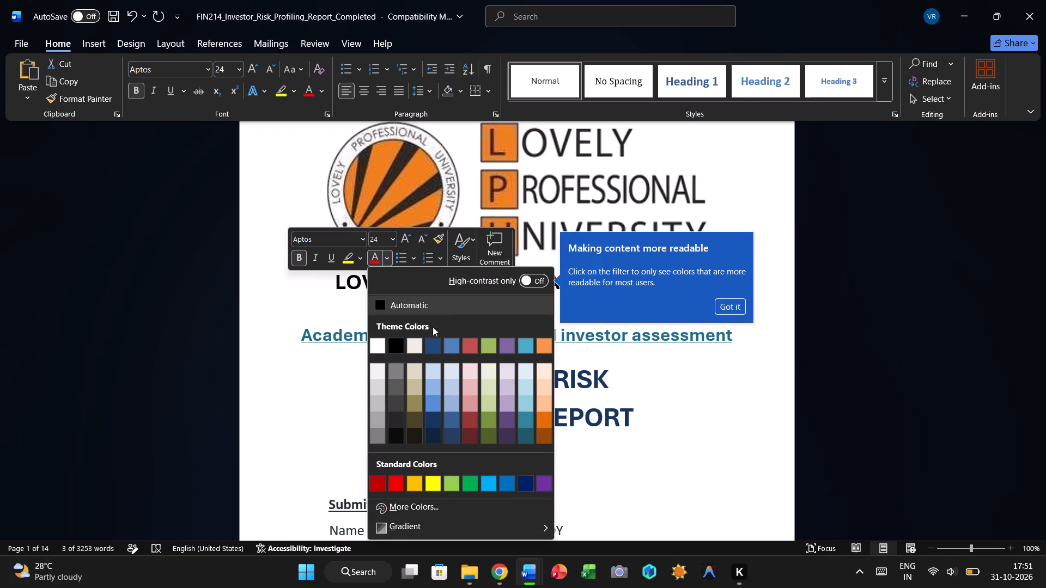
{"action": "left_click", "coordinate": [398, 344]}
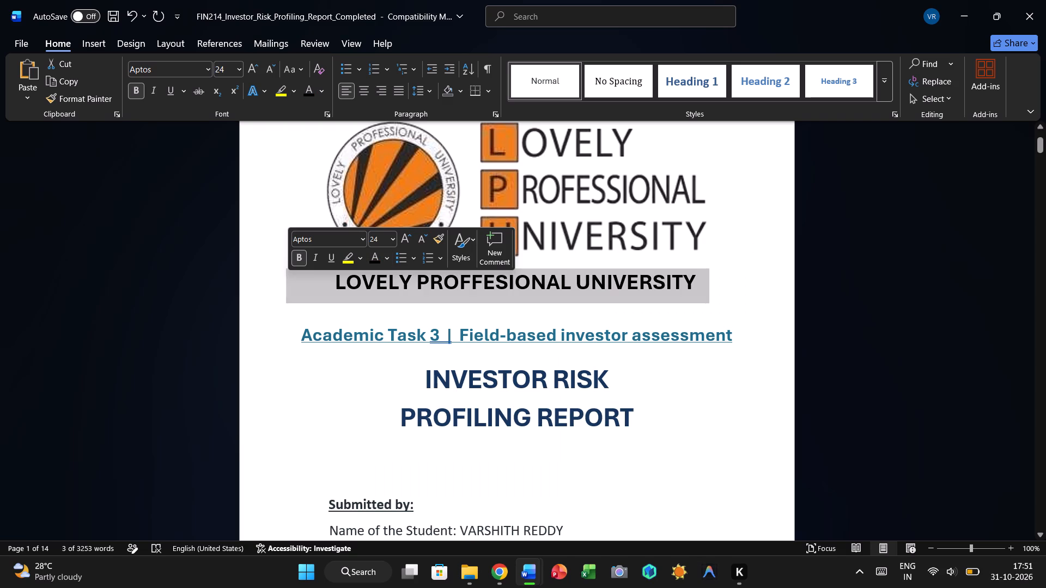
{"action": "left_click", "coordinate": [662, 392]}
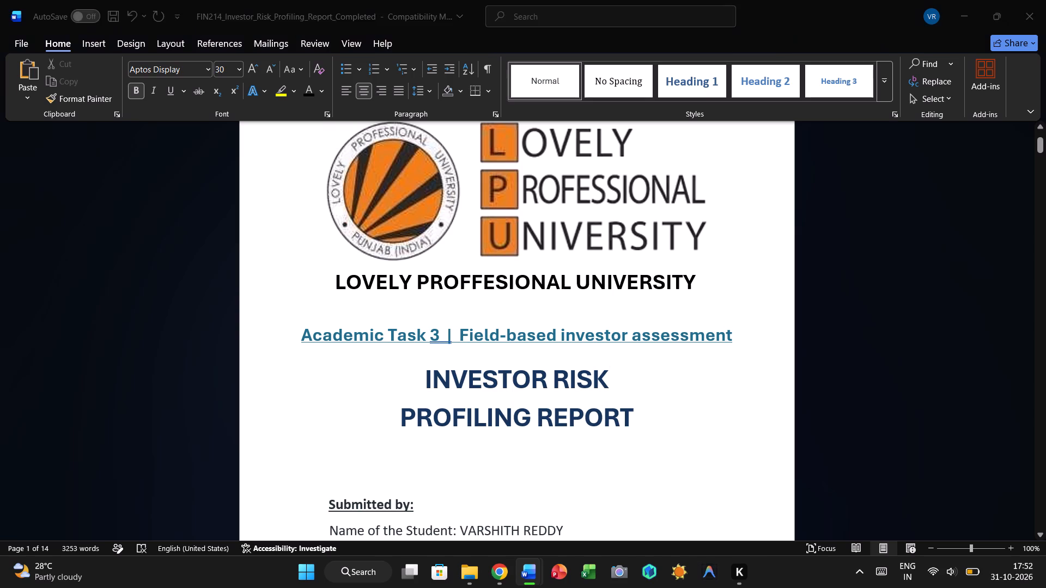
Switch to the CDP REPORT a 2 document and copy "LOVELY PROFESSIONAL UNIVERSITY" from its cover page.
{"action": "left_click", "coordinate": [573, 177]}
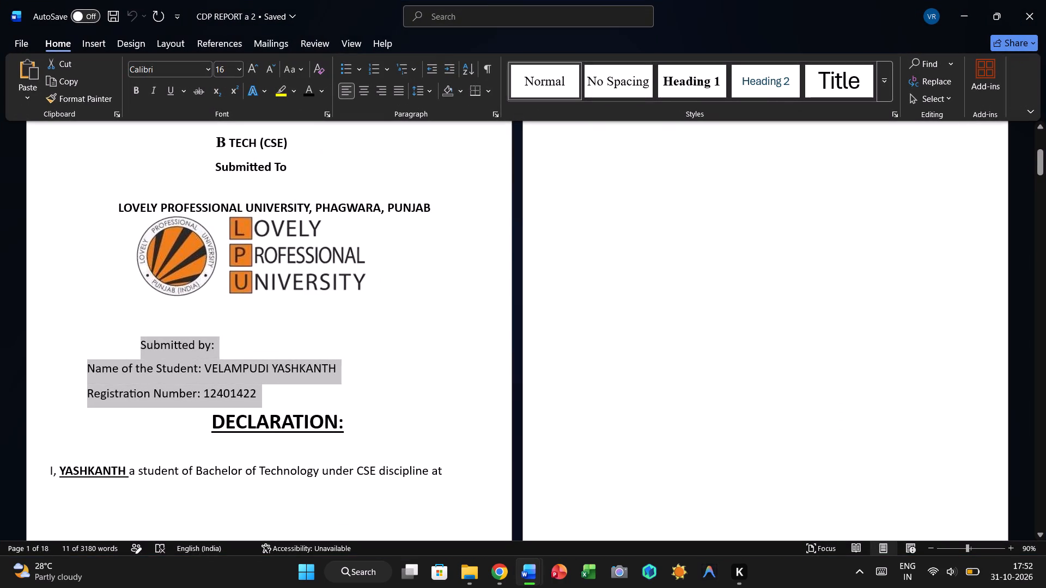
{"action": "scroll", "coordinate": [377, 214], "scroll_direction": "up", "scroll_amount": 1}
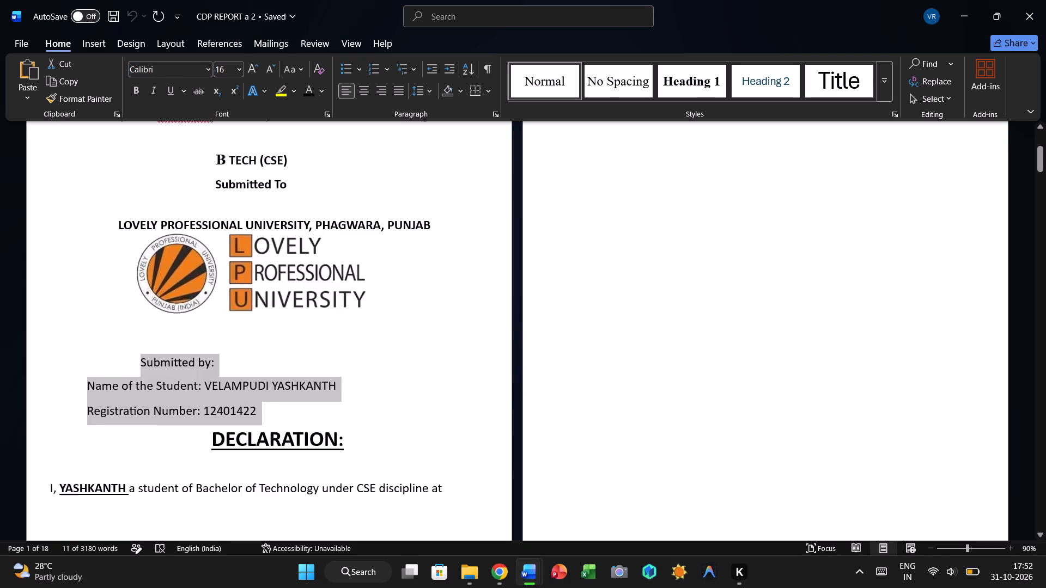
{"action": "scroll", "coordinate": [377, 214], "scroll_direction": "up", "scroll_amount": 3}
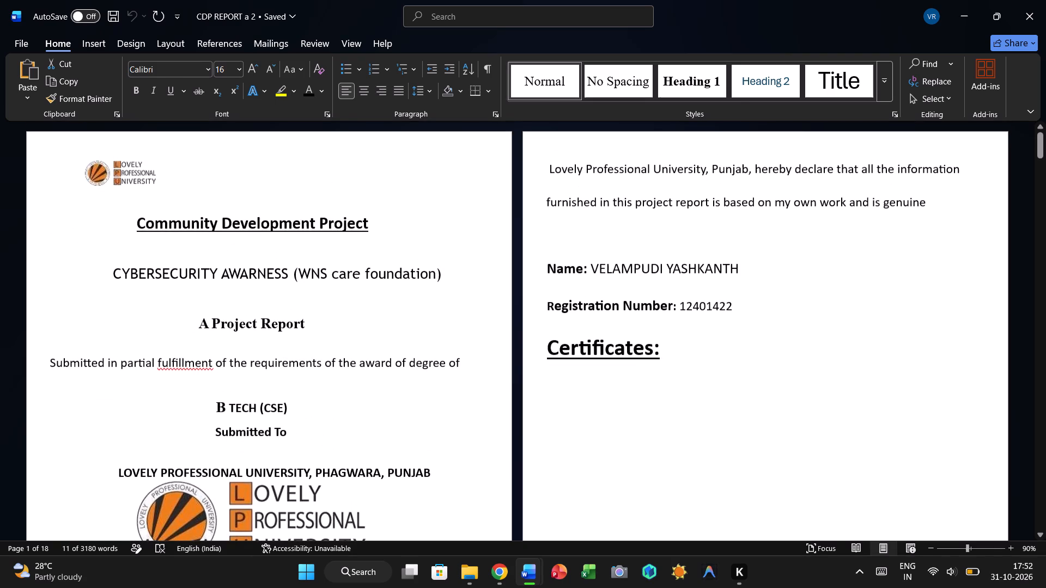
{"action": "scroll", "coordinate": [377, 214], "scroll_direction": "down", "scroll_amount": 2}
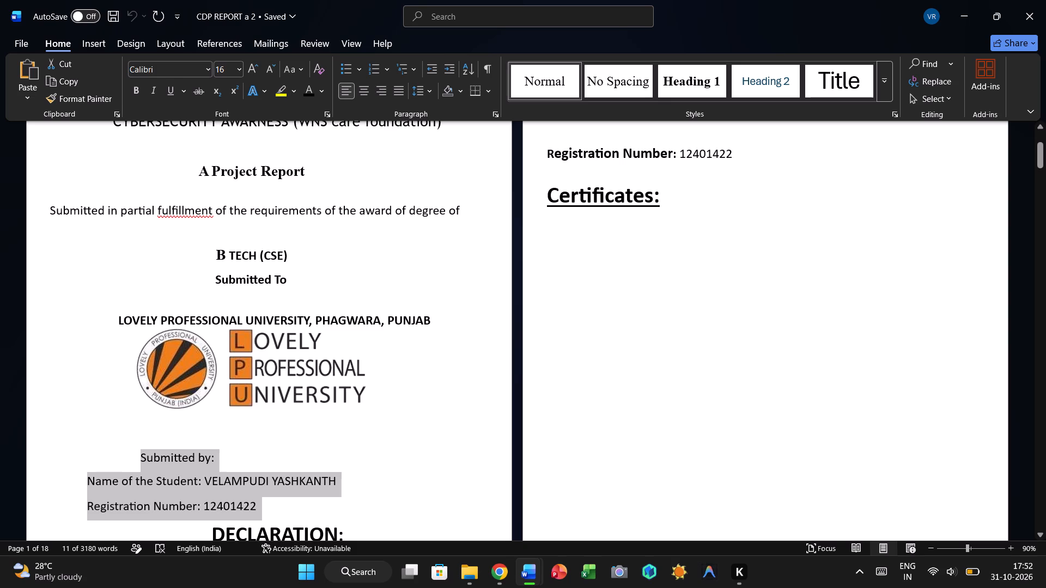
{"action": "left_click_drag", "start_coordinate": [239, 320], "coordinate": [148, 318]}
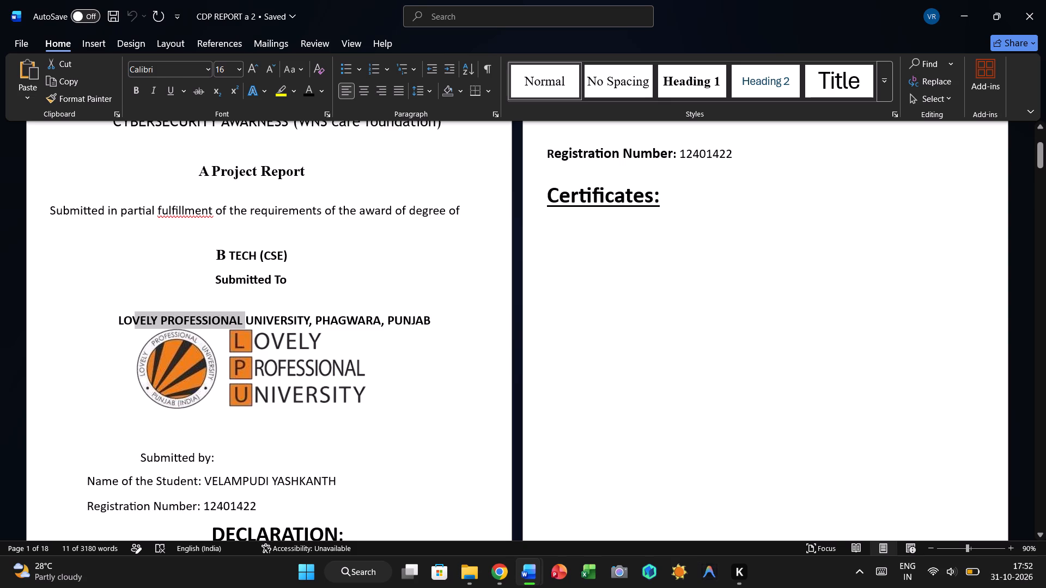
{"action": "left_click_drag", "start_coordinate": [148, 318], "coordinate": [174, 321]}
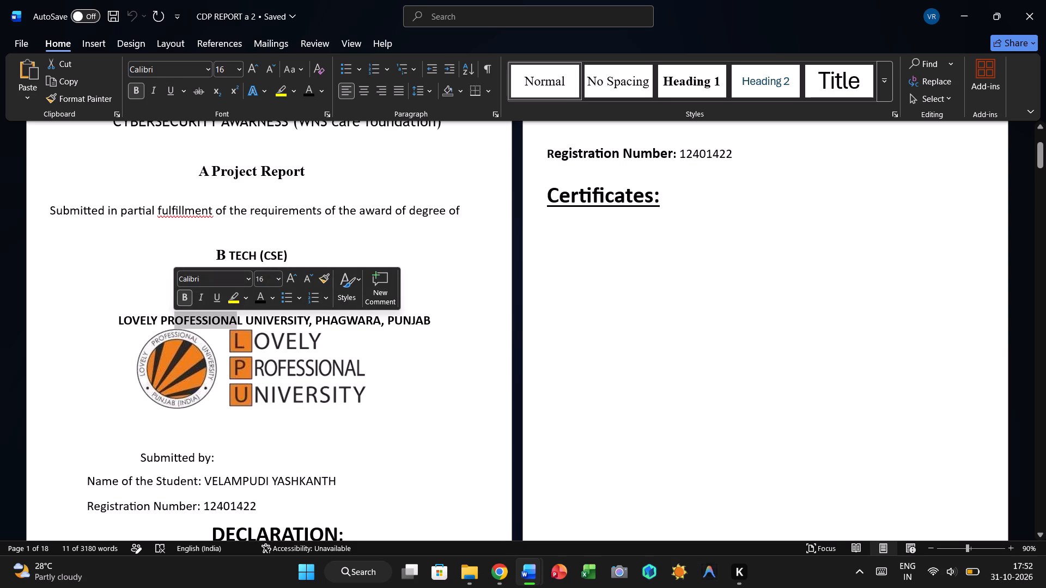
{"action": "left_click", "coordinate": [307, 320]}
{"action": "left_click_drag", "start_coordinate": [307, 320], "coordinate": [117, 323]}
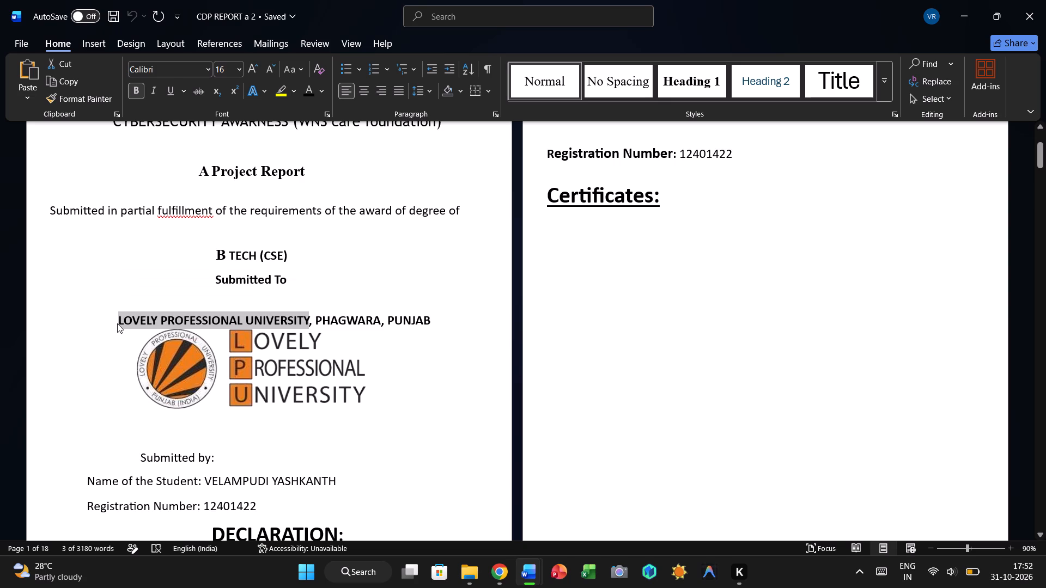
{"action": "key", "text": "ctrl+c"}
{"action": "scroll", "coordinate": [117, 323], "scroll_direction": "down", "scroll_amount": 4}
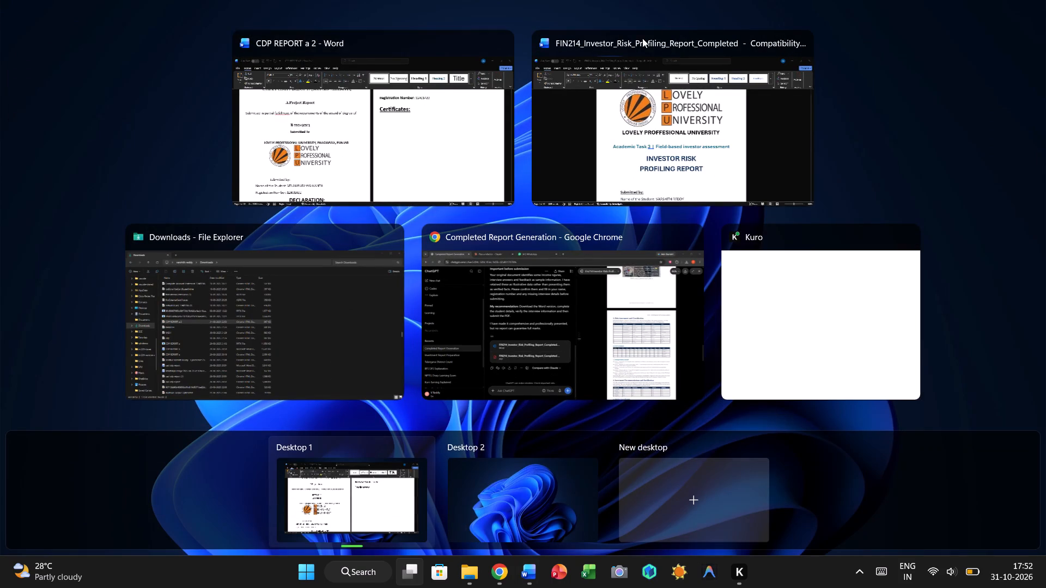
Return to the FIN214 report and replace the misspelled university name below the logo with the copied "LOVELY PROFESSIONAL UNIVERSITY".
{"action": "left_click", "coordinate": [631, 140]}
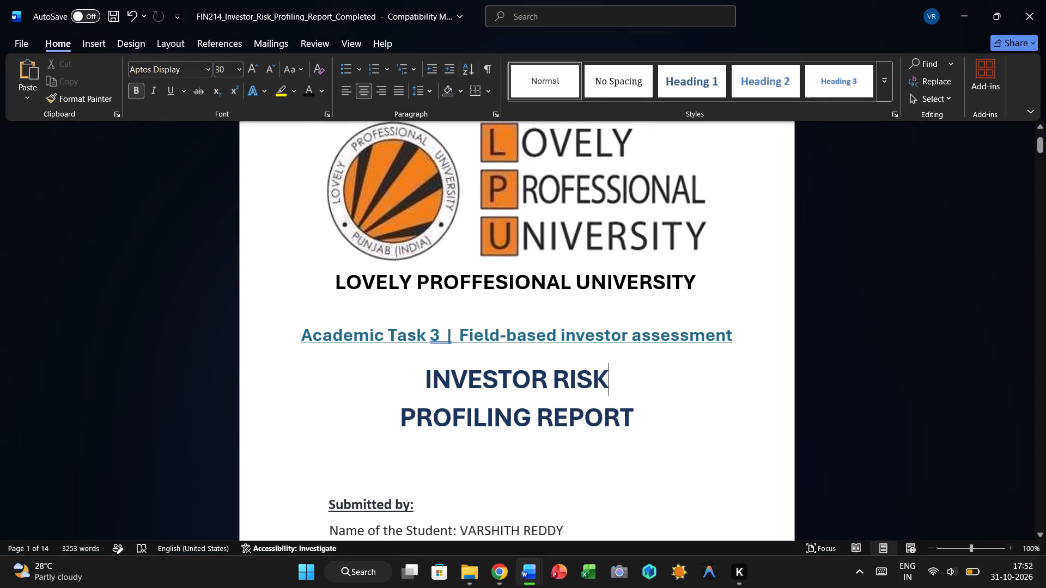
{"action": "left_click", "coordinate": [699, 279]}
{"action": "left_click_drag", "start_coordinate": [699, 279], "coordinate": [526, 287]}
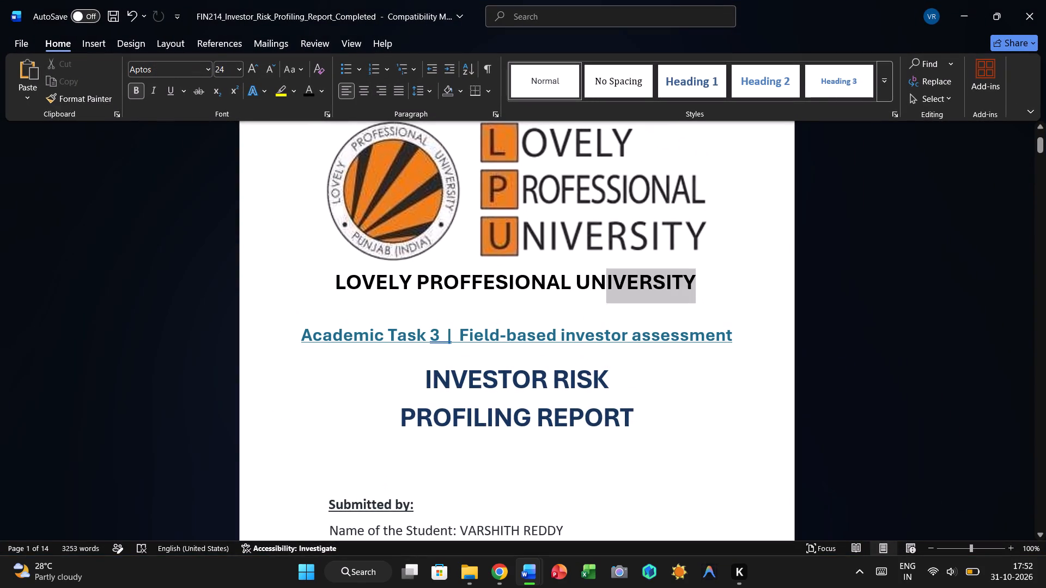
{"action": "left_click_drag", "start_coordinate": [526, 287], "coordinate": [344, 283]}
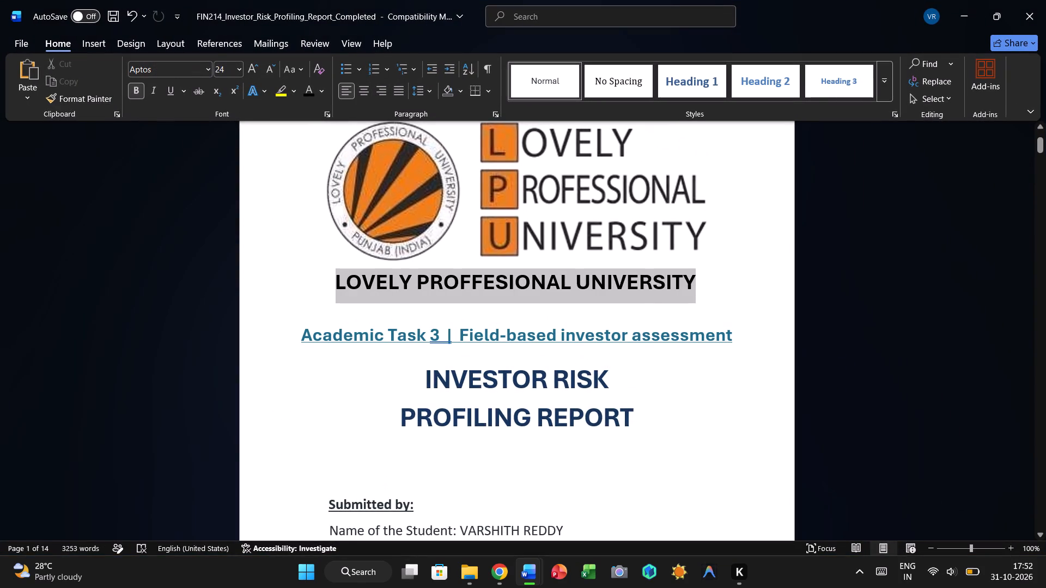
{"action": "left_click_drag", "start_coordinate": [344, 283], "coordinate": [345, 287]}
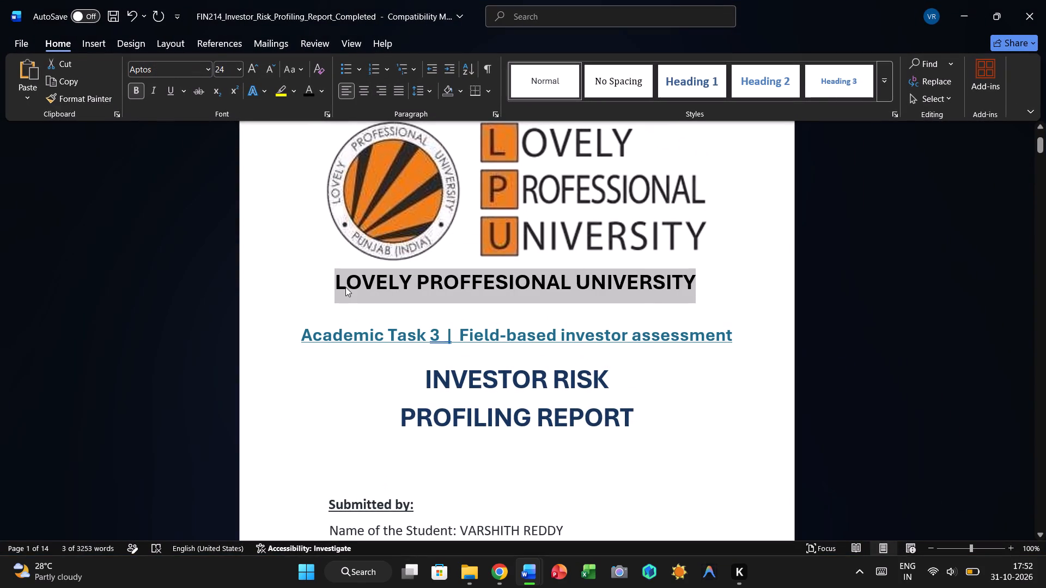
{"action": "key", "text": "ctrl+v"}
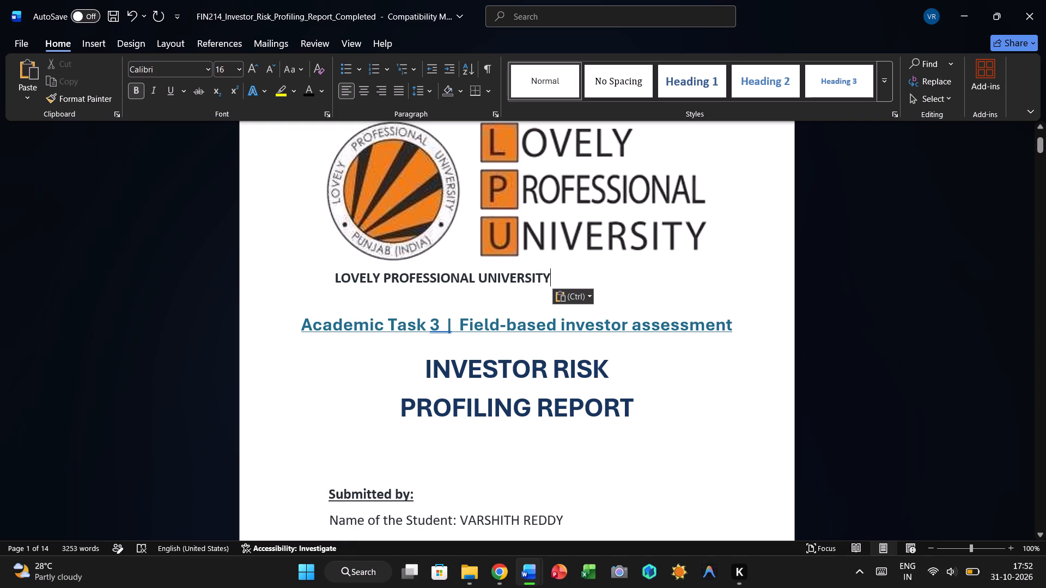
Set the font size of the pasted university name to 24.
{"action": "left_click", "coordinate": [554, 275]}
{"action": "left_click_drag", "start_coordinate": [554, 275], "coordinate": [336, 290]}
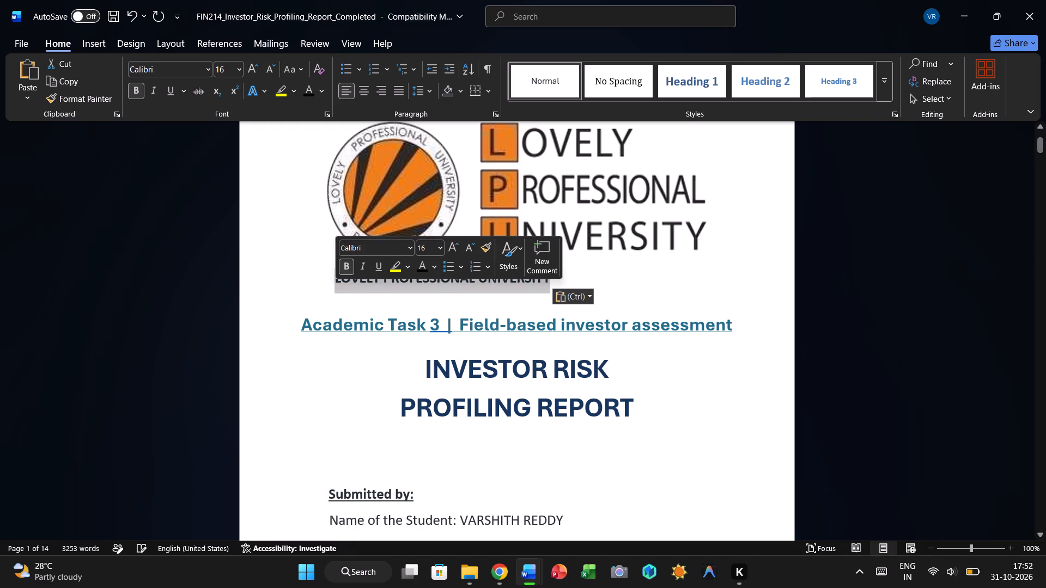
{"action": "left_click", "coordinate": [437, 250]}
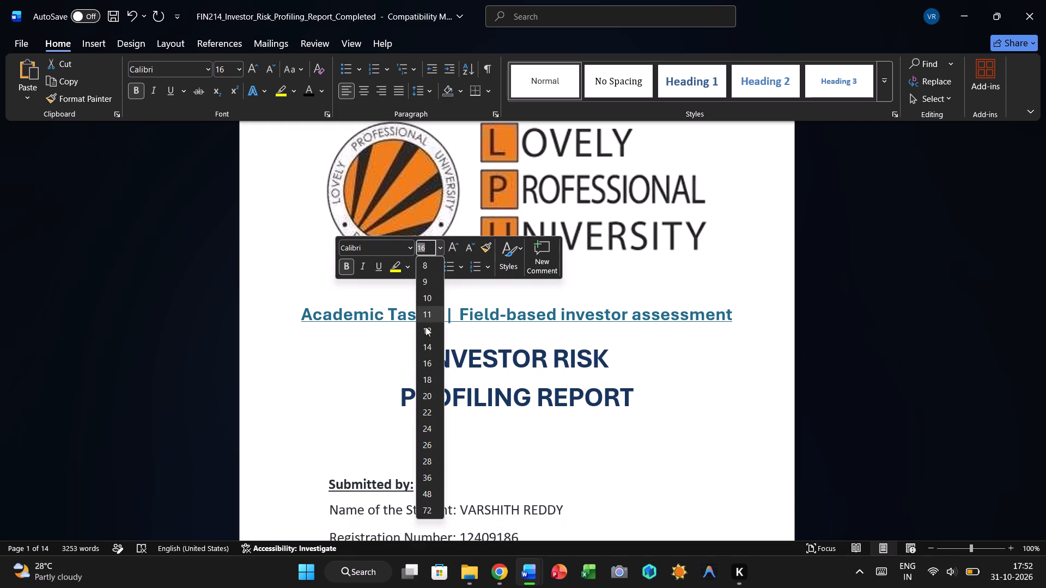
{"action": "left_click", "coordinate": [430, 430]}
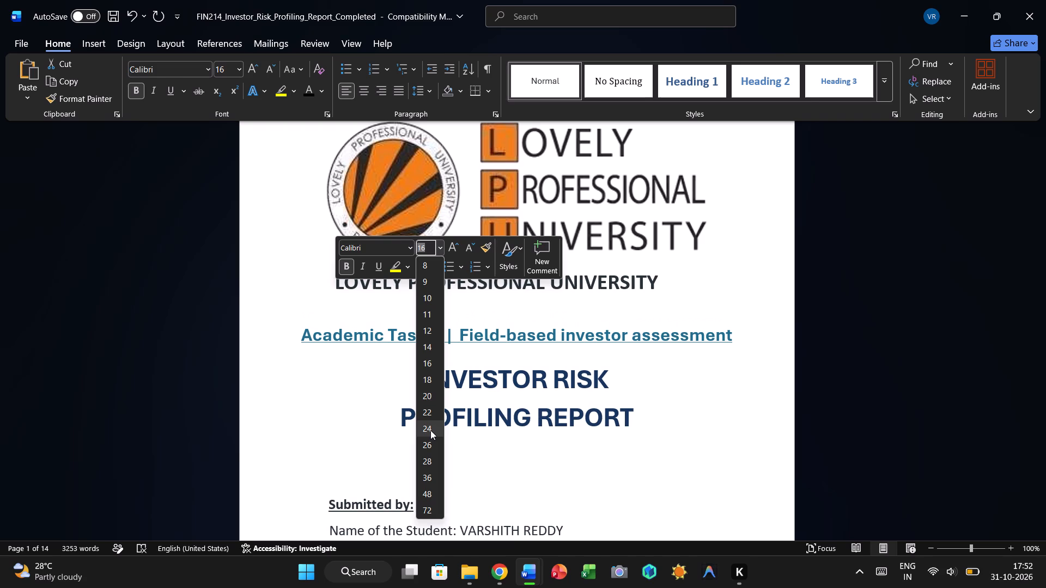
{"action": "left_click", "coordinate": [310, 271]}
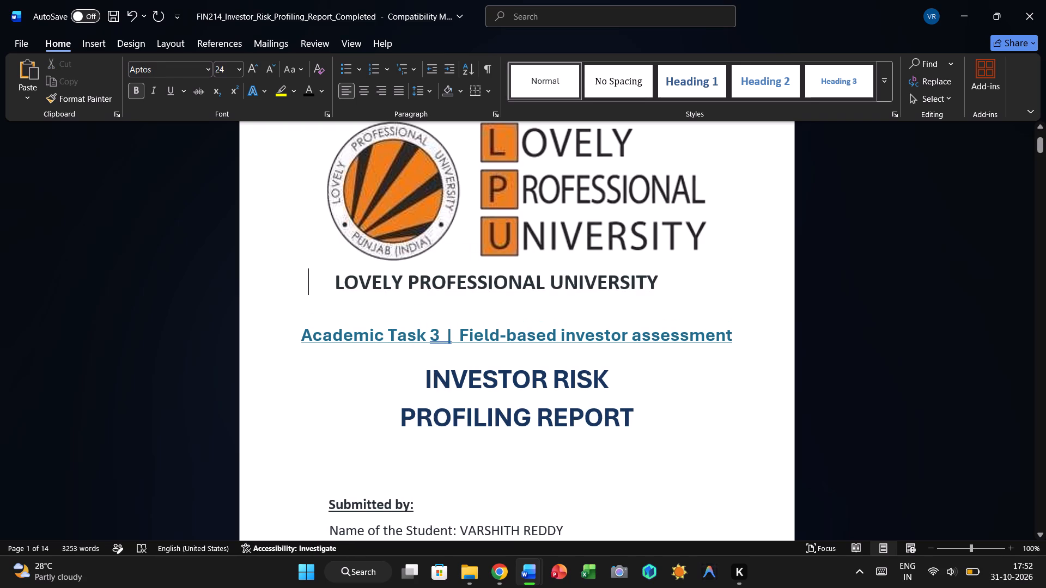
Insert six more spaces before the university name to bring it closer to the centre below the logo.
{"action": "left_click", "coordinate": [336, 283]}
{"action": "key", "text": "space"}
{"action": "key", "text": "space"}
{"action": "key", "text": "space"}
{"action": "key", "text": "space"}
{"action": "key", "text": "space"}
{"action": "key", "text": "space"}
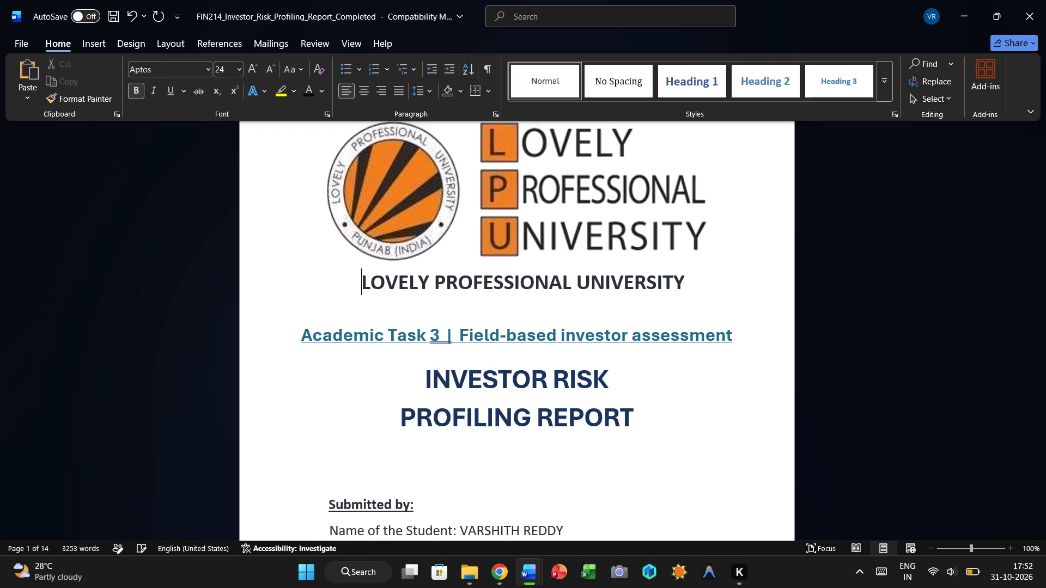
{"action": "left_click", "coordinate": [711, 408]}
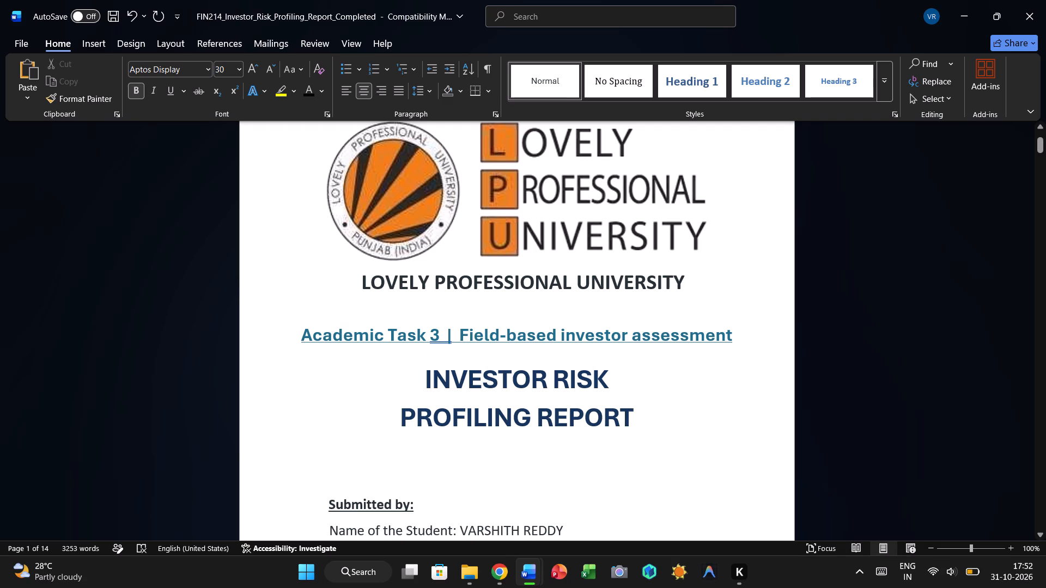
Review the report from the cover page through to the References and Academic Note, including the appendices and the section 7 presentation plan.
{"action": "scroll", "coordinate": [691, 403], "scroll_direction": "down", "scroll_amount": 1}
{"action": "scroll", "coordinate": [691, 403], "scroll_direction": "right", "scroll_amount": 1}
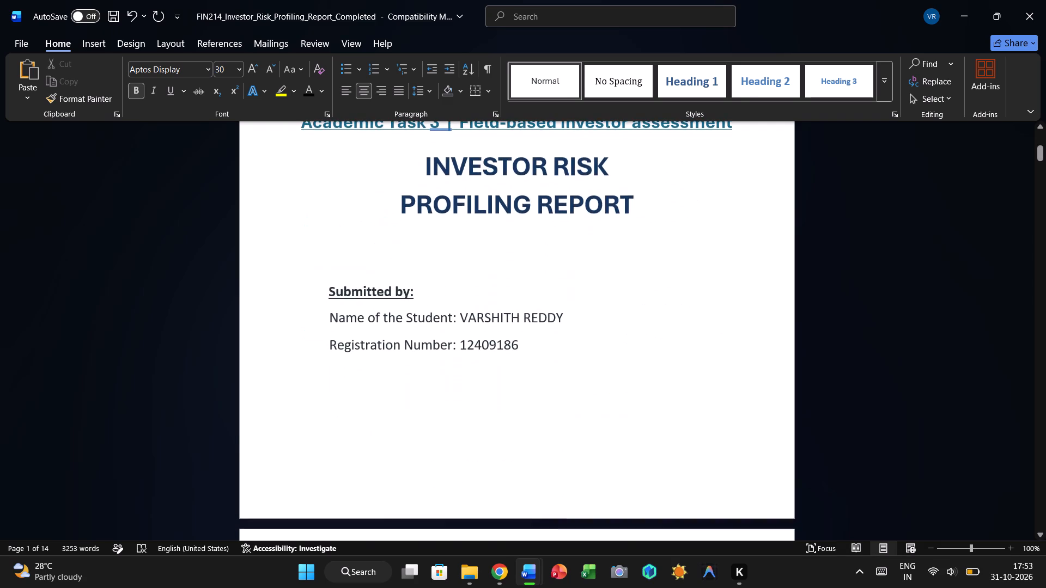
{"action": "scroll", "coordinate": [691, 403], "scroll_direction": "right", "scroll_amount": 3}
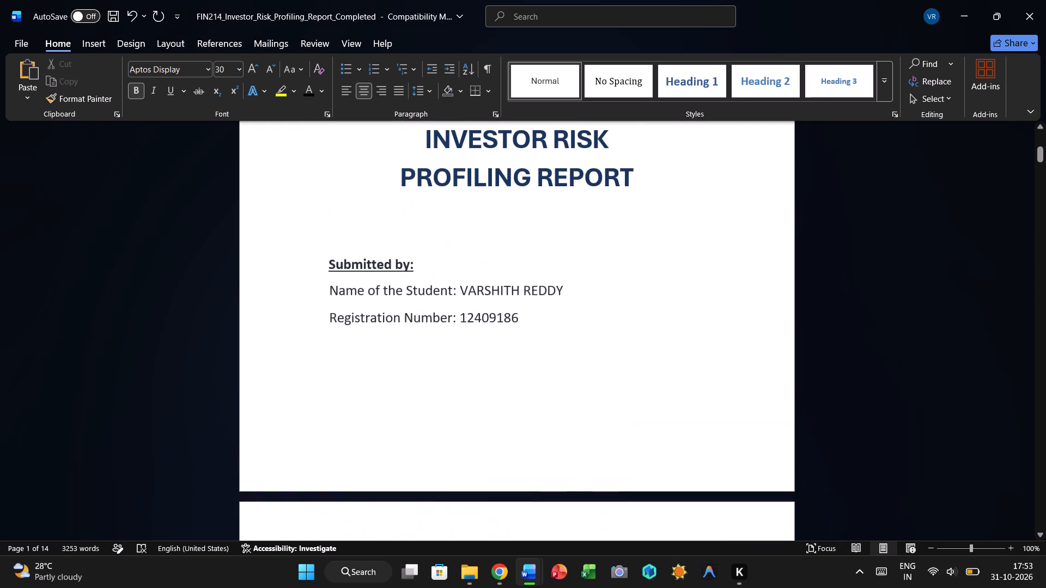
{"action": "scroll", "coordinate": [691, 403], "scroll_direction": "right", "scroll_amount": 1}
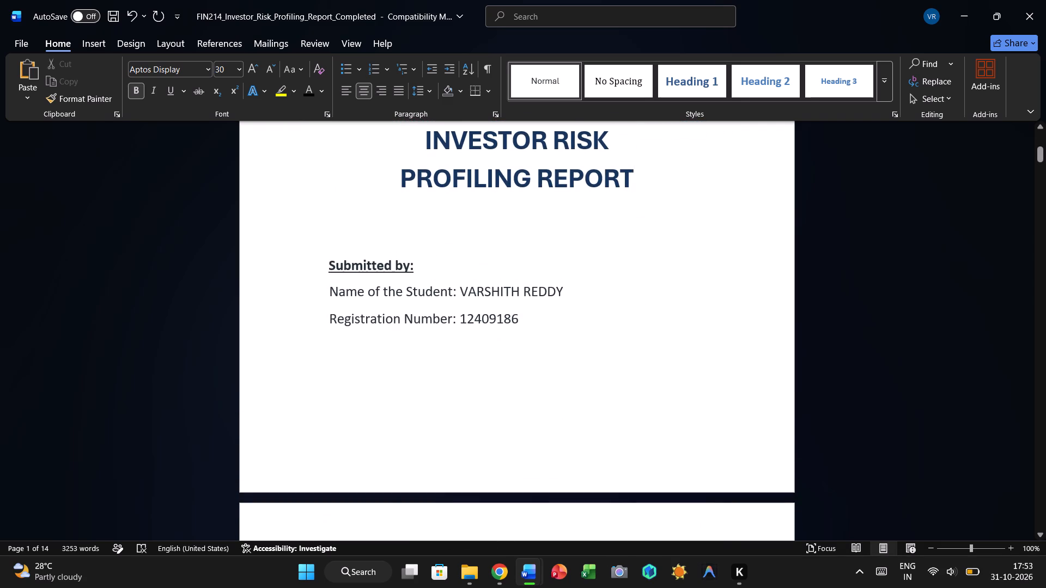
{"action": "left_click", "coordinate": [398, 381]}
{"action": "scroll", "coordinate": [398, 381], "scroll_direction": "up", "scroll_amount": 2}
{"action": "scroll", "coordinate": [446, 393], "scroll_direction": "down", "scroll_amount": 5}
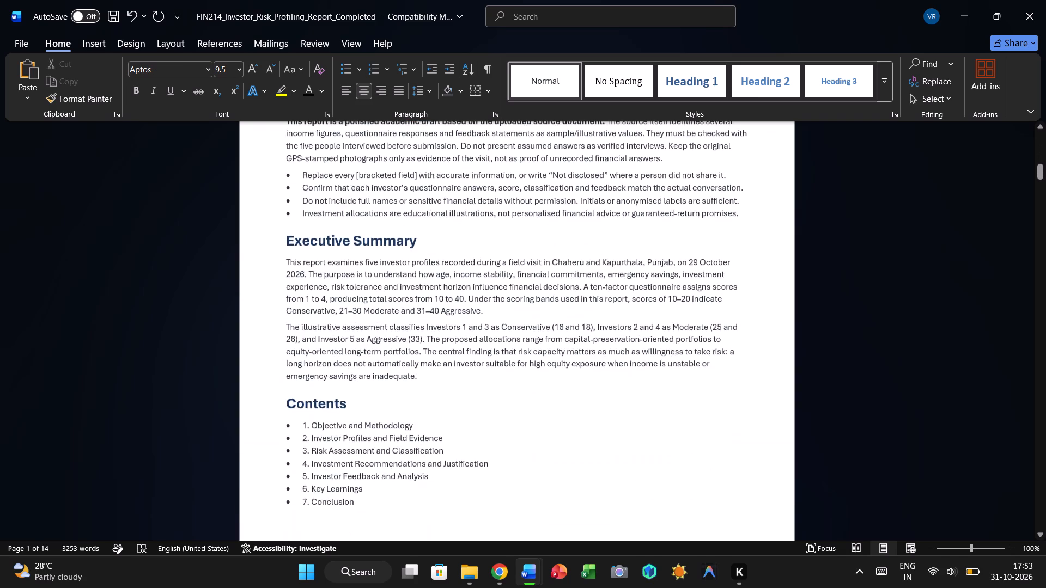
{"action": "scroll", "coordinate": [446, 393], "scroll_direction": "up", "scroll_amount": 2}
{"action": "scroll", "coordinate": [446, 393], "scroll_direction": "down", "scroll_amount": 12}
{"action": "scroll", "coordinate": [446, 393], "scroll_direction": "down", "scroll_amount": 15}
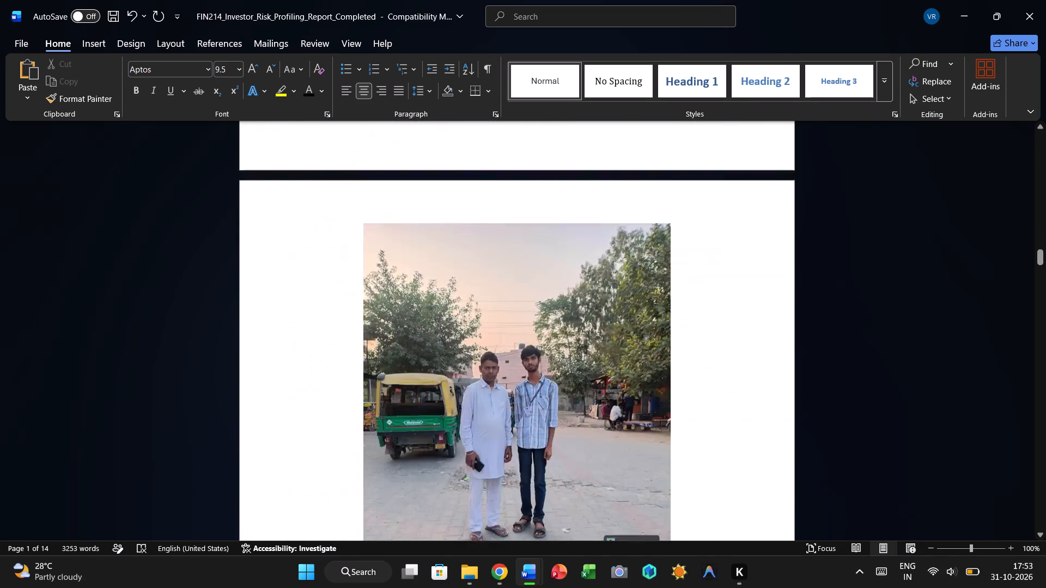
{"action": "scroll", "coordinate": [446, 393], "scroll_direction": "down", "scroll_amount": 20}
{"action": "scroll", "coordinate": [446, 393], "scroll_direction": "down", "scroll_amount": 20}
{"action": "scroll", "coordinate": [446, 393], "scroll_direction": "down", "scroll_amount": 16}
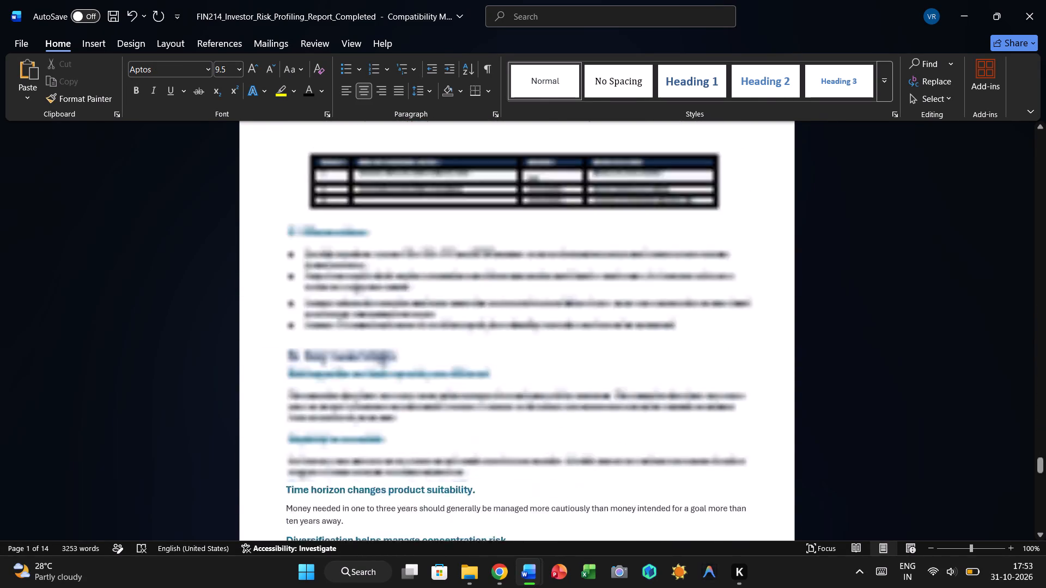
{"action": "scroll", "coordinate": [446, 393], "scroll_direction": "down", "scroll_amount": 11}
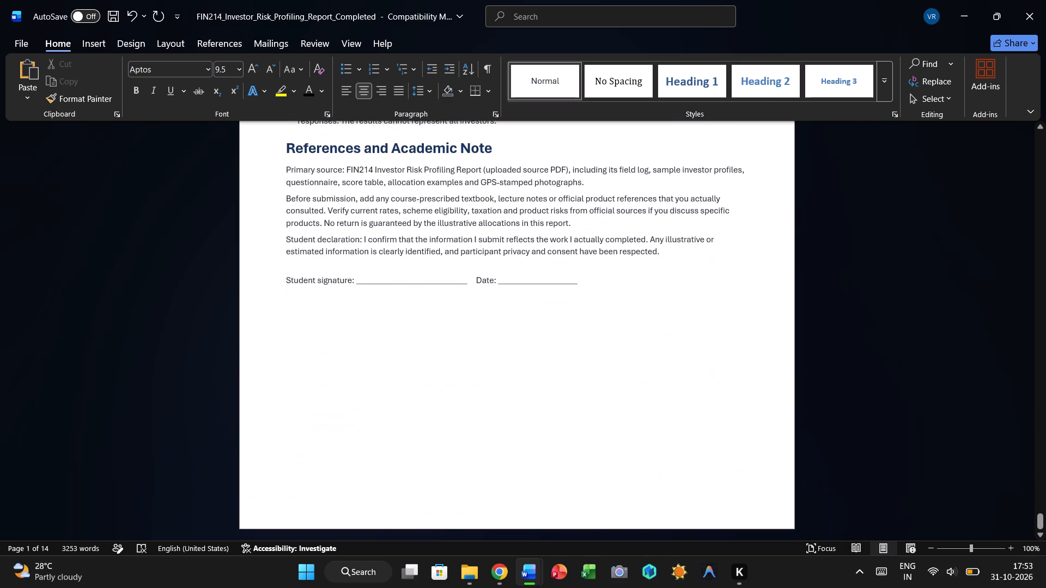
{"action": "scroll", "coordinate": [446, 393], "scroll_direction": "up", "scroll_amount": 1}
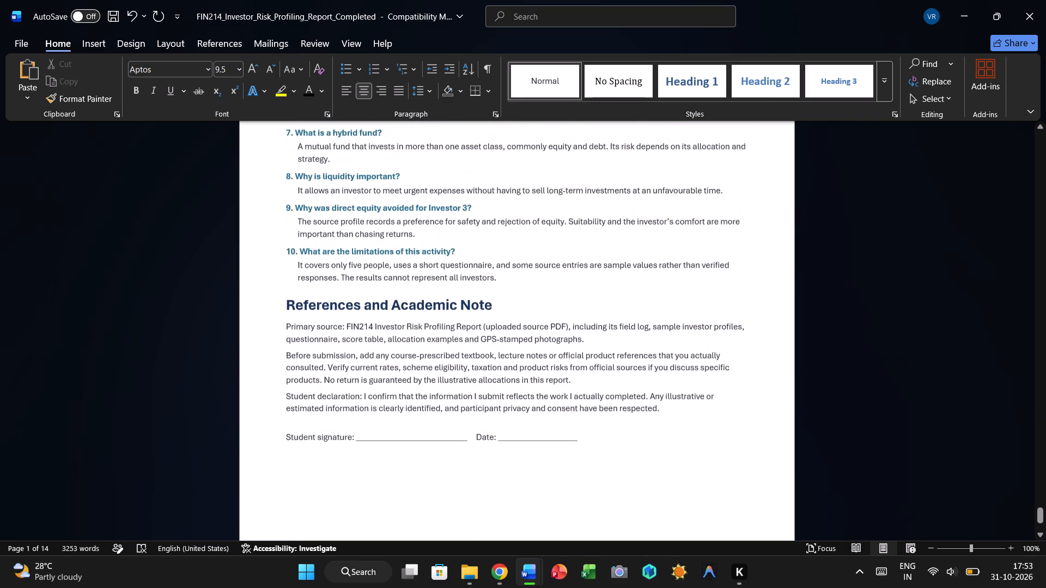
{"action": "scroll", "coordinate": [446, 393], "scroll_direction": "up", "scroll_amount": 3}
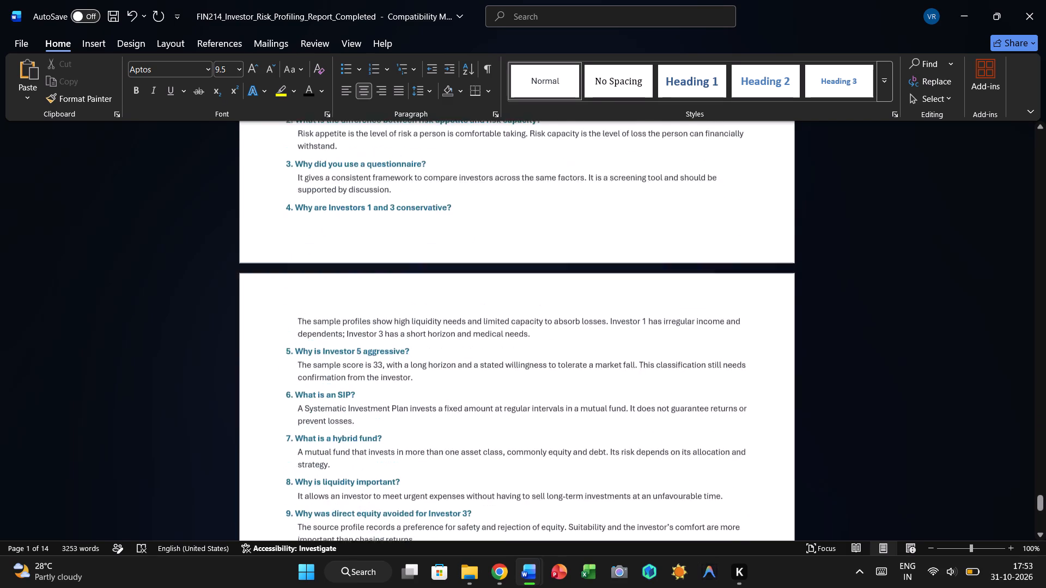
{"action": "scroll", "coordinate": [446, 393], "scroll_direction": "up", "scroll_amount": 3}
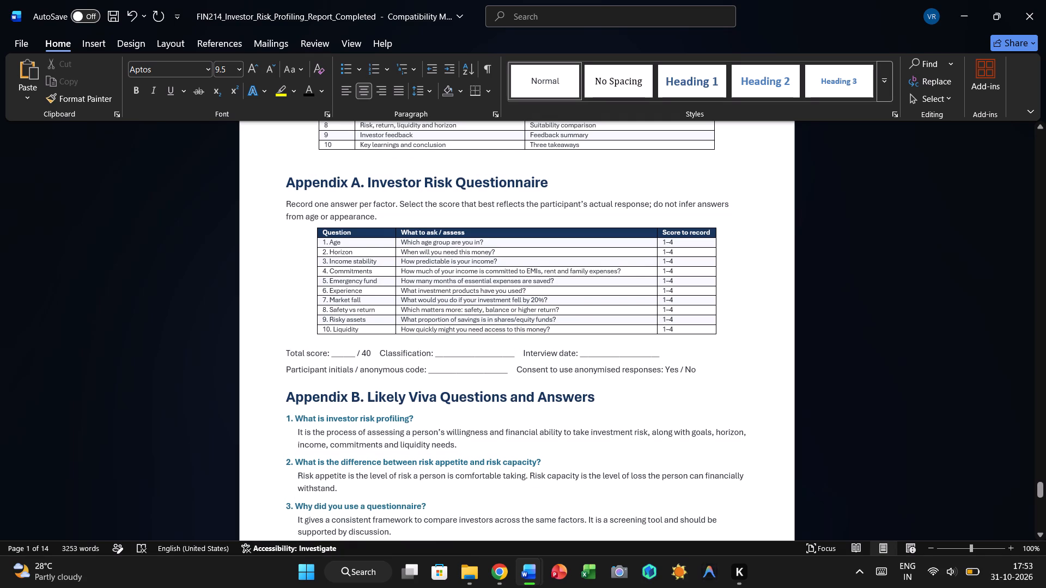
{"action": "scroll", "coordinate": [442, 384], "scroll_direction": "up", "scroll_amount": 1}
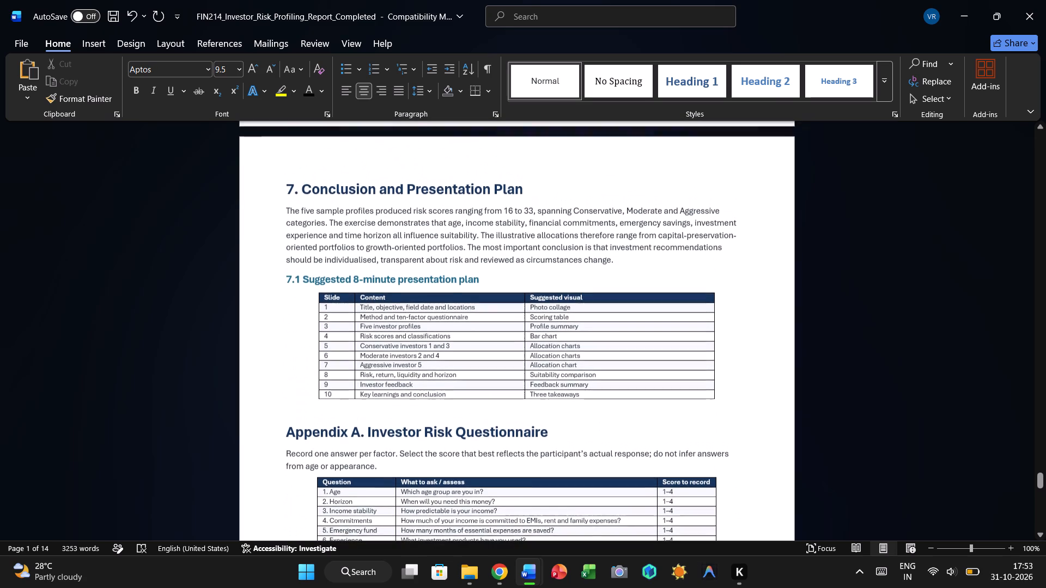
{"action": "scroll", "coordinate": [442, 384], "scroll_direction": "up", "scroll_amount": 1}
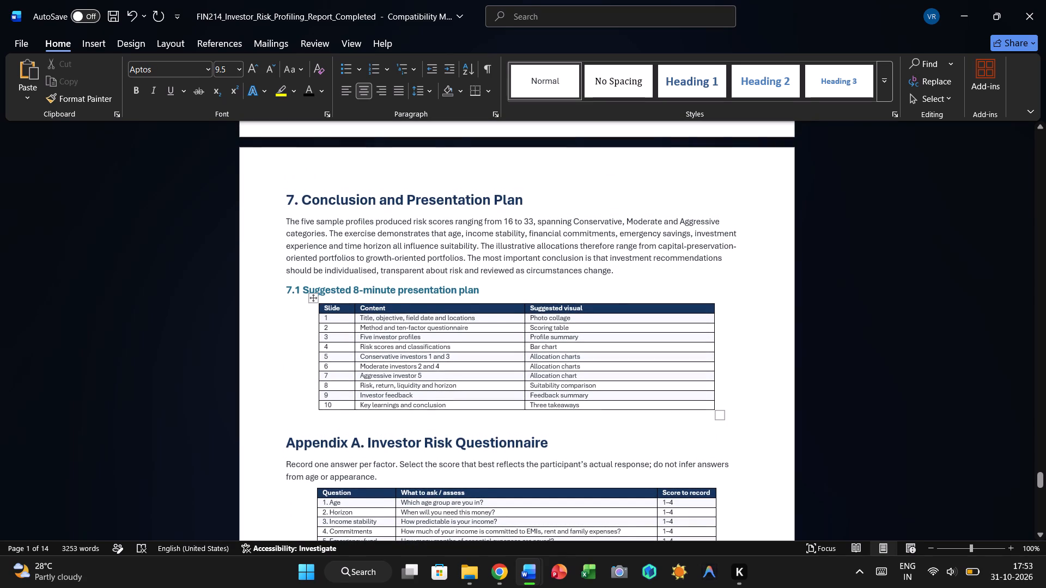
{"action": "scroll", "coordinate": [300, 456], "scroll_direction": "down", "scroll_amount": 1}
Delete the text from the answer to viva question 4 in Appendix B through the References and Academic Note at the report's end.
{"action": "scroll", "coordinate": [300, 456], "scroll_direction": "down", "scroll_amount": 1}
{"action": "scroll", "coordinate": [295, 344], "scroll_direction": "down", "scroll_amount": 7}
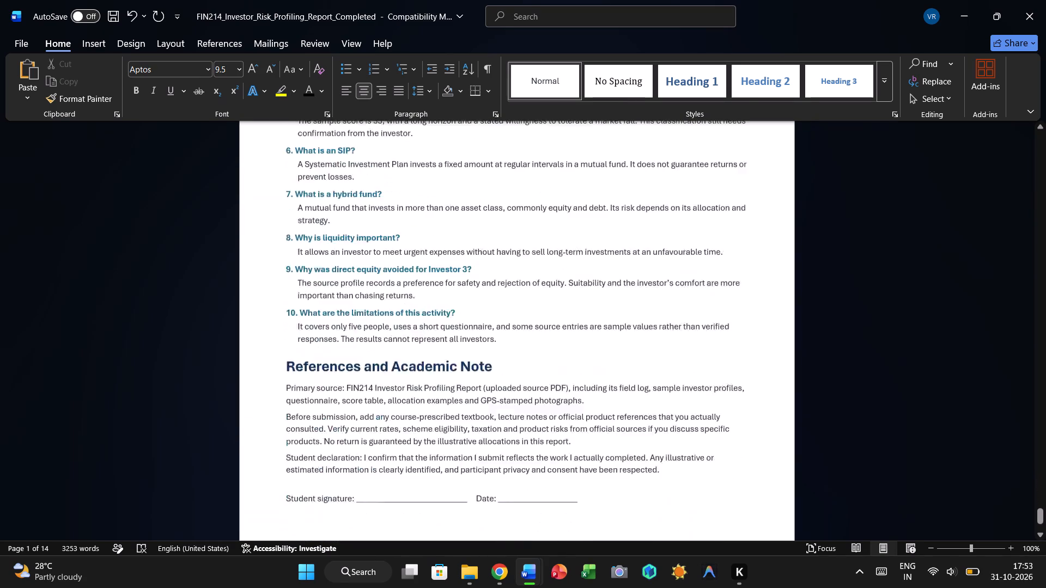
{"action": "scroll", "coordinate": [331, 250], "scroll_direction": "up", "scroll_amount": 2}
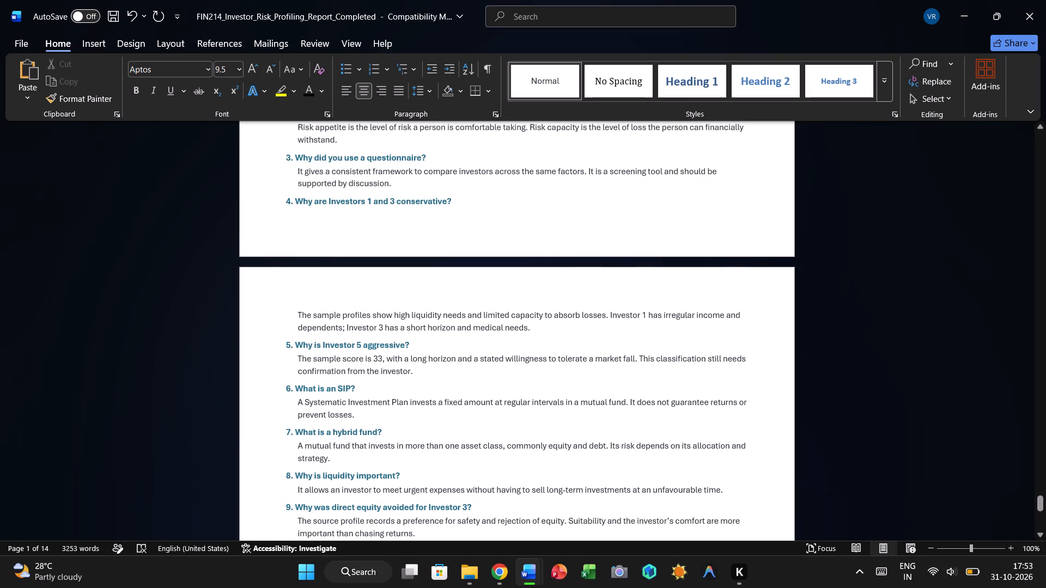
{"action": "right_click", "coordinate": [270, 333]}
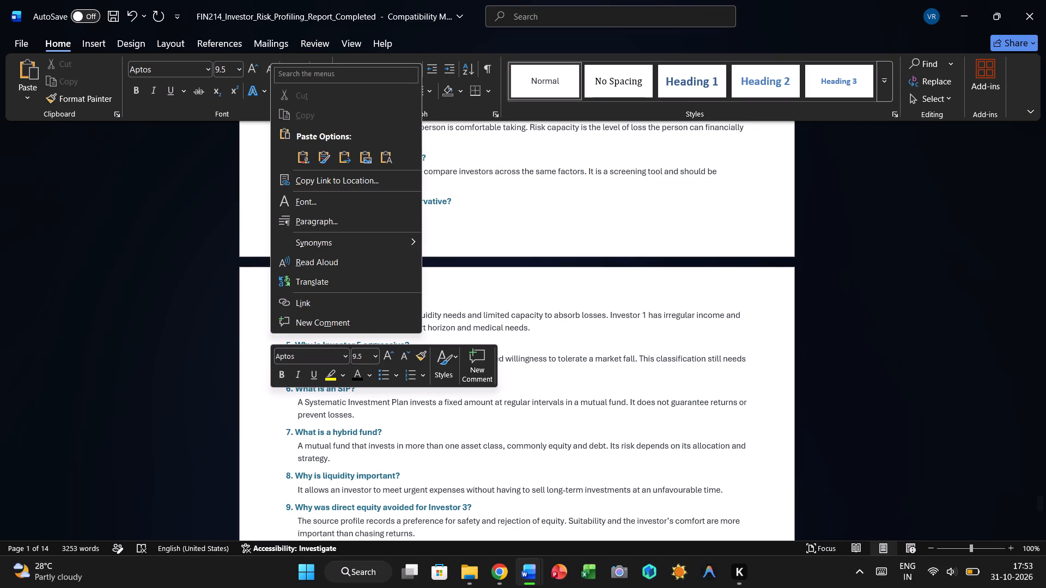
{"action": "left_click", "coordinate": [270, 333]}
{"action": "left_click_drag", "start_coordinate": [291, 286], "coordinate": [306, 334]}
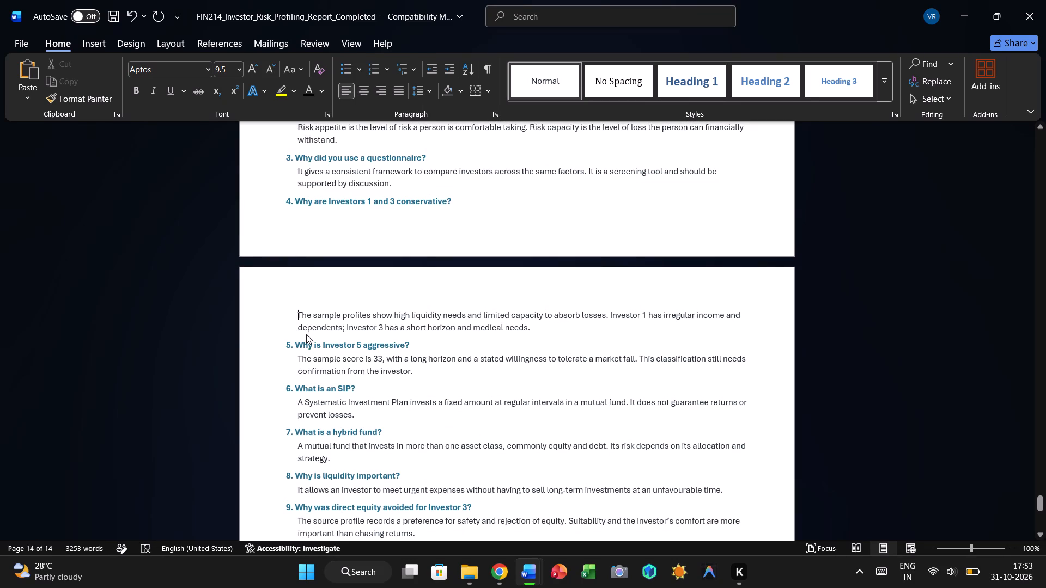
{"action": "left_click_drag", "start_coordinate": [306, 334], "coordinate": [421, 587]}
{"action": "key", "text": "BackSpace"}
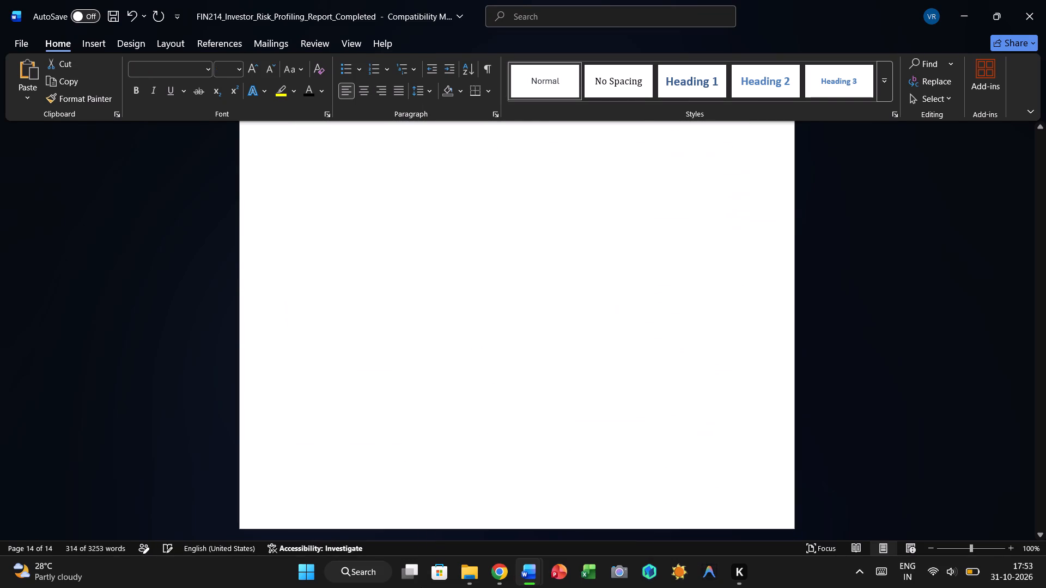
Delete the leftover signature and date line after viva question 4, removing the otherwise empty last page.
{"action": "scroll", "coordinate": [421, 587], "scroll_direction": "up", "scroll_amount": 5}
{"action": "scroll", "coordinate": [524, 400], "scroll_direction": "up", "scroll_amount": 1}
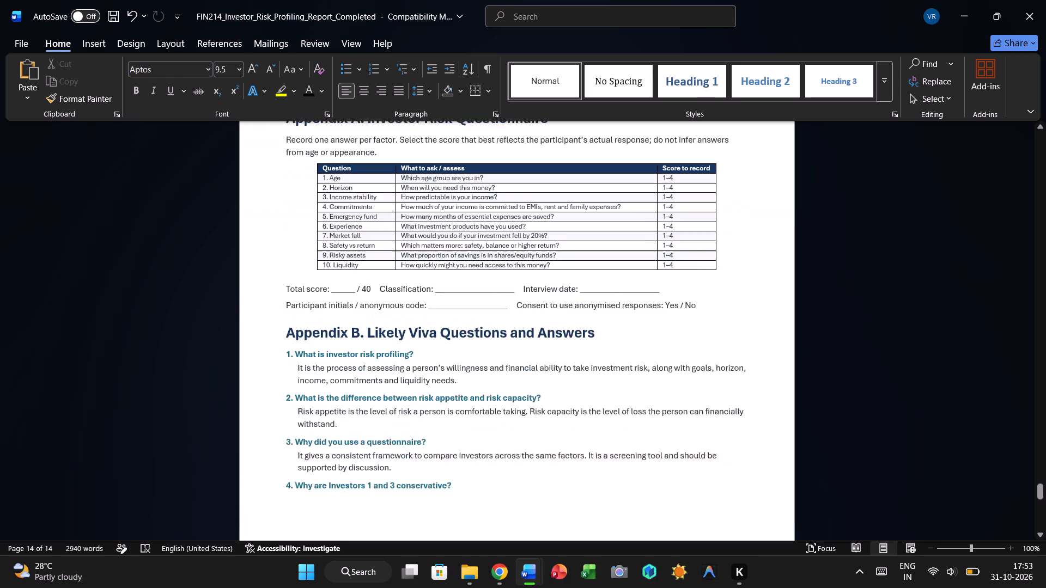
{"action": "scroll", "coordinate": [524, 400], "scroll_direction": "up", "scroll_amount": 2}
{"action": "left_click", "coordinate": [503, 435]}
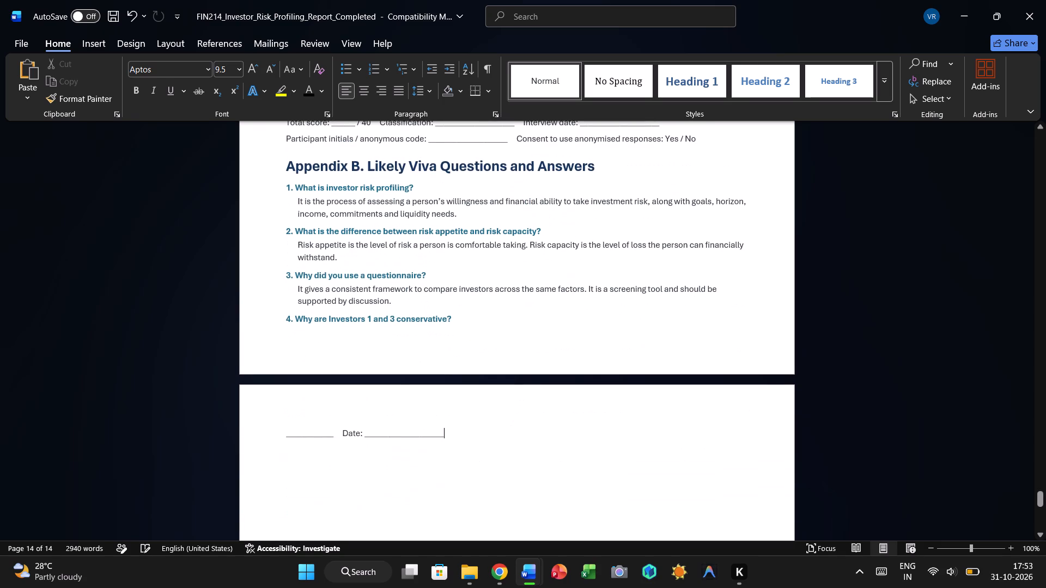
{"action": "key", "text": "BackSpace"}
{"action": "key", "text": "BackSpace"}
{"action": "key", "text": "BackSpace"}
{"action": "key", "text": "BackSpace"}
{"action": "key", "text": "BackSpace"}
{"action": "key", "text": "BackSpace"}
{"action": "key", "text": "BackSpace"}
{"action": "key", "text": "BackSpace"}
{"action": "key", "text": "BackSpace"}
{"action": "key", "text": "BackSpace"}
{"action": "key", "text": "BackSpace"}
{"action": "key", "text": "BackSpace"}
{"action": "key", "text": "BackSpace"}
{"action": "key", "text": "BackSpace"}
{"action": "key", "text": "BackSpace"}
{"action": "key", "text": "BackSpace"}
{"action": "key", "text": "BackSpace"}
{"action": "key", "text": "BackSpace"}
{"action": "key", "text": "BackSpace"}
{"action": "key", "text": "BackSpace"}
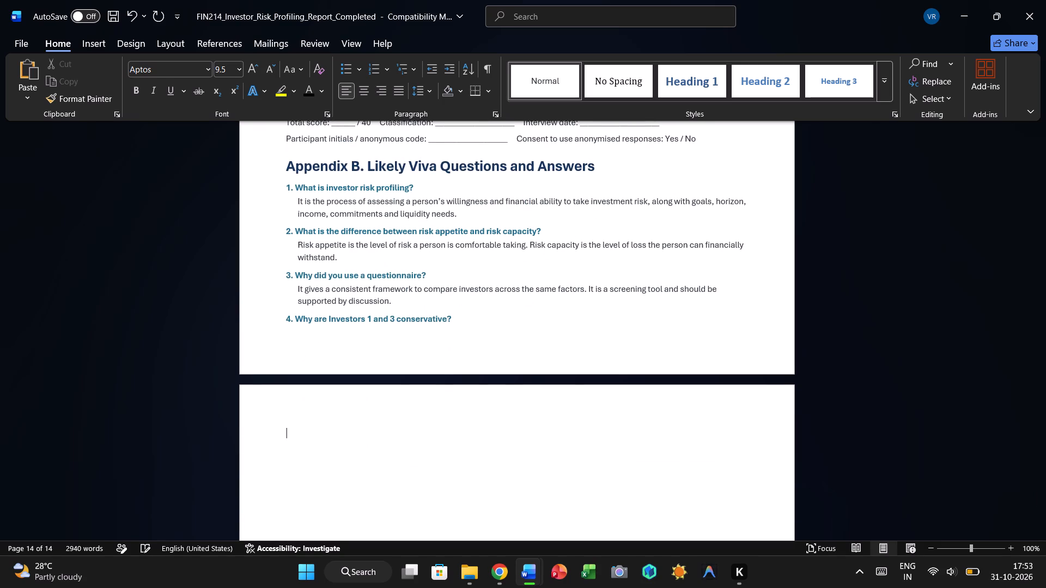
{"action": "key", "text": "BackSpace"}
{"action": "key", "text": "BackSpace"}
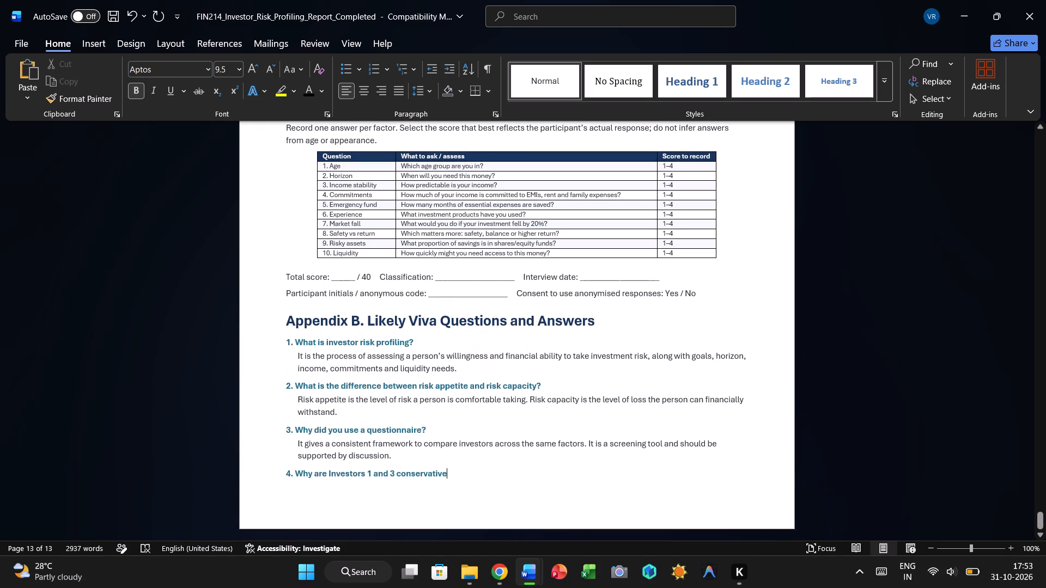
Delete everything from the 7.1 Suggested 8-minute presentation plan heading through the end of Appendix B, including both tables.
{"action": "scroll", "coordinate": [574, 423], "scroll_direction": "up", "scroll_amount": 1}
{"action": "scroll", "coordinate": [574, 423], "scroll_direction": "down", "scroll_amount": 1}
{"action": "scroll", "coordinate": [574, 423], "scroll_direction": "up", "scroll_amount": 2}
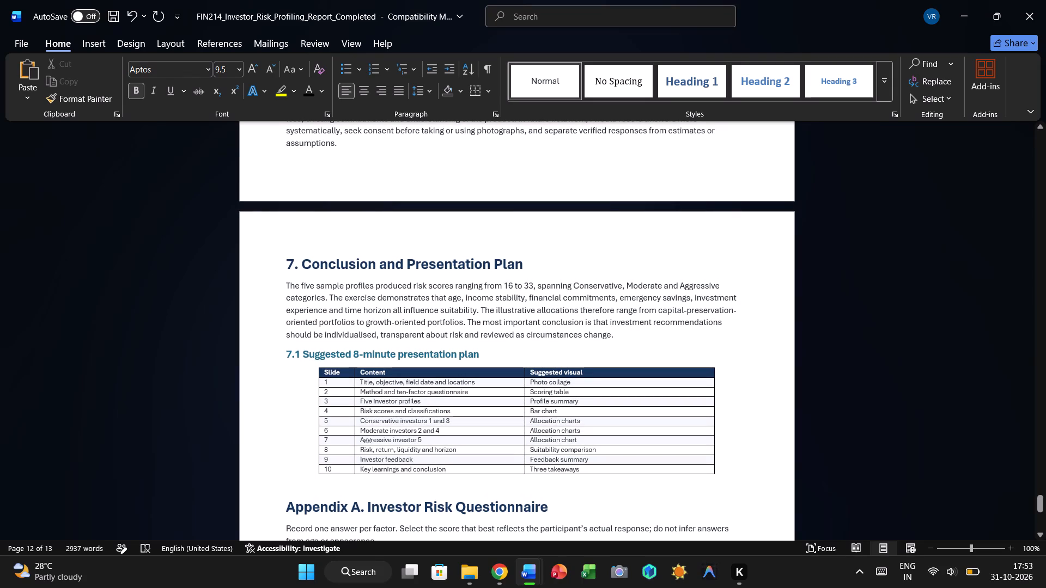
{"action": "left_click_drag", "start_coordinate": [286, 353], "coordinate": [407, 587]}
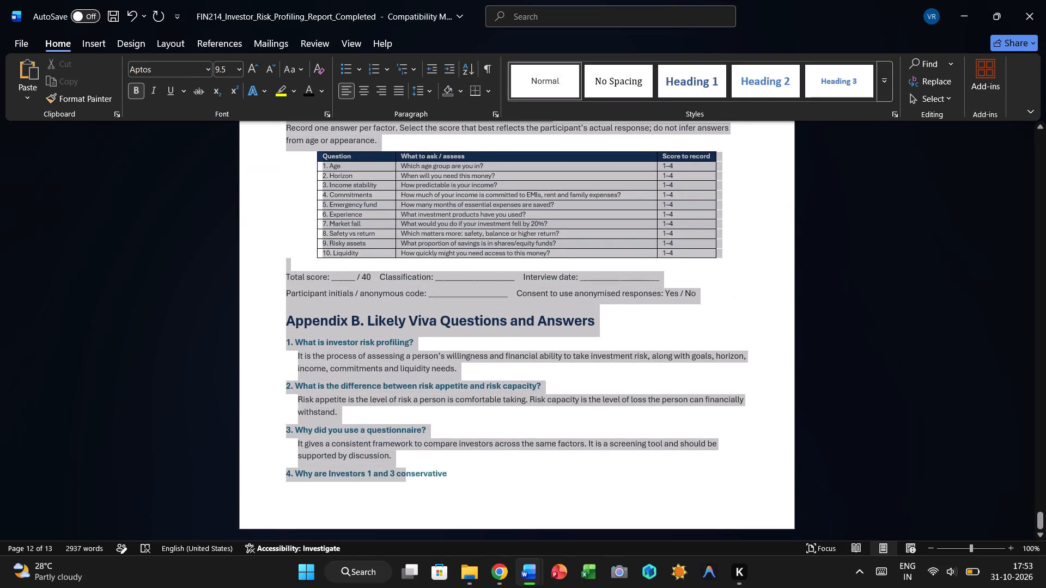
{"action": "left_click_drag", "start_coordinate": [407, 587], "coordinate": [477, 587]}
{"action": "key", "text": "BackSpace"}
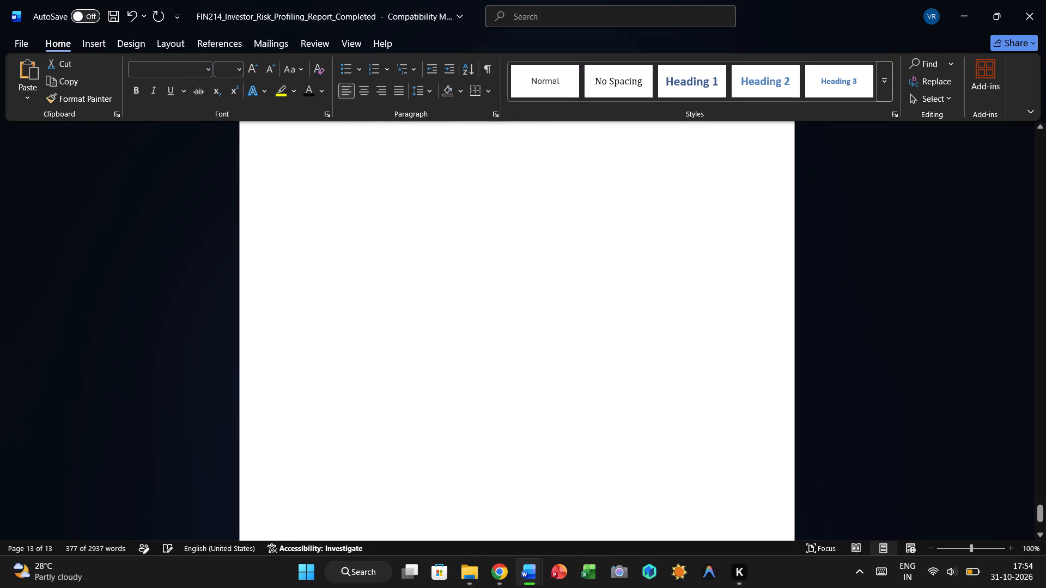
{"action": "left_click", "coordinate": [677, 346]}
Review the remaining end of the report, from the section 5.1 observations through the section 7 conclusion.
{"action": "scroll", "coordinate": [677, 346], "scroll_direction": "up", "scroll_amount": 1}
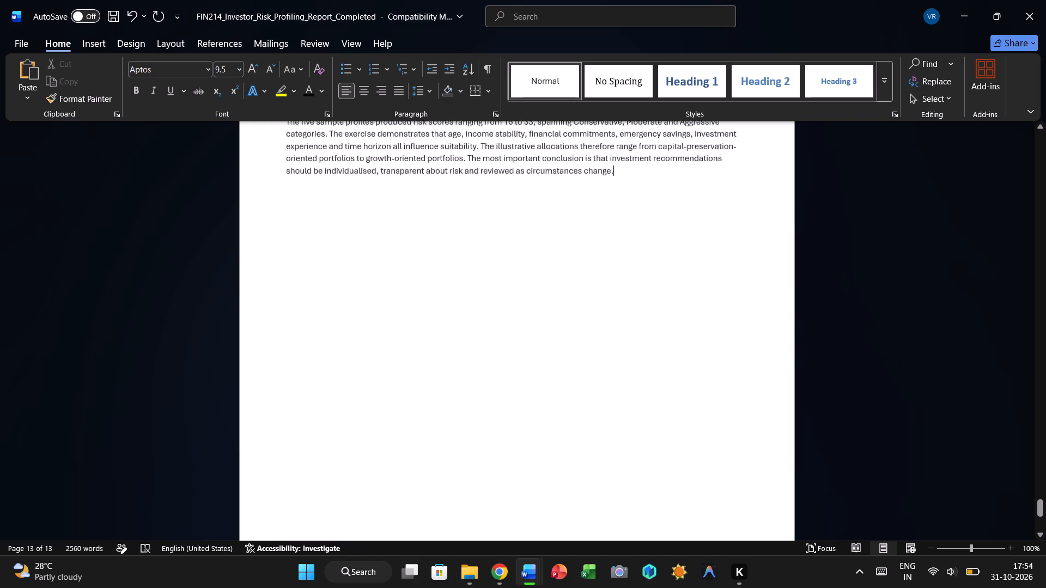
{"action": "scroll", "coordinate": [677, 346], "scroll_direction": "up", "scroll_amount": 3}
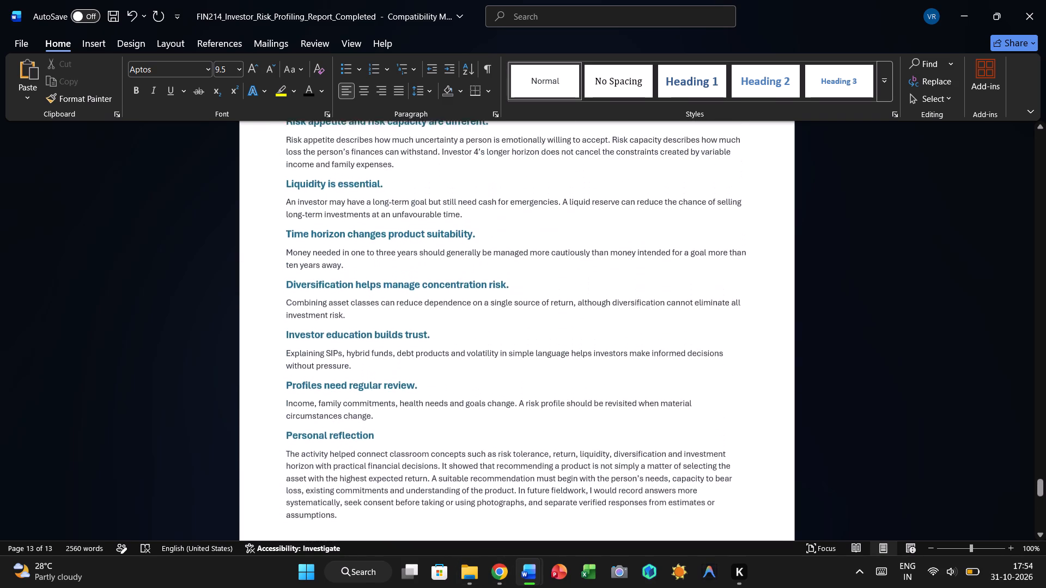
{"action": "scroll", "coordinate": [677, 346], "scroll_direction": "up", "scroll_amount": 2}
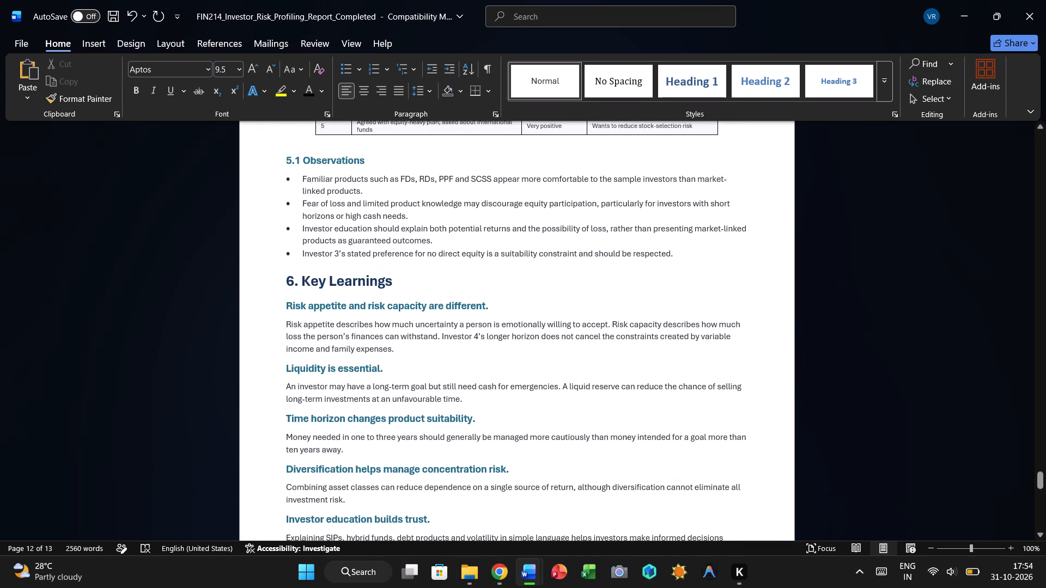
{"action": "scroll", "coordinate": [677, 346], "scroll_direction": "down", "scroll_amount": 7}
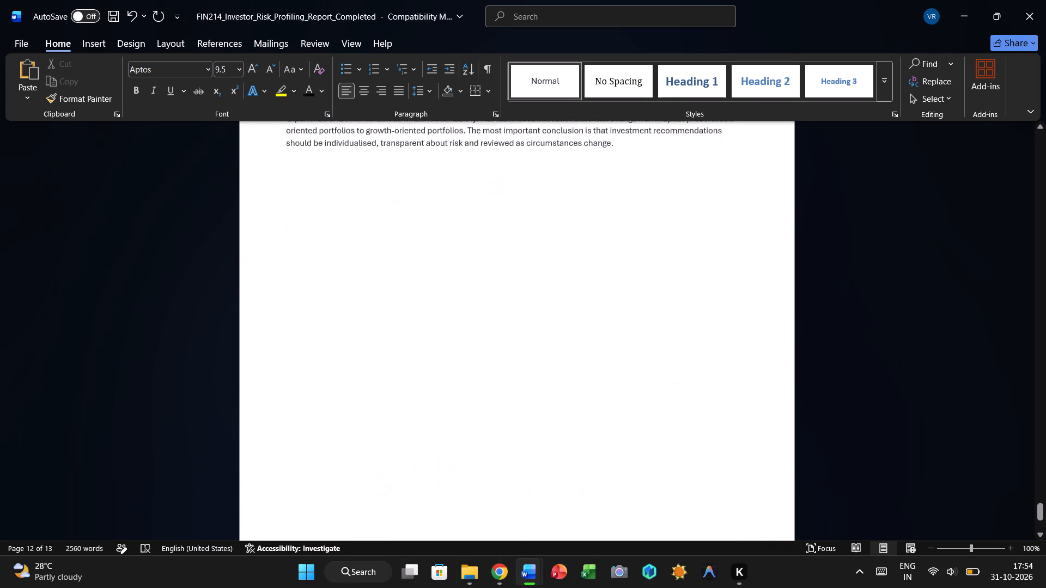
{"action": "scroll", "coordinate": [677, 346], "scroll_direction": "up", "scroll_amount": 1}
{"action": "left_click", "coordinate": [574, 473]}
{"action": "scroll", "coordinate": [574, 473], "scroll_direction": "down", "scroll_amount": 1}
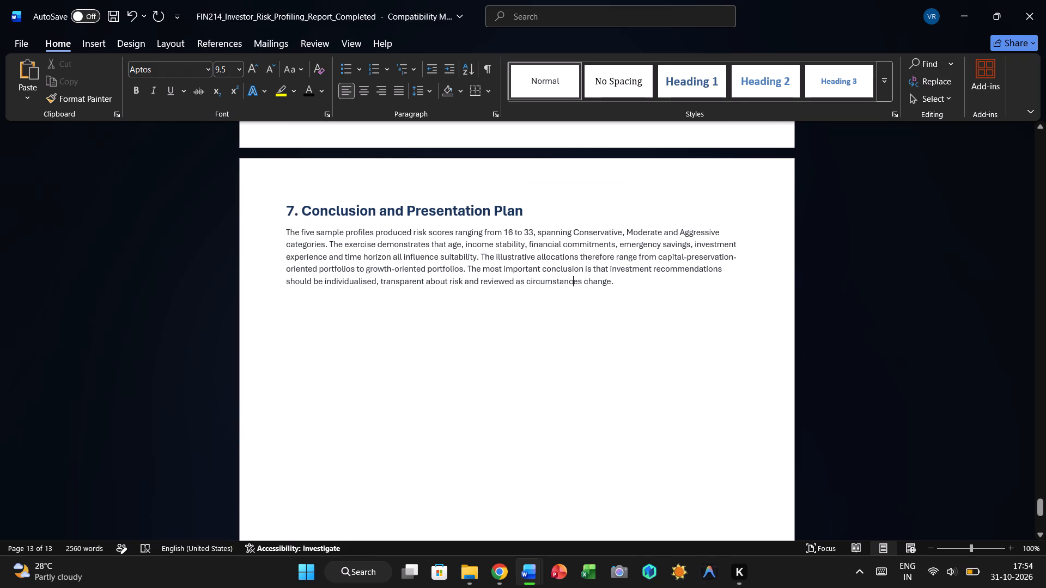
{"action": "scroll", "coordinate": [574, 473], "scroll_direction": "down", "scroll_amount": 1}
{"action": "scroll", "coordinate": [529, 422], "scroll_direction": "up", "scroll_amount": 1}
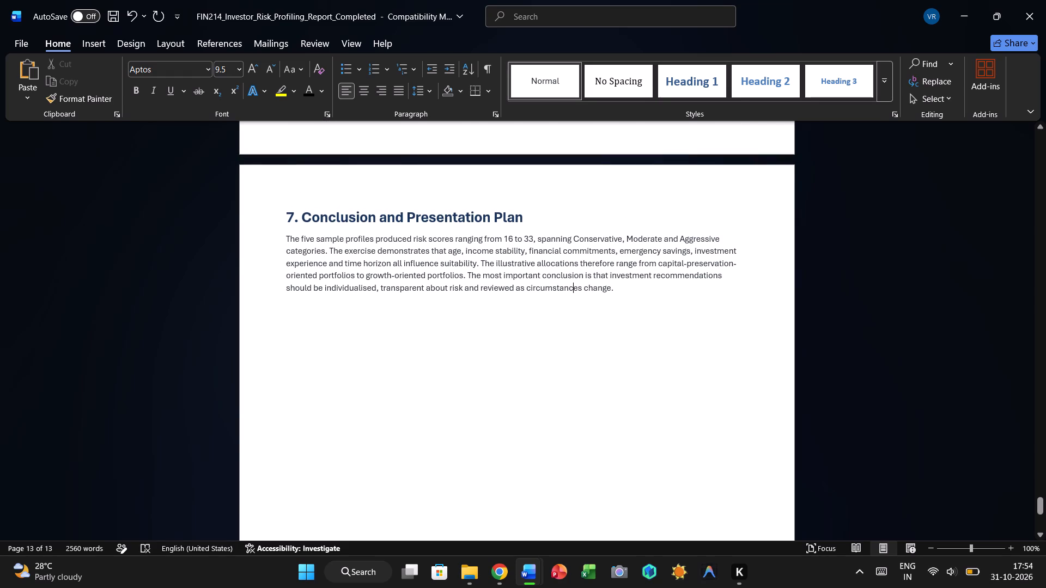
Add thirteen line breaks after the section 7 conclusion paragraph and write a slightly indented "THANK YOU" on the last line.
{"action": "left_click", "coordinate": [617, 296]}
{"action": "key", "text": "Return"}
{"action": "key", "text": "Return"}
{"action": "key", "text": "Return"}
{"action": "key", "text": "Return"}
{"action": "key", "text": "Return"}
{"action": "key", "text": "Return"}
{"action": "key", "text": "Return"}
{"action": "key", "text": "Return"}
{"action": "key", "text": "Return"}
{"action": "key", "text": "Return"}
{"action": "key", "text": "Return"}
{"action": "key", "text": "Return"}
{"action": "key", "text": "Return"}
{"action": "scroll", "coordinate": [617, 296], "scroll_direction": "down", "scroll_amount": 1}
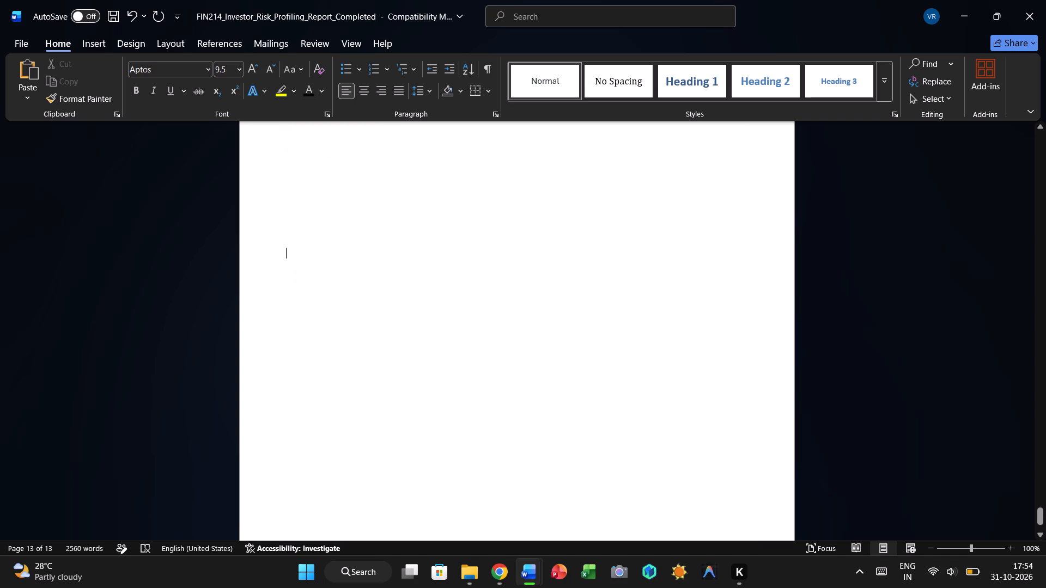
{"action": "scroll", "coordinate": [617, 296], "scroll_direction": "down", "scroll_amount": 1}
{"action": "key", "text": "space"}
{"action": "key", "text": "space"}
{"action": "type", "text": "THANK T"}
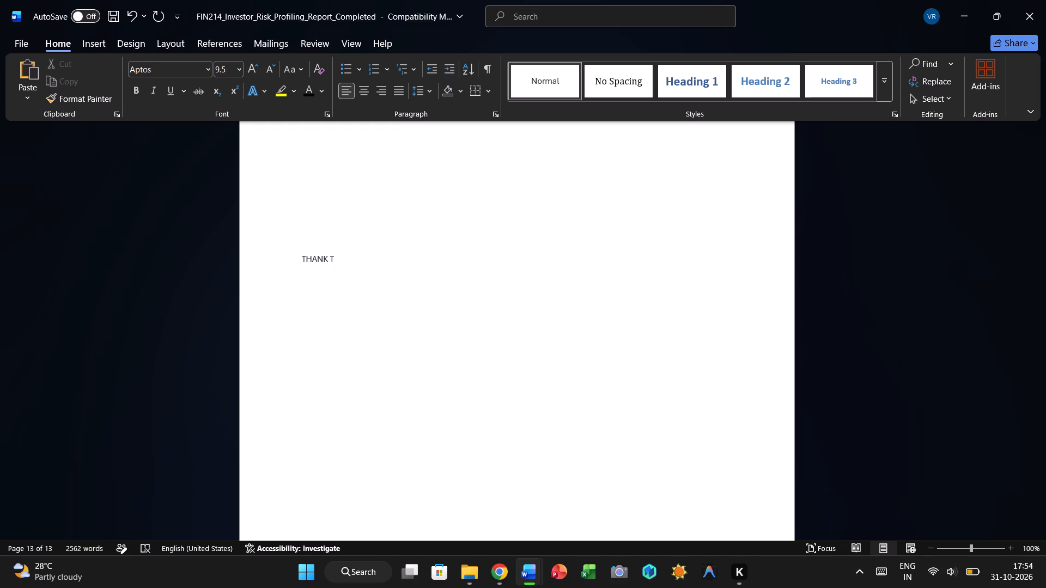
{"action": "key", "text": "BackSpace"}
{"action": "type", "text": "YOU"}
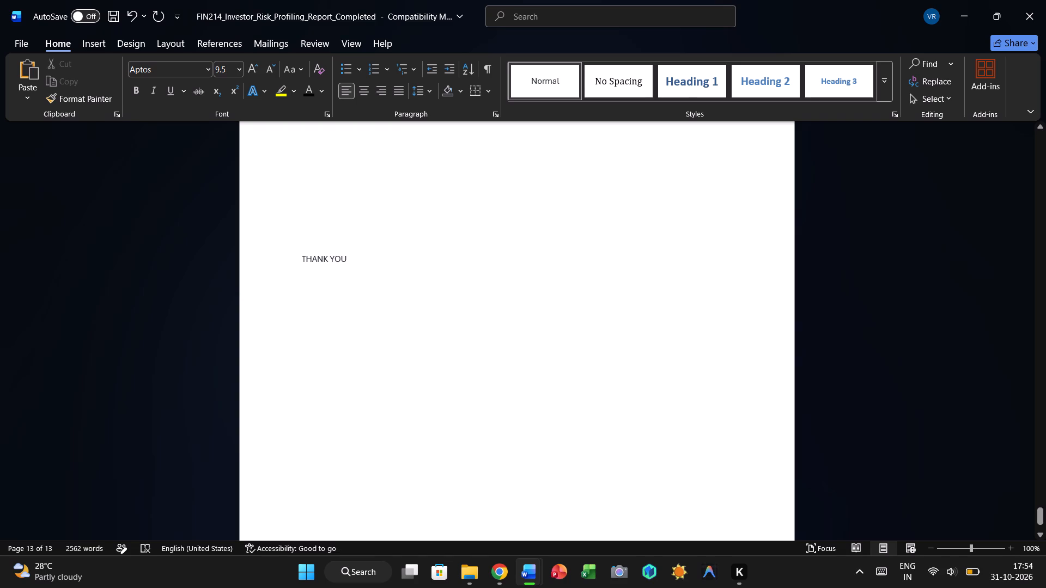
Format the THANK YOU line with font size 36 and the standard green font colour.
{"action": "left_click_drag", "start_coordinate": [356, 254], "coordinate": [344, 258]}
{"action": "left_click_drag", "start_coordinate": [344, 258], "coordinate": [285, 272]}
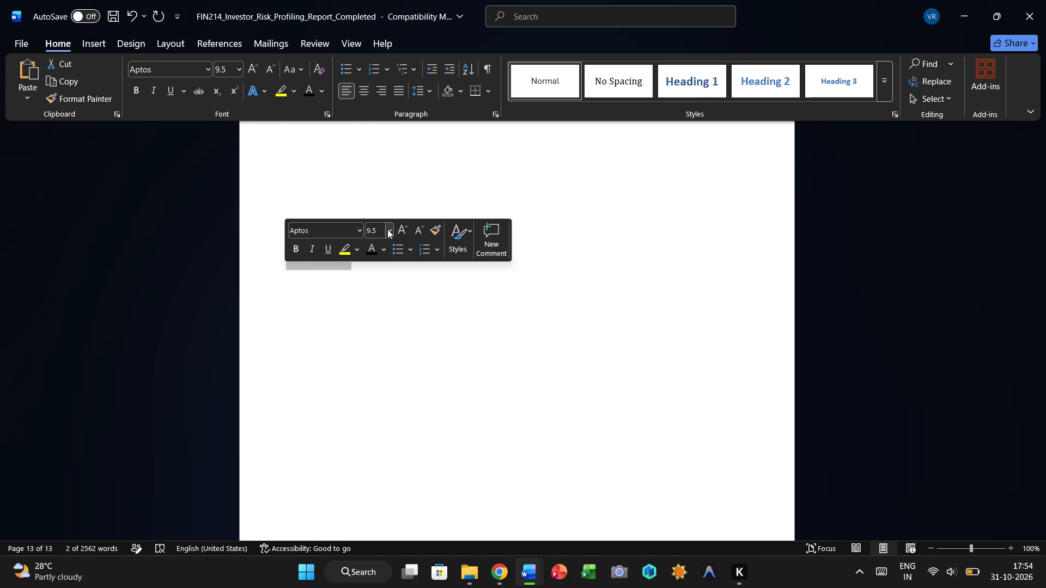
{"action": "left_click", "coordinate": [387, 229]}
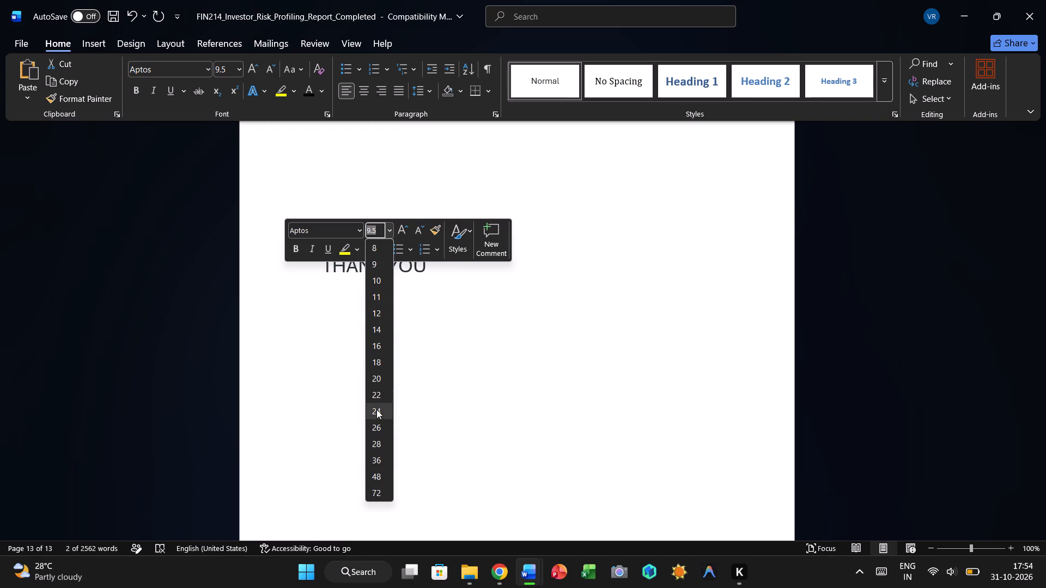
{"action": "left_click", "coordinate": [380, 458]}
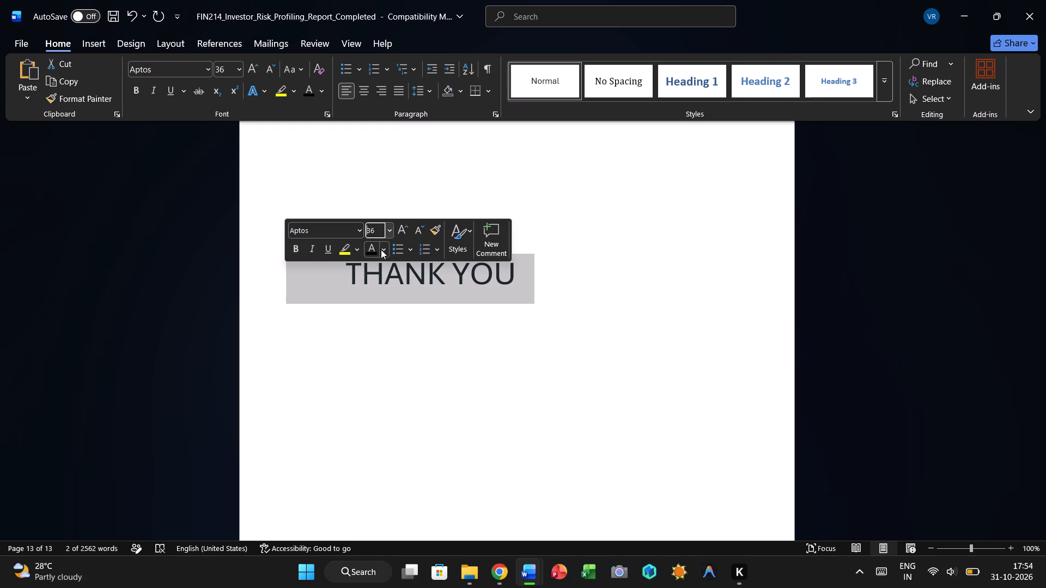
{"action": "left_click", "coordinate": [387, 249]}
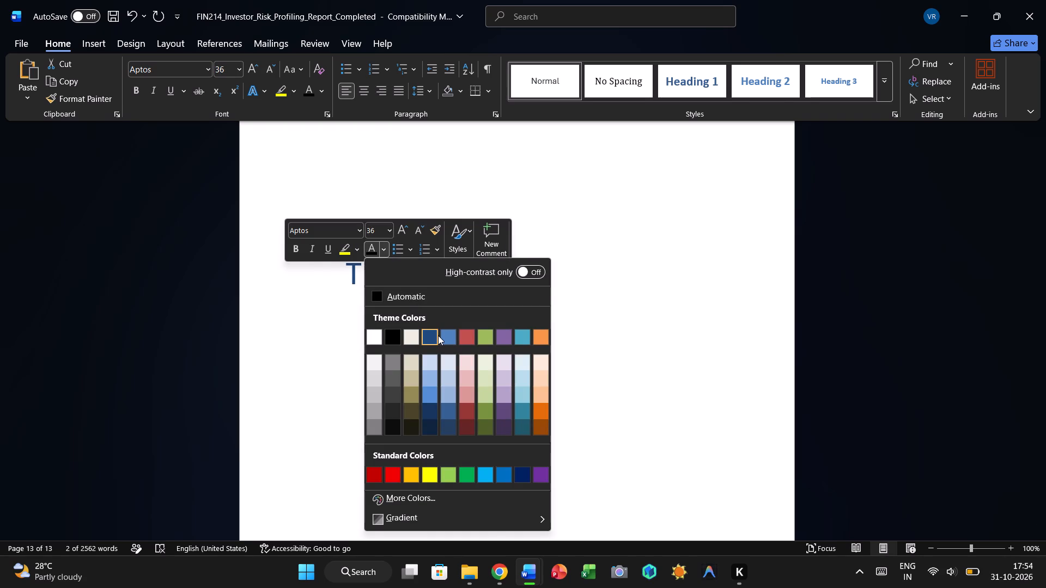
{"action": "left_click", "coordinate": [467, 474]}
{"action": "left_click", "coordinate": [540, 405]}
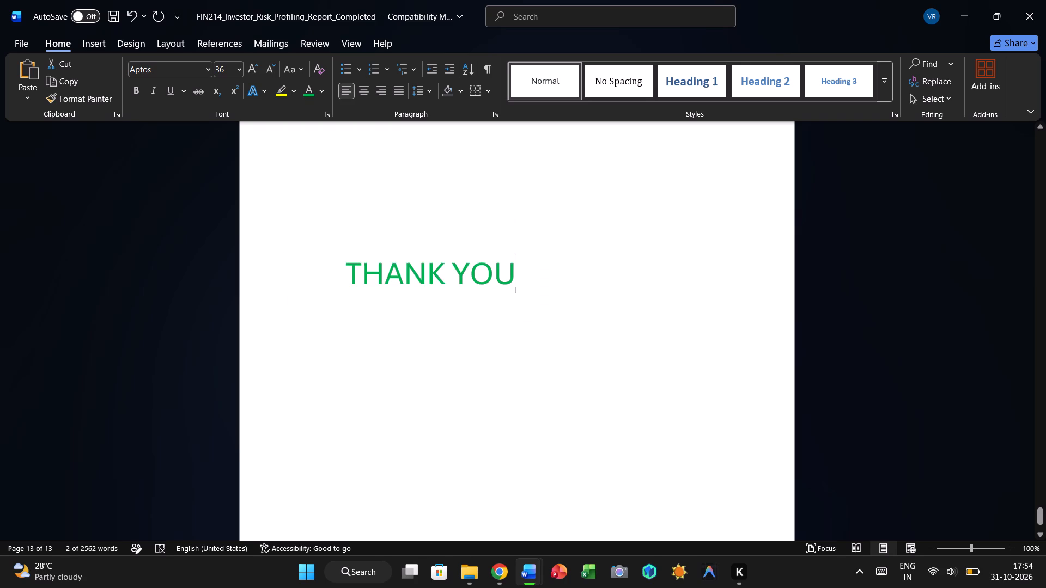
Insert nine more spaces before THANK YOU to bring it closer to the centre of the page.
{"action": "left_click", "coordinate": [348, 272]}
{"action": "key", "text": "space"}
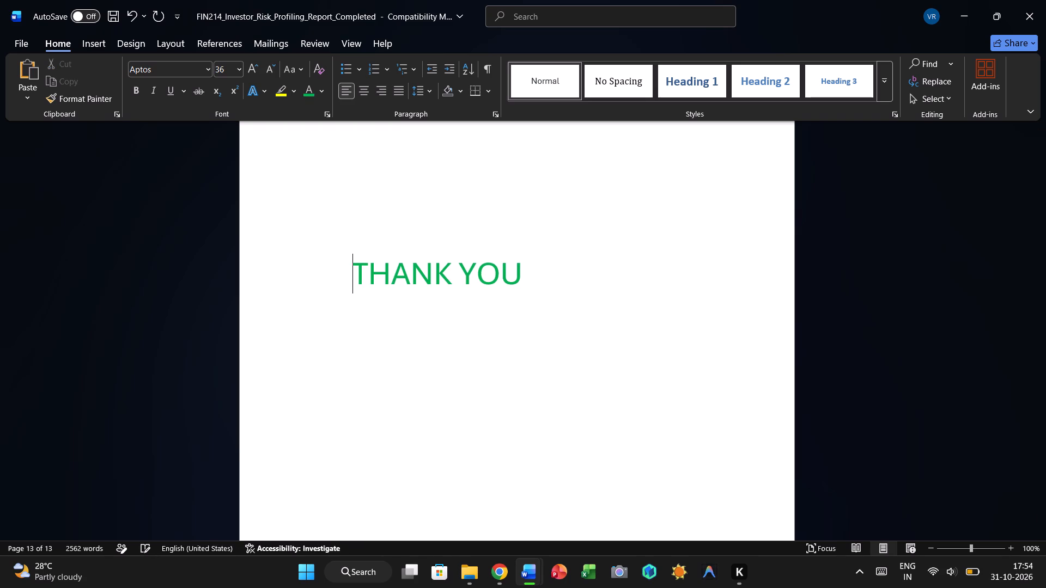
{"action": "key", "text": "space"}
{"action": "key", "text": "space"}
{"action": "key", "text": "space"}
{"action": "key", "text": "space"}
{"action": "key", "text": "space"}
{"action": "key", "text": "space"}
{"action": "key", "text": "space"}
{"action": "key", "text": "space"}
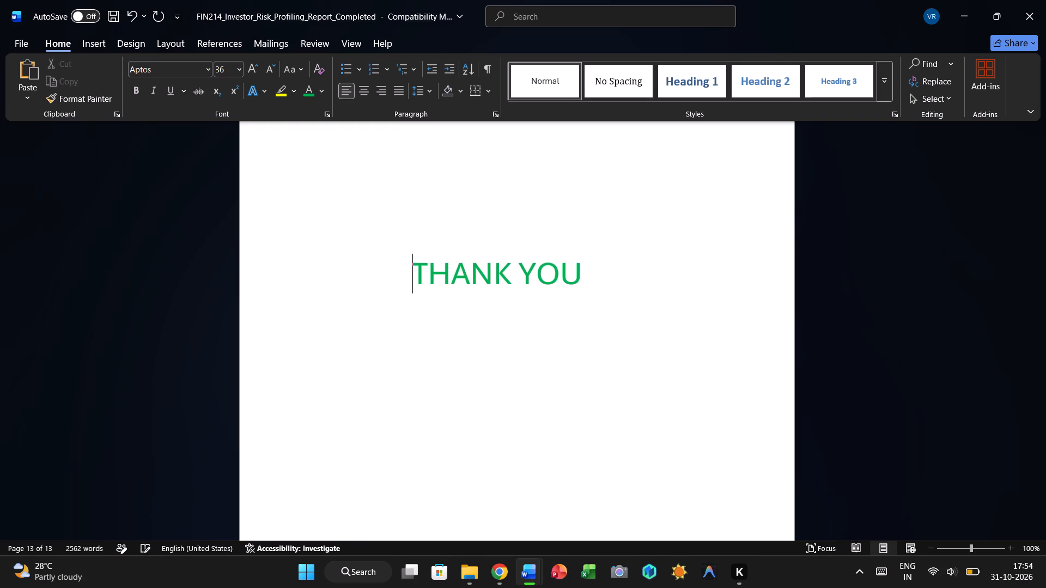
{"action": "left_click", "coordinate": [616, 293]}
Make the THANK YOU line on the last page bold and italic.
{"action": "scroll", "coordinate": [616, 293], "scroll_direction": "right", "scroll_amount": 1}
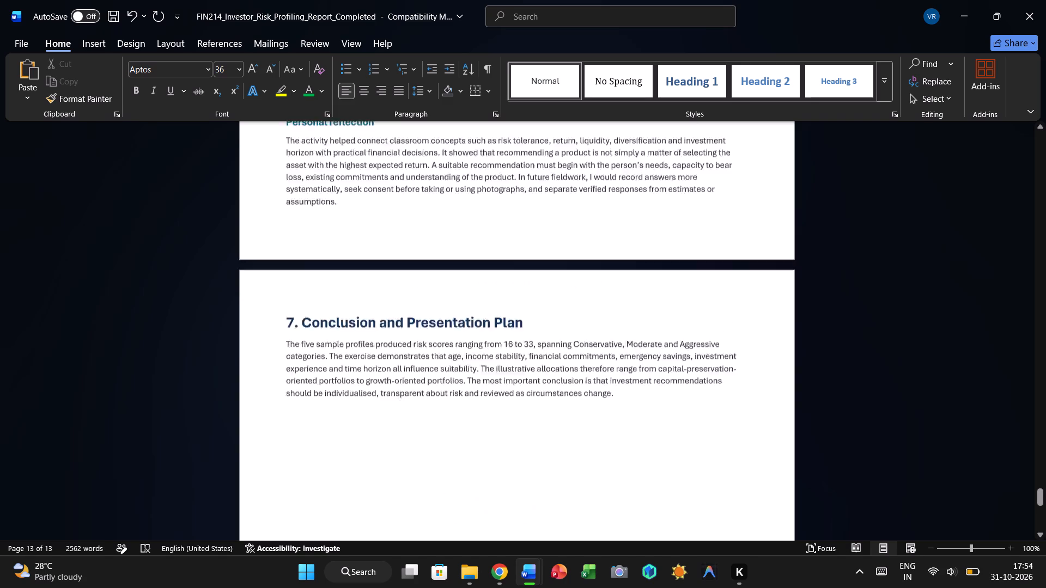
{"action": "scroll", "coordinate": [616, 293], "scroll_direction": "right", "scroll_amount": 4}
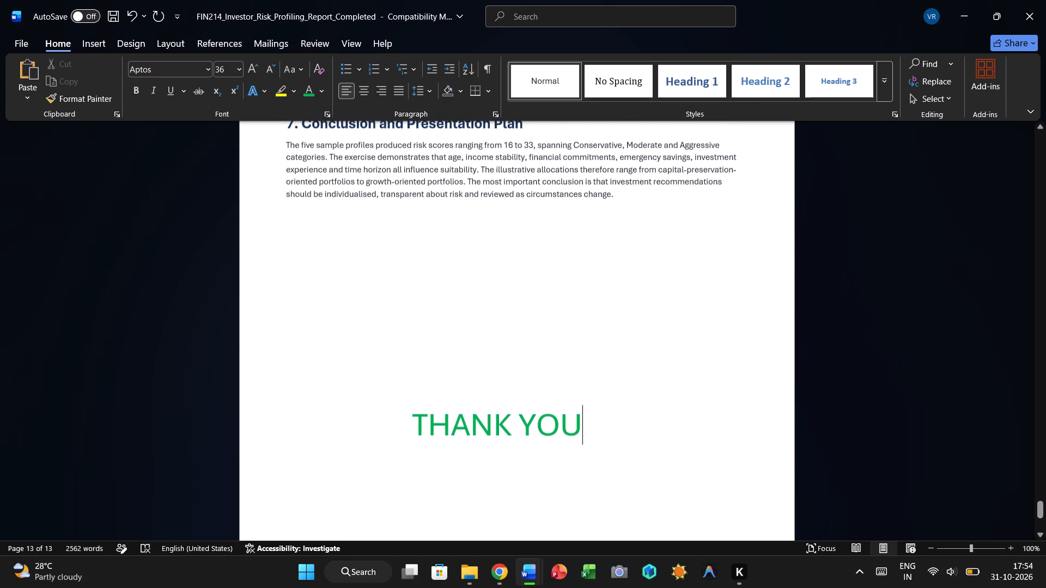
{"action": "left_click_drag", "start_coordinate": [583, 420], "coordinate": [372, 433]}
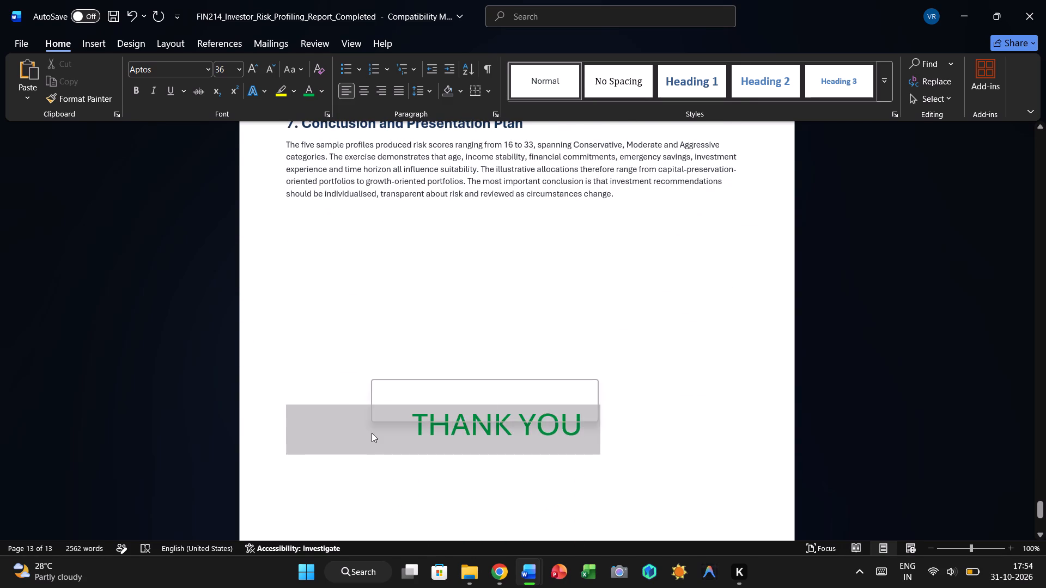
{"action": "left_click", "coordinate": [398, 405]}
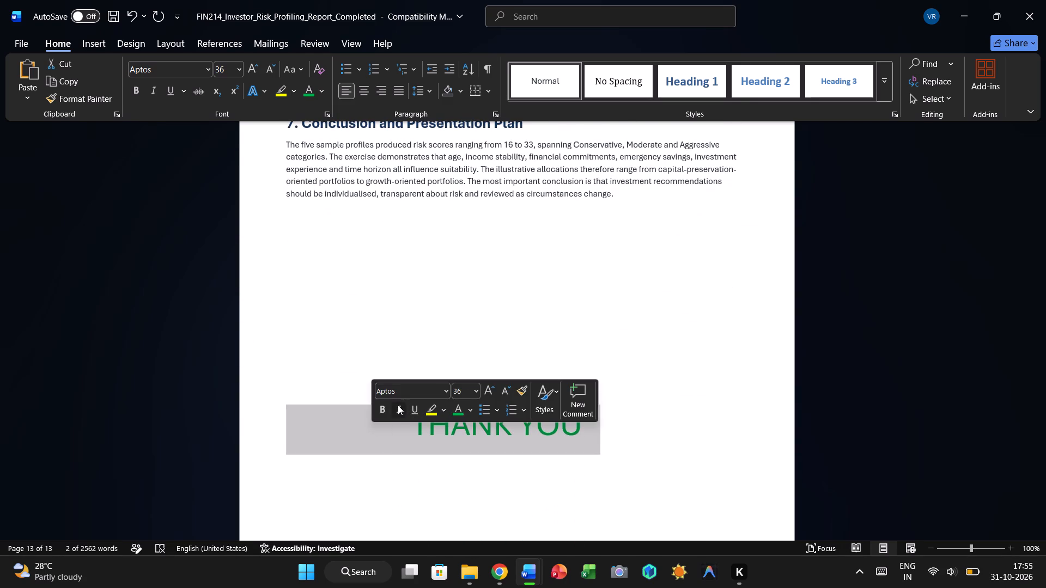
{"action": "left_click", "coordinate": [385, 405]}
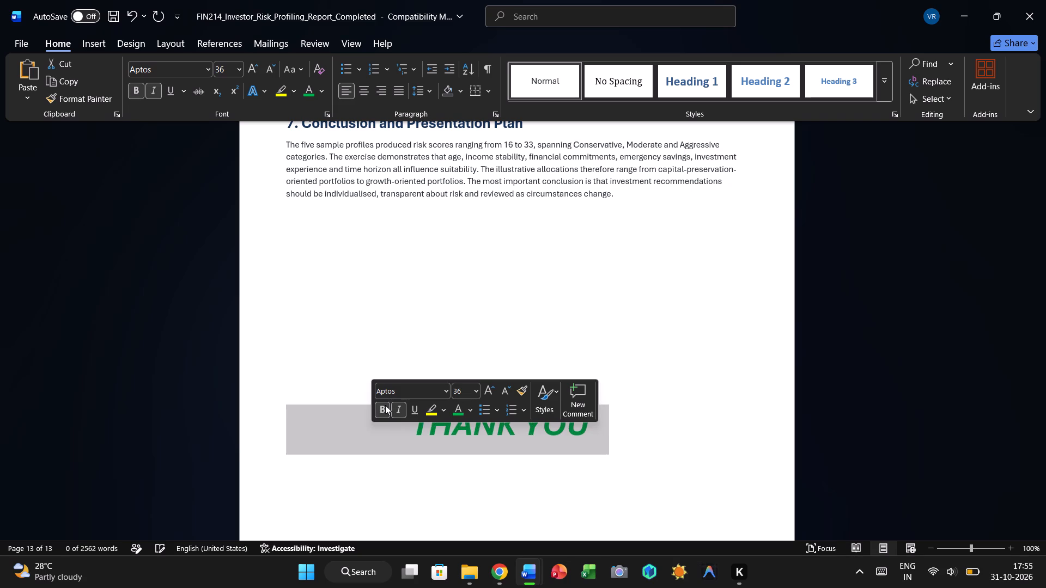
{"action": "left_click", "coordinate": [669, 469]}
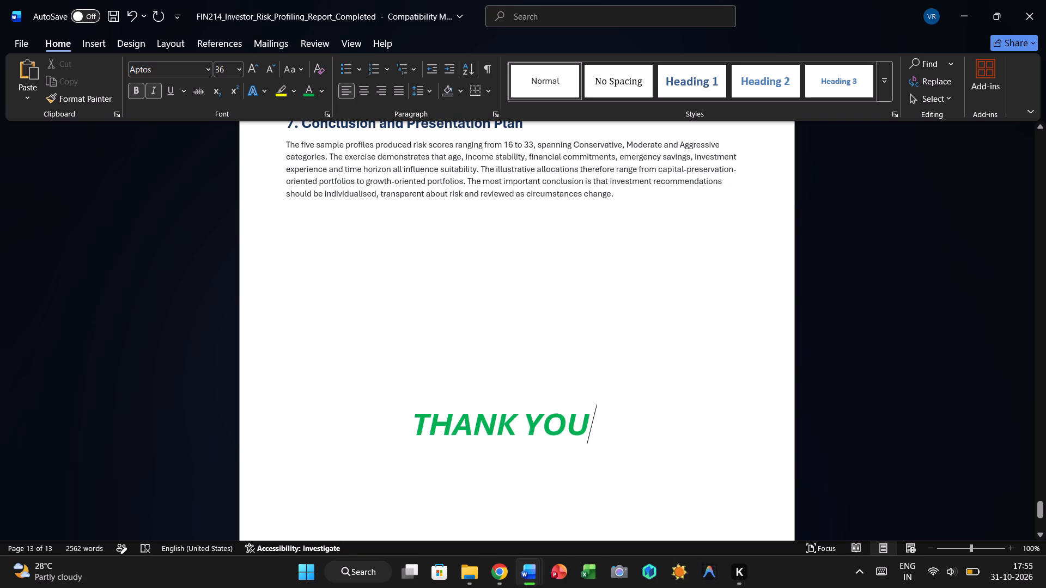
Change the font colour of the THANK YOU line to the theme's black.
{"action": "scroll", "coordinate": [669, 469], "scroll_direction": "up", "scroll_amount": 1}
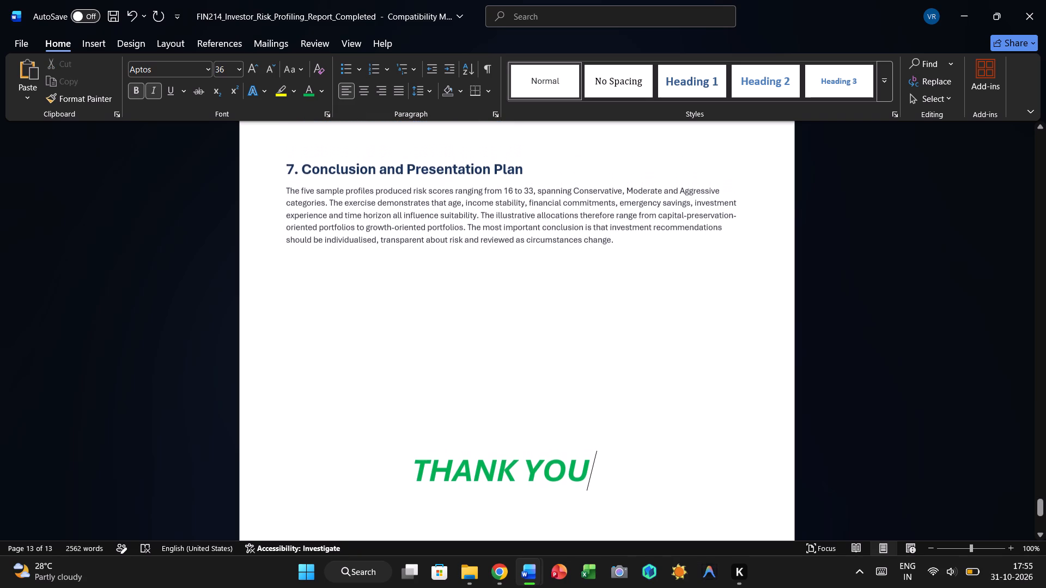
{"action": "left_click_drag", "start_coordinate": [592, 472], "coordinate": [361, 463]}
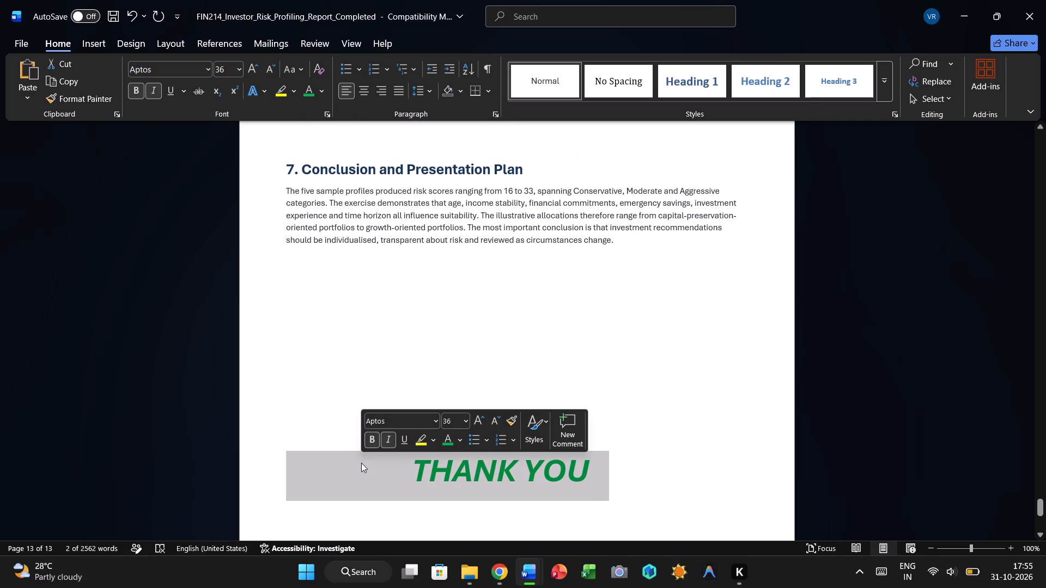
{"action": "left_click", "coordinate": [457, 432]}
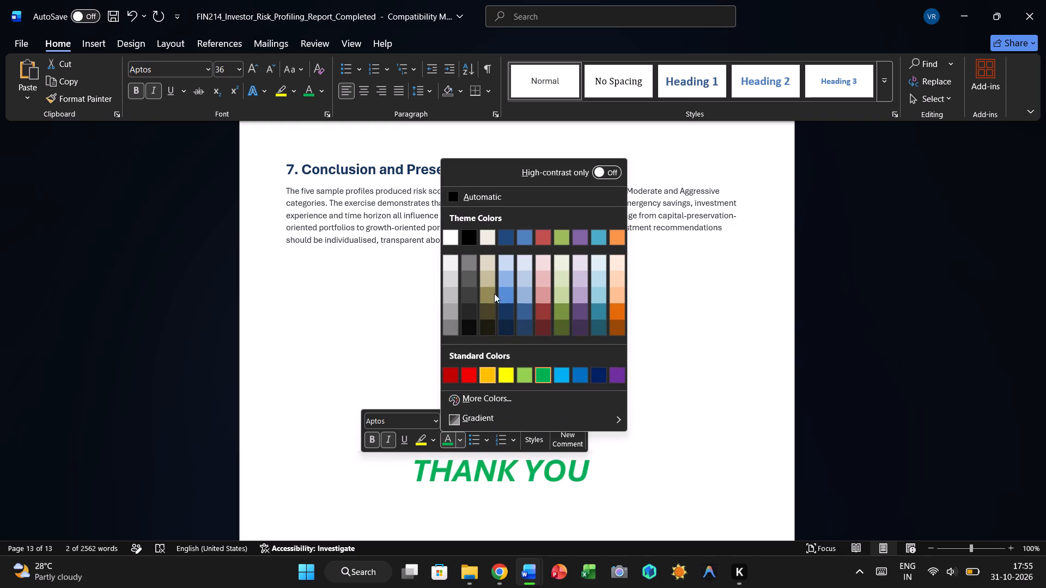
{"action": "left_click", "coordinate": [465, 236]}
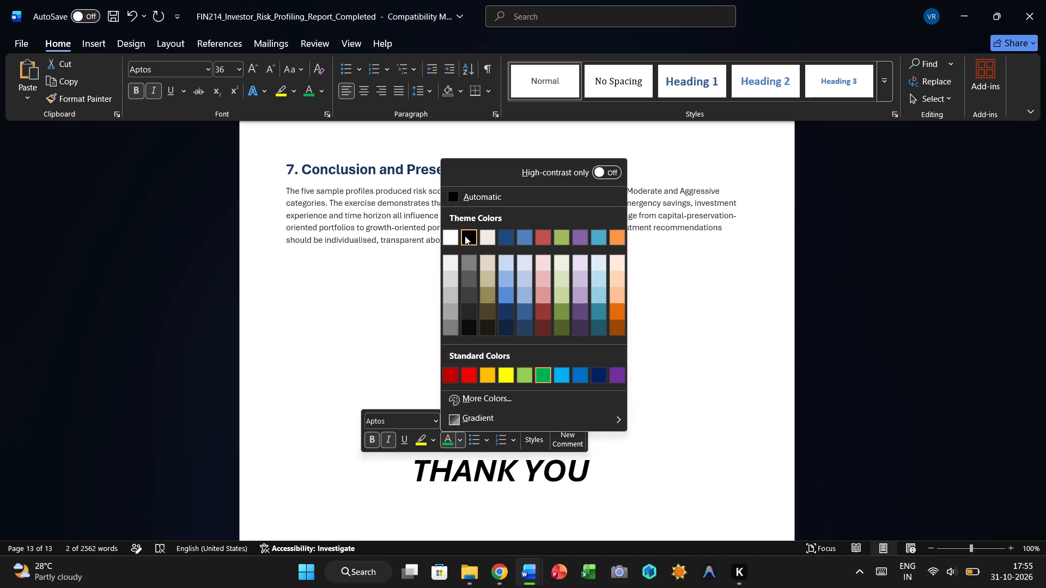
{"action": "left_click", "coordinate": [649, 287]}
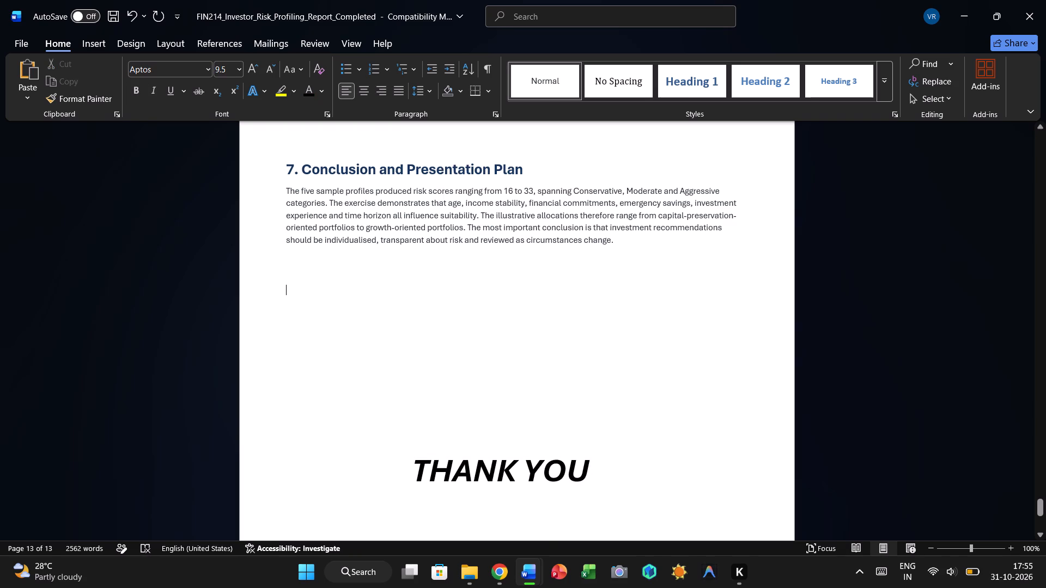
Shorten the section 7 heading to "7. Conclusion" by deleting the words "and Presentation Plan".
{"action": "scroll", "coordinate": [649, 287], "scroll_direction": "right", "scroll_amount": 1}
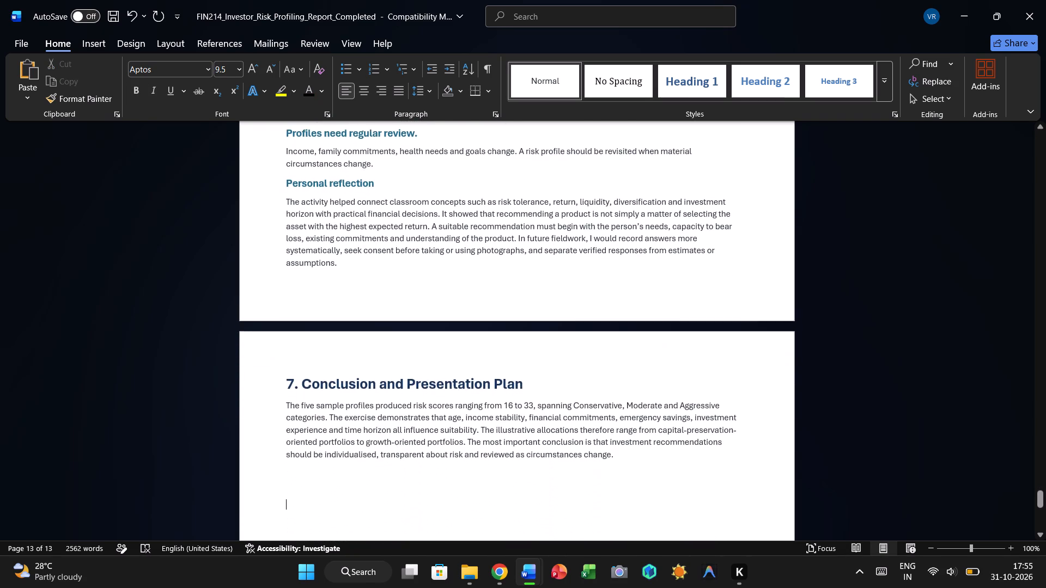
{"action": "scroll", "coordinate": [649, 287], "scroll_direction": "right", "scroll_amount": 1}
{"action": "left_click", "coordinate": [528, 376]}
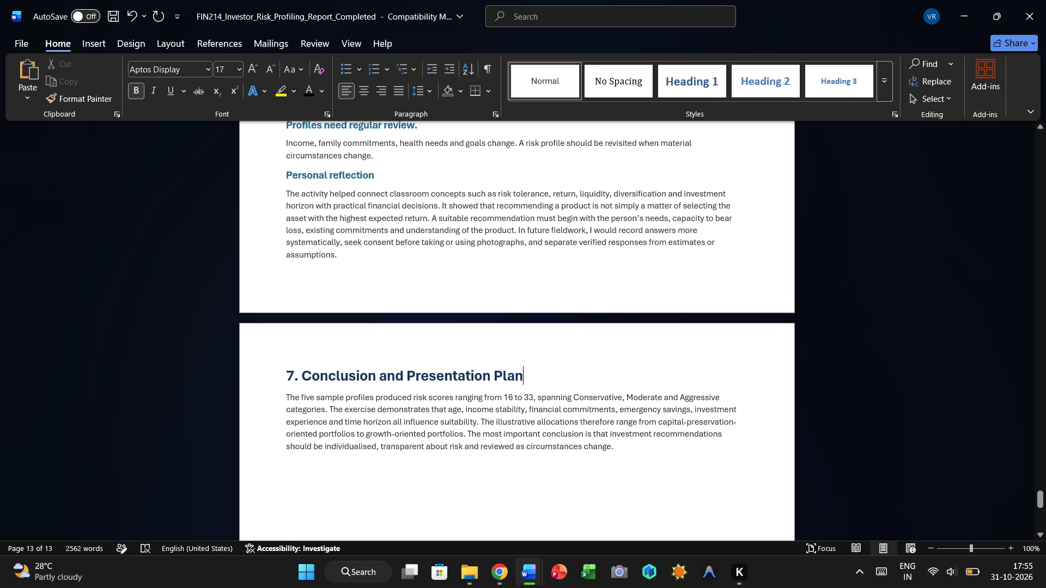
{"action": "key", "text": "BackSpace"}
{"action": "key", "text": "BackSpace"}
{"action": "key", "text": "BackSpace"}
{"action": "key", "text": "BackSpace"}
{"action": "key", "text": "BackSpace"}
{"action": "key", "text": "BackSpace"}
{"action": "key", "text": "BackSpace"}
{"action": "key", "text": "BackSpace"}
{"action": "key", "text": "BackSpace"}
{"action": "key", "text": "BackSpace"}
{"action": "key", "text": "BackSpace"}
{"action": "key", "text": "BackSpace"}
{"action": "key", "text": "BackSpace"}
{"action": "key", "text": "BackSpace"}
{"action": "key", "text": "BackSpace"}
{"action": "key", "text": "BackSpace"}
{"action": "key", "text": "BackSpace"}
{"action": "key", "text": "BackSpace"}
{"action": "key", "text": "BackSpace"}
{"action": "key", "text": "BackSpace"}
{"action": "key", "text": "BackSpace"}
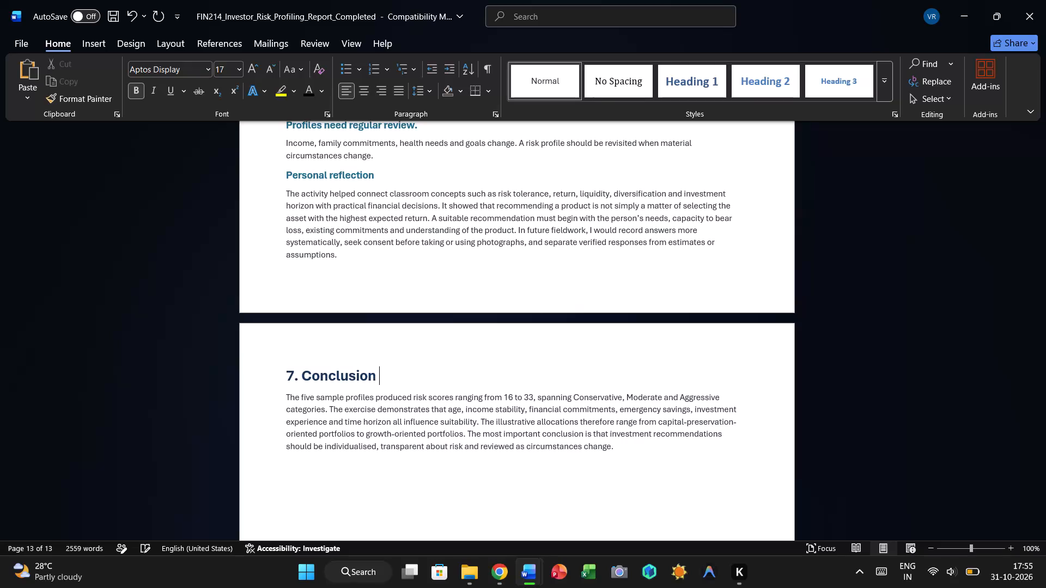
{"action": "key", "text": "BackSpace"}
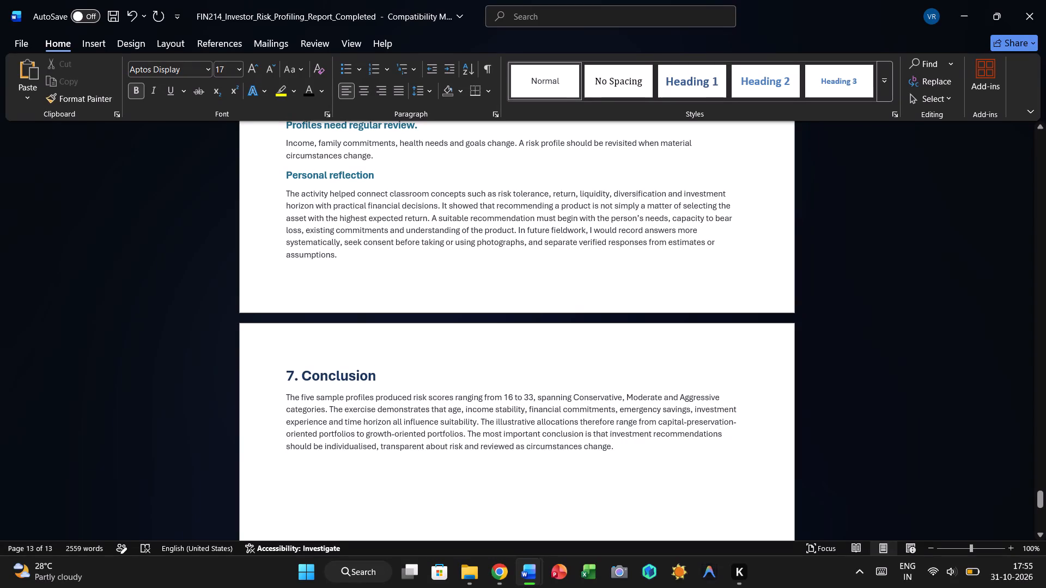
Set the font size of the "7. Conclusion" heading to 18.
{"action": "left_click_drag", "start_coordinate": [384, 372], "coordinate": [330, 373]}
{"action": "left_click_drag", "start_coordinate": [330, 373], "coordinate": [262, 372]}
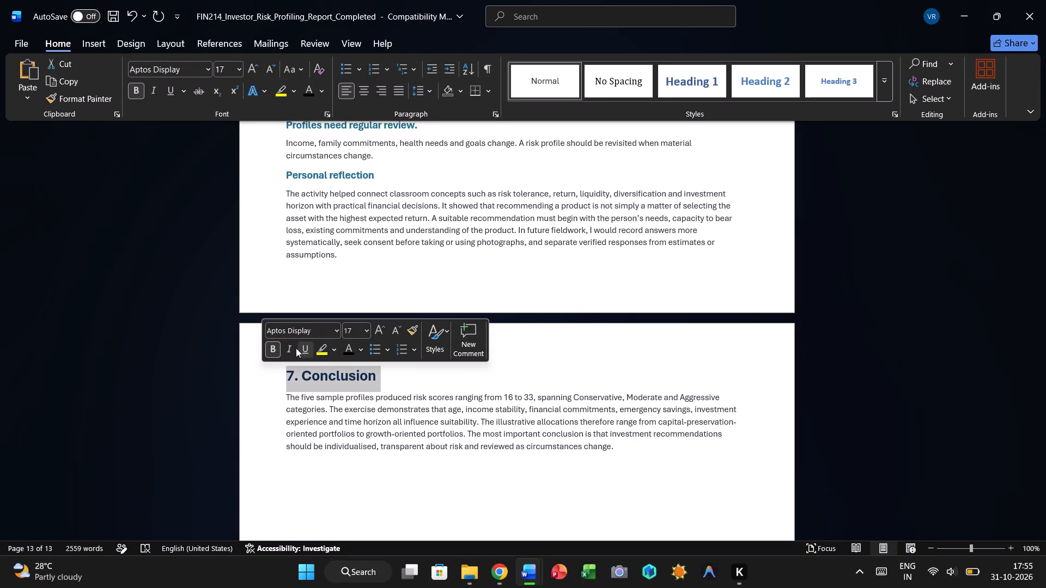
{"action": "left_click", "coordinate": [365, 328]}
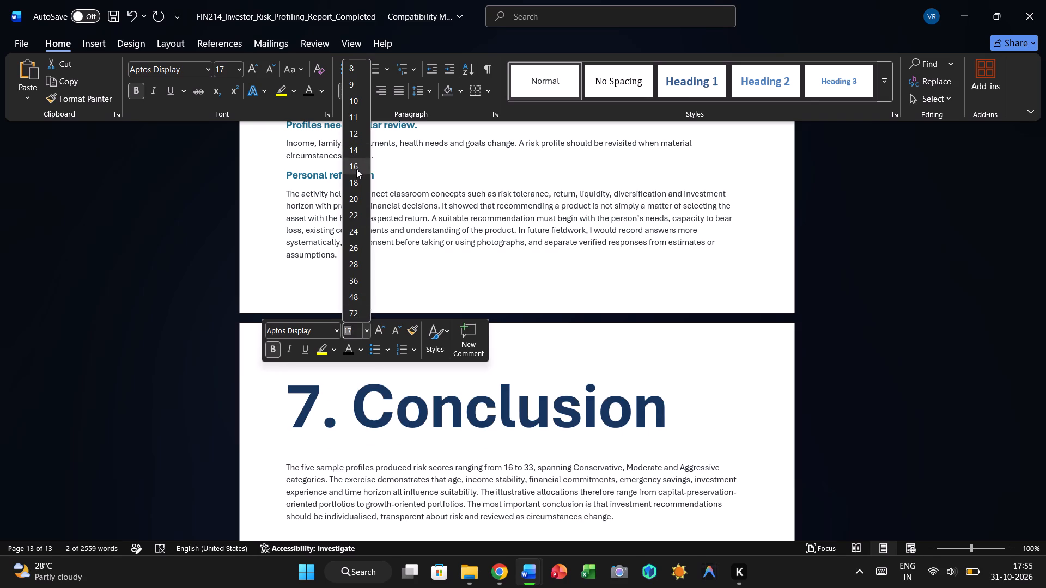
{"action": "left_click", "coordinate": [354, 179]}
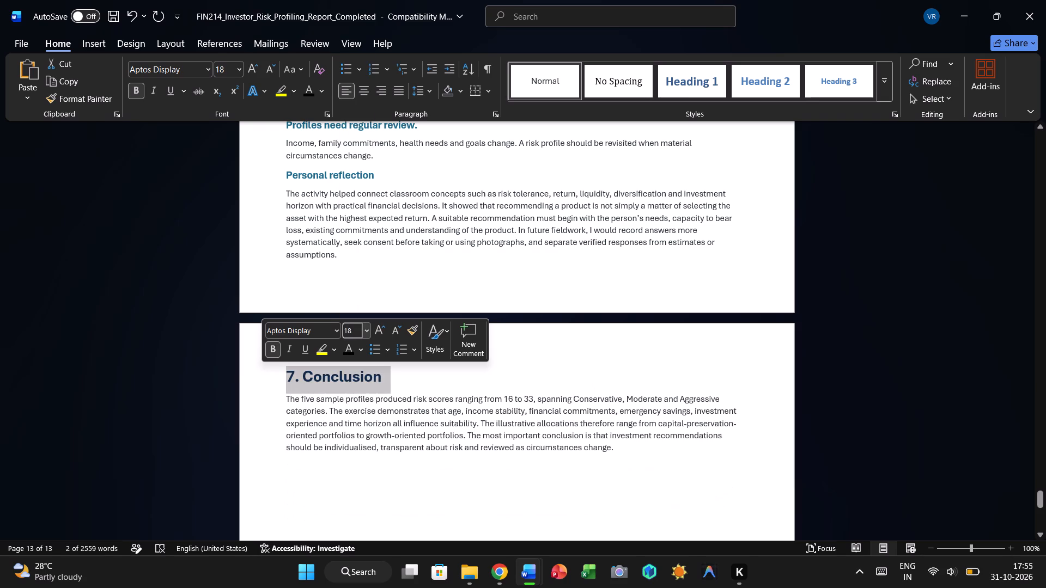
{"action": "left_click", "coordinate": [560, 356]}
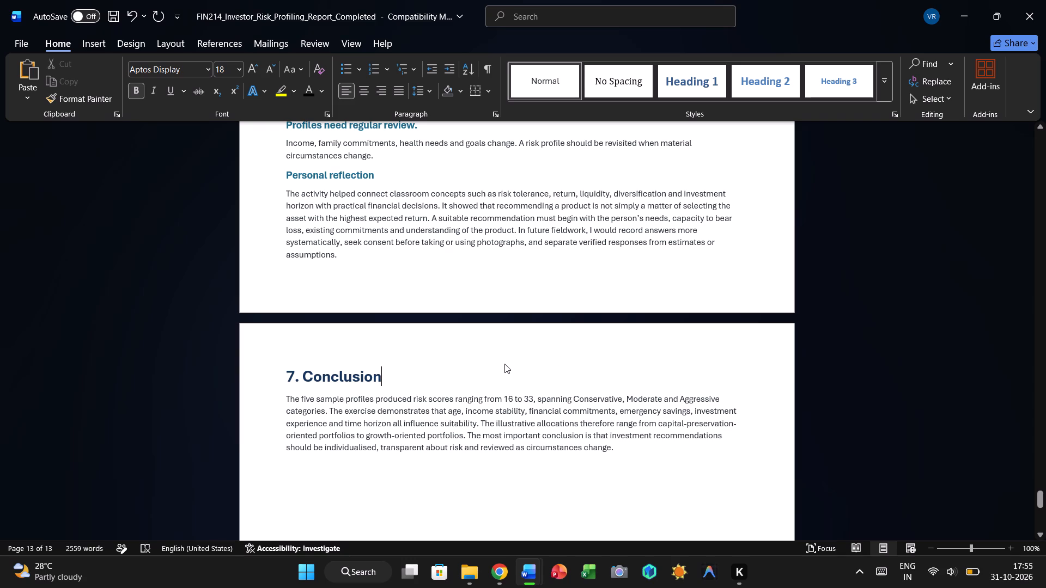
Add a colon at the end of the section 7 heading so it reads "7. Conclusion:".
{"action": "key", "text": "shift+colon"}
{"action": "key", "text": "space"}
{"action": "key", "text": "space"}
{"action": "key", "text": "Return"}
{"action": "key", "text": "BackSpace"}
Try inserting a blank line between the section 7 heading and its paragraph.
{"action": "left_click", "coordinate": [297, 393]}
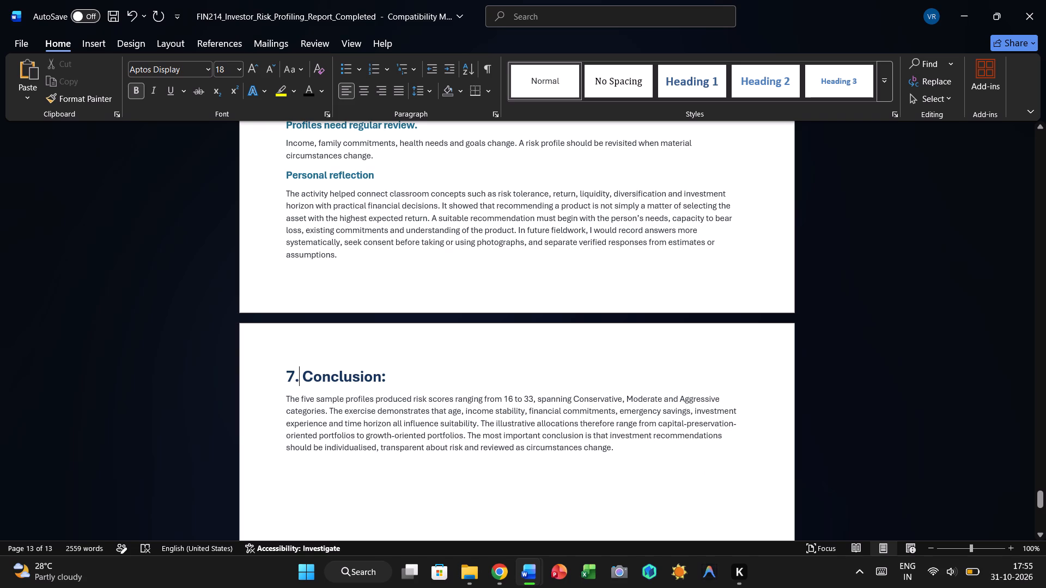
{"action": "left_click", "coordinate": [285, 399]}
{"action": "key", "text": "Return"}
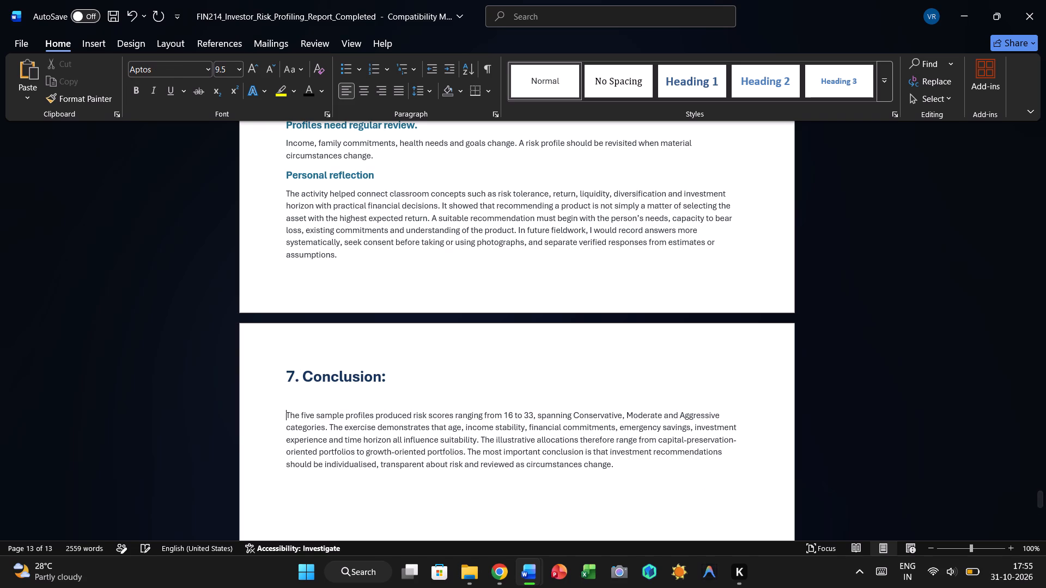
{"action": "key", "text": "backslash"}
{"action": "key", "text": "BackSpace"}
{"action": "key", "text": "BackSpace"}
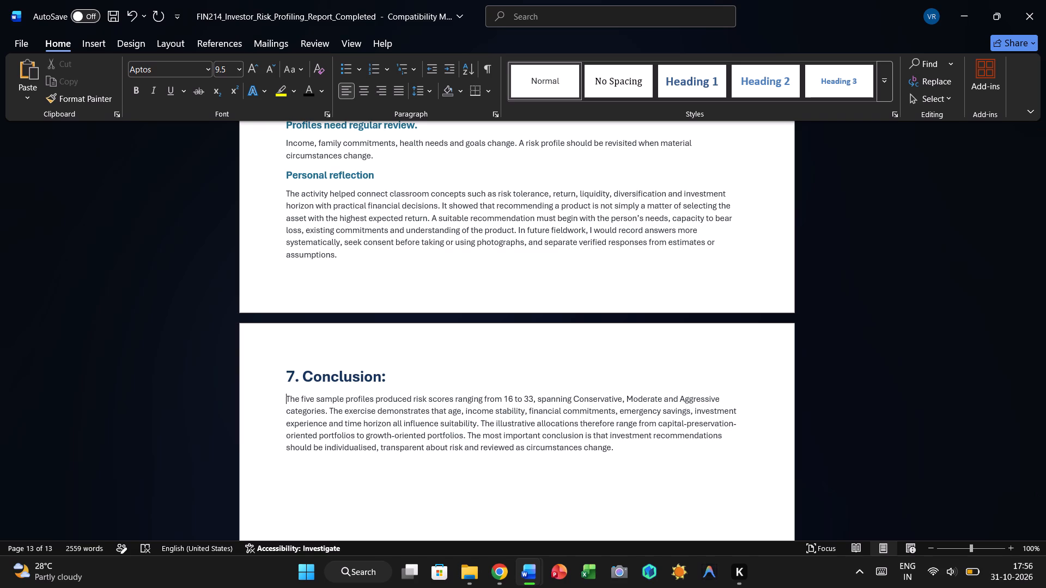
Review the report's closing pages, from the THANK YOU line back up through the conclusion and the personal reflection.
{"action": "scroll", "coordinate": [479, 480], "scroll_direction": "down", "scroll_amount": 6}
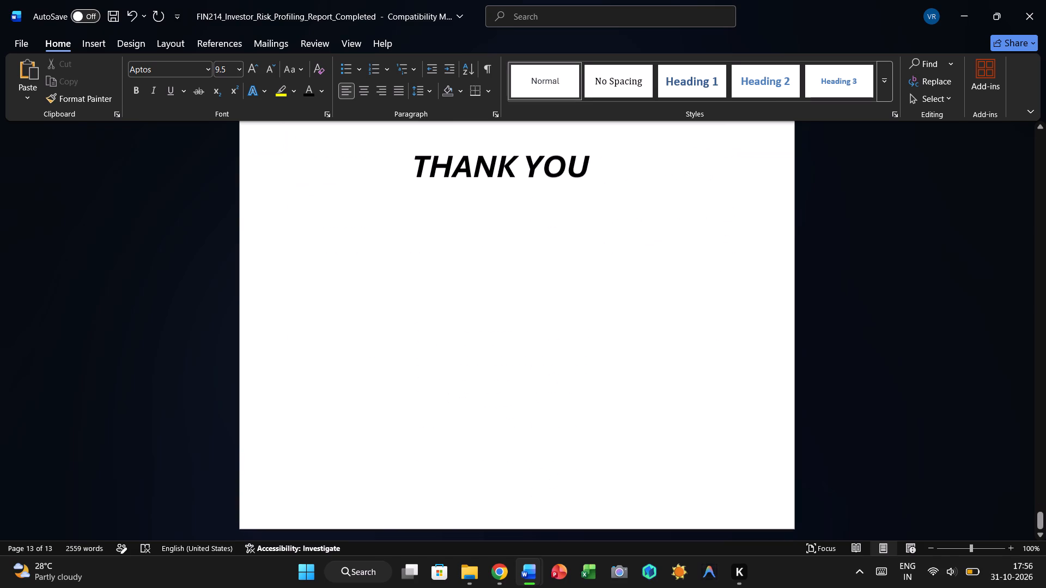
{"action": "scroll", "coordinate": [479, 480], "scroll_direction": "up", "scroll_amount": 3}
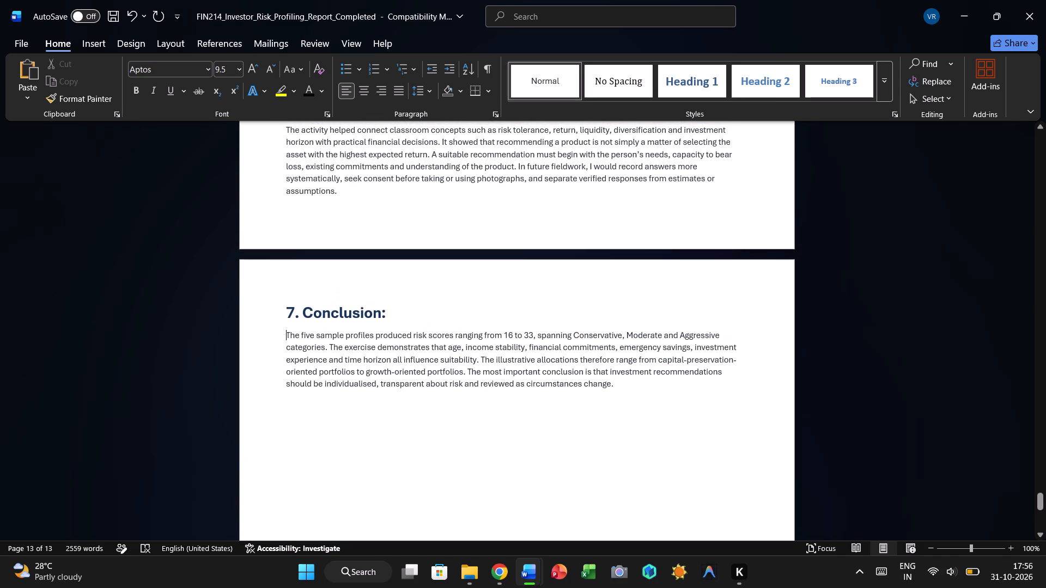
{"action": "scroll", "coordinate": [479, 480], "scroll_direction": "up", "scroll_amount": 3}
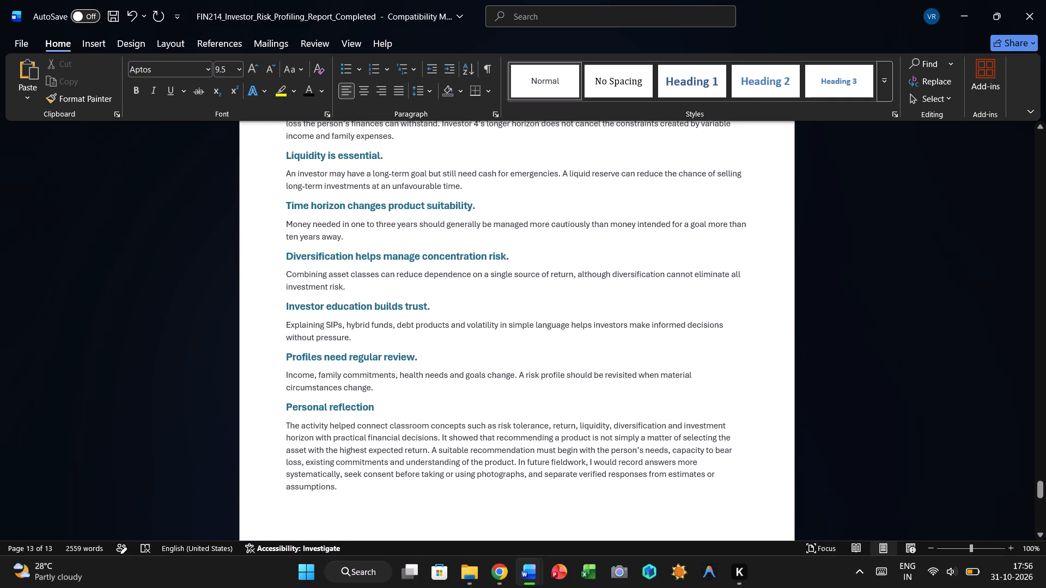
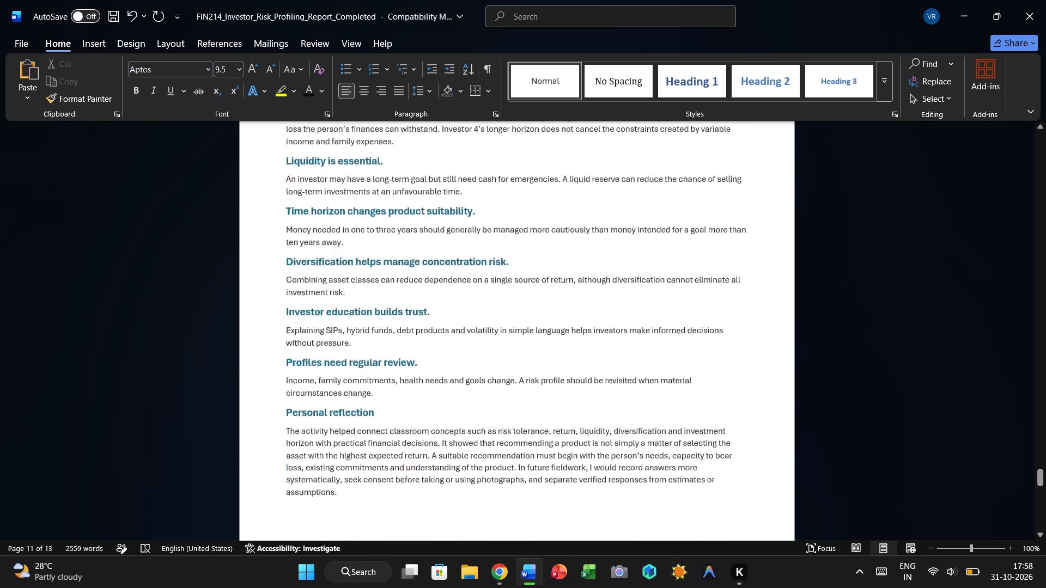
Insert two blank lines between the section 5 introductory paragraph and the investor feedback table.
{"action": "scroll", "coordinate": [643, 243], "scroll_direction": "right", "scroll_amount": 2}
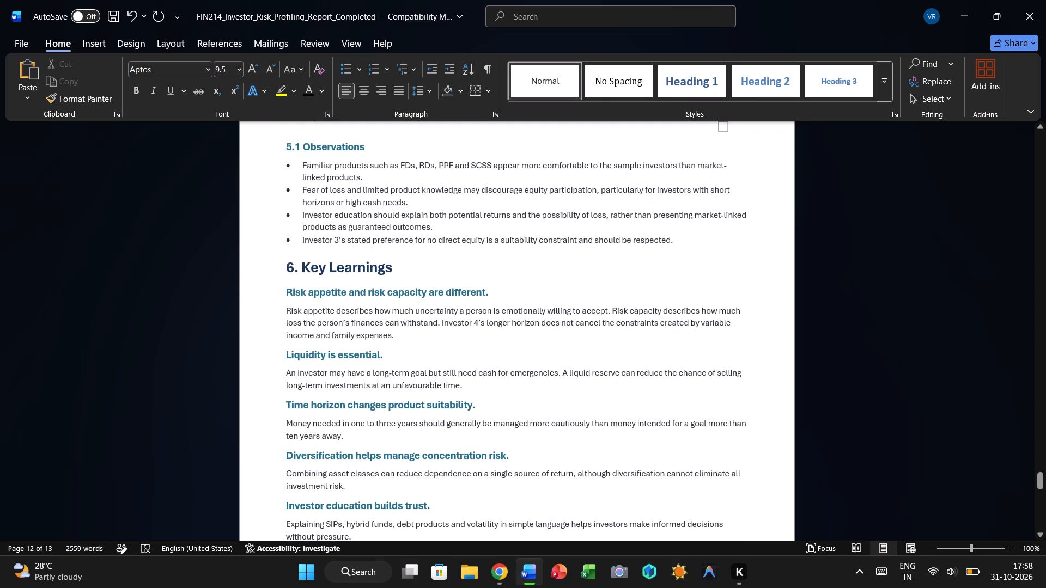
{"action": "scroll", "coordinate": [643, 243], "scroll_direction": "up", "scroll_amount": 4}
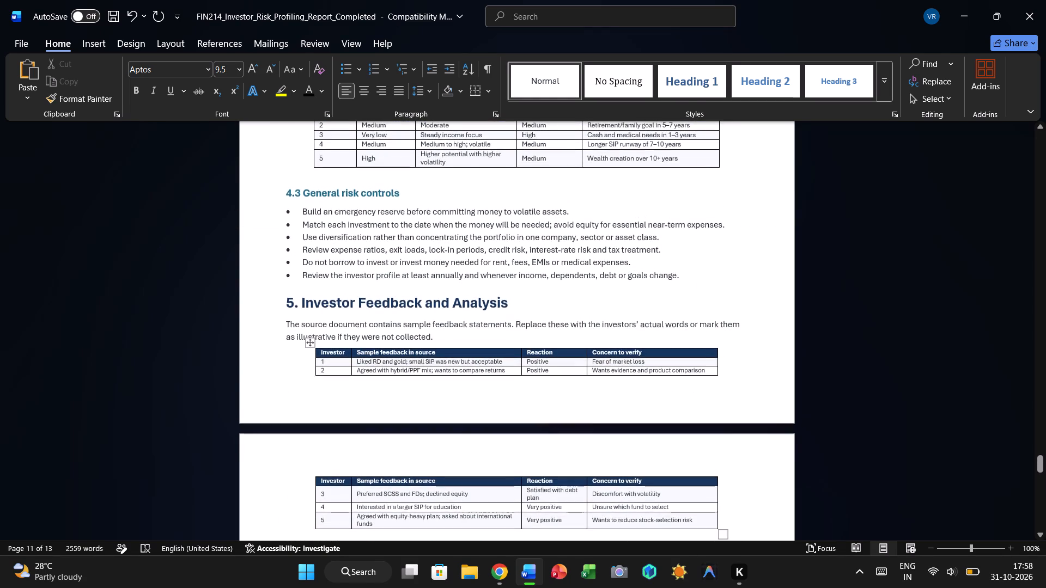
{"action": "scroll", "coordinate": [643, 243], "scroll_direction": "up", "scroll_amount": 1}
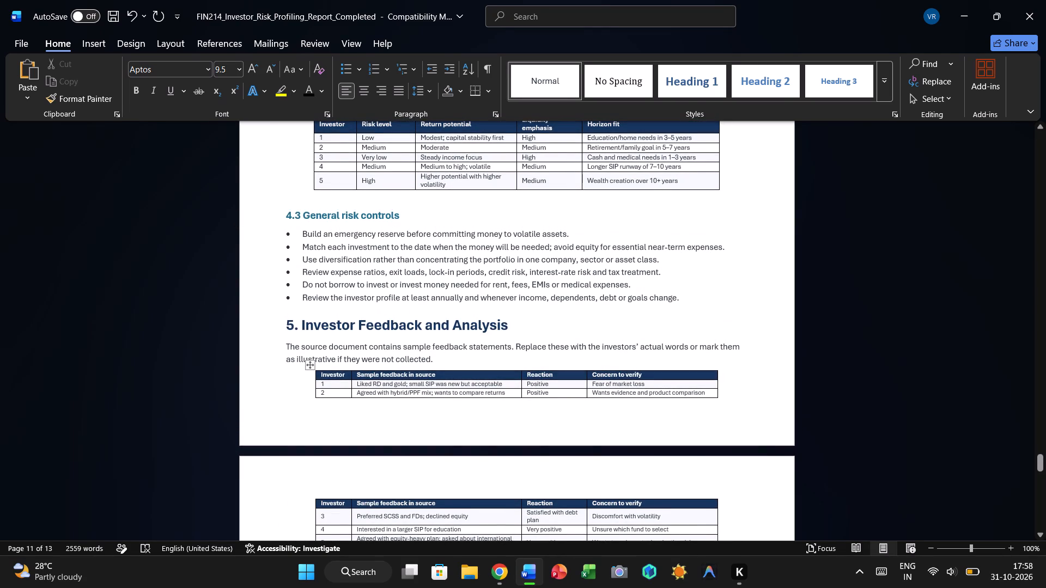
{"action": "left_click", "coordinate": [446, 363]}
{"action": "key", "text": "Return"}
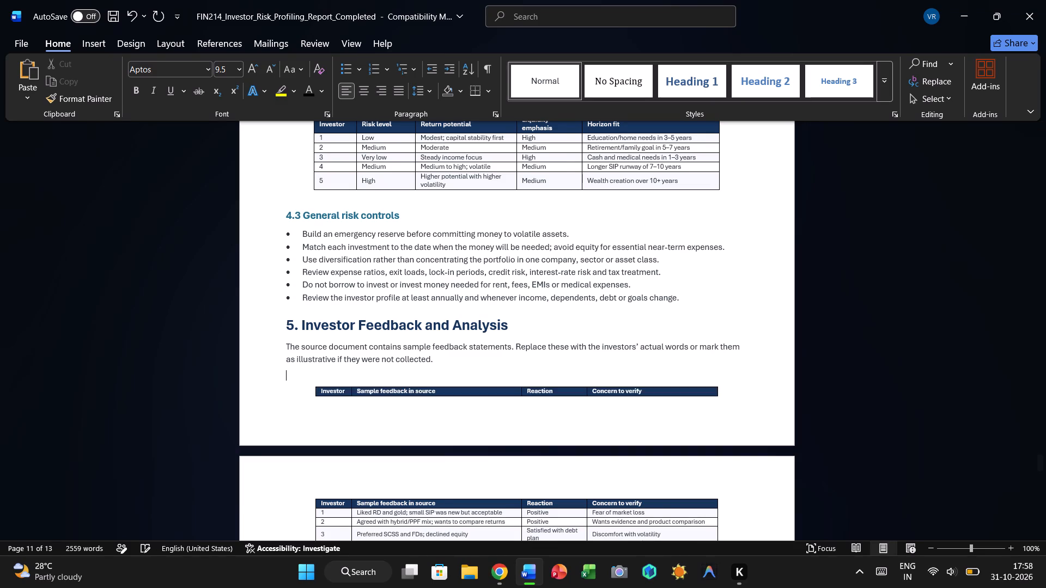
{"action": "key", "text": "Return"}
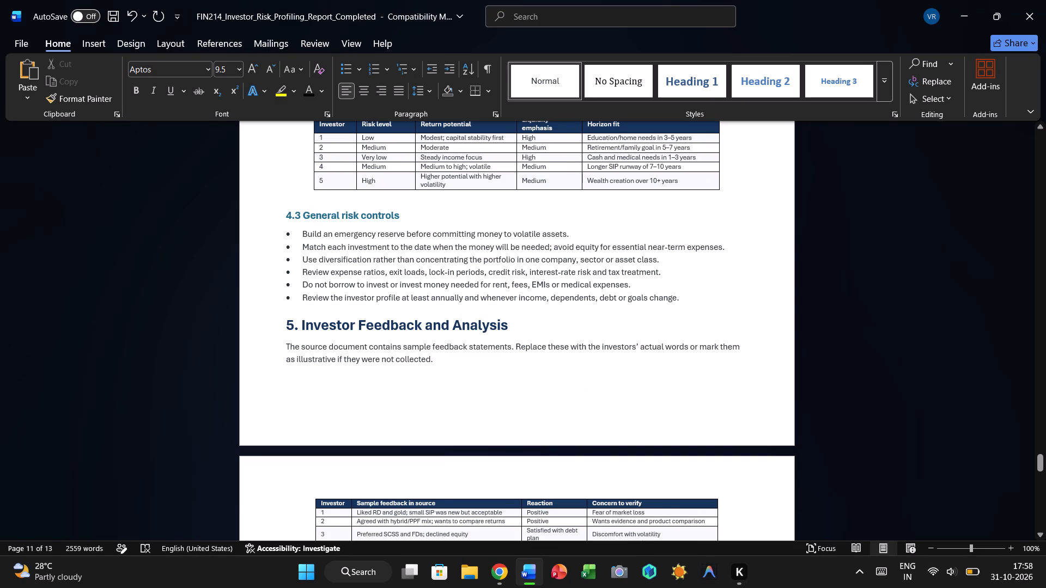
Insert three blank lines above the "5. Investor Feedback and Analysis" heading to push the section down.
{"action": "scroll", "coordinate": [514, 418], "scroll_direction": "down", "scroll_amount": 1}
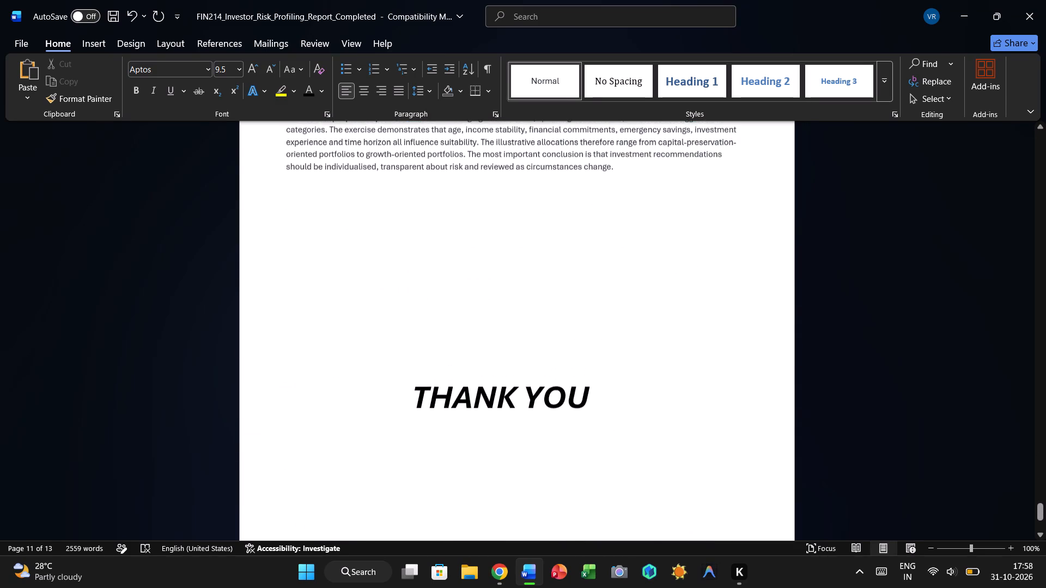
{"action": "scroll", "coordinate": [514, 418], "scroll_direction": "down", "scroll_amount": 1}
{"action": "scroll", "coordinate": [514, 418], "scroll_direction": "up", "scroll_amount": 2}
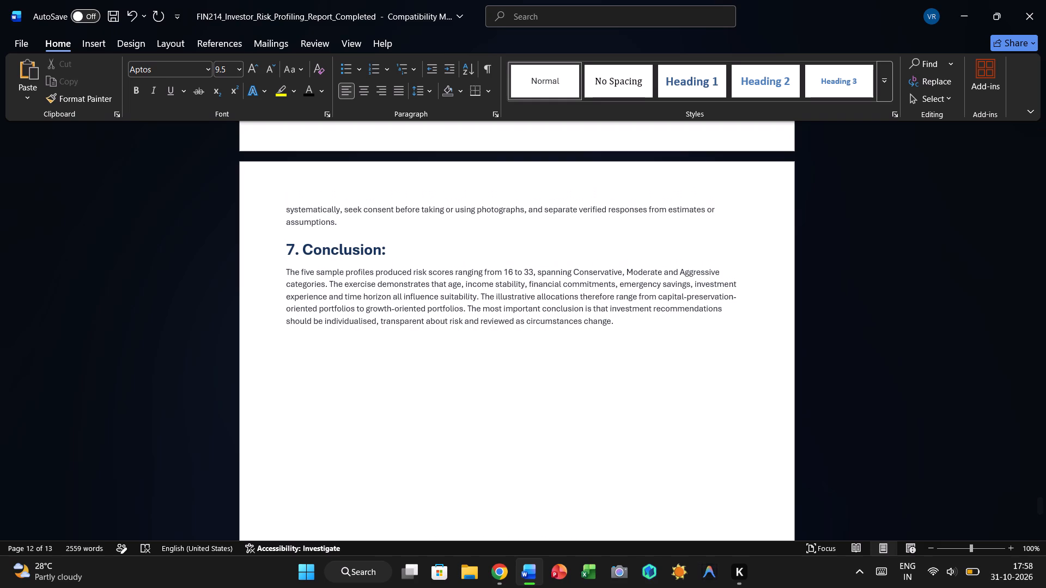
{"action": "scroll", "coordinate": [514, 418], "scroll_direction": "up", "scroll_amount": 8}
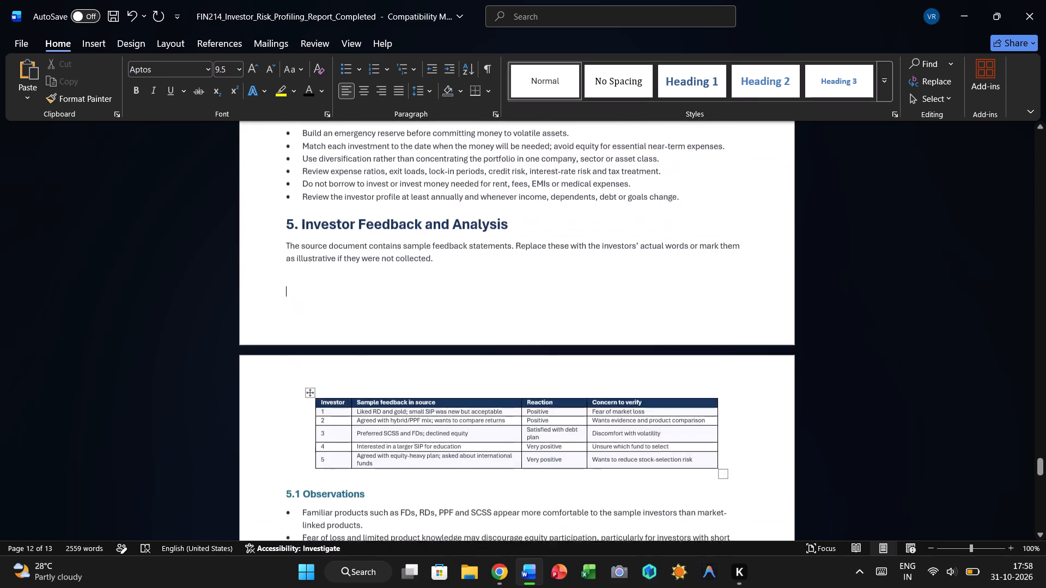
{"action": "scroll", "coordinate": [514, 418], "scroll_direction": "right", "scroll_amount": 2}
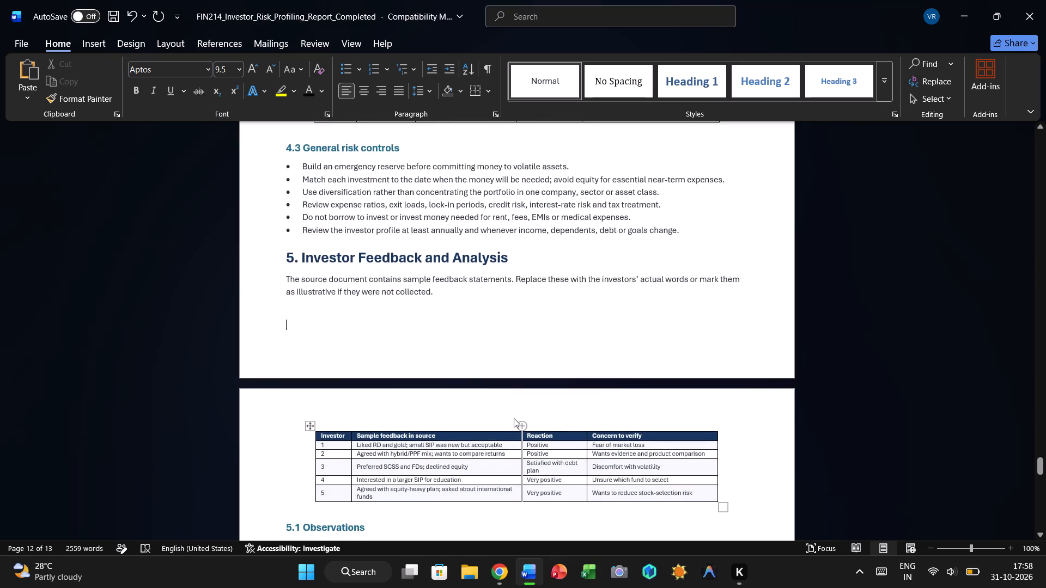
{"action": "scroll", "coordinate": [514, 418], "scroll_direction": "up", "scroll_amount": 1}
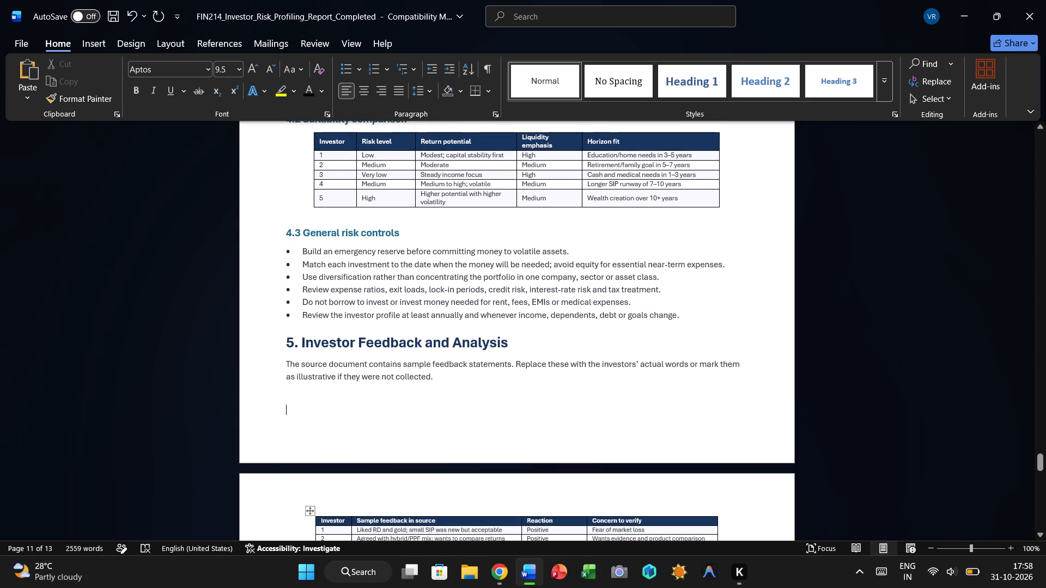
{"action": "left_click", "coordinate": [289, 338]}
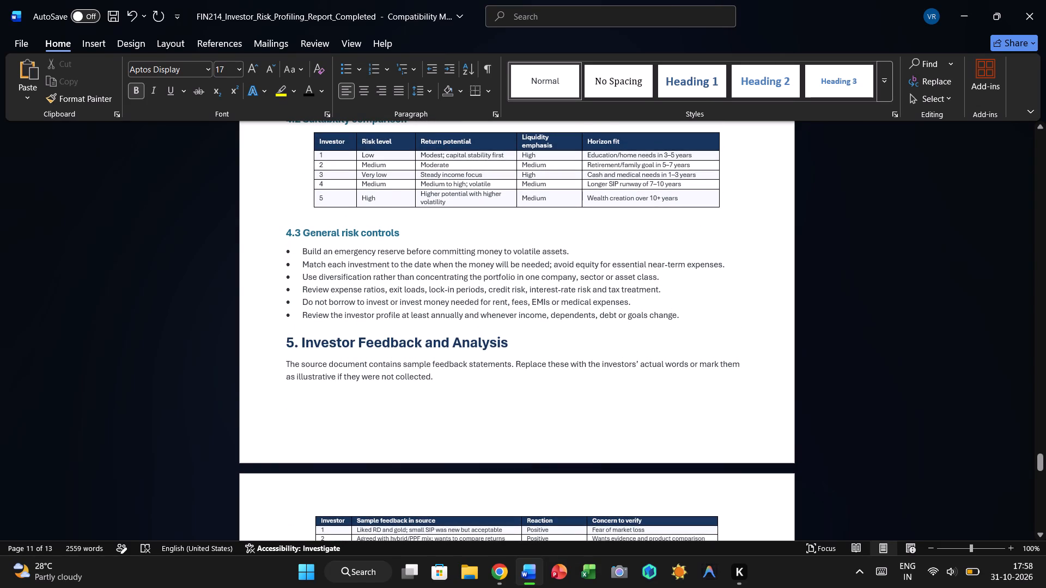
{"action": "key", "text": "Return"}
{"action": "key", "text": "Return"}
{"action": "key", "text": "Return"}
Insert one blank line between the Personal reflection paragraph and the "7. Conclusion:" heading.
{"action": "scroll", "coordinate": [289, 338], "scroll_direction": "down", "scroll_amount": 5}
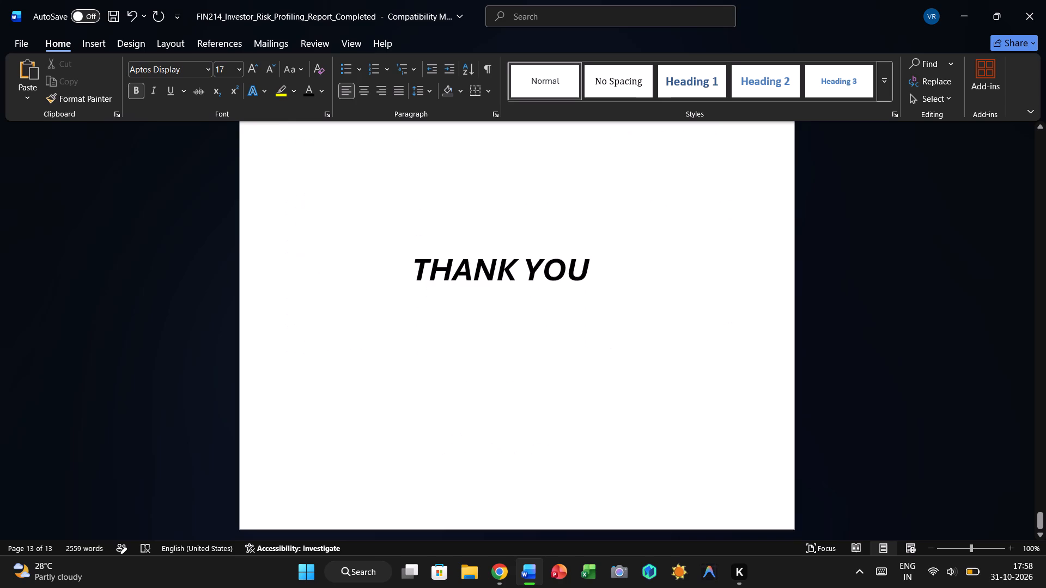
{"action": "scroll", "coordinate": [289, 338], "scroll_direction": "up", "scroll_amount": 3}
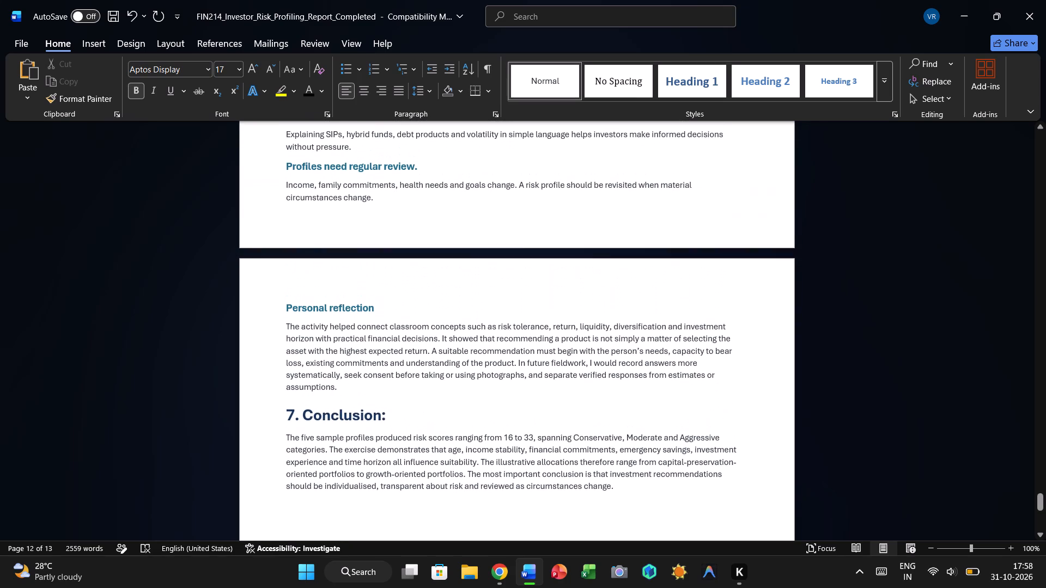
{"action": "scroll", "coordinate": [289, 338], "scroll_direction": "up", "scroll_amount": 1}
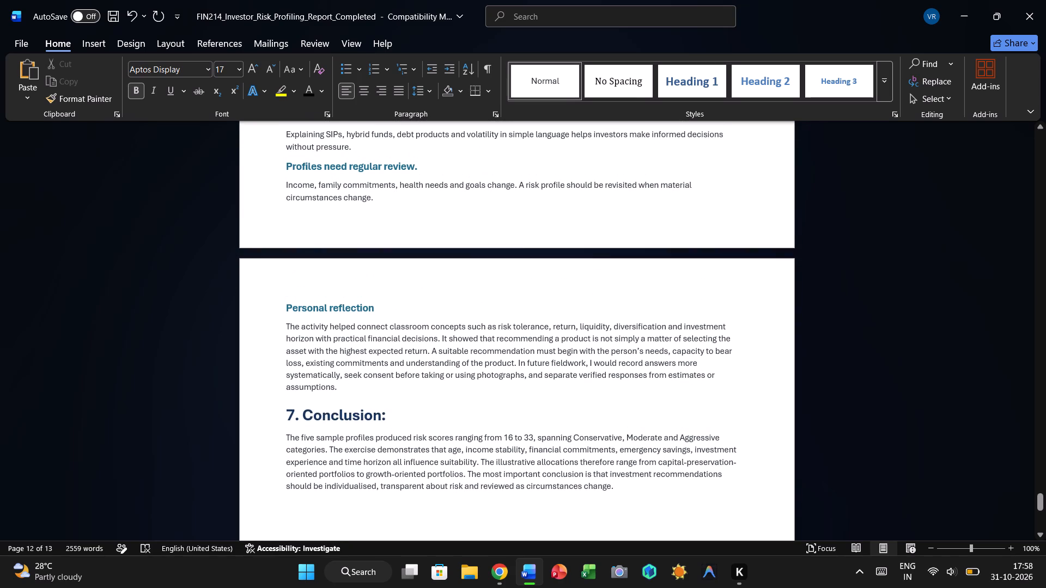
{"action": "left_click", "coordinate": [336, 390]}
{"action": "key", "text": "Right"}
{"action": "key", "text": "Return"}
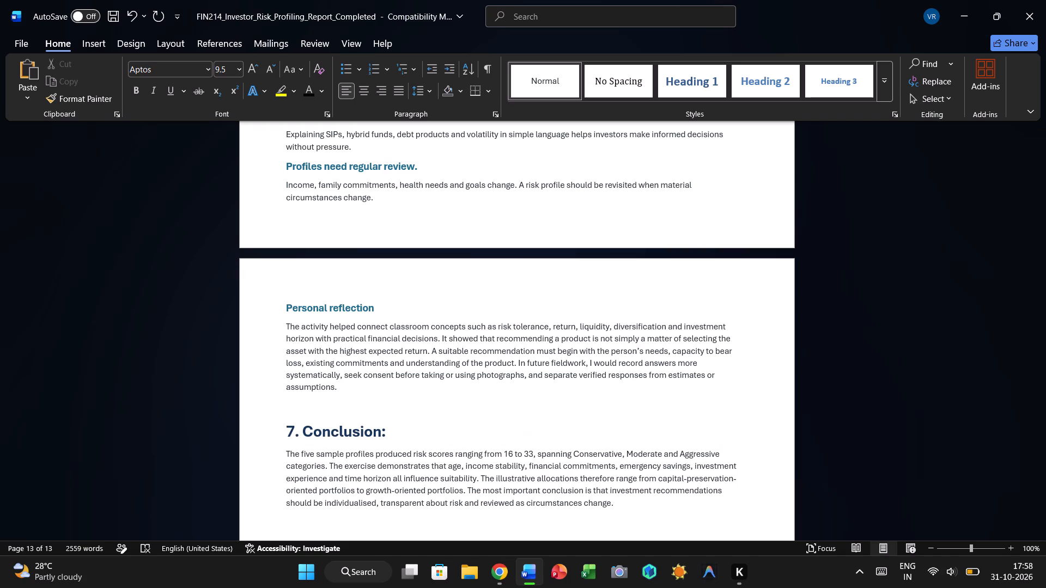
Insert seven blank lines above THANK YOU to move it onto a page of its own.
{"action": "scroll", "coordinate": [336, 390], "scroll_direction": "down", "scroll_amount": 1}
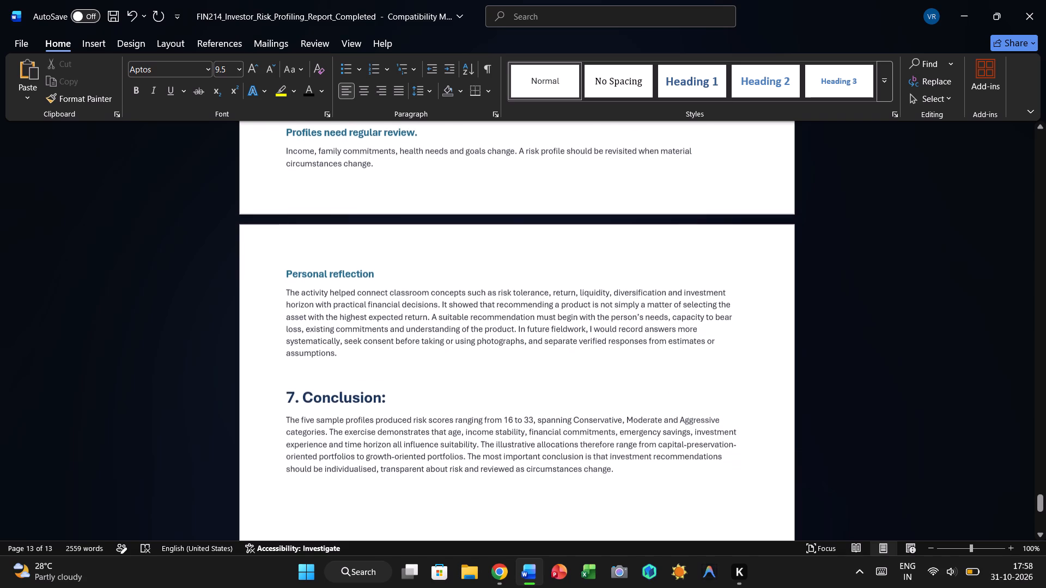
{"action": "scroll", "coordinate": [336, 390], "scroll_direction": "down", "scroll_amount": 6}
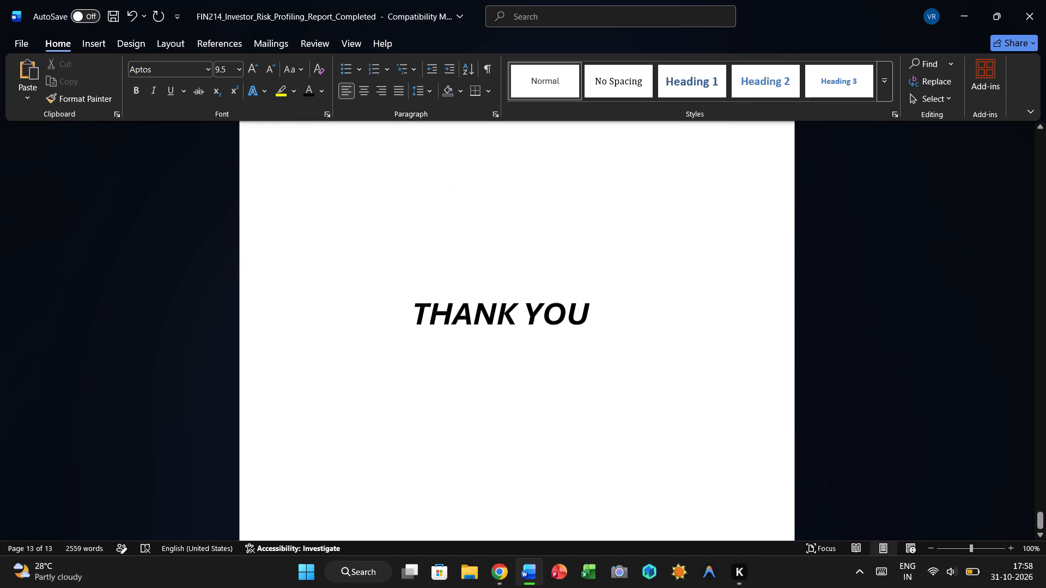
{"action": "scroll", "coordinate": [336, 390], "scroll_direction": "down", "scroll_amount": 3}
{"action": "scroll", "coordinate": [336, 390], "scroll_direction": "up", "scroll_amount": 3}
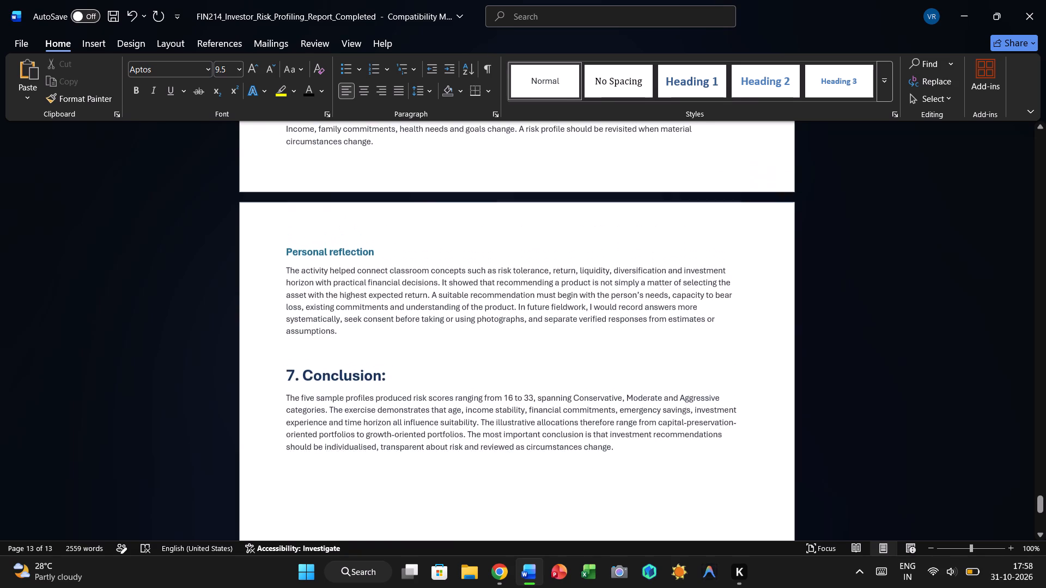
{"action": "scroll", "coordinate": [336, 390], "scroll_direction": "down", "scroll_amount": 4}
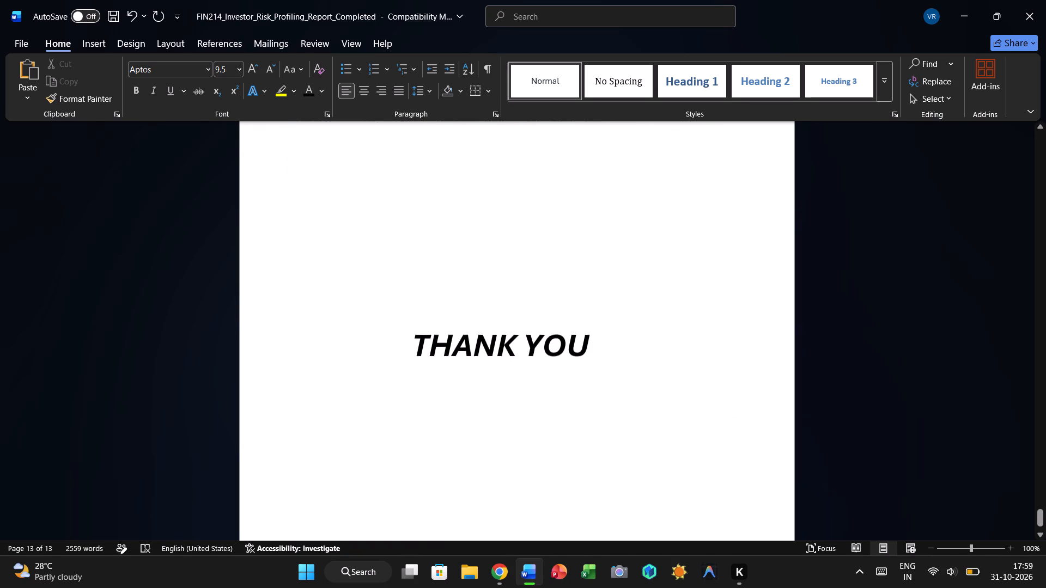
{"action": "scroll", "coordinate": [336, 390], "scroll_direction": "down", "scroll_amount": 1}
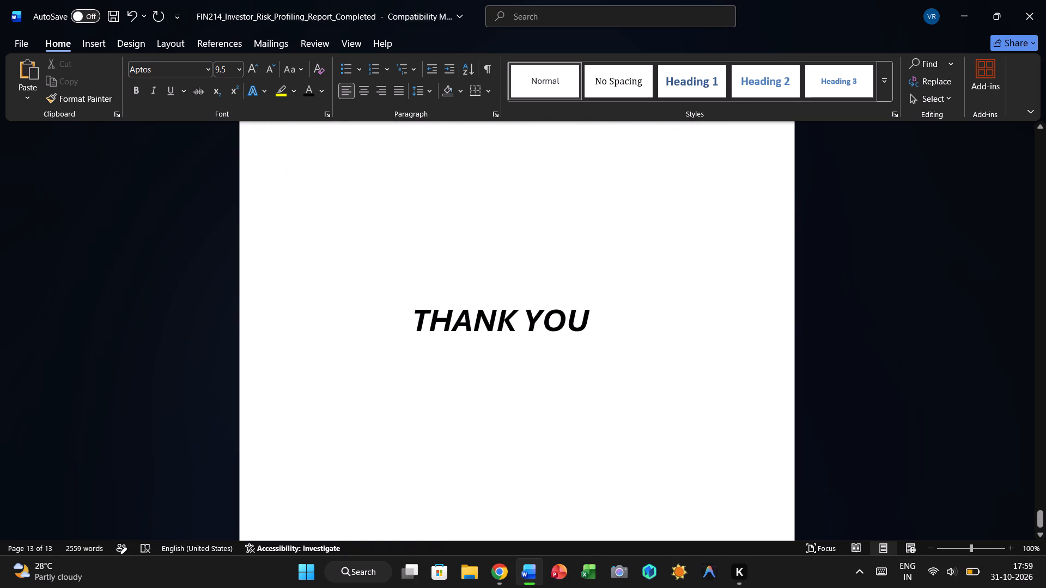
{"action": "left_click", "coordinate": [418, 325]}
{"action": "key", "text": "Left"}
{"action": "key", "text": "Home"}
{"action": "key", "text": "Return"}
{"action": "key", "text": "Return"}
{"action": "key", "text": "Return"}
{"action": "key", "text": "Return"}
{"action": "key", "text": "Return"}
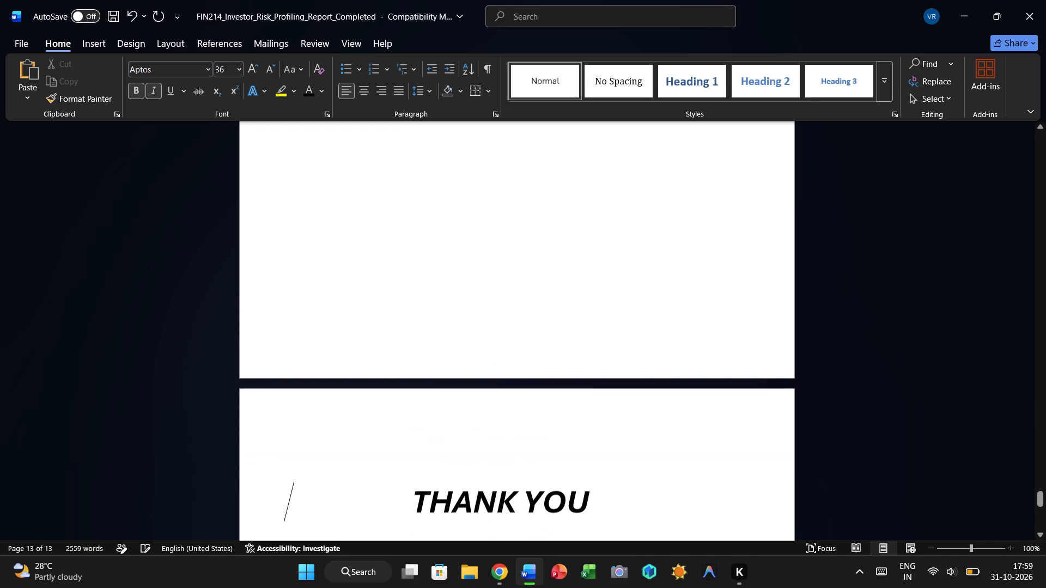
{"action": "key", "text": "Return"}
{"action": "key", "text": "Return"}
{"action": "scroll", "coordinate": [418, 325], "scroll_direction": "down", "scroll_amount": 2}
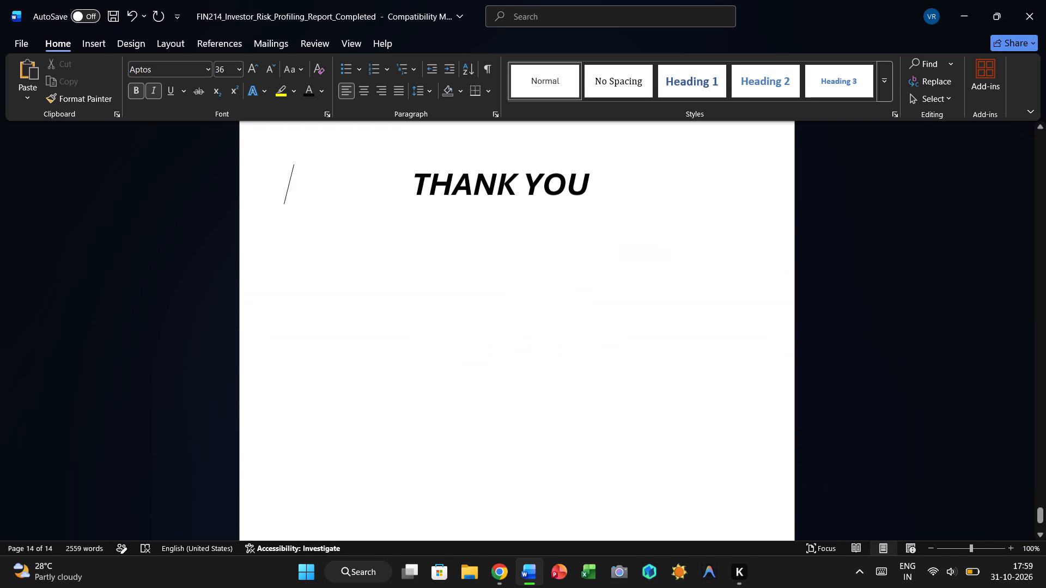
Move THANK YOU three more lines down and indent it with 13 spaces so it sits near the page's horizontal middle.
{"action": "key", "text": "Left"}
{"action": "key", "text": "Left"}
{"action": "key", "text": "Left"}
{"action": "key", "text": "Left"}
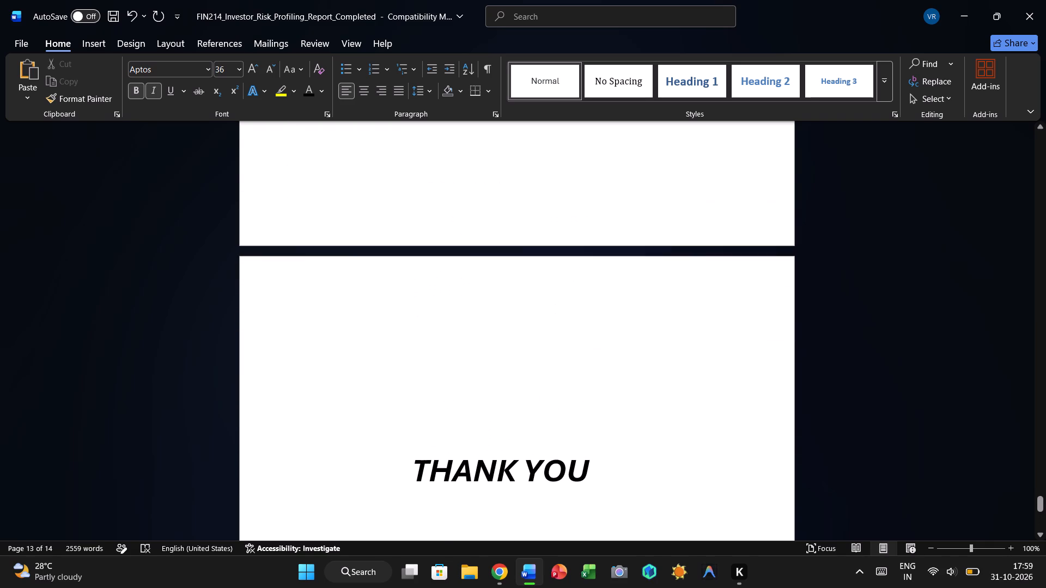
{"action": "left_click", "coordinate": [425, 480]}
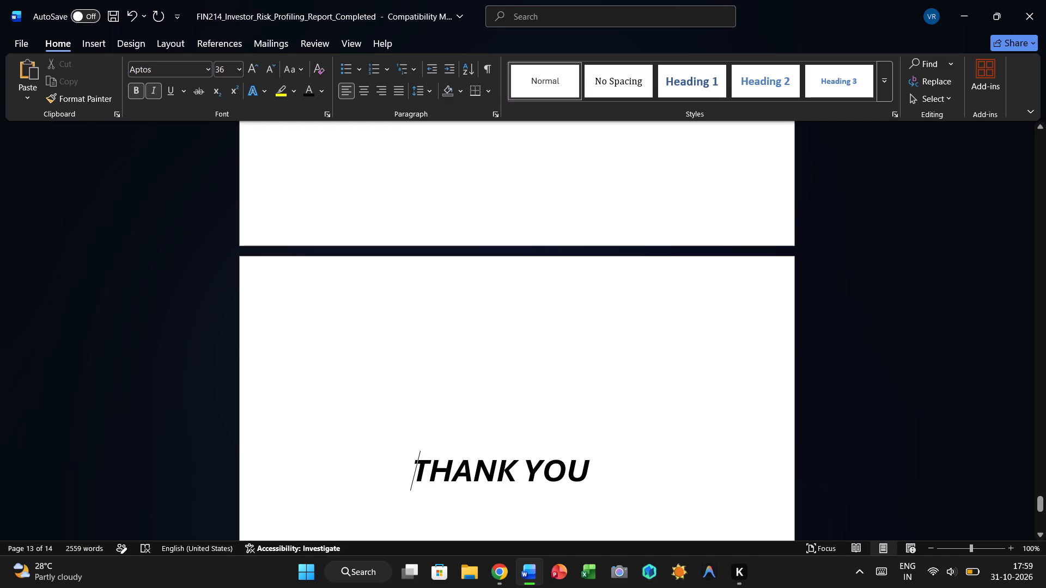
{"action": "key", "text": "Return"}
{"action": "key", "text": "Return"}
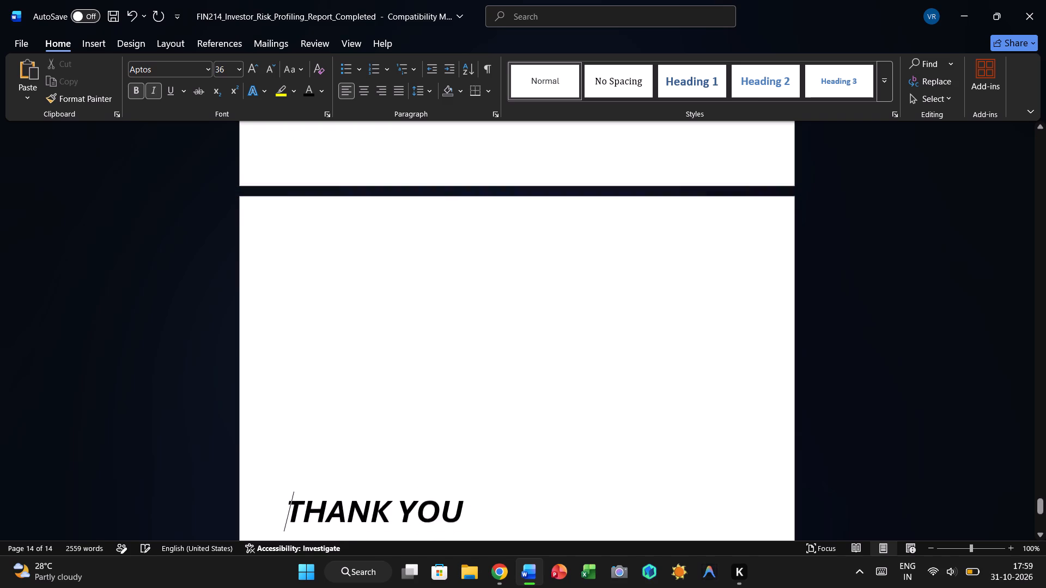
{"action": "key", "text": "Return"}
{"action": "key", "text": "space"}
{"action": "key", "text": "space"}
{"action": "key", "text": "space"}
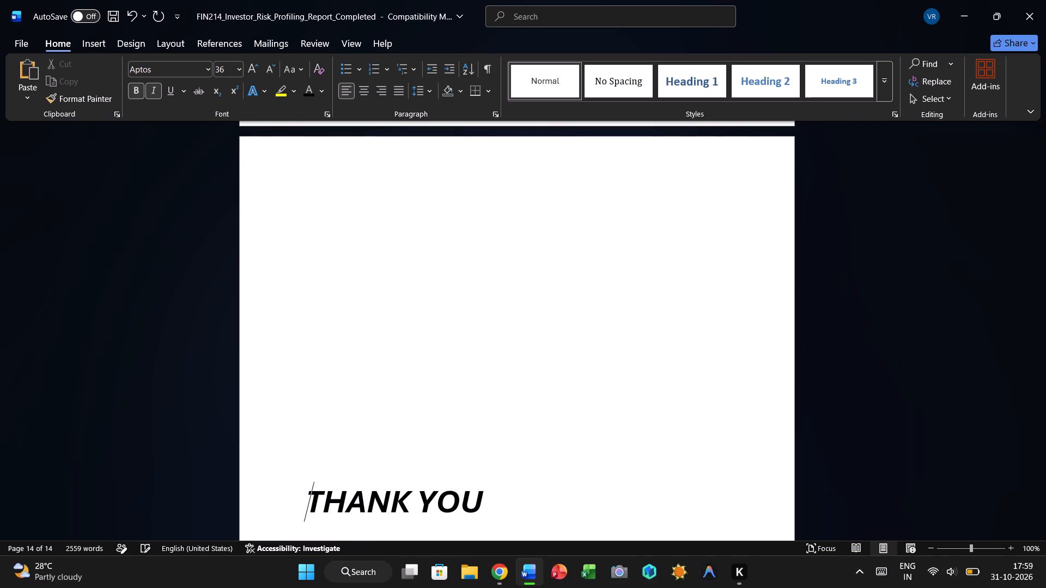
{"action": "key", "text": "space"}
{"action": "key", "text": "space"}
{"action": "key", "text": "space"}
{"action": "key", "text": "space"}
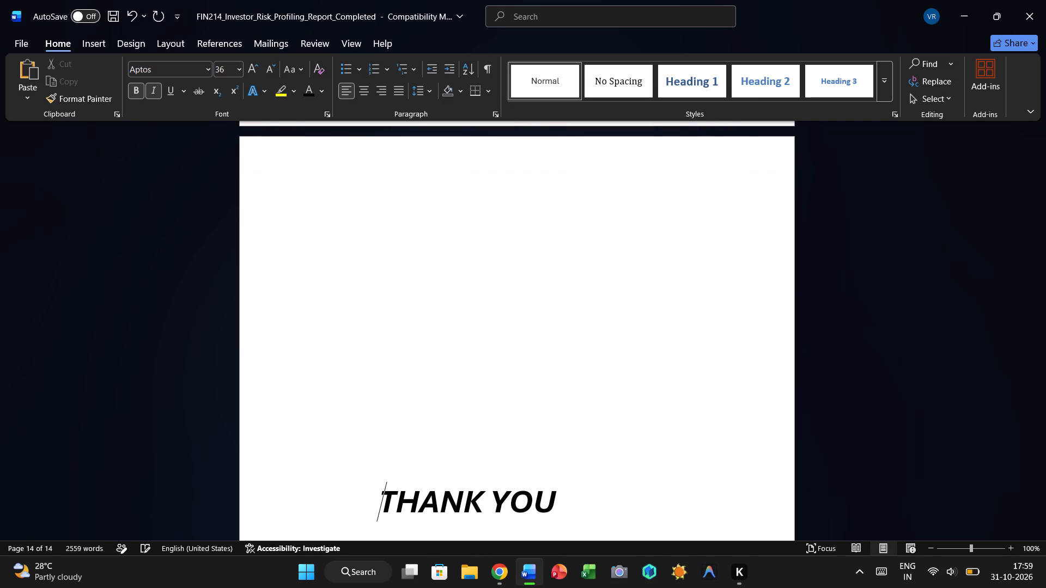
{"action": "key", "text": "space"}
{"action": "key", "text": "space"}
{"action": "key", "text": "space"}
{"action": "key", "text": "space"}
{"action": "key", "text": "space"}
{"action": "key", "text": "space"}
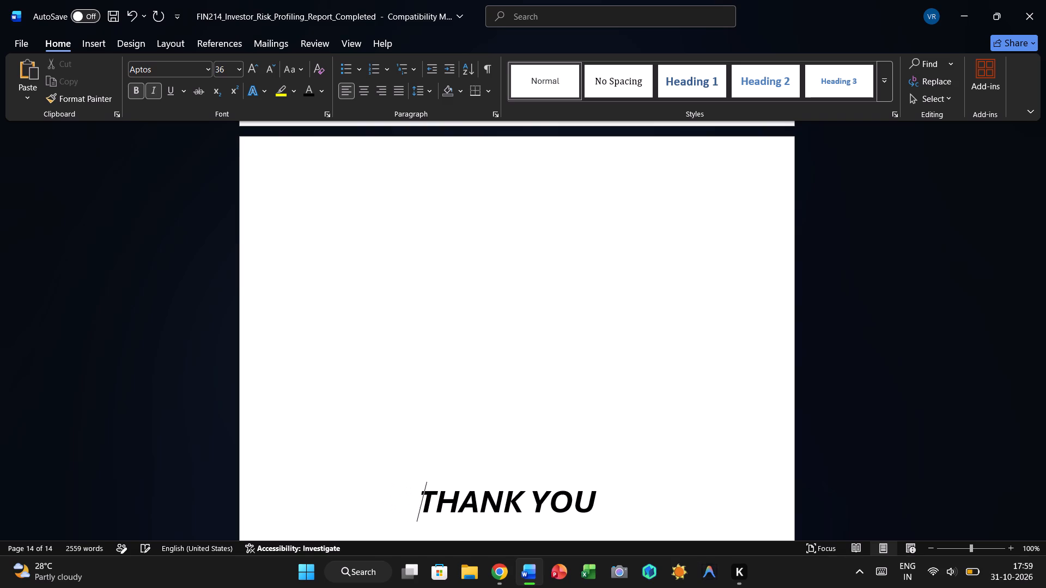
Review the layout of the closing pages, from THANK YOU back through the key learnings, personal reflection and conclusion.
{"action": "left_click", "coordinate": [731, 316]}
{"action": "scroll", "coordinate": [731, 316], "scroll_direction": "down", "scroll_amount": 4}
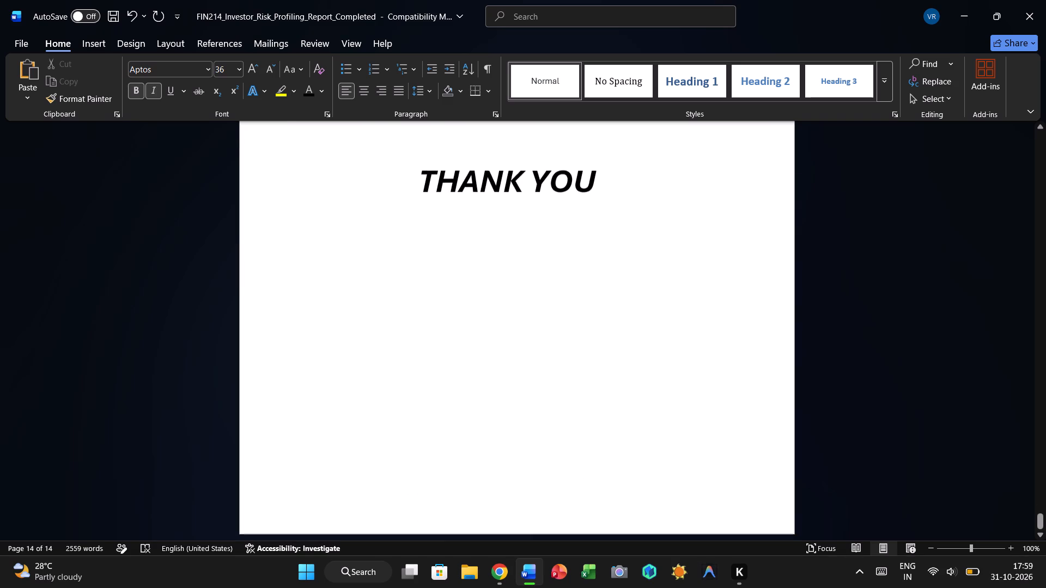
{"action": "left_click", "coordinate": [731, 316]}
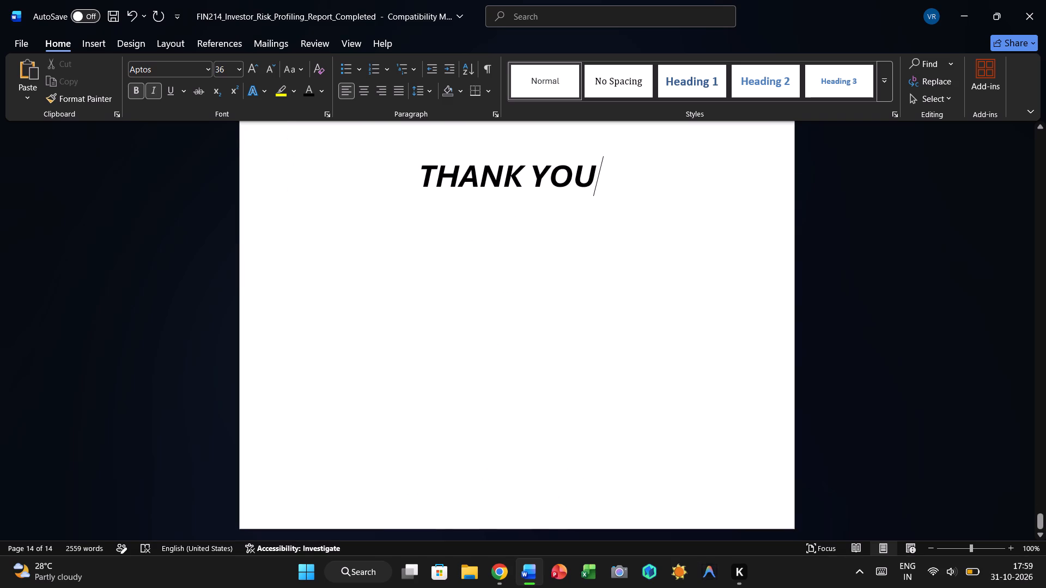
{"action": "scroll", "coordinate": [657, 378], "scroll_direction": "down", "scroll_amount": 5}
{"action": "scroll", "coordinate": [657, 378], "scroll_direction": "up", "scroll_amount": 10}
{"action": "scroll", "coordinate": [657, 378], "scroll_direction": "right", "scroll_amount": 1}
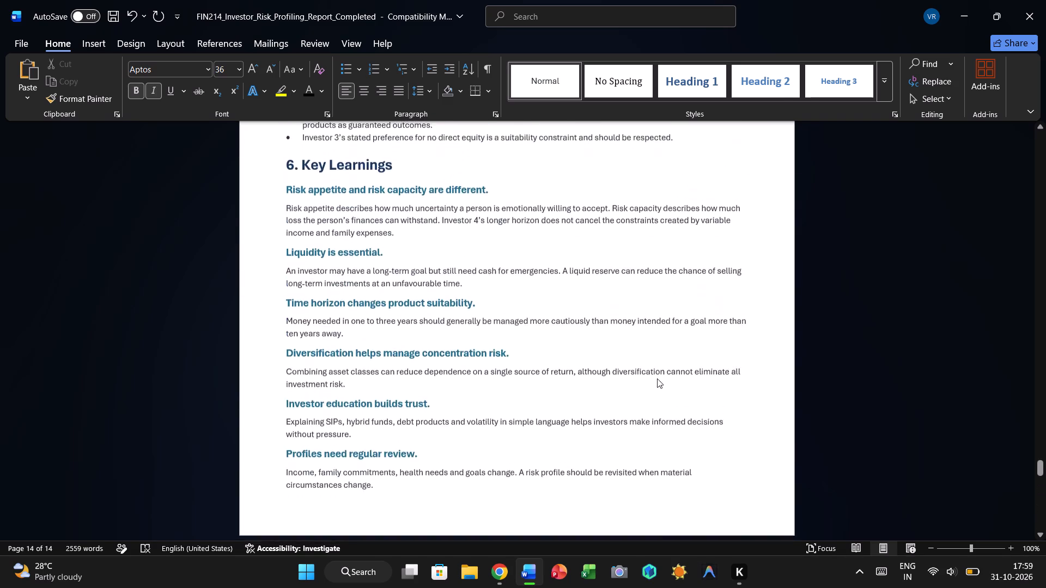
{"action": "scroll", "coordinate": [657, 378], "scroll_direction": "right", "scroll_amount": 1}
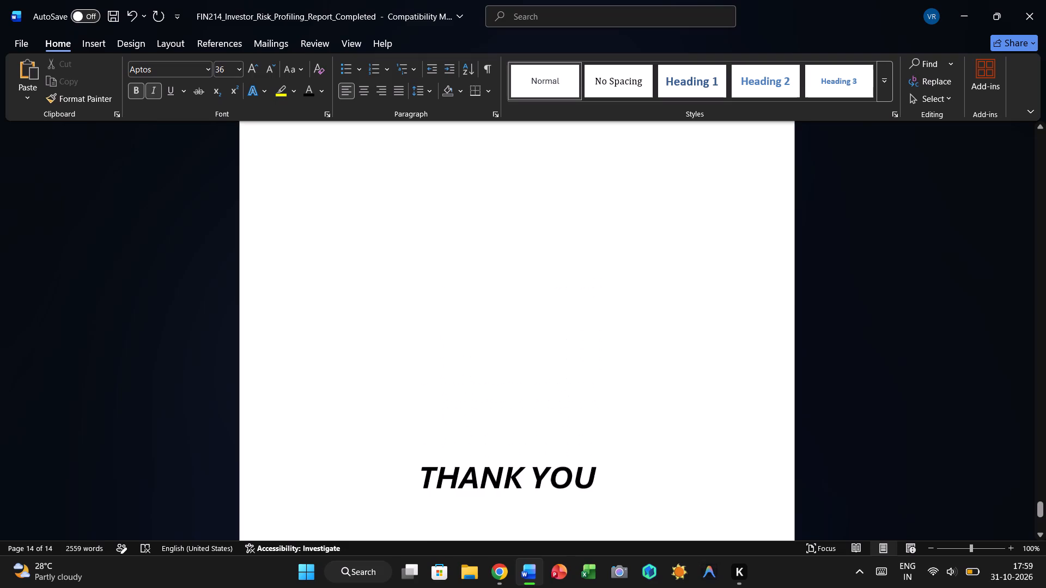
{"action": "scroll", "coordinate": [657, 378], "scroll_direction": "up", "scroll_amount": 8}
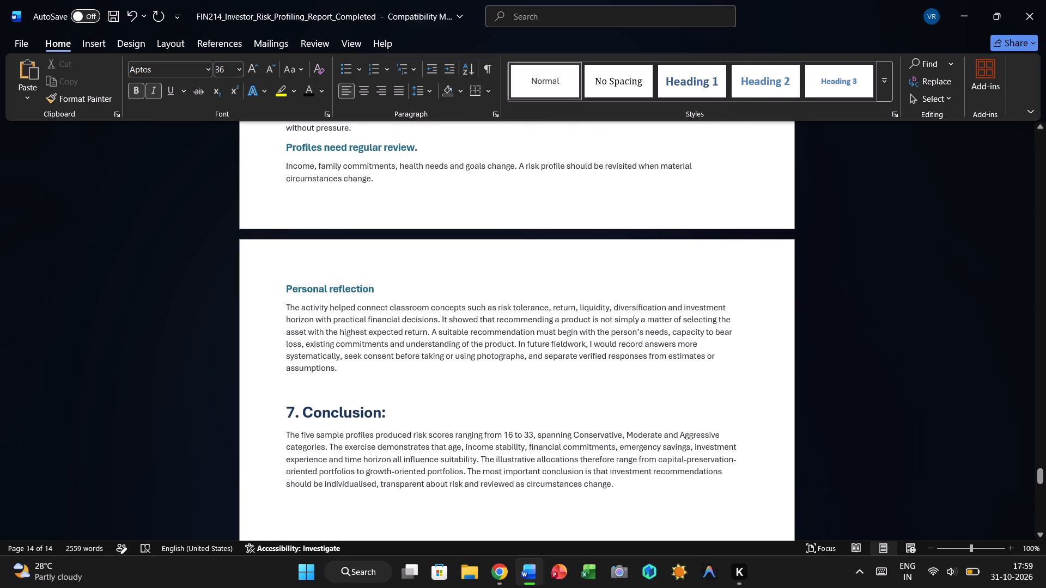
Review the page layout from the conclusion back to section 4, Investment Recommendations and Justification, checking headings and spacing at page breaks.
{"action": "scroll", "coordinate": [518, 348], "scroll_direction": "up", "scroll_amount": 2, "text": "ctrl"}
{"action": "scroll", "coordinate": [518, 348], "scroll_direction": "down", "scroll_amount": 1}
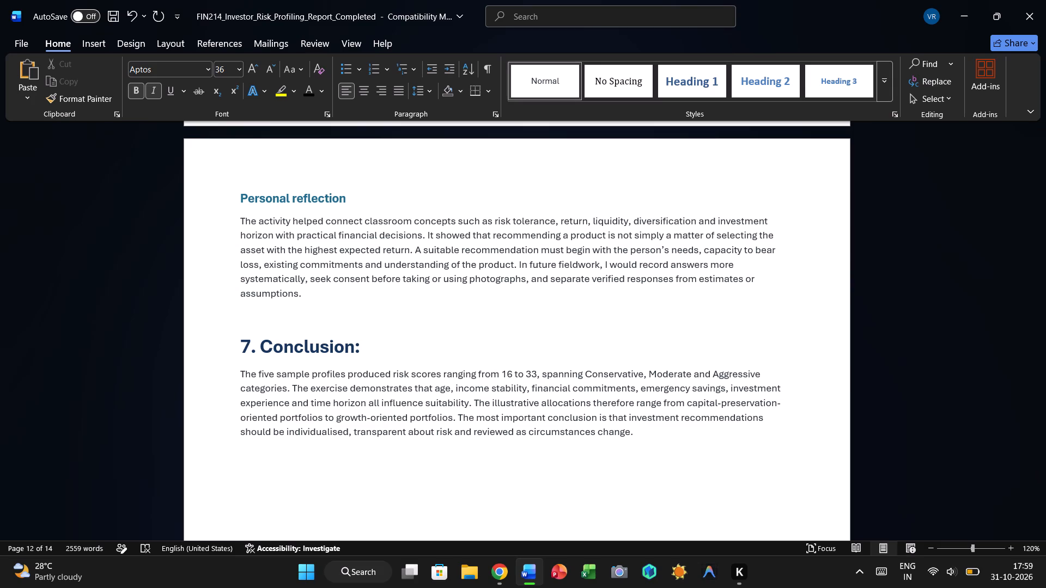
{"action": "scroll", "coordinate": [518, 348], "scroll_direction": "up", "scroll_amount": 4}
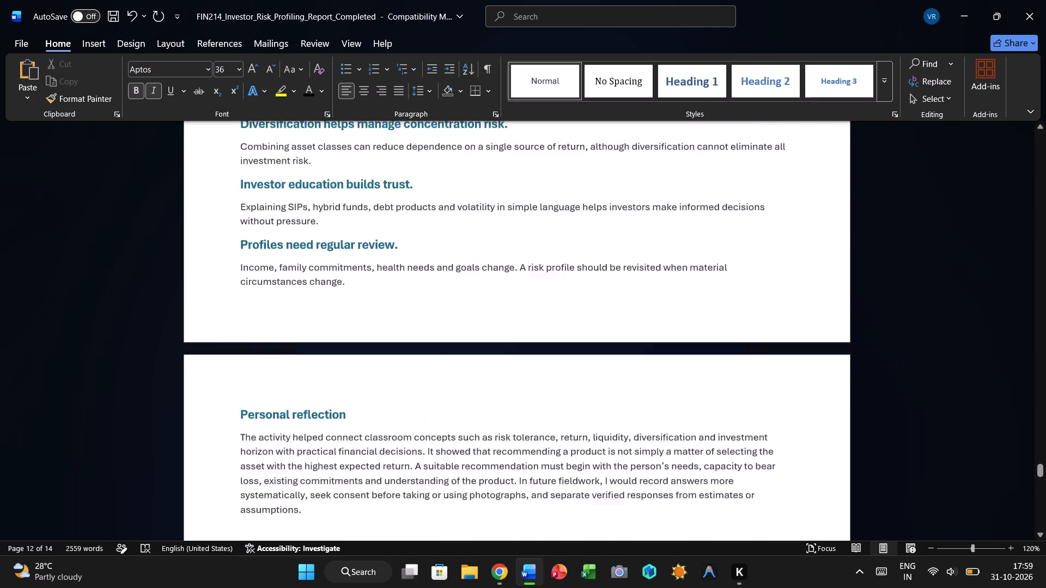
{"action": "scroll", "coordinate": [518, 348], "scroll_direction": "up", "scroll_amount": 3}
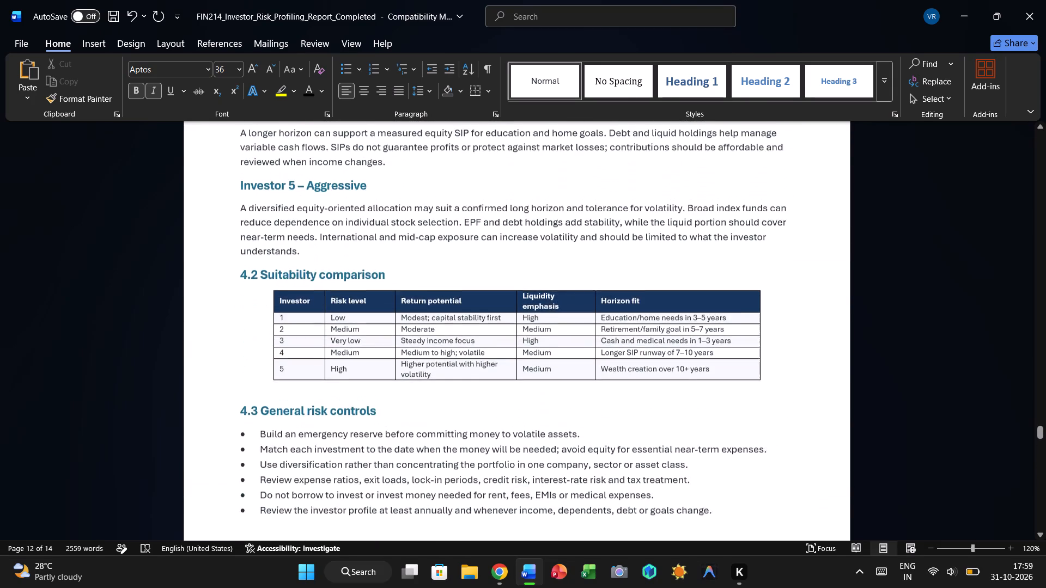
{"action": "scroll", "coordinate": [518, 348], "scroll_direction": "up", "scroll_amount": 4}
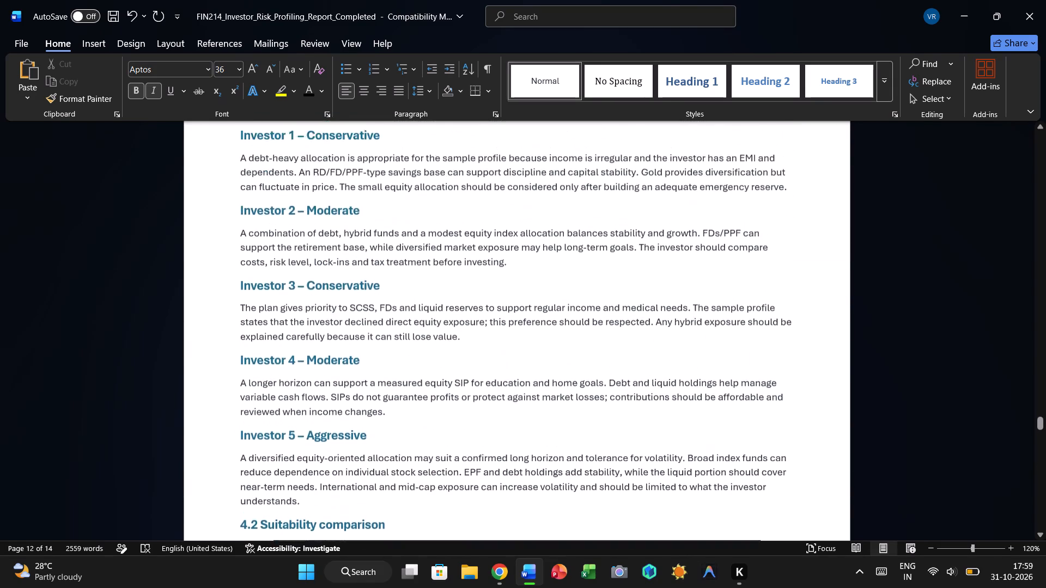
{"action": "scroll", "coordinate": [518, 348], "scroll_direction": "up", "scroll_amount": 5}
{"action": "scroll", "coordinate": [518, 348], "scroll_direction": "down", "scroll_amount": 1}
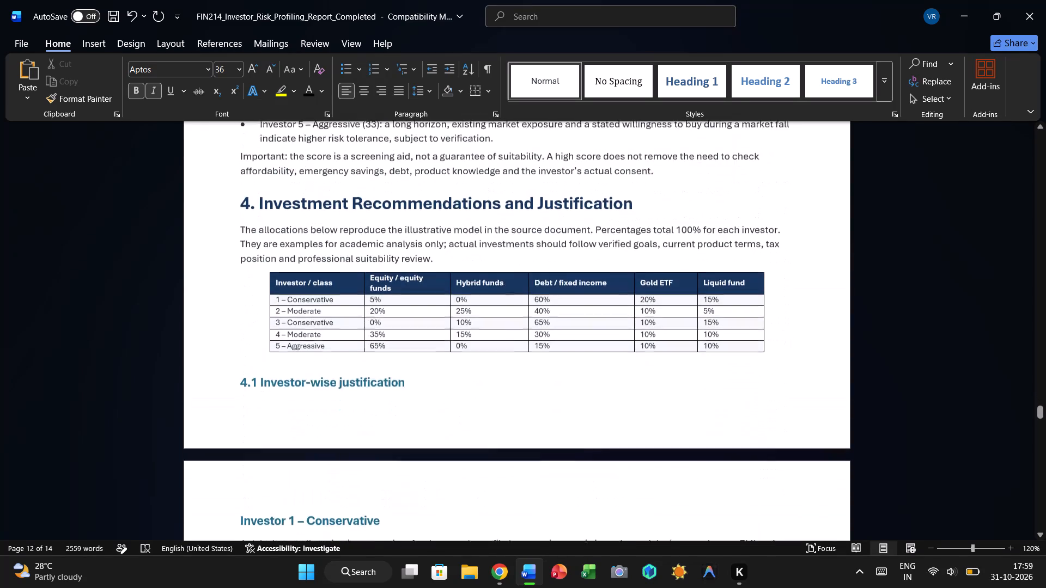
{"action": "scroll", "coordinate": [518, 348], "scroll_direction": "down", "scroll_amount": 1}
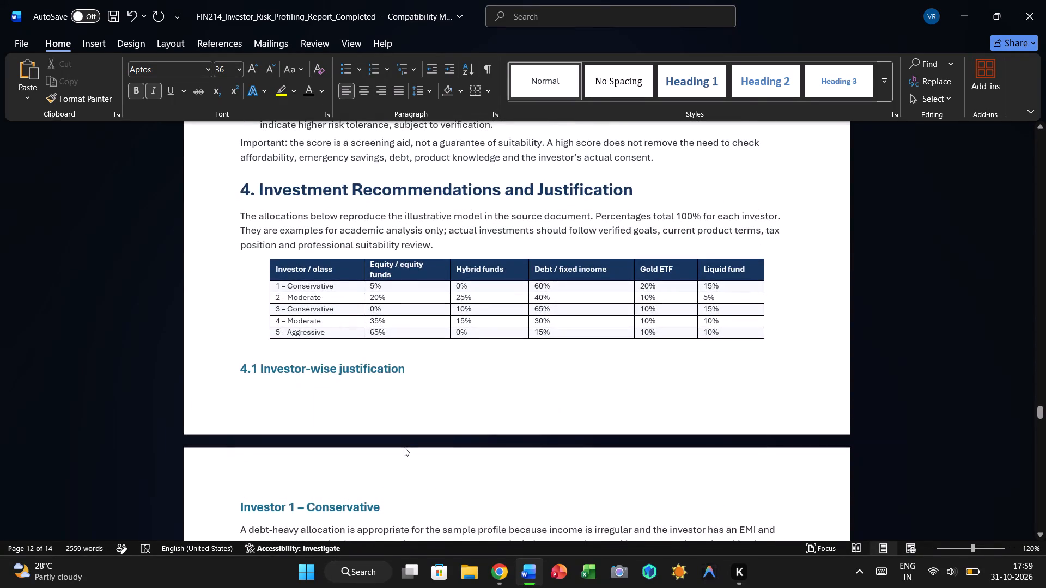
{"action": "scroll", "coordinate": [404, 447], "scroll_direction": "down", "scroll_amount": 2}
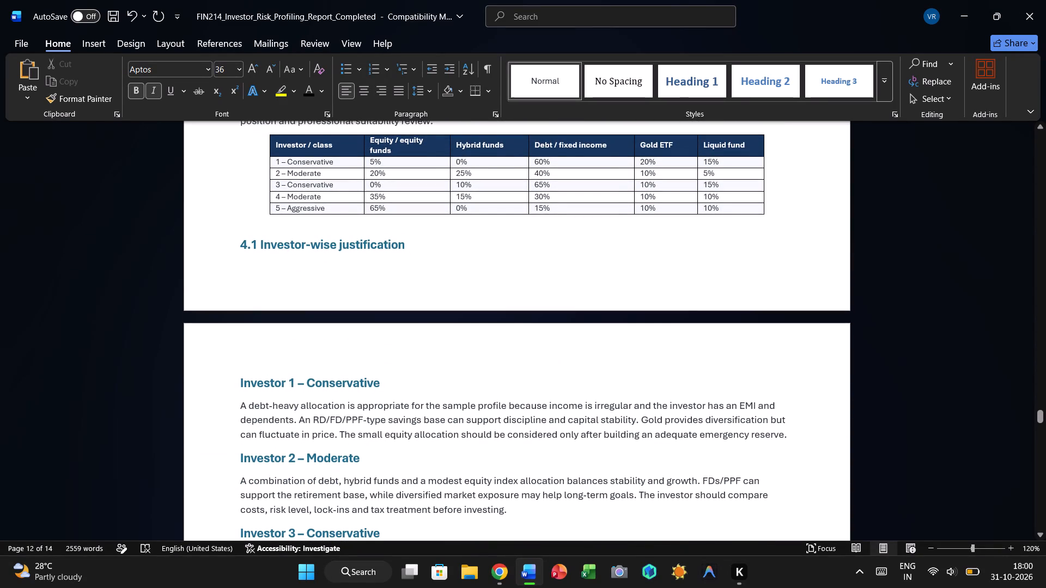
{"action": "scroll", "coordinate": [423, 405], "scroll_direction": "right", "scroll_amount": 2}
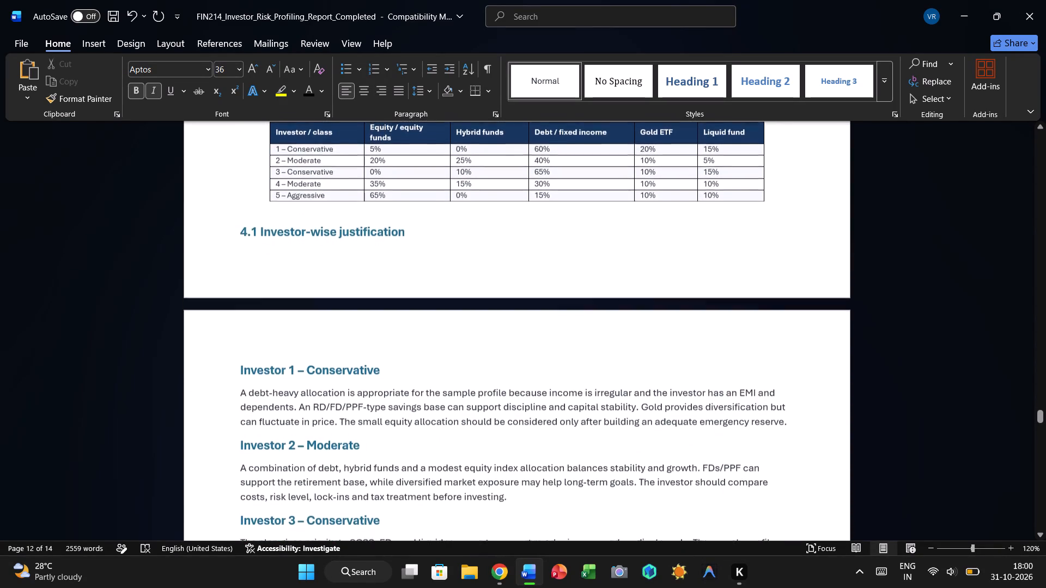
{"action": "scroll", "coordinate": [423, 405], "scroll_direction": "right", "scroll_amount": 1}
Insert two blank lines between the Investor 5 – Aggressive paragraph and the "4.2 Suitability comparison" heading.
{"action": "scroll", "coordinate": [423, 405], "scroll_direction": "down", "scroll_amount": 1}
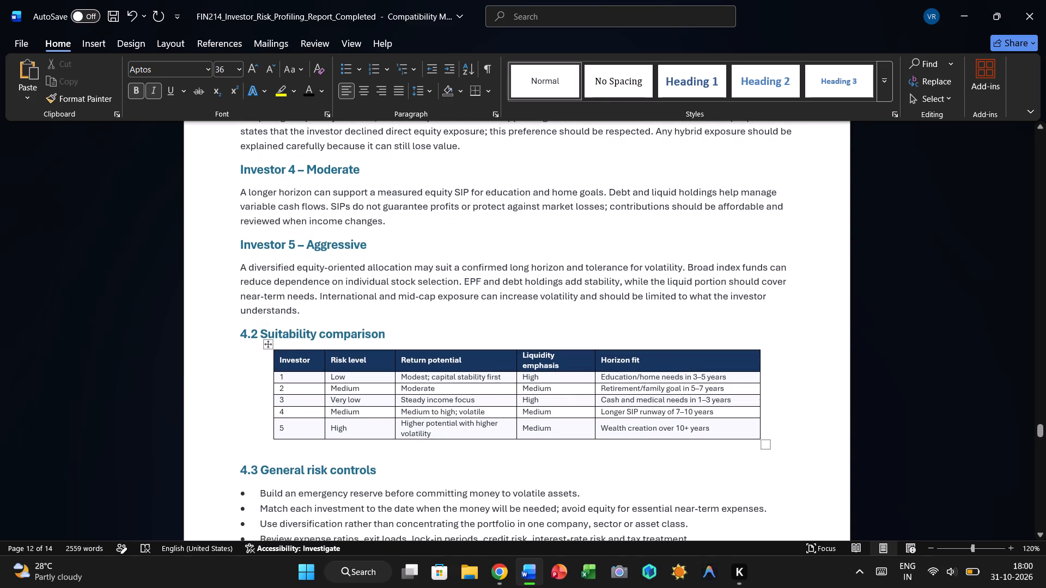
{"action": "left_click", "coordinate": [309, 310]}
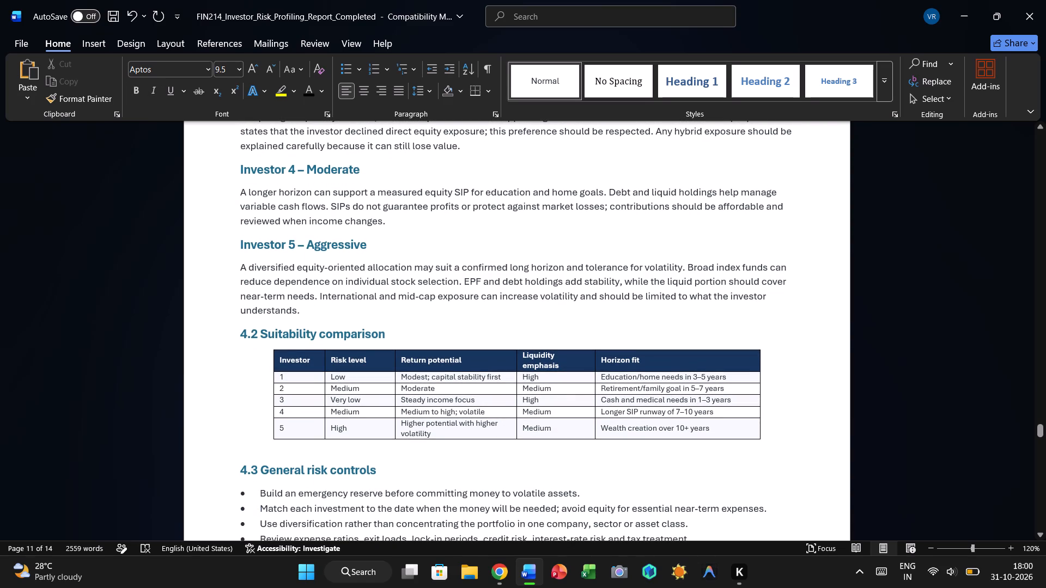
{"action": "key", "text": "Return"}
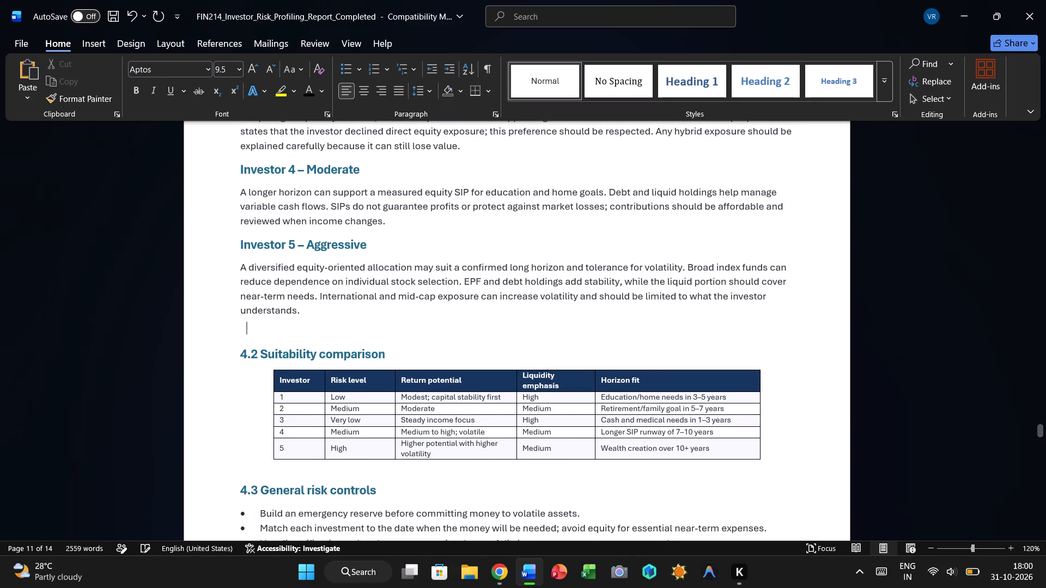
{"action": "key", "text": "Return"}
Insert one blank line before the "4.1 Investor-wise justification" heading to move it onto the page with Investor 1 – Conservative.
{"action": "scroll", "coordinate": [309, 310], "scroll_direction": "down", "scroll_amount": 2}
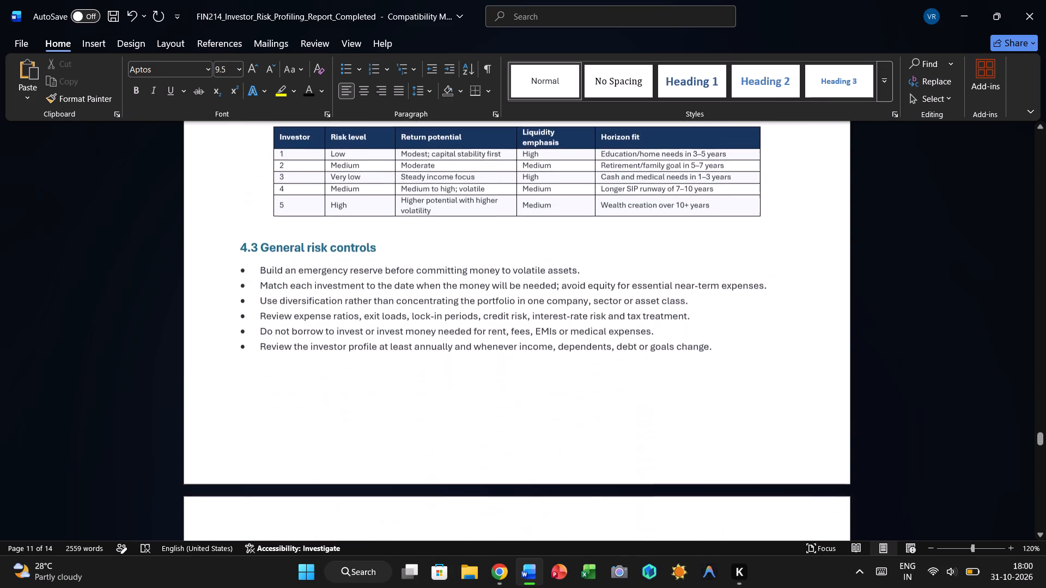
{"action": "scroll", "coordinate": [309, 310], "scroll_direction": "down", "scroll_amount": 3}
{"action": "scroll", "coordinate": [309, 321], "scroll_direction": "up", "scroll_amount": 3}
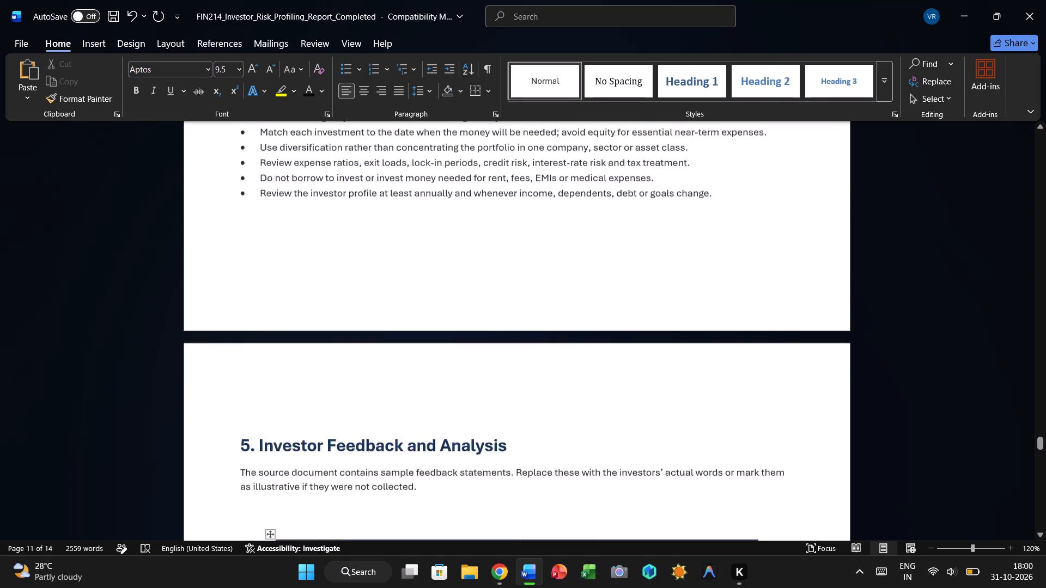
{"action": "scroll", "coordinate": [307, 340], "scroll_direction": "up", "scroll_amount": 3}
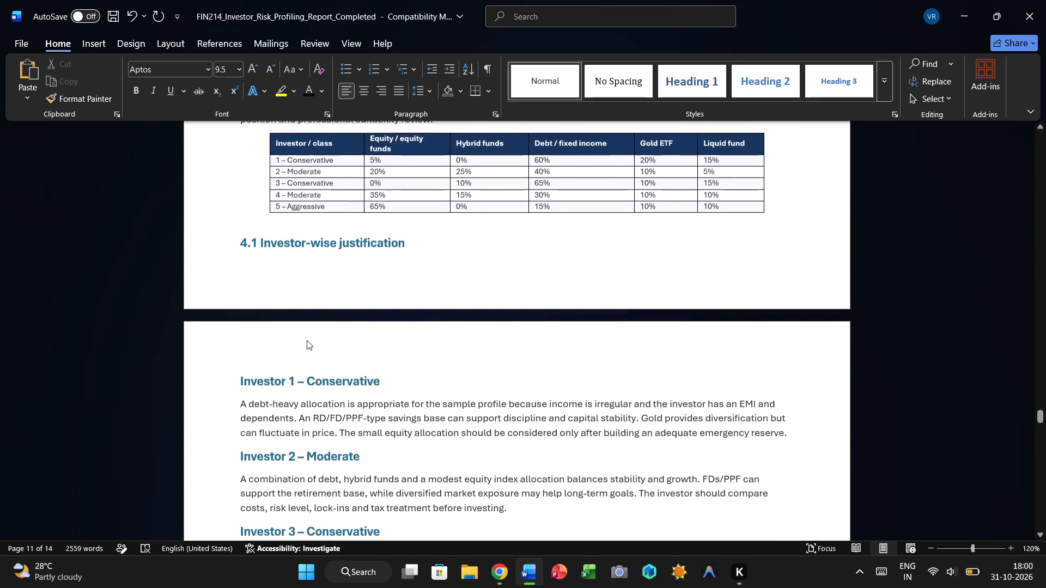
{"action": "scroll", "coordinate": [307, 340], "scroll_direction": "up", "scroll_amount": 1}
{"action": "left_click", "coordinate": [240, 230]}
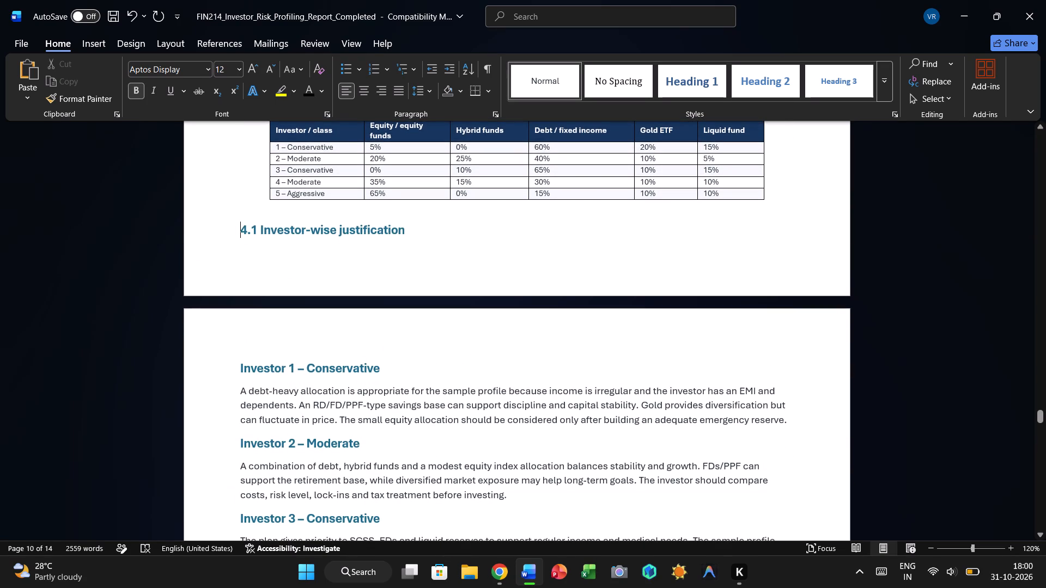
{"action": "key", "text": "Return"}
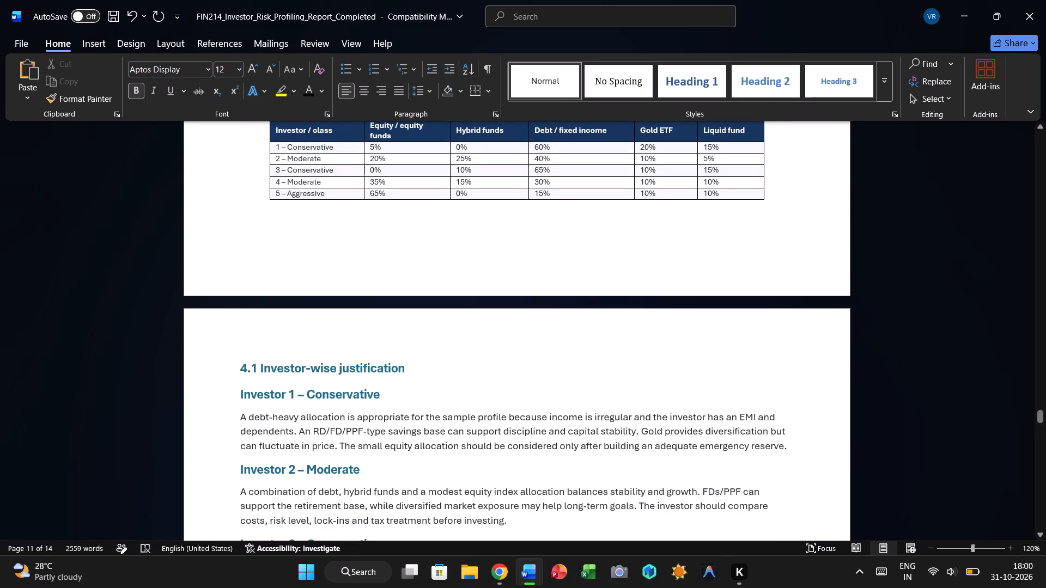
Insert one blank line above the "4.3 General risk controls" heading to separate it further from the suitability comparison table.
{"action": "scroll", "coordinate": [440, 373], "scroll_direction": "down", "scroll_amount": 2}
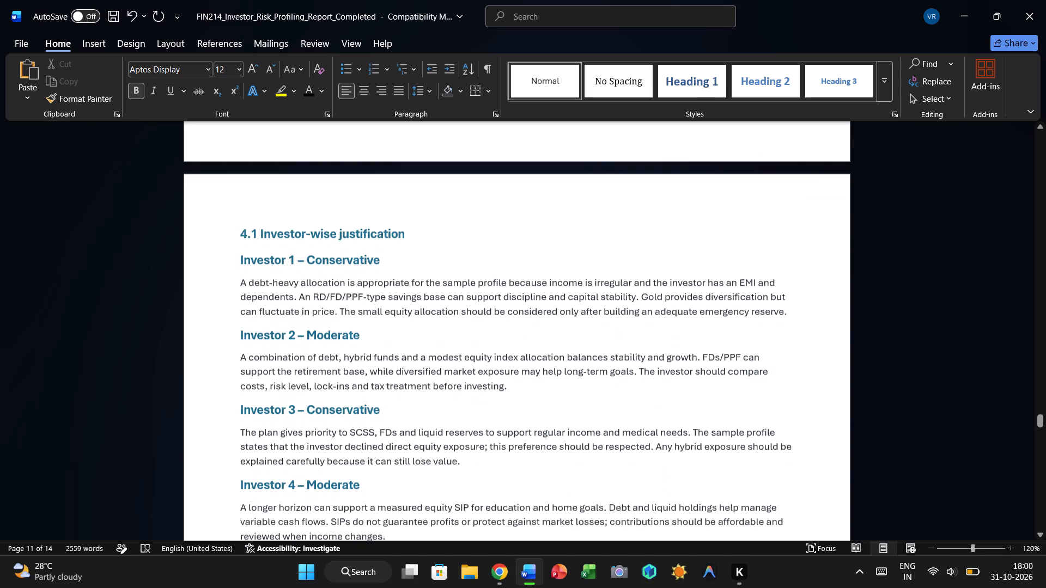
{"action": "scroll", "coordinate": [349, 357], "scroll_direction": "down", "scroll_amount": 4}
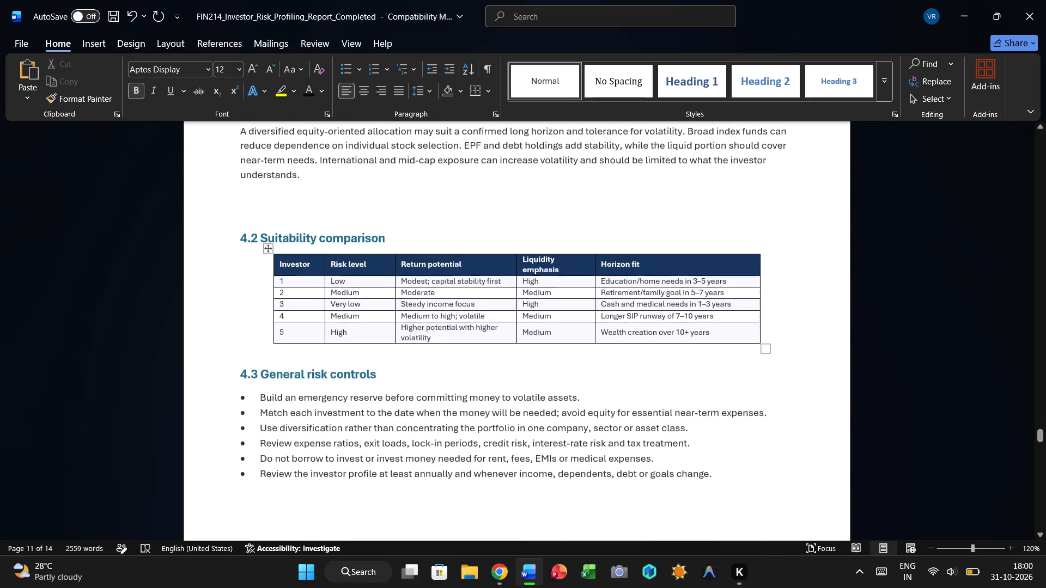
{"action": "left_click", "coordinate": [195, 352]}
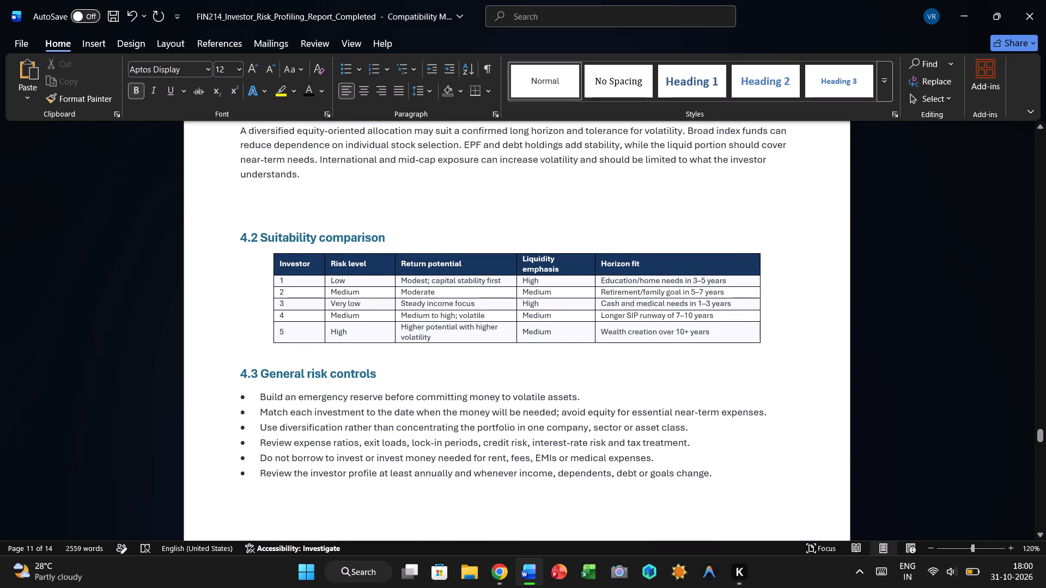
{"action": "left_click", "coordinate": [394, 371]}
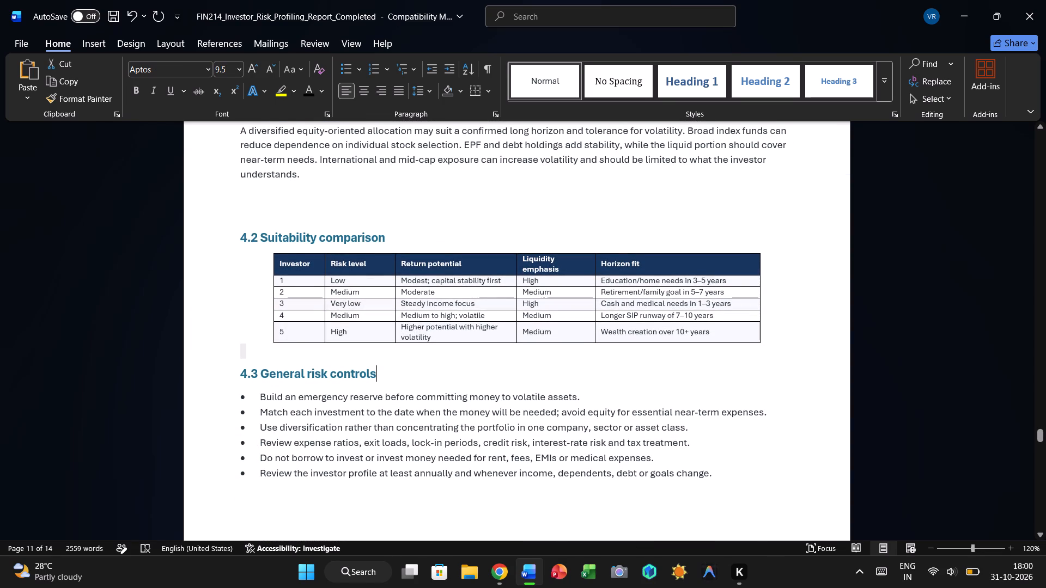
{"action": "key", "text": "Return"}
{"action": "key", "text": "BackSpace"}
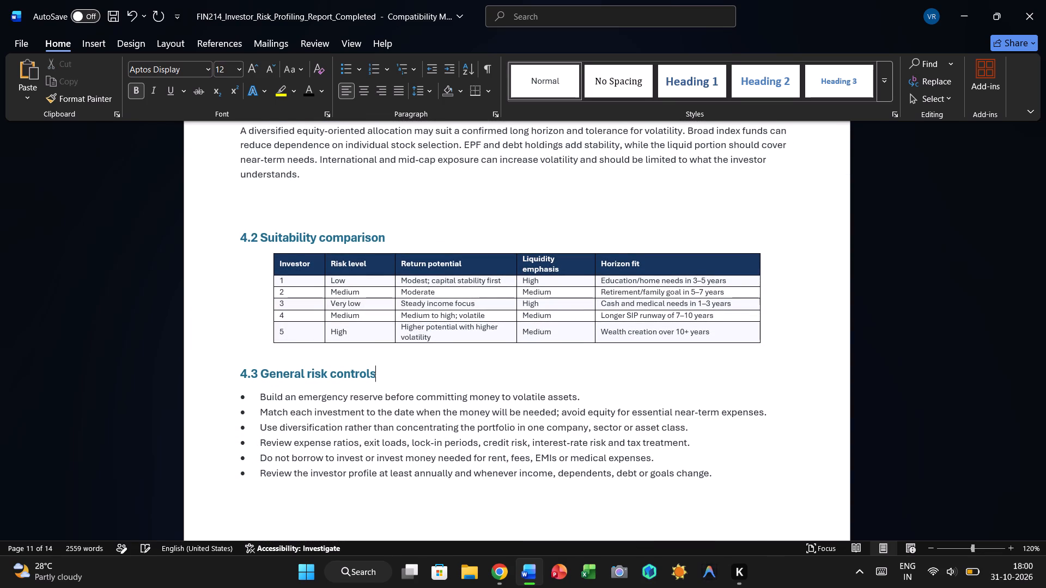
{"action": "left_click", "coordinate": [239, 369]}
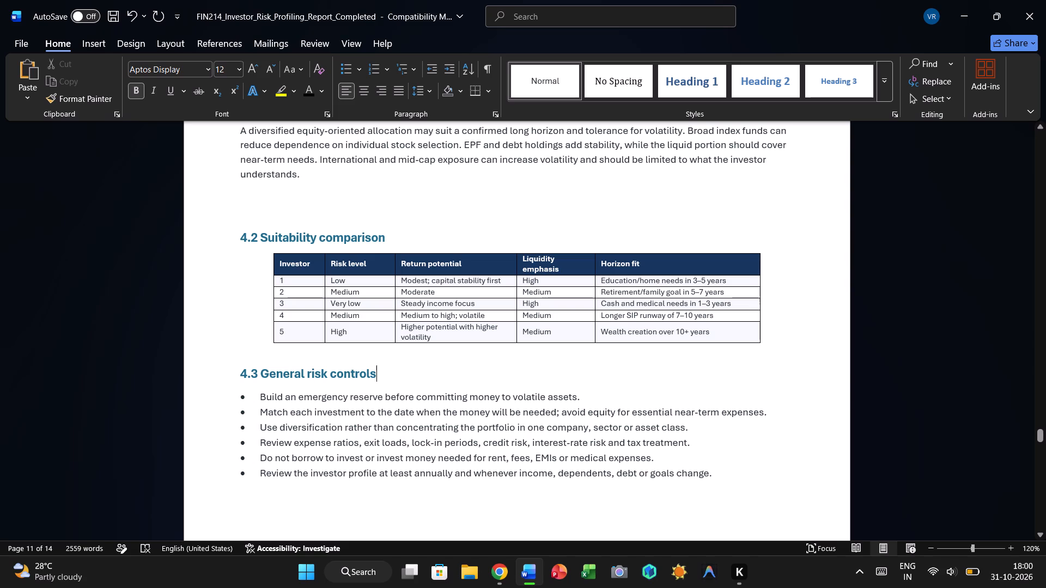
{"action": "key", "text": "Return"}
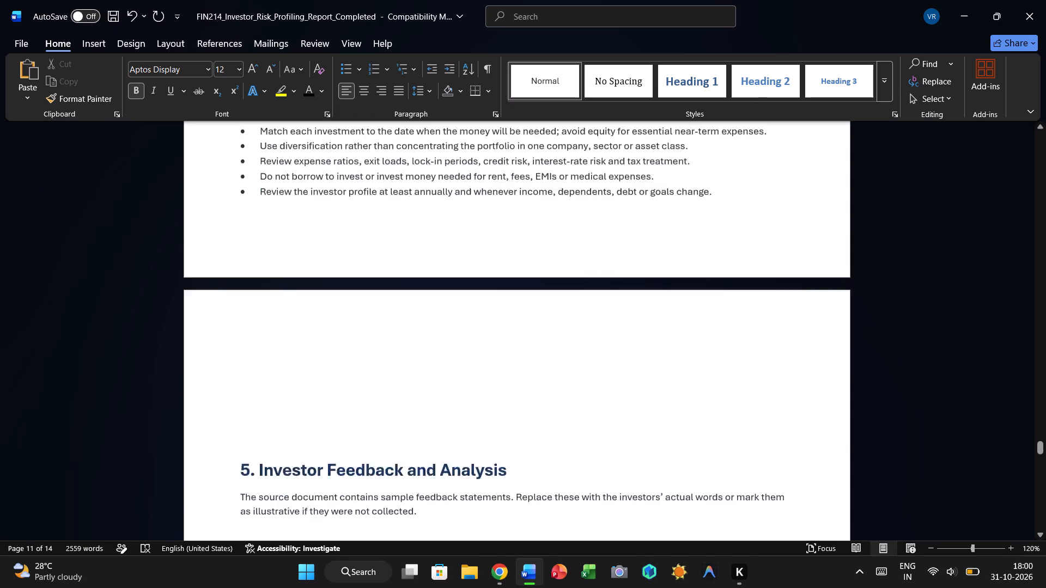
Review the page breaks and spacing from section 4.1 through the observations, key learnings, personal reflection and conclusion.
{"action": "scroll", "coordinate": [387, 365], "scroll_direction": "up", "scroll_amount": 1}
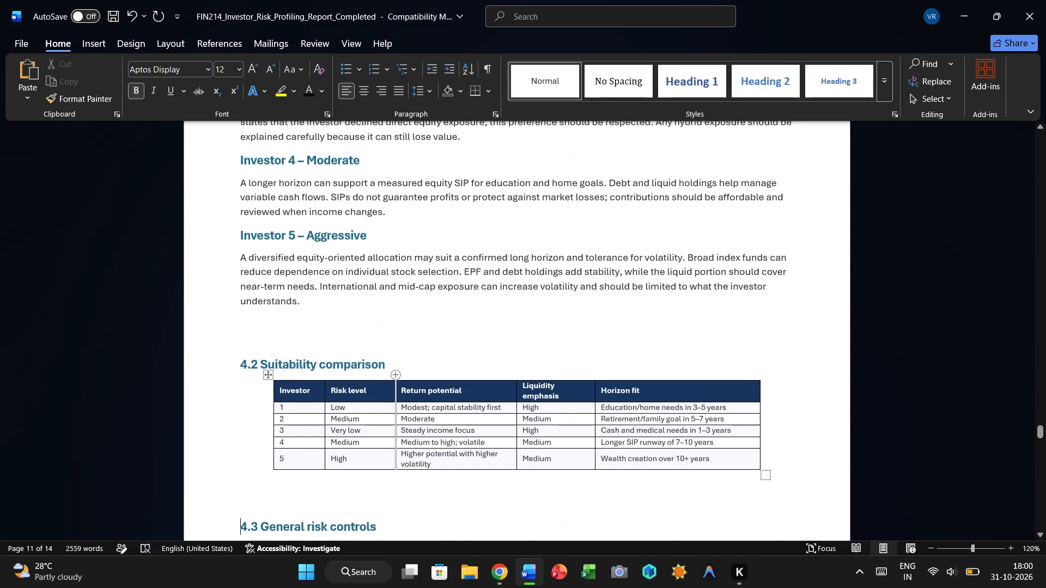
{"action": "scroll", "coordinate": [387, 365], "scroll_direction": "up", "scroll_amount": 2}
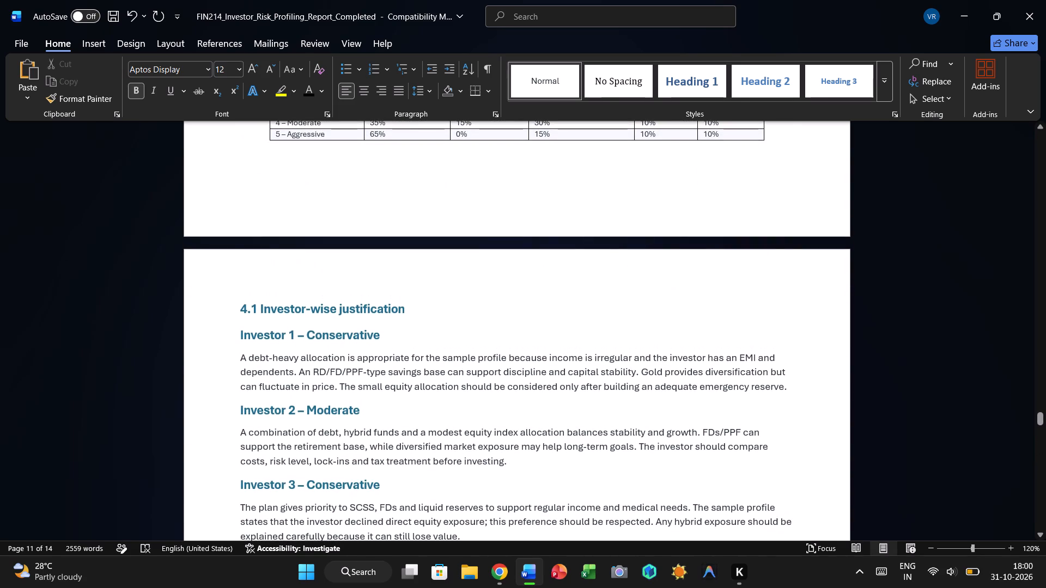
{"action": "scroll", "coordinate": [387, 365], "scroll_direction": "down", "scroll_amount": 10}
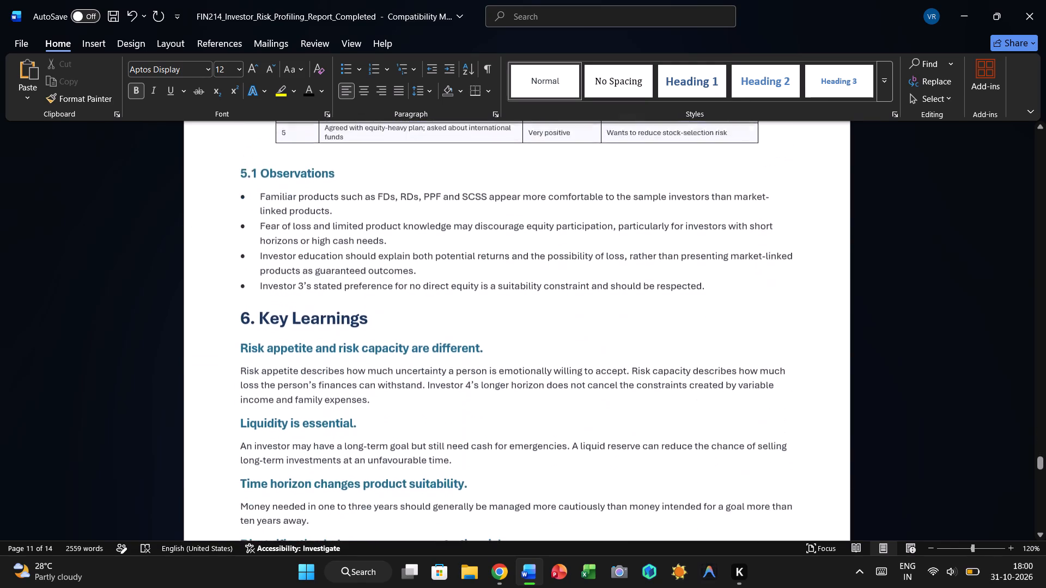
{"action": "scroll", "coordinate": [387, 365], "scroll_direction": "down", "scroll_amount": 1}
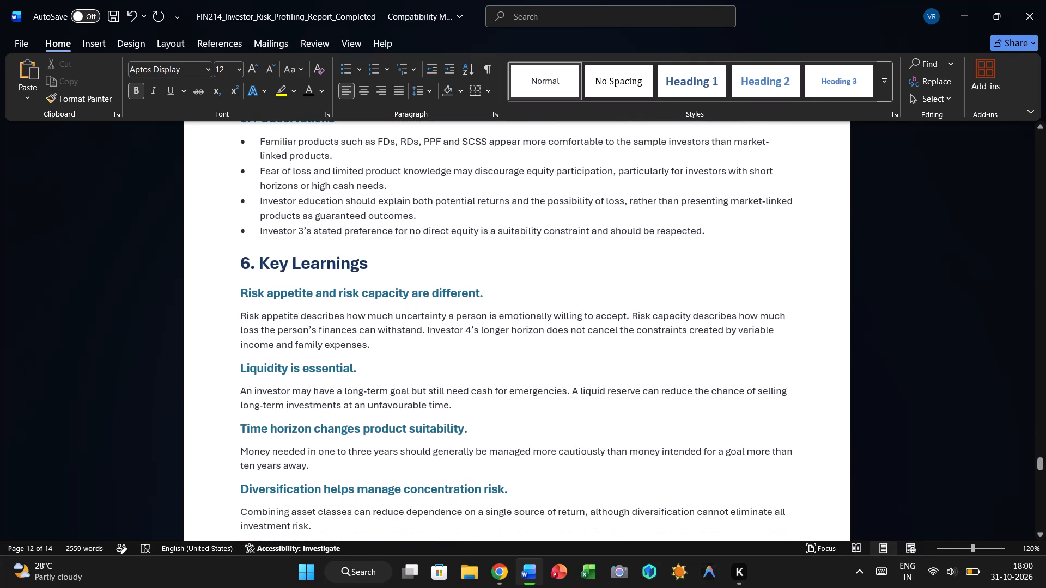
{"action": "scroll", "coordinate": [387, 365], "scroll_direction": "down", "scroll_amount": 2}
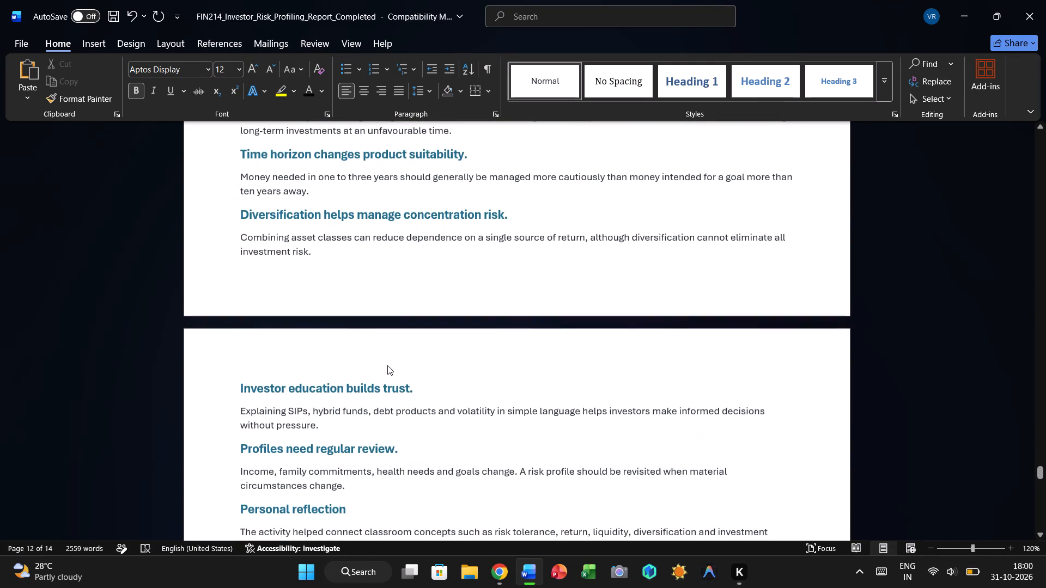
{"action": "scroll", "coordinate": [387, 365], "scroll_direction": "down", "scroll_amount": 2}
{"action": "scroll", "coordinate": [387, 365], "scroll_direction": "up", "scroll_amount": 1}
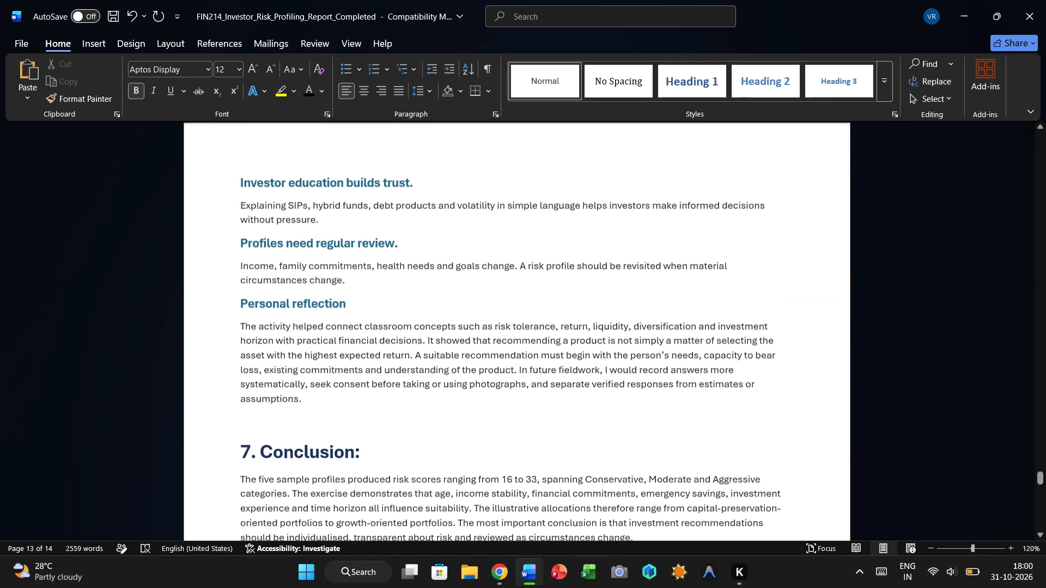
{"action": "scroll", "coordinate": [387, 365], "scroll_direction": "up", "scroll_amount": 1}
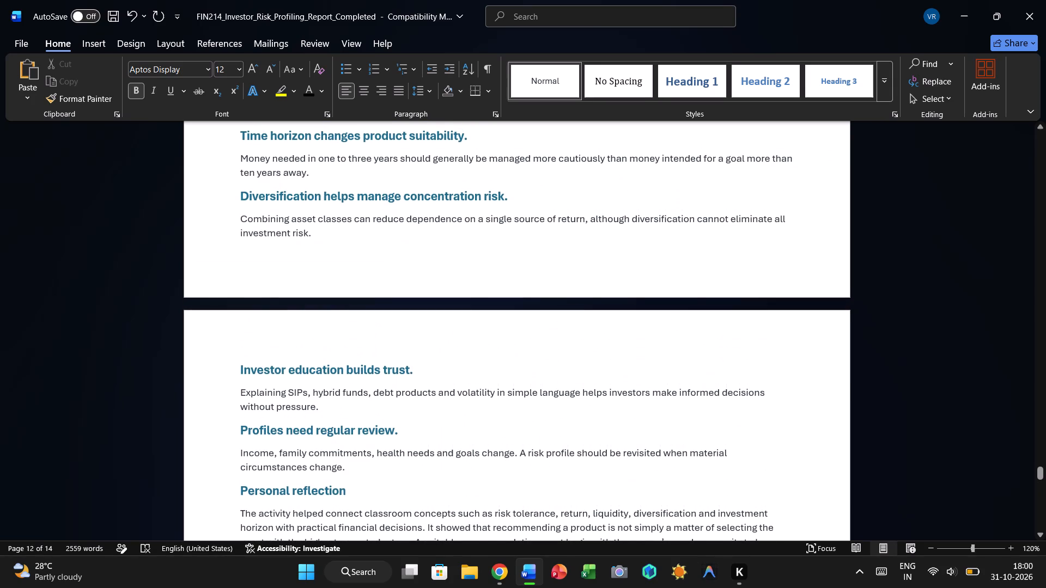
{"action": "scroll", "coordinate": [387, 365], "scroll_direction": "down", "scroll_amount": 4}
{"action": "scroll", "coordinate": [387, 365], "scroll_direction": "right", "scroll_amount": 1}
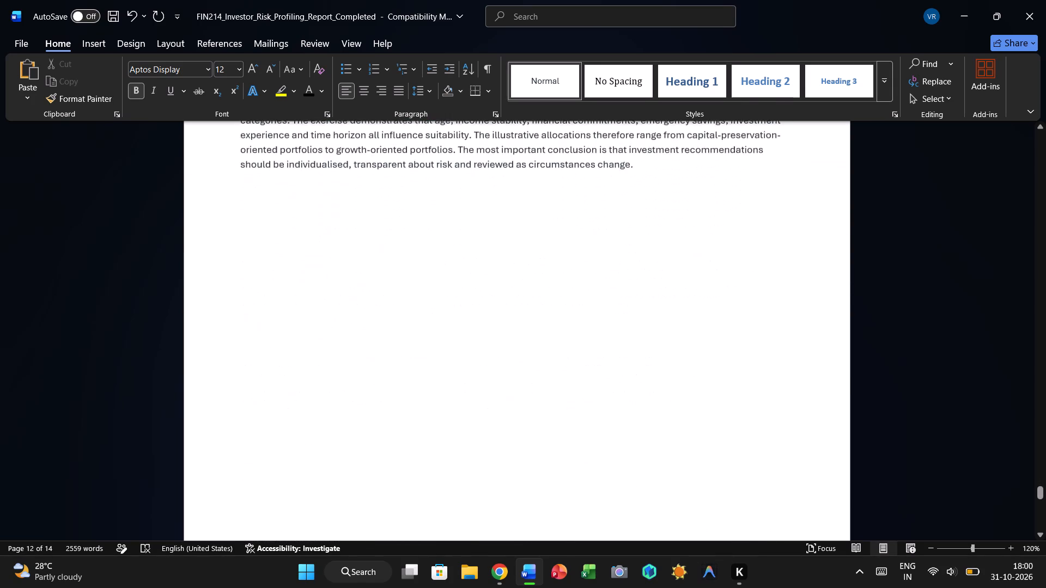
{"action": "scroll", "coordinate": [387, 365], "scroll_direction": "right", "scroll_amount": 1}
{"action": "scroll", "coordinate": [387, 365], "scroll_direction": "up", "scroll_amount": 5}
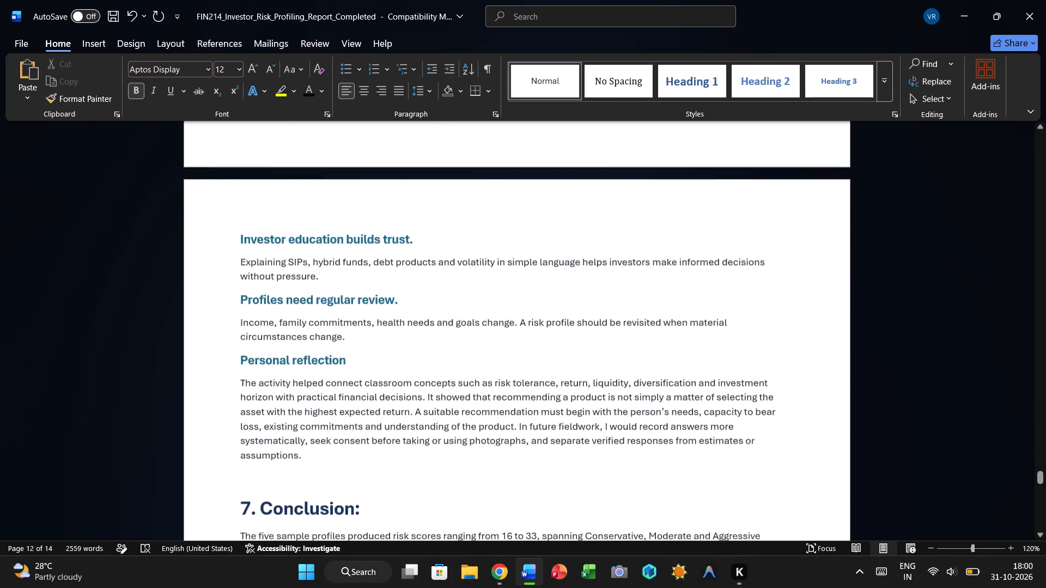
Correct "summarised" to "summarized" in the monthly incomes note below the investor profile table in section 2.
{"action": "scroll", "coordinate": [387, 365], "scroll_direction": "up", "scroll_amount": 7}
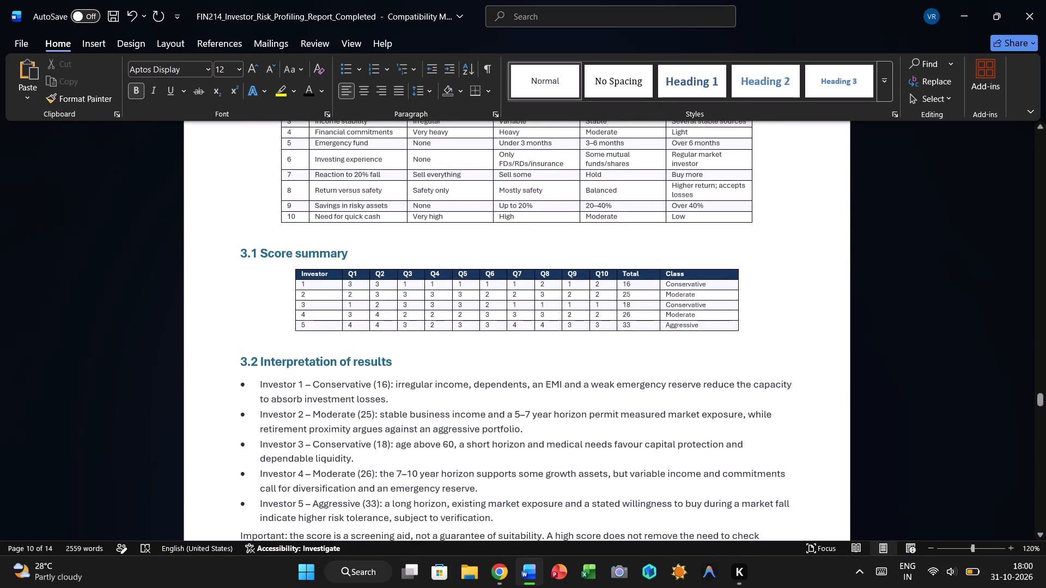
{"action": "scroll", "coordinate": [387, 365], "scroll_direction": "up", "scroll_amount": 7}
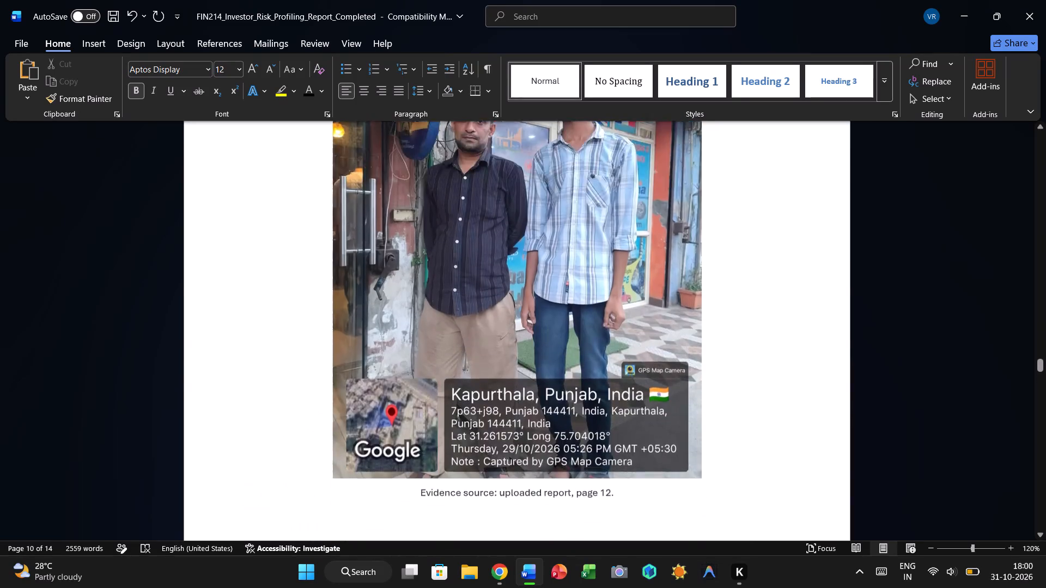
{"action": "scroll", "coordinate": [387, 365], "scroll_direction": "up", "scroll_amount": 9}
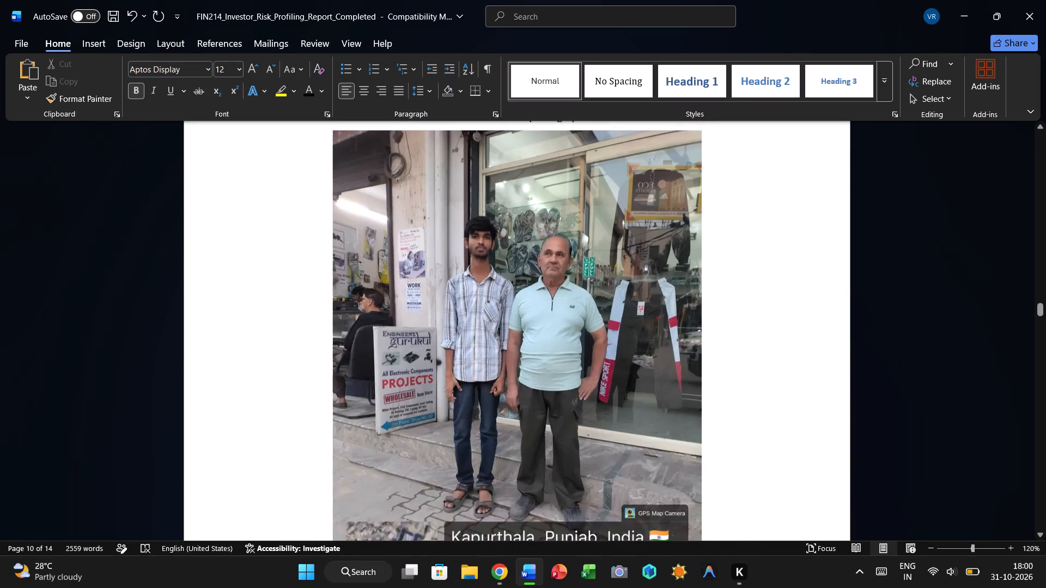
{"action": "scroll", "coordinate": [387, 365], "scroll_direction": "up", "scroll_amount": 7}
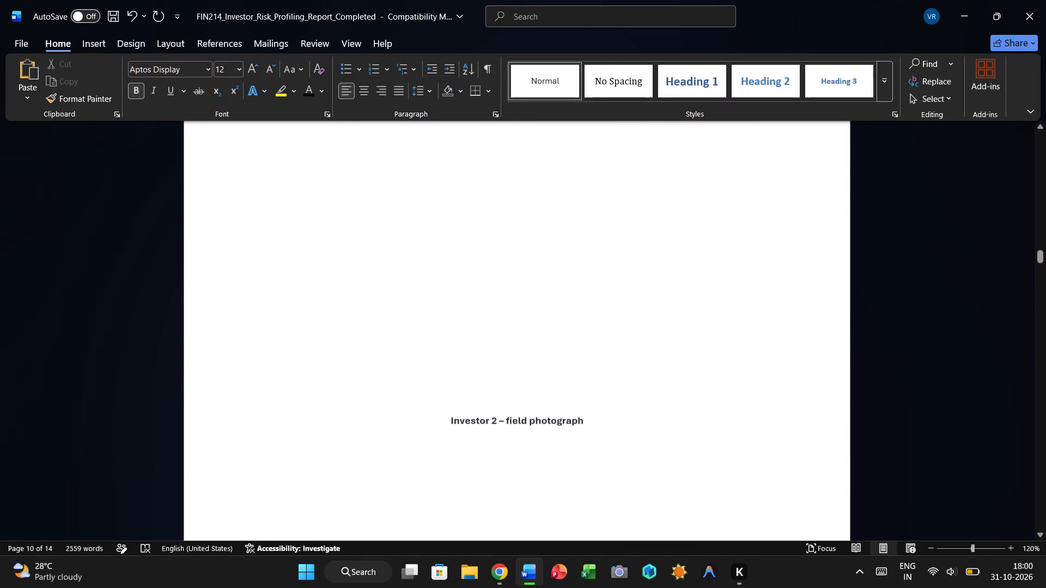
{"action": "scroll", "coordinate": [387, 365], "scroll_direction": "up", "scroll_amount": 4}
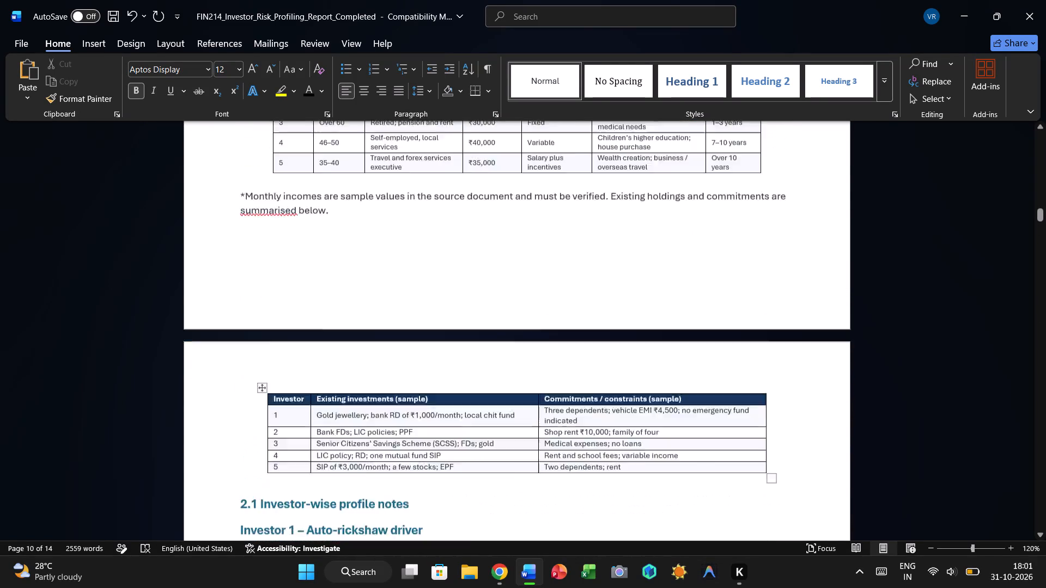
{"action": "scroll", "coordinate": [387, 365], "scroll_direction": "up", "scroll_amount": 1}
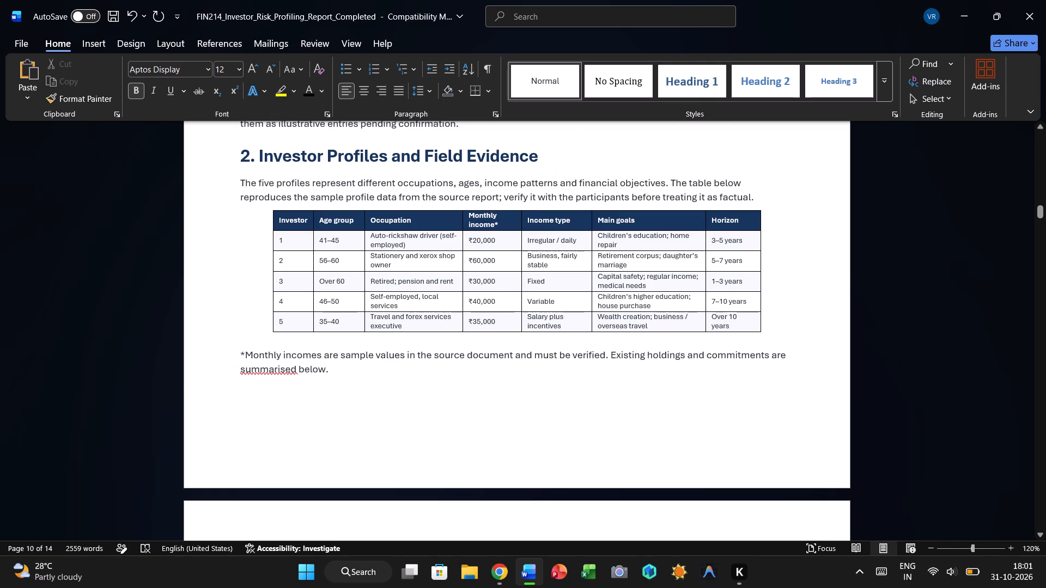
{"action": "left_click", "coordinate": [277, 370]}
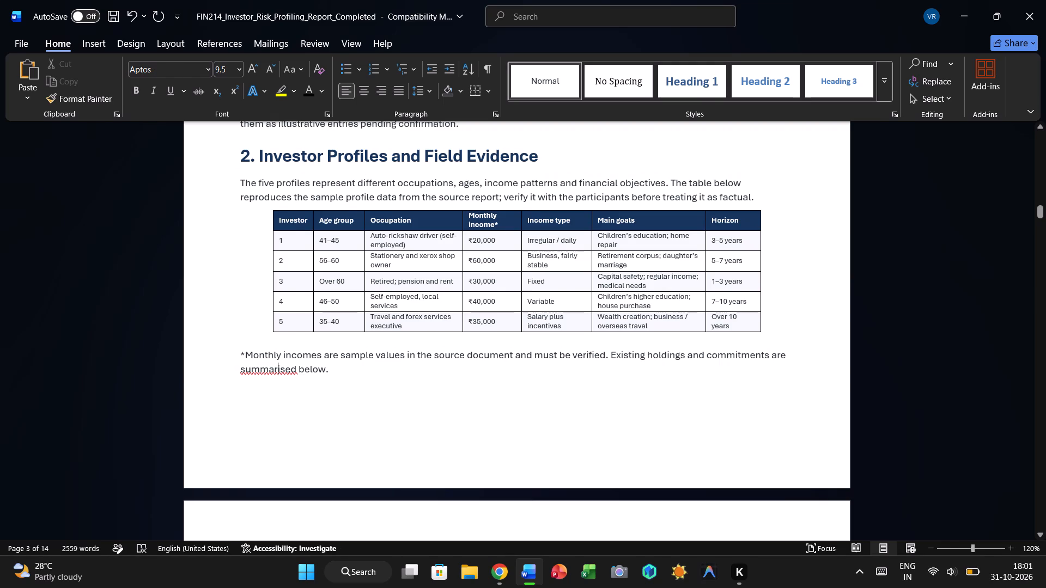
{"action": "right_click", "coordinate": [276, 372]}
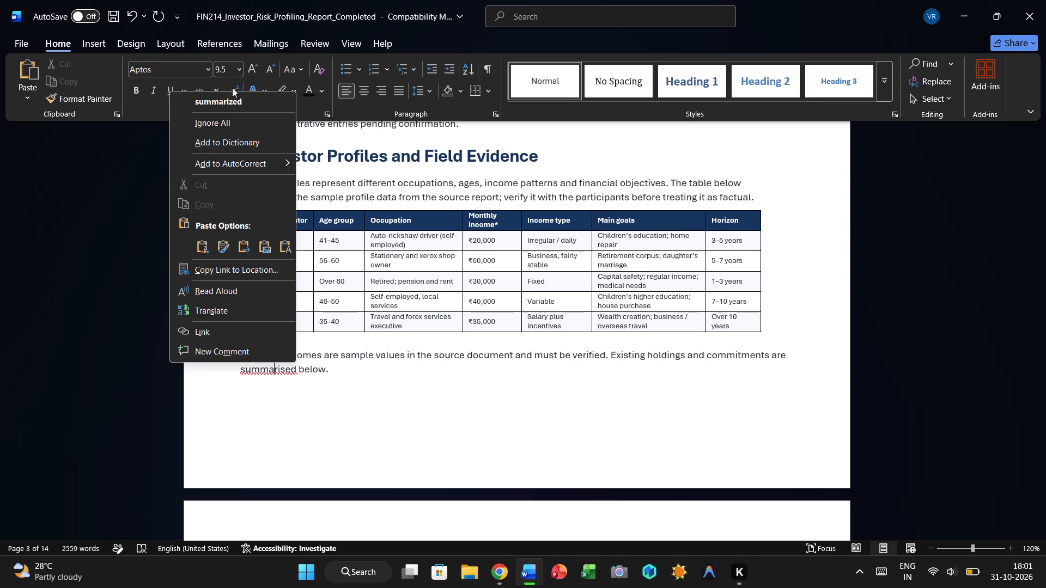
{"action": "left_click", "coordinate": [238, 102]}
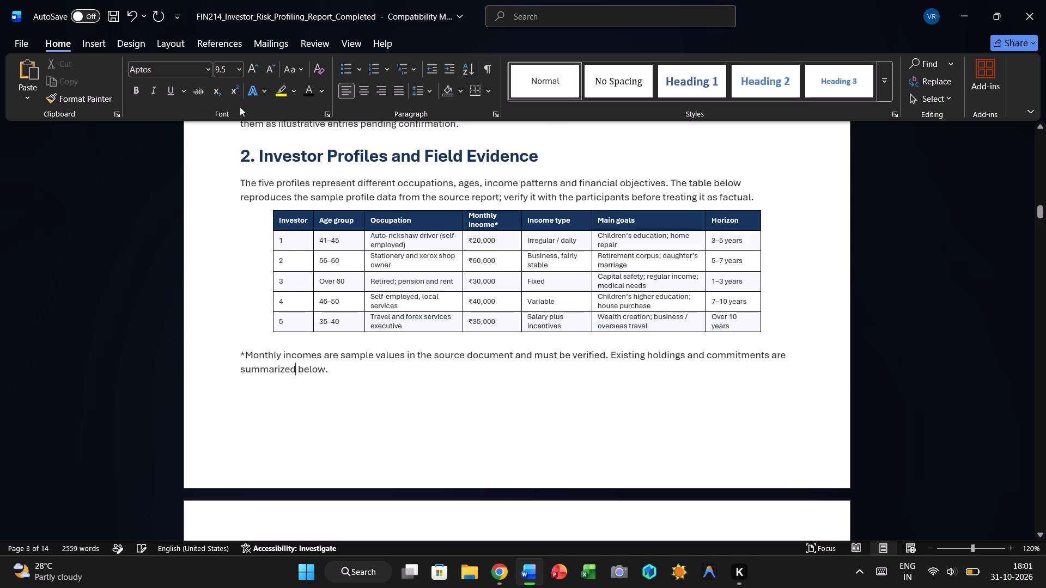
Review the report's opening pages, including the submission check, executive summary, contents list and section 1.
{"action": "scroll", "coordinate": [358, 286], "scroll_direction": "up", "scroll_amount": 5}
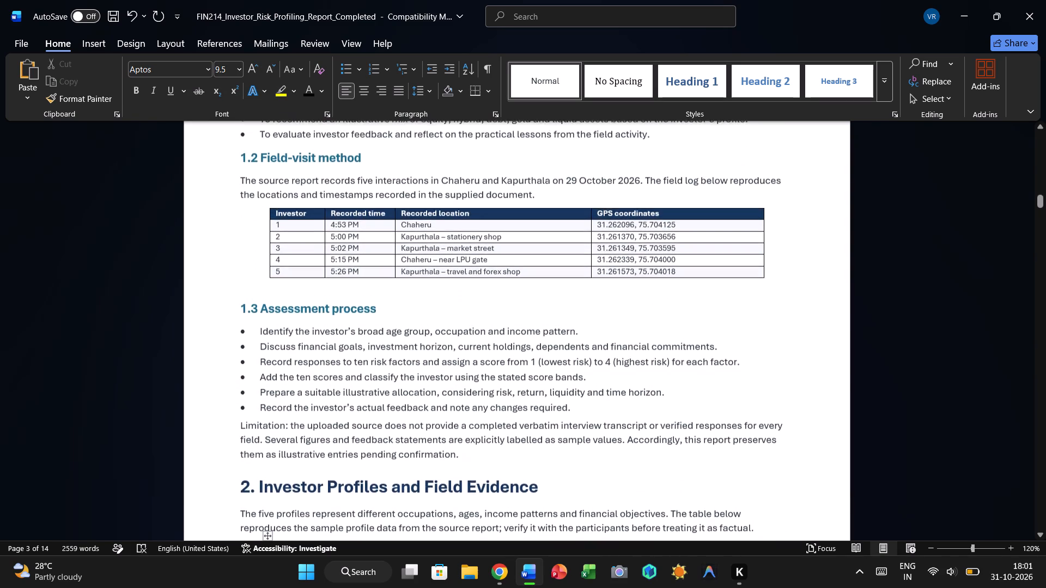
{"action": "scroll", "coordinate": [358, 286], "scroll_direction": "up", "scroll_amount": 5}
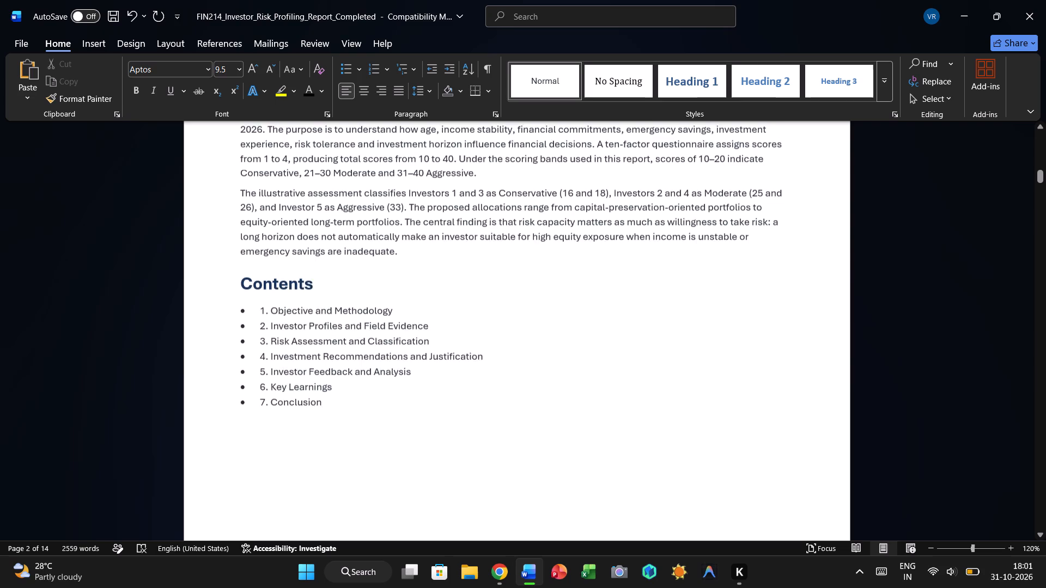
{"action": "scroll", "coordinate": [358, 286], "scroll_direction": "up", "scroll_amount": 1}
{"action": "scroll", "coordinate": [358, 286], "scroll_direction": "down", "scroll_amount": 1}
{"action": "scroll", "coordinate": [358, 286], "scroll_direction": "up", "scroll_amount": 2}
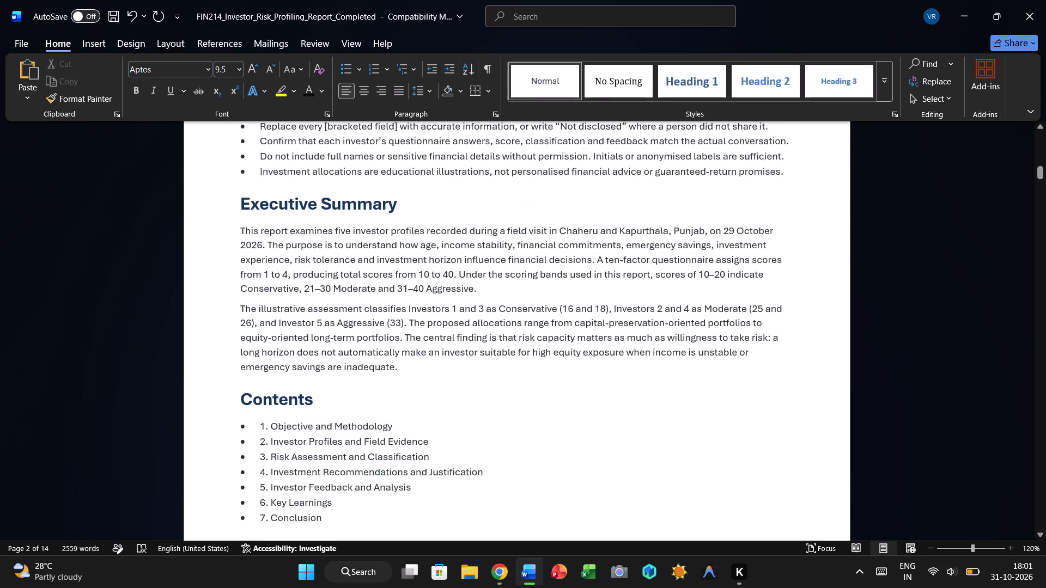
{"action": "scroll", "coordinate": [395, 393], "scroll_direction": "up", "scroll_amount": 4}
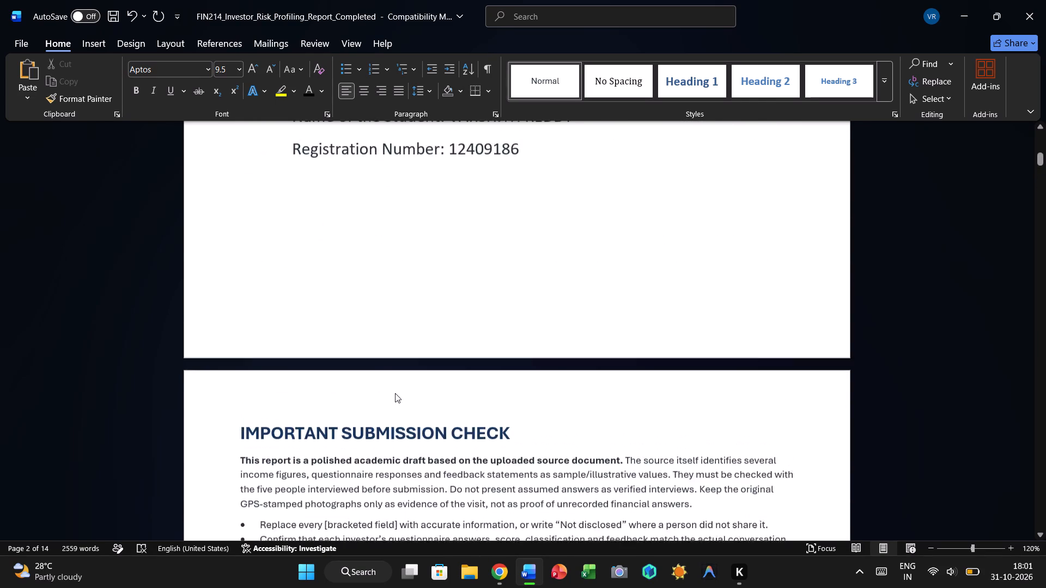
{"action": "scroll", "coordinate": [395, 393], "scroll_direction": "right", "scroll_amount": 1}
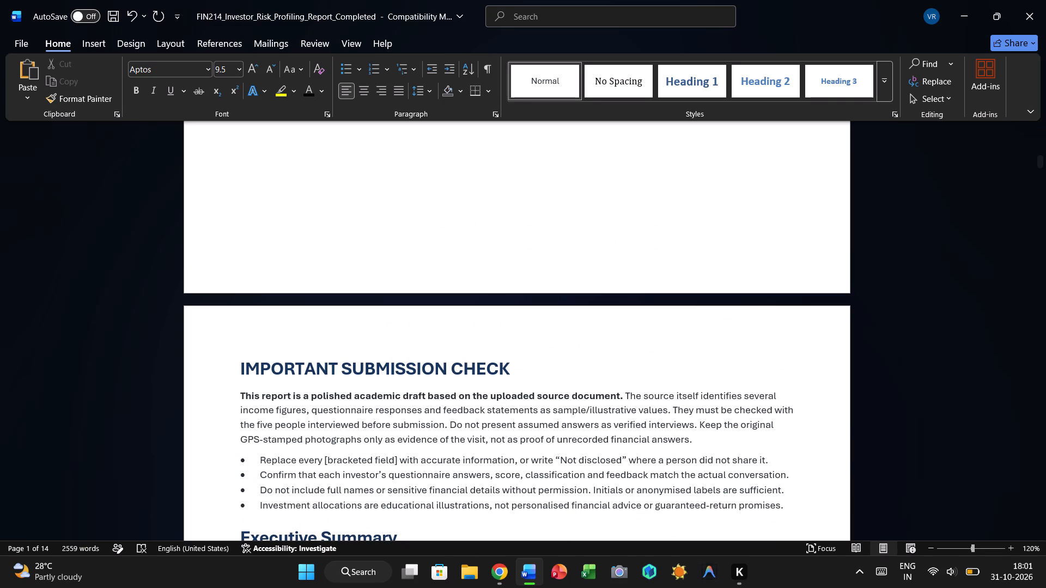
{"action": "scroll", "coordinate": [571, 400], "scroll_direction": "down", "scroll_amount": 1}
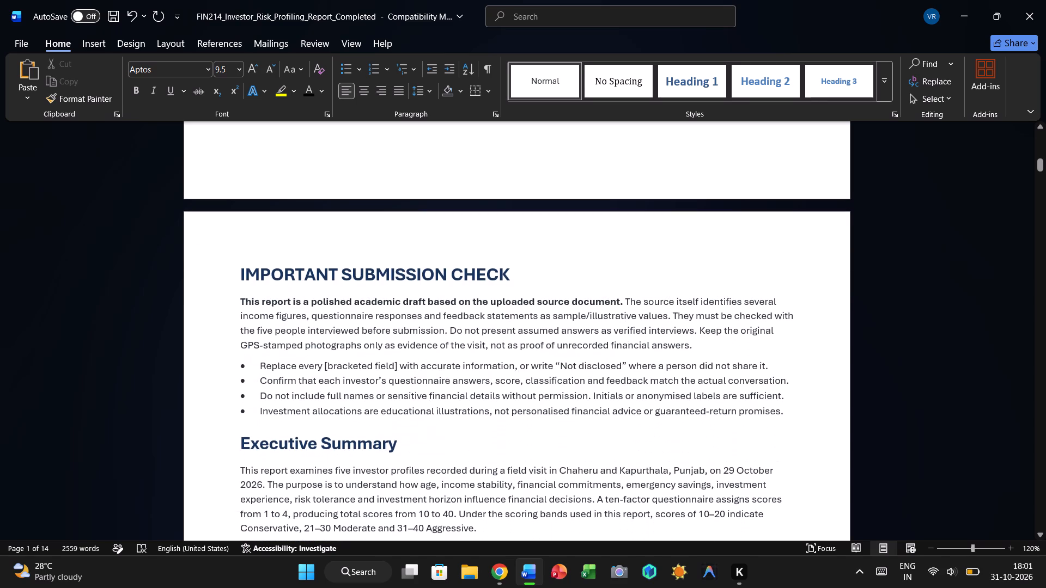
{"action": "scroll", "coordinate": [571, 400], "scroll_direction": "down", "scroll_amount": 1}
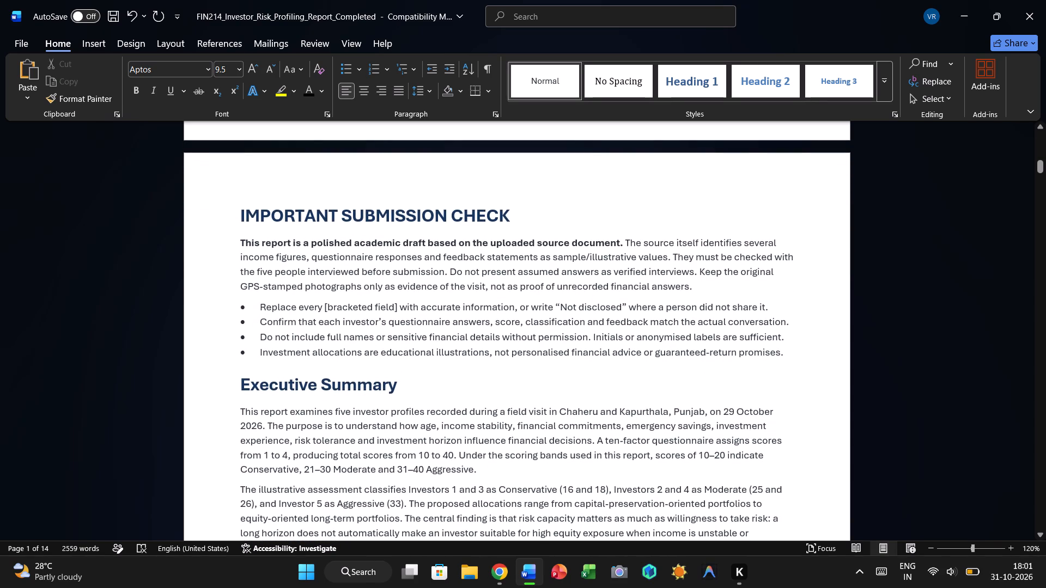
{"action": "scroll", "coordinate": [518, 452], "scroll_direction": "down", "scroll_amount": 1}
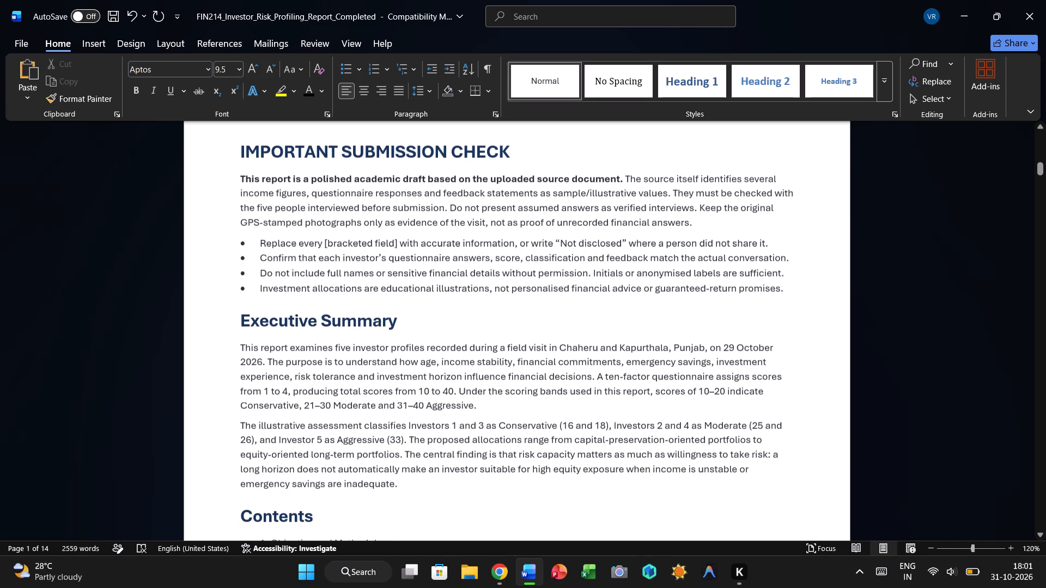
{"action": "scroll", "coordinate": [518, 452], "scroll_direction": "down", "scroll_amount": 2}
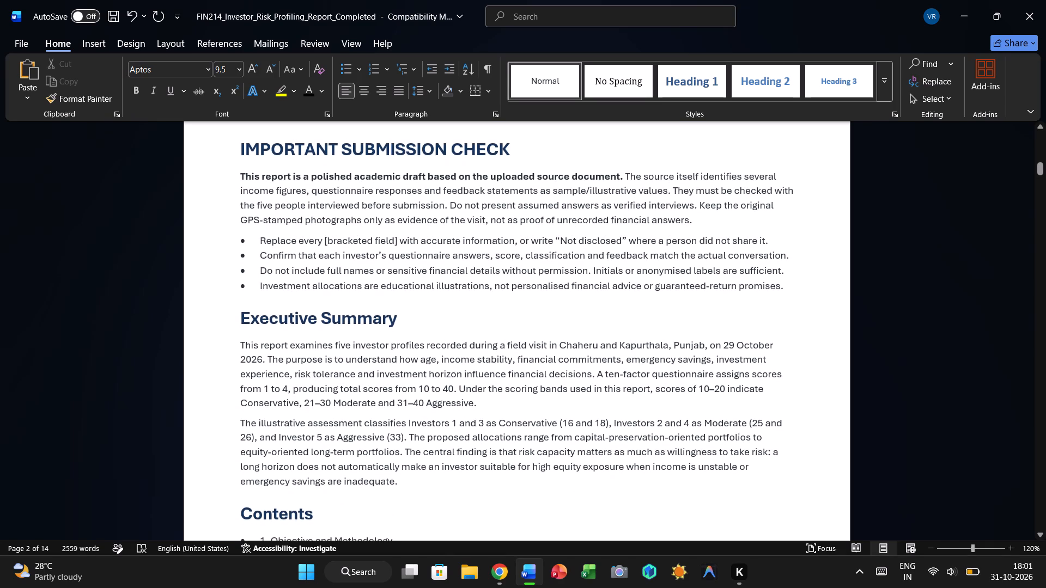
{"action": "scroll", "coordinate": [518, 452], "scroll_direction": "down", "scroll_amount": 1}
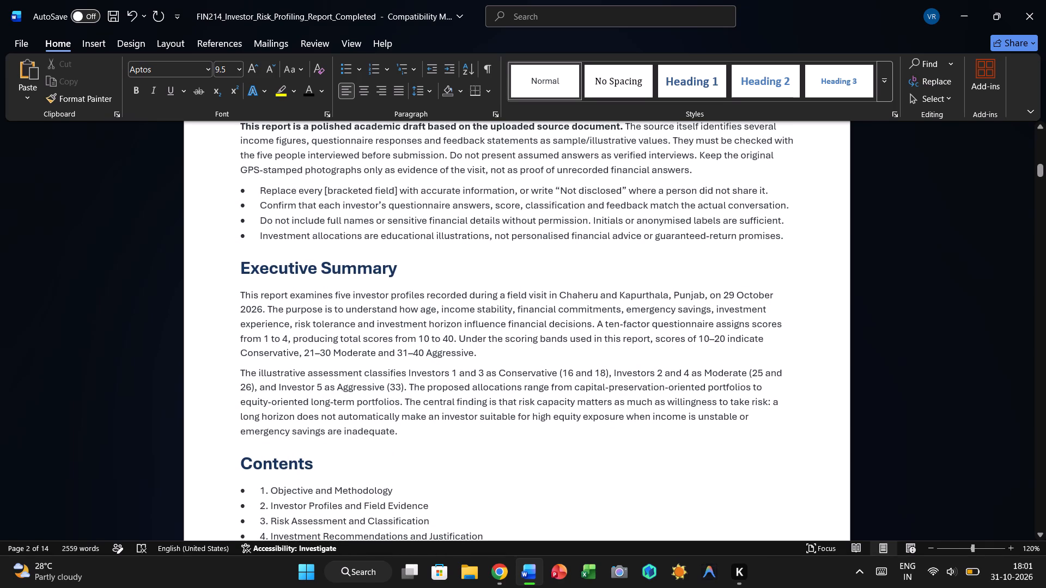
{"action": "scroll", "coordinate": [415, 439], "scroll_direction": "down", "scroll_amount": 5}
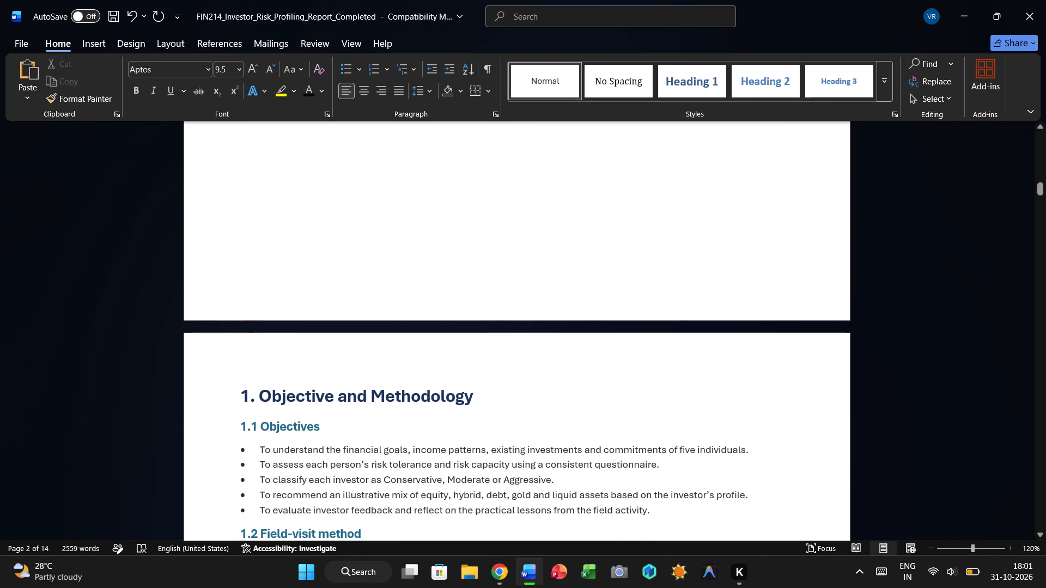
{"action": "scroll", "coordinate": [415, 439], "scroll_direction": "down", "scroll_amount": 1}
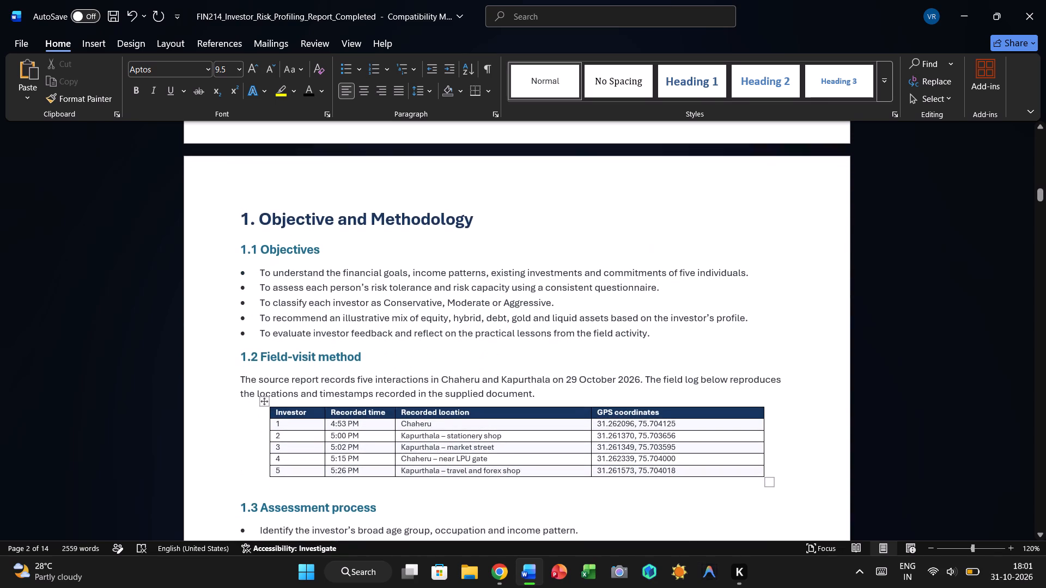
{"action": "scroll", "coordinate": [415, 439], "scroll_direction": "down", "scroll_amount": 1}
{"action": "scroll", "coordinate": [434, 328], "scroll_direction": "up", "scroll_amount": 5}
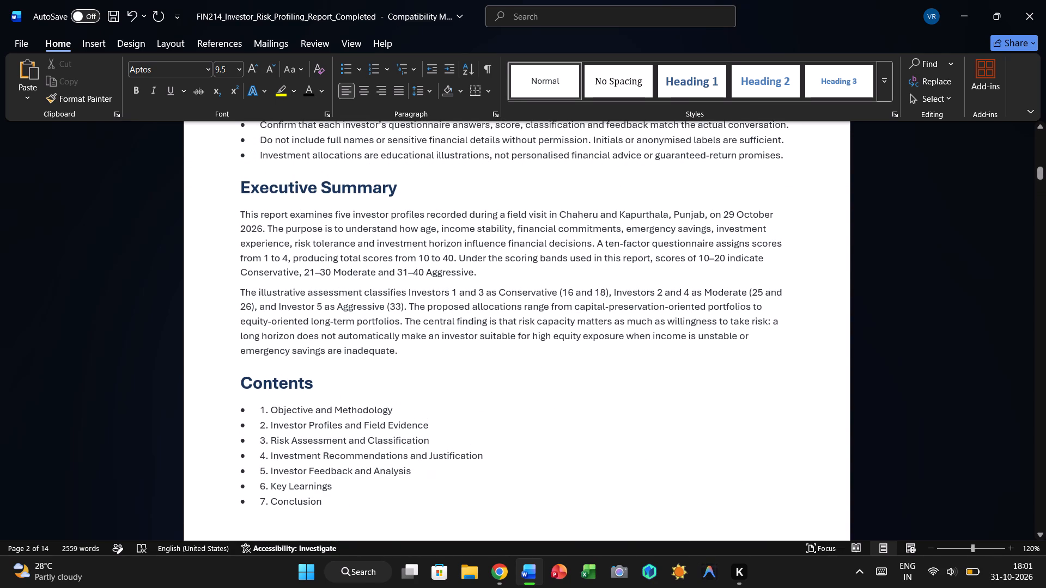
Delete the IMPORTANT SUBMISSION CHECK heading with its paragraph and four bullet points above the Executive Summary.
{"action": "scroll", "coordinate": [386, 342], "scroll_direction": "up", "scroll_amount": 4}
{"action": "scroll", "coordinate": [433, 488], "scroll_direction": "down", "scroll_amount": 1}
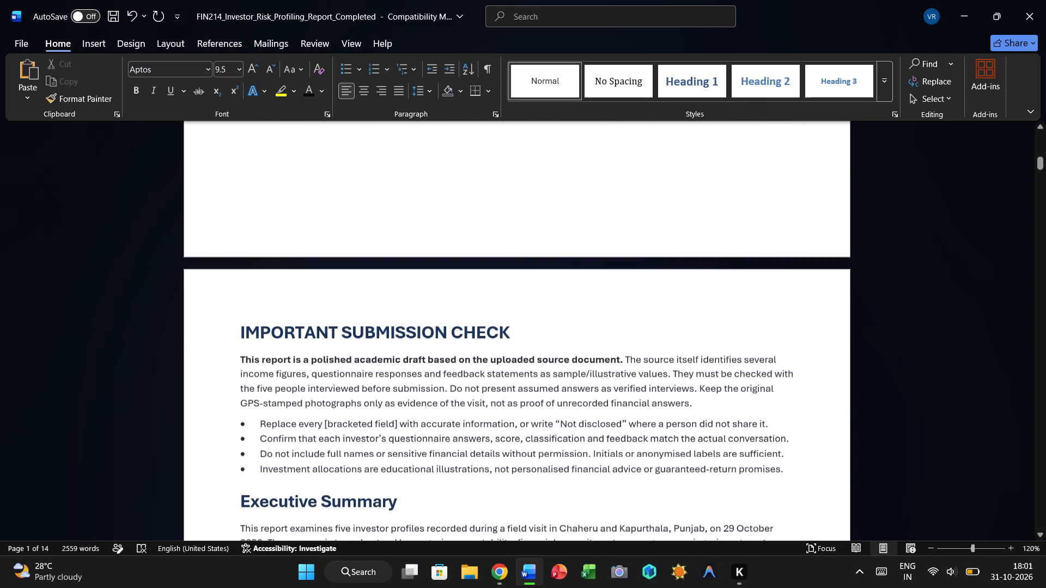
{"action": "scroll", "coordinate": [433, 488], "scroll_direction": "down", "scroll_amount": 1}
{"action": "left_click_drag", "start_coordinate": [782, 457], "coordinate": [452, 328]}
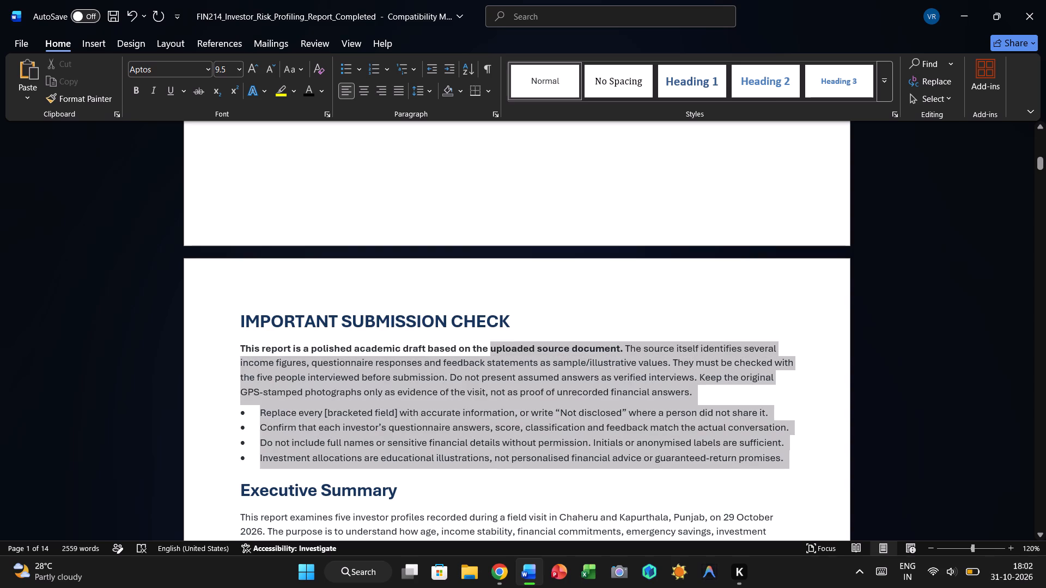
{"action": "left_click_drag", "start_coordinate": [452, 328], "coordinate": [259, 297]}
{"action": "key", "text": "BackSpace"}
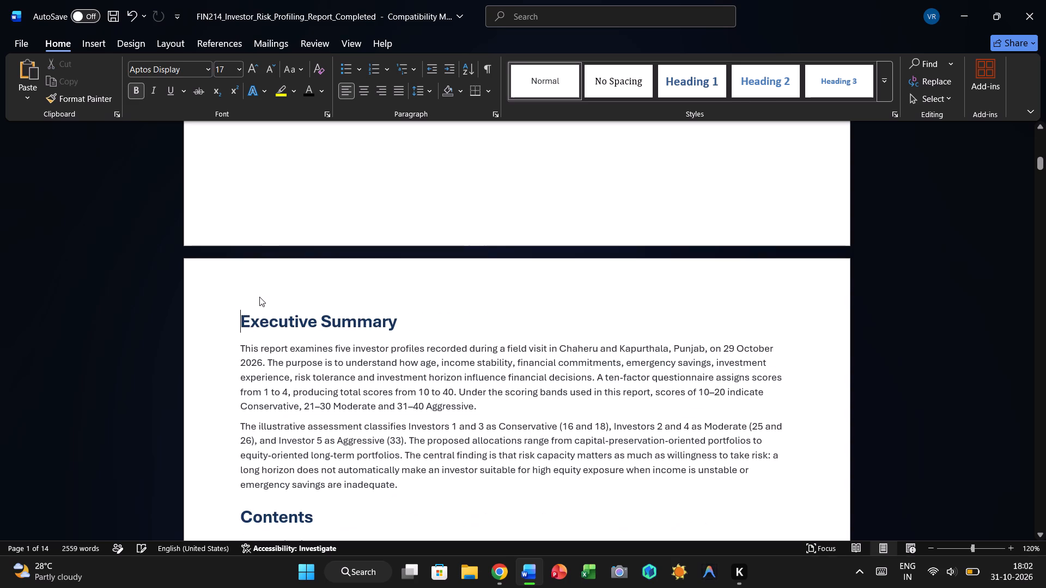
Insert nine blank lines before the Contents heading to push the contents list further down below the Executive Summary.
{"action": "scroll", "coordinate": [259, 297], "scroll_direction": "right", "scroll_amount": 2}
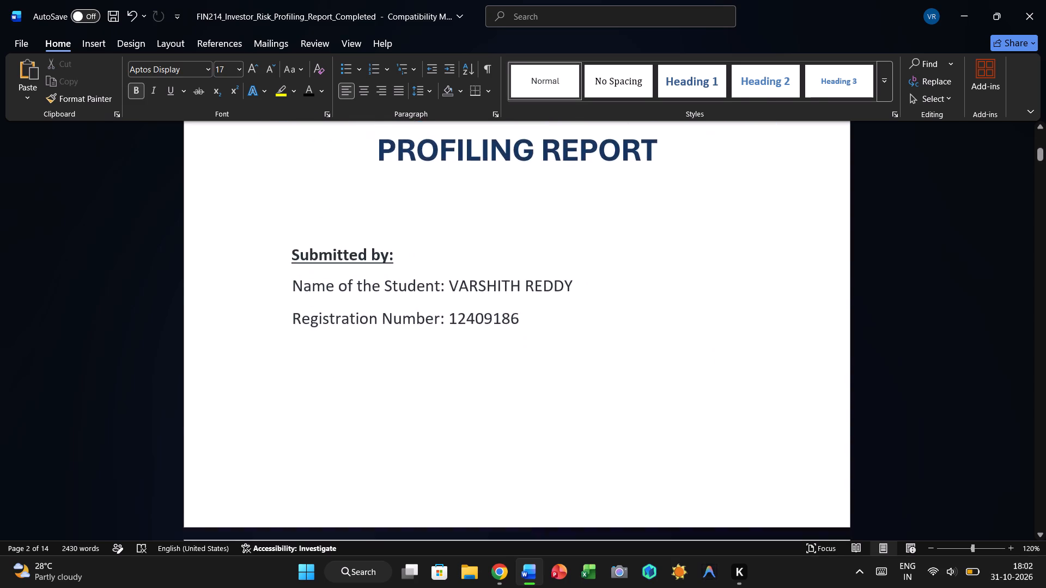
{"action": "scroll", "coordinate": [259, 297], "scroll_direction": "right", "scroll_amount": 1}
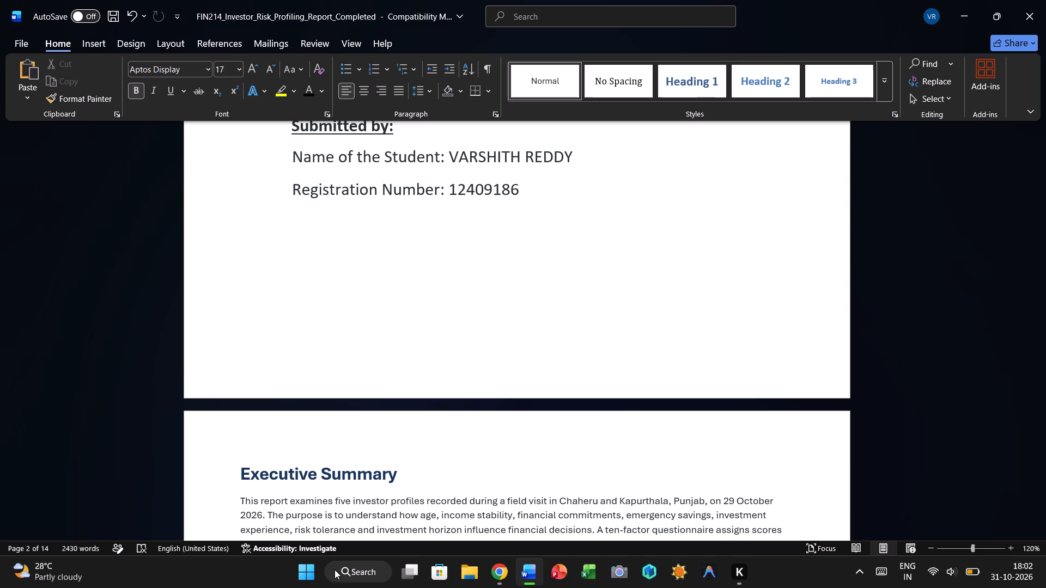
{"action": "scroll", "coordinate": [335, 569], "scroll_direction": "down", "scroll_amount": 2}
{"action": "scroll", "coordinate": [501, 332], "scroll_direction": "down", "scroll_amount": 1}
{"action": "scroll", "coordinate": [462, 408], "scroll_direction": "down", "scroll_amount": 1}
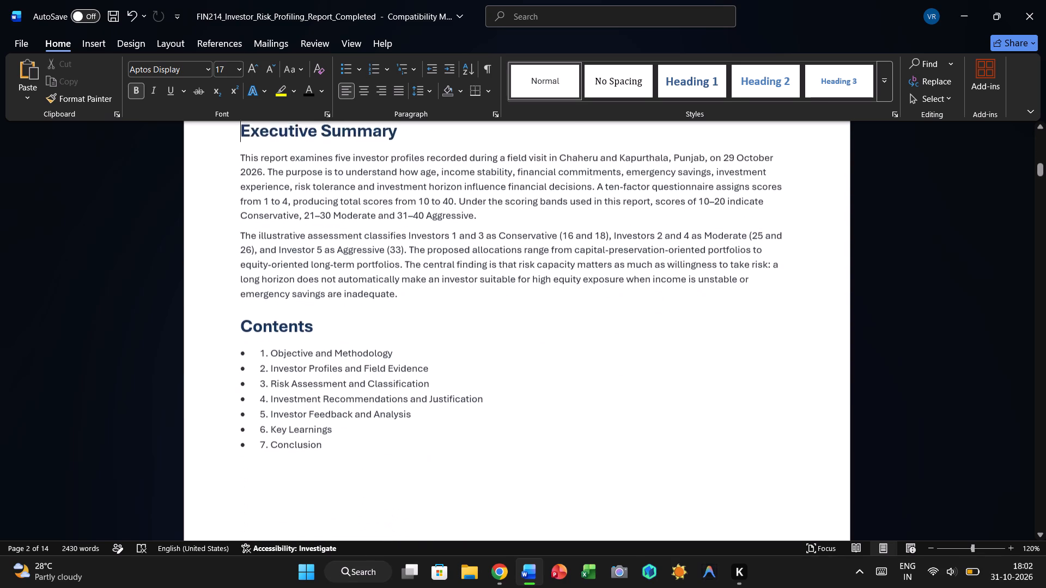
{"action": "scroll", "coordinate": [462, 408], "scroll_direction": "down", "scroll_amount": 1}
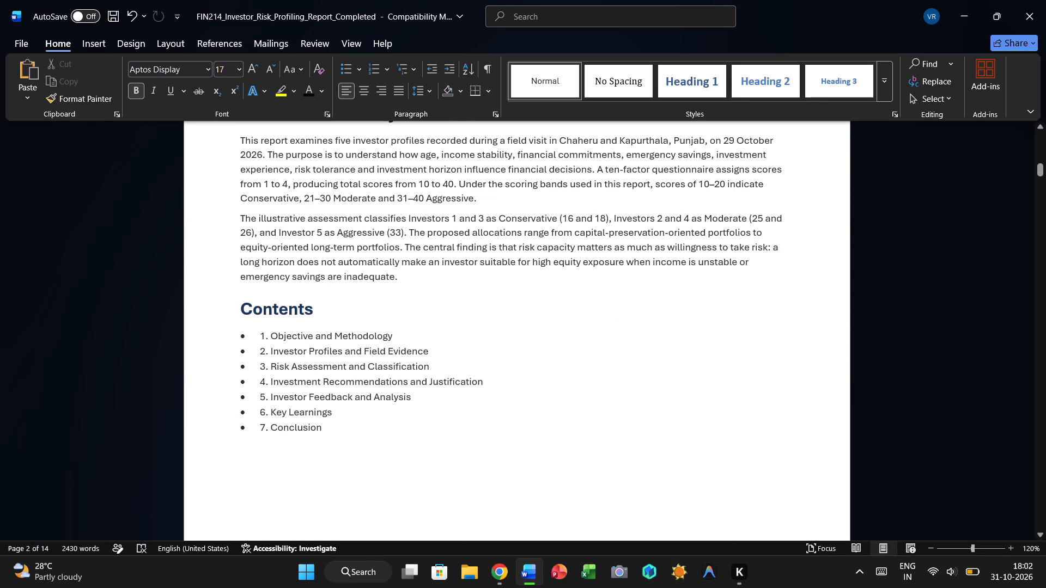
{"action": "left_click", "coordinate": [239, 313]}
{"action": "key", "text": "Return"}
{"action": "key", "text": "Return"}
{"action": "key", "text": "Return"}
{"action": "scroll", "coordinate": [239, 313], "scroll_direction": "down", "scroll_amount": 1}
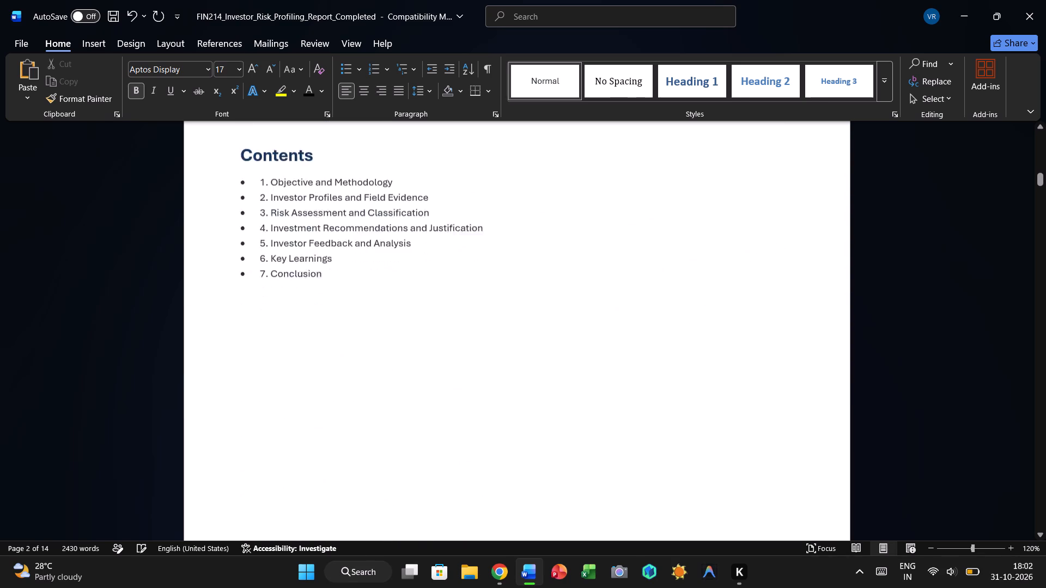
{"action": "scroll", "coordinate": [239, 313], "scroll_direction": "down", "scroll_amount": 2}
{"action": "key", "text": "Return"}
{"action": "key", "text": "Return"}
{"action": "key", "text": "Return"}
{"action": "key", "text": "Return"}
{"action": "key", "text": "Return"}
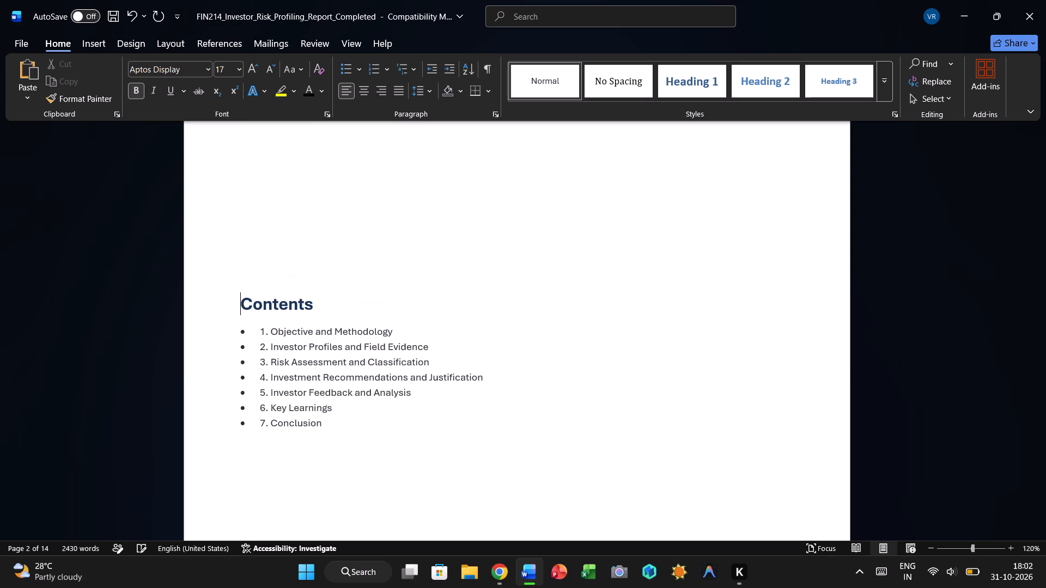
{"action": "key", "text": "Return"}
{"action": "scroll", "coordinate": [239, 313], "scroll_direction": "down", "scroll_amount": 1}
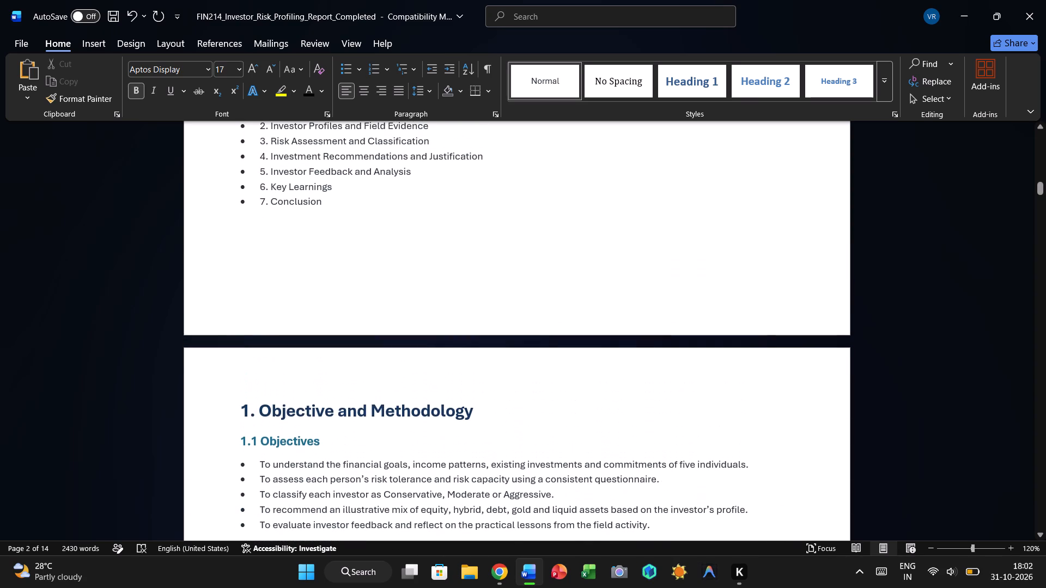
{"action": "scroll", "coordinate": [381, 464], "scroll_direction": "down", "scroll_amount": 1}
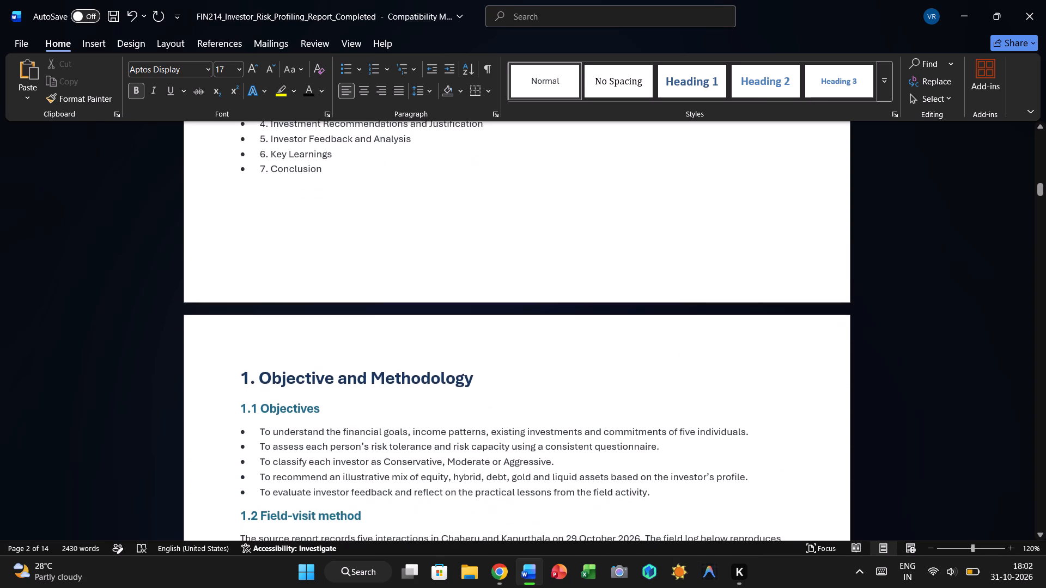
{"action": "scroll", "coordinate": [381, 464], "scroll_direction": "down", "scroll_amount": 3}
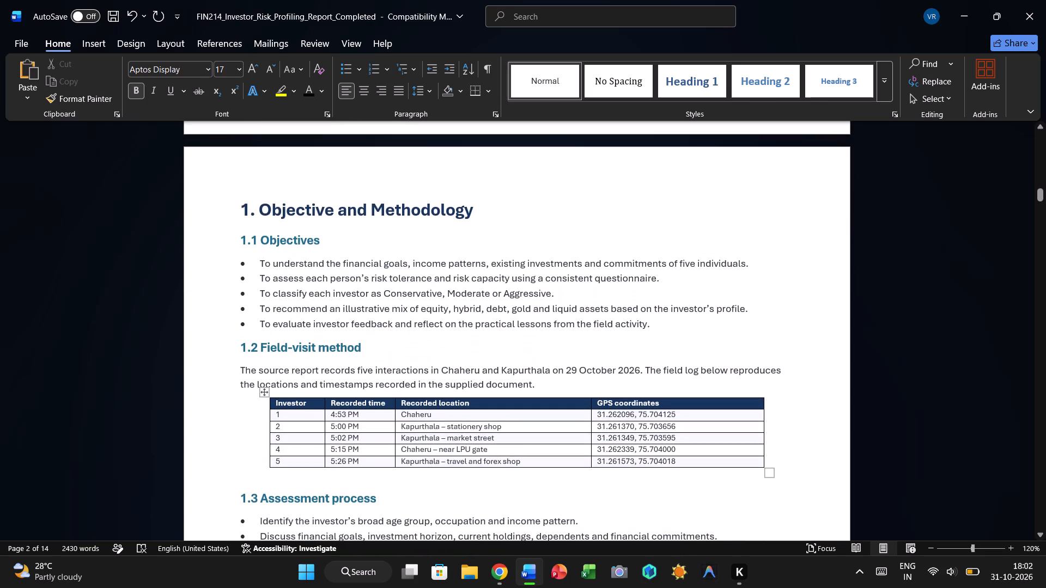
Review section 1, Objective and Methodology, and the start of section 2, including the field-visit and investor profile tables.
{"action": "scroll", "coordinate": [381, 464], "scroll_direction": "down", "scroll_amount": 1}
{"action": "scroll", "coordinate": [465, 375], "scroll_direction": "up", "scroll_amount": 1, "text": "ctrl"}
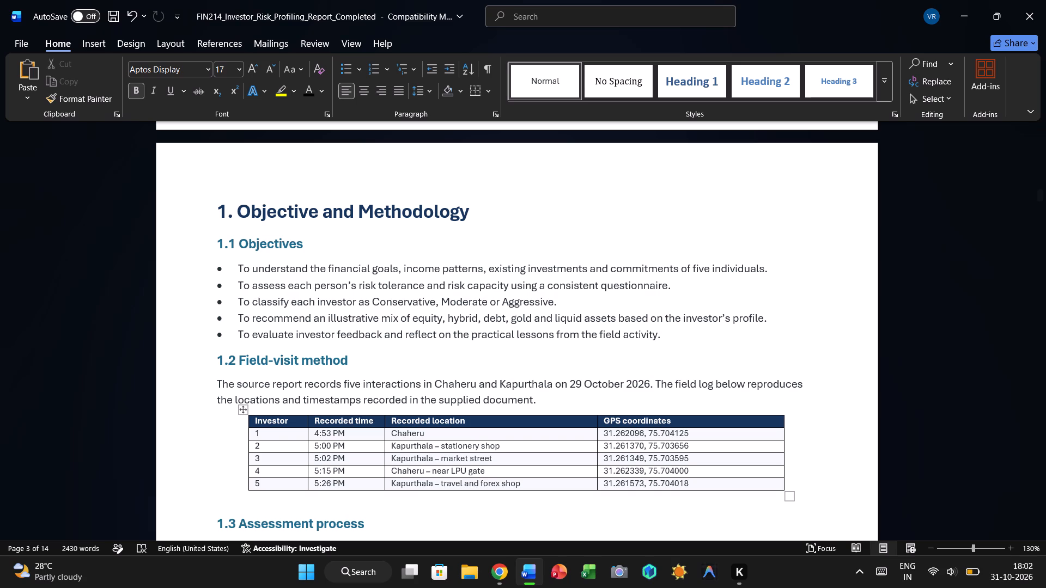
{"action": "left_click", "coordinate": [457, 411]}
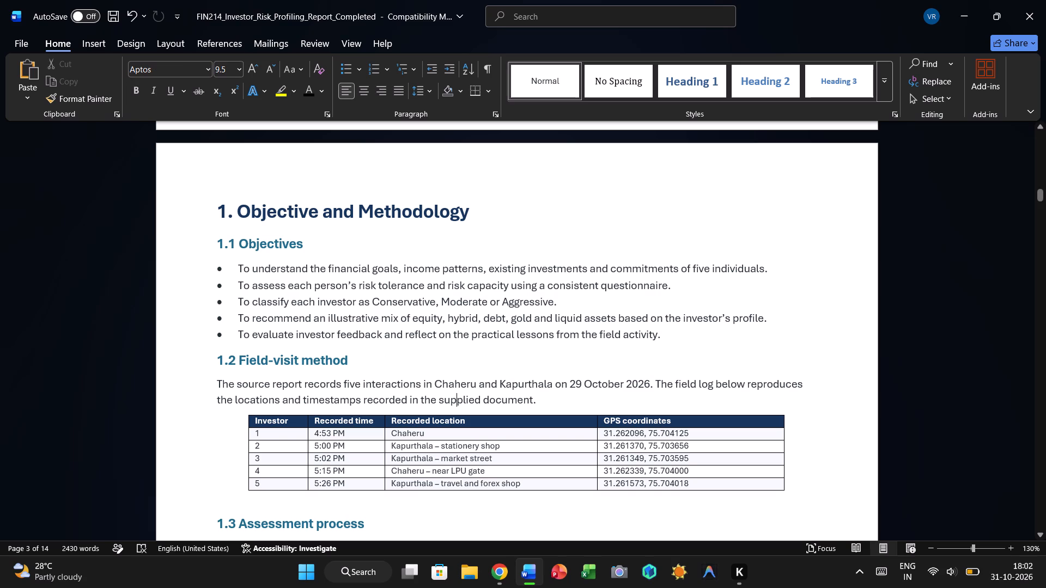
{"action": "scroll", "coordinate": [534, 392], "scroll_direction": "down", "scroll_amount": 1}
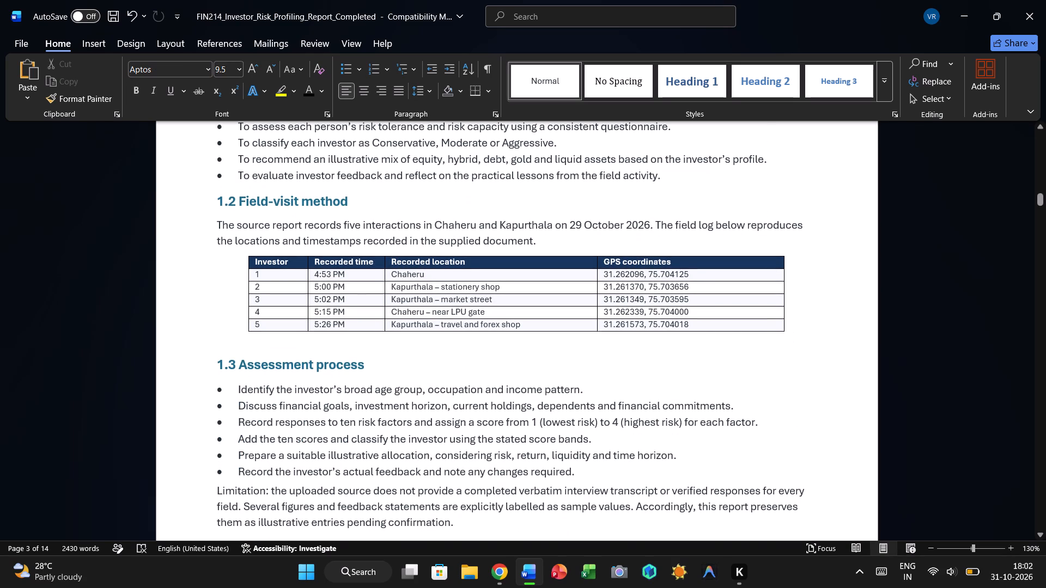
{"action": "scroll", "coordinate": [364, 445], "scroll_direction": "down", "scroll_amount": 4}
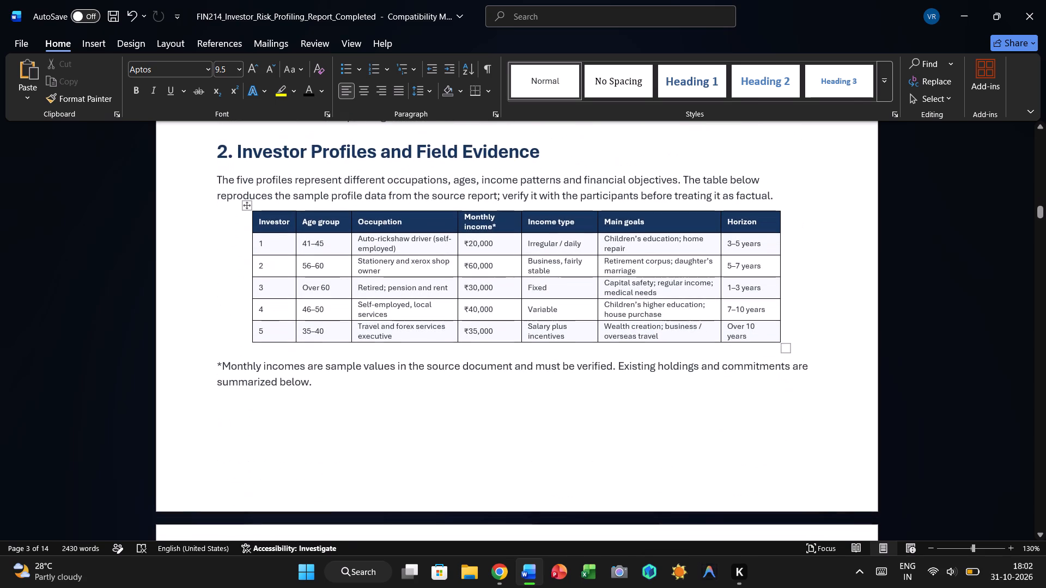
{"action": "left_click", "coordinate": [364, 445]}
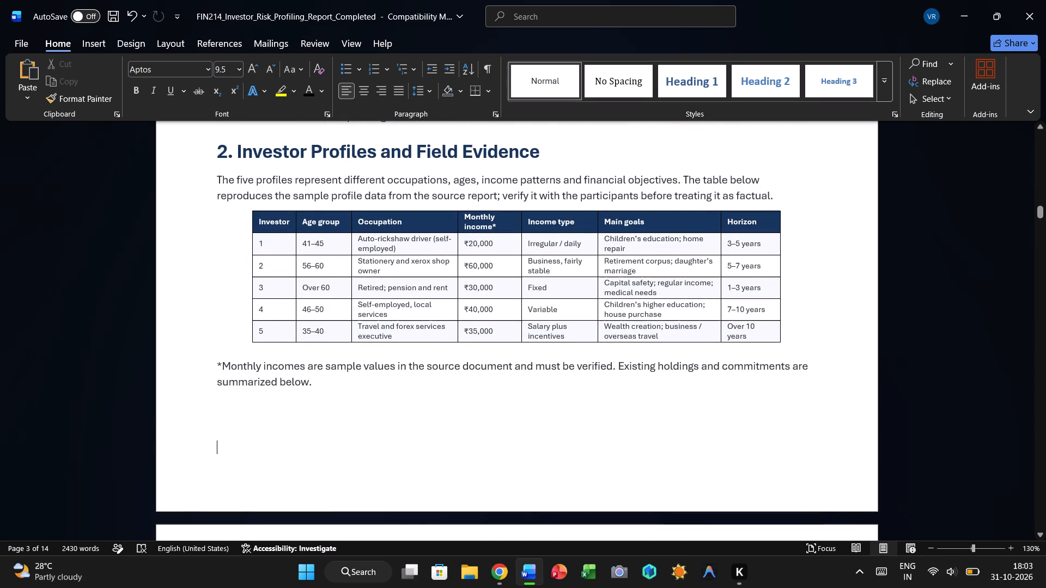
{"action": "scroll", "coordinate": [364, 445], "scroll_direction": "up", "scroll_amount": 5}
{"action": "scroll", "coordinate": [364, 445], "scroll_direction": "down", "scroll_amount": 1}
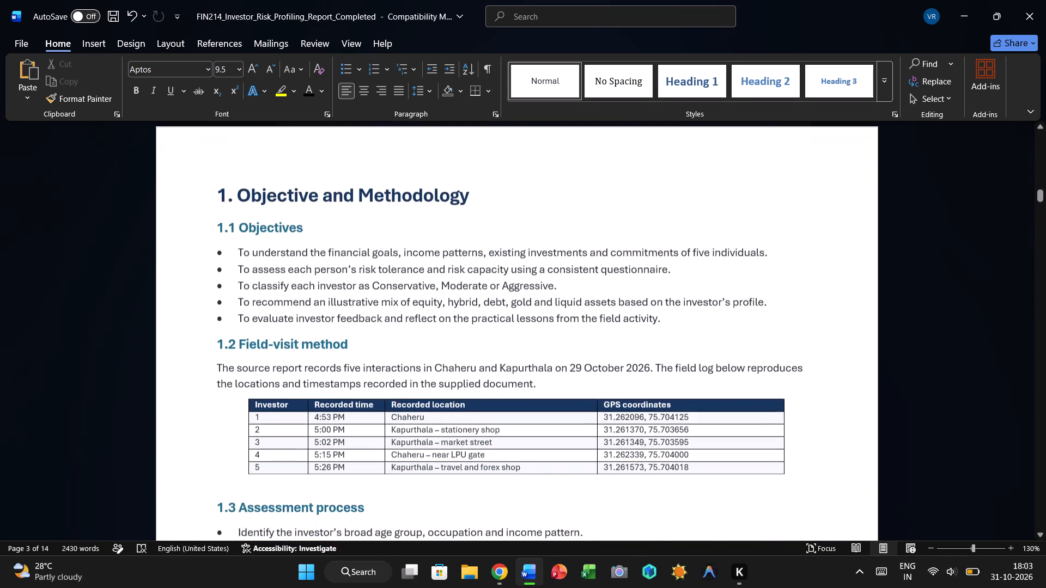
{"action": "scroll", "coordinate": [364, 445], "scroll_direction": "down", "scroll_amount": 2}
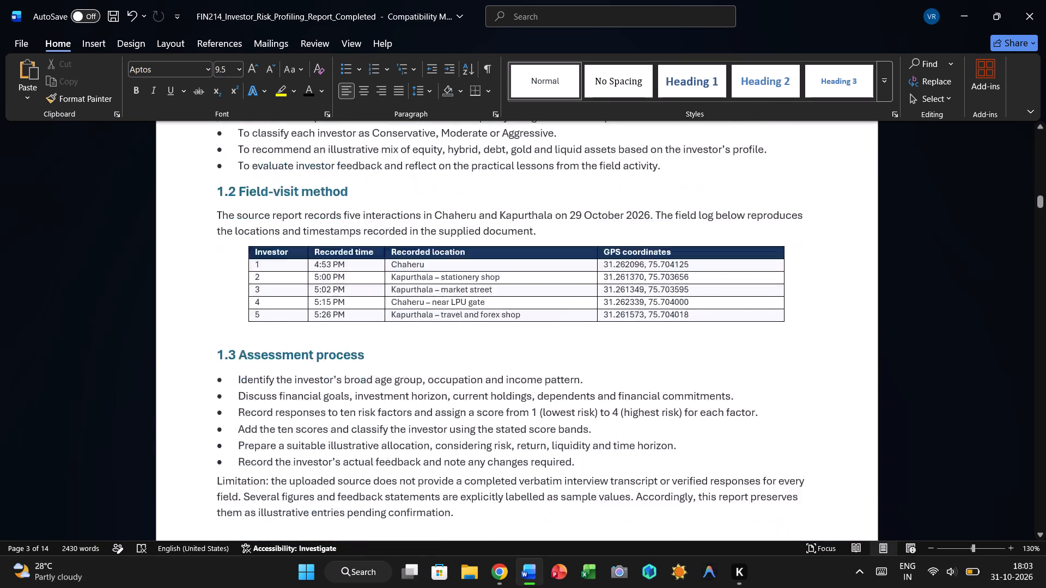
{"action": "scroll", "coordinate": [364, 445], "scroll_direction": "down", "scroll_amount": 1}
{"action": "scroll", "coordinate": [364, 445], "scroll_direction": "up", "scroll_amount": 1}
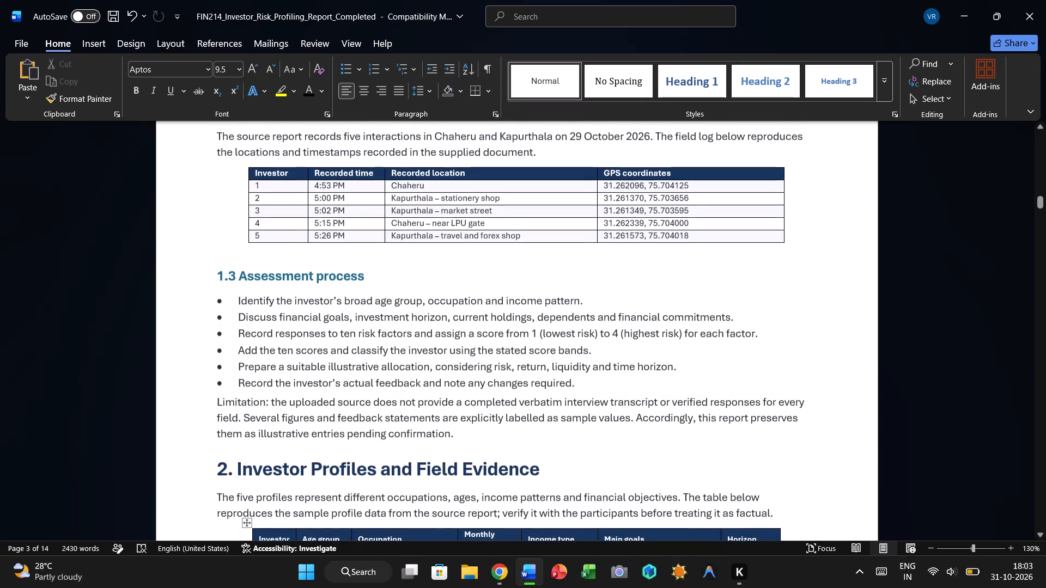
{"action": "scroll", "coordinate": [364, 445], "scroll_direction": "up", "scroll_amount": 1}
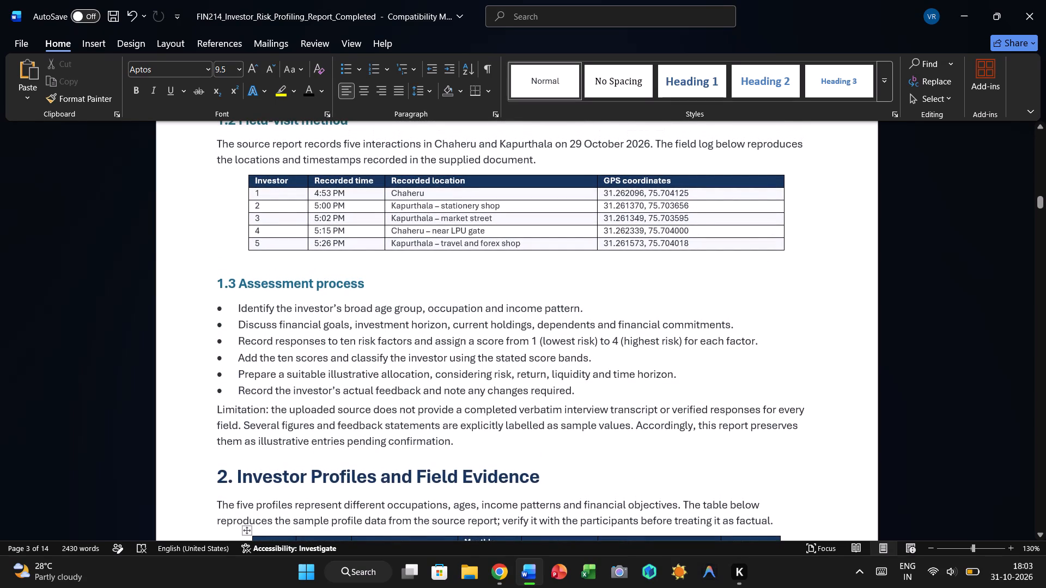
{"action": "scroll", "coordinate": [573, 293], "scroll_direction": "up", "scroll_amount": 1}
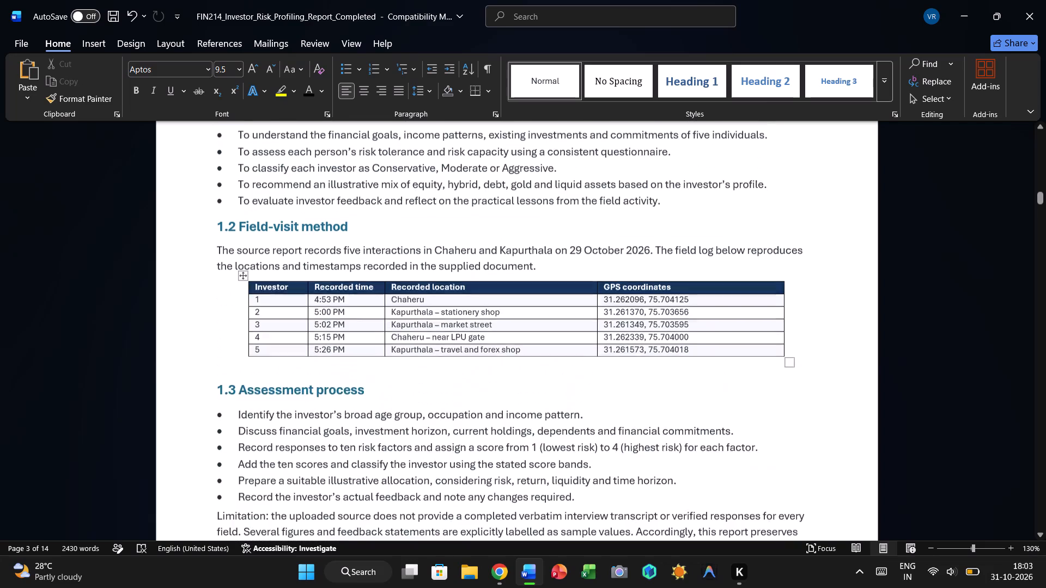
{"action": "scroll", "coordinate": [573, 293], "scroll_direction": "up", "scroll_amount": 1}
{"action": "right_click", "coordinate": [507, 387]}
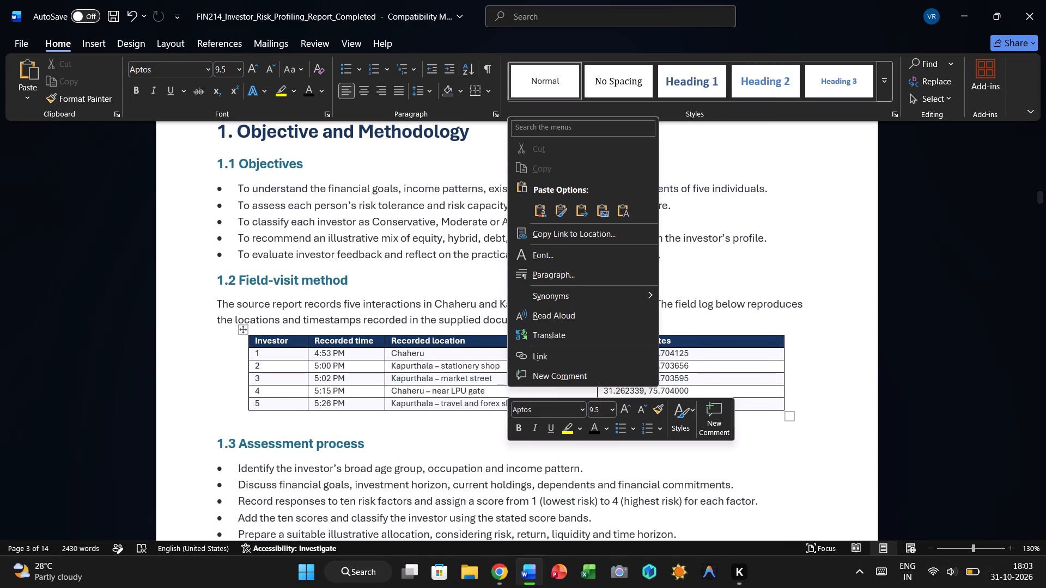
{"action": "left_click", "coordinate": [387, 358]}
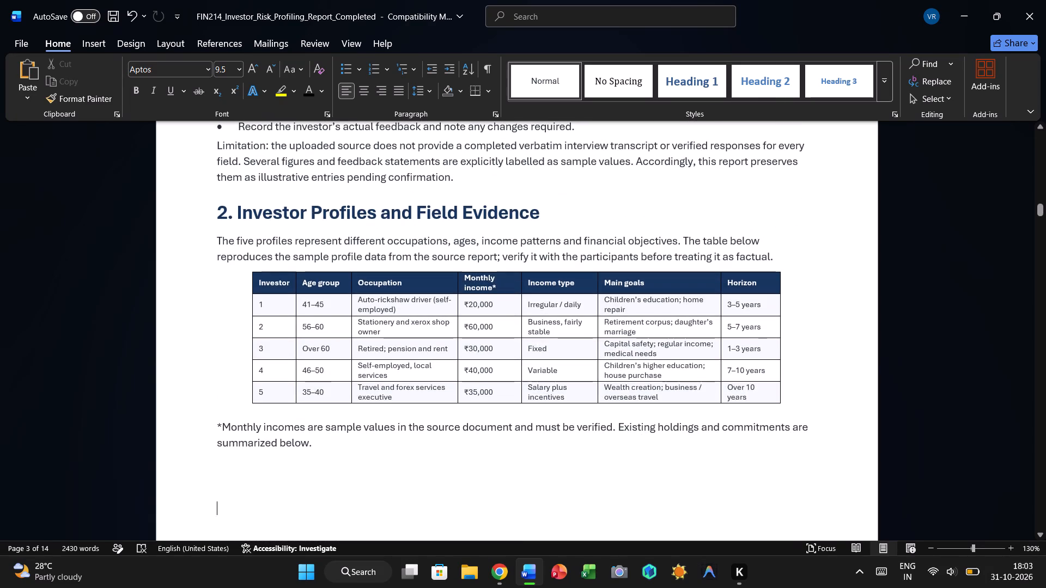
{"action": "scroll", "coordinate": [462, 317], "scroll_direction": "right", "scroll_amount": 1}
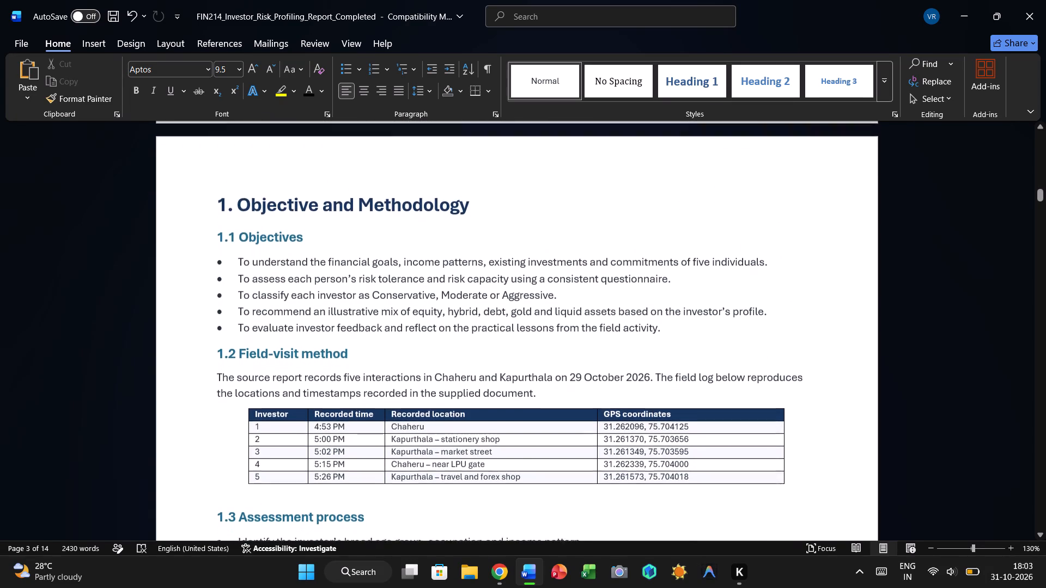
{"action": "scroll", "coordinate": [462, 317], "scroll_direction": "right", "scroll_amount": 1}
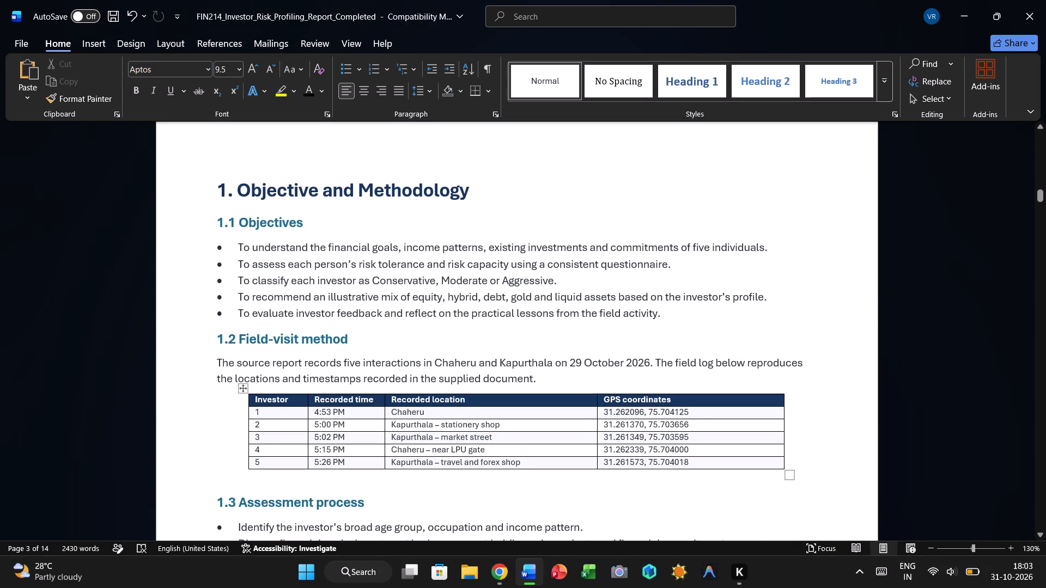
Delete the whole 1.2 Field-visit method subsection, including its heading, paragraph and investor location table.
{"action": "left_click", "coordinate": [800, 460]}
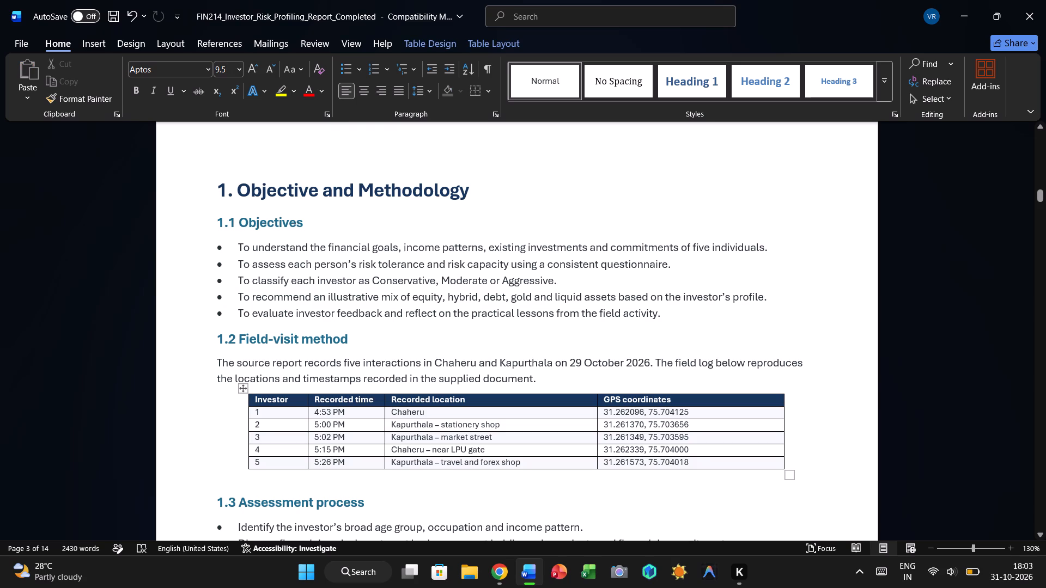
{"action": "left_click_drag", "start_coordinate": [214, 336], "coordinate": [531, 470]}
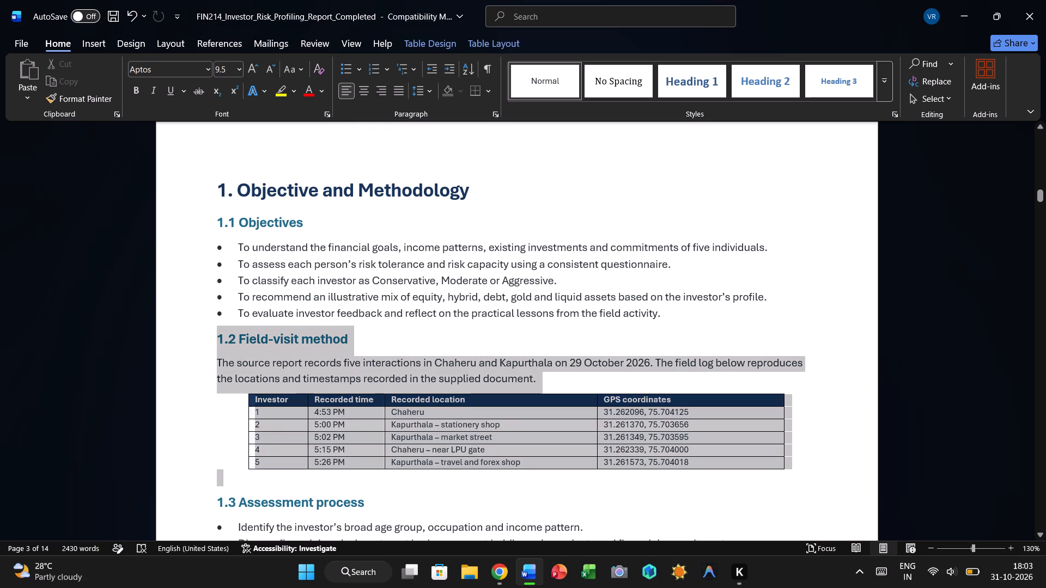
{"action": "left_click_drag", "start_coordinate": [531, 470], "coordinate": [639, 473]}
{"action": "key", "text": "BackSpace"}
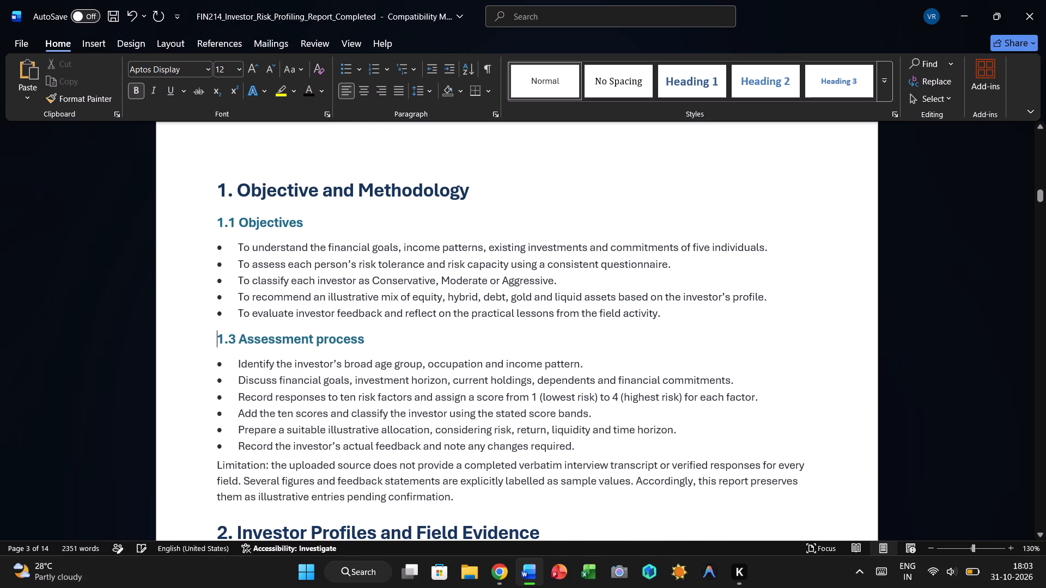
Renumber the Assessment process heading as 1.2.
{"action": "left_click", "coordinate": [233, 338]}
{"action": "key", "text": "BackSpace"}
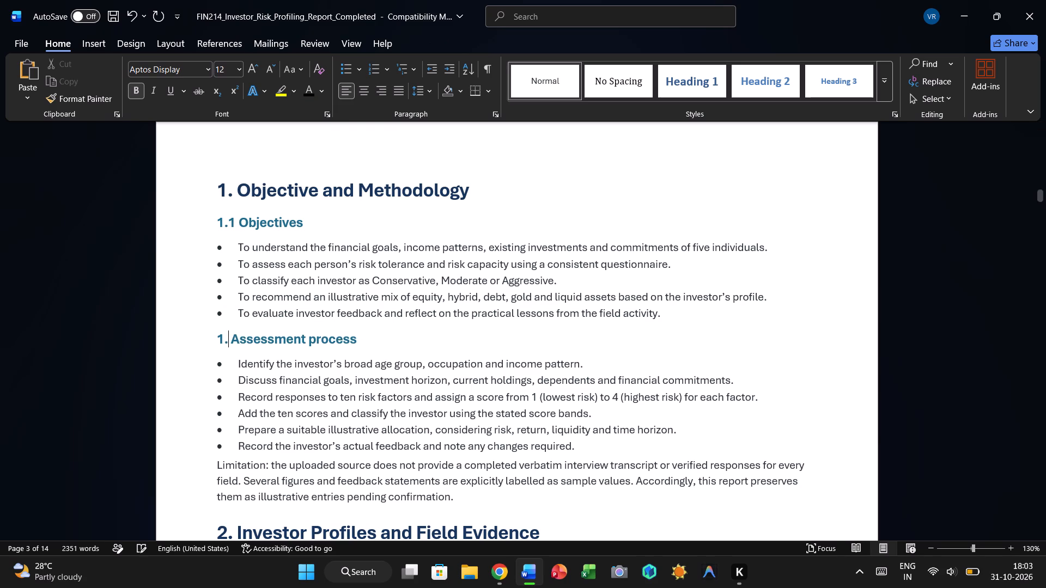
{"action": "key", "text": "2"}
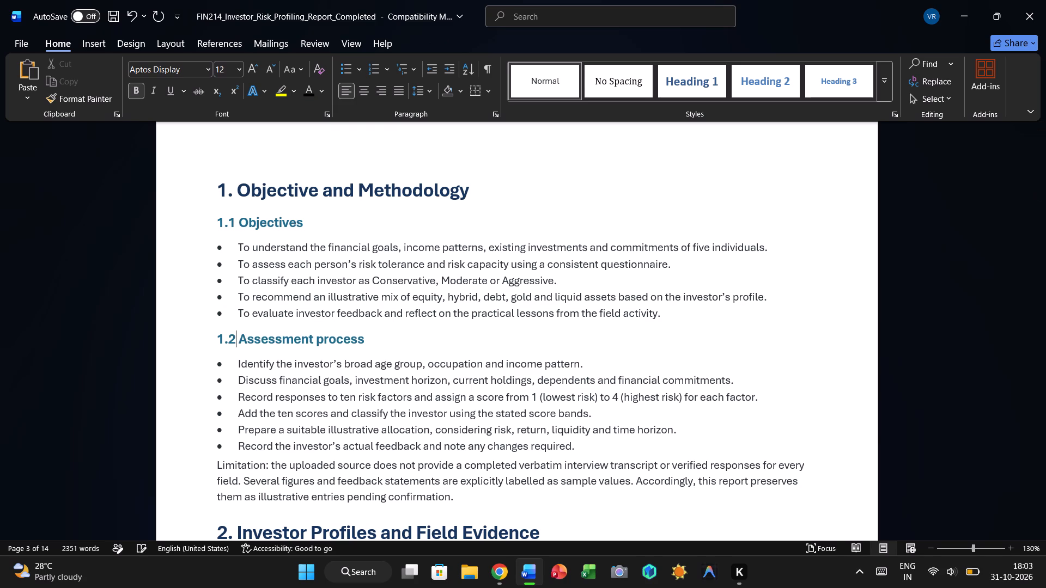
Remove two blank lines between the monthly incomes note and the existing investments table in section 2.
{"action": "scroll", "coordinate": [610, 385], "scroll_direction": "down", "scroll_amount": 2}
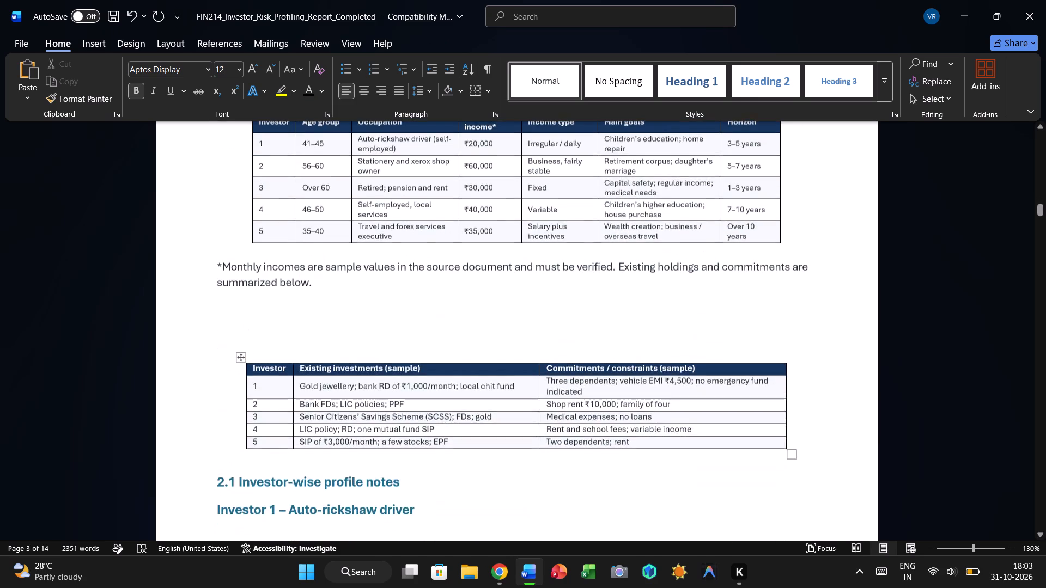
{"action": "scroll", "coordinate": [610, 385], "scroll_direction": "down", "scroll_amount": 3}
{"action": "scroll", "coordinate": [610, 385], "scroll_direction": "right", "scroll_amount": 1}
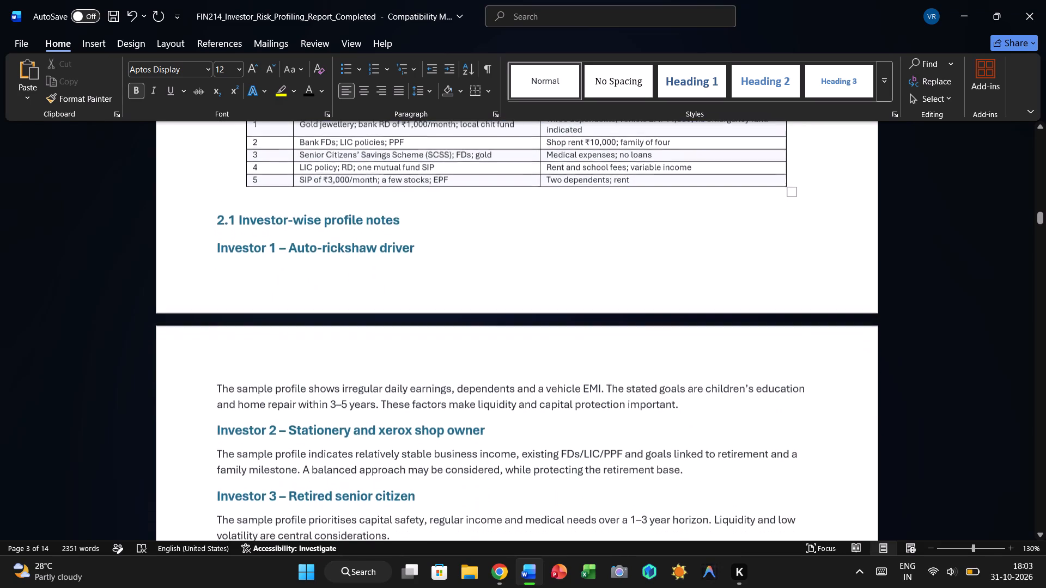
{"action": "scroll", "coordinate": [610, 385], "scroll_direction": "right", "scroll_amount": 1}
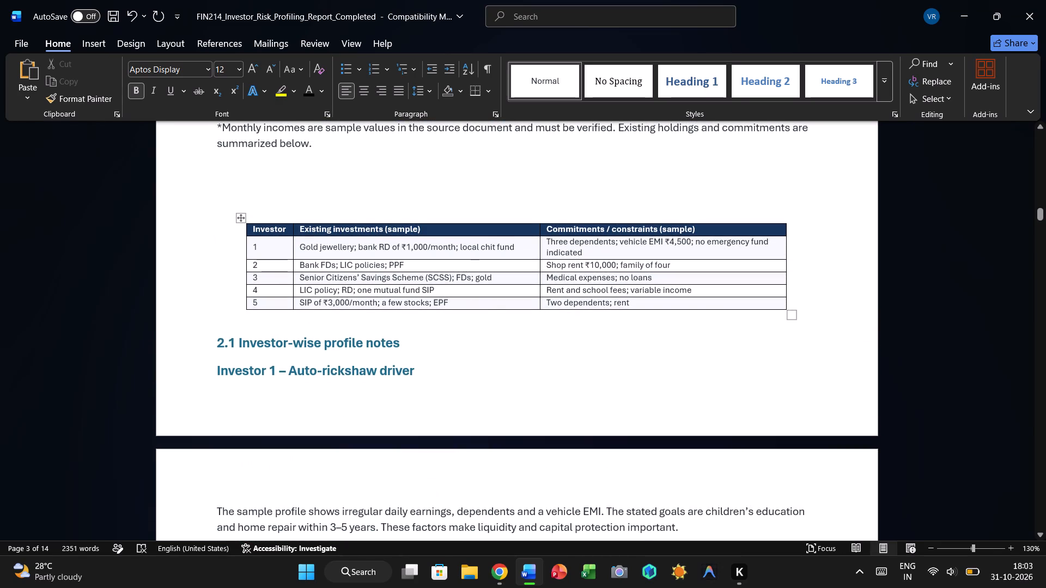
{"action": "scroll", "coordinate": [214, 345], "scroll_direction": "up", "scroll_amount": 1}
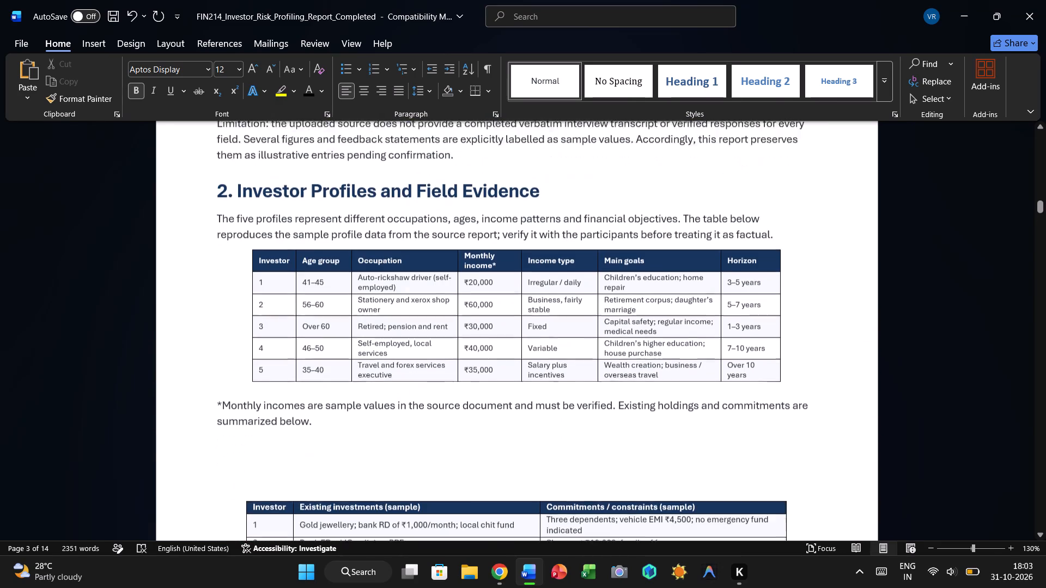
{"action": "scroll", "coordinate": [214, 345], "scroll_direction": "up", "scroll_amount": 1}
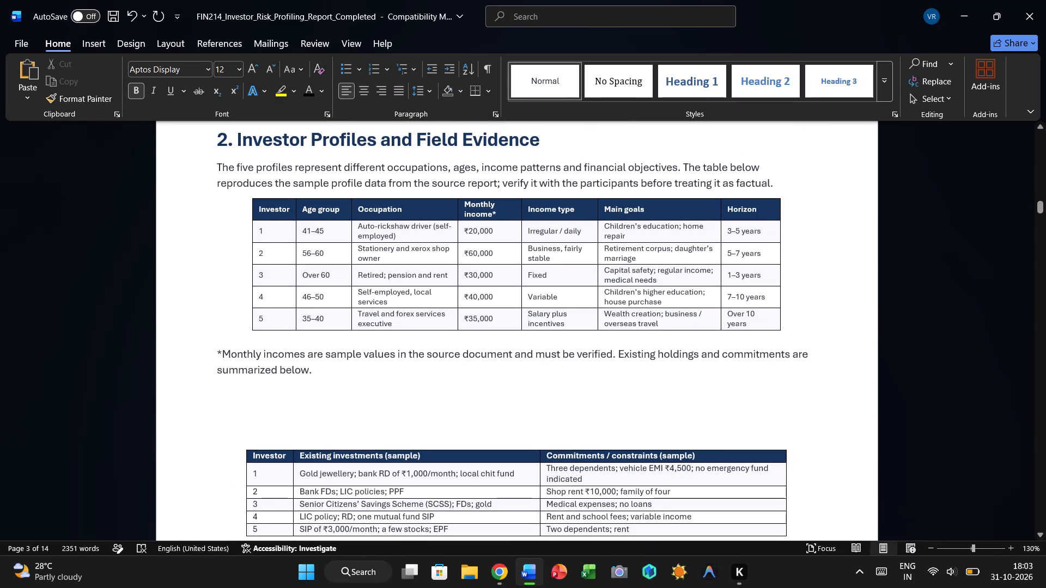
{"action": "left_click", "coordinate": [244, 413]}
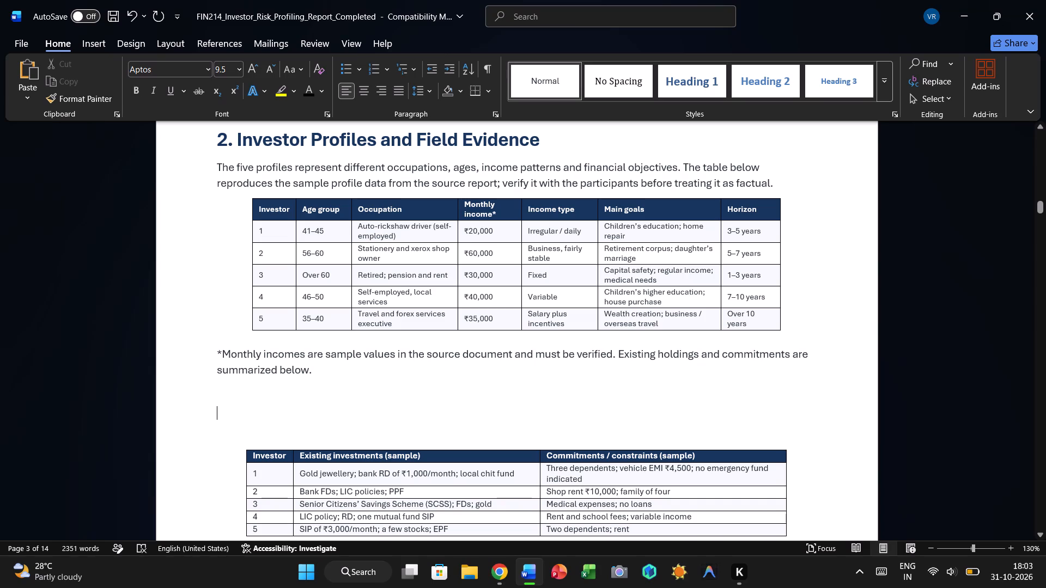
{"action": "key", "text": "BackSpace"}
{"action": "key", "text": "BackSpace"}
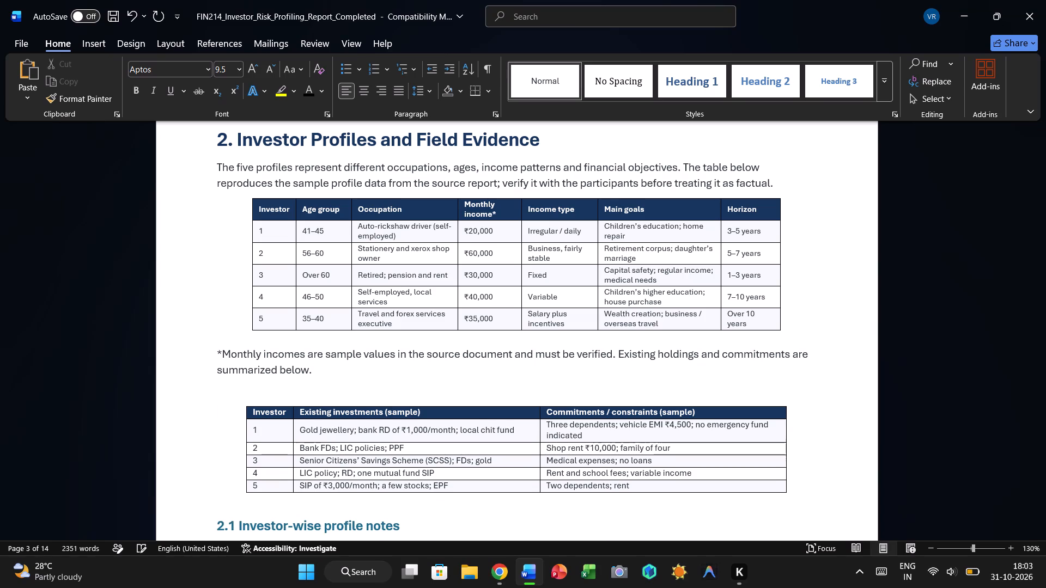
{"action": "scroll", "coordinate": [244, 413], "scroll_direction": "down", "scroll_amount": 2}
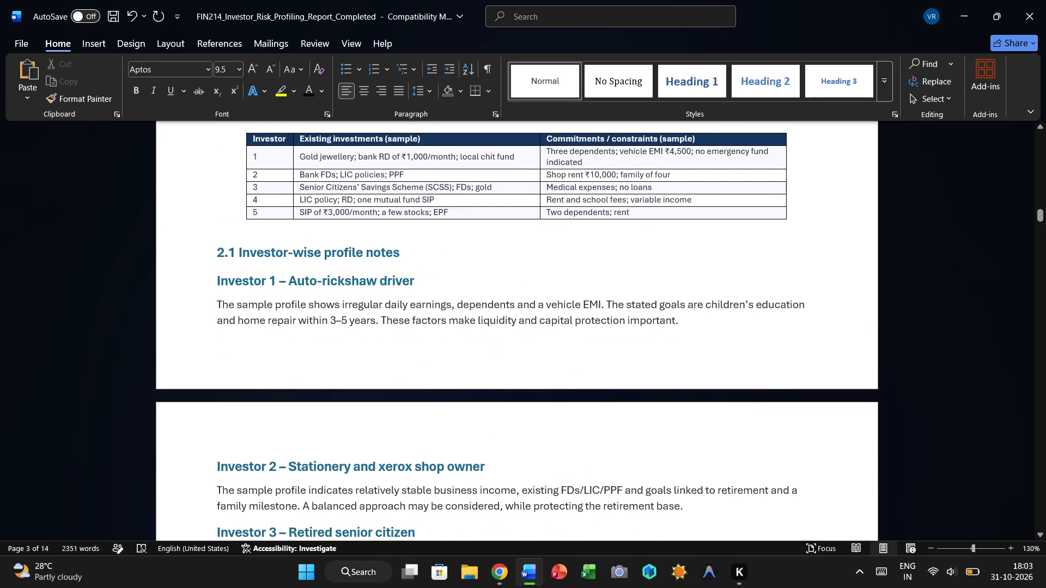
Review the edited pages from the section 2 investments table back through Objective and Methodology to the Executive Summary.
{"action": "scroll", "coordinate": [244, 413], "scroll_direction": "up", "scroll_amount": 1}
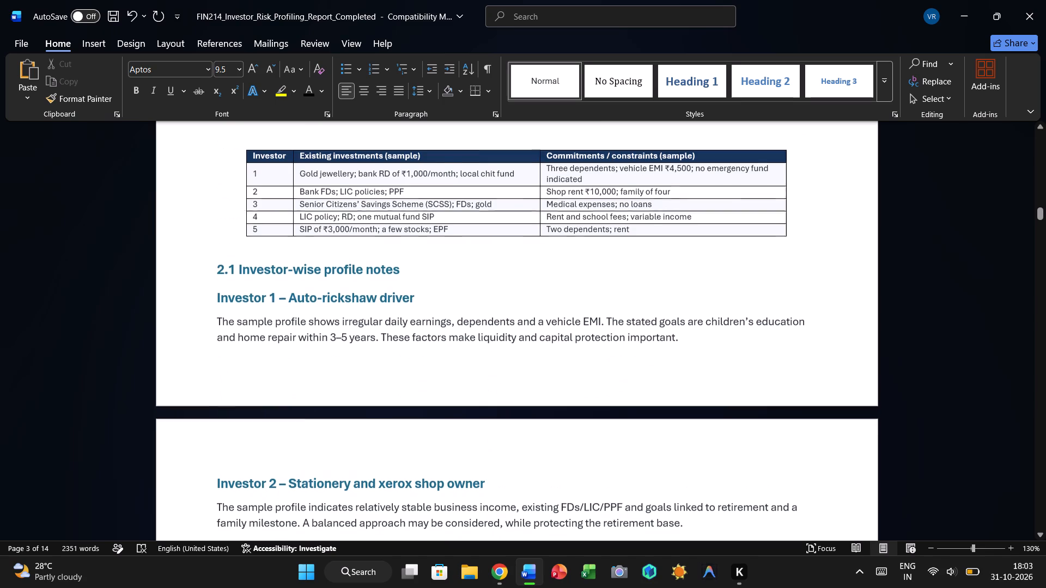
{"action": "scroll", "coordinate": [244, 413], "scroll_direction": "up", "scroll_amount": 3}
{"action": "scroll", "coordinate": [244, 413], "scroll_direction": "down", "scroll_amount": 1}
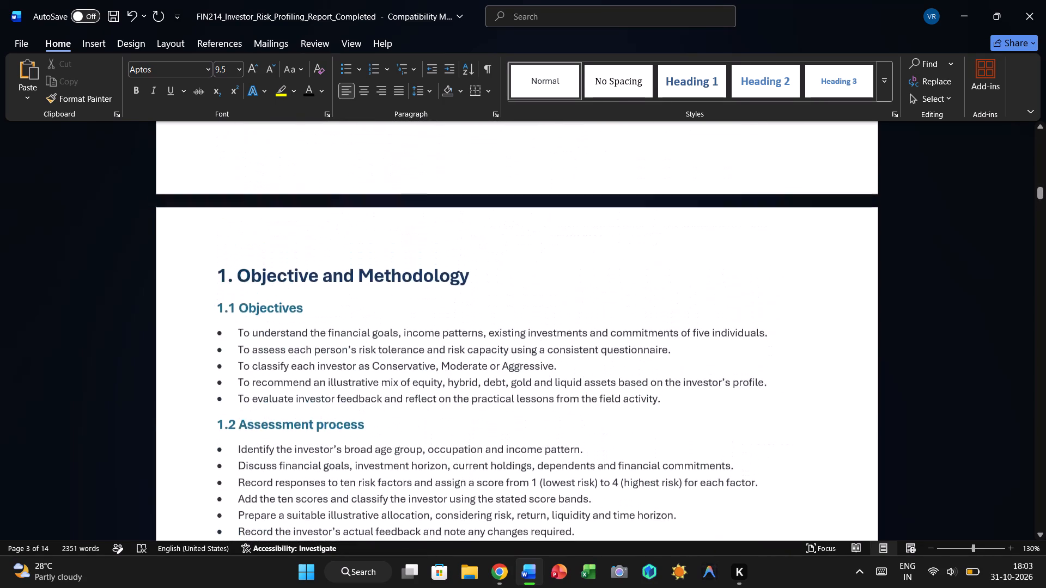
{"action": "scroll", "coordinate": [244, 413], "scroll_direction": "up", "scroll_amount": 4}
{"action": "scroll", "coordinate": [244, 413], "scroll_direction": "down", "scroll_amount": 3}
{"action": "scroll", "coordinate": [244, 413], "scroll_direction": "up", "scroll_amount": 3}
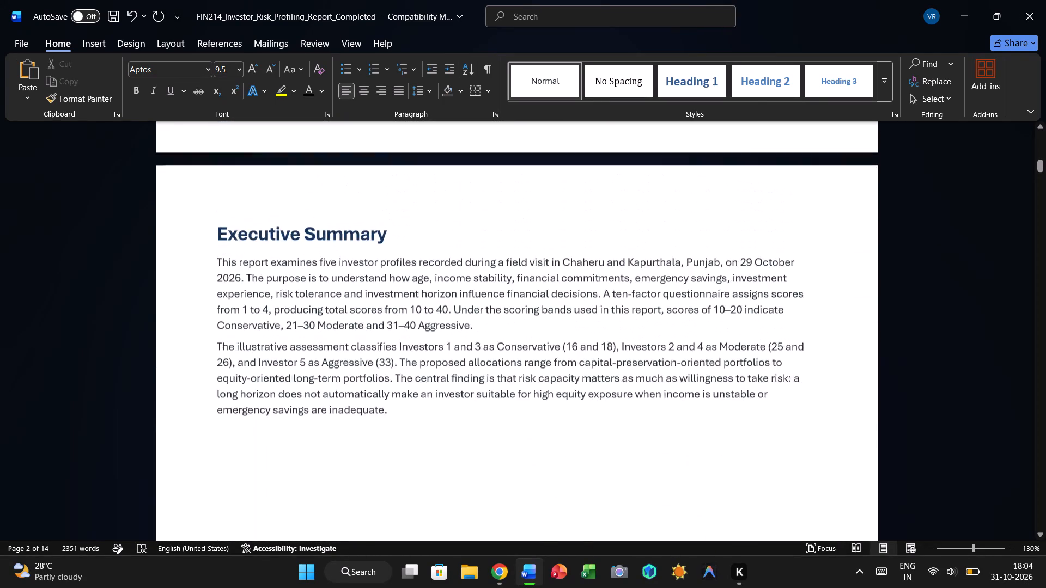
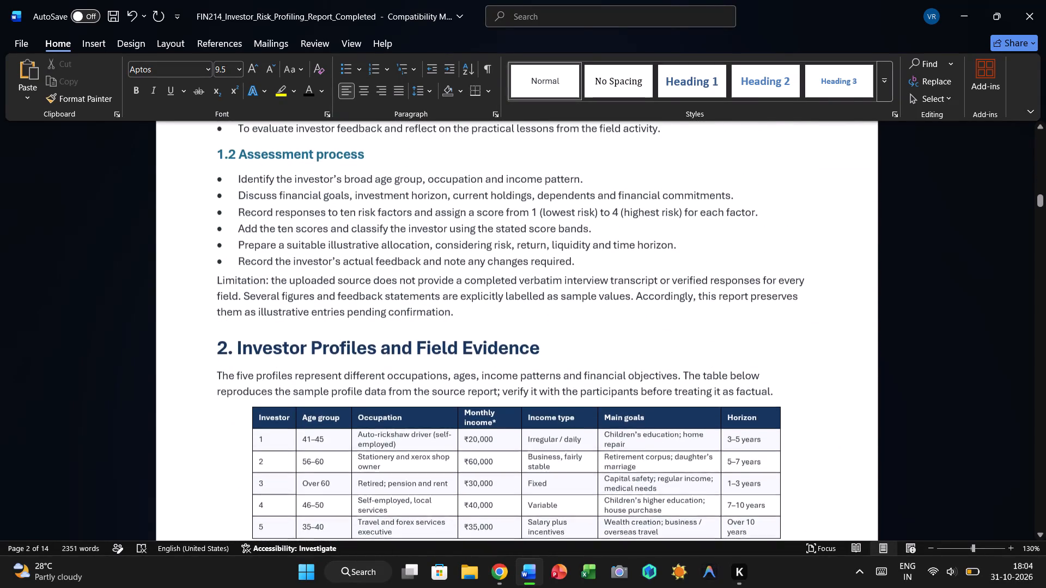
Delete the whole Executive Summary section before the Contents, including its heading and both paragraphs.
{"action": "scroll", "coordinate": [427, 305], "scroll_direction": "right", "scroll_amount": 2}
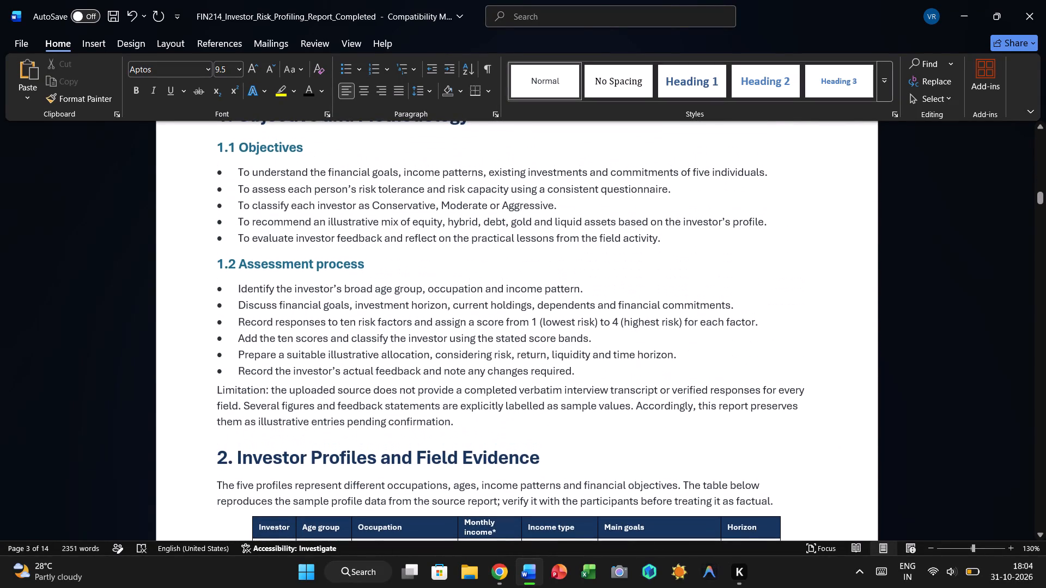
{"action": "scroll", "coordinate": [427, 305], "scroll_direction": "up", "scroll_amount": 2}
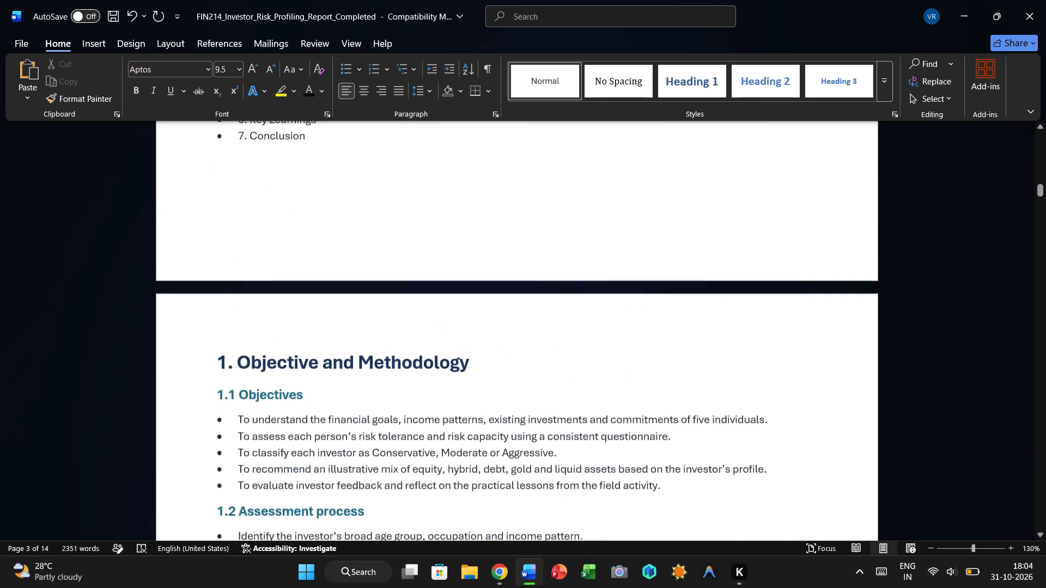
{"action": "scroll", "coordinate": [427, 305], "scroll_direction": "up", "scroll_amount": 8}
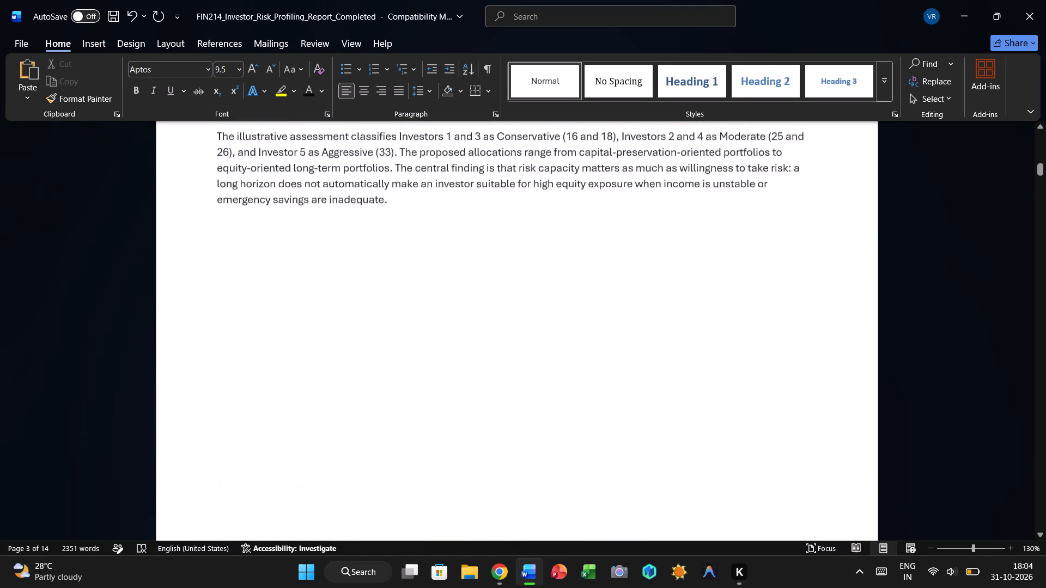
{"action": "scroll", "coordinate": [427, 305], "scroll_direction": "up", "scroll_amount": 1}
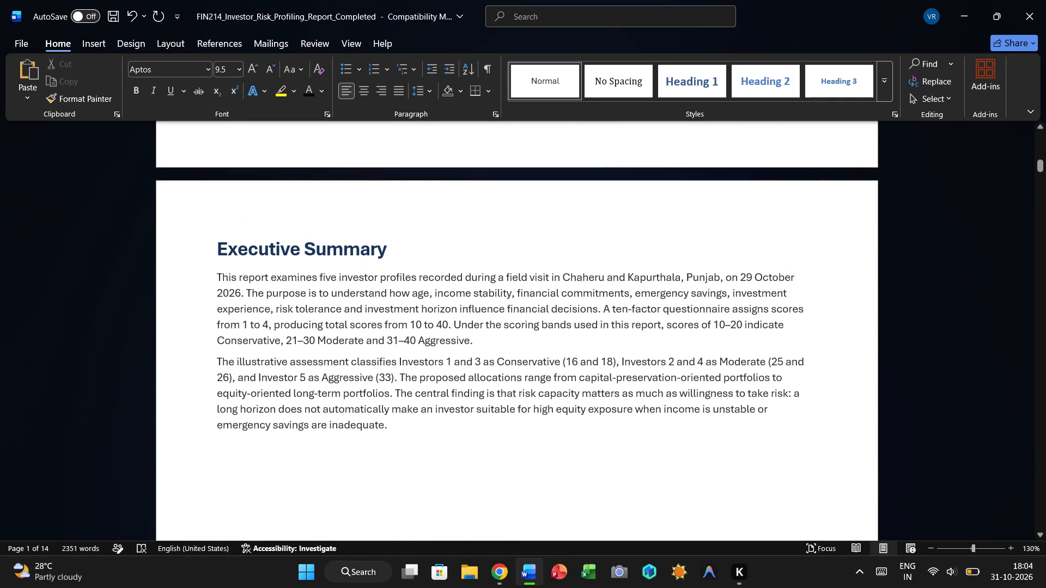
{"action": "left_click_drag", "start_coordinate": [404, 442], "coordinate": [161, 225]}
{"action": "key", "text": "BackSpace"}
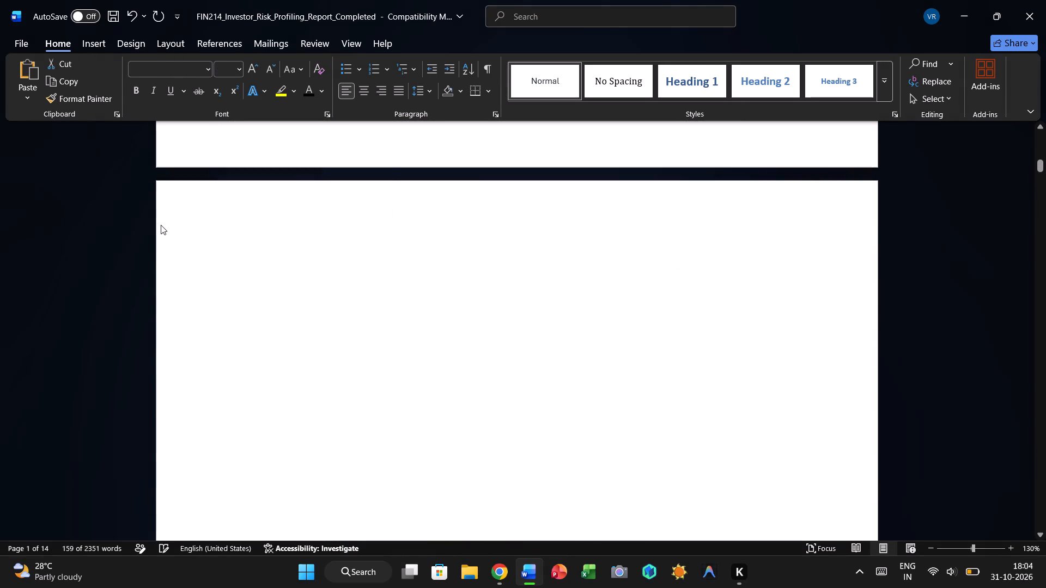
{"action": "key", "text": "BackSpace"}
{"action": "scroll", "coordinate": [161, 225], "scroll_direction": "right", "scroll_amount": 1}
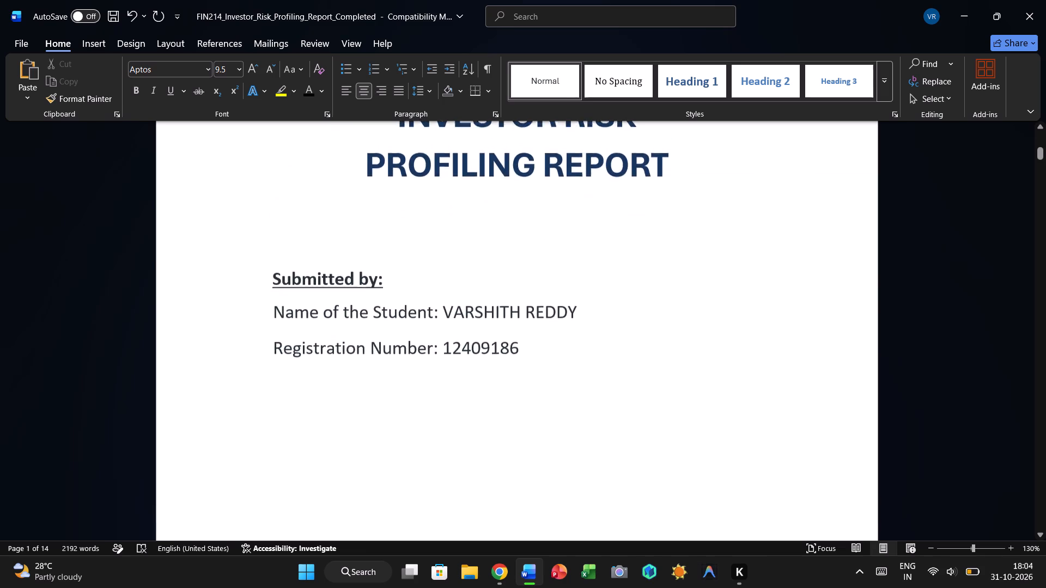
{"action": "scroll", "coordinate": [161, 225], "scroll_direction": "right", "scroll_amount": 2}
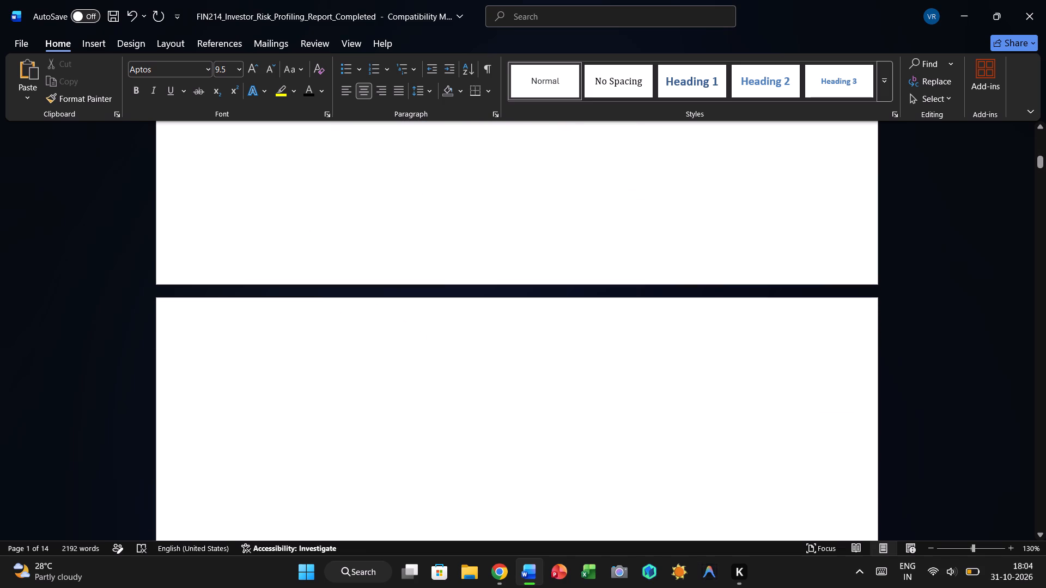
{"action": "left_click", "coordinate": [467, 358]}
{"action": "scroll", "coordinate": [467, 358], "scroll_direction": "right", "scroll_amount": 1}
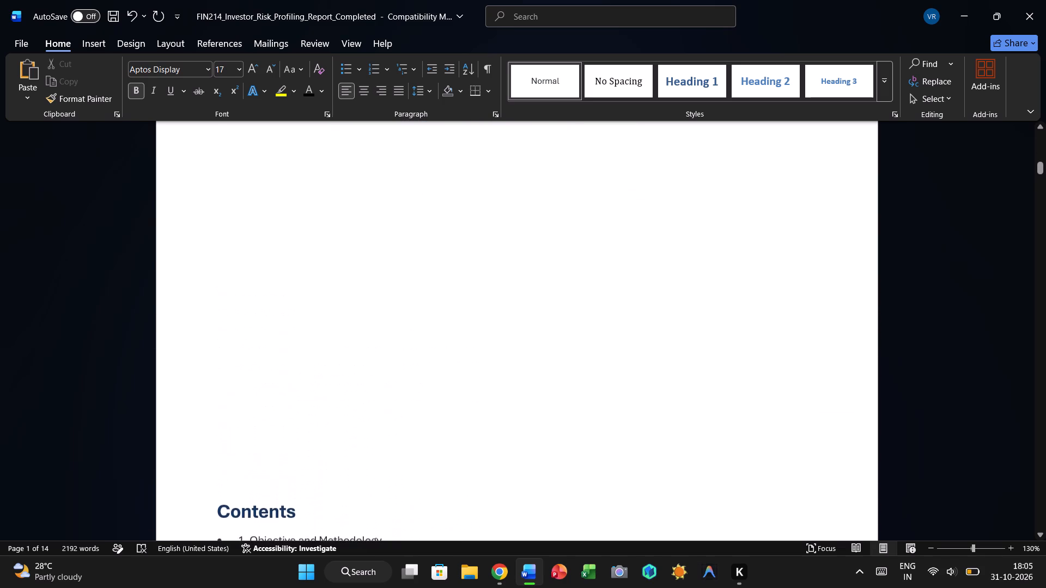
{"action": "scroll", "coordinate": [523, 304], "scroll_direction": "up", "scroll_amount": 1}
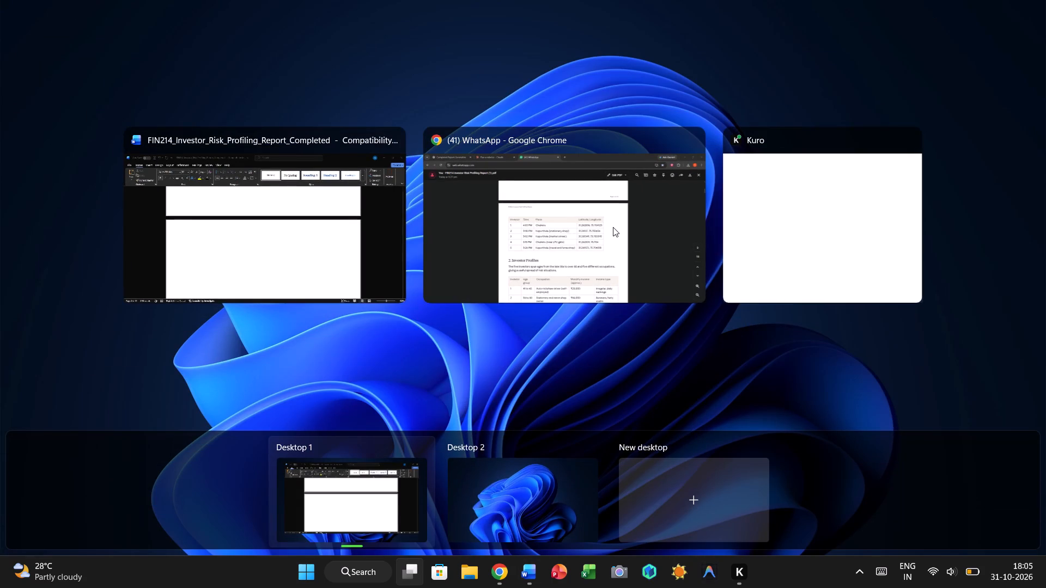
Copy the full declaration from page 2 of CDP REPORT a 2, heading through registration number, and return to the Word report.
{"action": "left_click", "coordinate": [475, 577]}
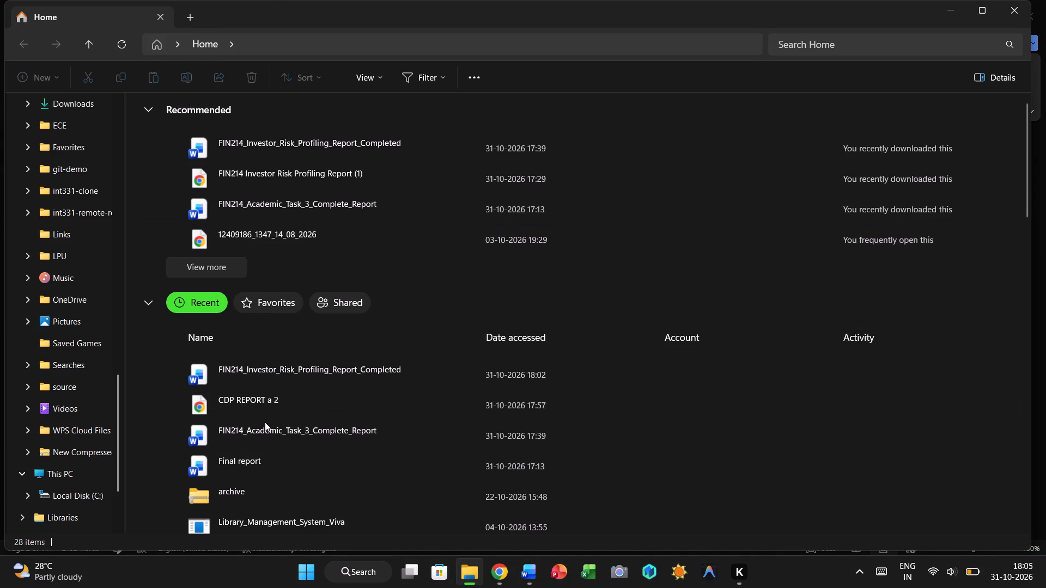
{"action": "double_click", "coordinate": [271, 403]}
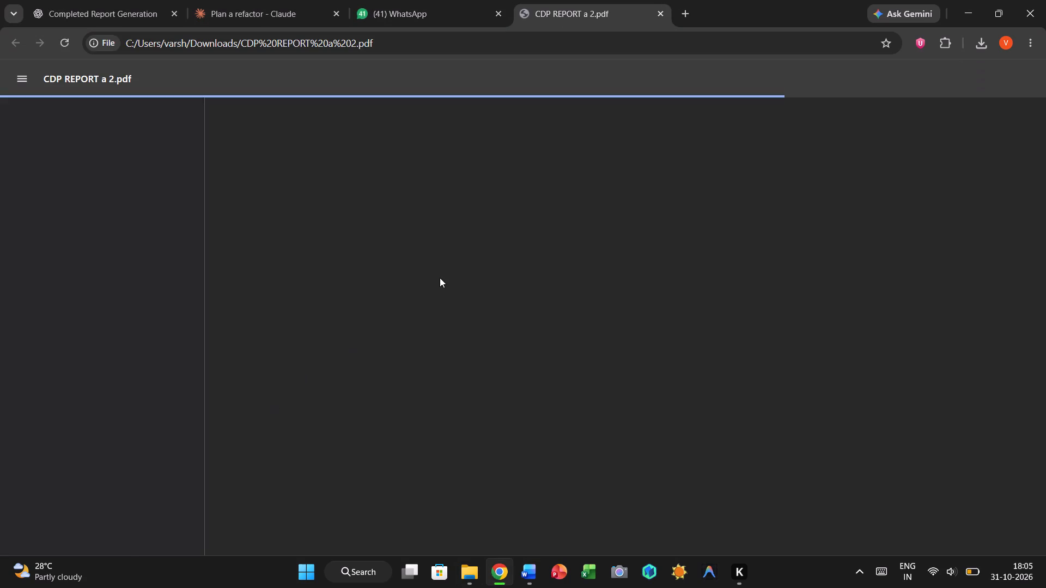
{"action": "scroll", "coordinate": [486, 234], "scroll_direction": "down", "scroll_amount": 7}
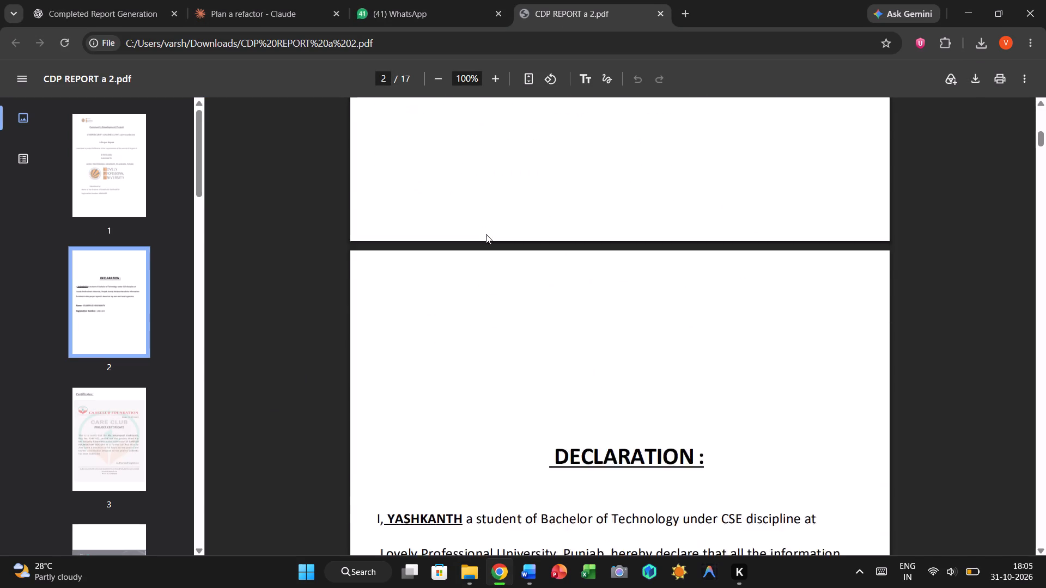
{"action": "scroll", "coordinate": [486, 234], "scroll_direction": "down", "scroll_amount": 5}
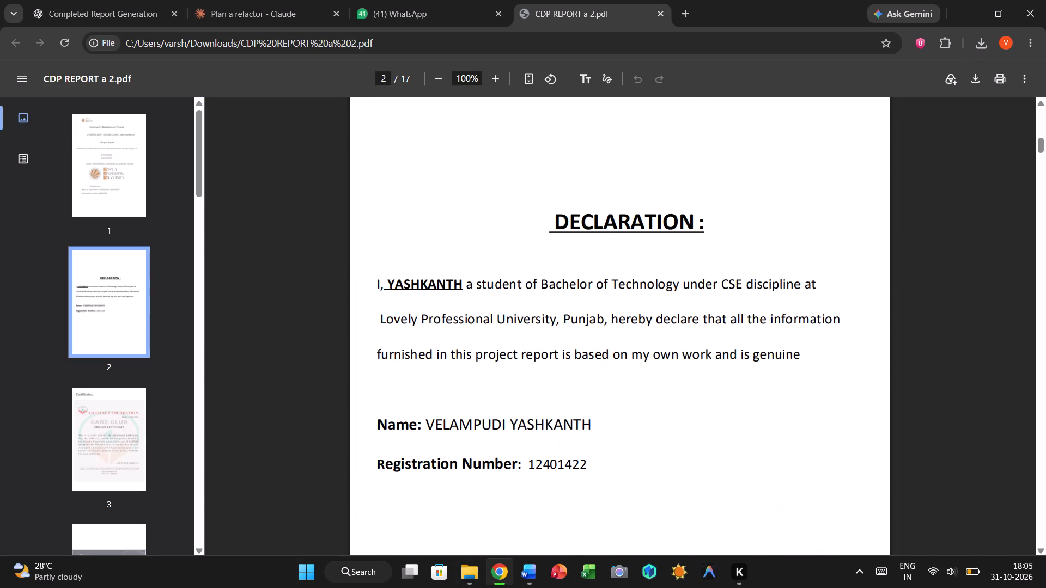
{"action": "left_click_drag", "start_coordinate": [558, 216], "coordinate": [588, 419]}
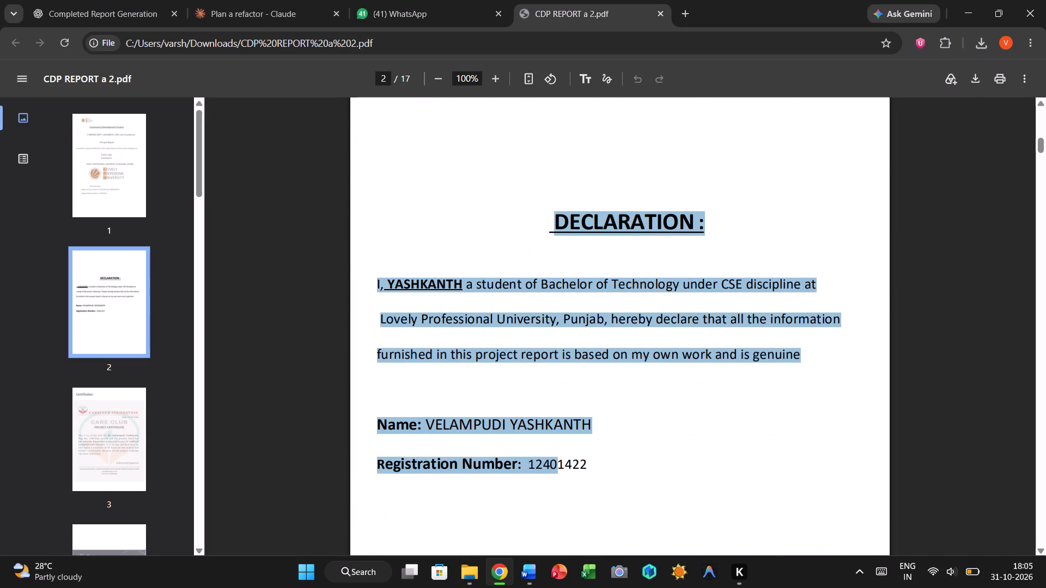
{"action": "left_click_drag", "start_coordinate": [588, 419], "coordinate": [593, 461]}
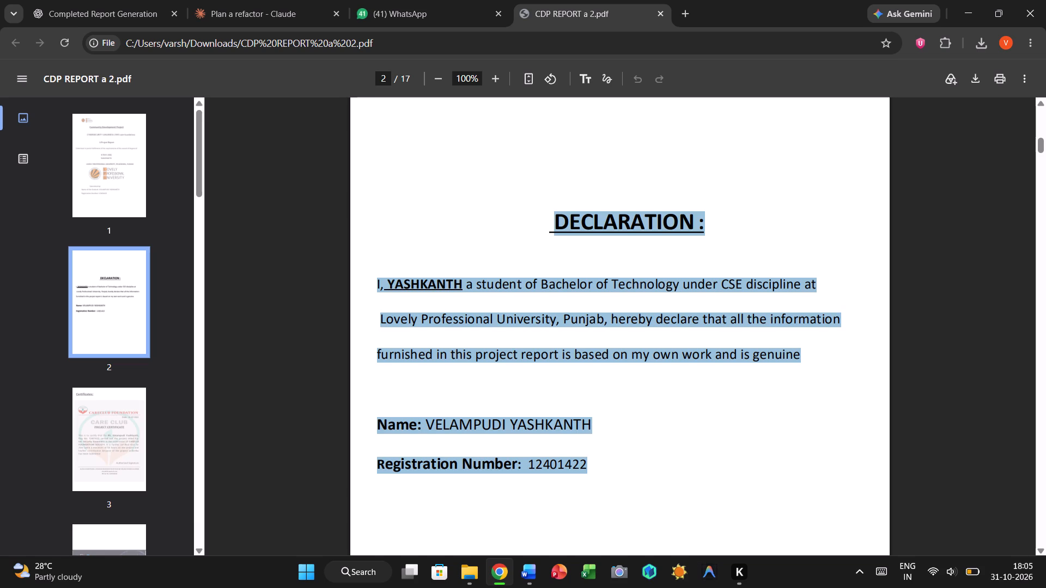
{"action": "key", "text": "ctrl+c"}
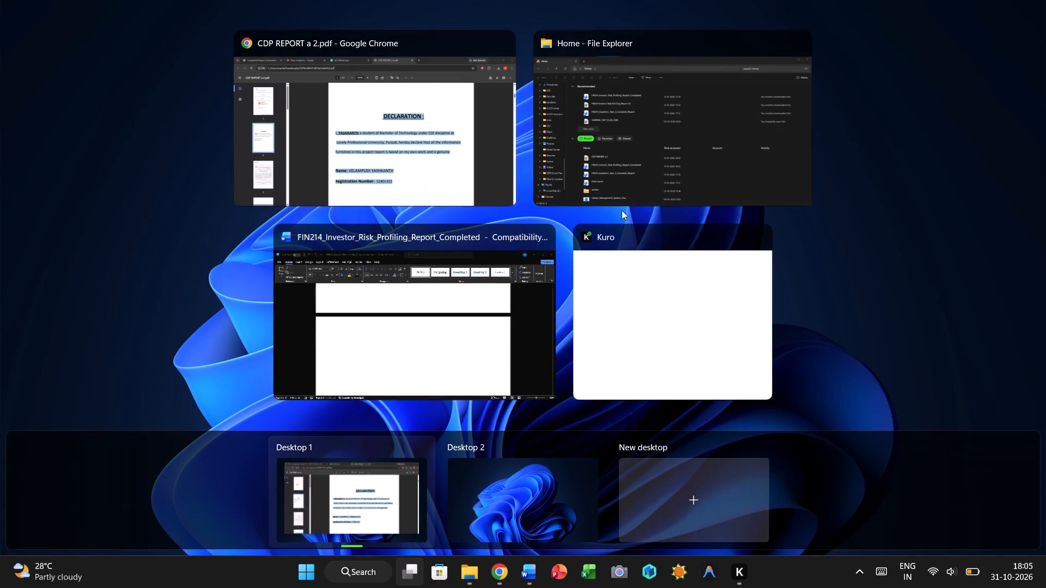
{"action": "left_click", "coordinate": [489, 280]}
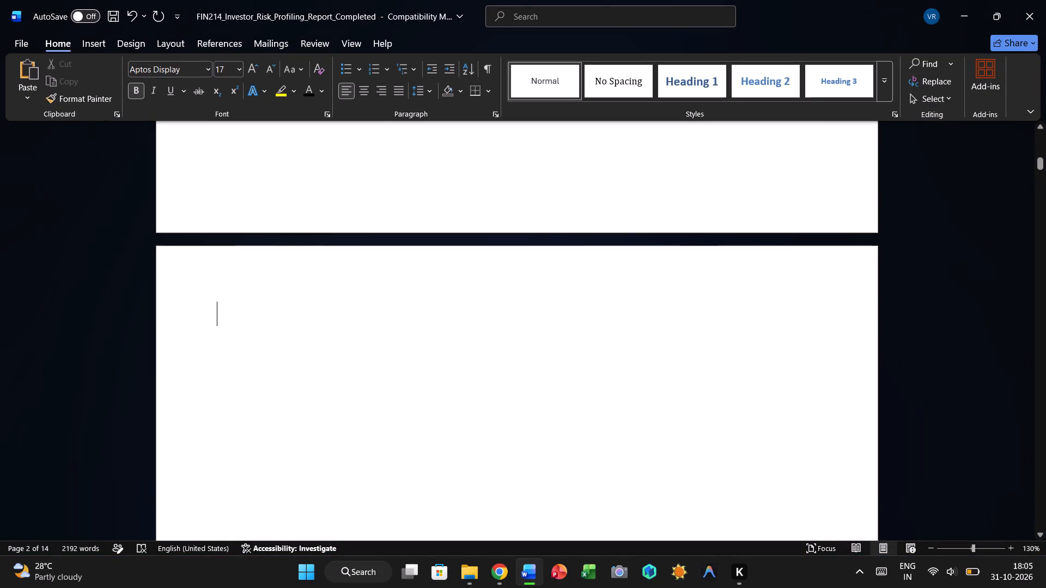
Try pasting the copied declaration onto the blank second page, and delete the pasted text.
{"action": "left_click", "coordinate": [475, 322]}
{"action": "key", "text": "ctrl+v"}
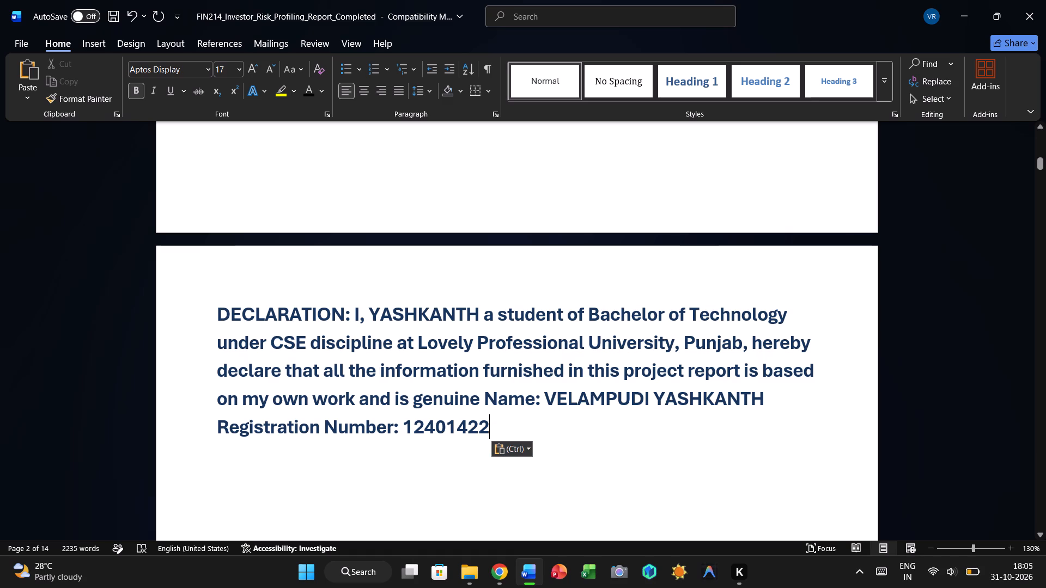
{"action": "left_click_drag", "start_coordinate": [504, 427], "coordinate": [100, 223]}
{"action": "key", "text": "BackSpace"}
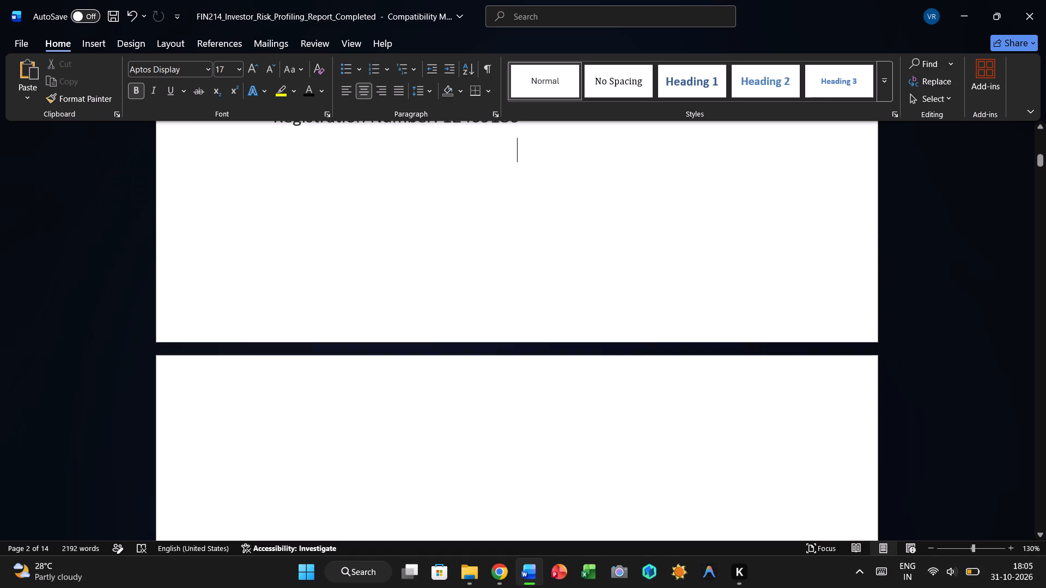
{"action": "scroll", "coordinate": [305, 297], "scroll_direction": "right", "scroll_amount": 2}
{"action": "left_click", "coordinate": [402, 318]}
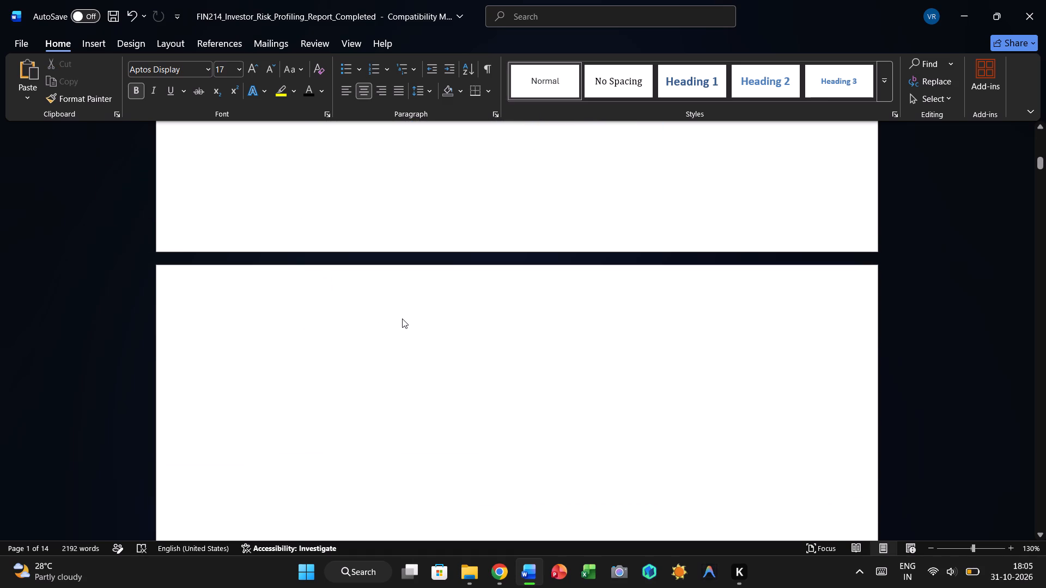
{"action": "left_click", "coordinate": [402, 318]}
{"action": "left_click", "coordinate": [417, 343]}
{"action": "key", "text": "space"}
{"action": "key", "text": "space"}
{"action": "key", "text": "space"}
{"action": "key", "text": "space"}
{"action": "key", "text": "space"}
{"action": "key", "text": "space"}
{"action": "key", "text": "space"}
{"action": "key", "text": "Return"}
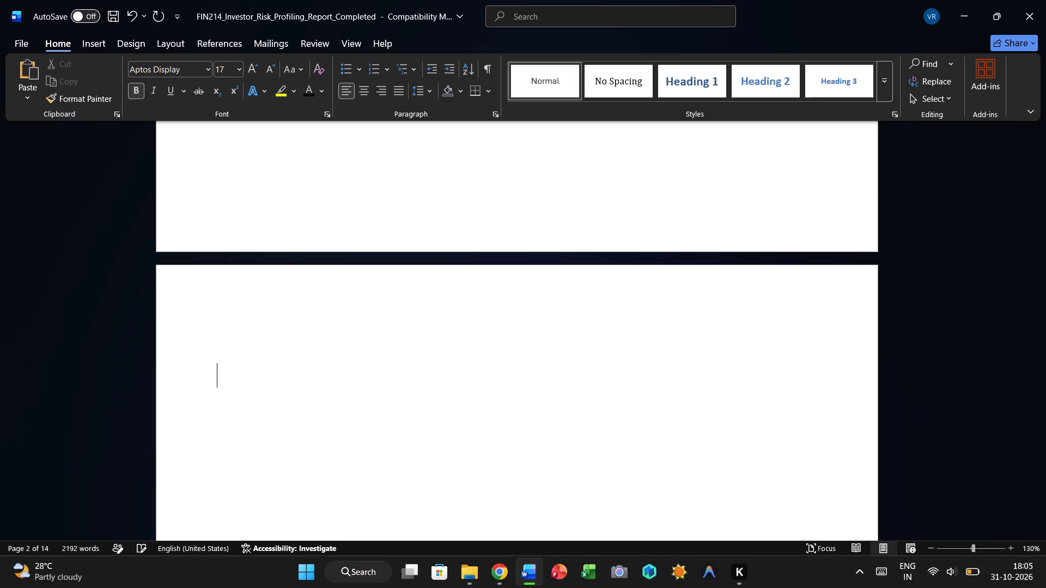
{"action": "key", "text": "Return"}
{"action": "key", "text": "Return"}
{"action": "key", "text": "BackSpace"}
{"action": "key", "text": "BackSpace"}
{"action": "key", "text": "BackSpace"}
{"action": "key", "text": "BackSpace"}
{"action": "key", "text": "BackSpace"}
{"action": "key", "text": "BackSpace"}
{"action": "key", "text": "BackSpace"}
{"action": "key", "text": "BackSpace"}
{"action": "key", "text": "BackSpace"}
Set the font size to 10 at the top of the blank second page and paste the copied declaration there.
{"action": "left_click", "coordinate": [236, 73]}
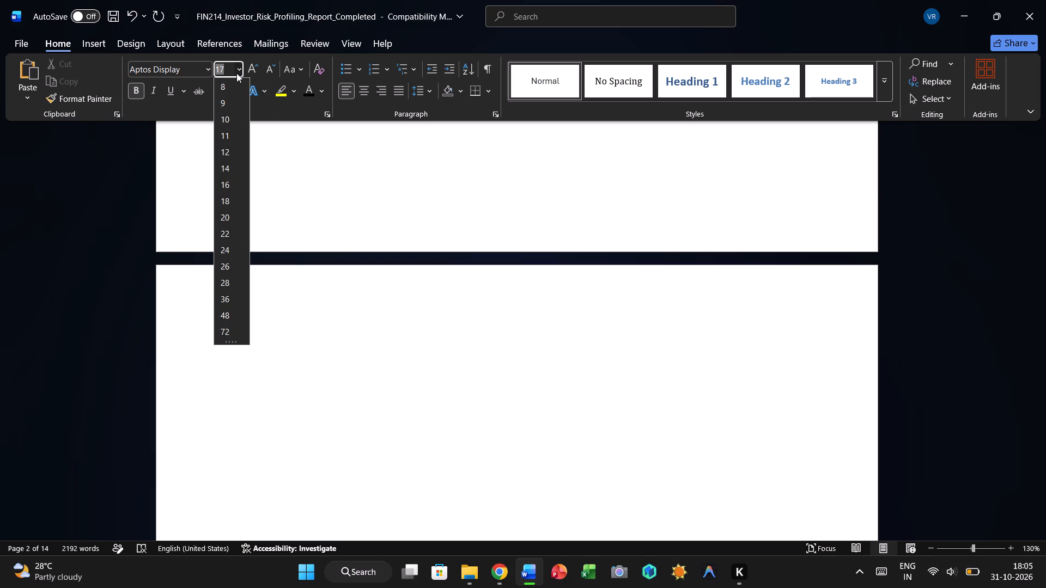
{"action": "left_click", "coordinate": [230, 114]}
{"action": "left_click", "coordinate": [352, 335]}
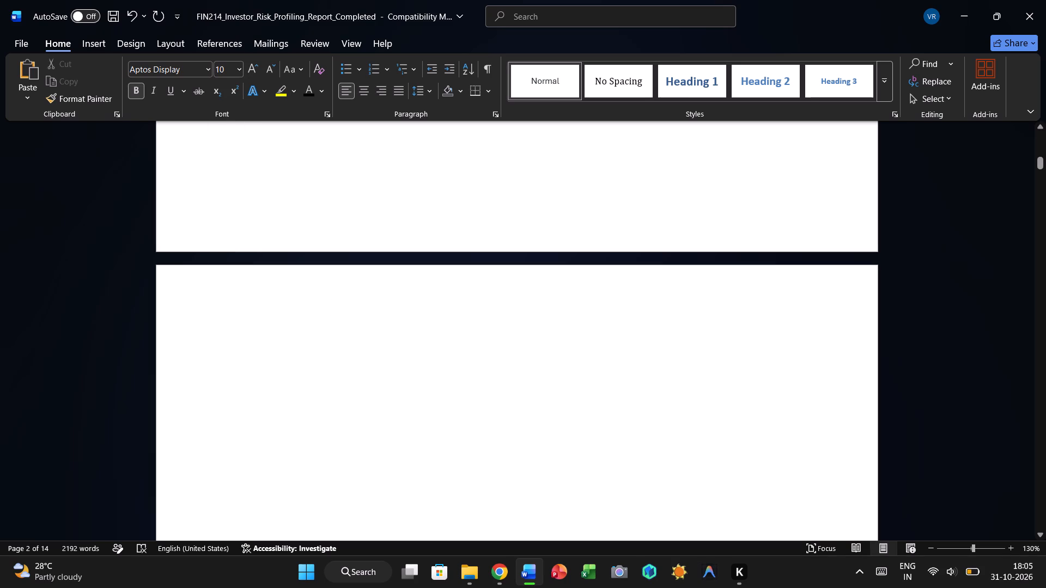
{"action": "key", "text": "ctrl+v"}
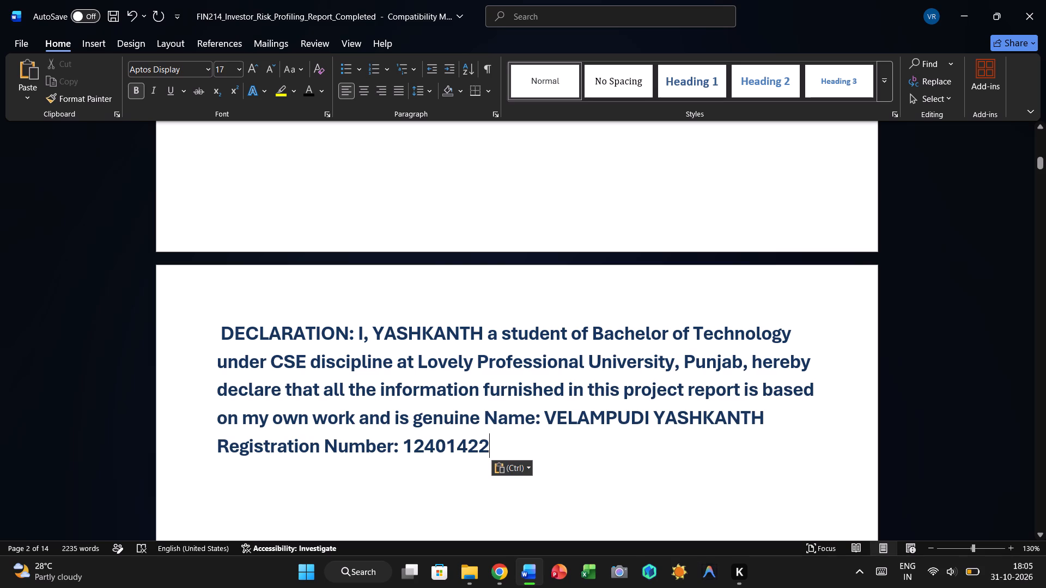
Split the pasted declaration into separate paragraphs for the DECLARATION heading, the statement, the name and the registration number.
{"action": "left_click", "coordinate": [356, 331]}
{"action": "key", "text": "Return"}
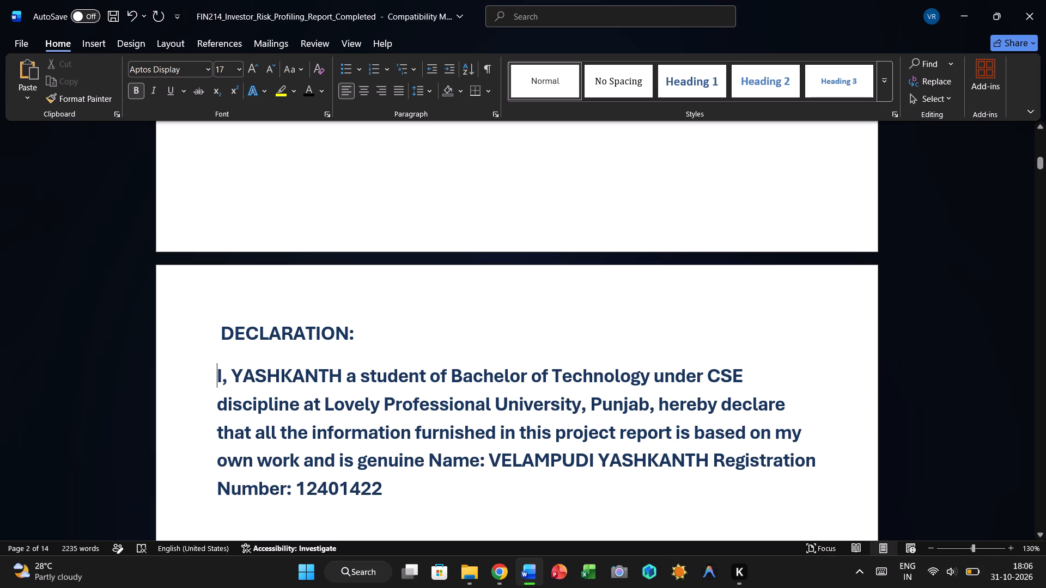
{"action": "scroll", "coordinate": [488, 383], "scroll_direction": "down", "scroll_amount": 1}
{"action": "left_click", "coordinate": [423, 423]}
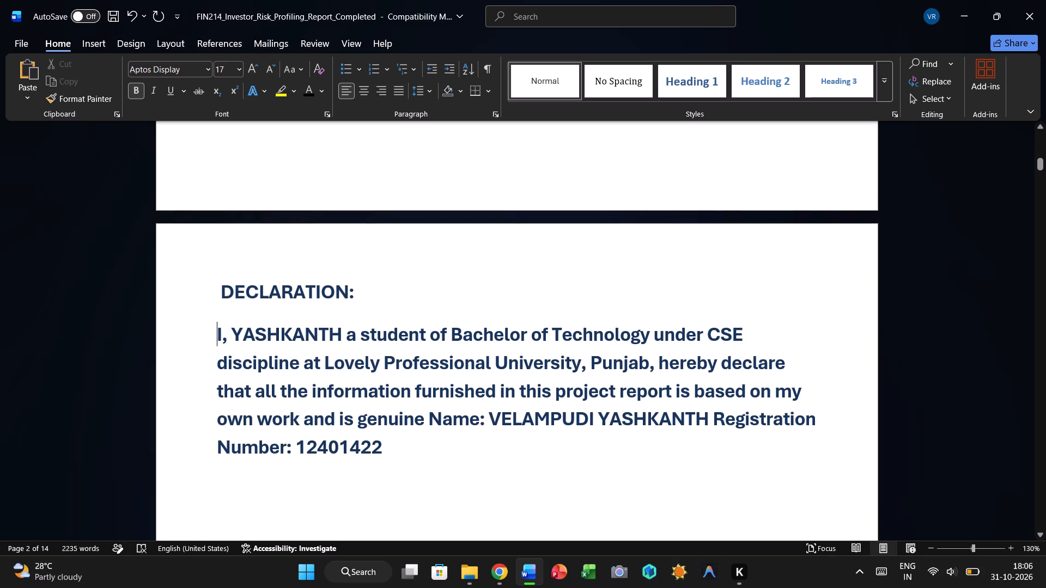
{"action": "key", "text": "Return"}
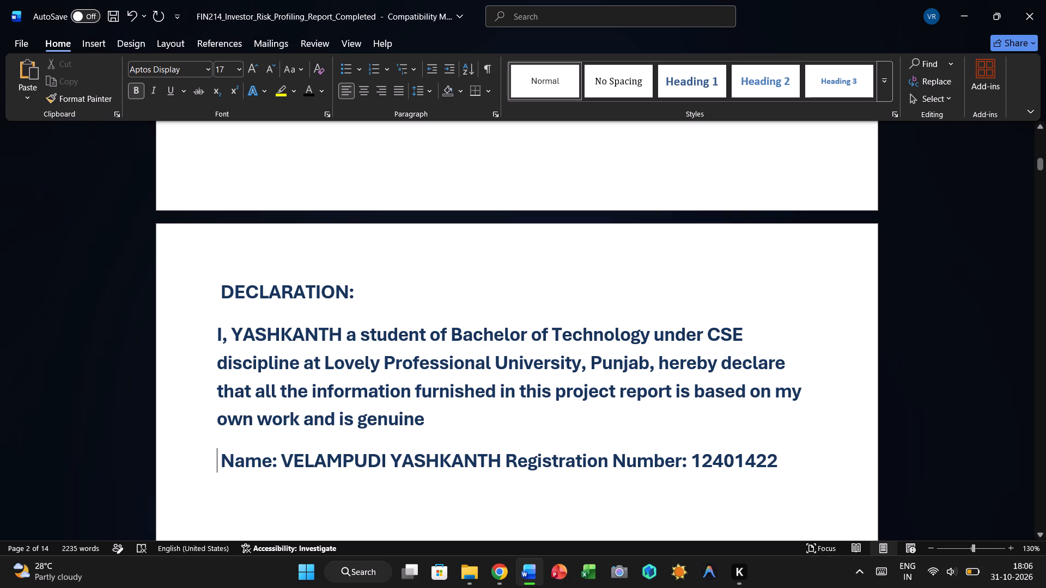
{"action": "left_click", "coordinate": [504, 464]}
{"action": "key", "text": "Return"}
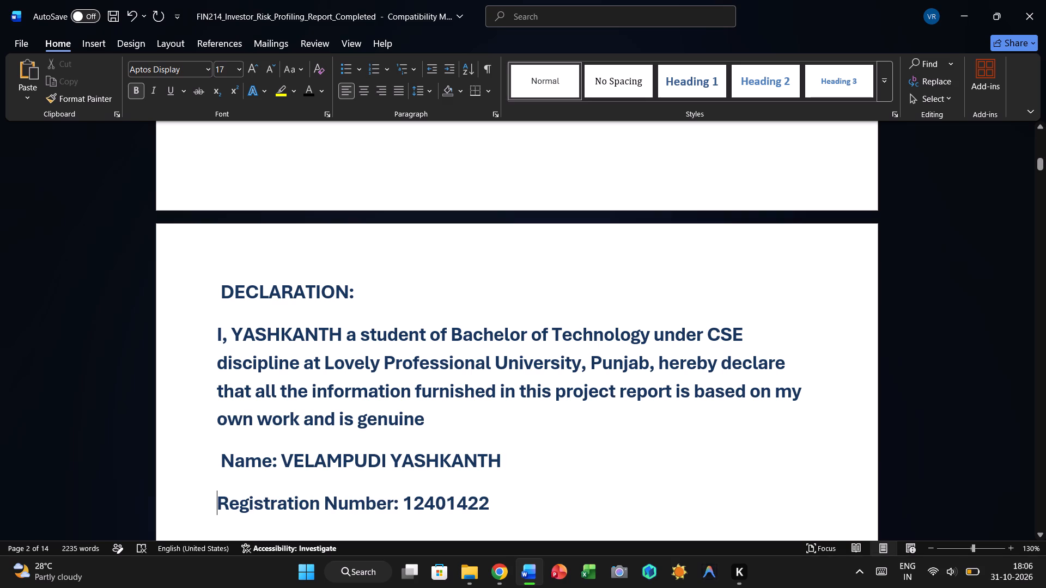
{"action": "key", "text": "BackSpace"}
{"action": "key", "text": "Return"}
{"action": "left_click", "coordinate": [504, 506]}
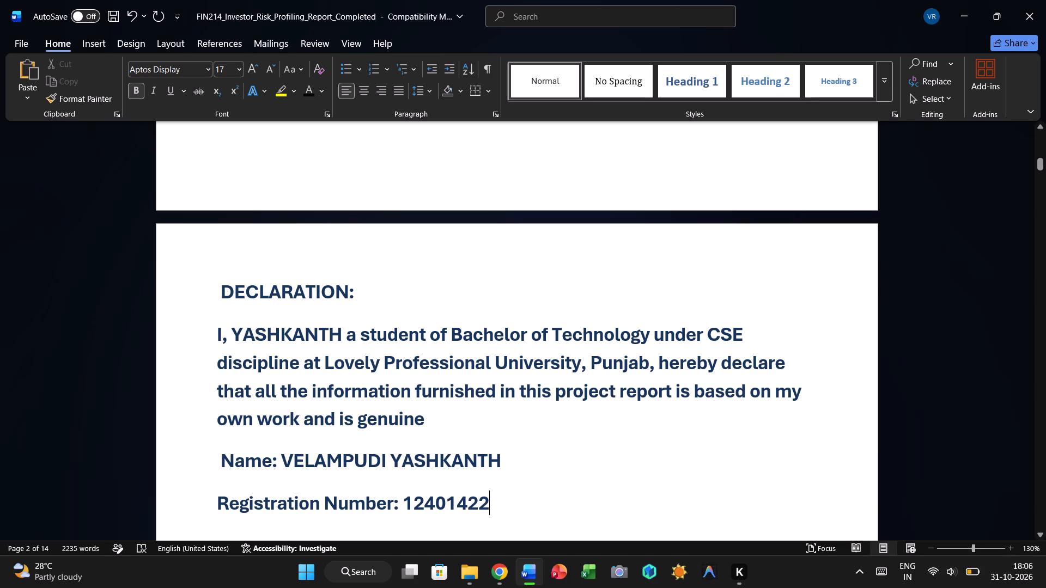
Remove bold from the declaration statement, name and registration number lines and set their font size to 12.
{"action": "left_click_drag", "start_coordinate": [497, 508], "coordinate": [200, 344]}
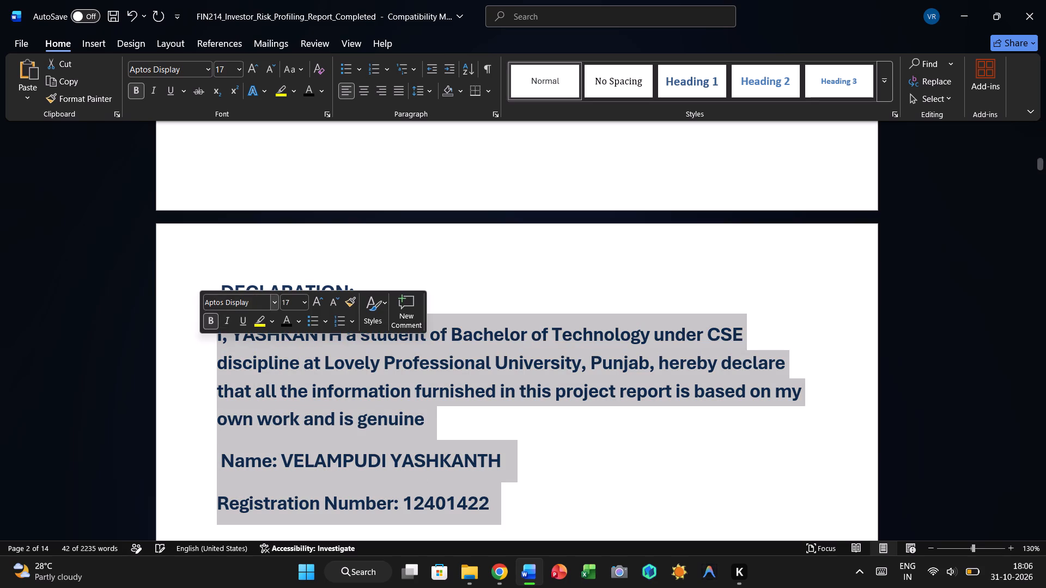
{"action": "left_click", "coordinate": [213, 319]}
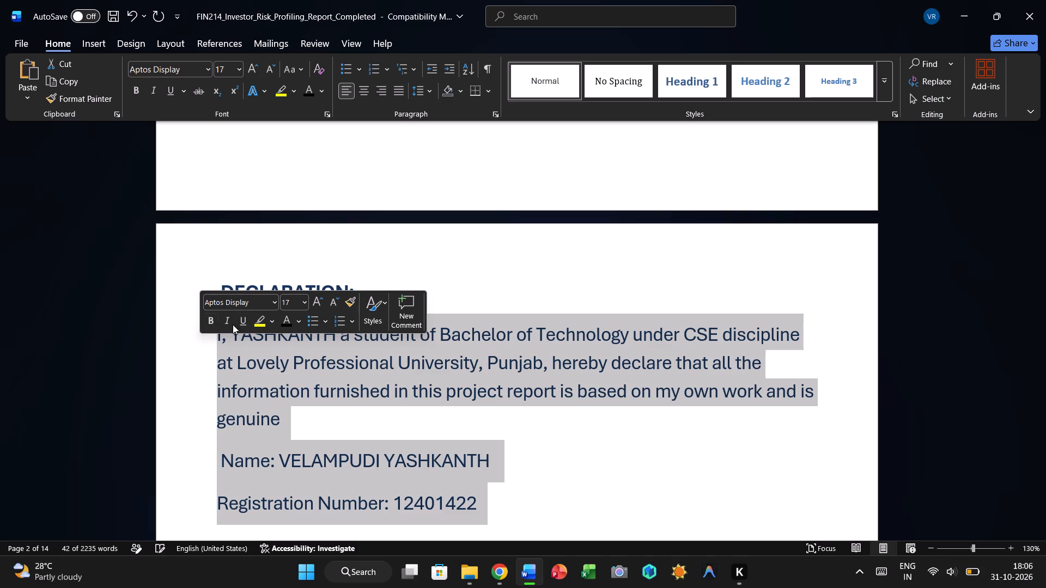
{"action": "left_click", "coordinate": [304, 297]}
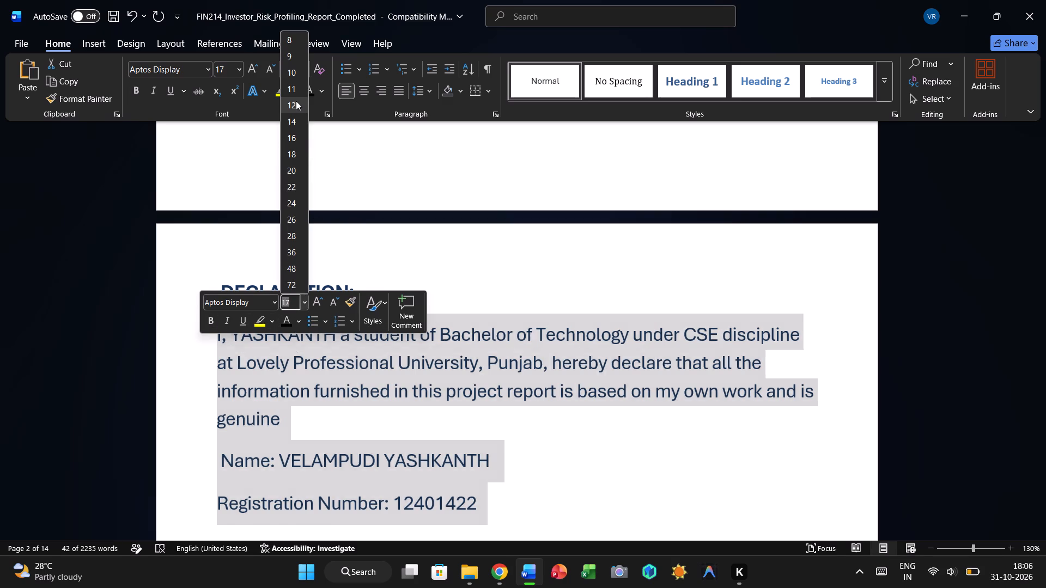
{"action": "left_click", "coordinate": [296, 101]}
{"action": "left_click", "coordinate": [493, 348]}
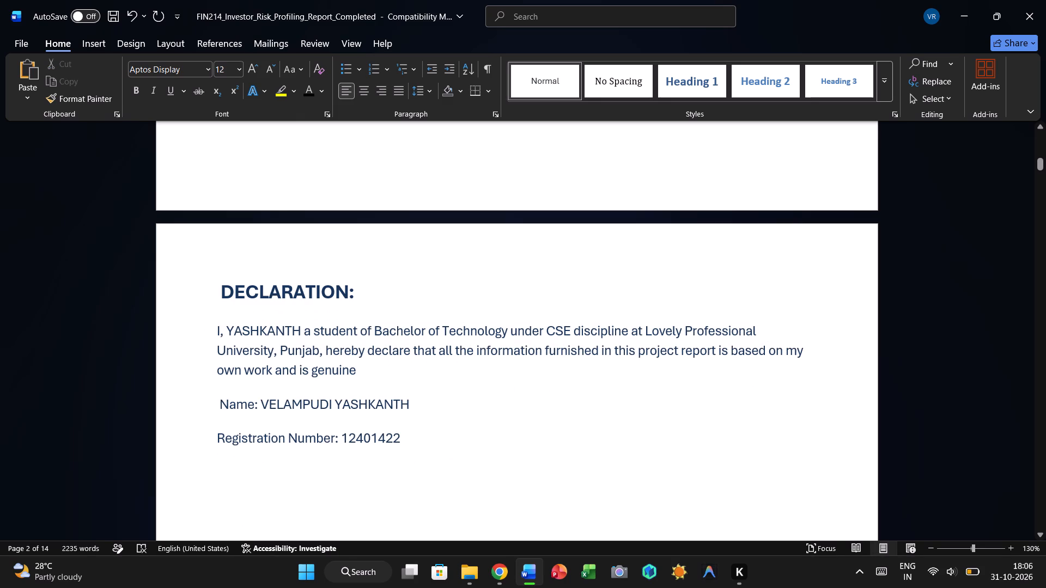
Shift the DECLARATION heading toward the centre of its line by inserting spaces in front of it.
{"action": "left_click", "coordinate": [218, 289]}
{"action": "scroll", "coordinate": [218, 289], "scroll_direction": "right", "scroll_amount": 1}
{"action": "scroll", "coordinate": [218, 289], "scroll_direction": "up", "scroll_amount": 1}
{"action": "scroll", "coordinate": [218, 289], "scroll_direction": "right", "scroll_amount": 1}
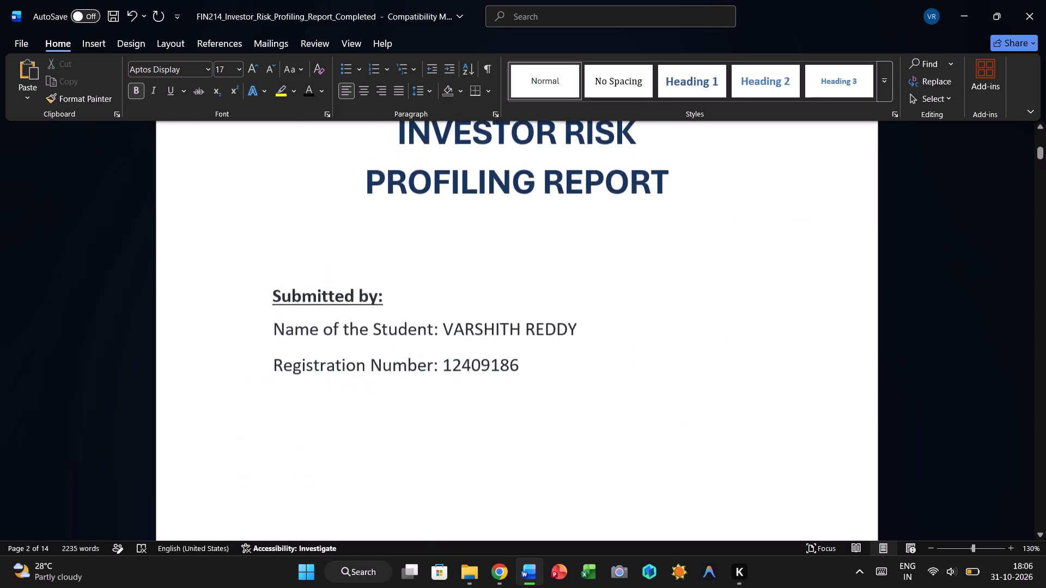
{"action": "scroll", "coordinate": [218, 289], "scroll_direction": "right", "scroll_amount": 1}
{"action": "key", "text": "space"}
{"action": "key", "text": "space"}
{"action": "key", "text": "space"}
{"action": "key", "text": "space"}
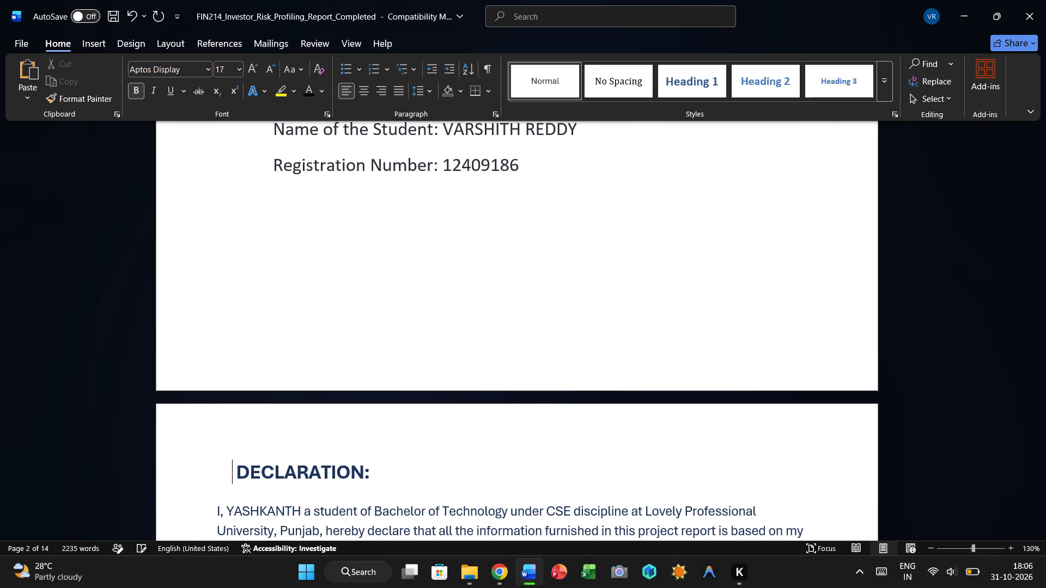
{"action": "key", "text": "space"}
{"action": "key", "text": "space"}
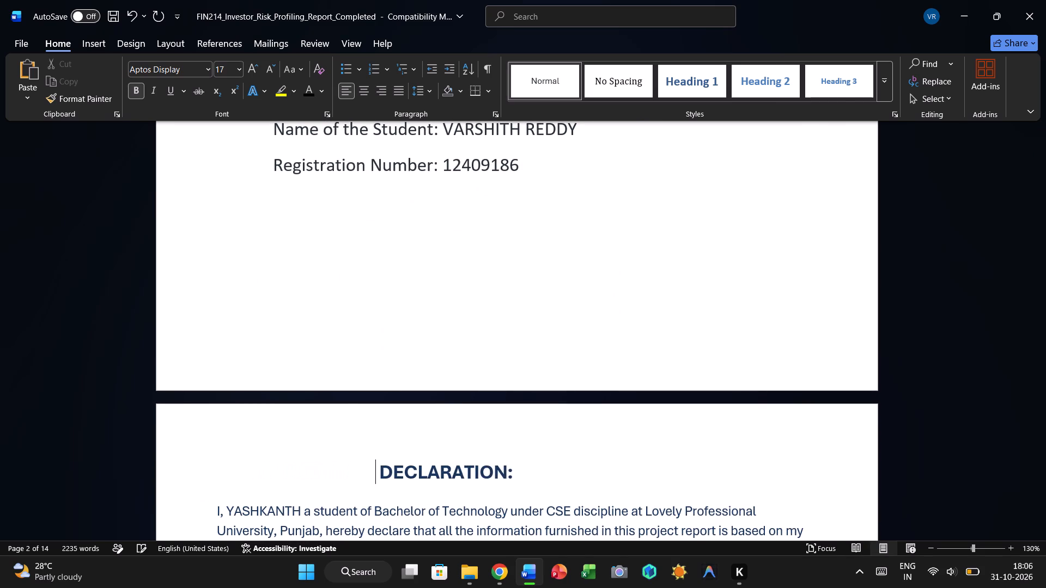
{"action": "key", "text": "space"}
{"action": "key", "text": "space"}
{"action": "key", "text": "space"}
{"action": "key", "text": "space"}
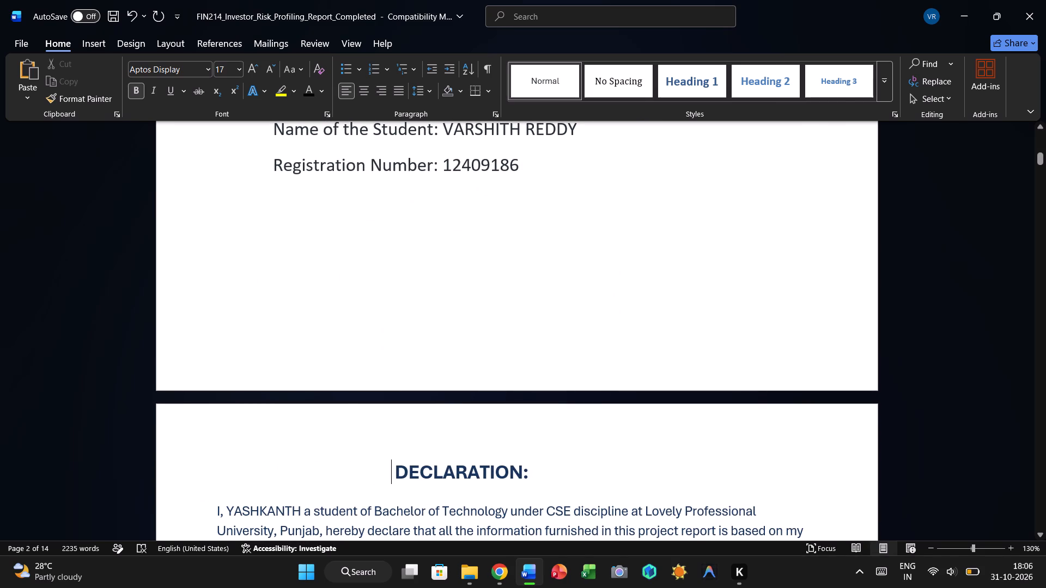
Underline the DECLARATION heading and change its font colour to black.
{"action": "left_click", "coordinate": [527, 473]}
{"action": "left_click_drag", "start_coordinate": [527, 473], "coordinate": [410, 443]}
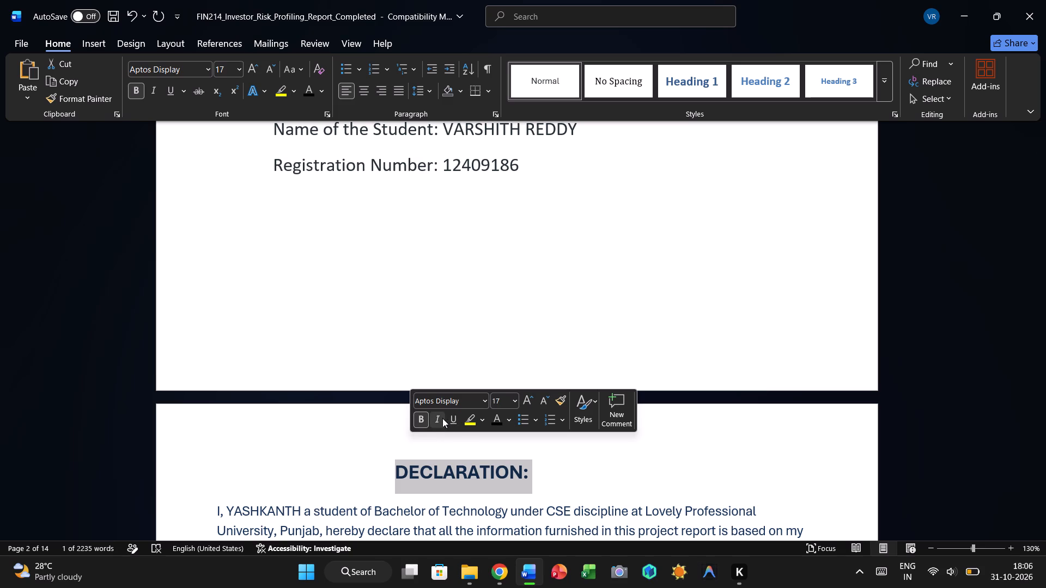
{"action": "left_click", "coordinate": [453, 419]}
{"action": "left_click", "coordinate": [580, 456]}
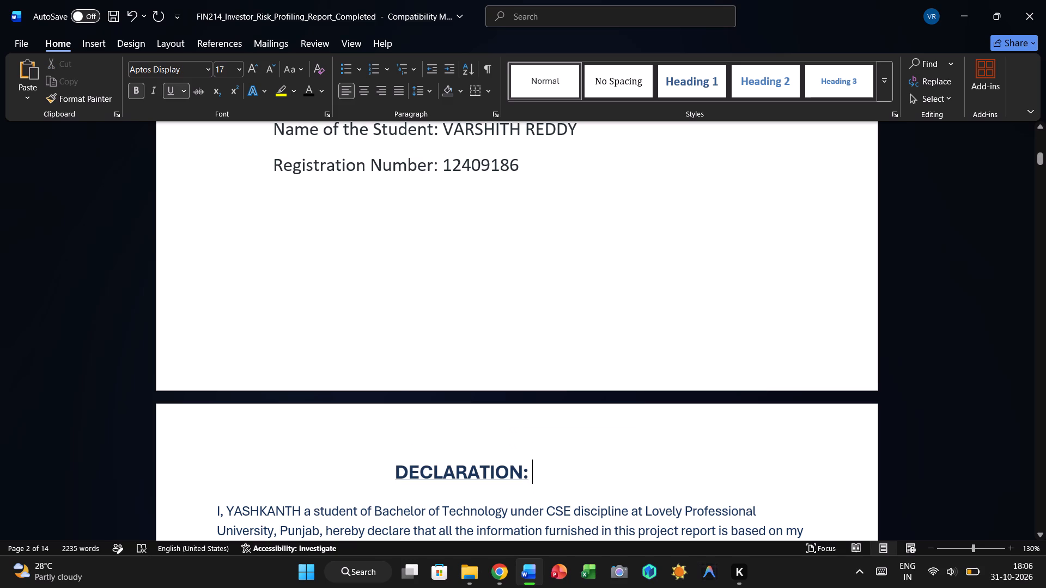
{"action": "left_click_drag", "start_coordinate": [531, 470], "coordinate": [374, 439]}
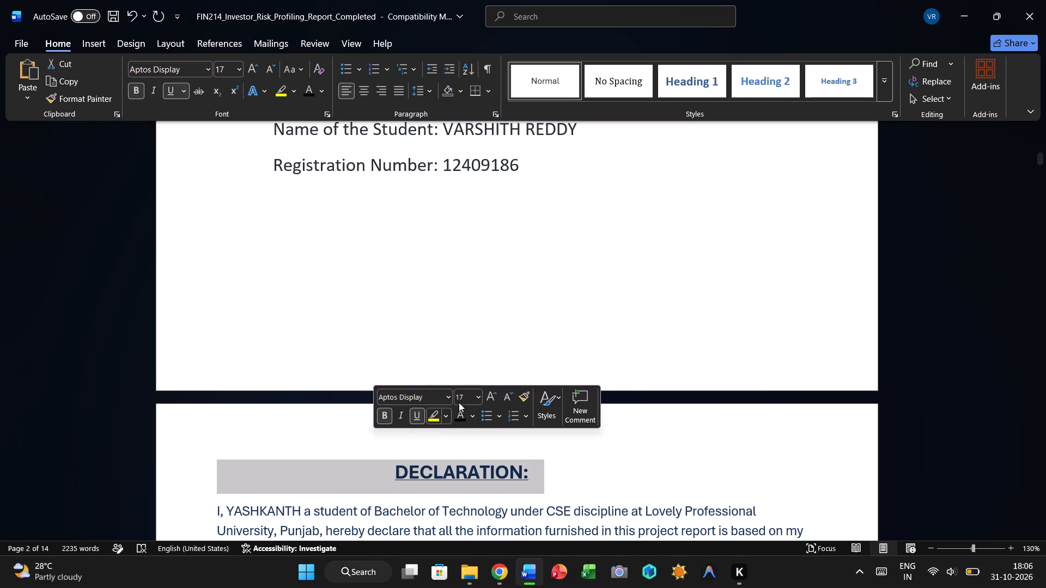
{"action": "left_click", "coordinate": [470, 413]}
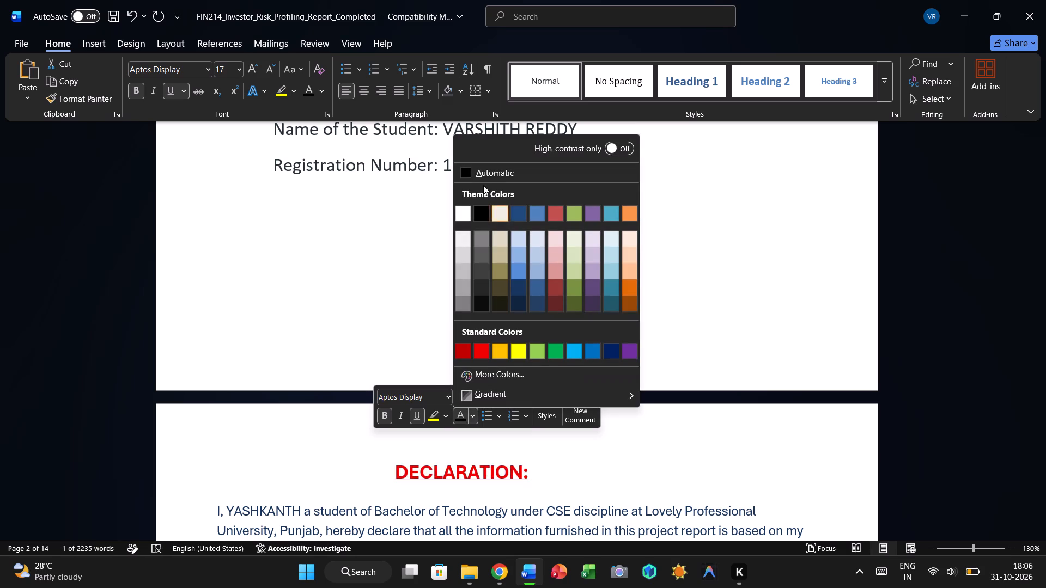
{"action": "left_click", "coordinate": [485, 213]}
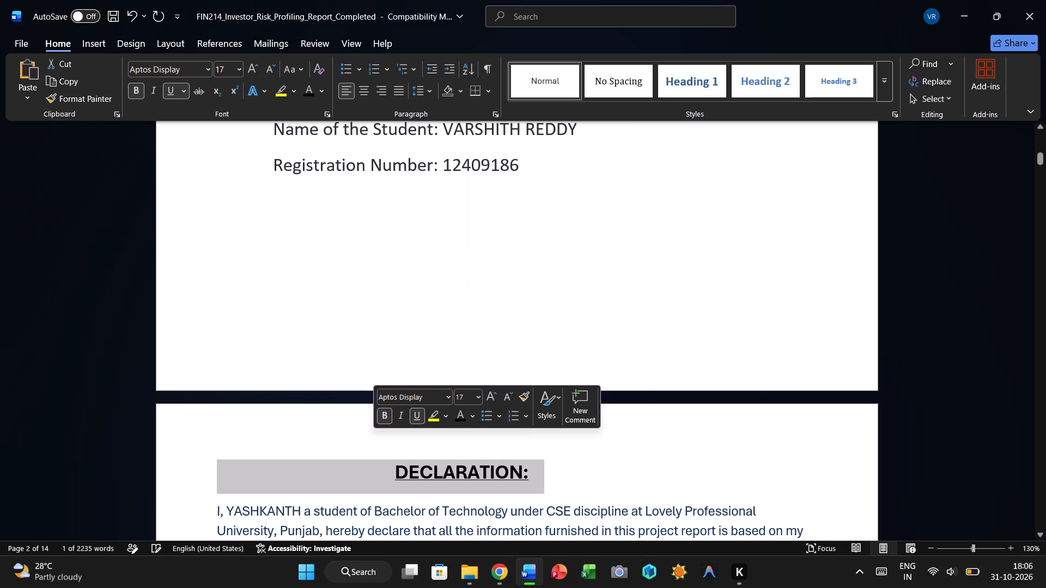
{"action": "left_click", "coordinate": [415, 415]}
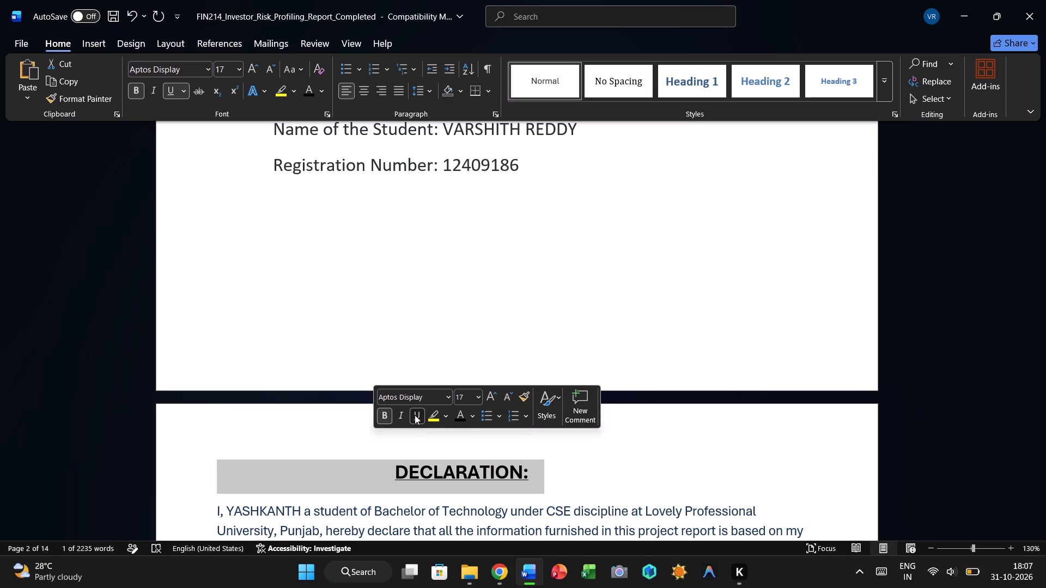
{"action": "left_click", "coordinate": [415, 415]}
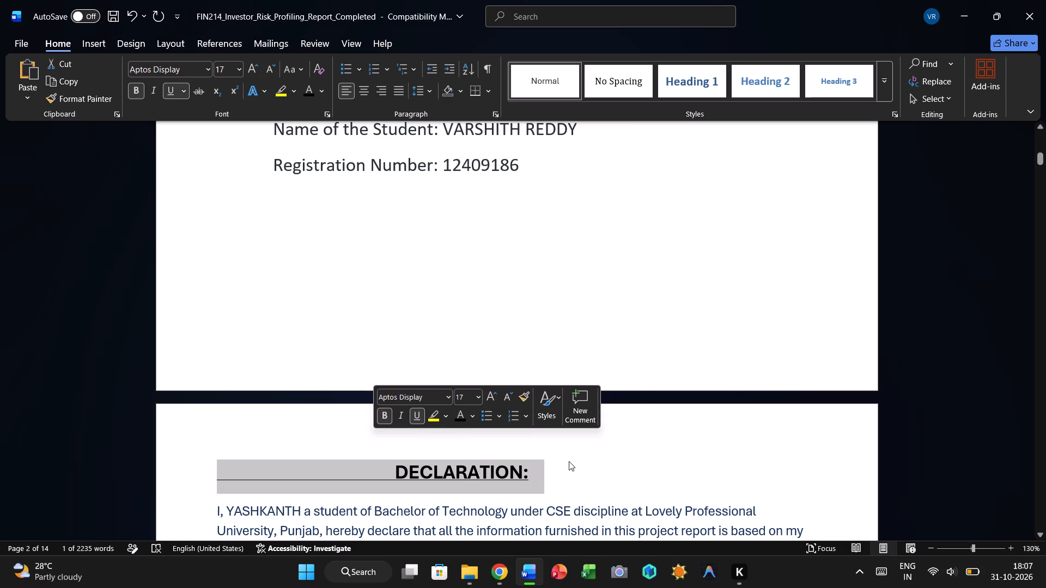
{"action": "left_click", "coordinate": [569, 461]}
Replace the spaces in front of the DECLARATION heading with tab indents that place it near the centre of the line.
{"action": "left_click", "coordinate": [393, 477]}
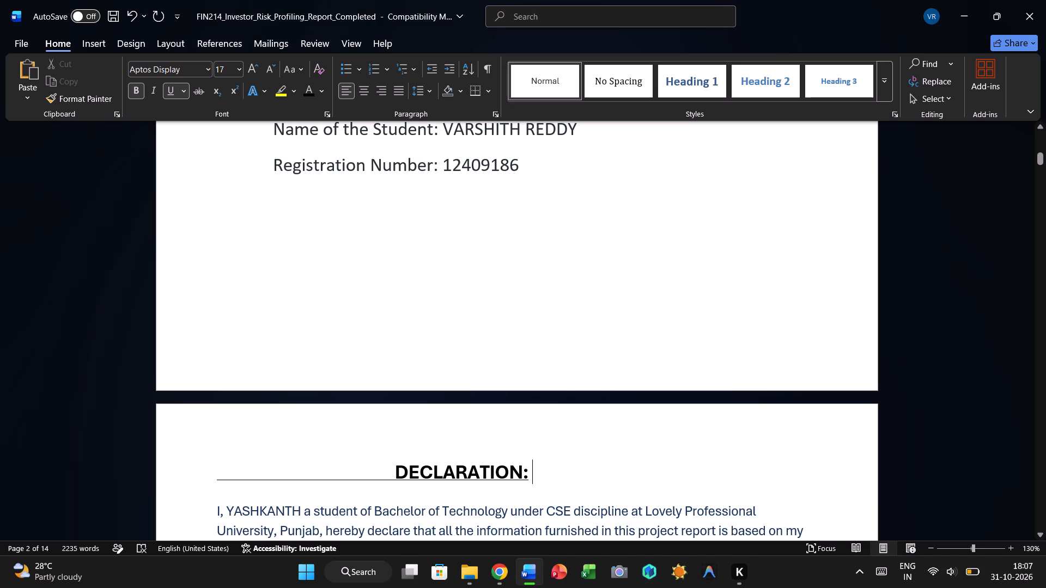
{"action": "key", "text": "BackSpace"}
{"action": "key", "text": "BackSpace"}
{"action": "key", "text": "BackSpace"}
{"action": "key", "text": "BackSpace"}
{"action": "key", "text": "BackSpace"}
{"action": "key", "text": "BackSpace"}
{"action": "key", "text": "BackSpace"}
{"action": "key", "text": "BackSpace"}
{"action": "key", "text": "BackSpace"}
{"action": "key", "text": "BackSpace"}
{"action": "key", "text": "BackSpace"}
{"action": "key", "text": "BackSpace"}
{"action": "key", "text": "BackSpace"}
{"action": "key", "text": "BackSpace"}
{"action": "key", "text": "BackSpace"}
{"action": "key", "text": "BackSpace"}
{"action": "key", "text": "BackSpace"}
{"action": "key", "text": "BackSpace"}
{"action": "key", "text": "BackSpace"}
{"action": "key", "text": "BackSpace"}
{"action": "key", "text": "BackSpace"}
{"action": "key", "text": "BackSpace"}
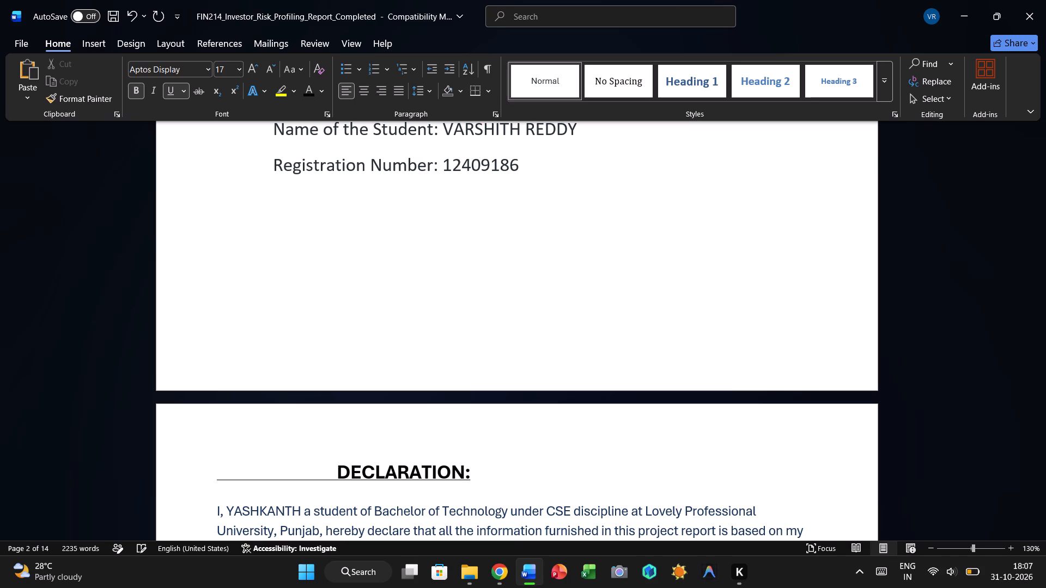
{"action": "key", "text": "BackSpace"}
{"action": "key", "text": "BackSpace"}
{"action": "key", "text": "BackSpace"}
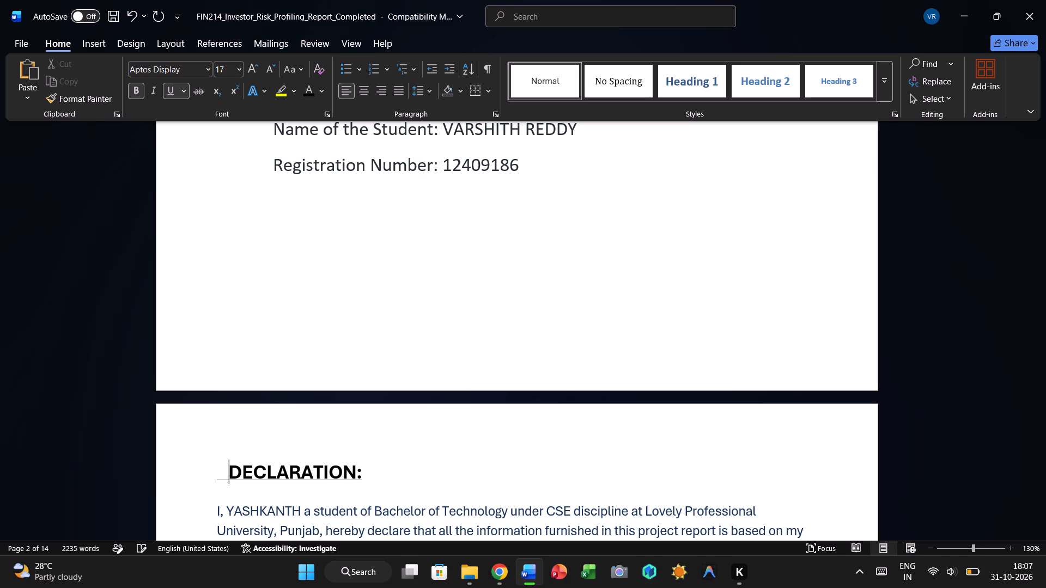
{"action": "key", "text": "BackSpace"}
{"action": "key", "text": "BackSpace"}
{"action": "key", "text": "BackSpace"}
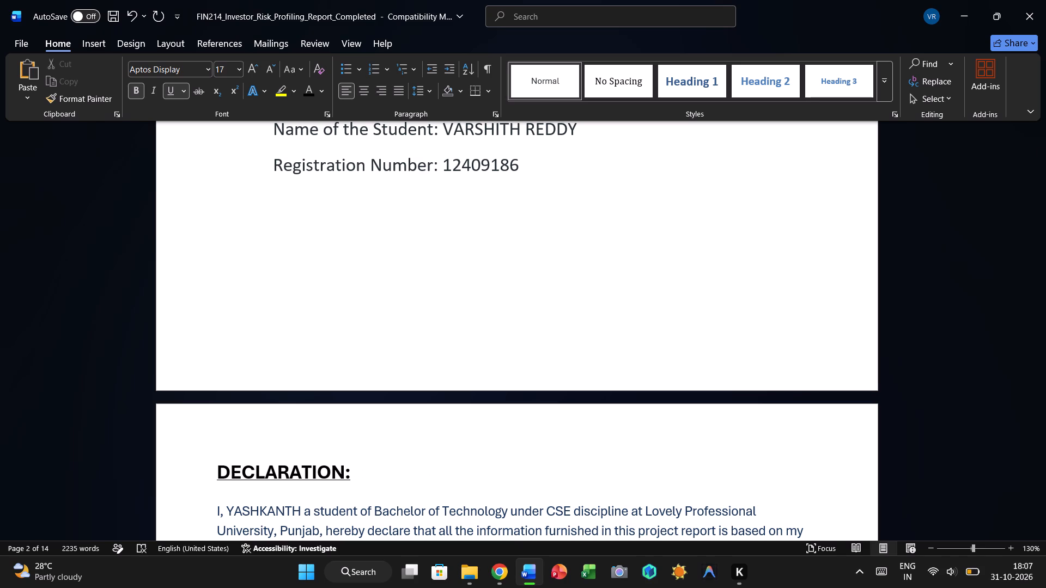
{"action": "key", "text": "Tab"}
{"action": "key", "text": "Tab"}
{"action": "key", "text": "Tab"}
{"action": "key", "text": "Tab"}
{"action": "key", "text": "Tab"}
{"action": "key", "text": "Tab"}
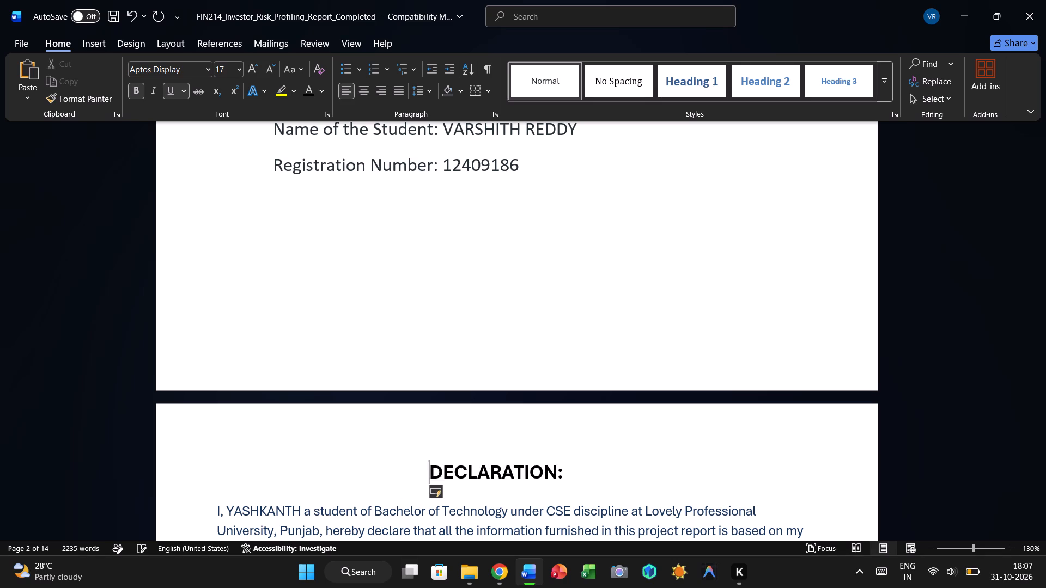
{"action": "left_click", "coordinate": [606, 480]}
Set the font size of the Contents heading and its seven listed entries to 20.
{"action": "scroll", "coordinate": [610, 437], "scroll_direction": "down", "scroll_amount": 1}
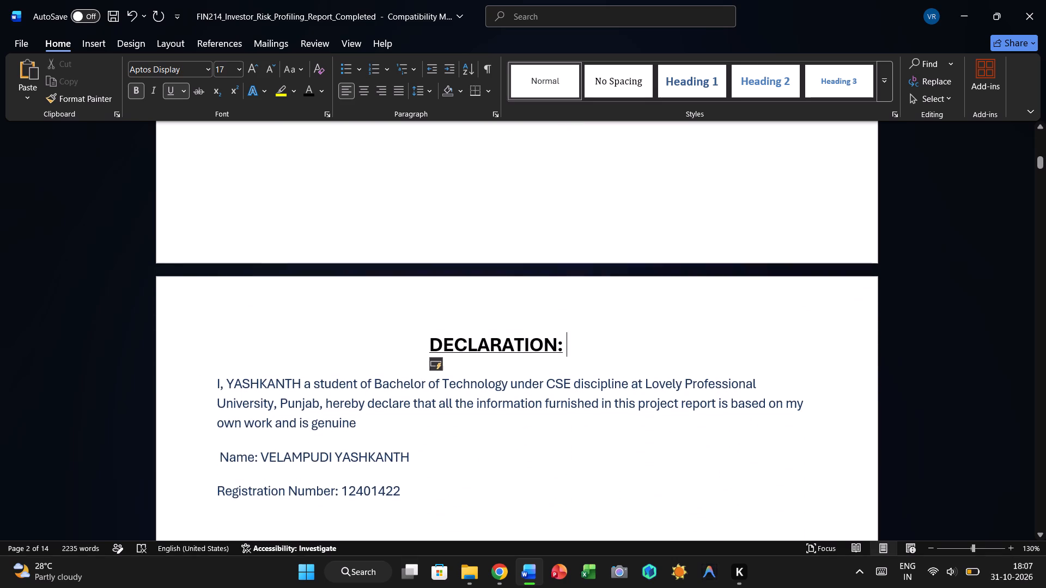
{"action": "scroll", "coordinate": [376, 434], "scroll_direction": "up", "scroll_amount": 1}
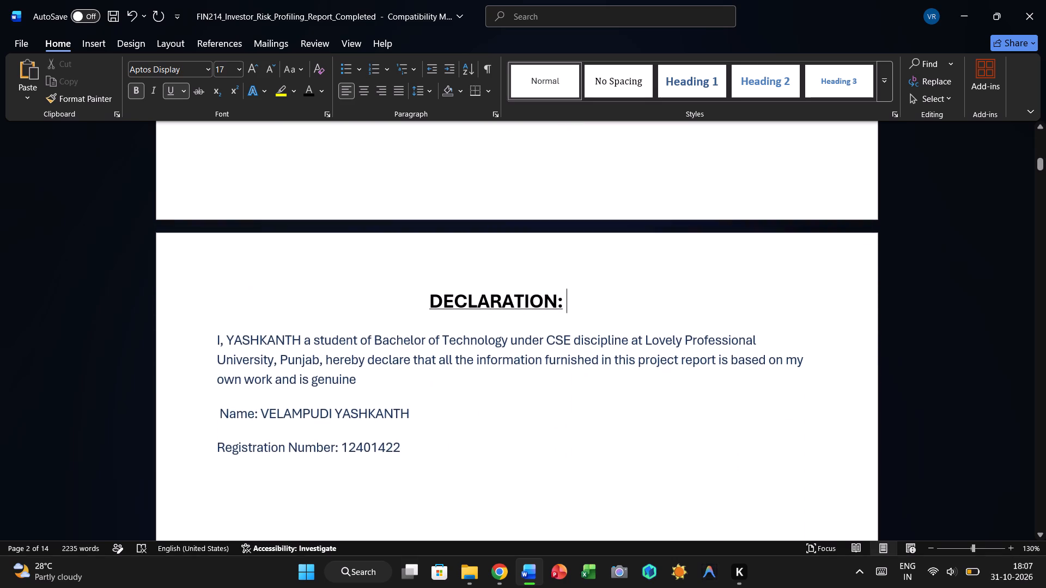
{"action": "scroll", "coordinate": [376, 434], "scroll_direction": "up", "scroll_amount": 2}
{"action": "scroll", "coordinate": [376, 433], "scroll_direction": "down", "scroll_amount": 3}
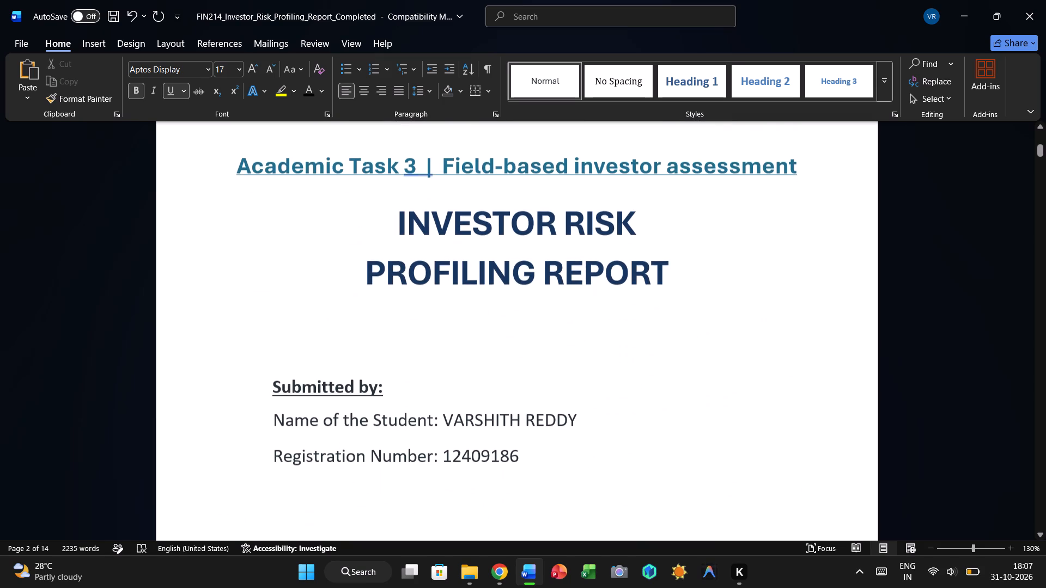
{"action": "scroll", "coordinate": [376, 433], "scroll_direction": "down", "scroll_amount": 1}
{"action": "scroll", "coordinate": [376, 433], "scroll_direction": "down", "scroll_amount": 7, "text": "ctrl"}
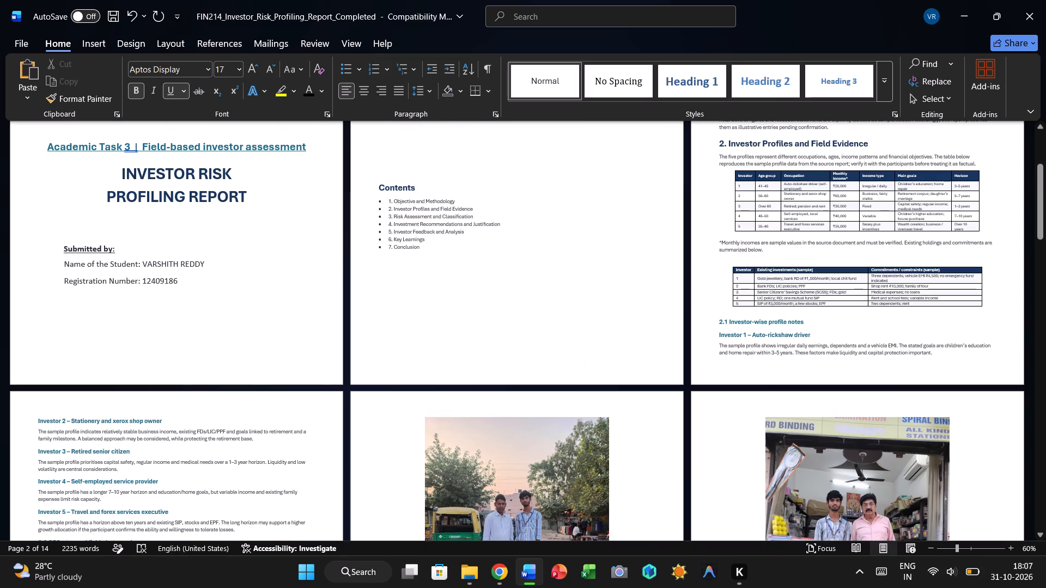
{"action": "left_click", "coordinate": [407, 234]}
{"action": "scroll", "coordinate": [269, 222], "scroll_direction": "up", "scroll_amount": 10, "text": "ctrl"}
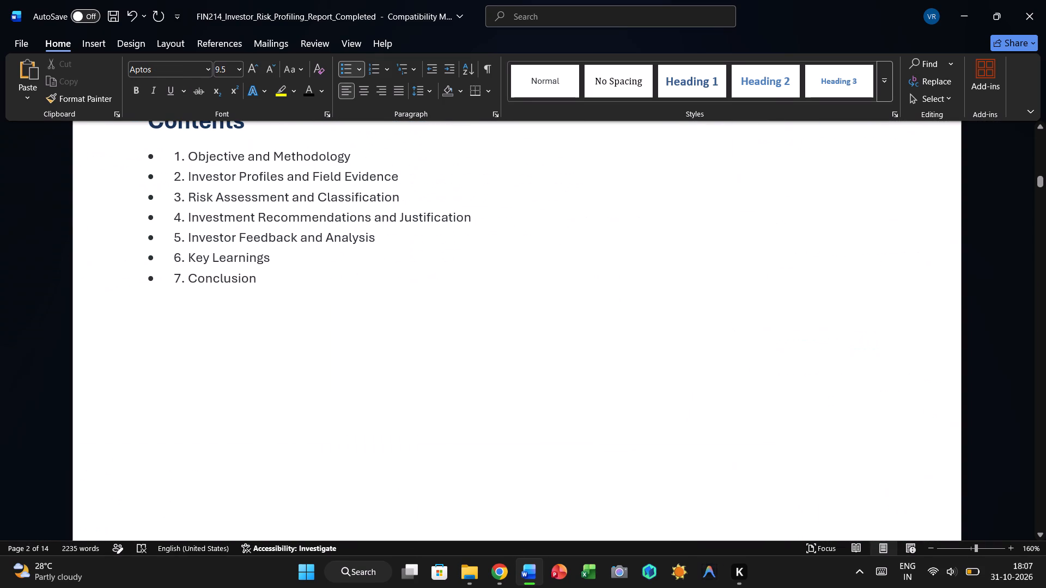
{"action": "scroll", "coordinate": [412, 315], "scroll_direction": "up", "scroll_amount": 5}
{"action": "scroll", "coordinate": [412, 315], "scroll_direction": "down", "scroll_amount": 3}
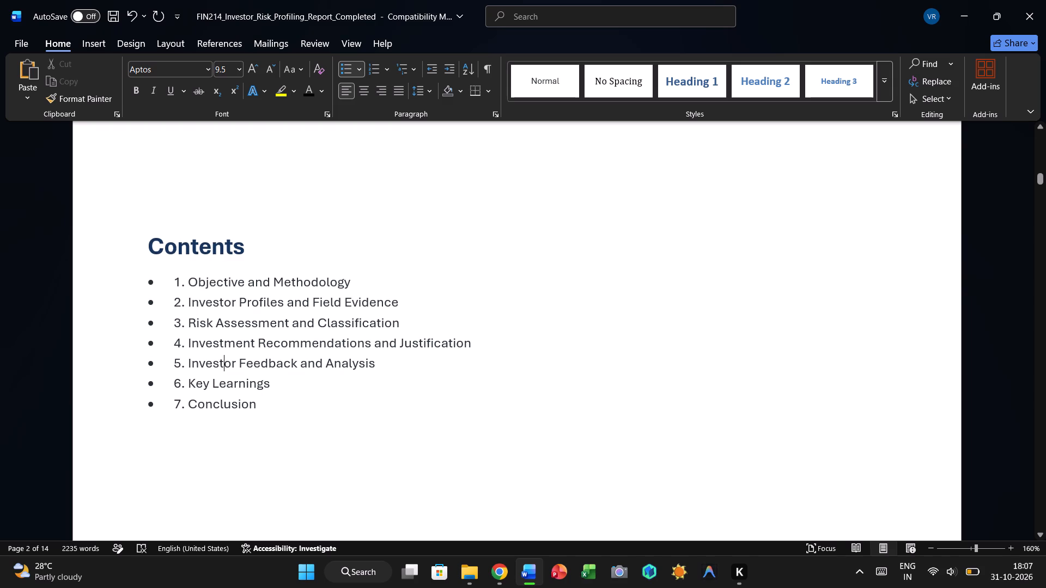
{"action": "left_click_drag", "start_coordinate": [255, 239], "coordinate": [250, 248]}
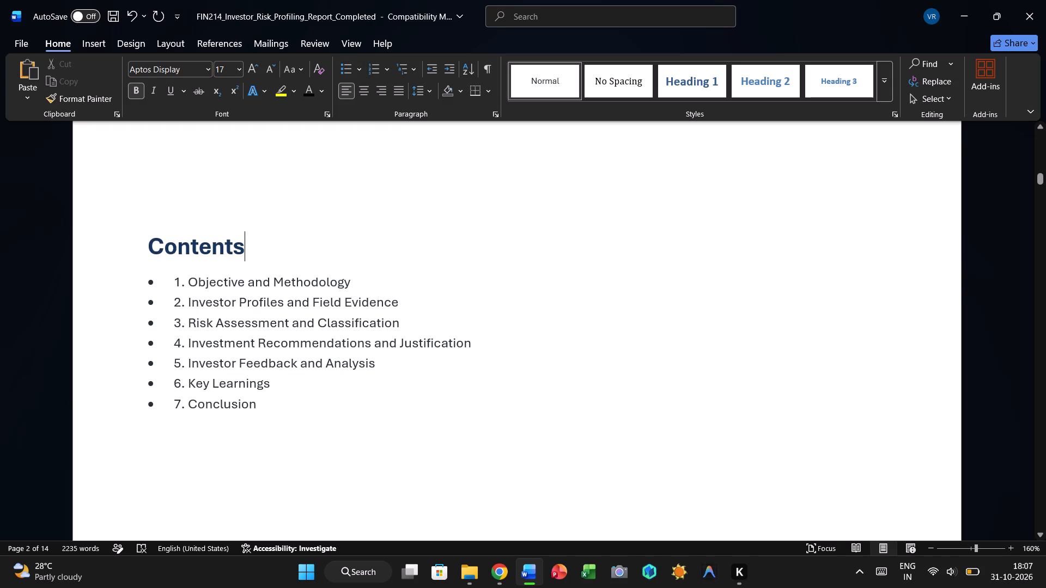
{"action": "left_click_drag", "start_coordinate": [151, 235], "coordinate": [252, 438]}
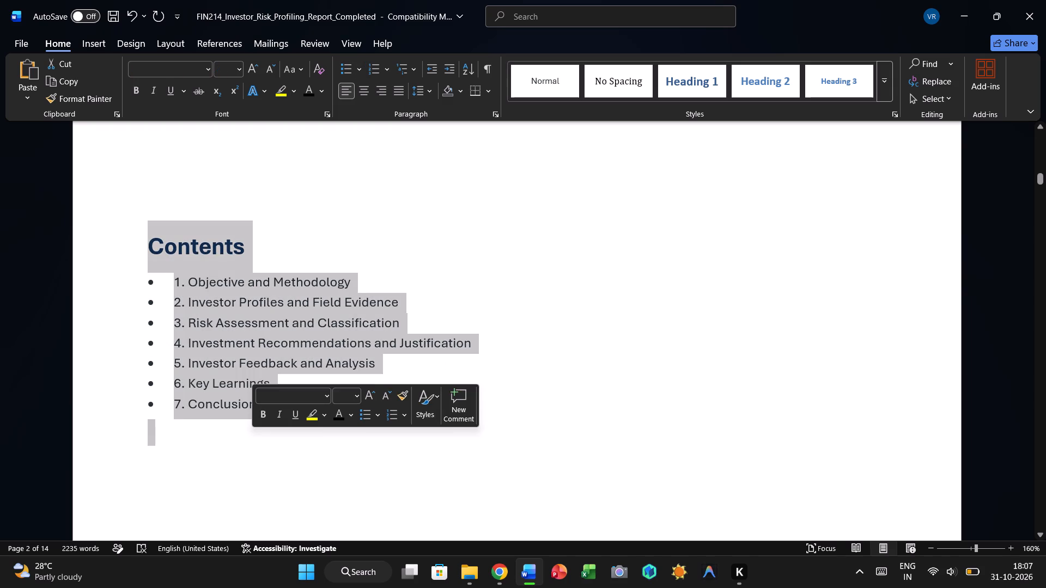
{"action": "left_click", "coordinate": [358, 395]}
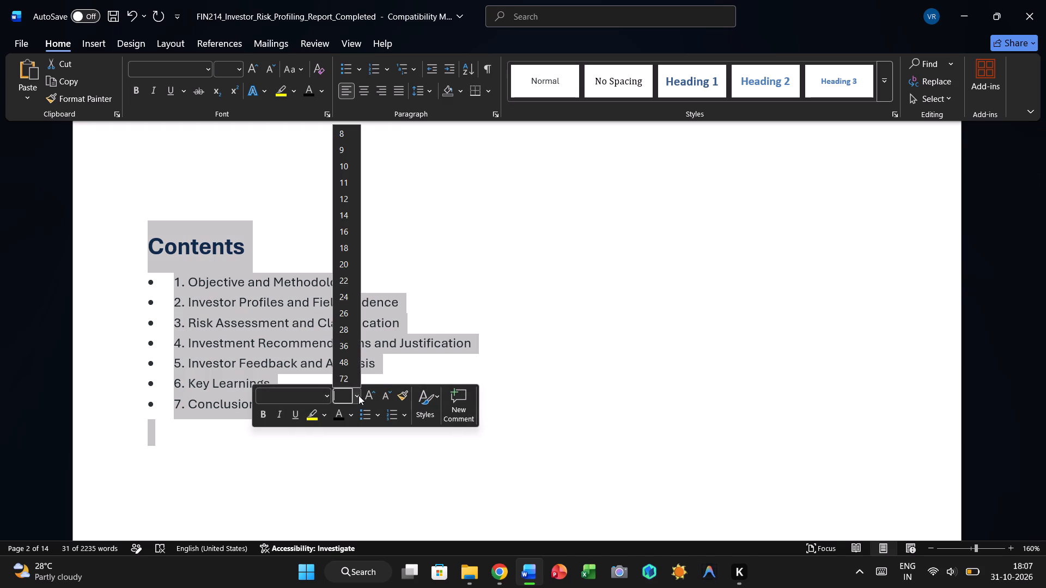
{"action": "left_click", "coordinate": [348, 267]}
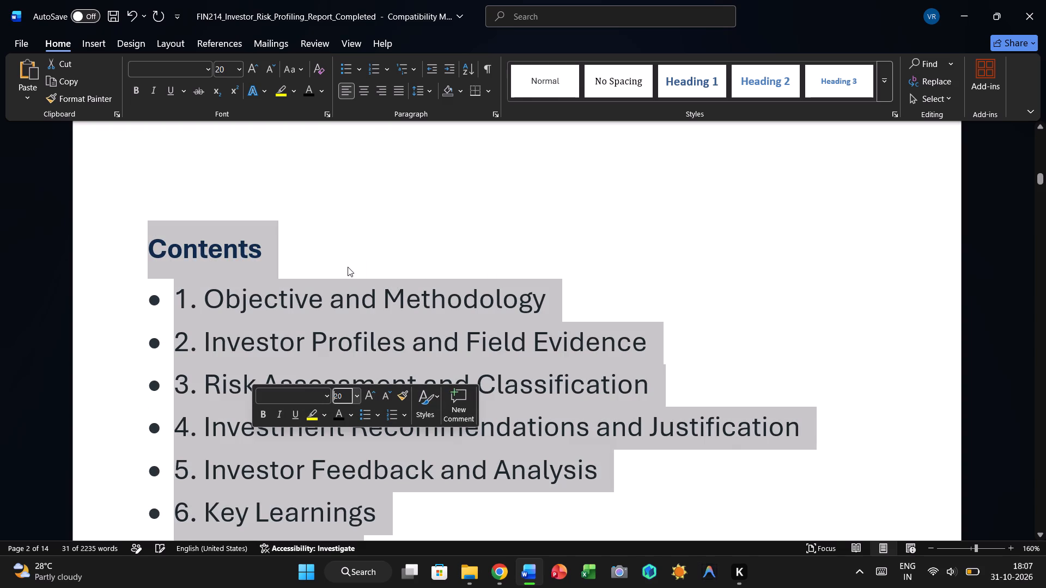
{"action": "left_click", "coordinate": [739, 445]}
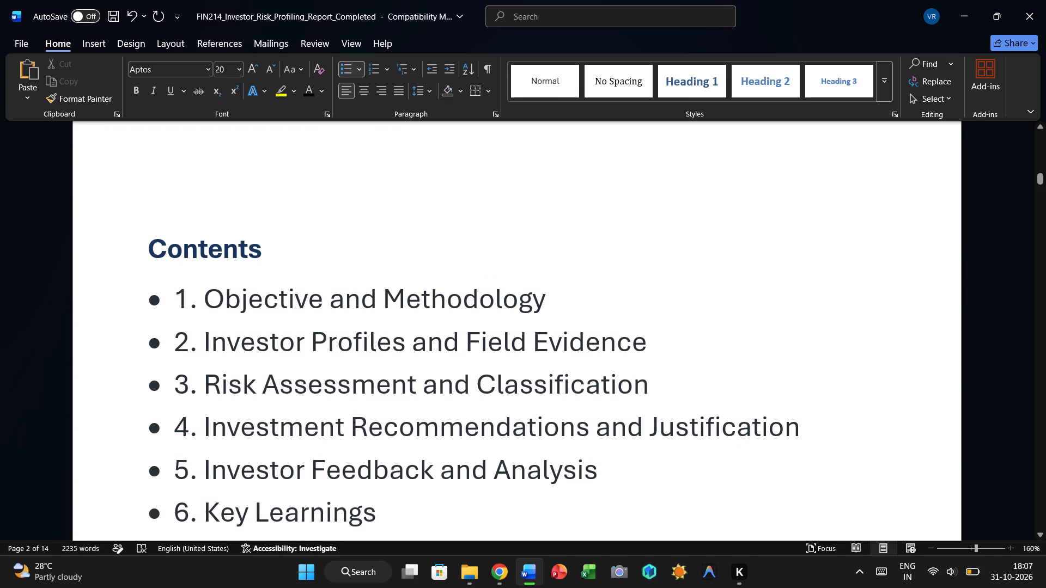
Join the declaration's registration number line onto the end of the name line.
{"action": "scroll", "coordinate": [767, 386], "scroll_direction": "down", "scroll_amount": 8, "text": "ctrl"}
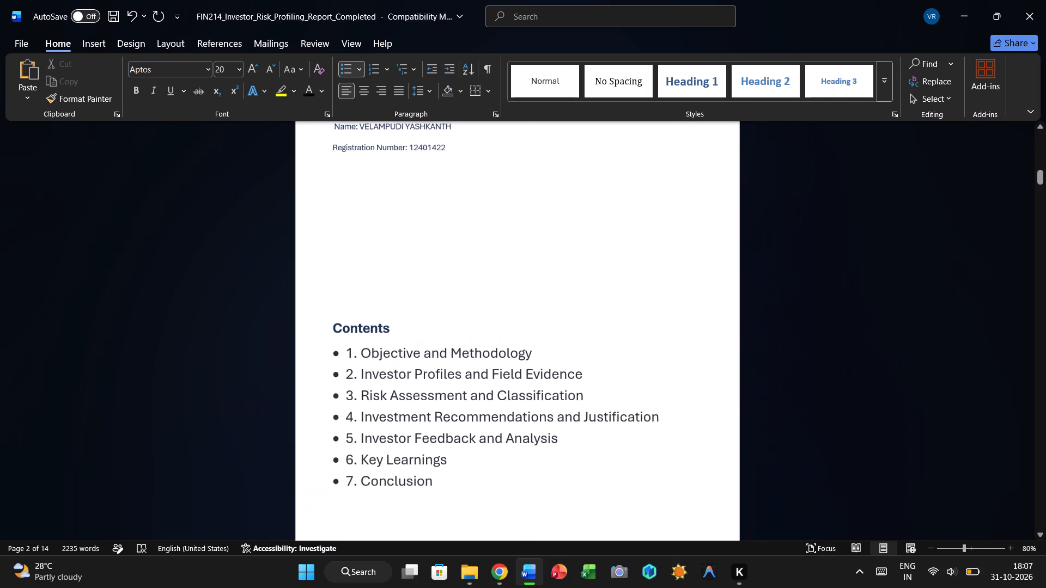
{"action": "scroll", "coordinate": [807, 303], "scroll_direction": "up", "scroll_amount": 6, "text": "ctrl"}
{"action": "scroll", "coordinate": [807, 303], "scroll_direction": "down", "scroll_amount": 3}
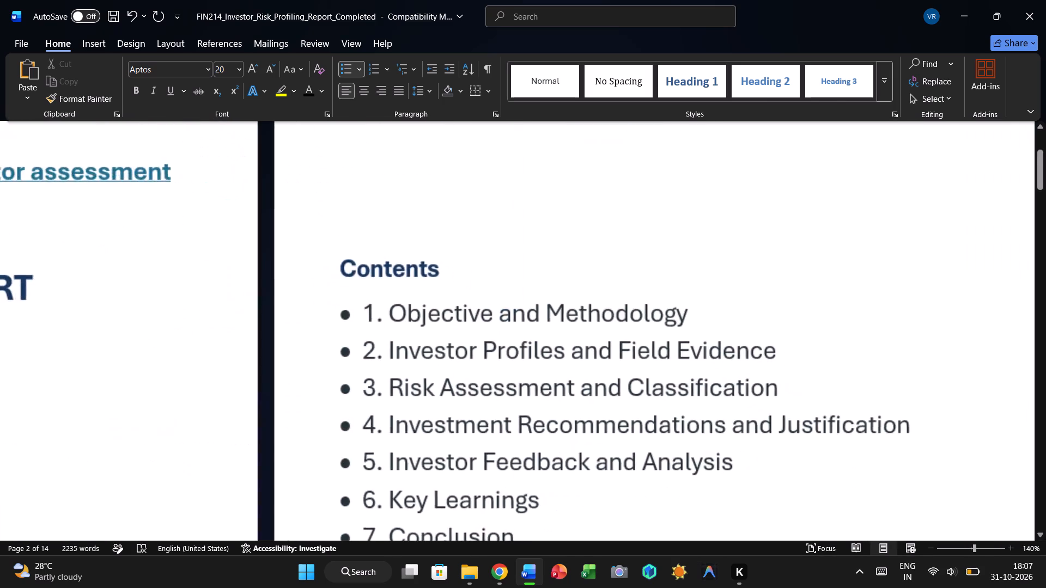
{"action": "scroll", "coordinate": [672, 359], "scroll_direction": "right", "scroll_amount": 1}
{"action": "scroll", "coordinate": [656, 382], "scroll_direction": "up", "scroll_amount": 1}
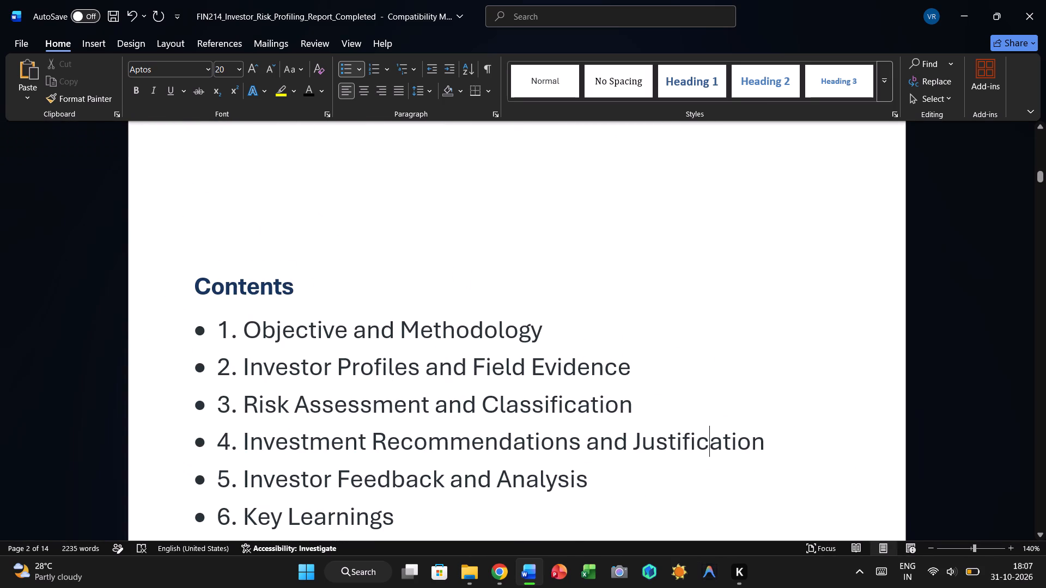
{"action": "scroll", "coordinate": [656, 382], "scroll_direction": "up", "scroll_amount": 2}
{"action": "scroll", "coordinate": [548, 379], "scroll_direction": "down", "scroll_amount": 3}
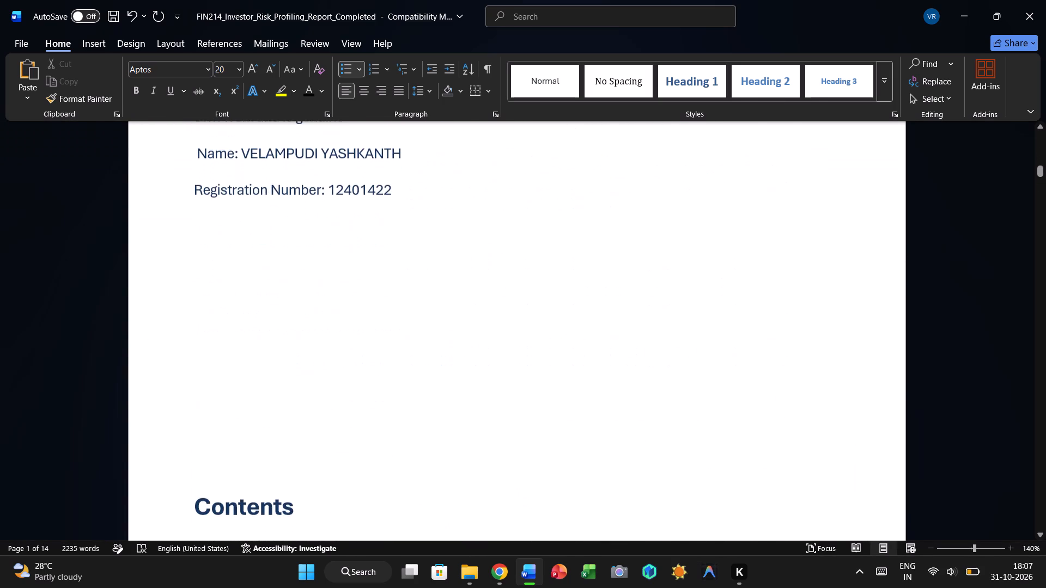
{"action": "scroll", "coordinate": [548, 379], "scroll_direction": "down", "scroll_amount": 2, "text": "ctrl"}
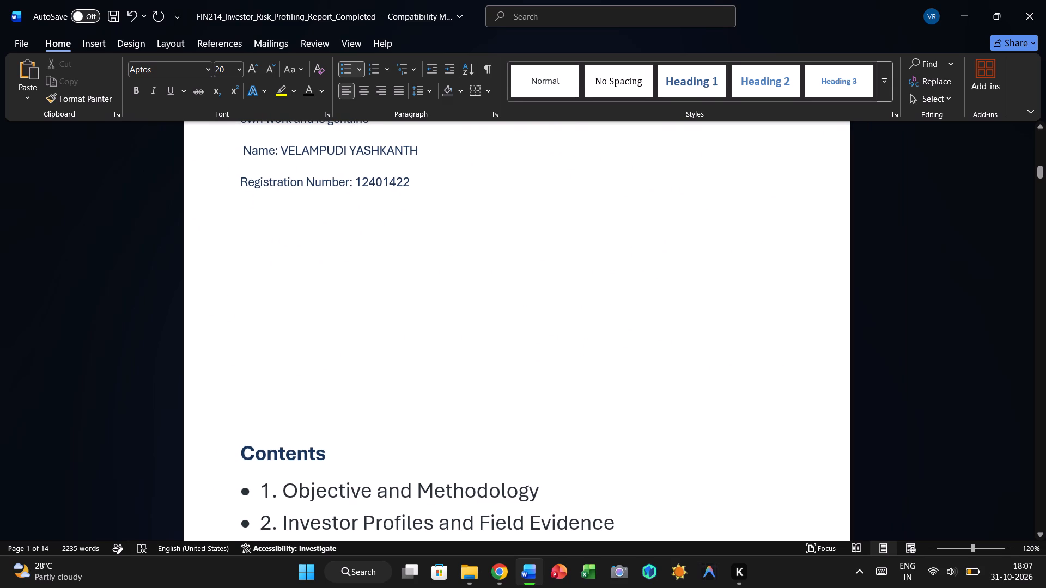
{"action": "left_click", "coordinate": [241, 171]}
{"action": "key", "text": "BackSpace"}
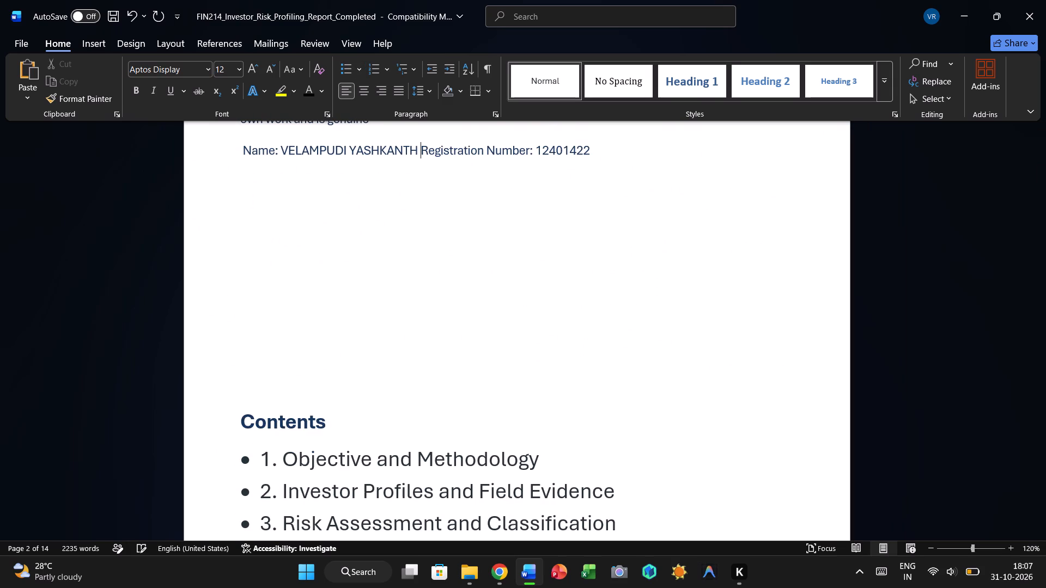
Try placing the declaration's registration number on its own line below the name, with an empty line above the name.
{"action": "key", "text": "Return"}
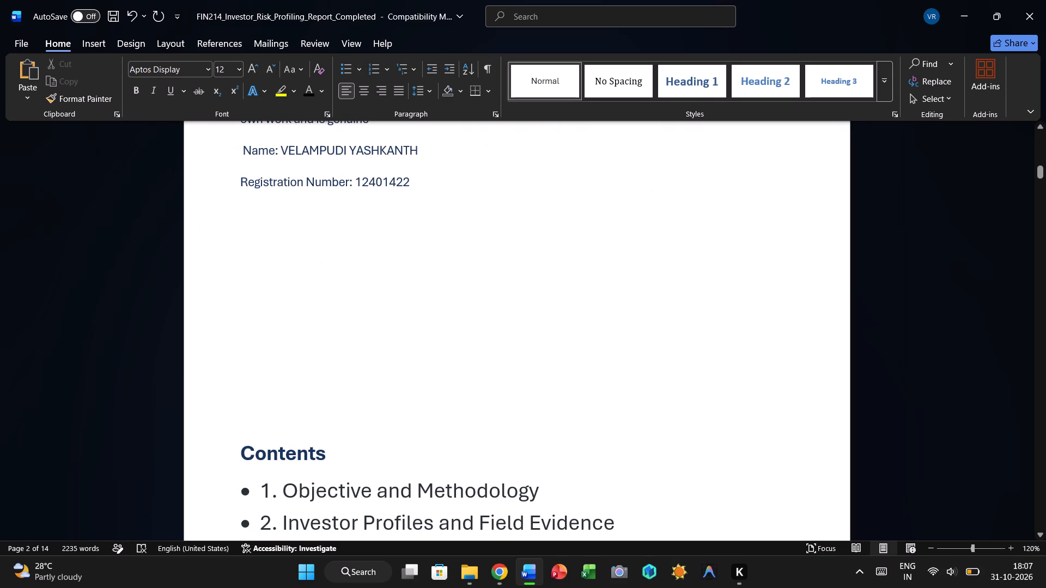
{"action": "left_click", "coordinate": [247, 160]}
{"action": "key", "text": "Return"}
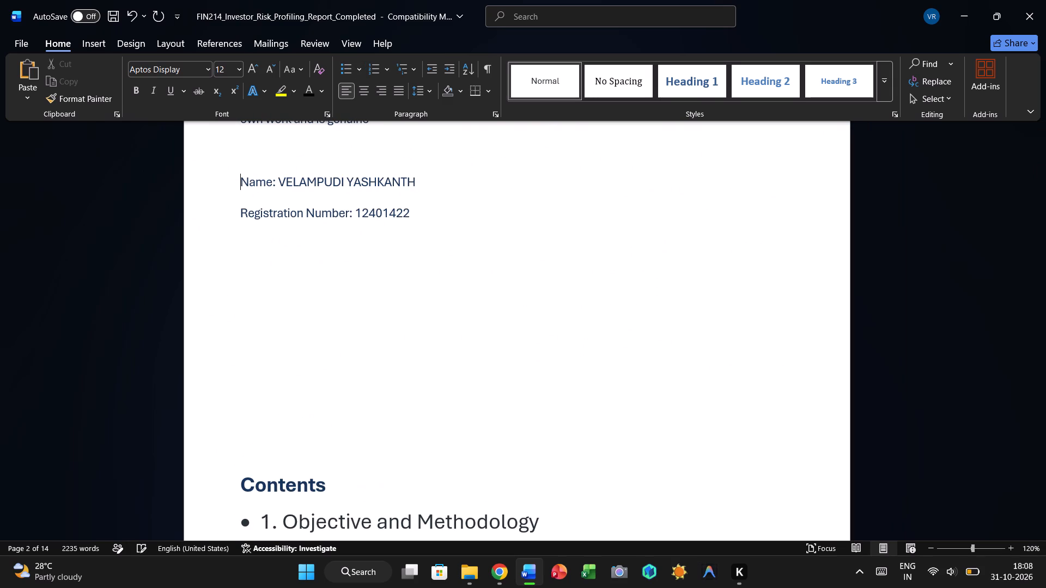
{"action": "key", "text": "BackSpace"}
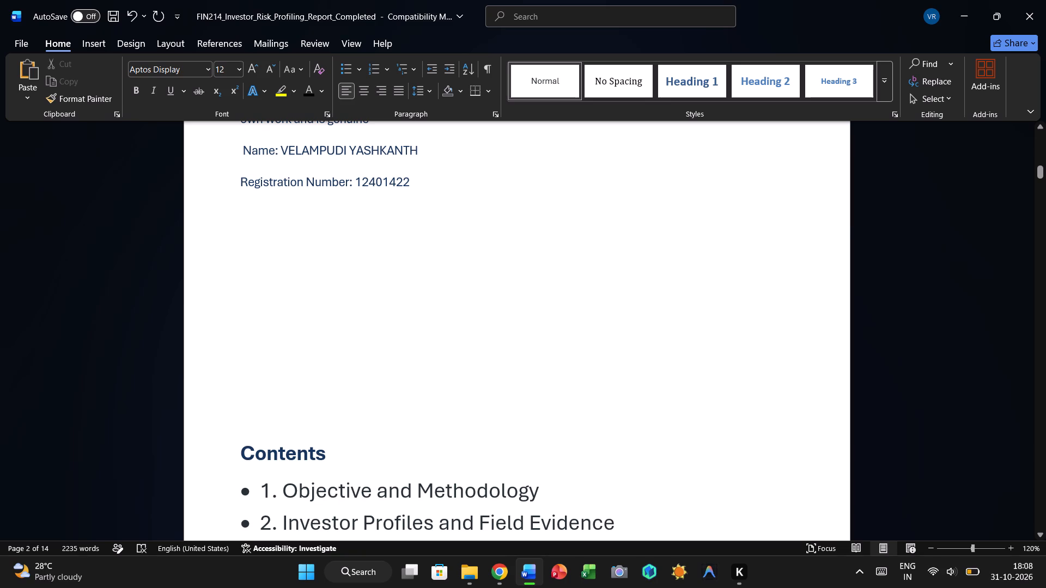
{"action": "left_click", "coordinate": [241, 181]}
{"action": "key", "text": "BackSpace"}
Insert two spaces and five tabs before the declaration's registration number to move it toward the far end of the name line.
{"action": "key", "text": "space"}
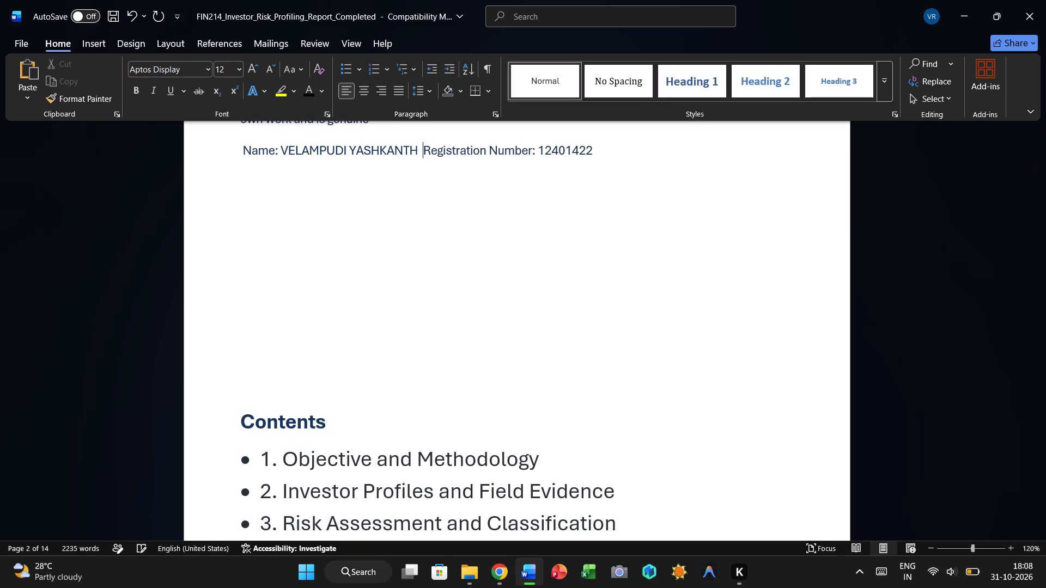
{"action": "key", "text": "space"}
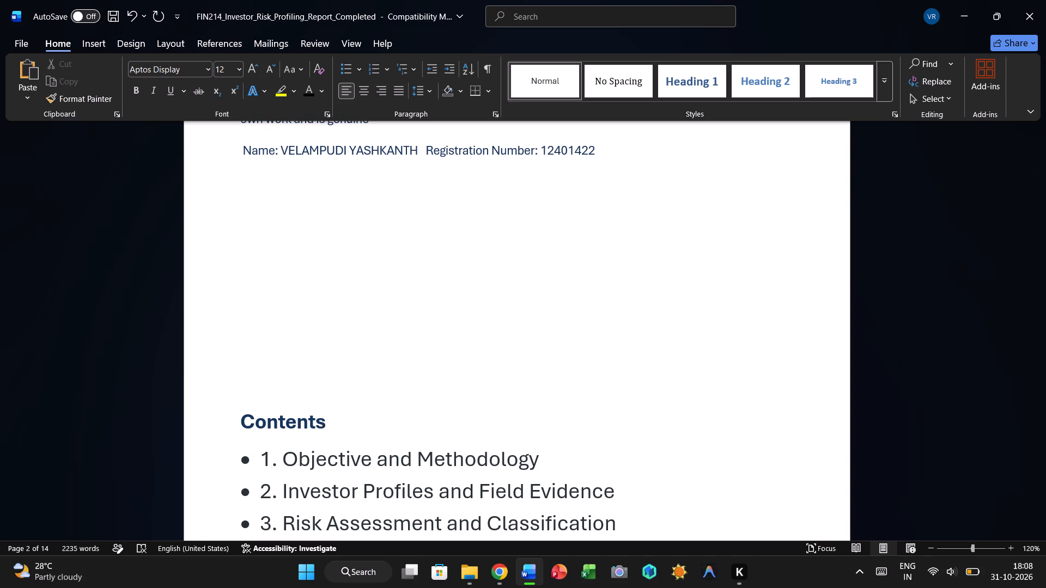
{"action": "key", "text": "Tab"}
{"action": "key", "text": "Tab"}
{"action": "key", "text": "Tab"}
{"action": "key", "text": "Tab"}
{"action": "key", "text": "Tab"}
{"action": "key", "text": "Tab"}
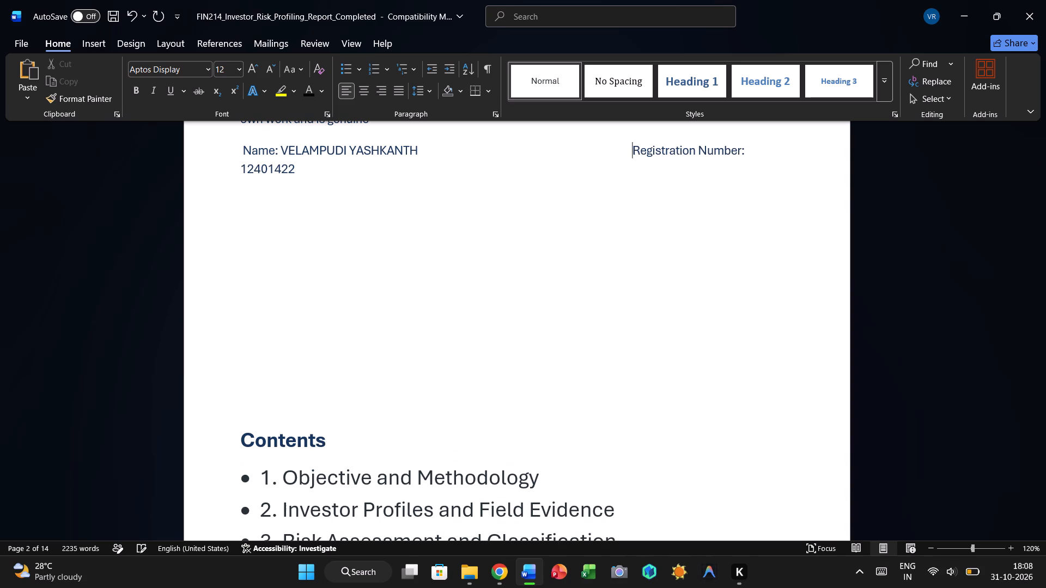
{"action": "key", "text": "BackSpace"}
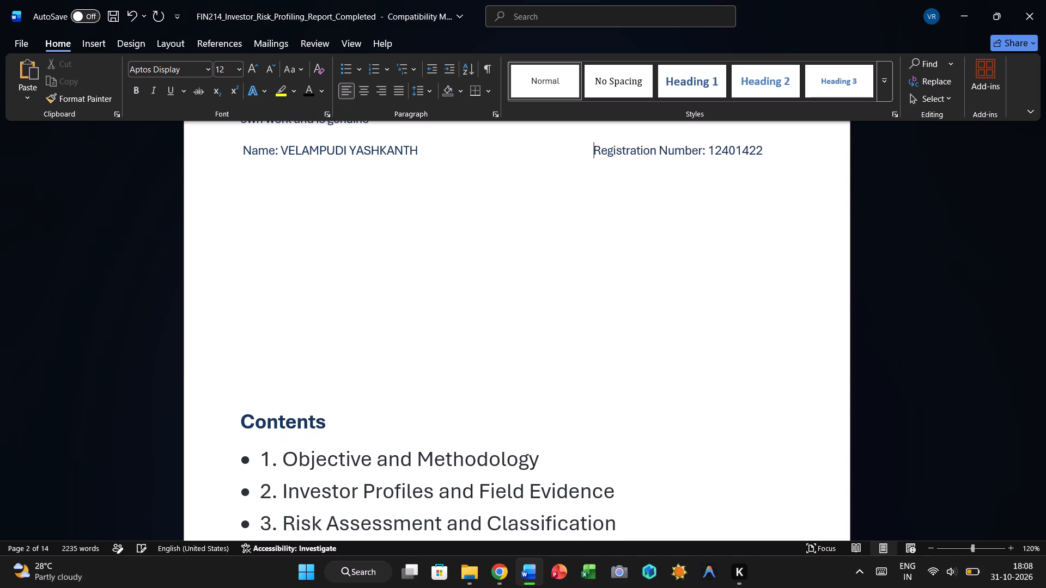
Add a "Section:" line with no value below the registration number in the cover page's student details.
{"action": "scroll", "coordinate": [239, 224], "scroll_direction": "up", "scroll_amount": 2}
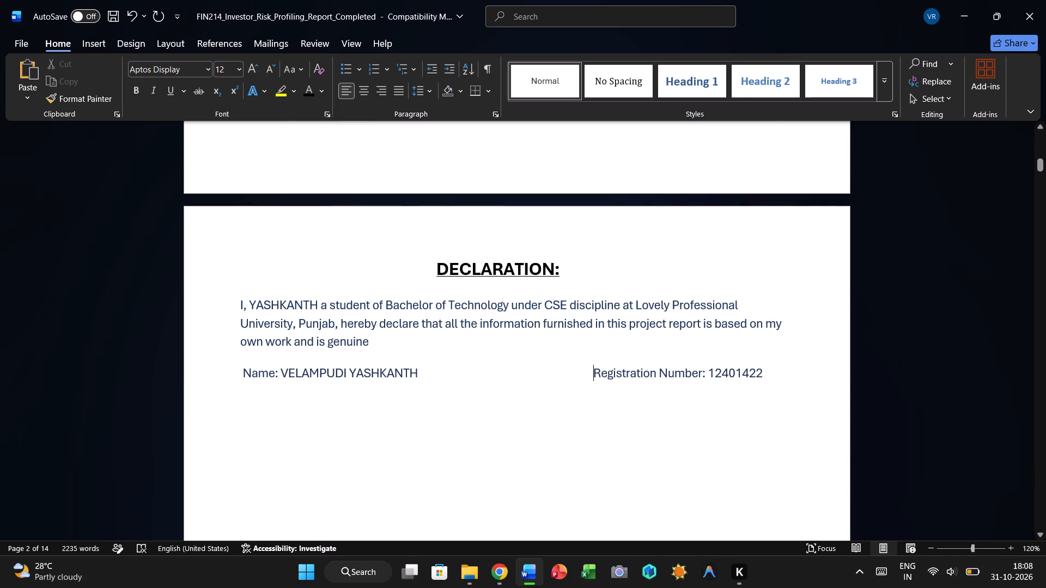
{"action": "scroll", "coordinate": [467, 406], "scroll_direction": "up", "scroll_amount": 2}
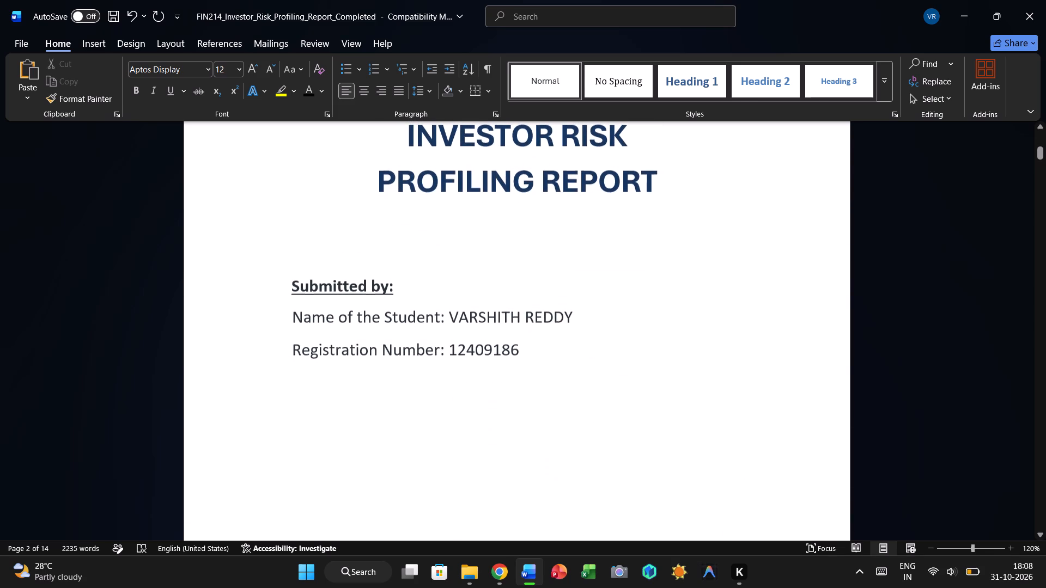
{"action": "left_click", "coordinate": [529, 343]}
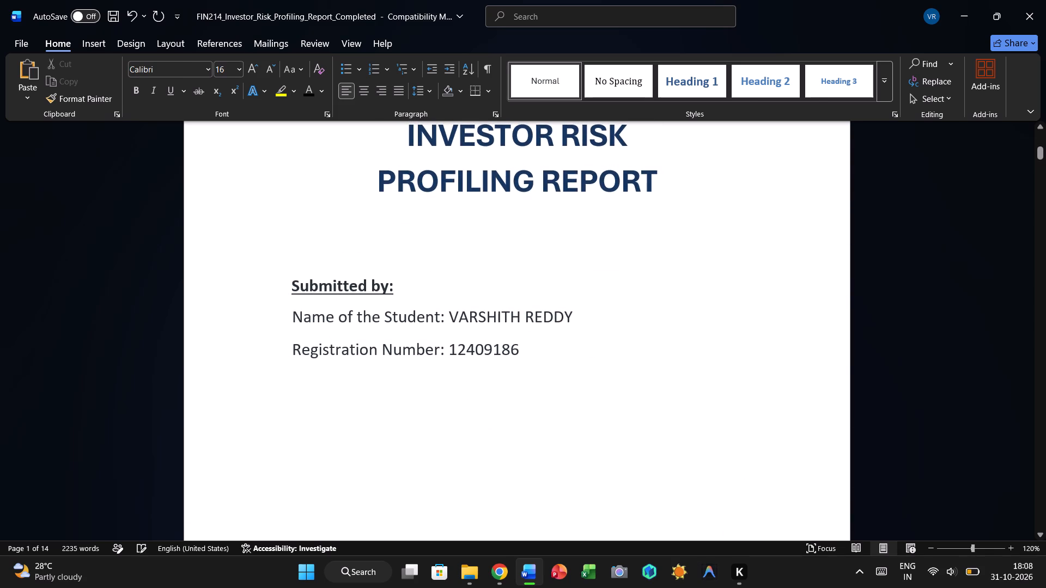
{"action": "key", "text": "Return"}
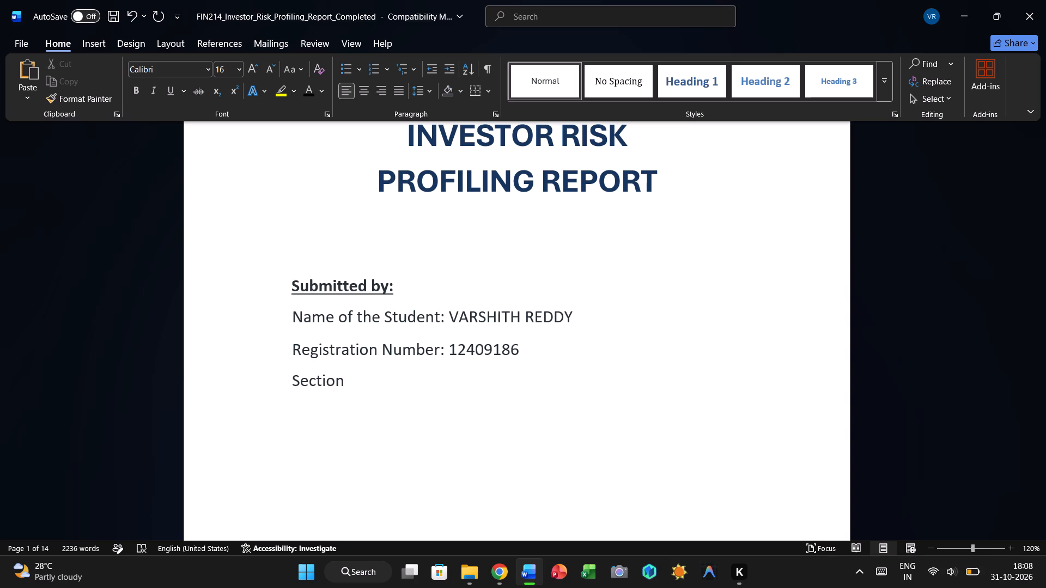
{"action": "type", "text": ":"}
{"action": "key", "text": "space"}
Add a "Roll Number:" line with no value below the Section line, followed by a new line.
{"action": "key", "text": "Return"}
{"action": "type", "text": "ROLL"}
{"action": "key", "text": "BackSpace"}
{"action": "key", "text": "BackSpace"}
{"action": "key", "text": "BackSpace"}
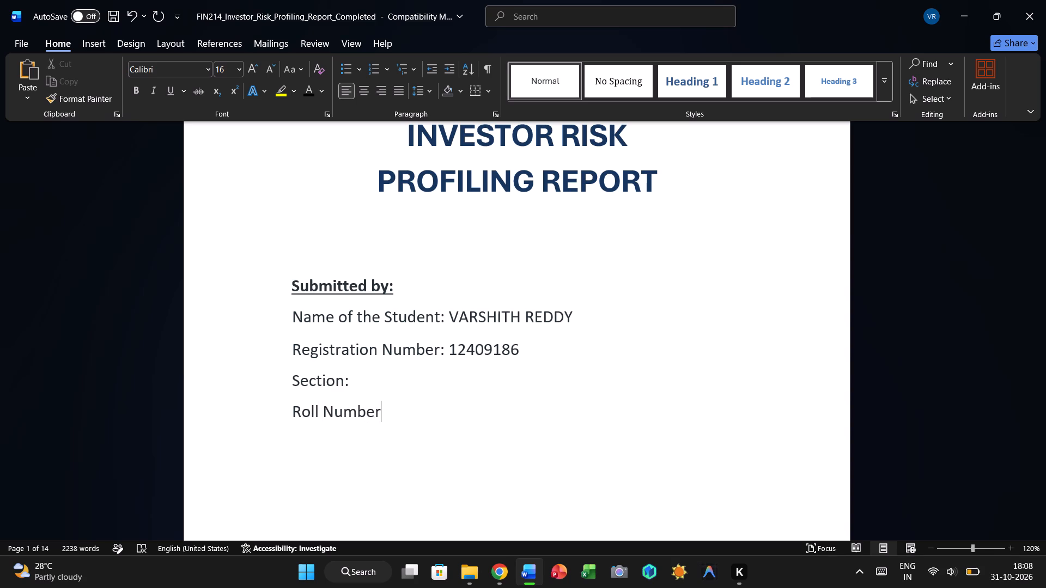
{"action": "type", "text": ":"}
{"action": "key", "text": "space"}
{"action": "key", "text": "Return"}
Look over the declaration and contents pages, returning to the student details on the cover page.
{"action": "scroll", "coordinate": [529, 343], "scroll_direction": "down", "scroll_amount": 1}
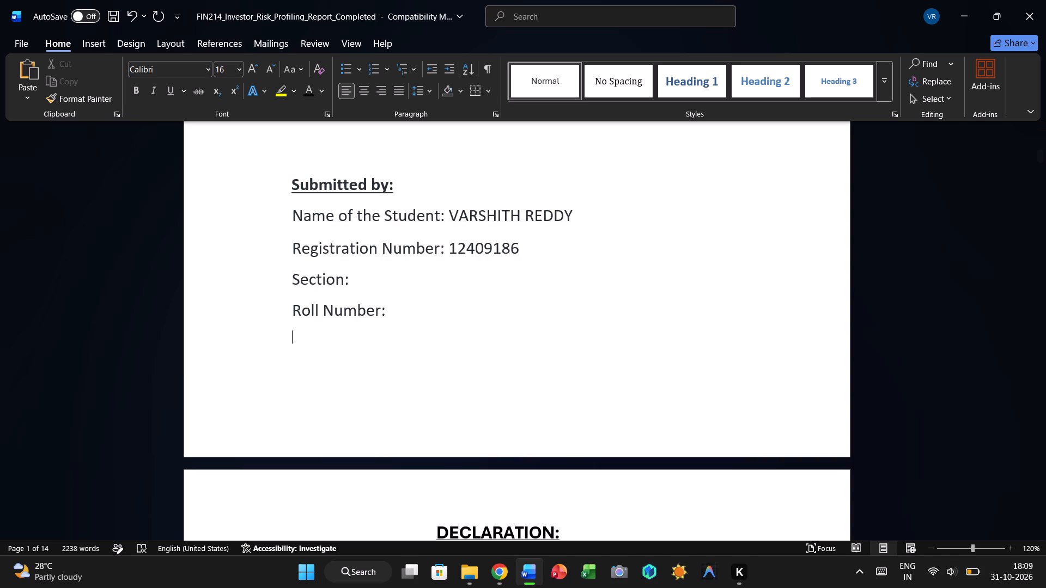
{"action": "scroll", "coordinate": [529, 343], "scroll_direction": "down", "scroll_amount": 2}
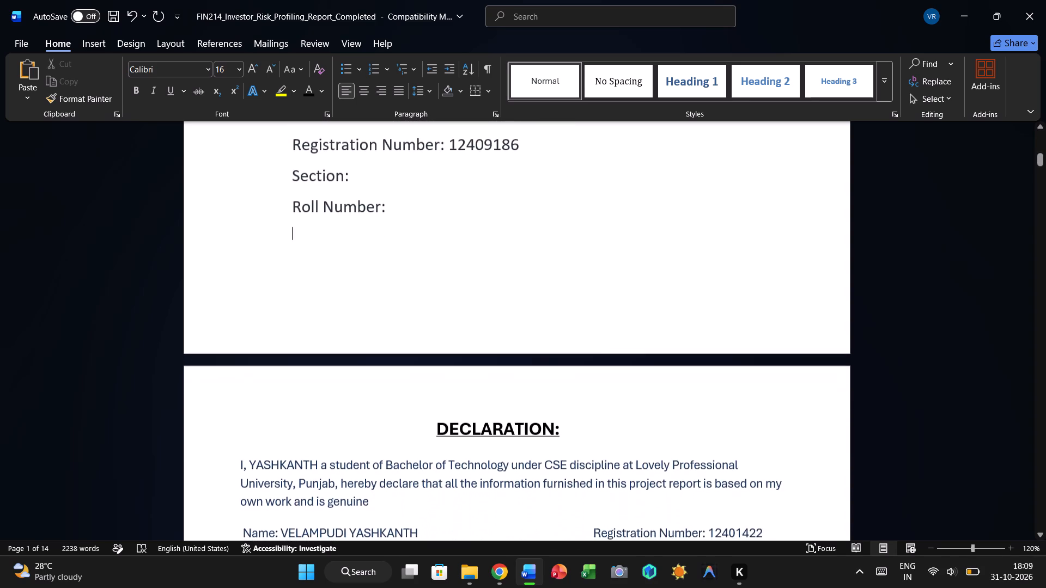
{"action": "scroll", "coordinate": [529, 343], "scroll_direction": "down", "scroll_amount": 5}
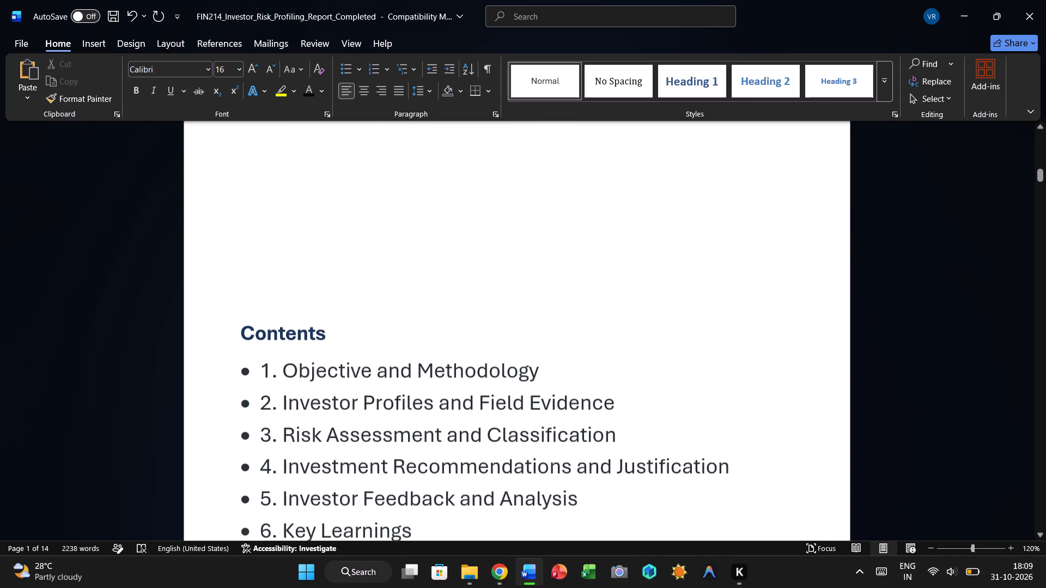
{"action": "scroll", "coordinate": [529, 343], "scroll_direction": "down", "scroll_amount": 2}
{"action": "scroll", "coordinate": [529, 343], "scroll_direction": "right", "scroll_amount": 1}
{"action": "scroll", "coordinate": [529, 343], "scroll_direction": "up", "scroll_amount": 1}
{"action": "scroll", "coordinate": [529, 343], "scroll_direction": "right", "scroll_amount": 1}
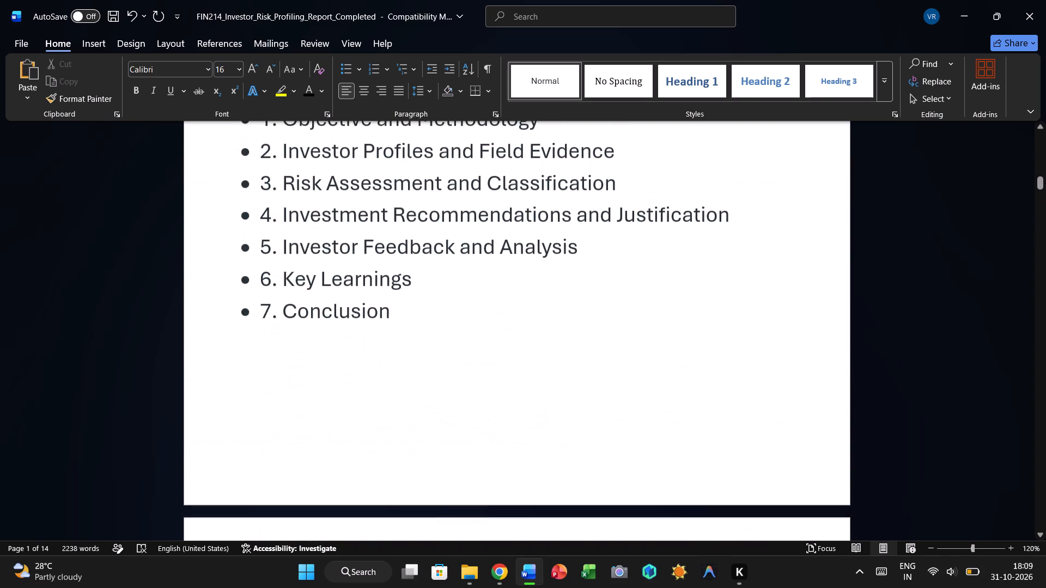
{"action": "scroll", "coordinate": [529, 343], "scroll_direction": "right", "scroll_amount": 1}
{"action": "scroll", "coordinate": [529, 343], "scroll_direction": "up", "scroll_amount": 5}
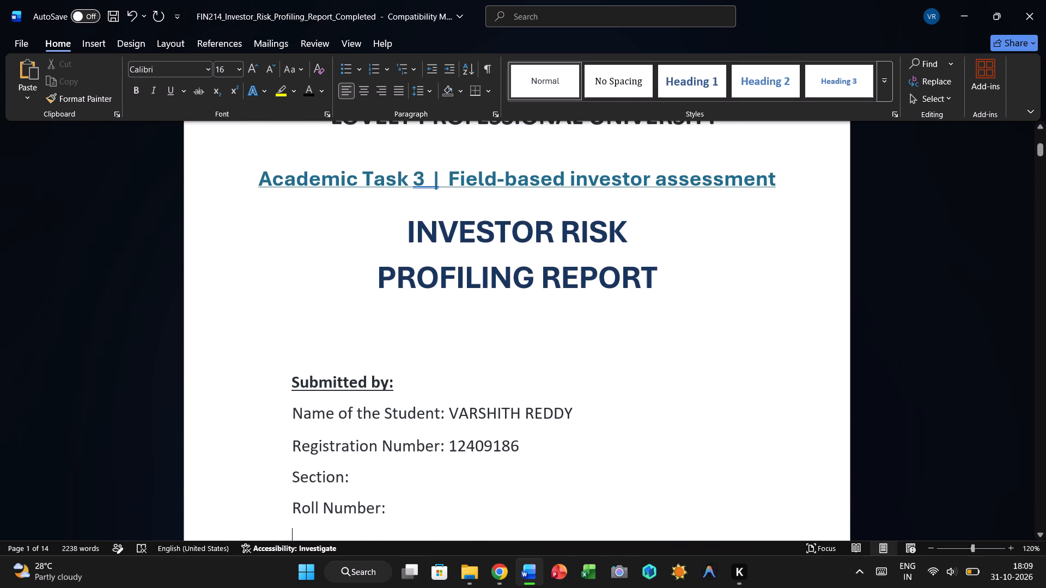
Add a "Course:" line with no value below the Roll Number line, followed by a new line.
{"action": "scroll", "coordinate": [492, 421], "scroll_direction": "down", "scroll_amount": 1}
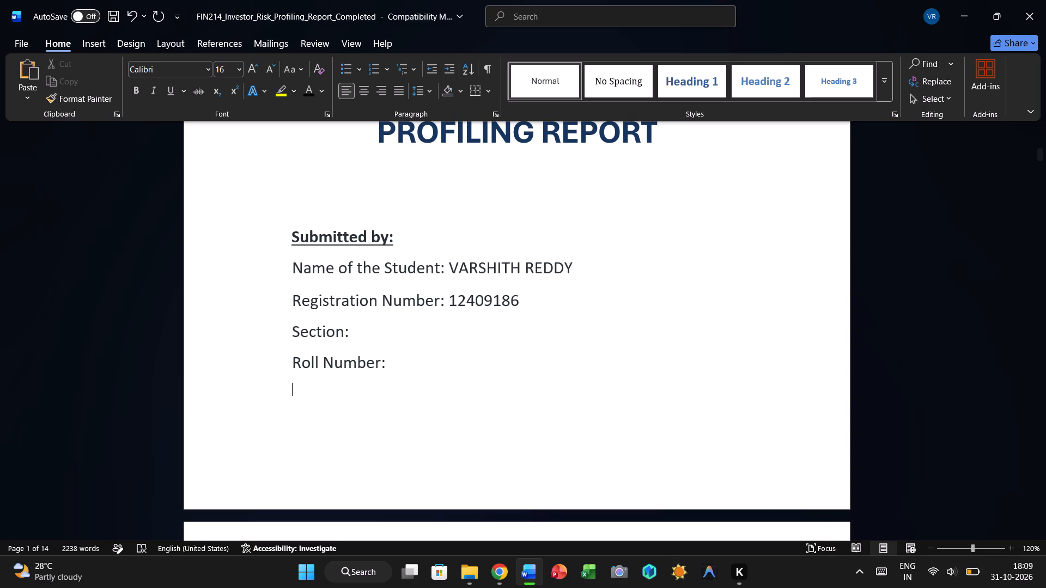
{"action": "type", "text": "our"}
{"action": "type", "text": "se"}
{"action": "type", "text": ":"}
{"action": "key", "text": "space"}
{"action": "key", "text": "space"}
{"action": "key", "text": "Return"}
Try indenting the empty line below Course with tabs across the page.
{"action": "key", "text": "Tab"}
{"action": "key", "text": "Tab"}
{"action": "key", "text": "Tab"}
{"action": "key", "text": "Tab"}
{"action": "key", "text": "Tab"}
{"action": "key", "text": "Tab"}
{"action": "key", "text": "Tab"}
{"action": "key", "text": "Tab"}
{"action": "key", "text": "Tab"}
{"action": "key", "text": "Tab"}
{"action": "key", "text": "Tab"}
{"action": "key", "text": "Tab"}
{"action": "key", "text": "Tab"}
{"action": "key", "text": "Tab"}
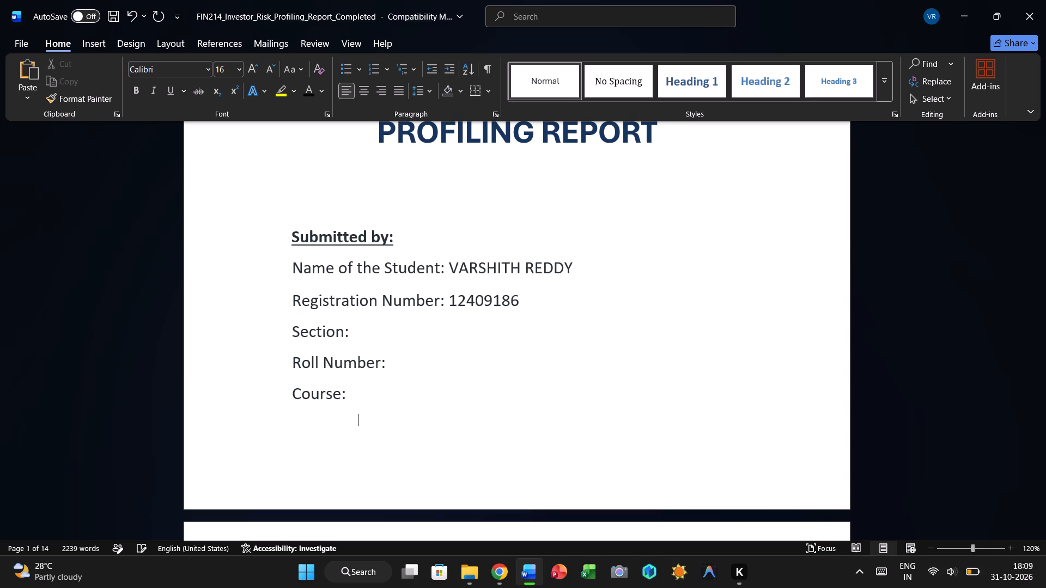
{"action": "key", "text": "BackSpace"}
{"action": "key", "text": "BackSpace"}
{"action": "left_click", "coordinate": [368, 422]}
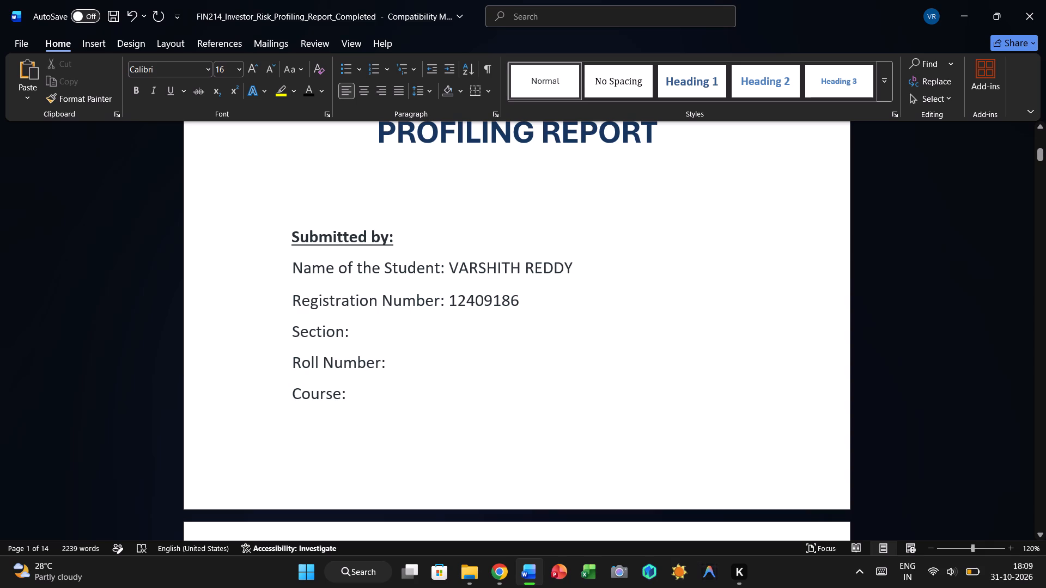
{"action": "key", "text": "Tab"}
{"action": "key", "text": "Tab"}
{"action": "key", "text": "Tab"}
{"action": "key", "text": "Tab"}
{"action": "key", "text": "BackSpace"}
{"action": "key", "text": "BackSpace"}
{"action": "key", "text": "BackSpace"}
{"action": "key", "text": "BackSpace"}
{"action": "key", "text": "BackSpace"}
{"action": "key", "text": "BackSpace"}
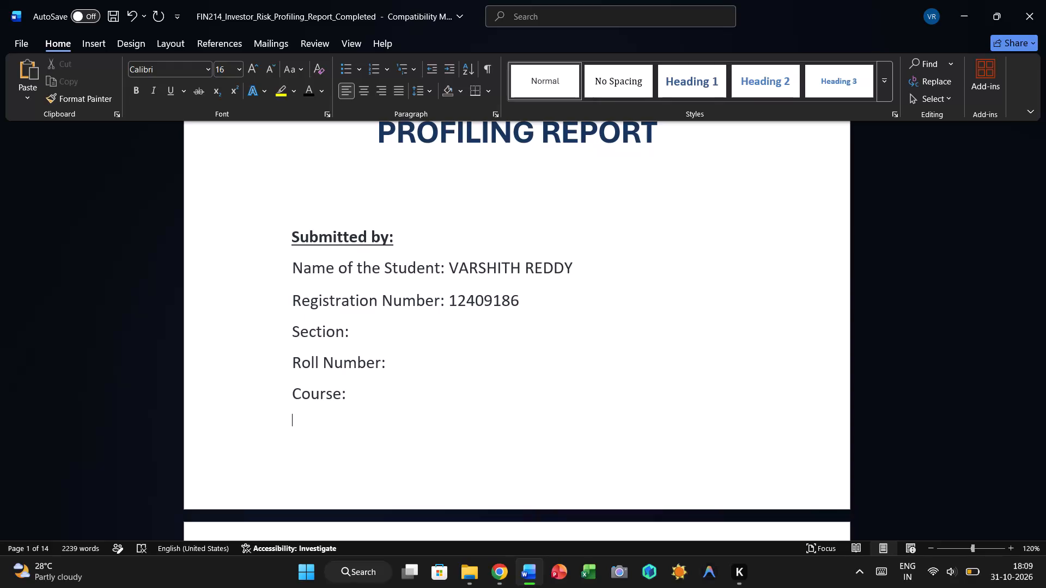
Remove the leading spaces and the blank space between the report title and the "Submitted by:" heading on the cover page.
{"action": "left_click", "coordinate": [288, 236]}
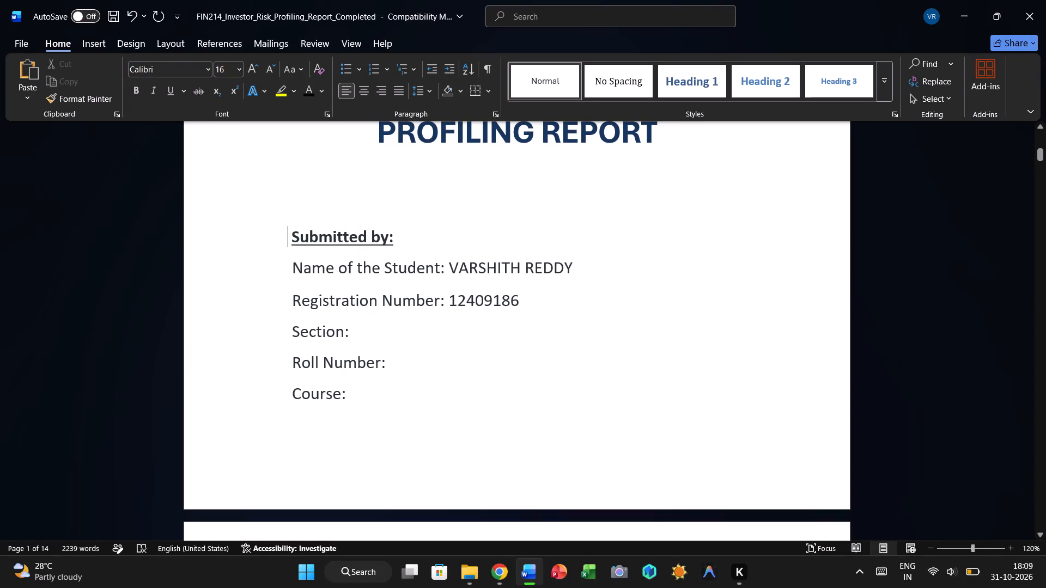
{"action": "key", "text": "BackSpace"}
{"action": "key", "text": "BackSpace"}
{"action": "key", "text": "BackSpace"}
{"action": "key", "text": "BackSpace"}
{"action": "key", "text": "BackSpace"}
{"action": "key", "text": "BackSpace"}
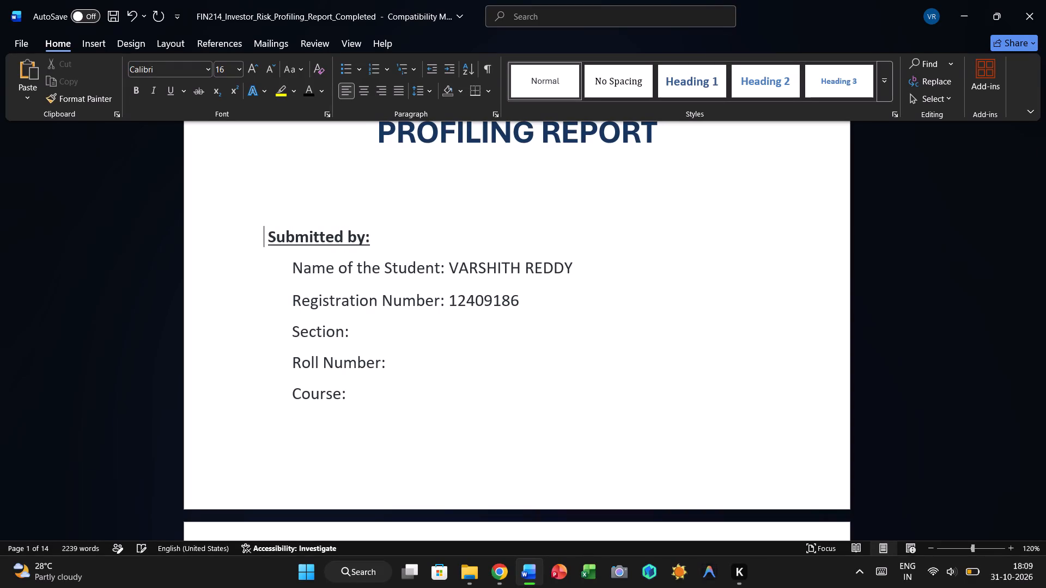
{"action": "key", "text": "BackSpace"}
{"action": "key", "text": "BackSpace"}
{"action": "key", "text": "BackSpace"}
{"action": "key", "text": "BackSpace"}
{"action": "key", "text": "BackSpace"}
{"action": "key", "text": "BackSpace"}
{"action": "key", "text": "BackSpace"}
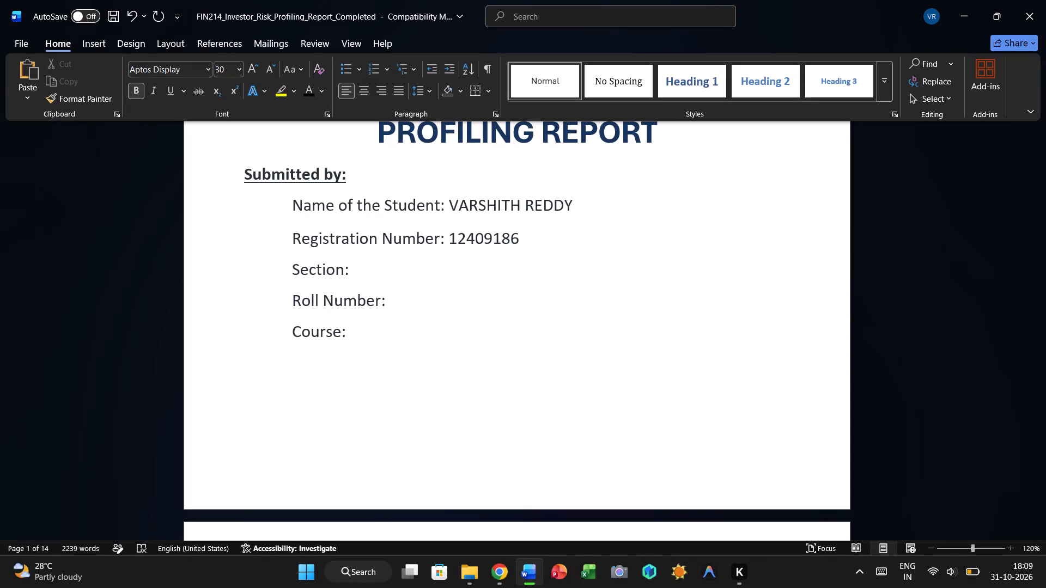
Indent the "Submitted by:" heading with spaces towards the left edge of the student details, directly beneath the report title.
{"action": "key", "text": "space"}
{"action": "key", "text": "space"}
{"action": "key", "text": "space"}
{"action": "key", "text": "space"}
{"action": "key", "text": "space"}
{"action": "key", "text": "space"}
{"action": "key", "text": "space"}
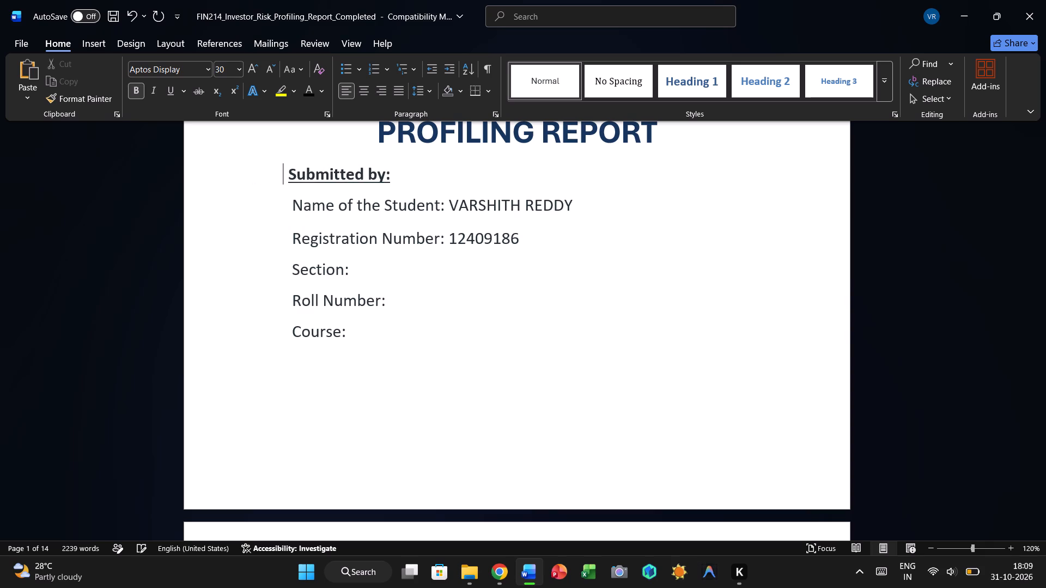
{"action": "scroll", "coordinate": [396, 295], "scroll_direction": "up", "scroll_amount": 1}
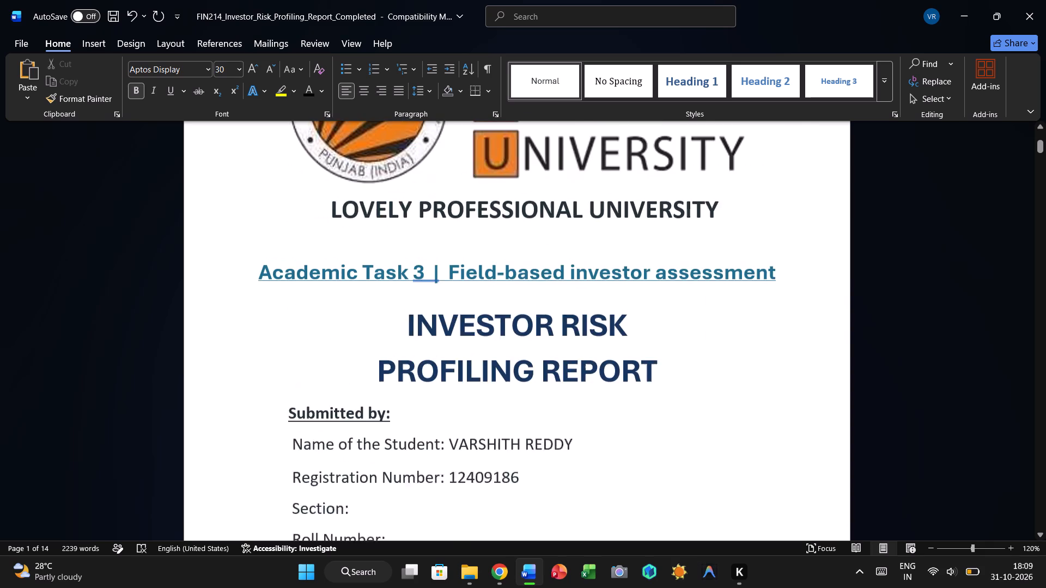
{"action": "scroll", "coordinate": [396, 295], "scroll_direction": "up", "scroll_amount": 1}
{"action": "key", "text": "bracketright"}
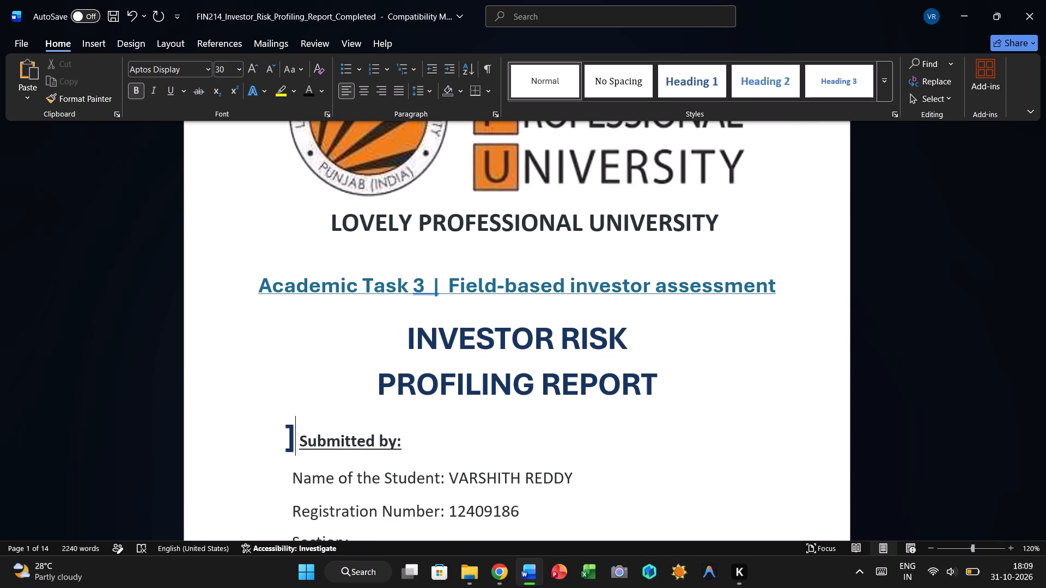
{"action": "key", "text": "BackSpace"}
Insert a line break before "Submitted by:" and indent the heading with spaces to align it with the student details.
{"action": "key", "text": "Return"}
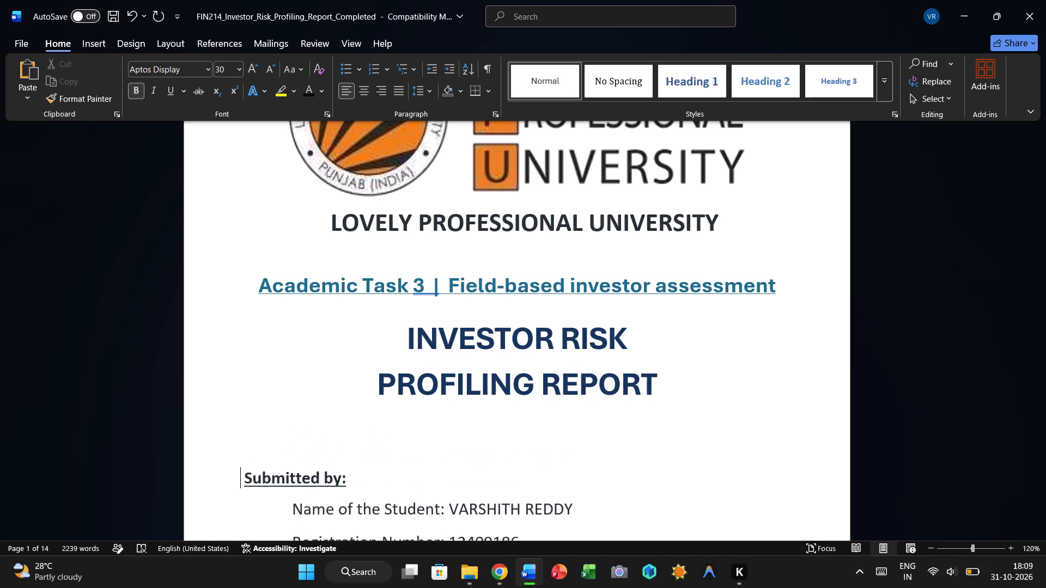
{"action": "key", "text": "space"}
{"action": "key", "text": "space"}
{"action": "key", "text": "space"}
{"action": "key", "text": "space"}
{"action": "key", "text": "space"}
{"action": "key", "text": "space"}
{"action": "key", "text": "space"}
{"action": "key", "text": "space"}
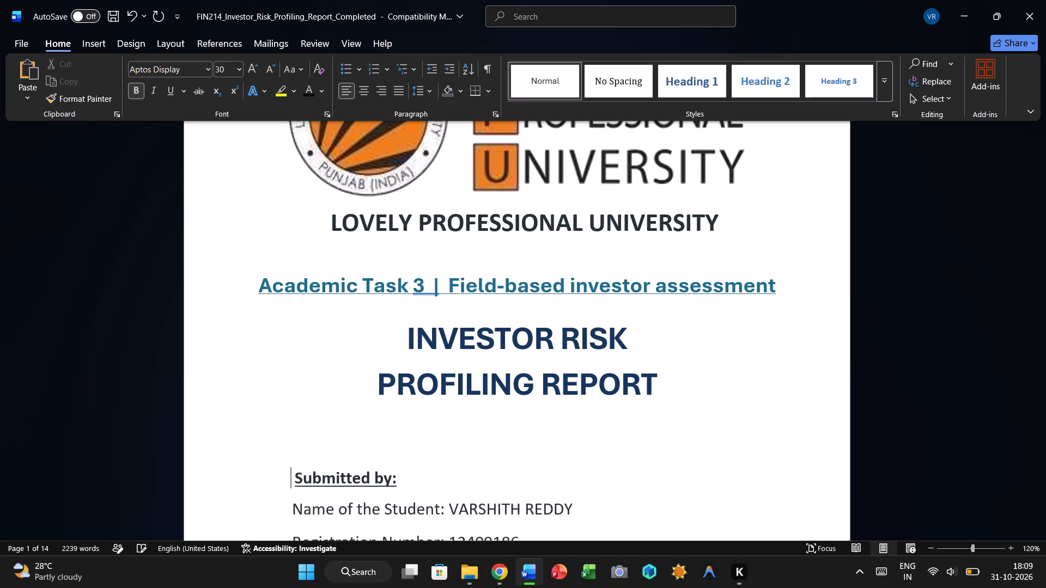
Look over the cover, declaration and contents pages side by side, checking the layout of the student details.
{"action": "scroll", "coordinate": [522, 330], "scroll_direction": "down", "scroll_amount": 3}
{"action": "scroll", "coordinate": [522, 330], "scroll_direction": "down", "scroll_amount": 2, "text": "ctrl"}
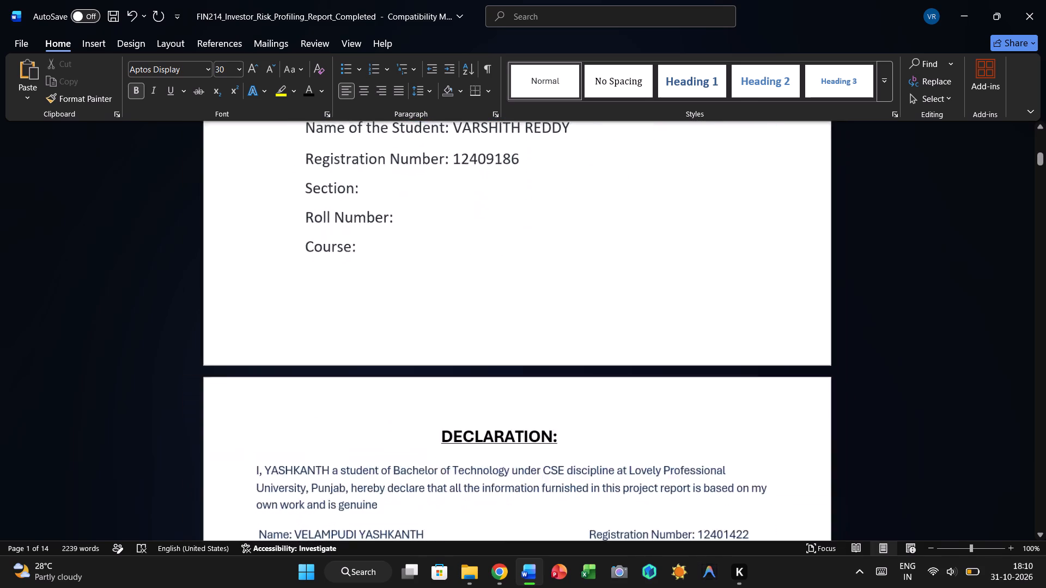
{"action": "scroll", "coordinate": [522, 330], "scroll_direction": "down", "scroll_amount": 2, "text": "ctrl"}
{"action": "scroll", "coordinate": [522, 330], "scroll_direction": "up", "scroll_amount": 9}
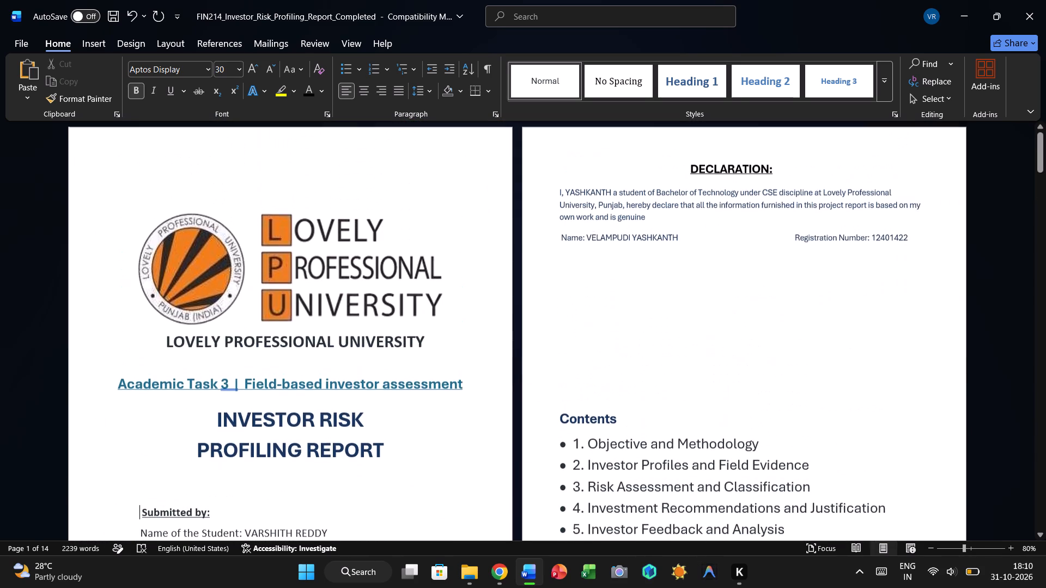
{"action": "scroll", "coordinate": [321, 329], "scroll_direction": "right", "scroll_amount": 2}
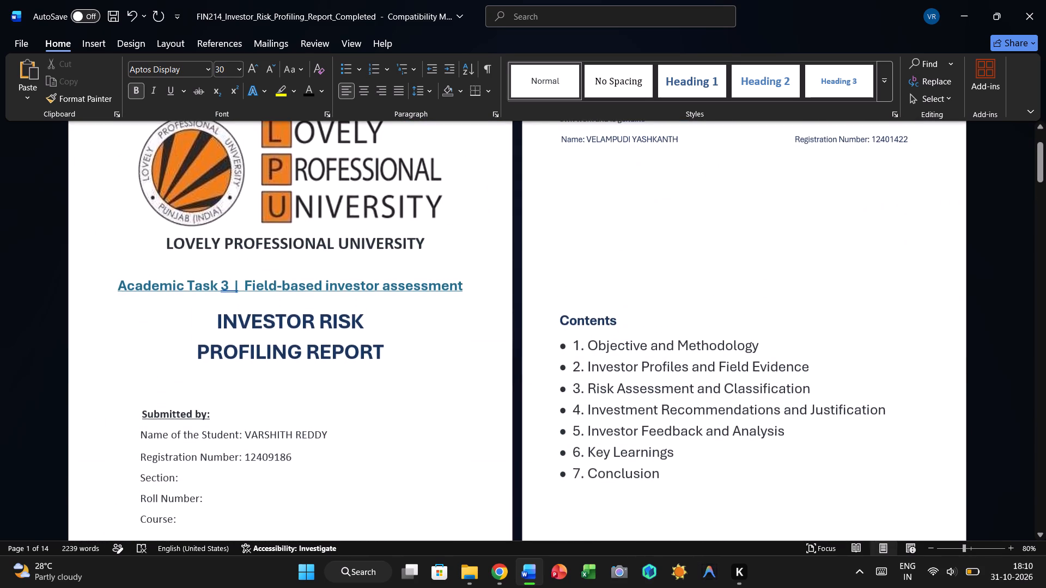
{"action": "scroll", "coordinate": [321, 329], "scroll_direction": "right", "scroll_amount": 1}
{"action": "scroll", "coordinate": [245, 342], "scroll_direction": "down", "scroll_amount": 1}
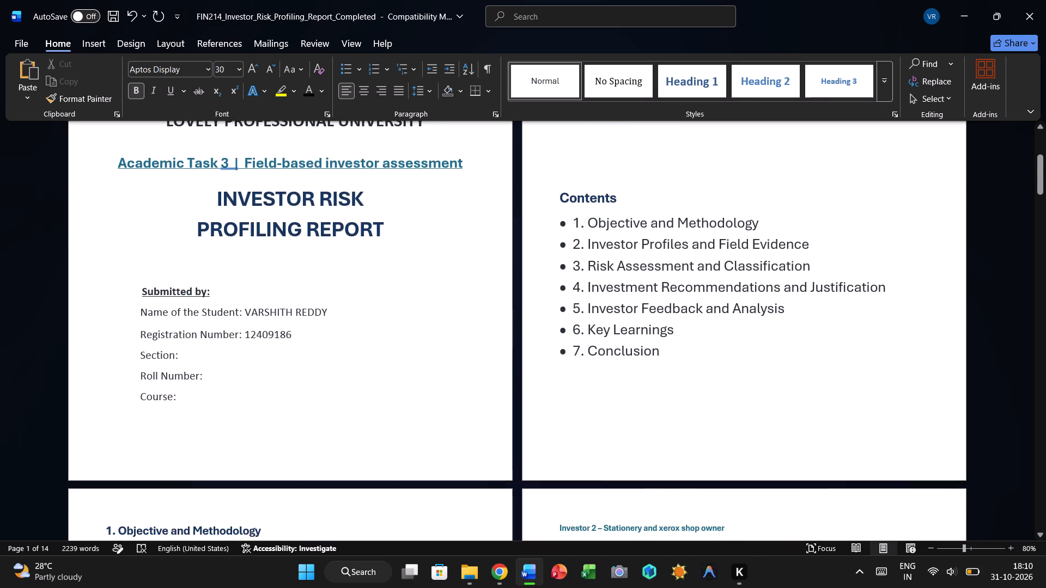
{"action": "scroll", "coordinate": [245, 342], "scroll_direction": "down", "scroll_amount": 1}
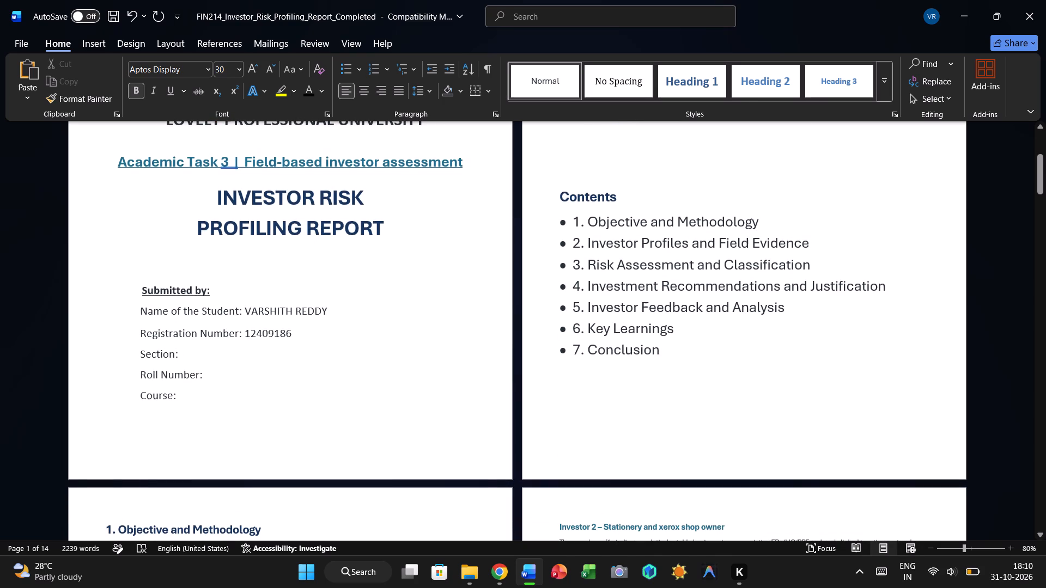
{"action": "left_click", "coordinate": [185, 430]}
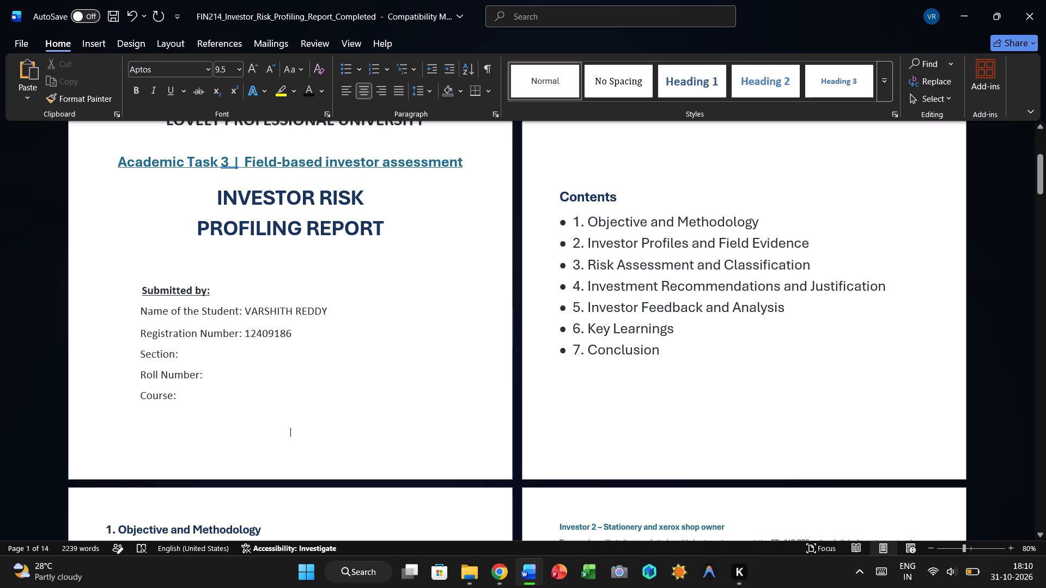
{"action": "scroll", "coordinate": [327, 381], "scroll_direction": "right", "scroll_amount": 1}
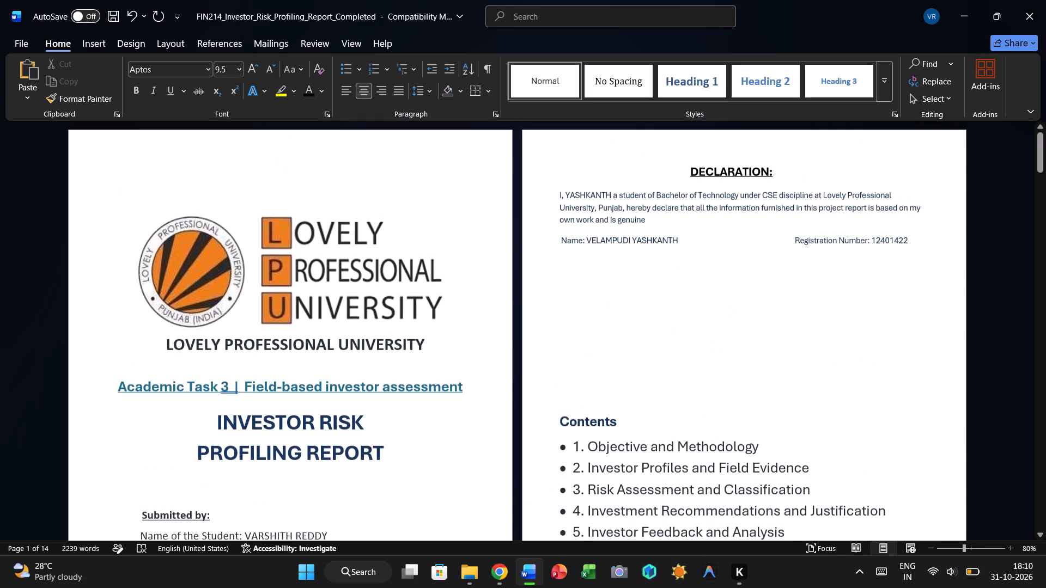
{"action": "scroll", "coordinate": [327, 381], "scroll_direction": "right", "scroll_amount": 1}
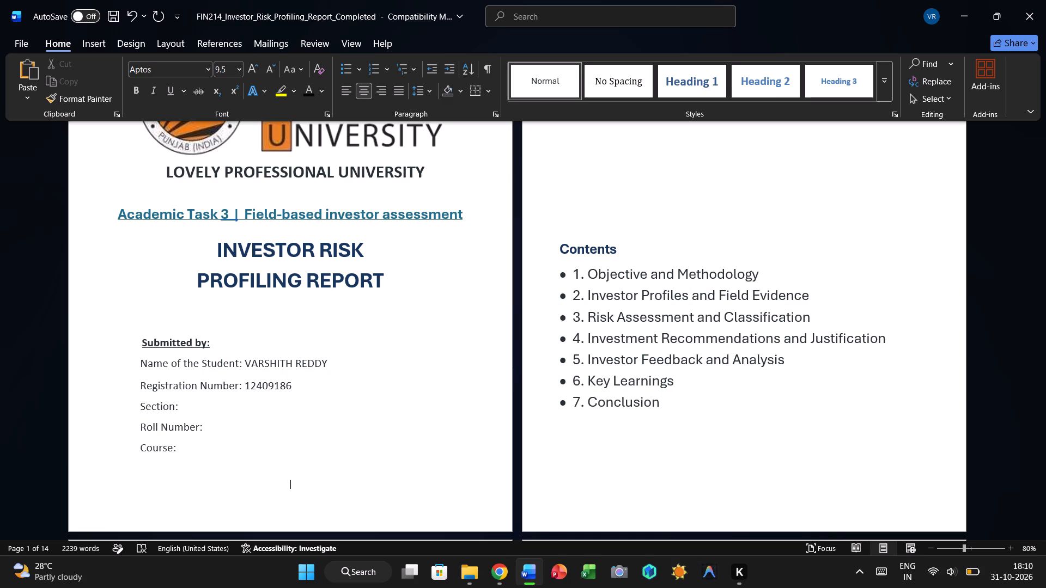
{"action": "scroll", "coordinate": [187, 411], "scroll_direction": "down", "scroll_amount": 1}
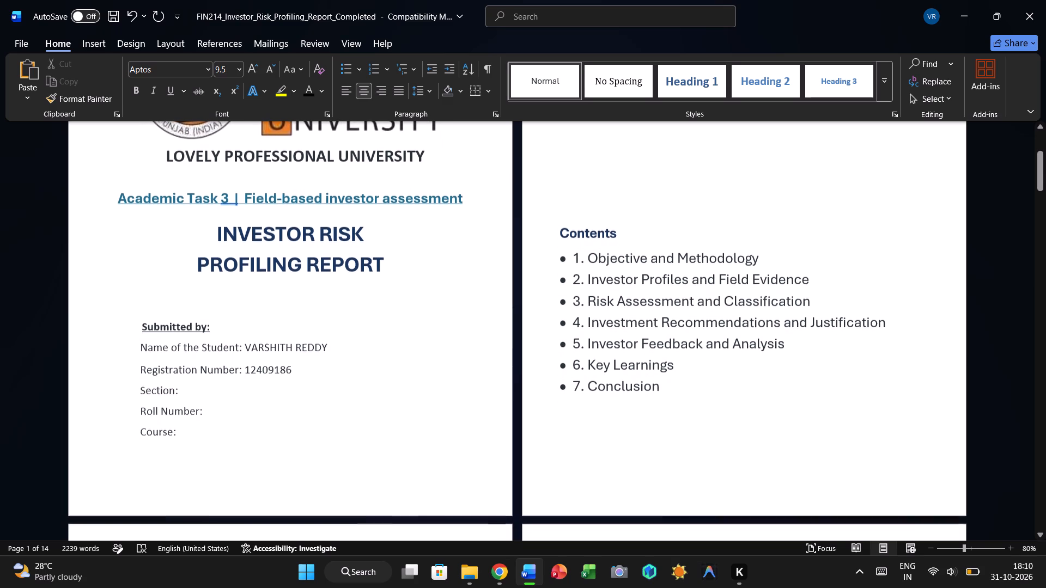
Fill in the student's roll number on the cover page, with a space after the "Roll Number:" colon.
{"action": "left_click", "coordinate": [184, 394]}
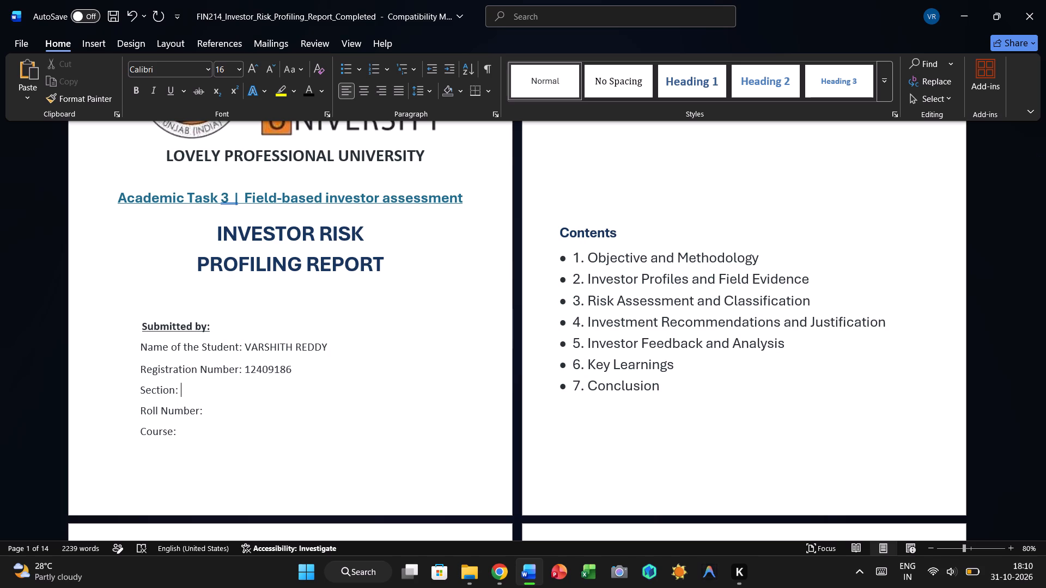
{"action": "left_click", "coordinate": [203, 414]}
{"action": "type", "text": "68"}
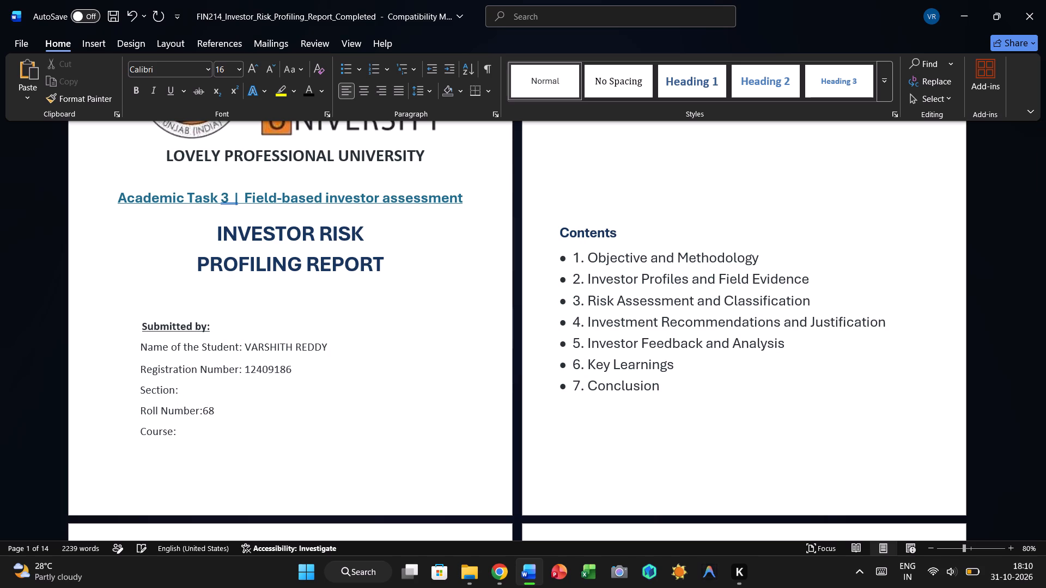
{"action": "left_click", "coordinate": [172, 433]}
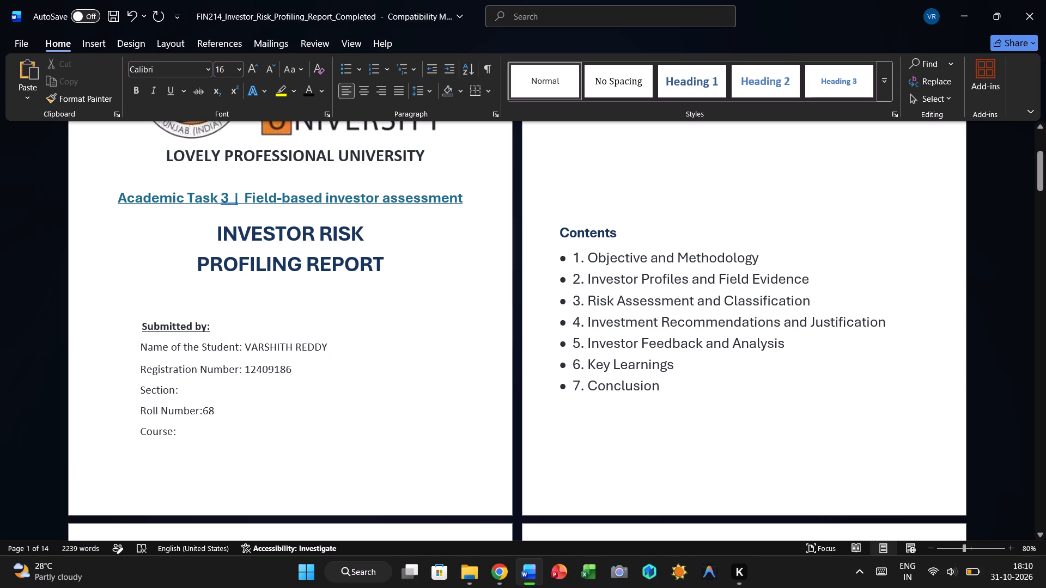
{"action": "left_click", "coordinate": [179, 433]}
{"action": "left_click", "coordinate": [202, 411]}
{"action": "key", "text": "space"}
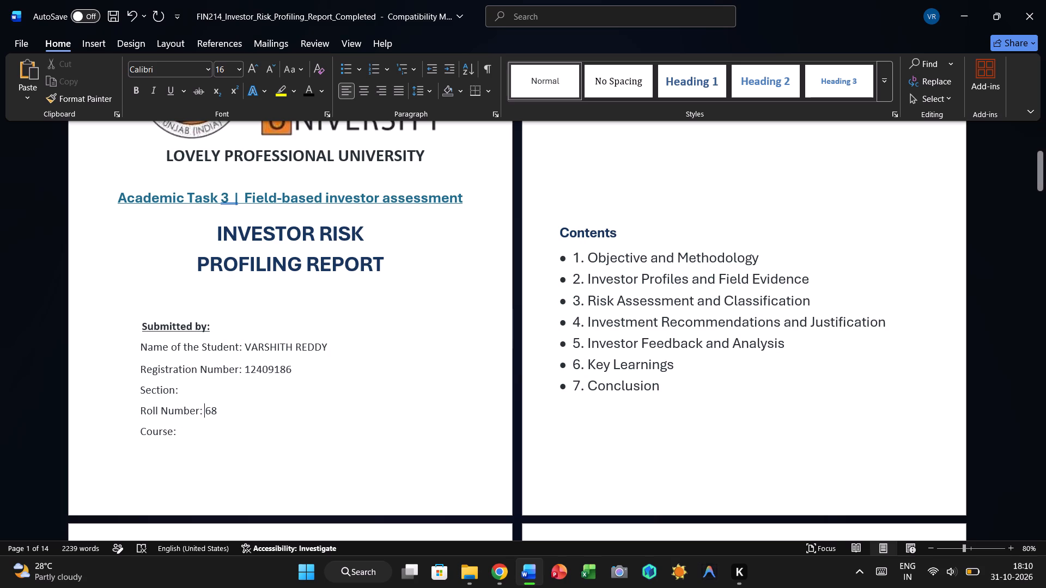
Enter B-TECH as the value of the Course line on the cover page.
{"action": "left_click", "coordinate": [179, 433]}
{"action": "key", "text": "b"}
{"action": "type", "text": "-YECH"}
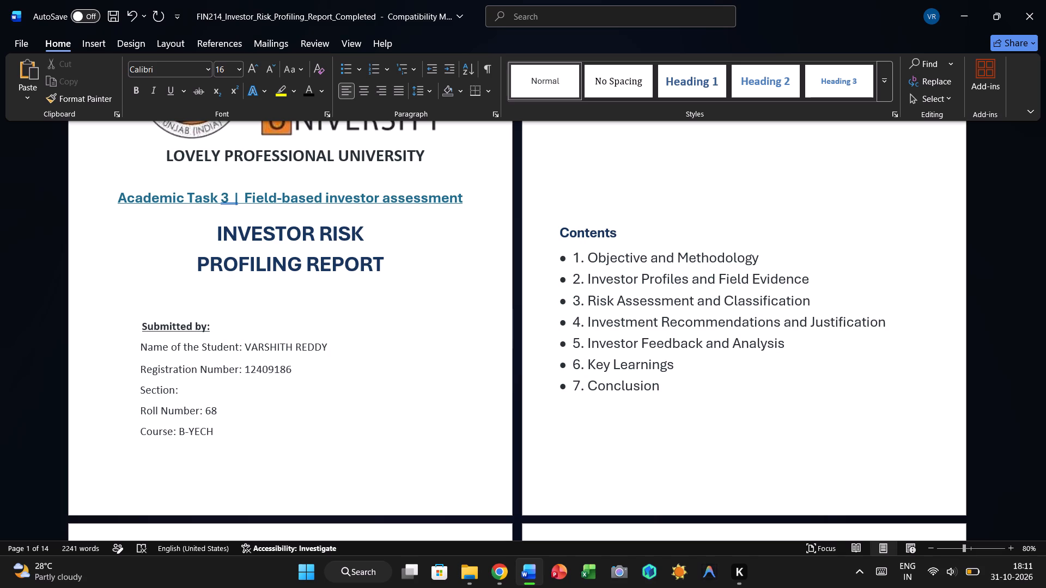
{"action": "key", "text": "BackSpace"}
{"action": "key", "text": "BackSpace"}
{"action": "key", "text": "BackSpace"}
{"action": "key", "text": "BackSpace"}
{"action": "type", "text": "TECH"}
Append "(Computer Science And Engineering)" to the B-TECH value of the Course line on the cover page, correcting the misspelt "Science".
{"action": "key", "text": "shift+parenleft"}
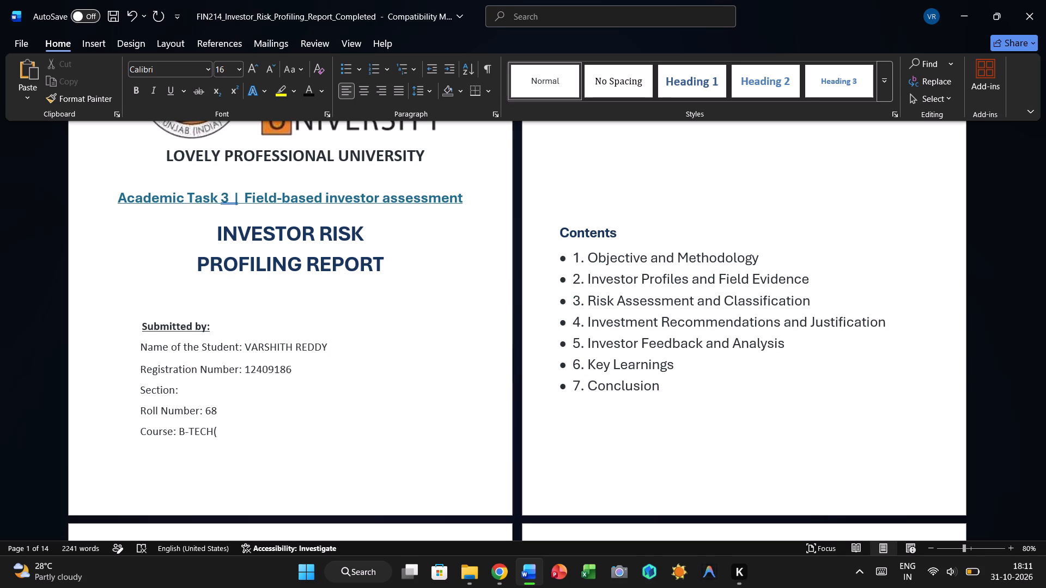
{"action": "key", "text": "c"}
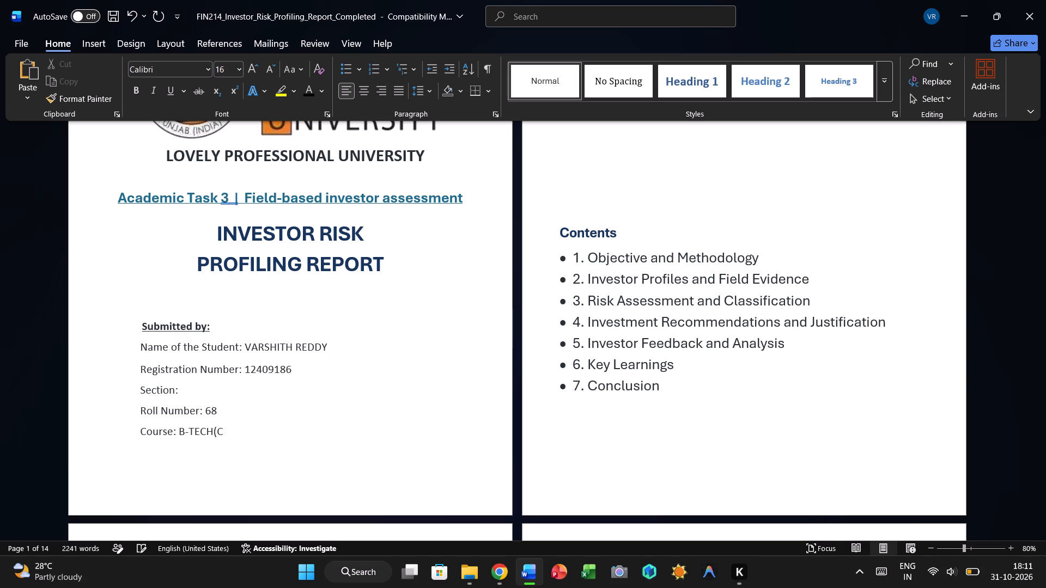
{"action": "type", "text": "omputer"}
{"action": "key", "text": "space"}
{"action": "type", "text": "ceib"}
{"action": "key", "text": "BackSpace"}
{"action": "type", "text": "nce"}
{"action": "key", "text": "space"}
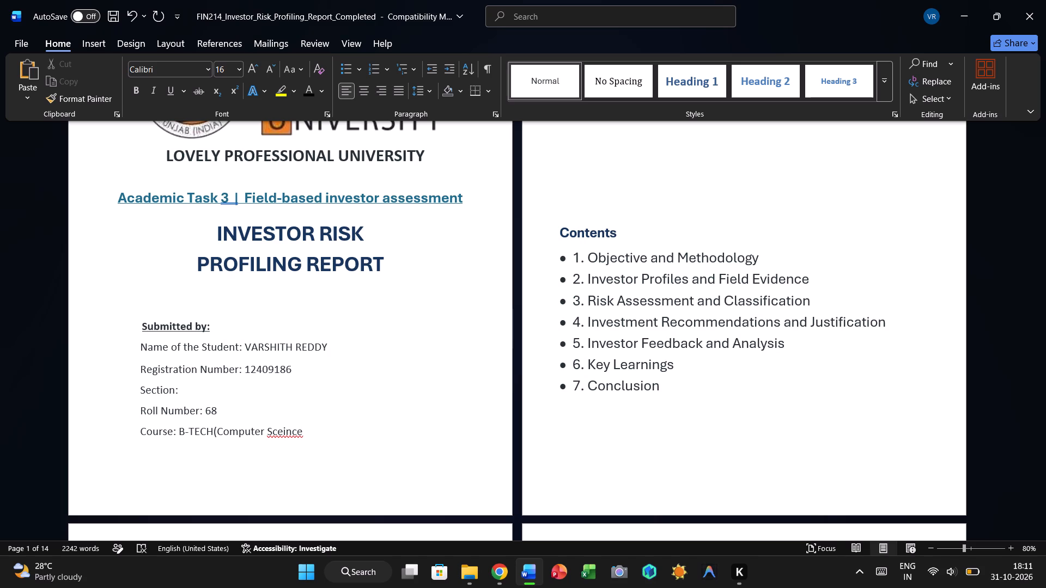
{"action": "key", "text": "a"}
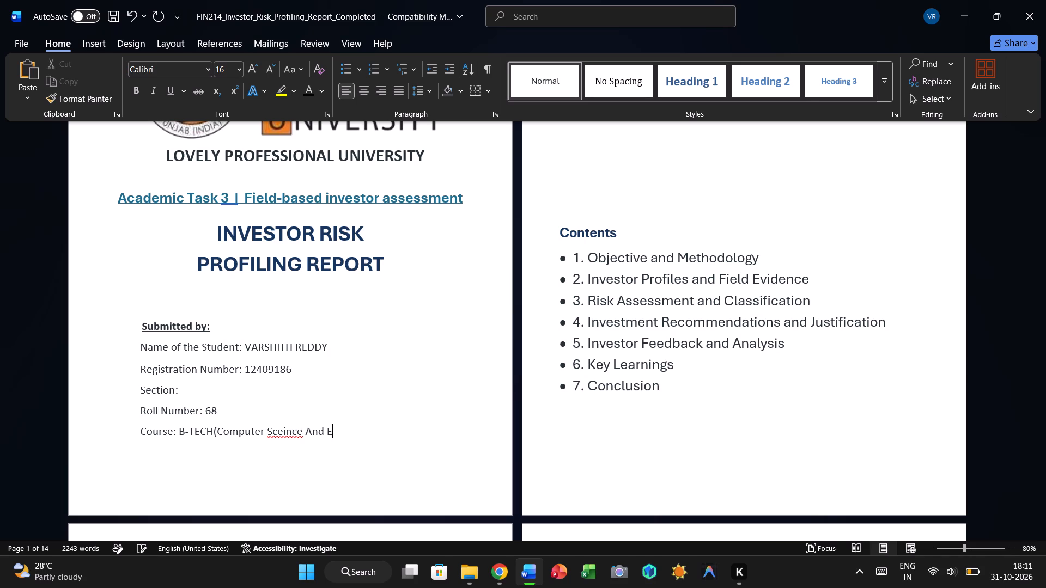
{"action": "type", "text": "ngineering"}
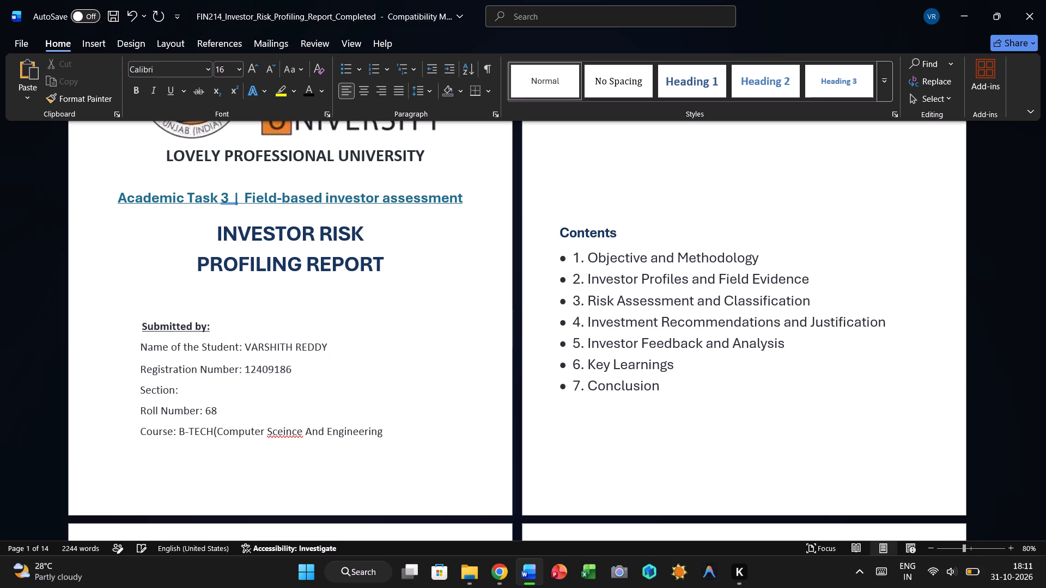
{"action": "left_click", "coordinate": [282, 429]}
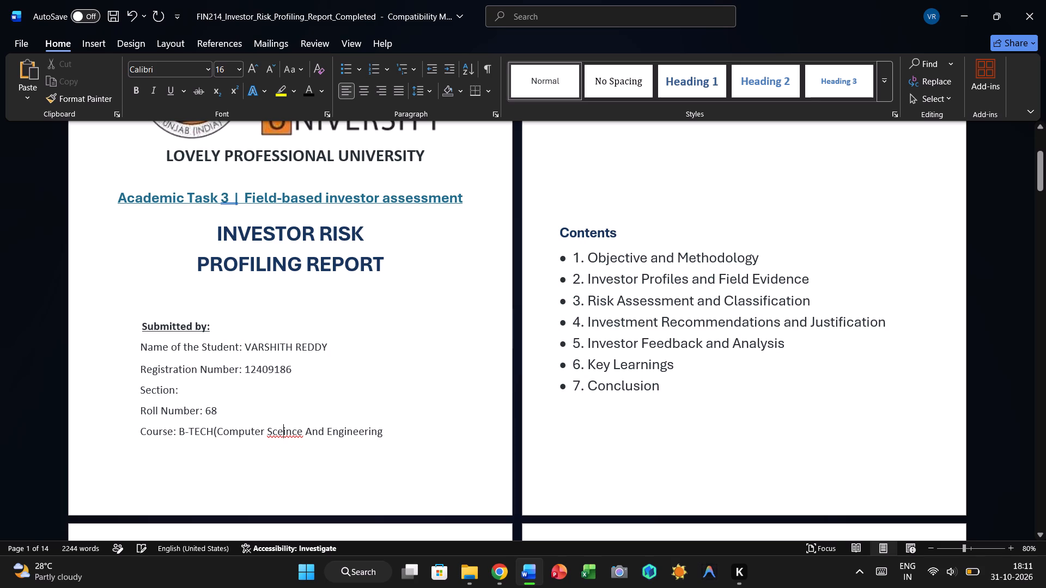
{"action": "right_click", "coordinate": [290, 436]}
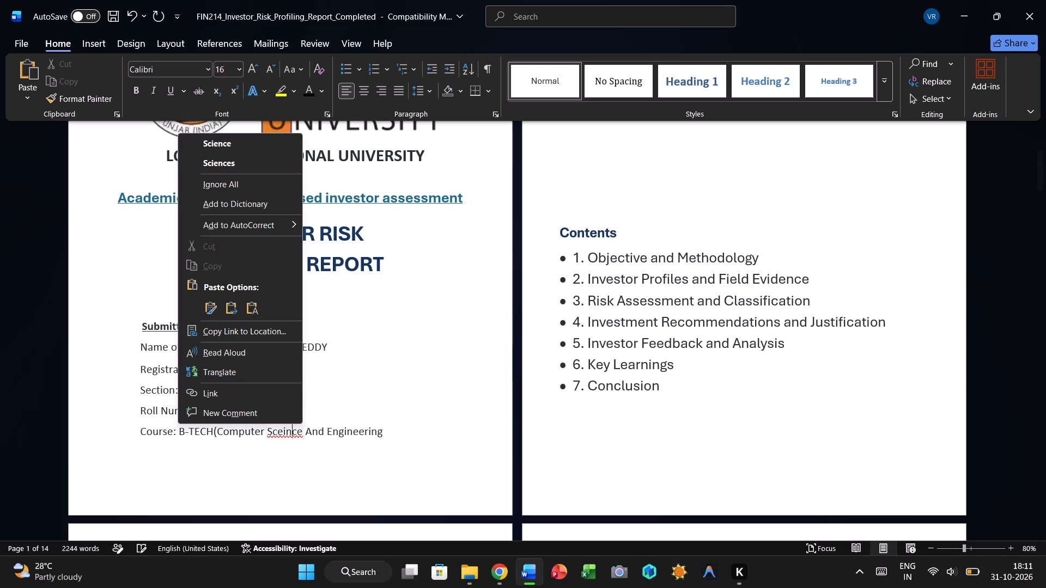
{"action": "left_click", "coordinate": [241, 148]}
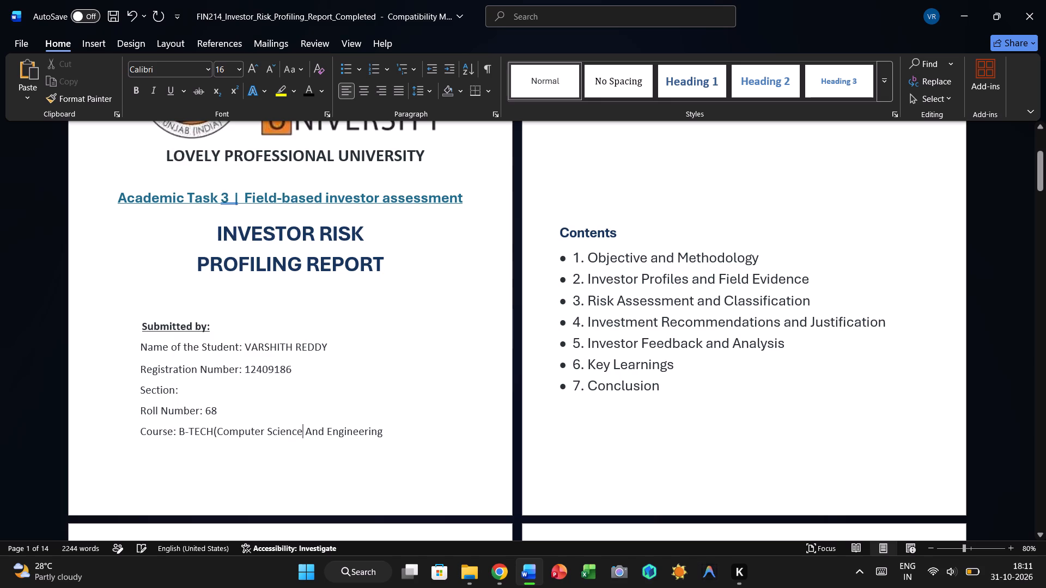
{"action": "left_click", "coordinate": [383, 430]}
{"action": "key", "text": "shift+parenleft"}
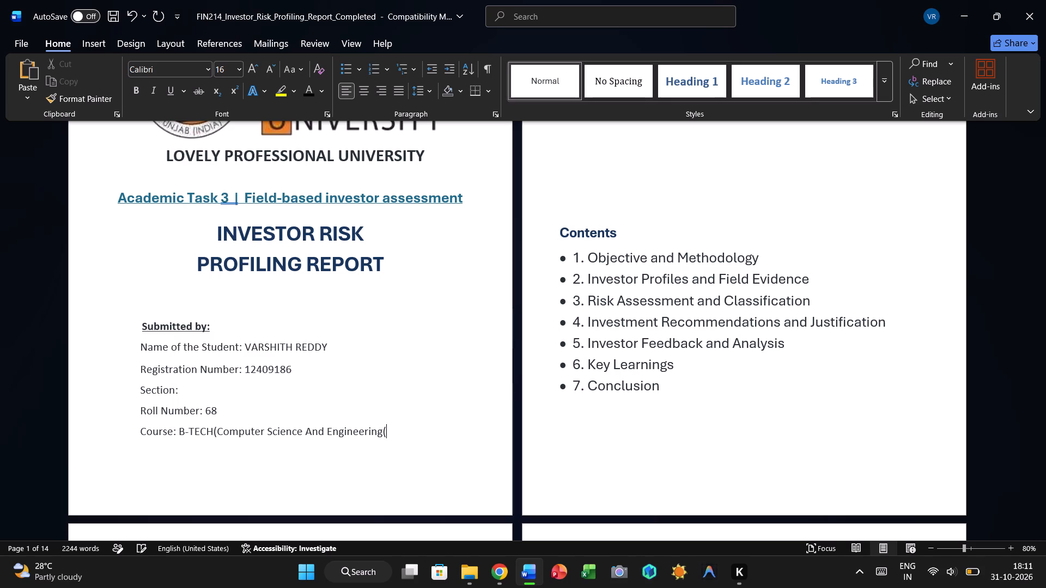
{"action": "key", "text": "BackSpace"}
{"action": "key", "text": "shift+parenright"}
Enter K3O2413 as the value of the Section line on the cover page.
{"action": "left_click", "coordinate": [197, 391]}
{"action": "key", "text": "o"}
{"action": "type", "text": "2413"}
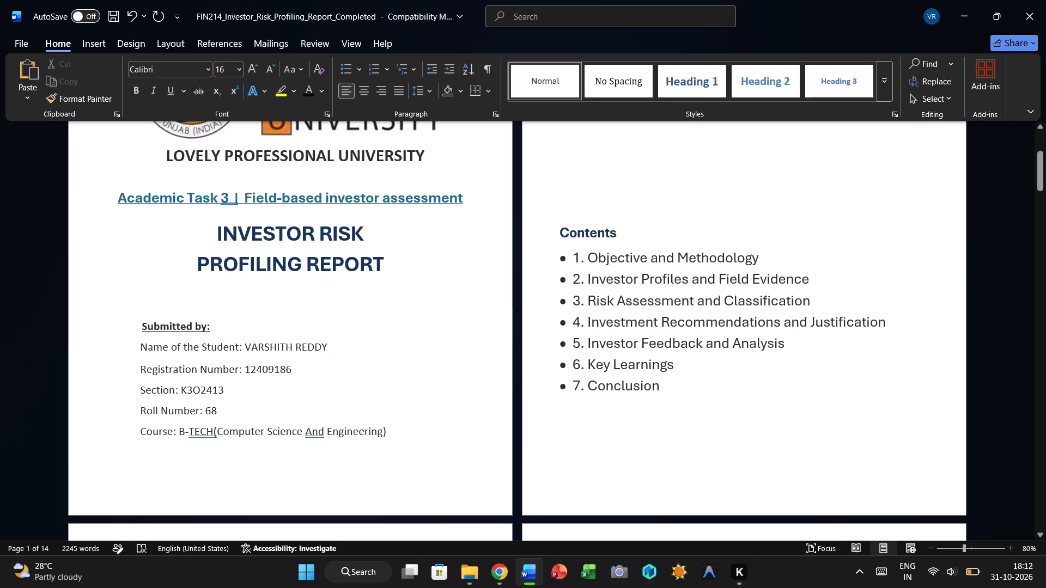
{"action": "left_click", "coordinate": [376, 470]}
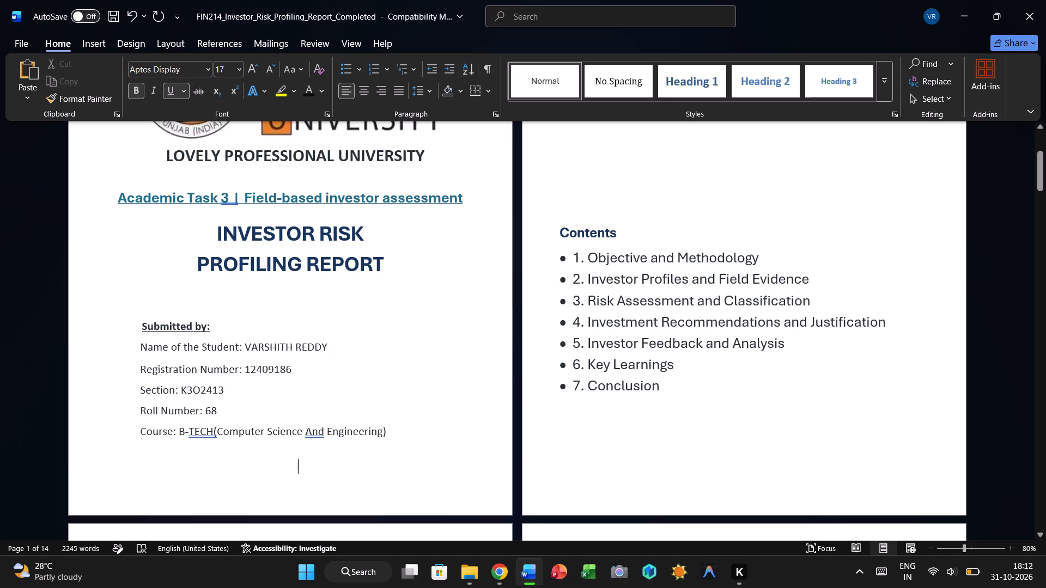
{"action": "left_click", "coordinate": [413, 426]}
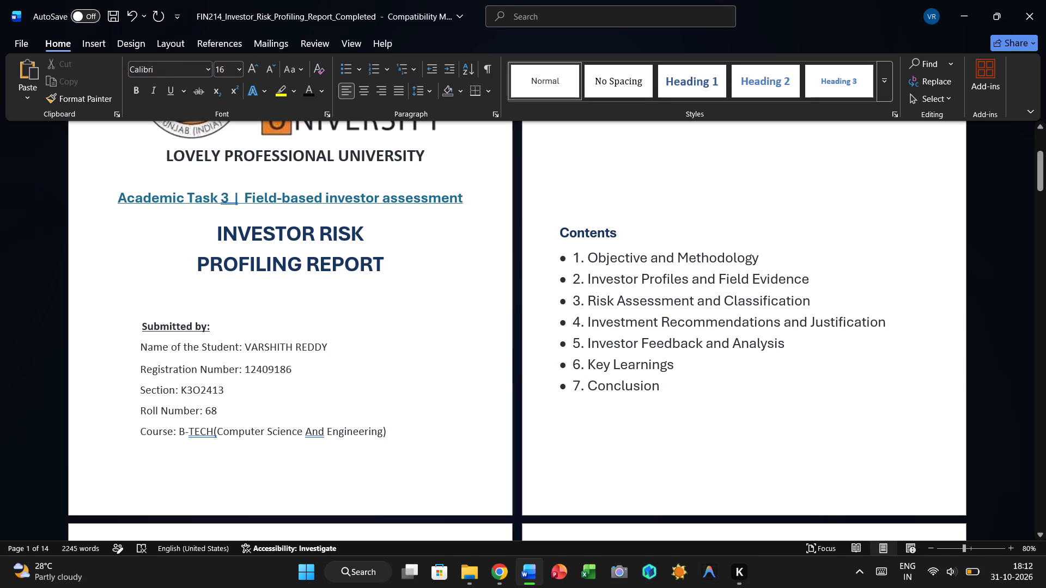
Look through the report from the cover and declaration to the feedback section, checking the student details, tables and page layout.
{"action": "scroll", "coordinate": [413, 426], "scroll_direction": "right", "scroll_amount": 2}
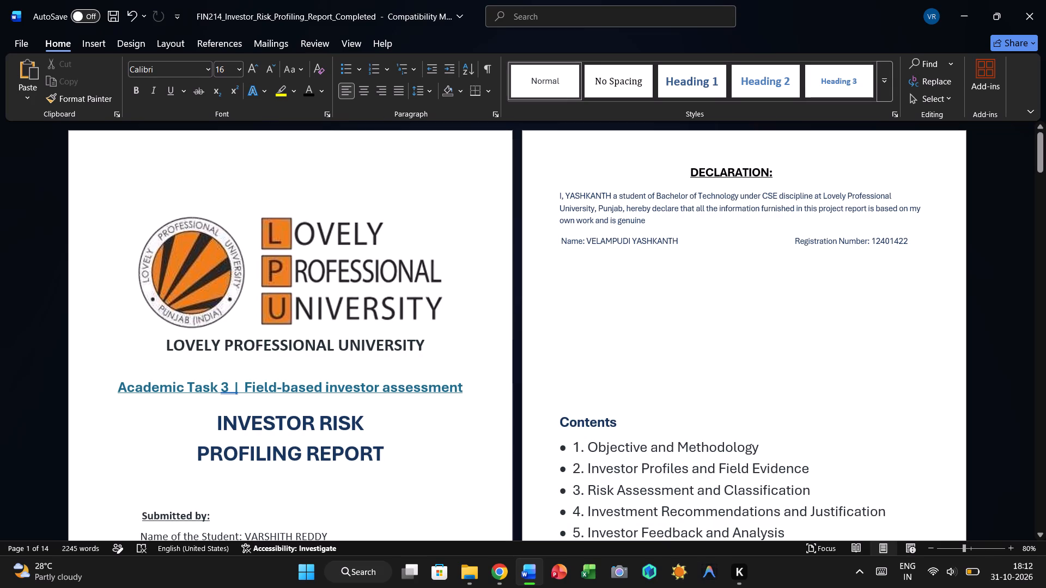
{"action": "scroll", "coordinate": [699, 276], "scroll_direction": "up", "scroll_amount": 1}
{"action": "scroll", "coordinate": [665, 376], "scroll_direction": "down", "scroll_amount": 2}
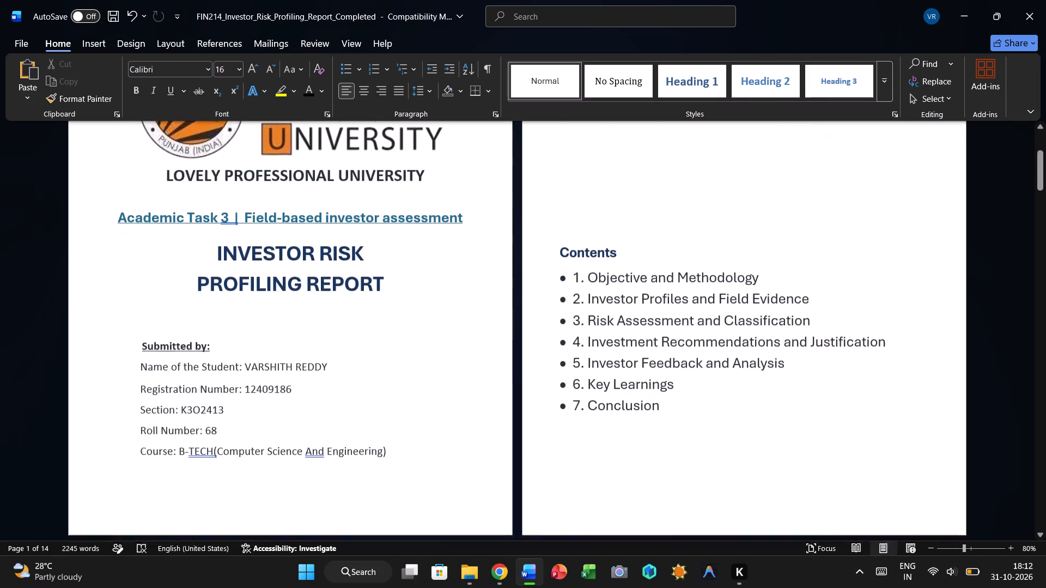
{"action": "scroll", "coordinate": [665, 376], "scroll_direction": "down", "scroll_amount": 8}
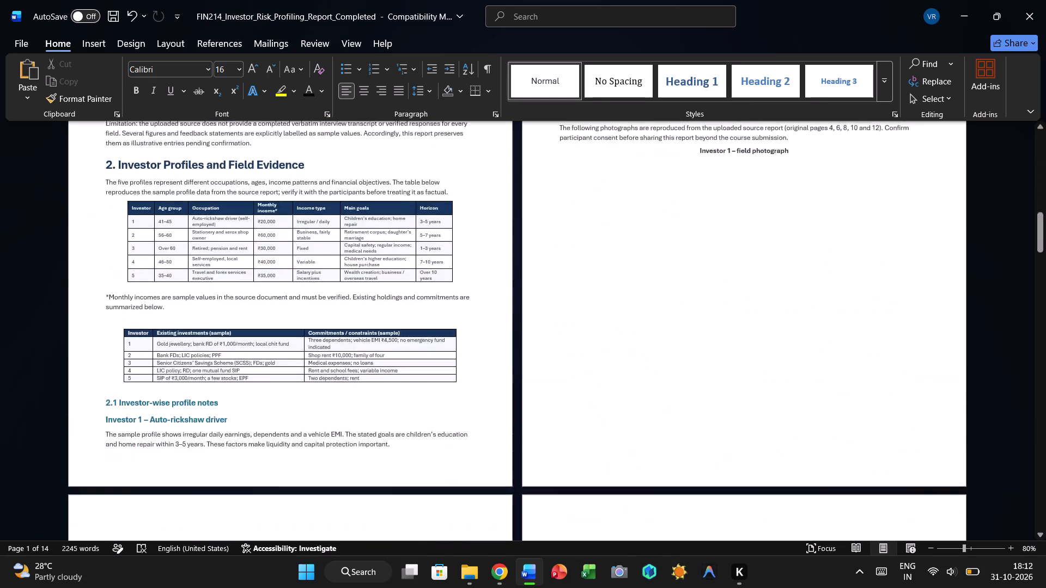
{"action": "scroll", "coordinate": [665, 376], "scroll_direction": "down", "scroll_amount": 3}
{"action": "scroll", "coordinate": [665, 376], "scroll_direction": "down", "scroll_amount": 20}
{"action": "scroll", "coordinate": [665, 376], "scroll_direction": "down", "scroll_amount": 15}
{"action": "scroll", "coordinate": [665, 376], "scroll_direction": "up", "scroll_amount": 6}
{"action": "scroll", "coordinate": [665, 376], "scroll_direction": "down", "scroll_amount": 6}
{"action": "scroll", "coordinate": [665, 376], "scroll_direction": "up", "scroll_amount": 7}
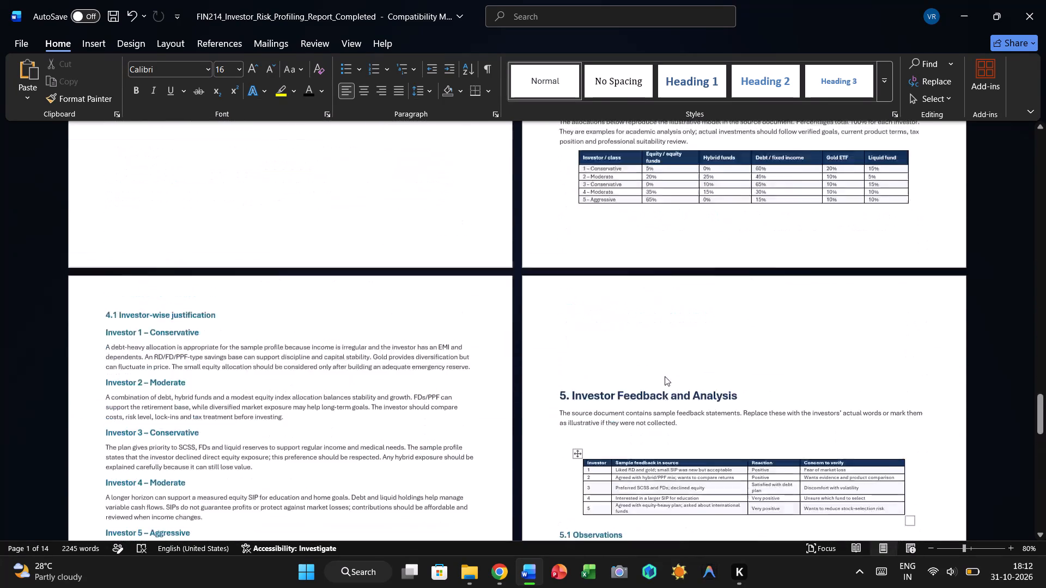
Delete the caption "Evidence source: uploaded report, page 12." below the field photograph before section 3.
{"action": "scroll", "coordinate": [665, 376], "scroll_direction": "up", "scroll_amount": 4}
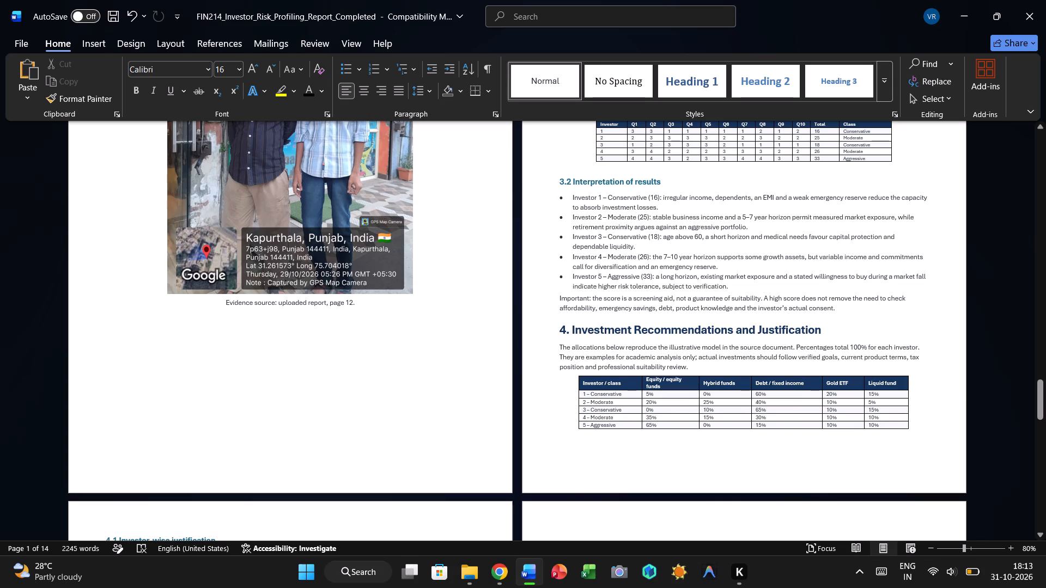
{"action": "scroll", "coordinate": [411, 314], "scroll_direction": "up", "scroll_amount": 4, "text": "ctrl"}
{"action": "scroll", "coordinate": [411, 314], "scroll_direction": "down", "scroll_amount": 8}
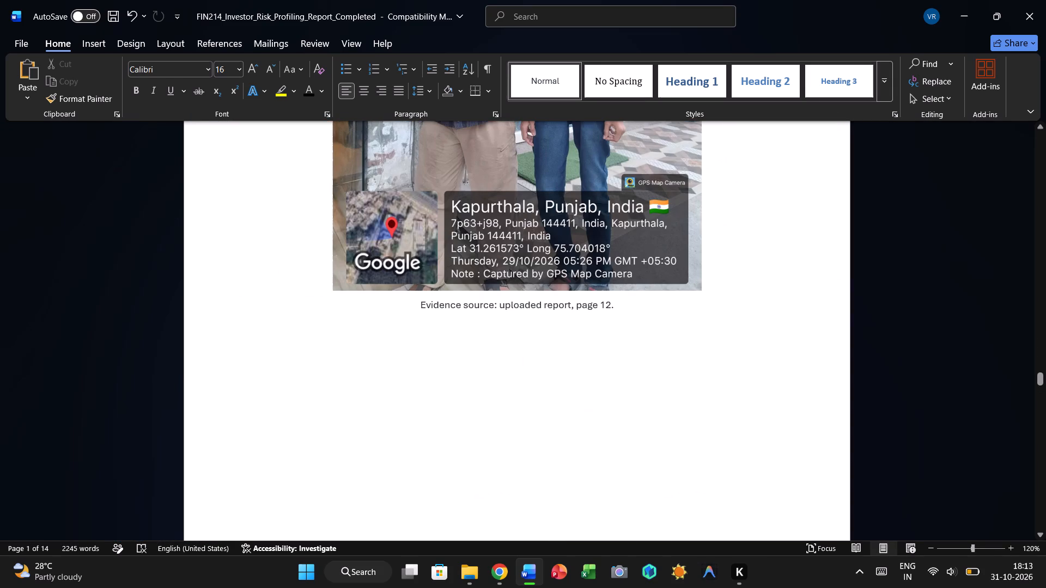
{"action": "left_click", "coordinate": [633, 304]}
{"action": "key", "text": "BackSpace"}
{"action": "key", "text": "BackSpace"}
{"action": "key", "text": "BackSpace"}
{"action": "key", "text": "BackSpace"}
{"action": "key", "text": "BackSpace"}
{"action": "key", "text": "BackSpace"}
{"action": "key", "text": "BackSpace"}
{"action": "key", "text": "BackSpace"}
{"action": "key", "text": "BackSpace"}
{"action": "key", "text": "BackSpace"}
{"action": "key", "text": "BackSpace"}
{"action": "key", "text": "BackSpace"}
{"action": "key", "text": "BackSpace"}
{"action": "key", "text": "BackSpace"}
{"action": "key", "text": "BackSpace"}
{"action": "key", "text": "BackSpace"}
{"action": "key", "text": "BackSpace"}
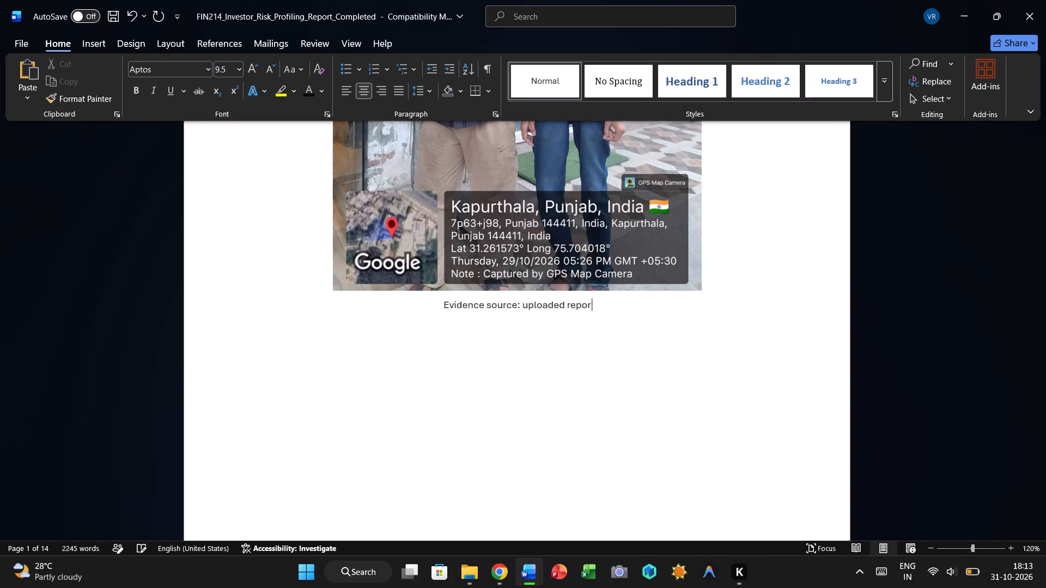
{"action": "key", "text": "BackSpace"}
{"action": "key", "text": "BackSpace"}
{"action": "key", "text": "BackSpace"}
{"action": "key", "text": "BackSpace"}
{"action": "key", "text": "BackSpace"}
{"action": "key", "text": "BackSpace"}
{"action": "key", "text": "BackSpace"}
{"action": "key", "text": "BackSpace"}
{"action": "key", "text": "BackSpace"}
{"action": "key", "text": "BackSpace"}
{"action": "key", "text": "BackSpace"}
{"action": "key", "text": "BackSpace"}
{"action": "key", "text": "BackSpace"}
{"action": "key", "text": "BackSpace"}
{"action": "key", "text": "BackSpace"}
{"action": "key", "text": "BackSpace"}
{"action": "key", "text": "BackSpace"}
{"action": "key", "text": "BackSpace"}
{"action": "key", "text": "BackSpace"}
{"action": "key", "text": "BackSpace"}
{"action": "key", "text": "BackSpace"}
{"action": "key", "text": "BackSpace"}
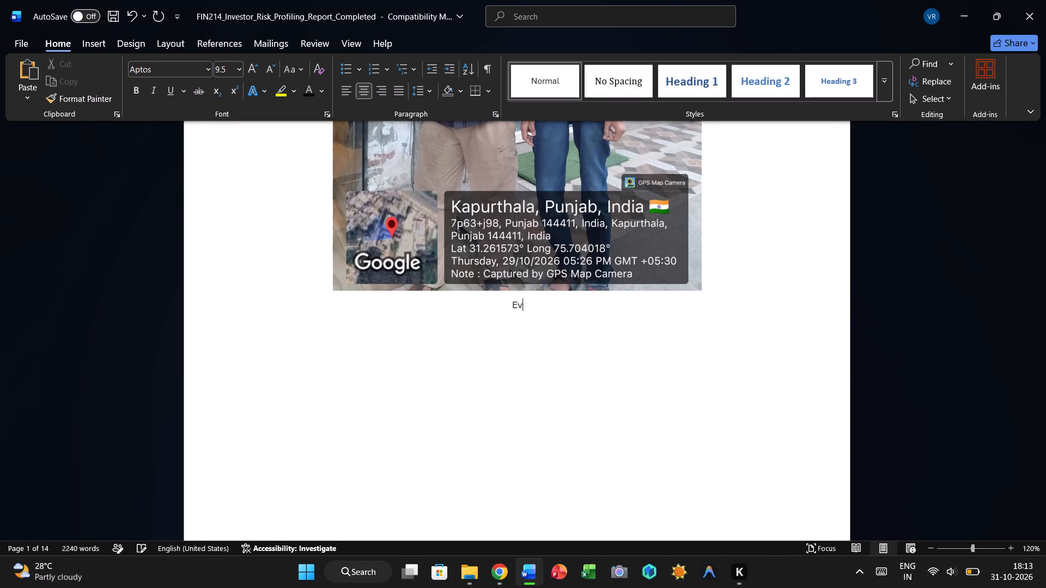
{"action": "key", "text": "BackSpace"}
{"action": "key", "text": "BackSpace"}
{"action": "key", "text": "BackSpace"}
Delete the caption "Evidence source: uploaded report, page 10." below the Investor 4 field photograph.
{"action": "scroll", "coordinate": [633, 304], "scroll_direction": "right", "scroll_amount": 1}
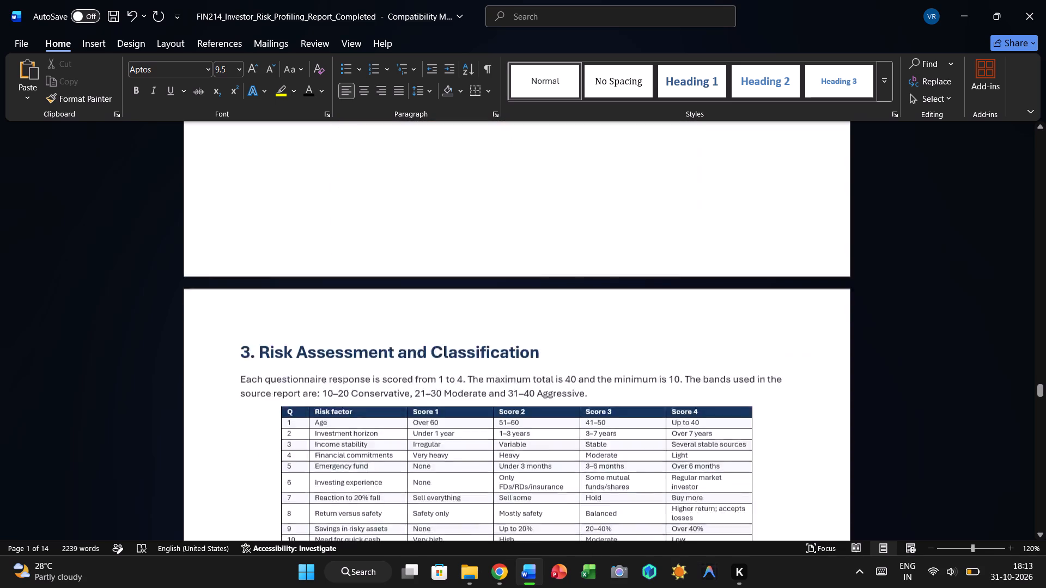
{"action": "scroll", "coordinate": [633, 304], "scroll_direction": "right", "scroll_amount": 2}
{"action": "scroll", "coordinate": [633, 304], "scroll_direction": "up", "scroll_amount": 4}
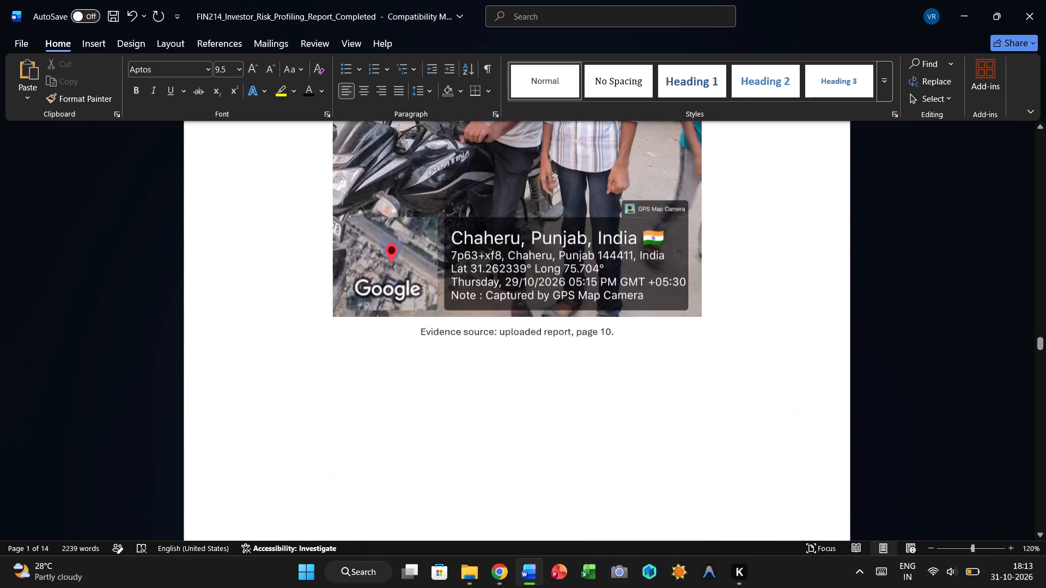
{"action": "scroll", "coordinate": [633, 304], "scroll_direction": "up", "scroll_amount": 1}
{"action": "scroll", "coordinate": [633, 304], "scroll_direction": "down", "scroll_amount": 2}
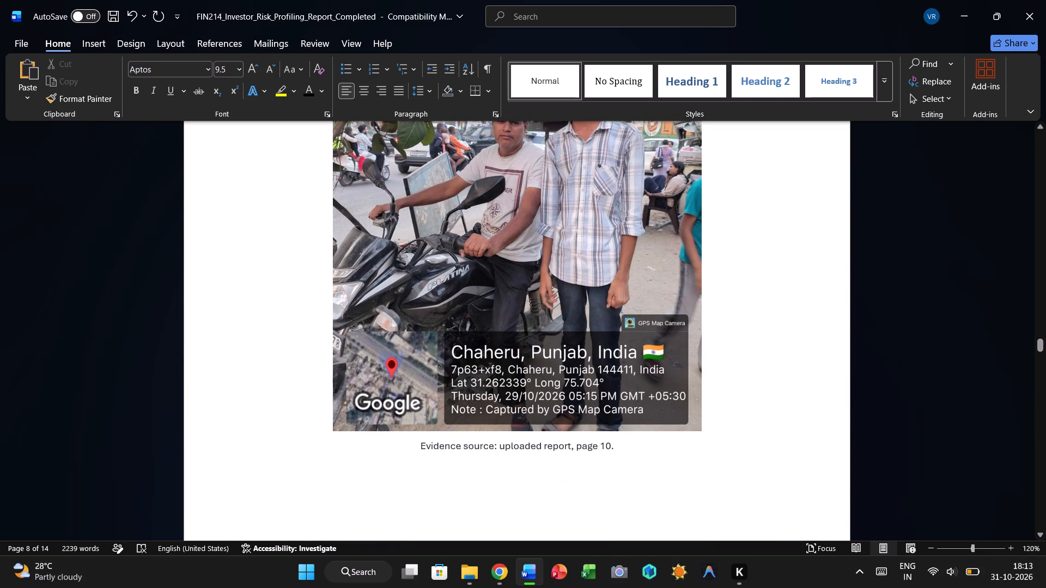
{"action": "left_click", "coordinate": [633, 449]}
{"action": "key", "text": "BackSpace"}
{"action": "key", "text": "BackSpace"}
{"action": "key", "text": "BackSpace"}
{"action": "key", "text": "BackSpace"}
{"action": "key", "text": "BackSpace"}
{"action": "key", "text": "BackSpace"}
{"action": "key", "text": "BackSpace"}
{"action": "key", "text": "BackSpace"}
{"action": "key", "text": "BackSpace"}
{"action": "key", "text": "BackSpace"}
{"action": "key", "text": "BackSpace"}
{"action": "key", "text": "BackSpace"}
{"action": "key", "text": "BackSpace"}
{"action": "key", "text": "BackSpace"}
{"action": "key", "text": "BackSpace"}
{"action": "key", "text": "BackSpace"}
{"action": "key", "text": "BackSpace"}
{"action": "key", "text": "BackSpace"}
{"action": "key", "text": "BackSpace"}
{"action": "key", "text": "BackSpace"}
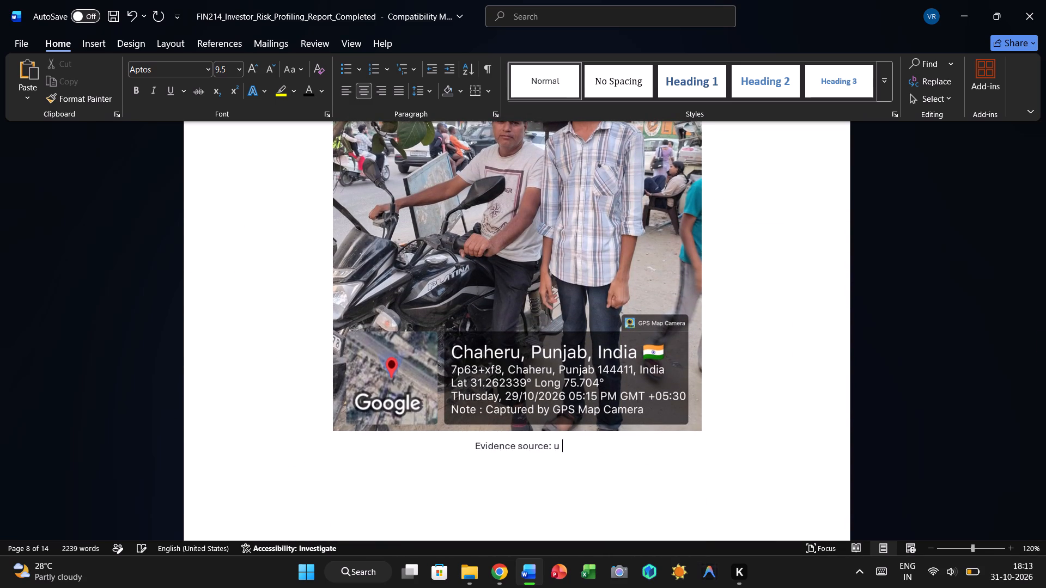
{"action": "key", "text": "BackSpace"}
{"action": "key", "text": "BackSpace"}
{"action": "key", "text": "BackSpace"}
{"action": "key", "text": "BackSpace"}
{"action": "key", "text": "BackSpace"}
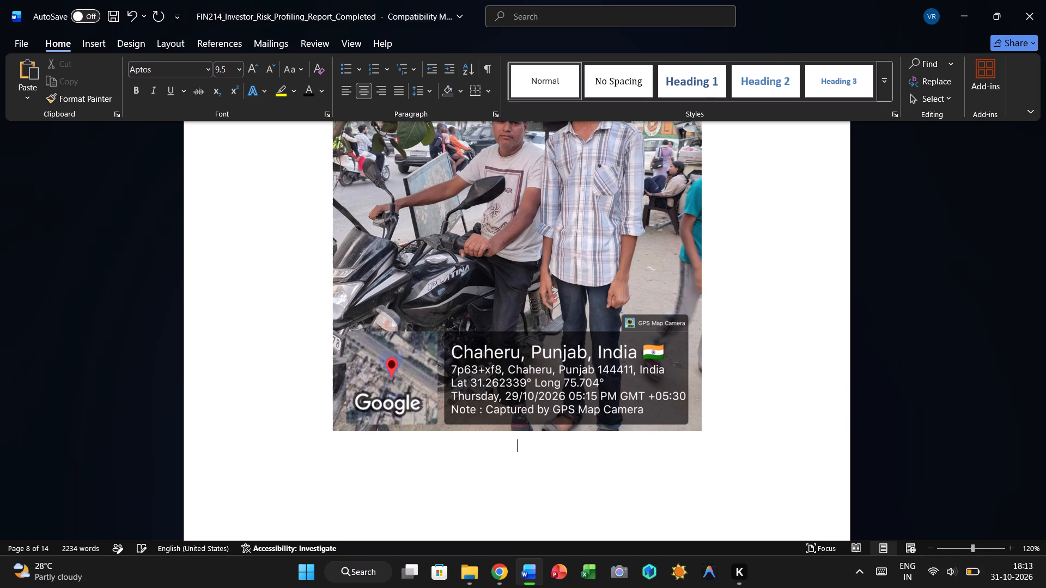
{"action": "key", "text": "BackSpace"}
Delete the caption "Evidence source: uploaded report, page 8." above the Investor 4 field photograph heading.
{"action": "scroll", "coordinate": [633, 449], "scroll_direction": "up", "scroll_amount": 6}
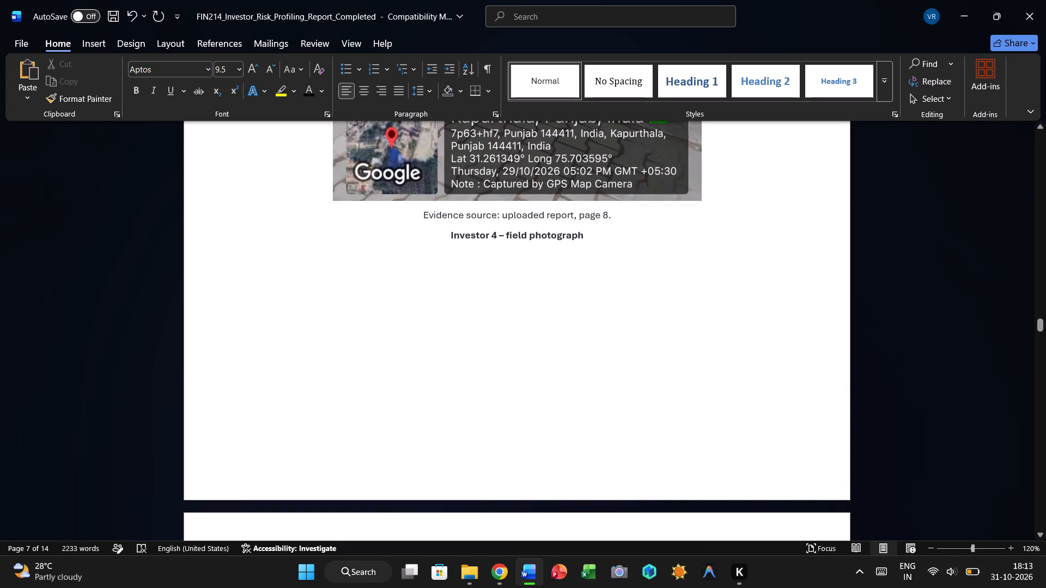
{"action": "left_click", "coordinate": [614, 220]}
{"action": "key", "text": "BackSpace"}
{"action": "key", "text": "BackSpace"}
{"action": "key", "text": "BackSpace"}
{"action": "key", "text": "BackSpace"}
{"action": "key", "text": "BackSpace"}
{"action": "key", "text": "BackSpace"}
{"action": "key", "text": "BackSpace"}
{"action": "key", "text": "BackSpace"}
{"action": "key", "text": "BackSpace"}
{"action": "key", "text": "BackSpace"}
{"action": "key", "text": "BackSpace"}
{"action": "key", "text": "BackSpace"}
{"action": "key", "text": "BackSpace"}
{"action": "key", "text": "BackSpace"}
{"action": "key", "text": "BackSpace"}
{"action": "key", "text": "BackSpace"}
{"action": "key", "text": "BackSpace"}
{"action": "key", "text": "BackSpace"}
{"action": "key", "text": "BackSpace"}
{"action": "key", "text": "BackSpace"}
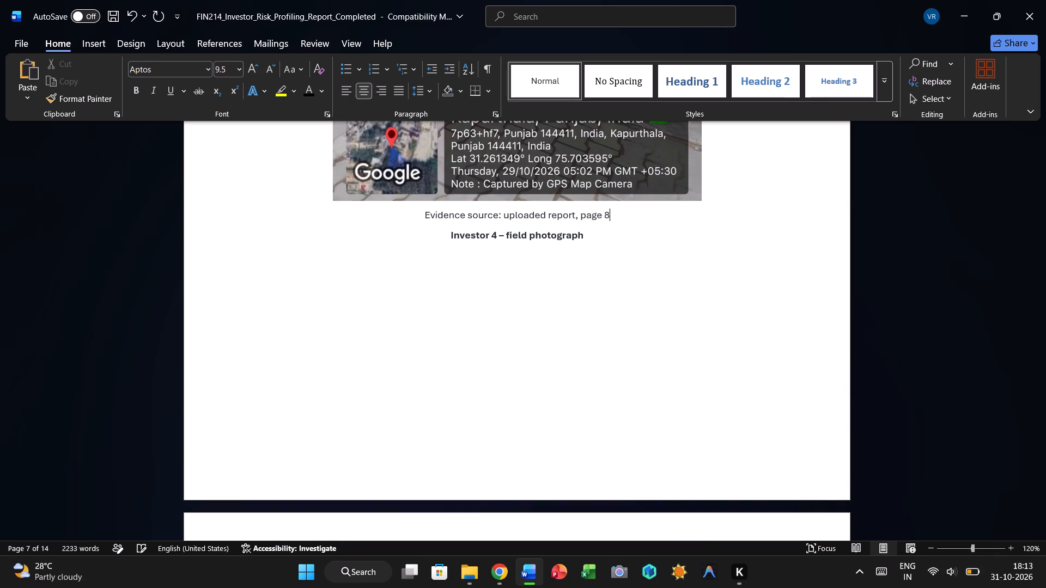
{"action": "key", "text": "BackSpace"}
{"action": "key", "text": "BackSpace"}
{"action": "key", "text": "BackSpace"}
{"action": "key", "text": "BackSpace"}
{"action": "key", "text": "BackSpace"}
{"action": "key", "text": "BackSpace"}
{"action": "key", "text": "BackSpace"}
{"action": "key", "text": "BackSpace"}
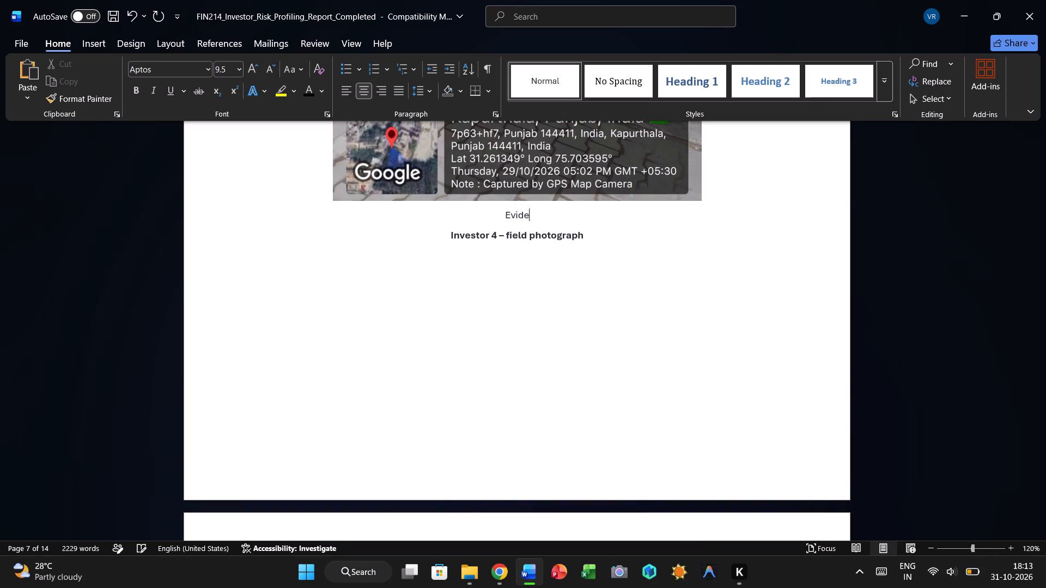
{"action": "key", "text": "BackSpace"}
{"action": "key", "text": "BackSpace"}
{"action": "key", "text": "BackSpace"}
{"action": "key", "text": "BackSpace"}
{"action": "key", "text": "BackSpace"}
{"action": "key", "text": "BackSpace"}
Look through the following pages to check where the Investor 4 and Investor 5 headings sit relative to their photographs.
{"action": "scroll", "coordinate": [614, 220], "scroll_direction": "down", "scroll_amount": 1}
{"action": "scroll", "coordinate": [684, 247], "scroll_direction": "down", "scroll_amount": 1}
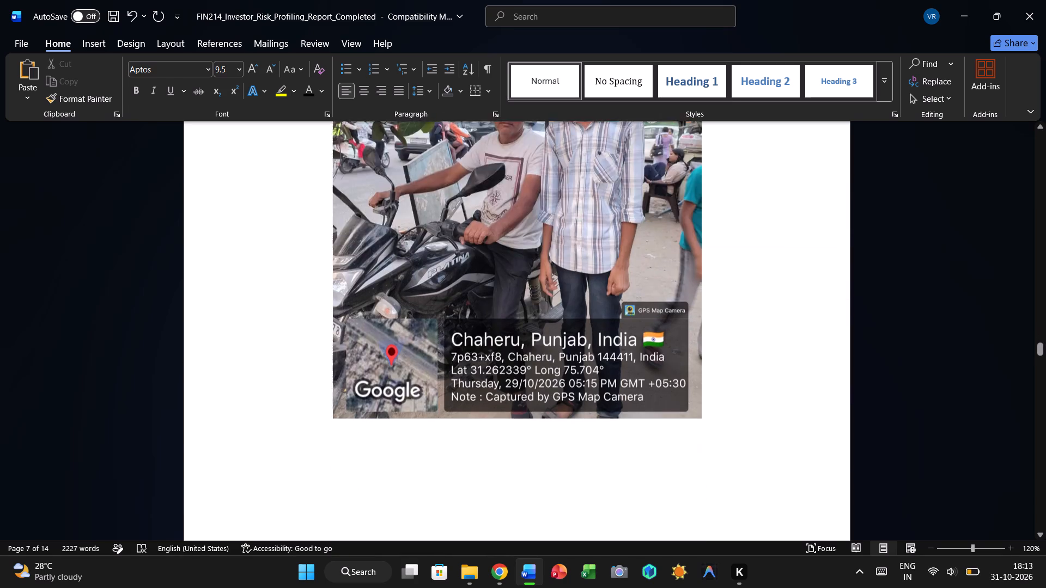
{"action": "scroll", "coordinate": [684, 247], "scroll_direction": "down", "scroll_amount": 1}
{"action": "scroll", "coordinate": [684, 247], "scroll_direction": "right", "scroll_amount": 1}
{"action": "scroll", "coordinate": [684, 247], "scroll_direction": "up", "scroll_amount": 2}
{"action": "scroll", "coordinate": [684, 247], "scroll_direction": "right", "scroll_amount": 1}
{"action": "scroll", "coordinate": [684, 247], "scroll_direction": "up", "scroll_amount": 3}
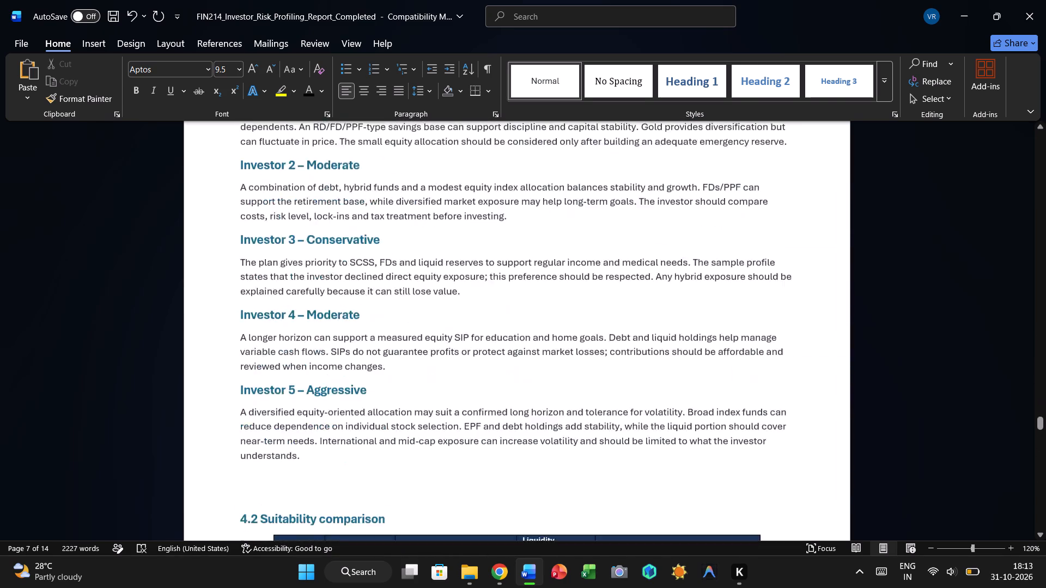
{"action": "scroll", "coordinate": [684, 247], "scroll_direction": "up", "scroll_amount": 13}
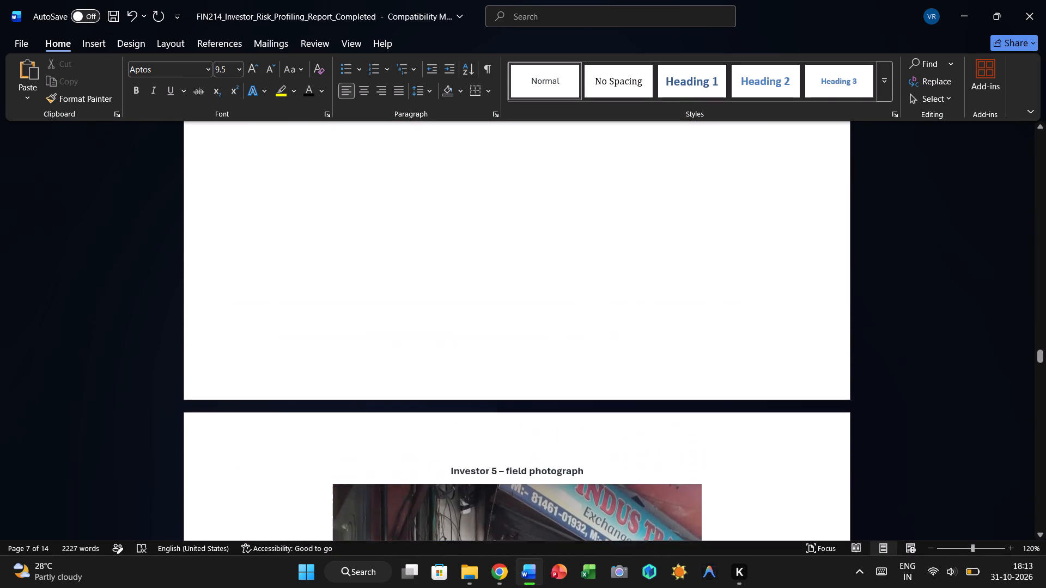
{"action": "scroll", "coordinate": [684, 247], "scroll_direction": "up", "scroll_amount": 2}
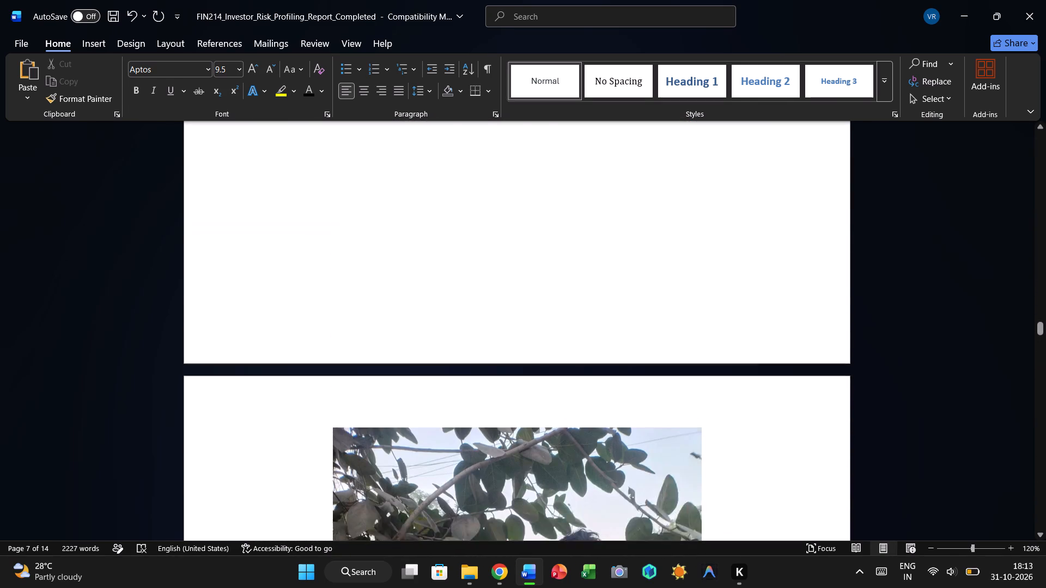
{"action": "scroll", "coordinate": [684, 247], "scroll_direction": "up", "scroll_amount": 1}
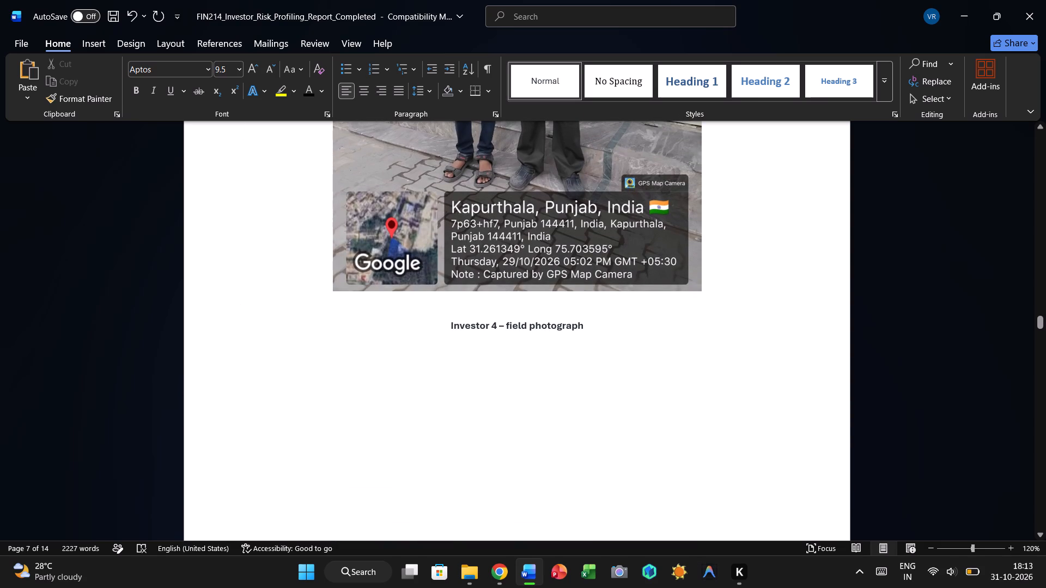
Copy the heading "Investor 4 – field photograph" and delete it from below the preceding photograph on page 7.
{"action": "left_click", "coordinate": [449, 330]}
{"action": "left_click_drag", "start_coordinate": [449, 330], "coordinate": [554, 319]}
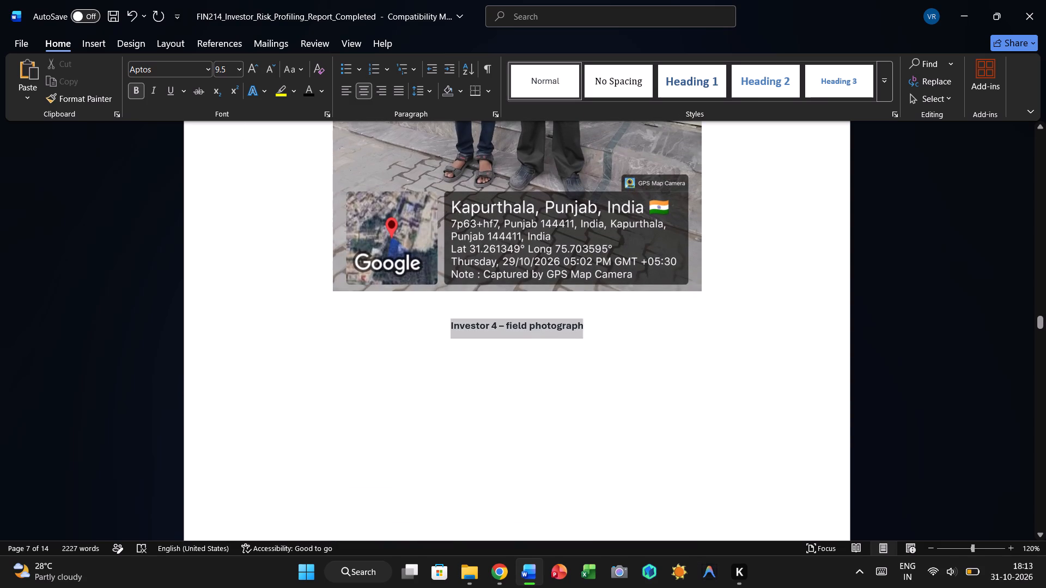
{"action": "left_click_drag", "start_coordinate": [554, 319], "coordinate": [570, 321]}
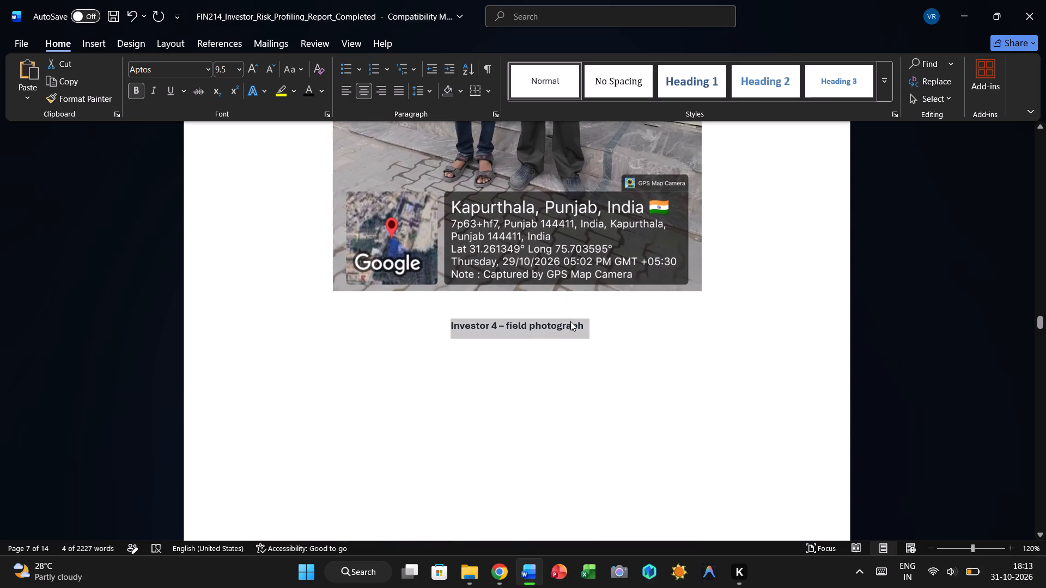
{"action": "key", "text": "ctrl+c"}
{"action": "left_click", "coordinate": [715, 384]}
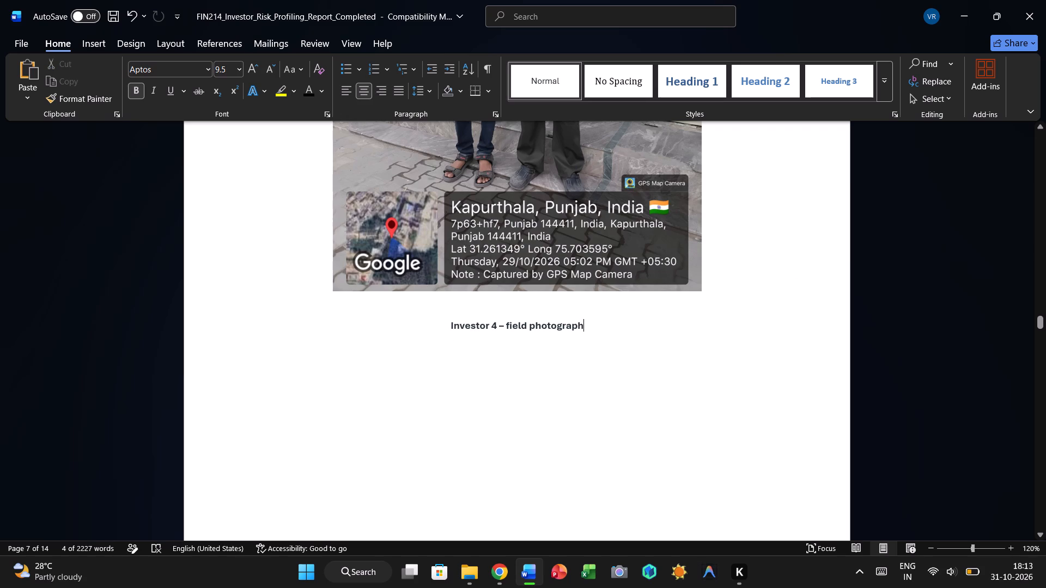
{"action": "key", "text": "BackSpace"}
{"action": "key", "text": "BackSpace"}
{"action": "key", "text": "BackSpace"}
{"action": "key", "text": "BackSpace"}
{"action": "key", "text": "BackSpace"}
{"action": "key", "text": "BackSpace"}
{"action": "key", "text": "BackSpace"}
{"action": "key", "text": "BackSpace"}
{"action": "key", "text": "BackSpace"}
{"action": "key", "text": "BackSpace"}
{"action": "key", "text": "BackSpace"}
{"action": "key", "text": "BackSpace"}
{"action": "key", "text": "BackSpace"}
{"action": "key", "text": "BackSpace"}
{"action": "key", "text": "BackSpace"}
{"action": "key", "text": "BackSpace"}
{"action": "key", "text": "BackSpace"}
{"action": "key", "text": "BackSpace"}
{"action": "key", "text": "BackSpace"}
{"action": "key", "text": "BackSpace"}
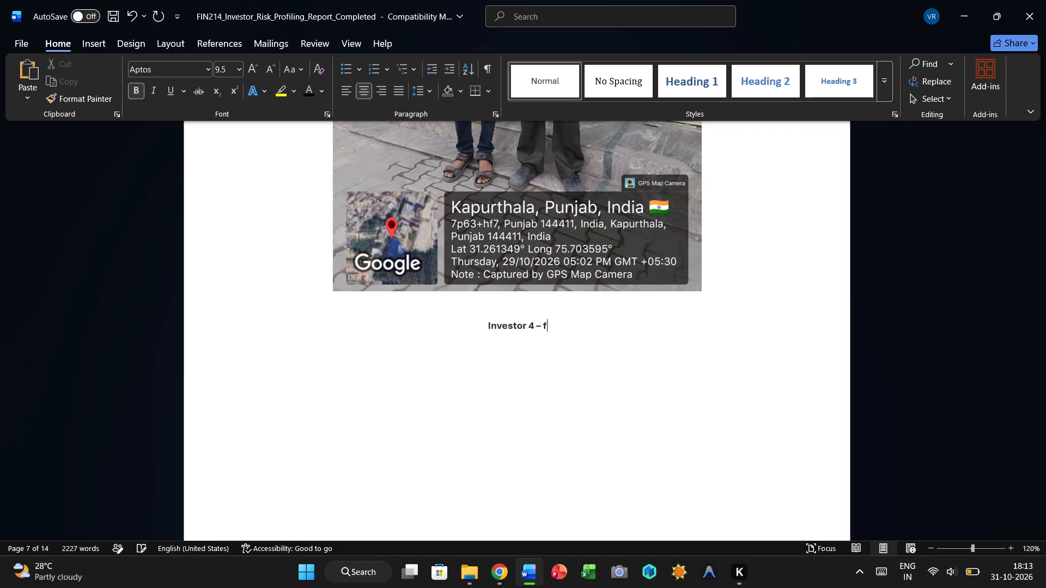
{"action": "key", "text": "BackSpace"}
{"action": "key", "text": "BackSpace"}
{"action": "key", "text": "BackSpace"}
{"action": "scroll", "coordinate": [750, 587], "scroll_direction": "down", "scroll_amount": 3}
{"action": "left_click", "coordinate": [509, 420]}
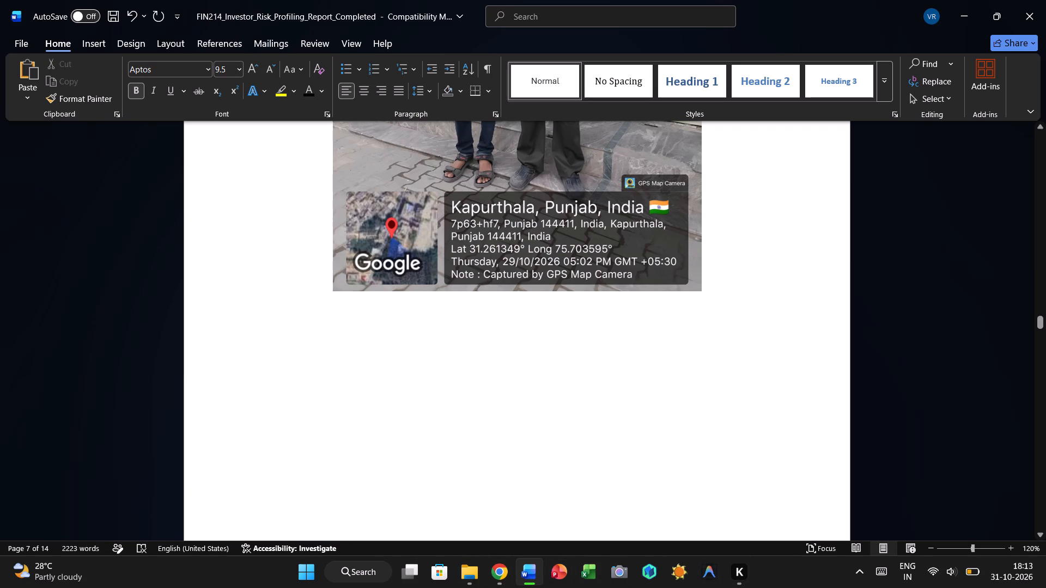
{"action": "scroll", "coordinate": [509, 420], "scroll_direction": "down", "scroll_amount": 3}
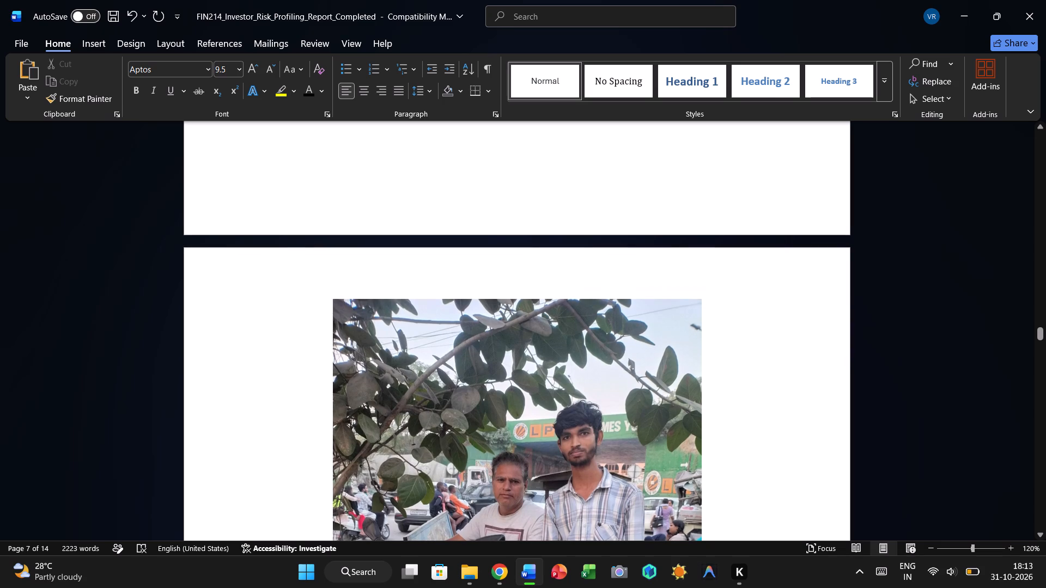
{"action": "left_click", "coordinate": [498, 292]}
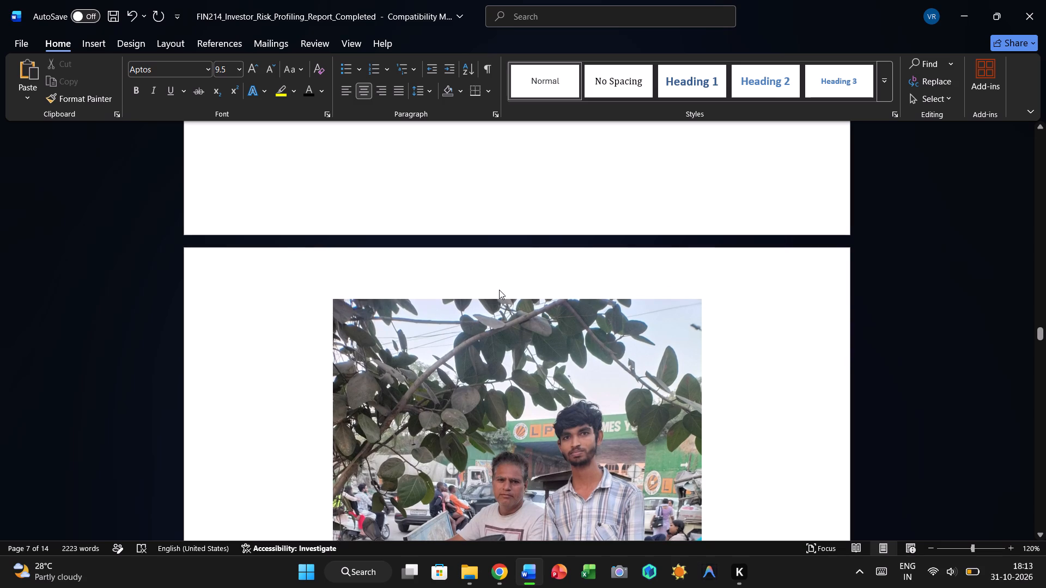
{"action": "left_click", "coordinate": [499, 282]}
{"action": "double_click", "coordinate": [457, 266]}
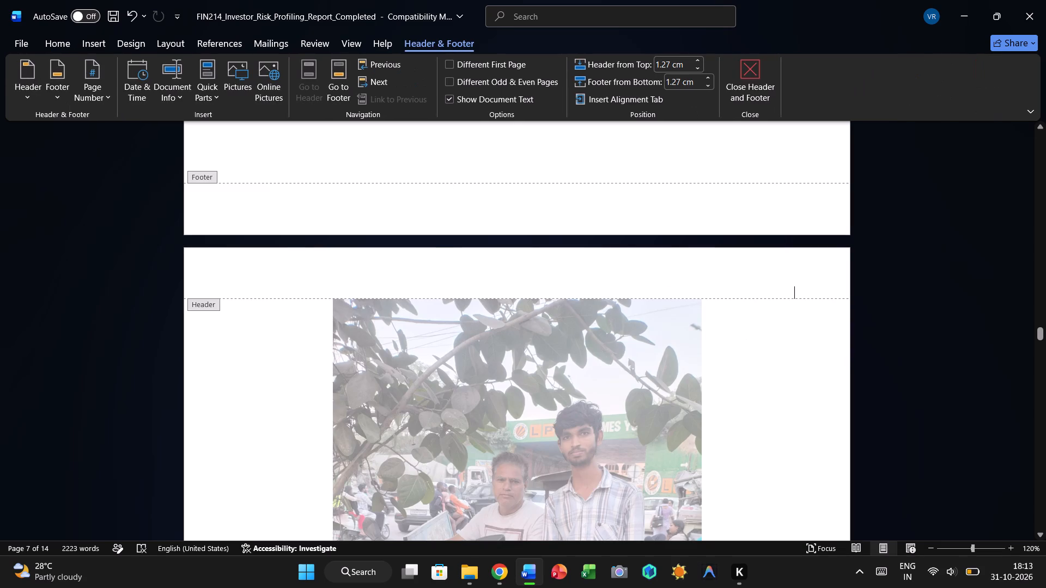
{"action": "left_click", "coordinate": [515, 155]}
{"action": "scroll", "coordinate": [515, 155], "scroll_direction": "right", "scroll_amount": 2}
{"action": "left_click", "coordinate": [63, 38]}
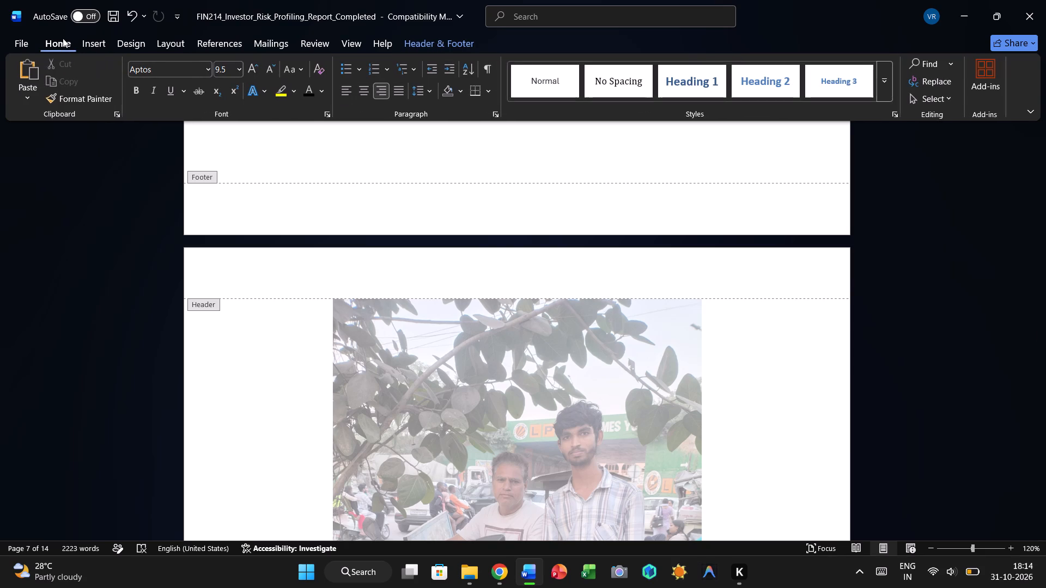
Insert blank lines in the empty area of page 7 until a new line starts above the photograph on page 8.
{"action": "double_click", "coordinate": [348, 149]}
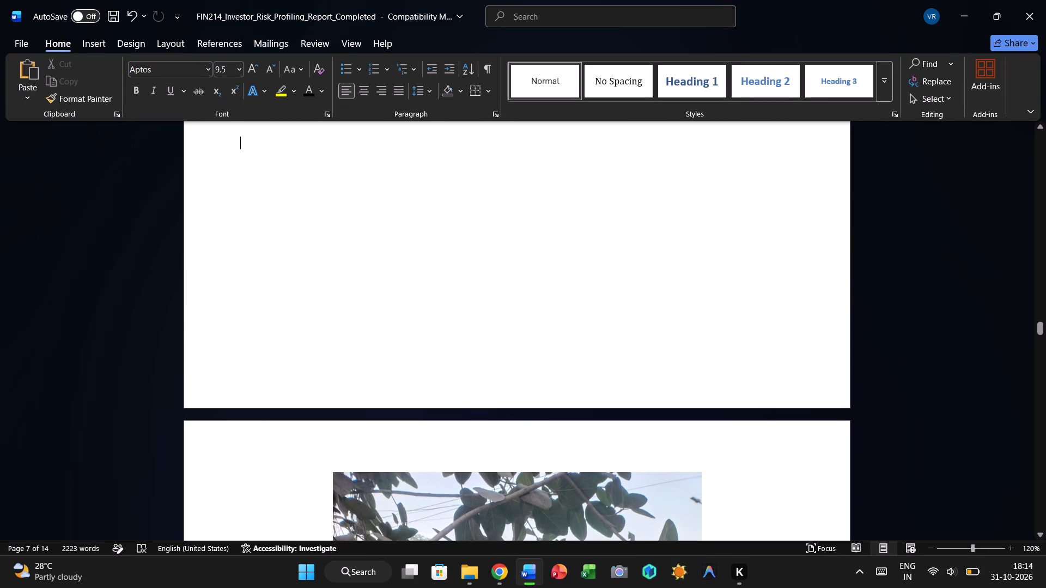
{"action": "key", "text": "Return"}
{"action": "key", "text": "Return"}
{"action": "key", "text": "Return"}
{"action": "key", "text": "Return"}
{"action": "key", "text": "Return"}
{"action": "key", "text": "Return"}
{"action": "key", "text": "Return"}
{"action": "key", "text": "Return"}
{"action": "key", "text": "Return"}
{"action": "key", "text": "Return"}
{"action": "key", "text": "Return"}
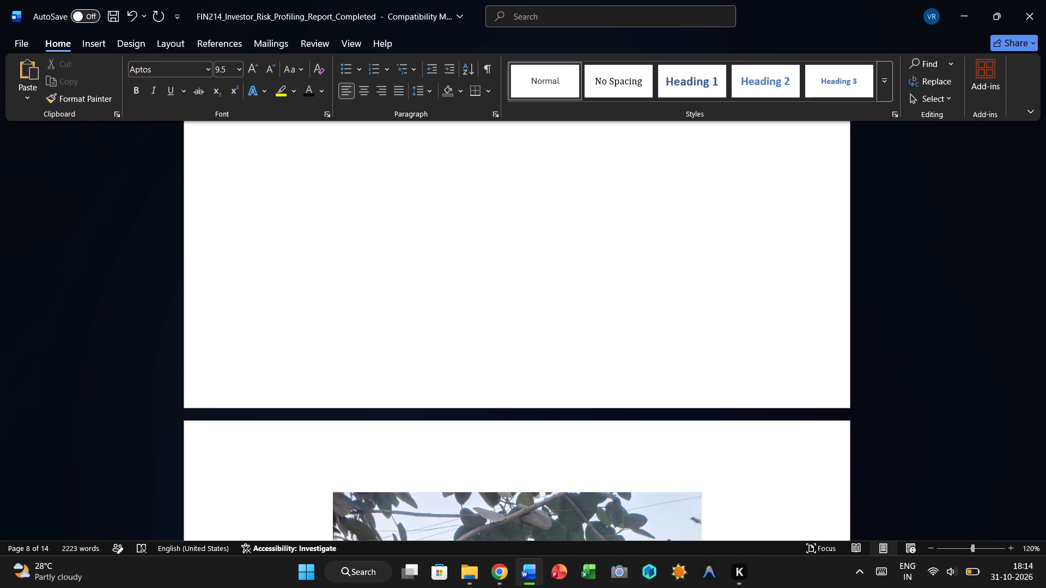
Indent the new line above the page 8 photograph and paste the heading "Investor 4 – field photograph" there.
{"action": "key", "text": "Tab"}
{"action": "key", "text": "Tab"}
{"action": "key", "text": "Tab"}
{"action": "key", "text": "Tab"}
{"action": "key", "text": "Tab"}
{"action": "key", "text": "ctrl+v"}
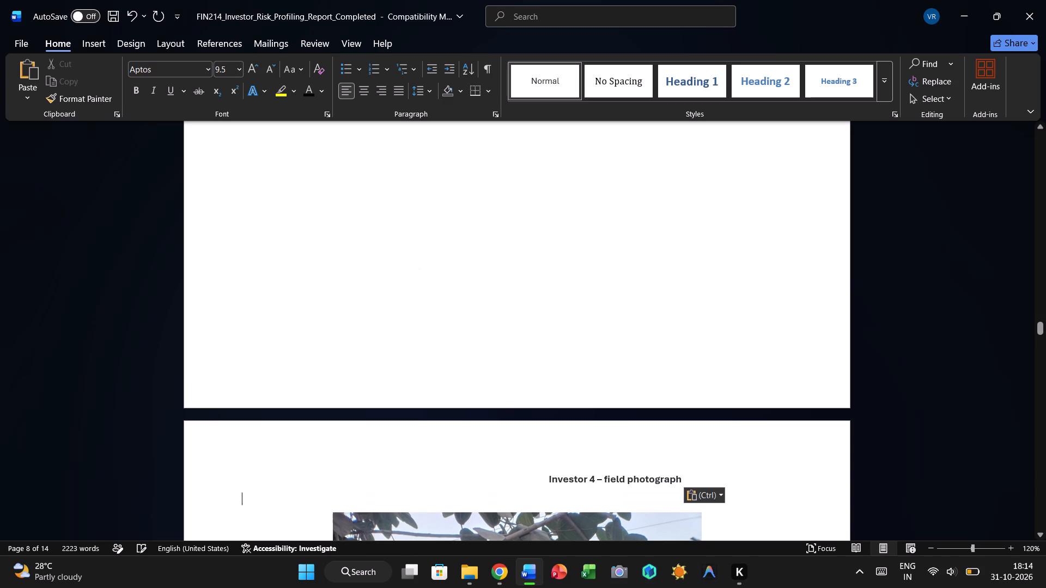
Remove the pasted Investor 4 heading's existing indentation and offset and re-indent it by five tab stops to sit roughly centred above its photograph.
{"action": "left_click", "coordinate": [549, 476]}
{"action": "key", "text": "BackSpace"}
{"action": "key", "text": "BackSpace"}
{"action": "key", "text": "BackSpace"}
{"action": "key", "text": "BackSpace"}
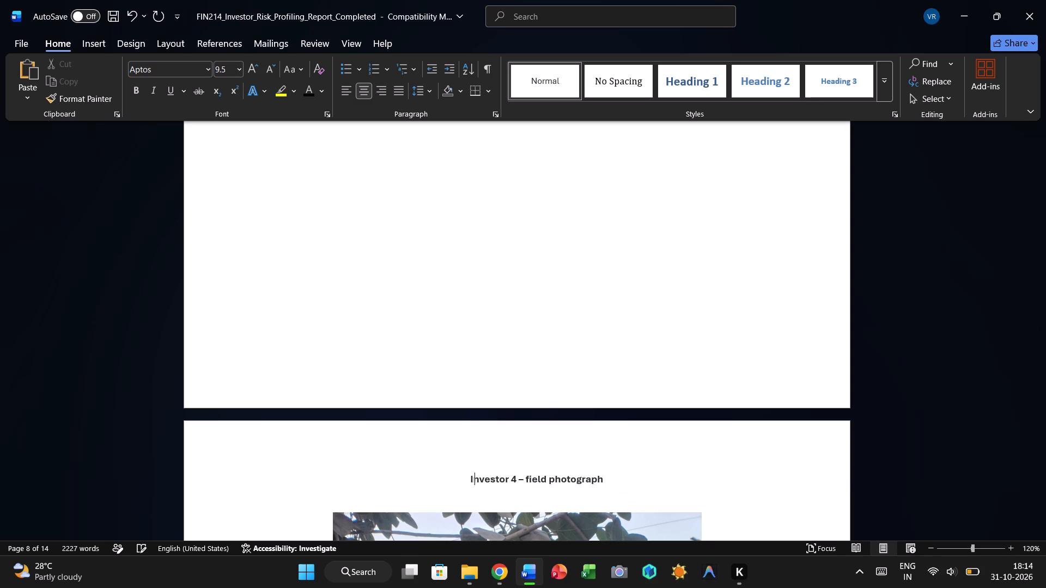
{"action": "key", "text": "BackSpace"}
{"action": "key", "text": "BackSpace"}
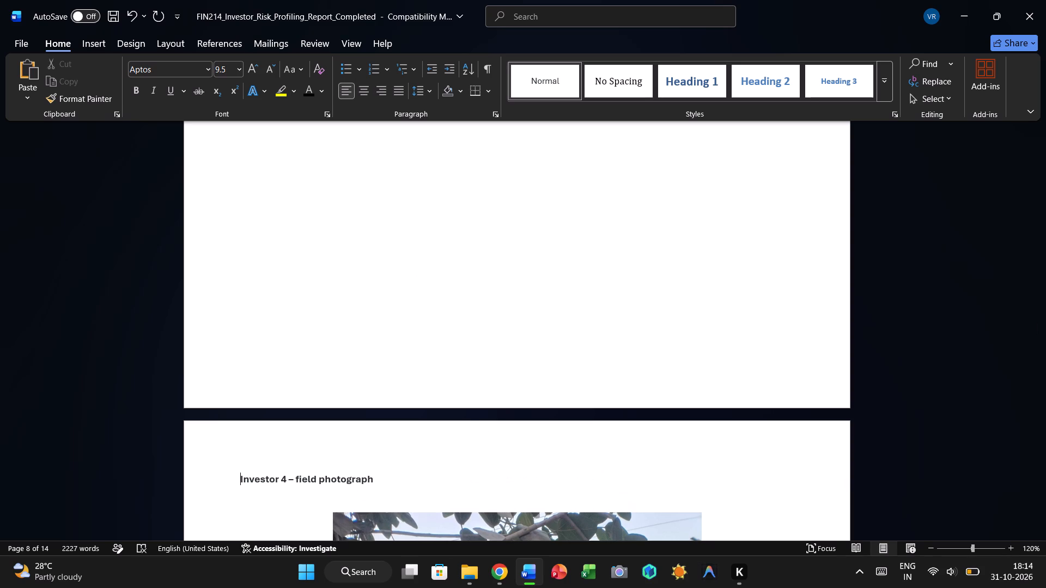
{"action": "key", "text": "Tab"}
{"action": "key", "text": "Tab"}
{"action": "key", "text": "Tab"}
{"action": "key", "text": "Tab"}
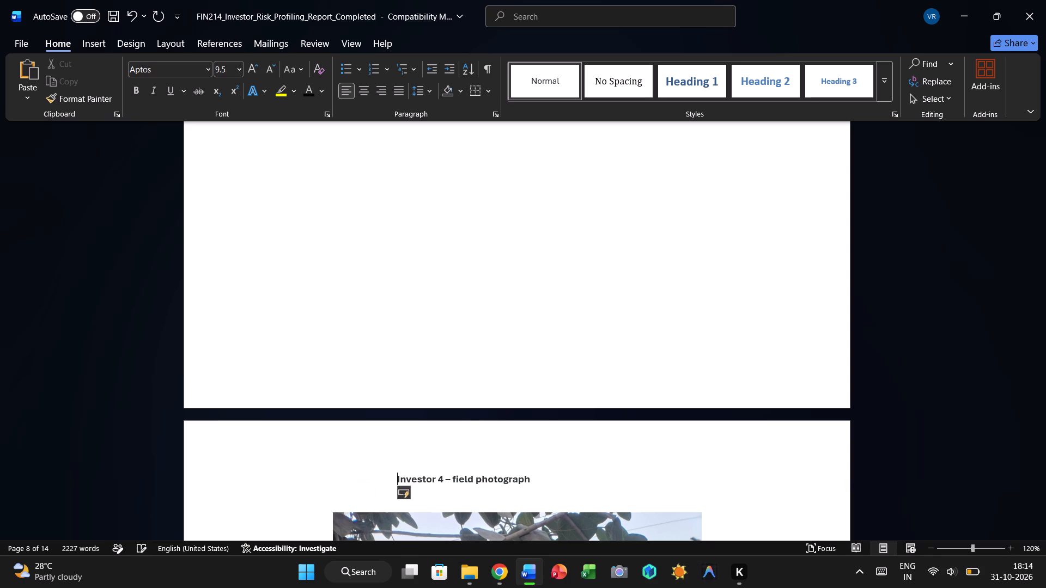
{"action": "key", "text": "Tab"}
Delete the caption "Evidence source: uploaded report, page 6." below the Investor 2 field photograph.
{"action": "scroll", "coordinate": [658, 399], "scroll_direction": "up", "scroll_amount": 6}
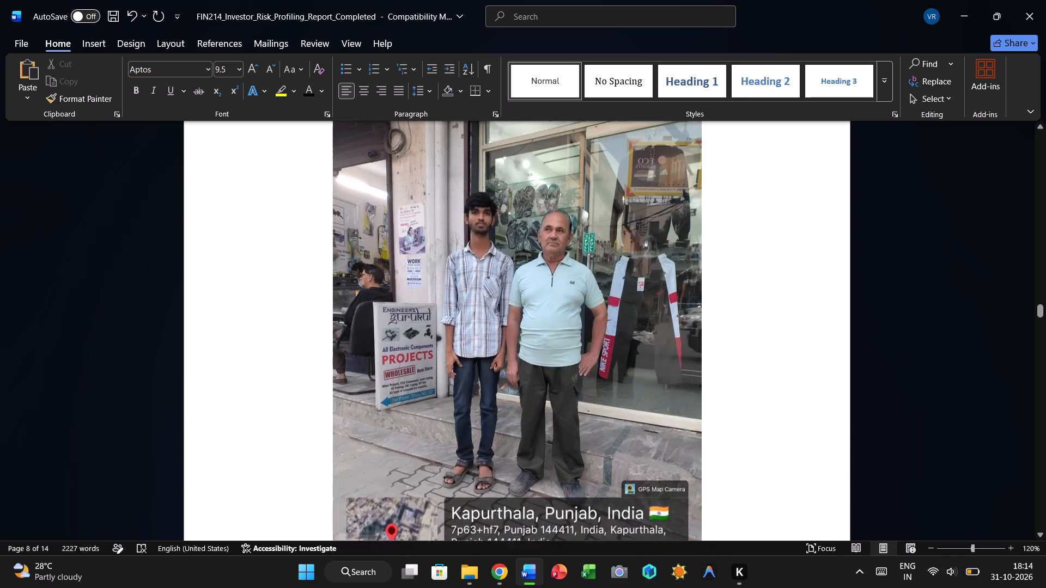
{"action": "scroll", "coordinate": [658, 399], "scroll_direction": "up", "scroll_amount": 2}
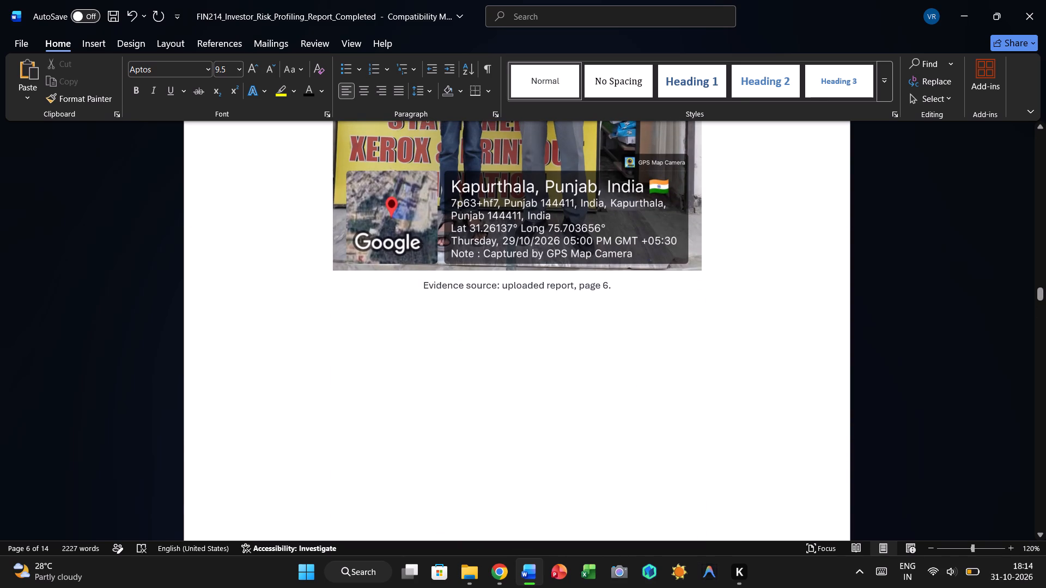
{"action": "left_click", "coordinate": [617, 286]}
{"action": "key", "text": "BackSpace"}
{"action": "key", "text": "BackSpace"}
{"action": "key", "text": "BackSpace"}
{"action": "key", "text": "BackSpace"}
{"action": "key", "text": "BackSpace"}
{"action": "key", "text": "BackSpace"}
{"action": "key", "text": "BackSpace"}
{"action": "key", "text": "BackSpace"}
{"action": "key", "text": "BackSpace"}
{"action": "key", "text": "BackSpace"}
{"action": "key", "text": "BackSpace"}
{"action": "key", "text": "BackSpace"}
{"action": "key", "text": "BackSpace"}
{"action": "key", "text": "BackSpace"}
{"action": "key", "text": "BackSpace"}
{"action": "key", "text": "BackSpace"}
{"action": "key", "text": "BackSpace"}
{"action": "key", "text": "BackSpace"}
{"action": "key", "text": "BackSpace"}
{"action": "key", "text": "BackSpace"}
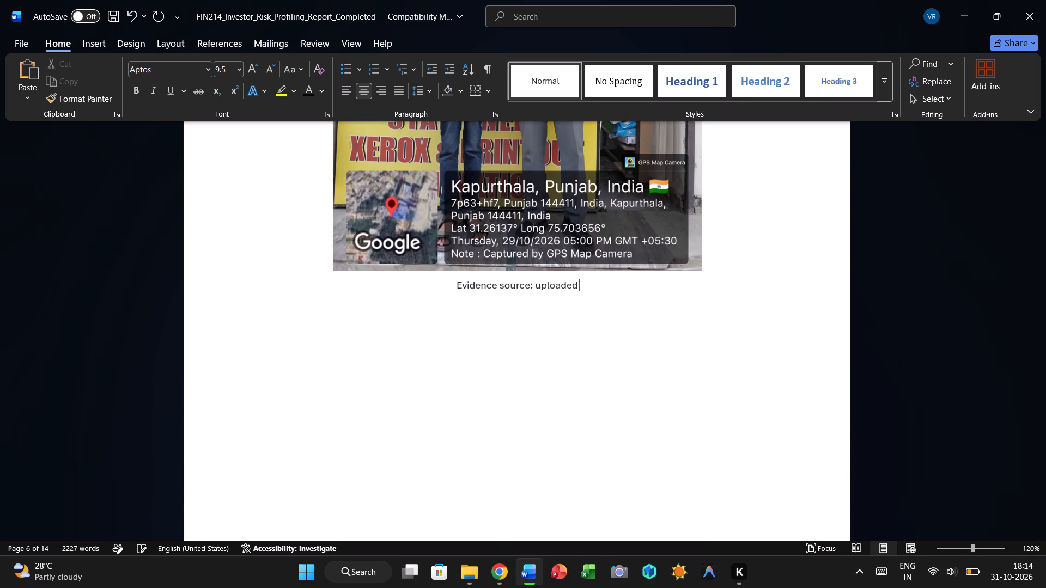
{"action": "key", "text": "BackSpace"}
{"action": "key", "text": "BackSpace"}
{"action": "key", "text": "BackSpace"}
{"action": "key", "text": "BackSpace"}
{"action": "key", "text": "BackSpace"}
{"action": "key", "text": "BackSpace"}
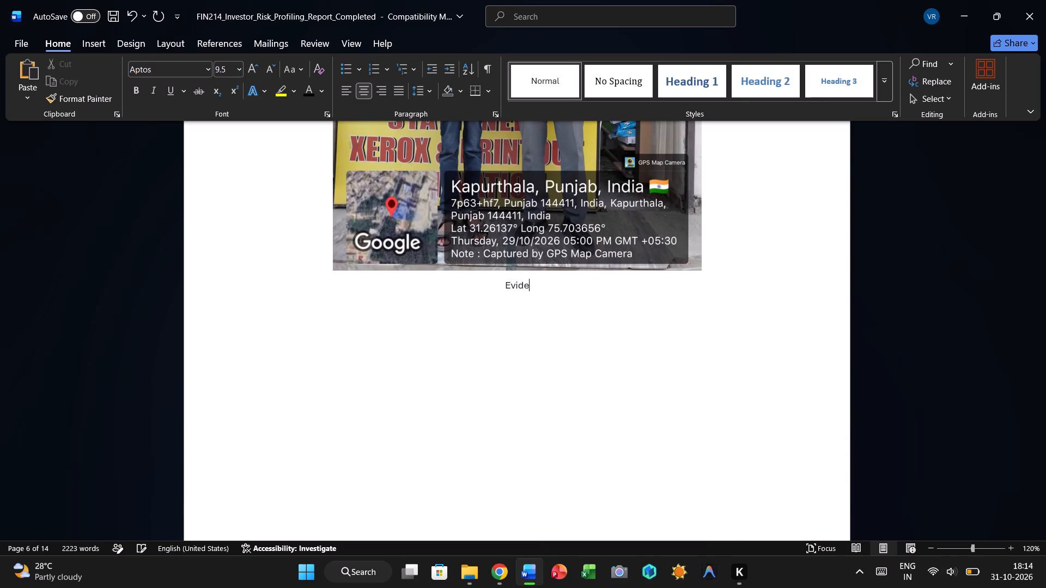
{"action": "key", "text": "BackSpace"}
{"action": "key", "text": "BackSpace"}
{"action": "key", "text": "BackSpace"}
{"action": "key", "text": "BackSpace"}
{"action": "key", "text": "BackSpace"}
{"action": "key", "text": "BackSpace"}
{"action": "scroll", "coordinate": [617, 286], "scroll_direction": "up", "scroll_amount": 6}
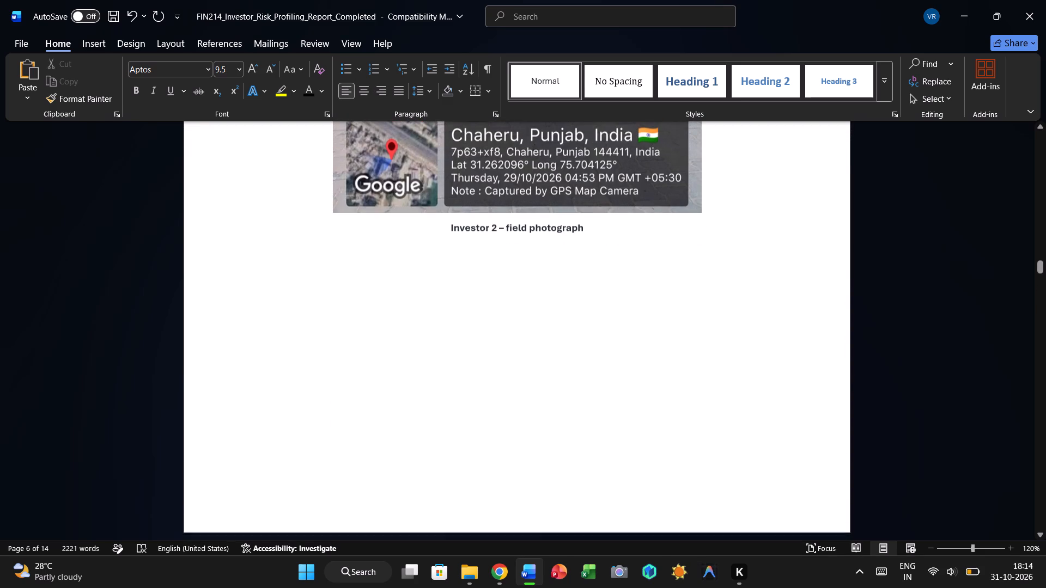
Insert blank lines before the "Investor 2 – field photograph" heading until it moves to page 6, directly above its photograph.
{"action": "scroll", "coordinate": [617, 286], "scroll_direction": "up", "scroll_amount": 1}
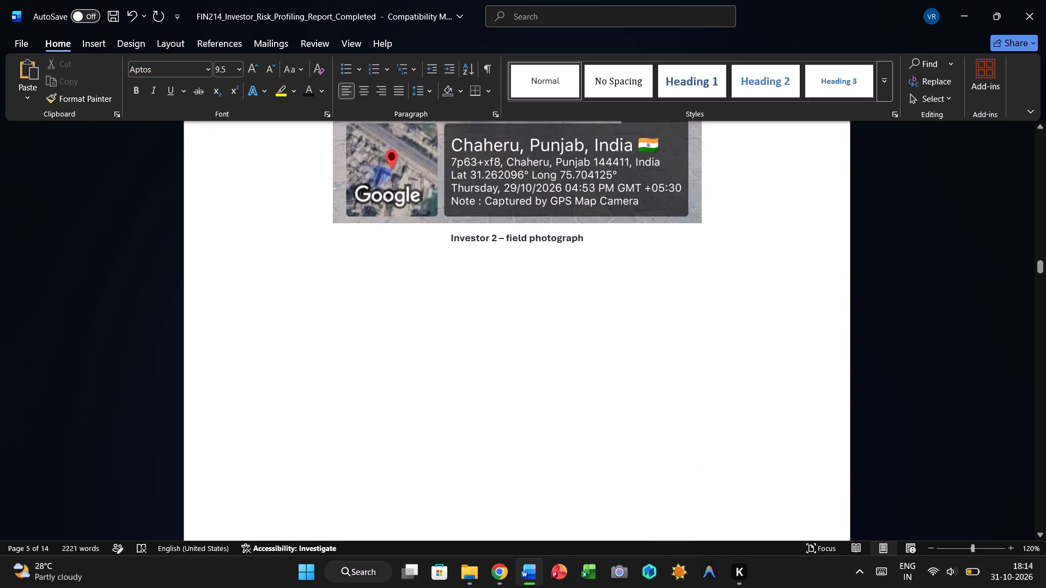
{"action": "left_click", "coordinate": [451, 239]}
{"action": "key", "text": "Return"}
{"action": "key", "text": "Return"}
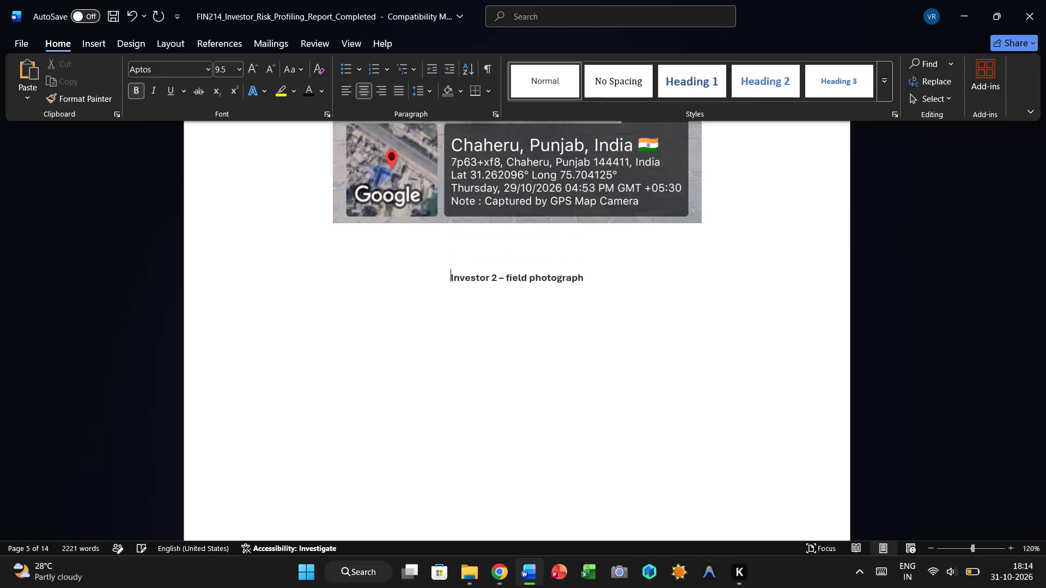
{"action": "key", "text": "Return"}
{"action": "key", "text": "Return"}
{"action": "key", "text": "Return"}
{"action": "key", "text": "Return"}
{"action": "key", "text": "Return"}
{"action": "key", "text": "Return"}
{"action": "key", "text": "Return"}
{"action": "key", "text": "Return"}
{"action": "scroll", "coordinate": [451, 239], "scroll_direction": "down", "scroll_amount": 1}
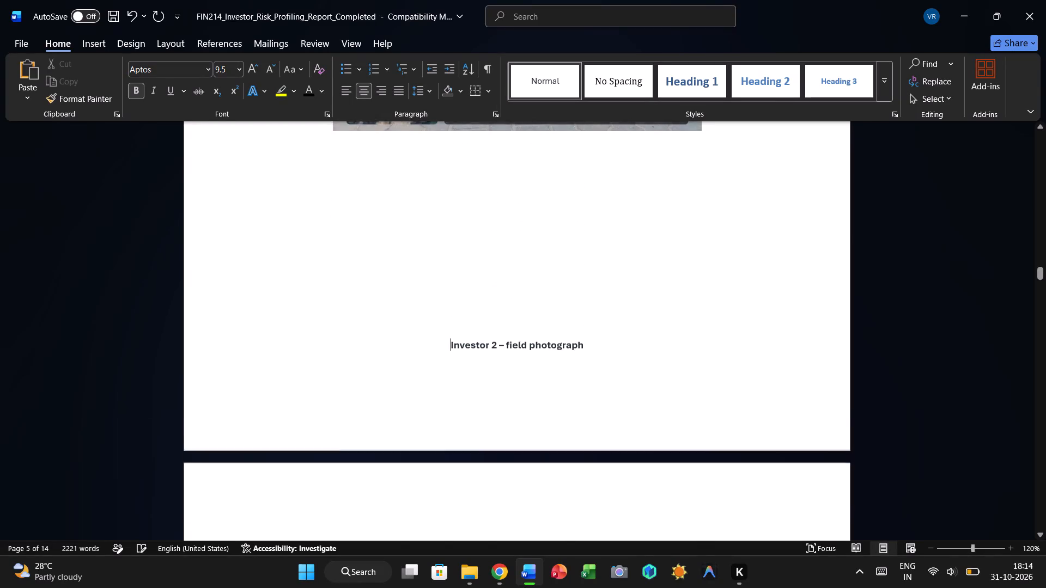
{"action": "scroll", "coordinate": [451, 239], "scroll_direction": "down", "scroll_amount": 1}
{"action": "key", "text": "Return"}
{"action": "key", "text": "Return"}
{"action": "key", "text": "Return"}
{"action": "key", "text": "Return"}
{"action": "key", "text": "BackSpace"}
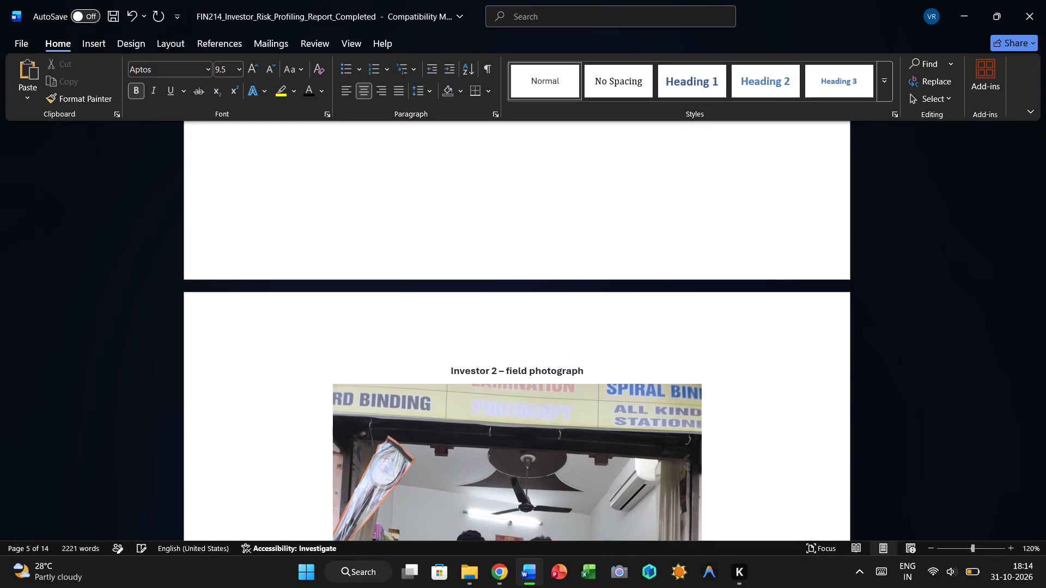
{"action": "key", "text": "BackSpace"}
{"action": "key", "text": "Return"}
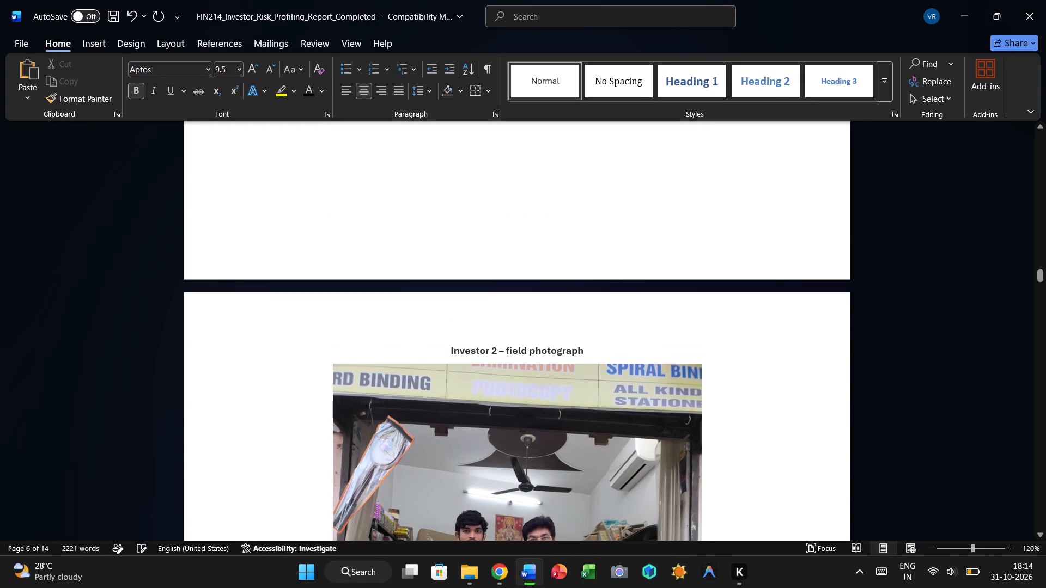
Insert blank lines before the "Investor 1 – field photograph" heading until it sits at the start of page 5, directly above its photograph.
{"action": "scroll", "coordinate": [546, 152], "scroll_direction": "up", "scroll_amount": 5}
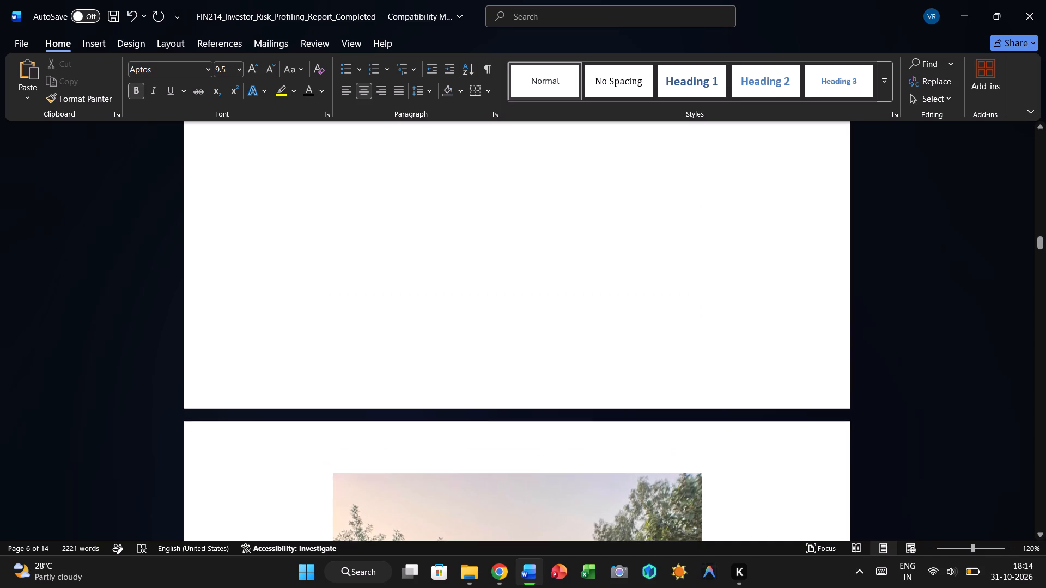
{"action": "scroll", "coordinate": [546, 152], "scroll_direction": "up", "scroll_amount": 2}
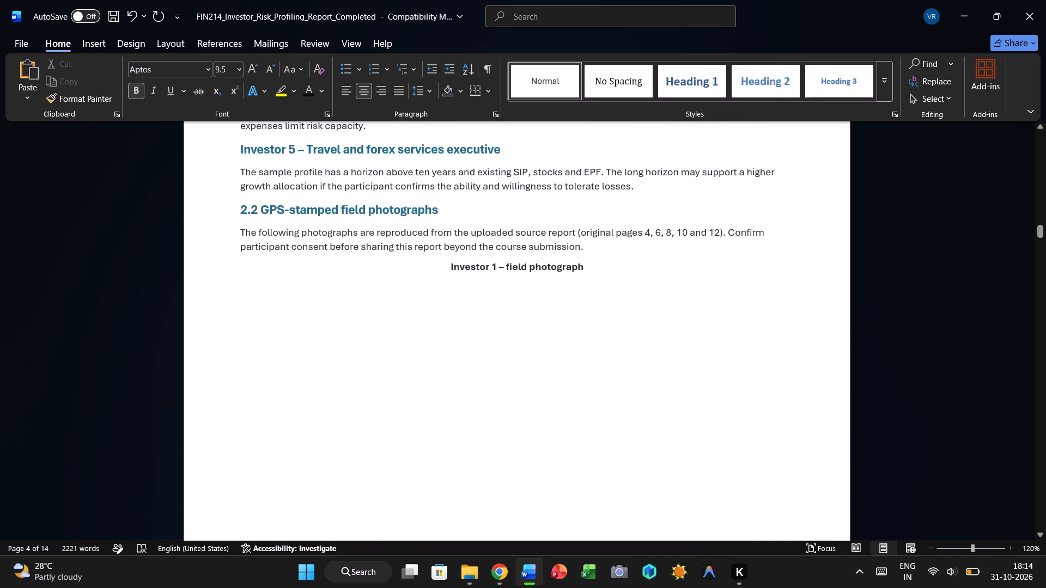
{"action": "left_click", "coordinate": [450, 267]}
{"action": "key", "text": "Return"}
{"action": "key", "text": "Return"}
{"action": "key", "text": "Return"}
{"action": "key", "text": "Return"}
{"action": "key", "text": "Return"}
{"action": "key", "text": "Return"}
{"action": "key", "text": "Return"}
{"action": "key", "text": "Return"}
{"action": "key", "text": "Return"}
{"action": "key", "text": "Return"}
{"action": "key", "text": "Return"}
{"action": "key", "text": "Return"}
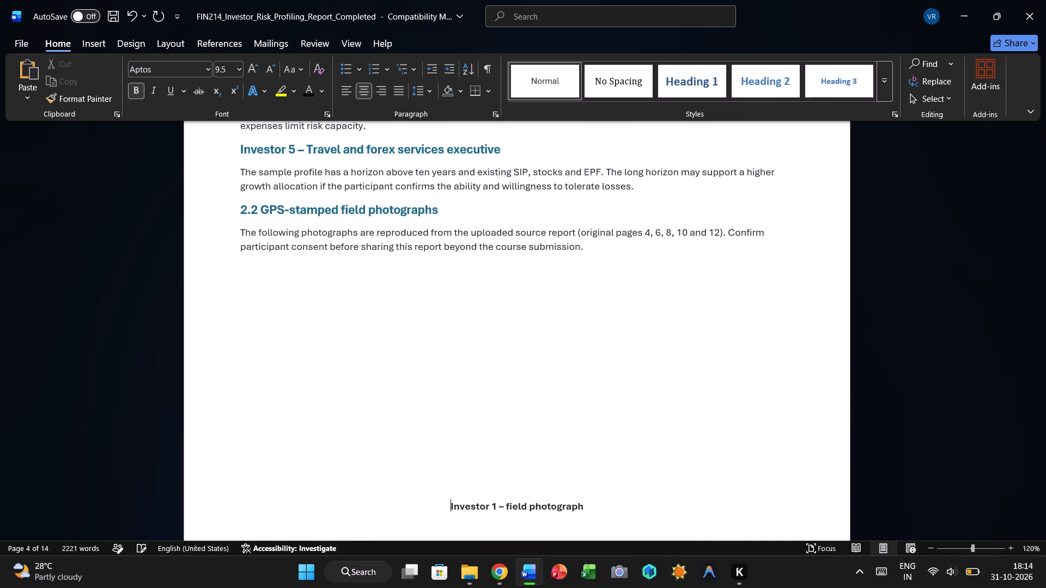
{"action": "key", "text": "Return"}
{"action": "key", "text": "Return"}
{"action": "scroll", "coordinate": [450, 267], "scroll_direction": "down", "scroll_amount": 3}
{"action": "key", "text": "Return"}
{"action": "key", "text": "Return"}
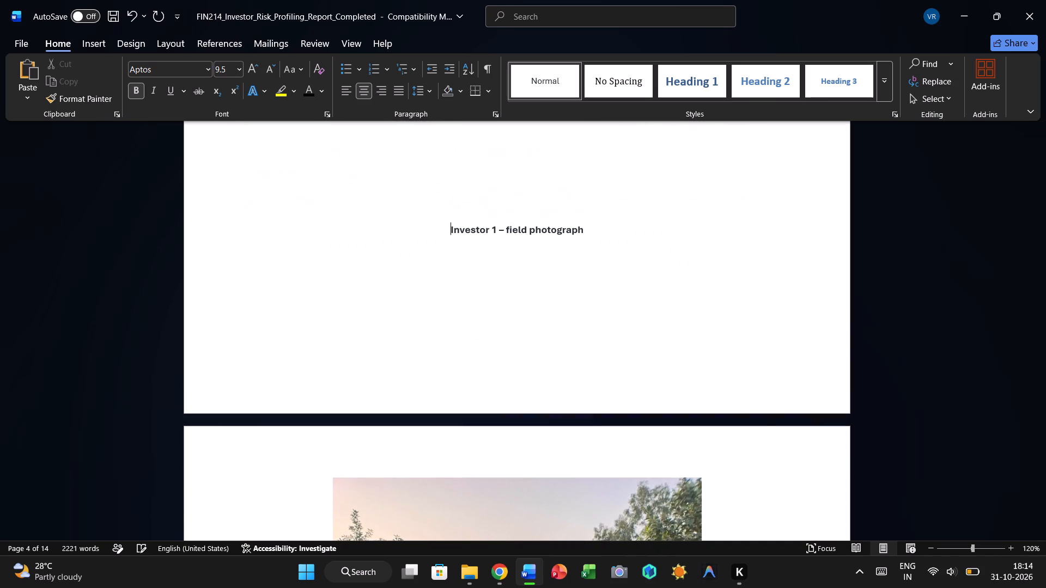
{"action": "key", "text": "Return"}
{"action": "key", "text": "Return"}
{"action": "key", "text": "Return"}
{"action": "key", "text": "Return"}
{"action": "key", "text": "Return"}
{"action": "key", "text": "Return"}
{"action": "key", "text": "Return"}
{"action": "key", "text": "Return"}
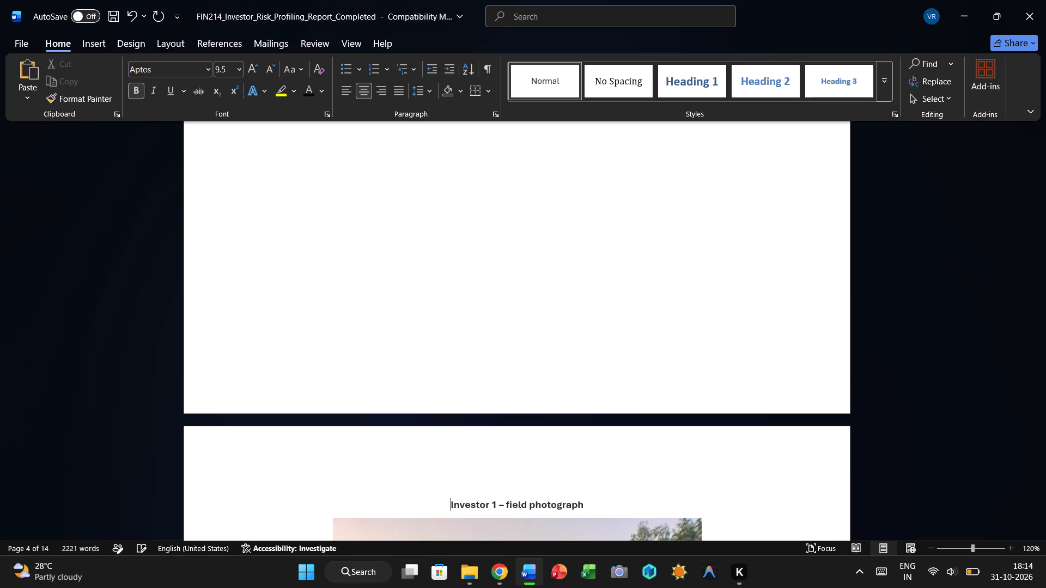
{"action": "key", "text": "BackSpace"}
{"action": "scroll", "coordinate": [495, 174], "scroll_direction": "down", "scroll_amount": 2}
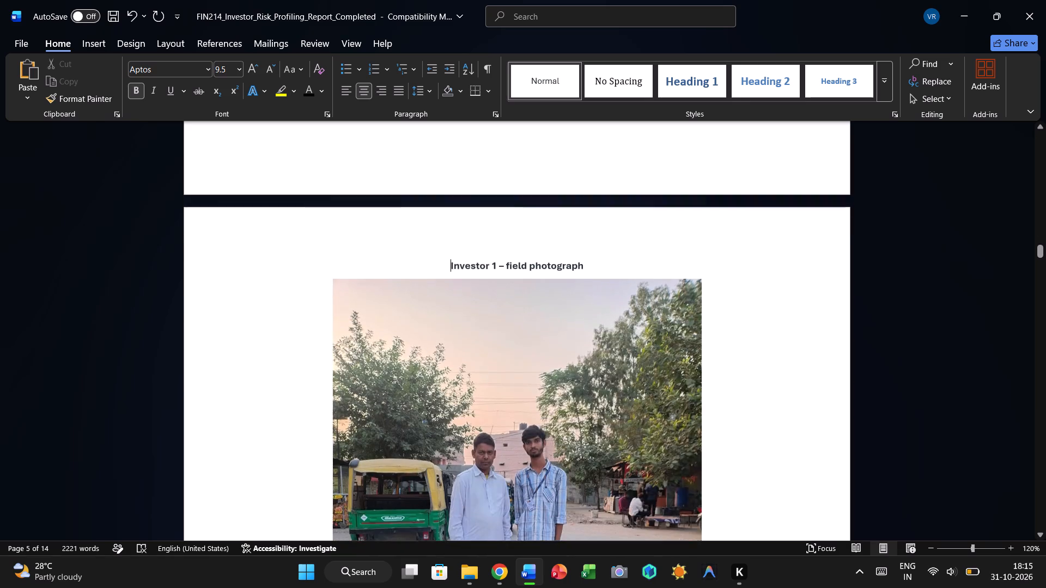
Review the report's opening sections, from the objectives and profile tables to the investor-wise notes and section 2.2.
{"action": "scroll", "coordinate": [495, 174], "scroll_direction": "down", "scroll_amount": 4}
{"action": "scroll", "coordinate": [495, 174], "scroll_direction": "up", "scroll_amount": 12}
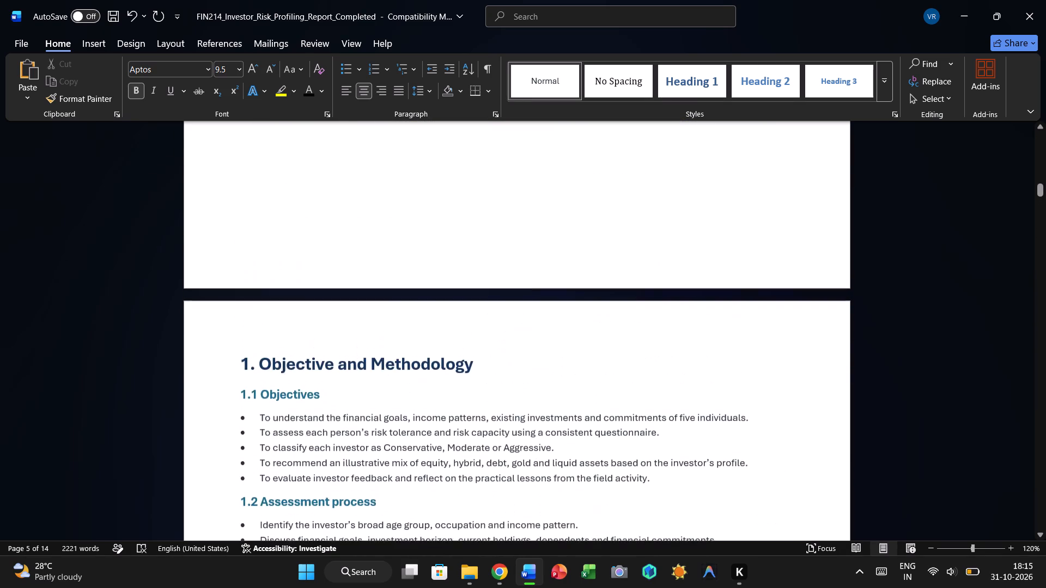
{"action": "scroll", "coordinate": [495, 174], "scroll_direction": "left", "scroll_amount": 1}
{"action": "scroll", "coordinate": [495, 174], "scroll_direction": "right", "scroll_amount": 1}
{"action": "scroll", "coordinate": [495, 174], "scroll_direction": "left", "scroll_amount": 1}
{"action": "scroll", "coordinate": [495, 174], "scroll_direction": "right", "scroll_amount": 1}
{"action": "scroll", "coordinate": [495, 174], "scroll_direction": "left", "scroll_amount": 1}
{"action": "scroll", "coordinate": [495, 174], "scroll_direction": "down", "scroll_amount": 4}
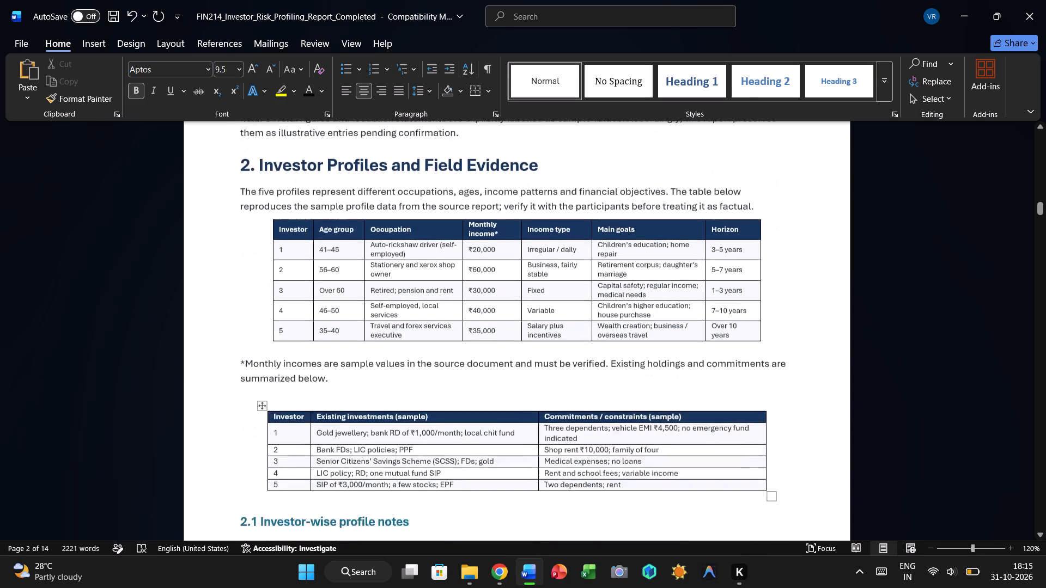
{"action": "scroll", "coordinate": [495, 174], "scroll_direction": "down", "scroll_amount": 3}
{"action": "scroll", "coordinate": [495, 174], "scroll_direction": "up", "scroll_amount": 3}
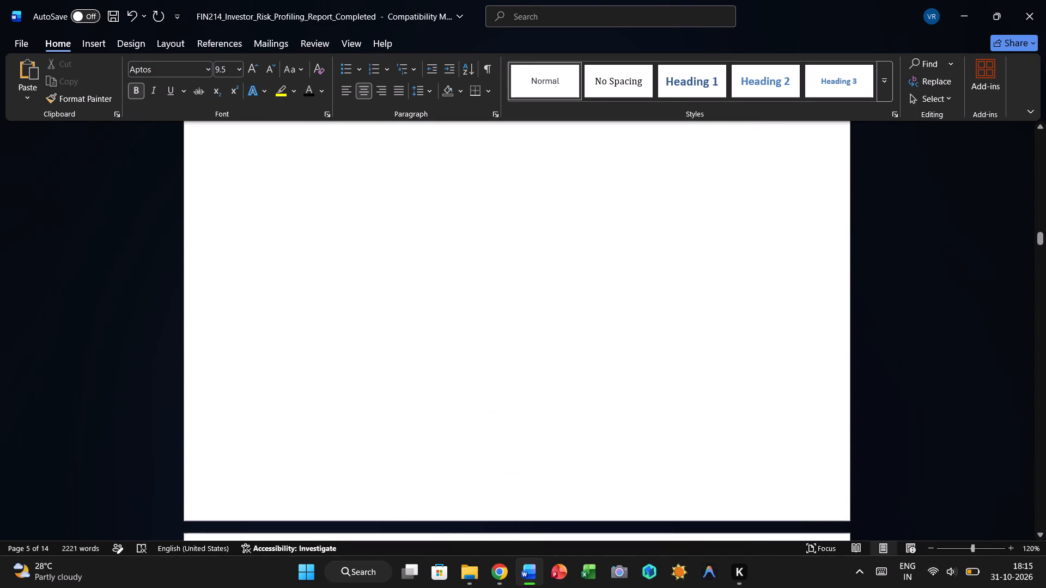
{"action": "scroll", "coordinate": [495, 174], "scroll_direction": "up", "scroll_amount": 2}
{"action": "scroll", "coordinate": [495, 174], "scroll_direction": "right", "scroll_amount": 1}
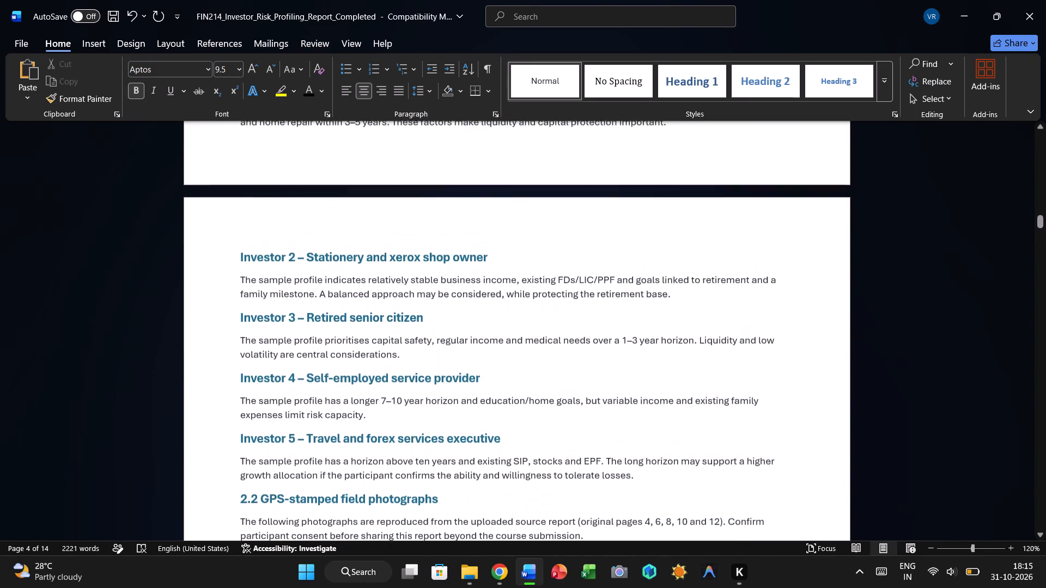
{"action": "scroll", "coordinate": [495, 174], "scroll_direction": "right", "scroll_amount": 1}
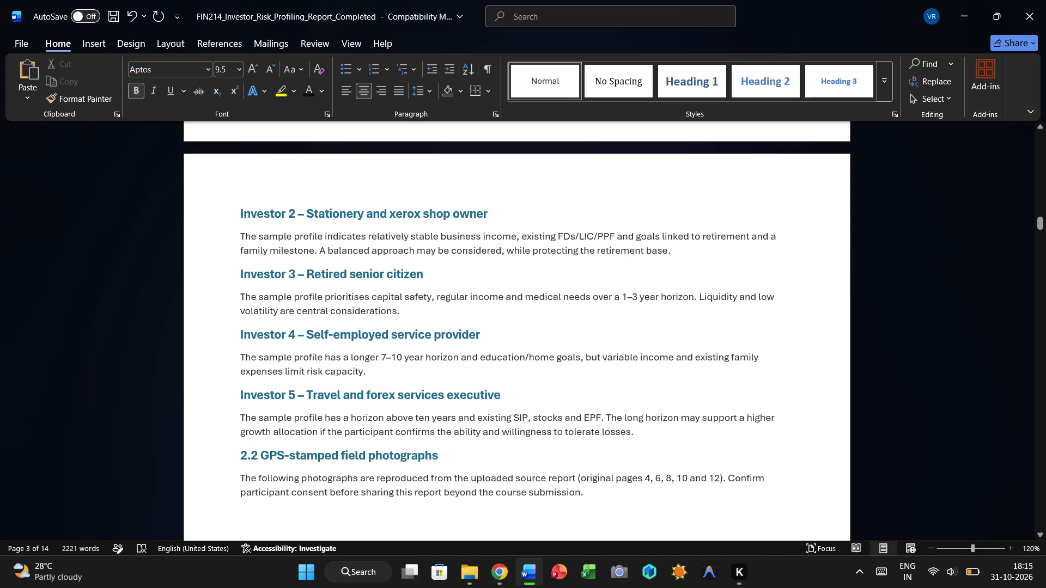
Delete the two-line source and consent paragraph beneath the "2.2 GPS-stamped field photographs" heading.
{"action": "left_click", "coordinate": [592, 493]}
{"action": "left_click_drag", "start_coordinate": [592, 493], "coordinate": [228, 480]}
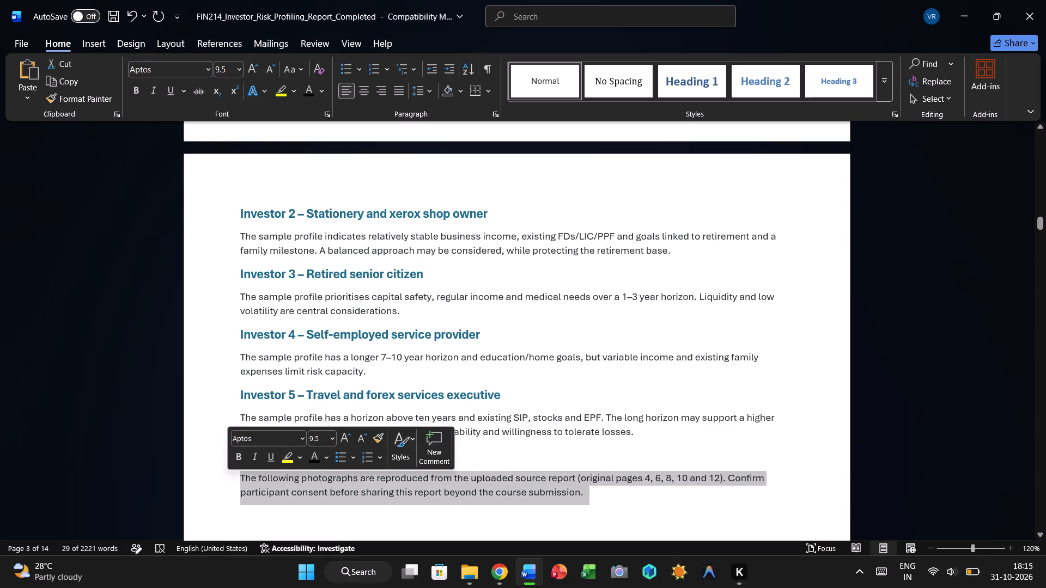
{"action": "key", "text": "BackSpace"}
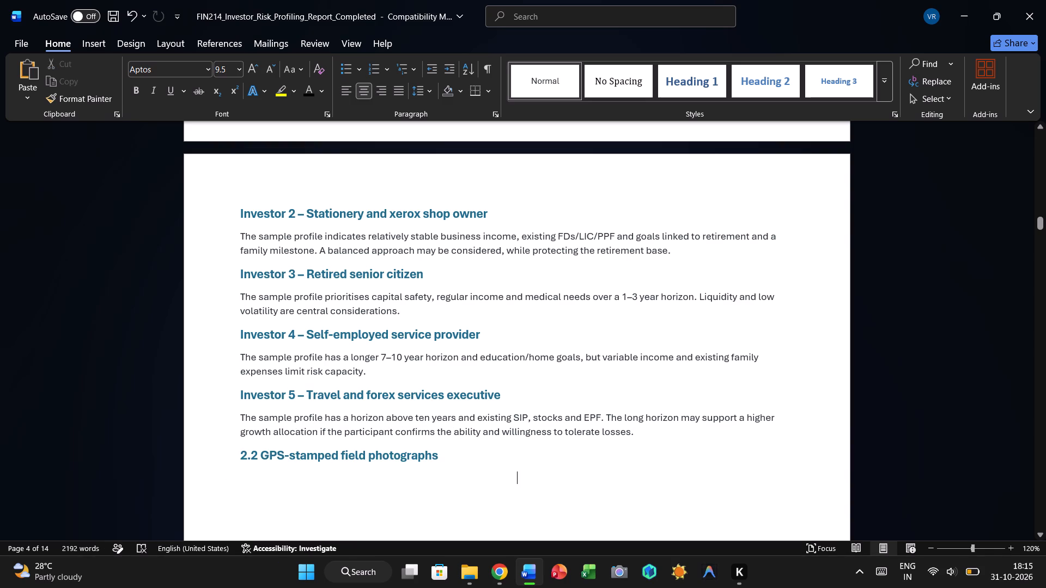
Insert one blank line above the "2.2 GPS-stamped field photographs" heading.
{"action": "left_click", "coordinate": [238, 456]}
{"action": "key", "text": "Return"}
Review the layout of headings, blank areas and field photographs across the report's first six pages.
{"action": "scroll", "coordinate": [238, 456], "scroll_direction": "down", "scroll_amount": 2}
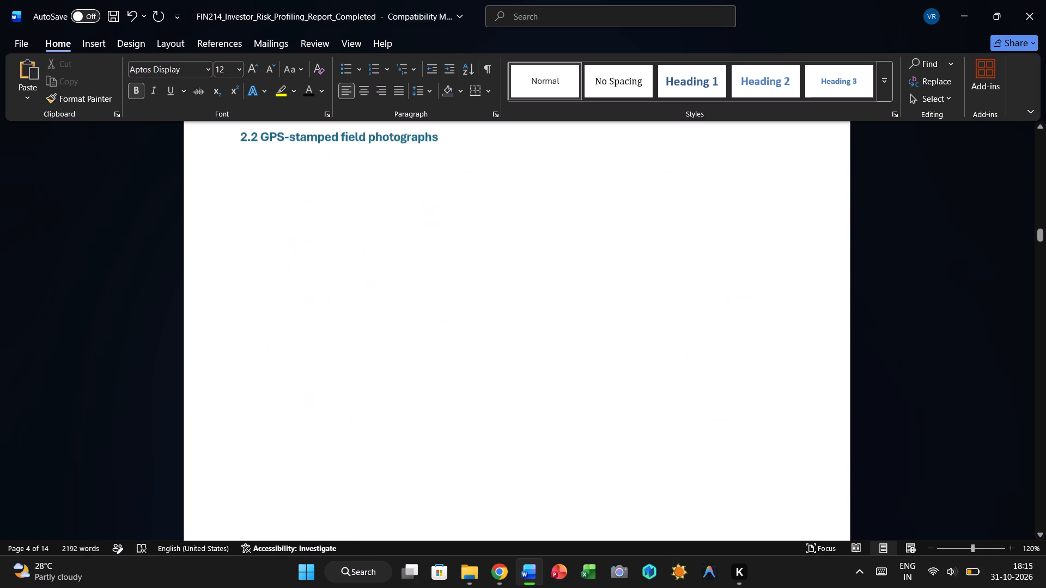
{"action": "scroll", "coordinate": [238, 456], "scroll_direction": "down", "scroll_amount": 2}
{"action": "scroll", "coordinate": [365, 381], "scroll_direction": "down", "scroll_amount": 3, "text": "ctrl"}
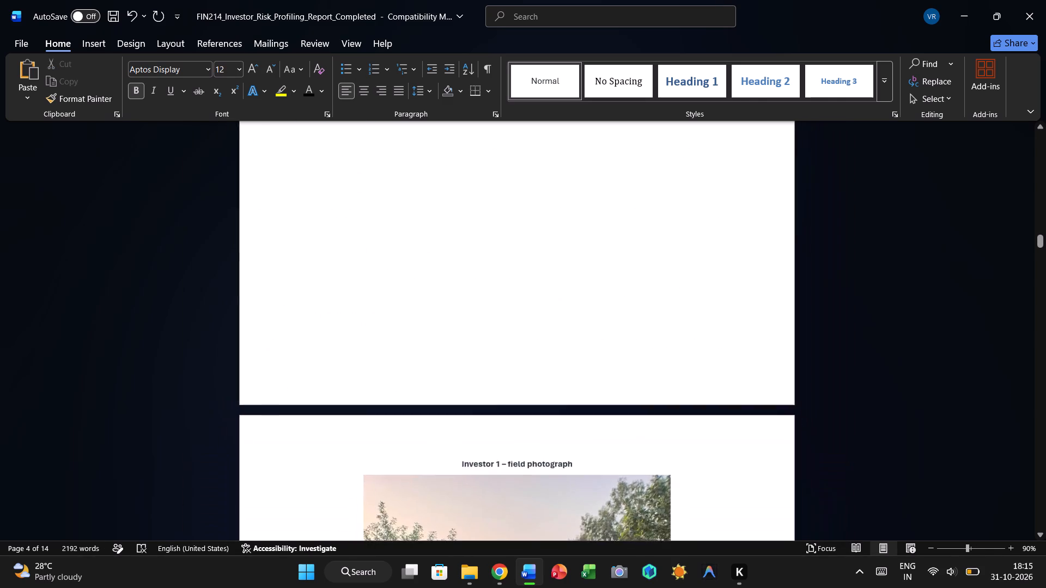
{"action": "scroll", "coordinate": [365, 381], "scroll_direction": "down", "scroll_amount": 2, "text": "ctrl"}
{"action": "scroll", "coordinate": [365, 381], "scroll_direction": "up", "scroll_amount": 5}
{"action": "scroll", "coordinate": [365, 381], "scroll_direction": "down", "scroll_amount": 1}
{"action": "scroll", "coordinate": [365, 381], "scroll_direction": "up", "scroll_amount": 1}
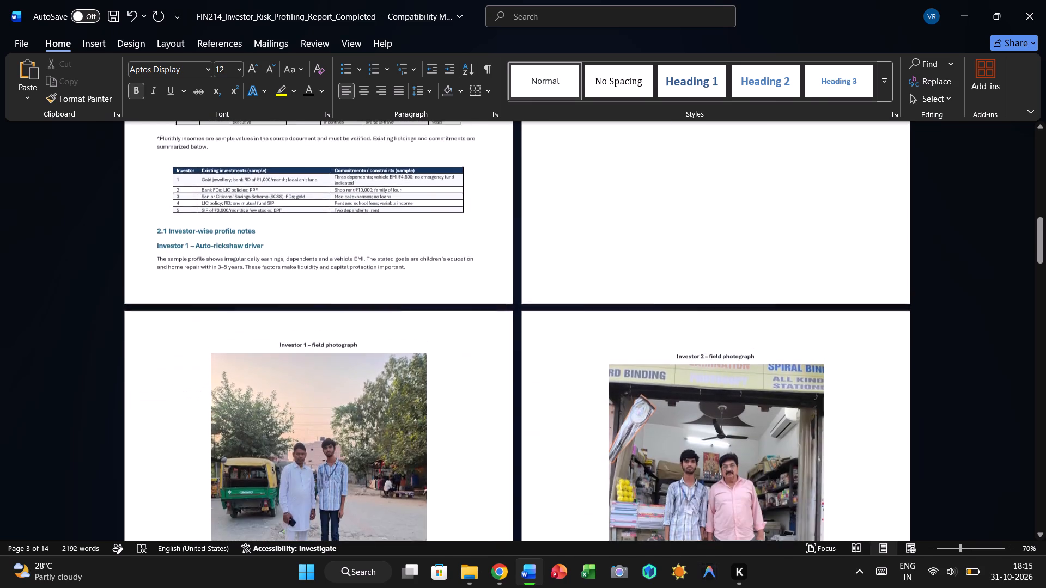
{"action": "scroll", "coordinate": [365, 381], "scroll_direction": "up", "scroll_amount": 1}
{"action": "scroll", "coordinate": [479, 363], "scroll_direction": "down", "scroll_amount": 3}
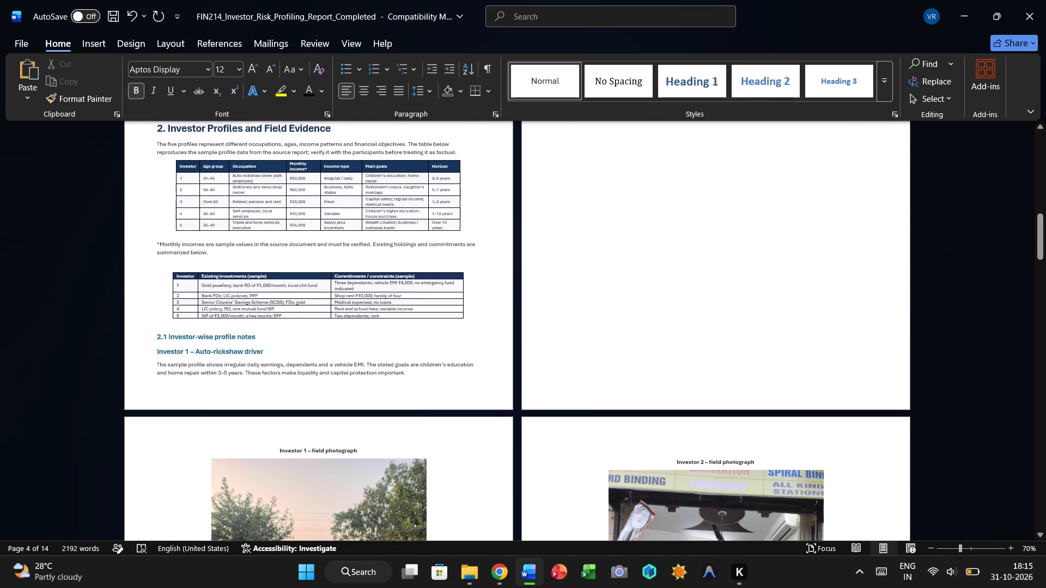
{"action": "scroll", "coordinate": [326, 403], "scroll_direction": "right", "scroll_amount": 1}
{"action": "scroll", "coordinate": [326, 403], "scroll_direction": "down", "scroll_amount": 2, "text": "ctrl"}
{"action": "scroll", "coordinate": [428, 403], "scroll_direction": "up", "scroll_amount": 1}
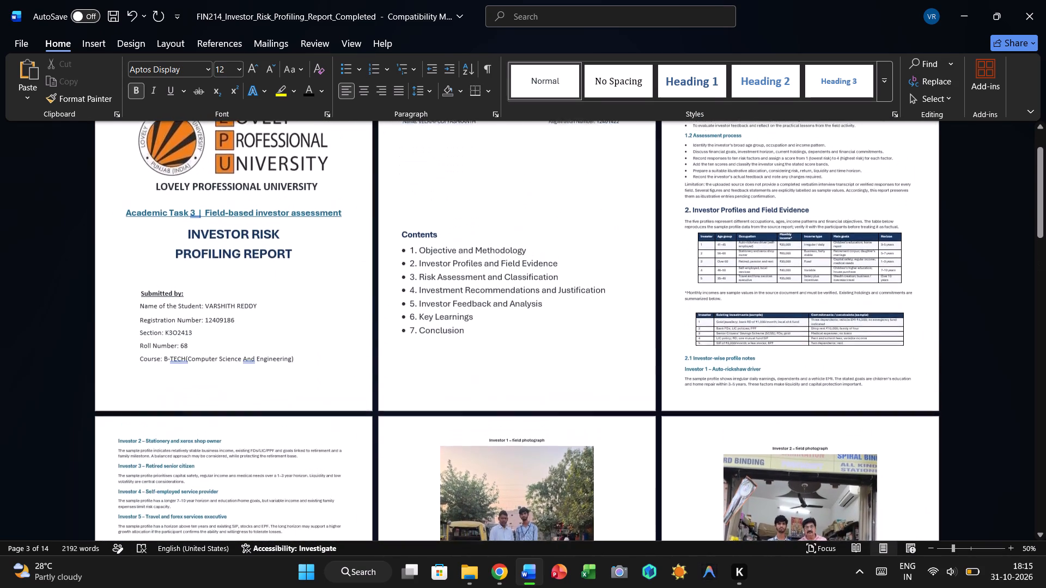
{"action": "scroll", "coordinate": [428, 403], "scroll_direction": "up", "scroll_amount": 1}
{"action": "scroll", "coordinate": [255, 249], "scroll_direction": "up", "scroll_amount": 9, "text": "ctrl"}
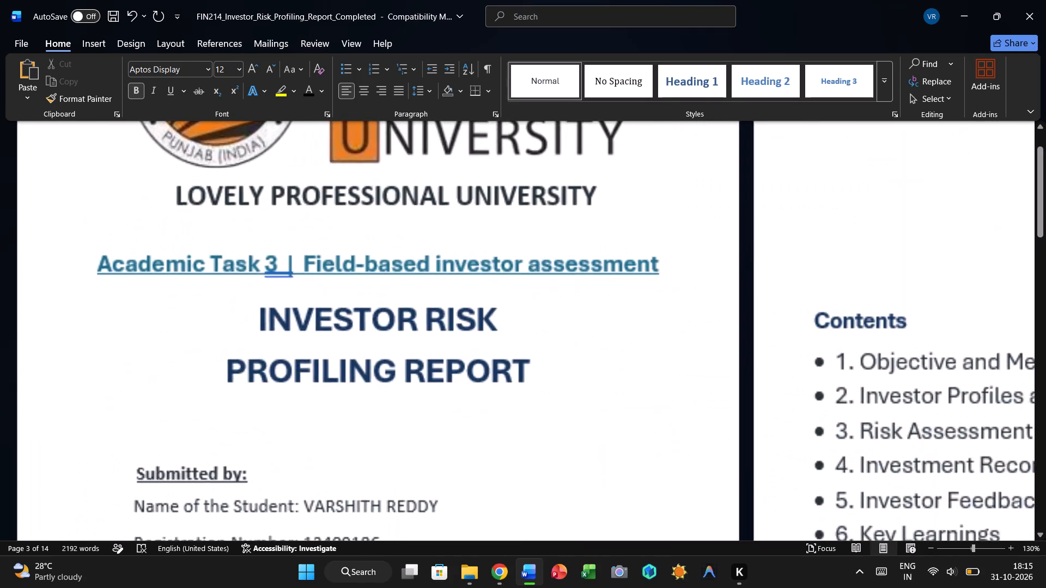
{"action": "scroll", "coordinate": [371, 332], "scroll_direction": "down", "scroll_amount": 12}
{"action": "scroll", "coordinate": [371, 332], "scroll_direction": "down", "scroll_amount": 14}
{"action": "scroll", "coordinate": [371, 332], "scroll_direction": "up", "scroll_amount": 3}
{"action": "scroll", "coordinate": [371, 332], "scroll_direction": "down", "scroll_amount": 4}
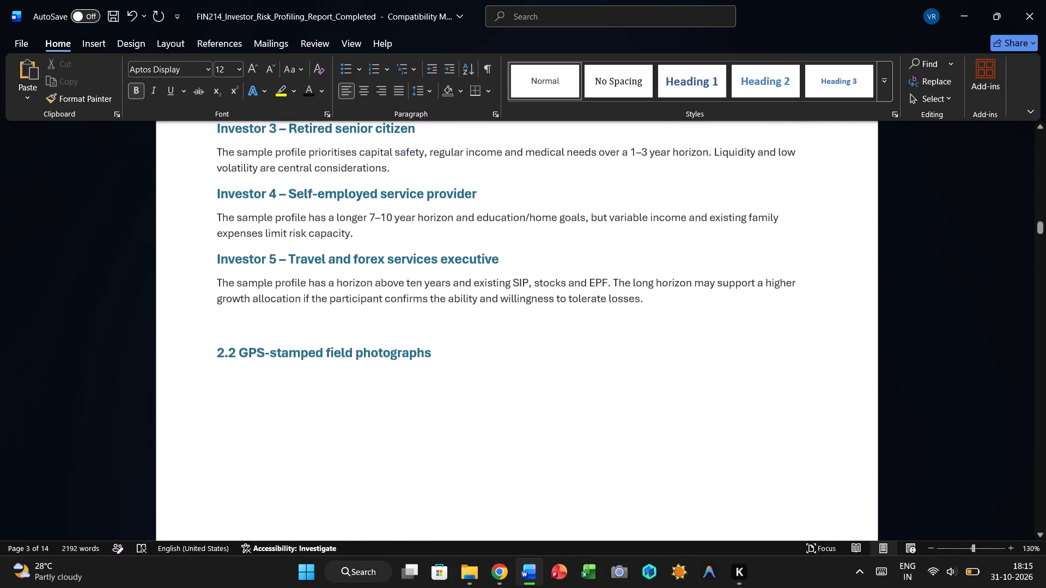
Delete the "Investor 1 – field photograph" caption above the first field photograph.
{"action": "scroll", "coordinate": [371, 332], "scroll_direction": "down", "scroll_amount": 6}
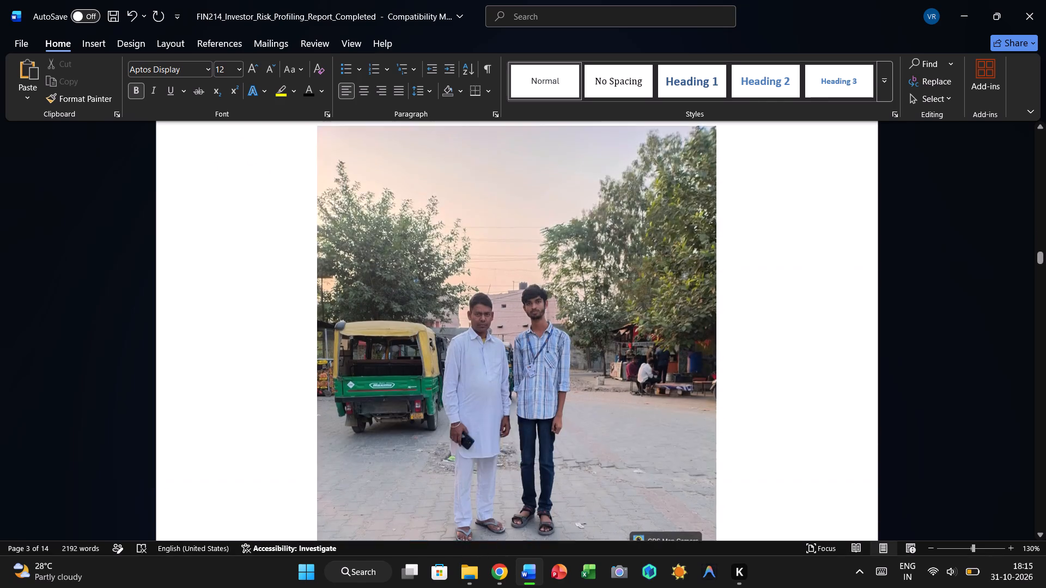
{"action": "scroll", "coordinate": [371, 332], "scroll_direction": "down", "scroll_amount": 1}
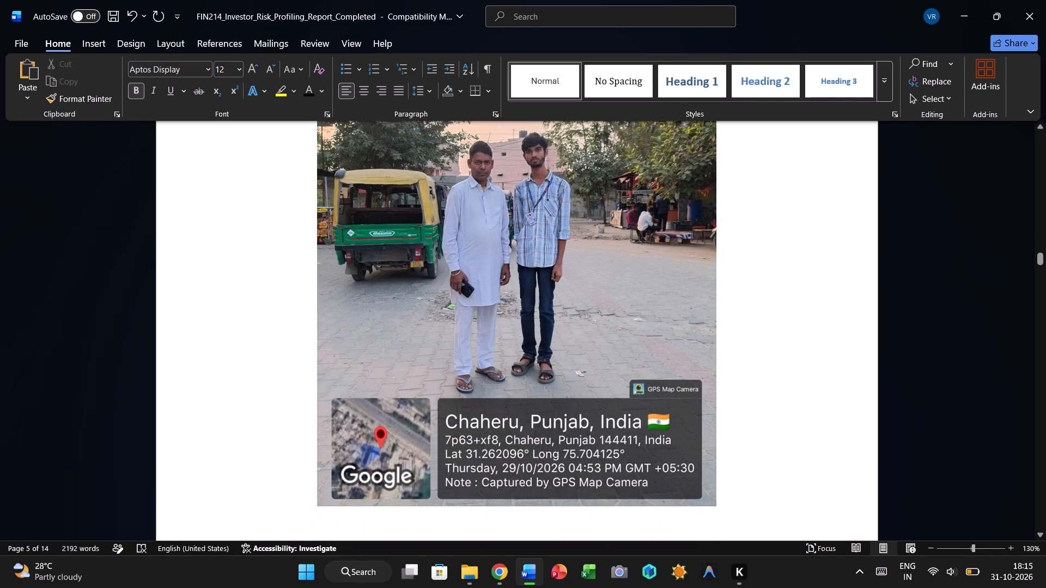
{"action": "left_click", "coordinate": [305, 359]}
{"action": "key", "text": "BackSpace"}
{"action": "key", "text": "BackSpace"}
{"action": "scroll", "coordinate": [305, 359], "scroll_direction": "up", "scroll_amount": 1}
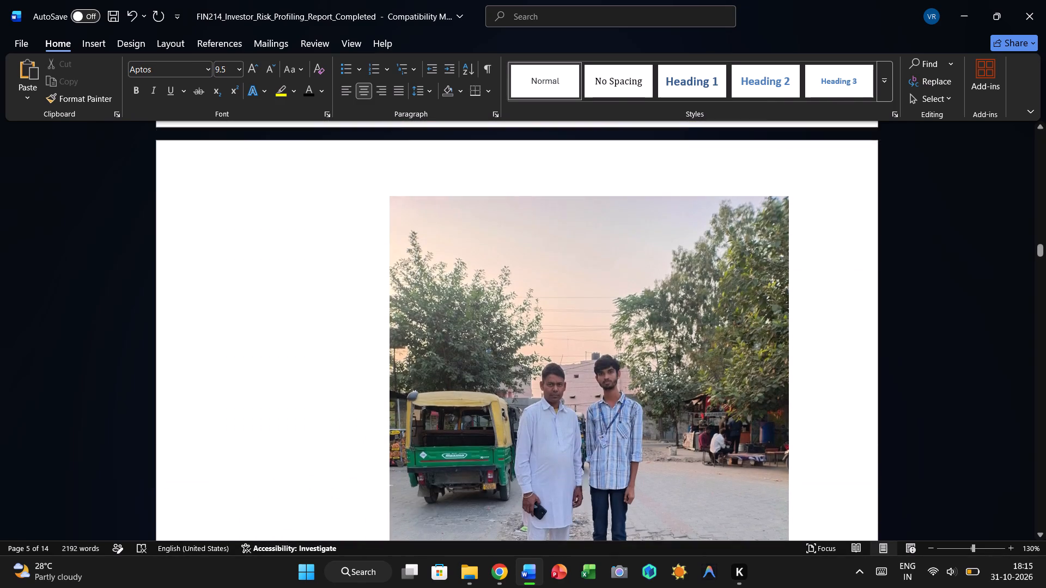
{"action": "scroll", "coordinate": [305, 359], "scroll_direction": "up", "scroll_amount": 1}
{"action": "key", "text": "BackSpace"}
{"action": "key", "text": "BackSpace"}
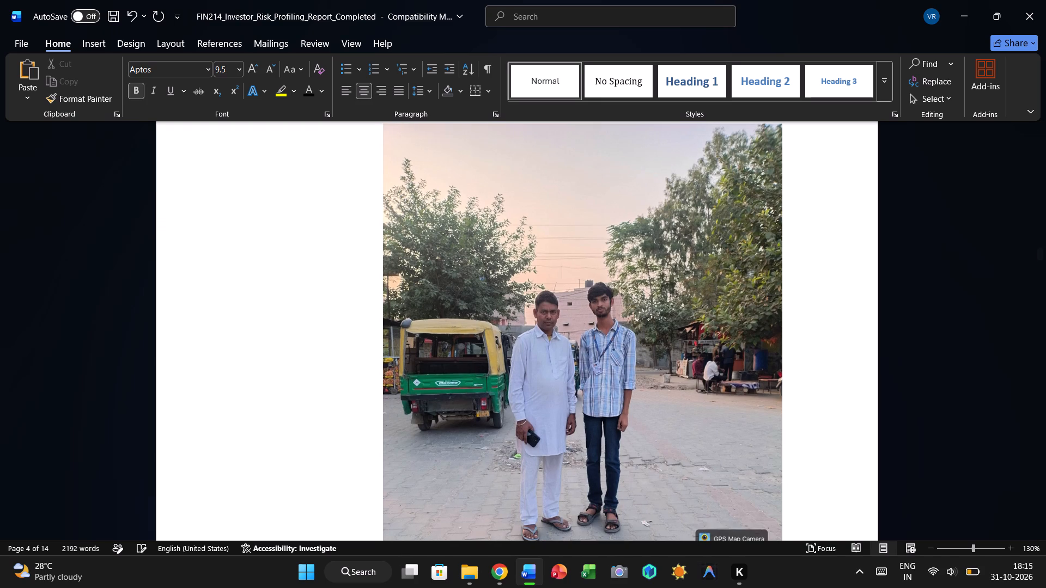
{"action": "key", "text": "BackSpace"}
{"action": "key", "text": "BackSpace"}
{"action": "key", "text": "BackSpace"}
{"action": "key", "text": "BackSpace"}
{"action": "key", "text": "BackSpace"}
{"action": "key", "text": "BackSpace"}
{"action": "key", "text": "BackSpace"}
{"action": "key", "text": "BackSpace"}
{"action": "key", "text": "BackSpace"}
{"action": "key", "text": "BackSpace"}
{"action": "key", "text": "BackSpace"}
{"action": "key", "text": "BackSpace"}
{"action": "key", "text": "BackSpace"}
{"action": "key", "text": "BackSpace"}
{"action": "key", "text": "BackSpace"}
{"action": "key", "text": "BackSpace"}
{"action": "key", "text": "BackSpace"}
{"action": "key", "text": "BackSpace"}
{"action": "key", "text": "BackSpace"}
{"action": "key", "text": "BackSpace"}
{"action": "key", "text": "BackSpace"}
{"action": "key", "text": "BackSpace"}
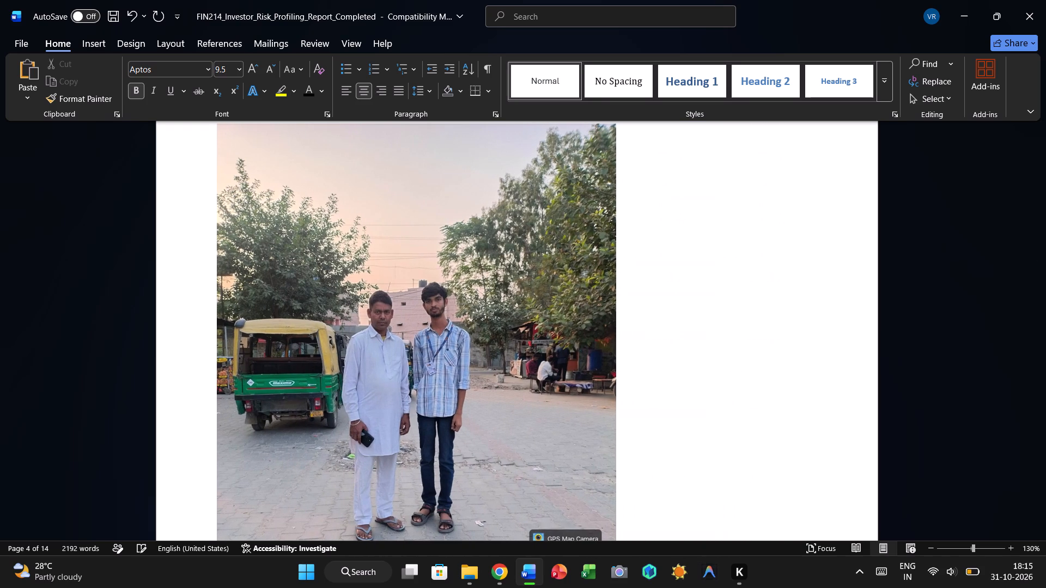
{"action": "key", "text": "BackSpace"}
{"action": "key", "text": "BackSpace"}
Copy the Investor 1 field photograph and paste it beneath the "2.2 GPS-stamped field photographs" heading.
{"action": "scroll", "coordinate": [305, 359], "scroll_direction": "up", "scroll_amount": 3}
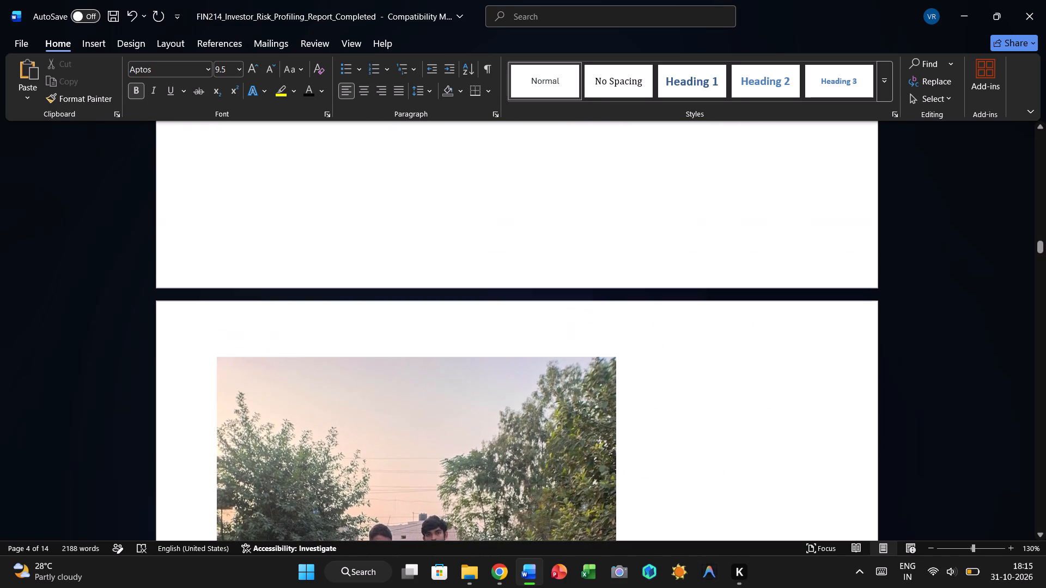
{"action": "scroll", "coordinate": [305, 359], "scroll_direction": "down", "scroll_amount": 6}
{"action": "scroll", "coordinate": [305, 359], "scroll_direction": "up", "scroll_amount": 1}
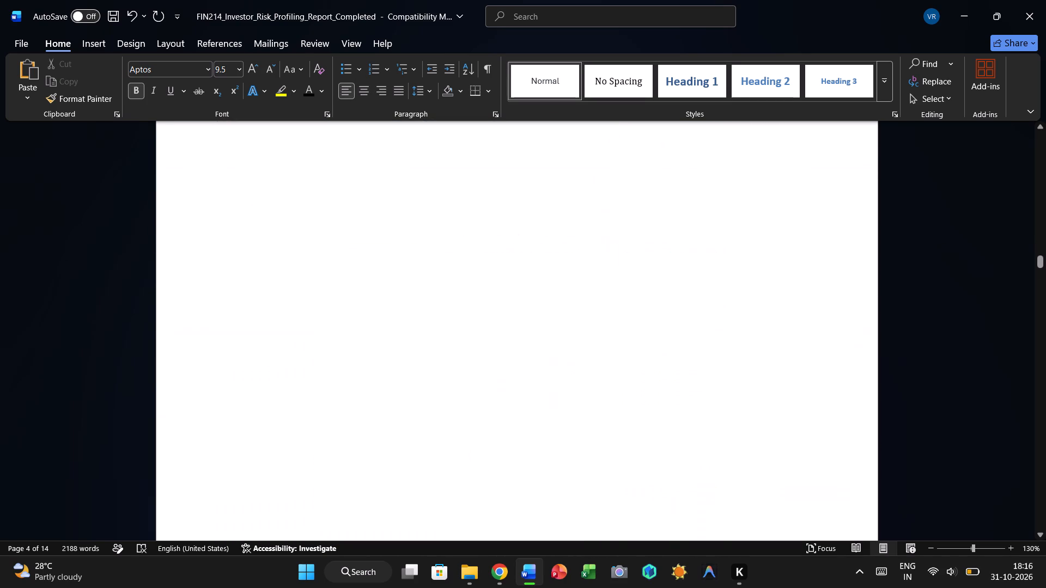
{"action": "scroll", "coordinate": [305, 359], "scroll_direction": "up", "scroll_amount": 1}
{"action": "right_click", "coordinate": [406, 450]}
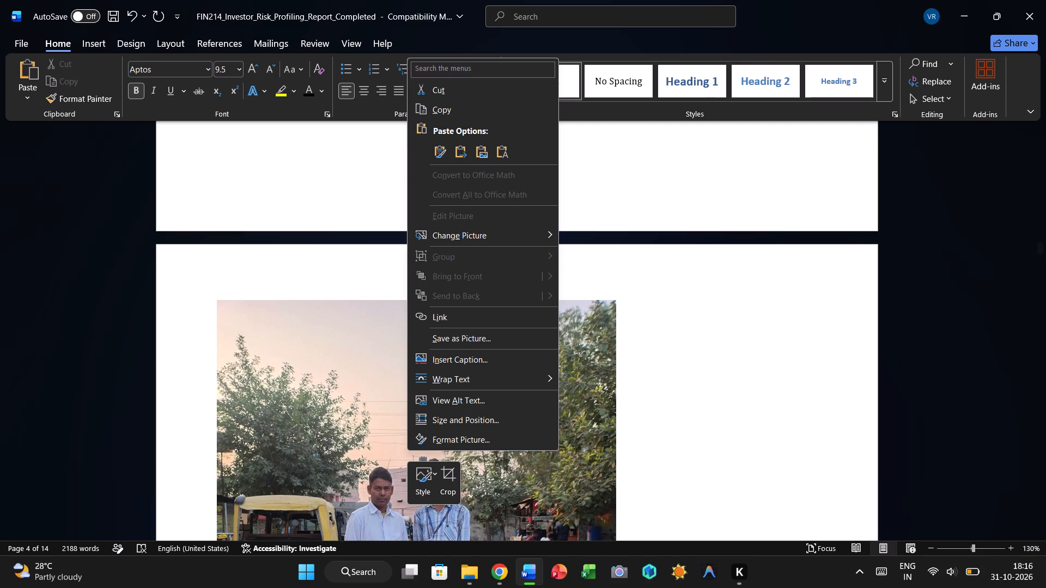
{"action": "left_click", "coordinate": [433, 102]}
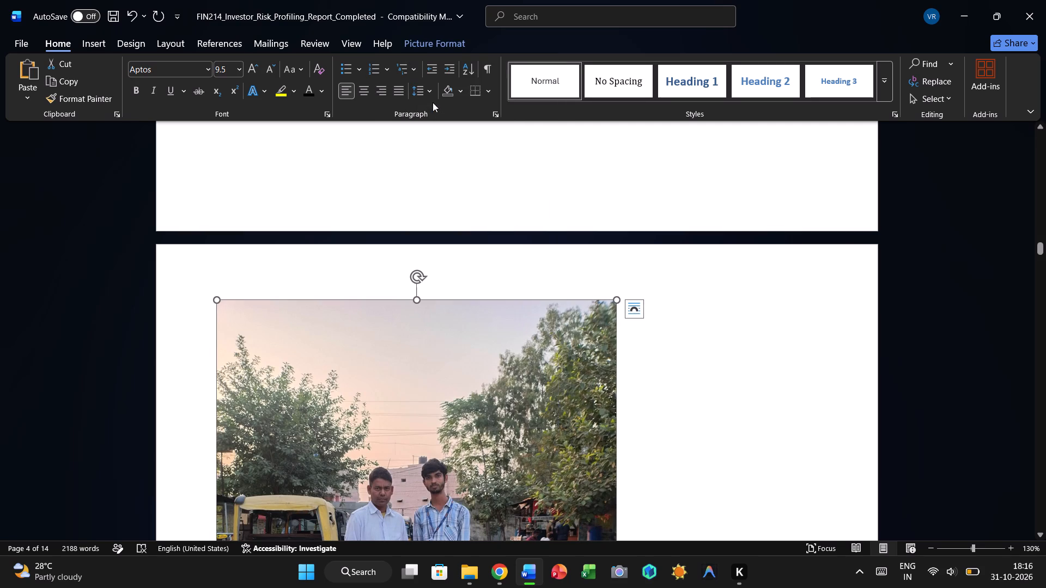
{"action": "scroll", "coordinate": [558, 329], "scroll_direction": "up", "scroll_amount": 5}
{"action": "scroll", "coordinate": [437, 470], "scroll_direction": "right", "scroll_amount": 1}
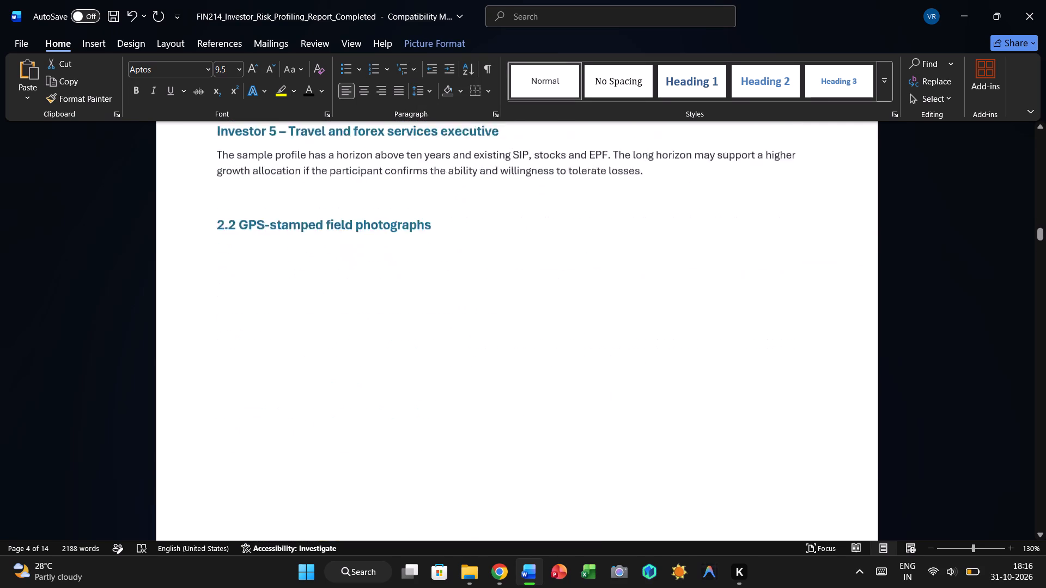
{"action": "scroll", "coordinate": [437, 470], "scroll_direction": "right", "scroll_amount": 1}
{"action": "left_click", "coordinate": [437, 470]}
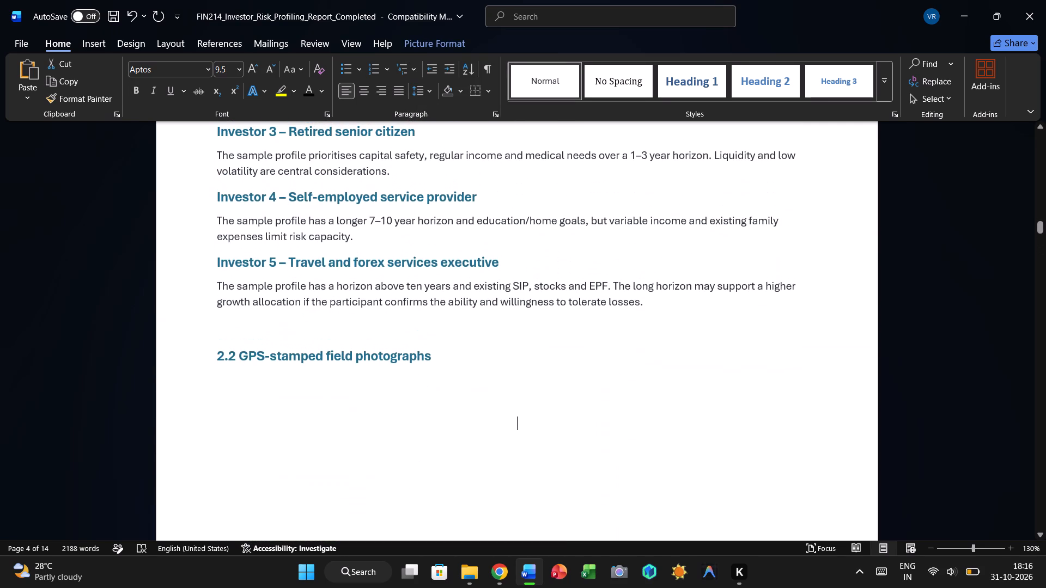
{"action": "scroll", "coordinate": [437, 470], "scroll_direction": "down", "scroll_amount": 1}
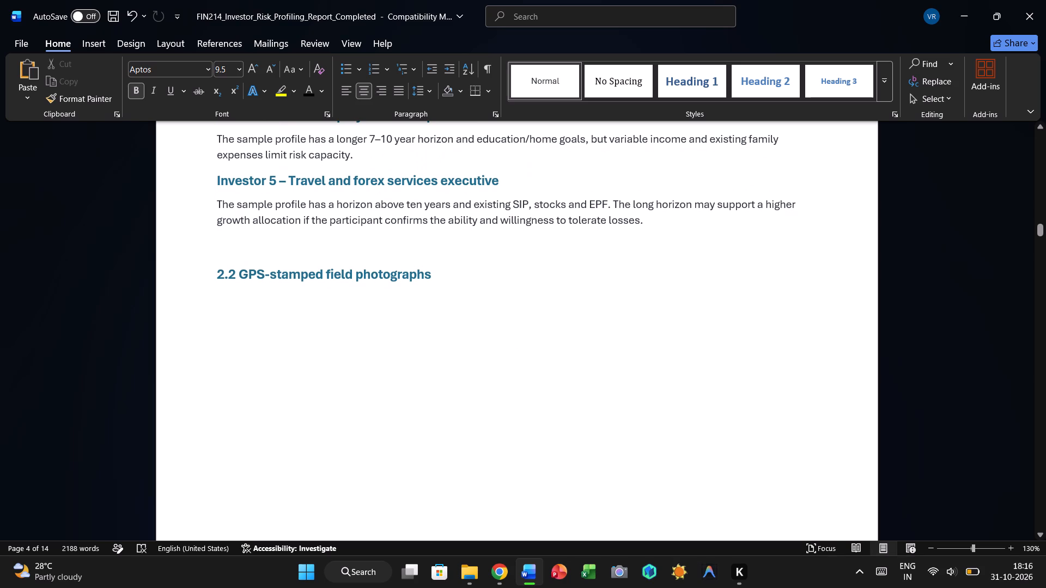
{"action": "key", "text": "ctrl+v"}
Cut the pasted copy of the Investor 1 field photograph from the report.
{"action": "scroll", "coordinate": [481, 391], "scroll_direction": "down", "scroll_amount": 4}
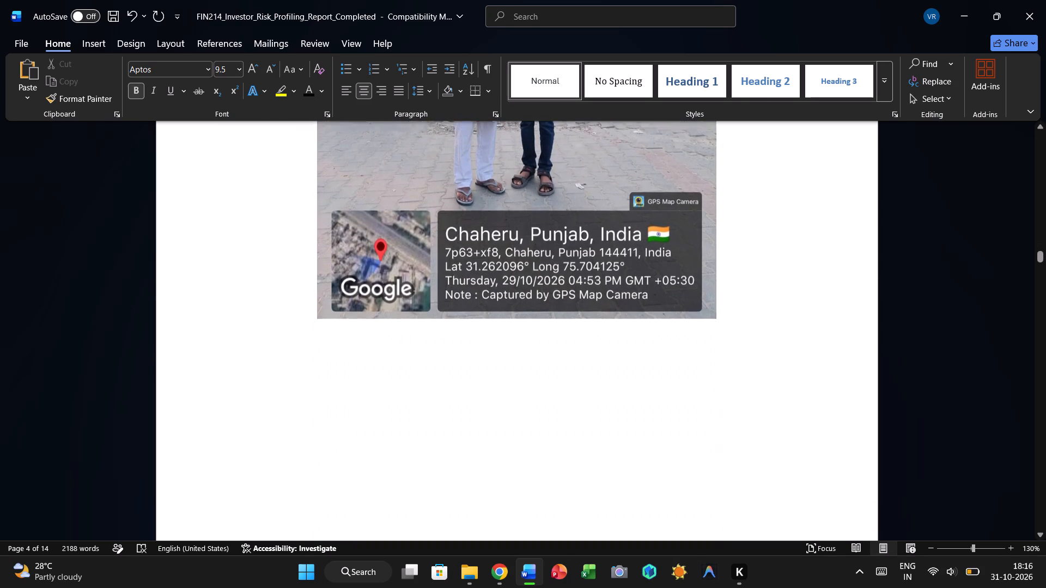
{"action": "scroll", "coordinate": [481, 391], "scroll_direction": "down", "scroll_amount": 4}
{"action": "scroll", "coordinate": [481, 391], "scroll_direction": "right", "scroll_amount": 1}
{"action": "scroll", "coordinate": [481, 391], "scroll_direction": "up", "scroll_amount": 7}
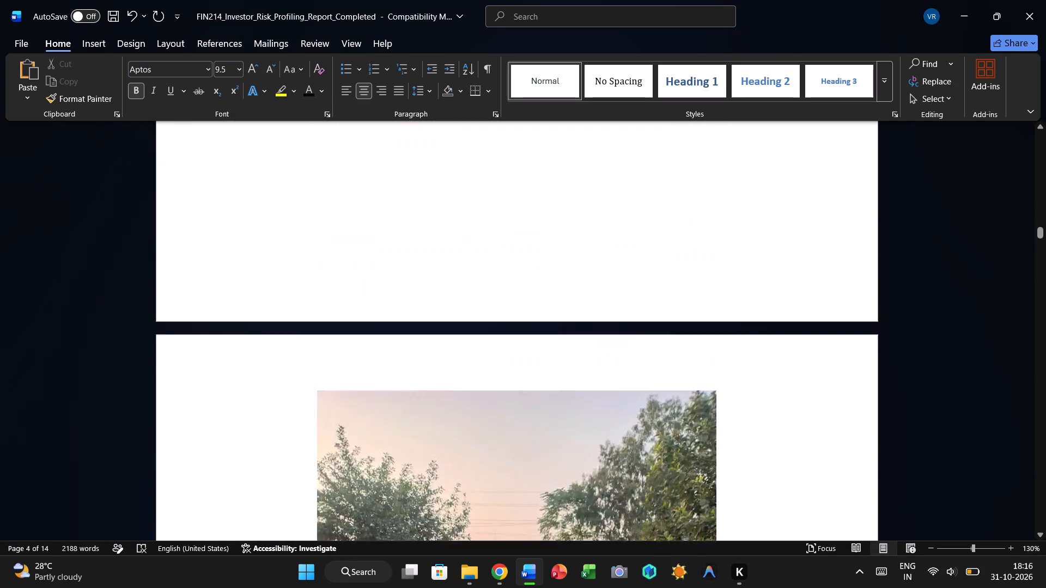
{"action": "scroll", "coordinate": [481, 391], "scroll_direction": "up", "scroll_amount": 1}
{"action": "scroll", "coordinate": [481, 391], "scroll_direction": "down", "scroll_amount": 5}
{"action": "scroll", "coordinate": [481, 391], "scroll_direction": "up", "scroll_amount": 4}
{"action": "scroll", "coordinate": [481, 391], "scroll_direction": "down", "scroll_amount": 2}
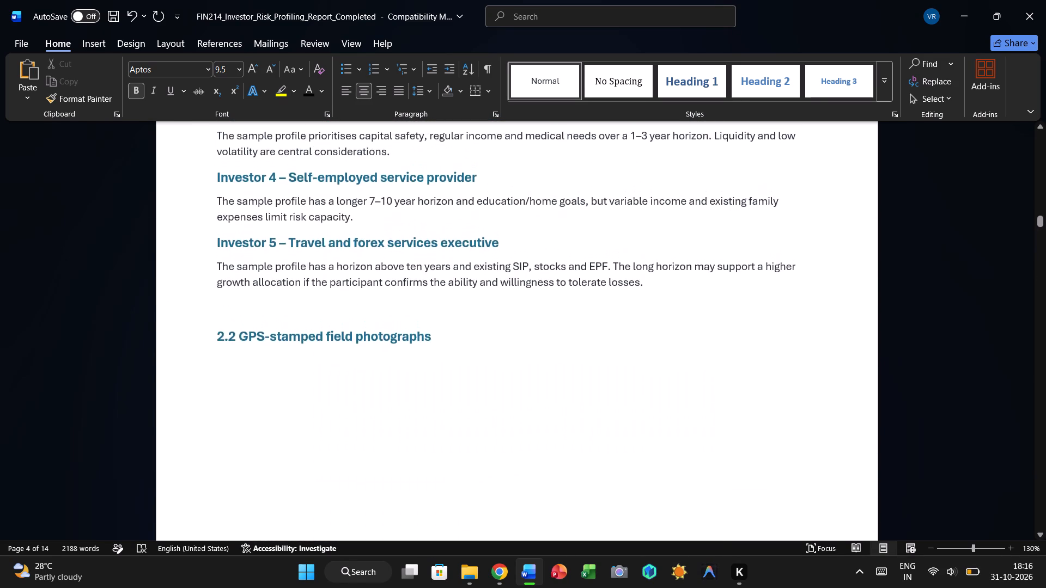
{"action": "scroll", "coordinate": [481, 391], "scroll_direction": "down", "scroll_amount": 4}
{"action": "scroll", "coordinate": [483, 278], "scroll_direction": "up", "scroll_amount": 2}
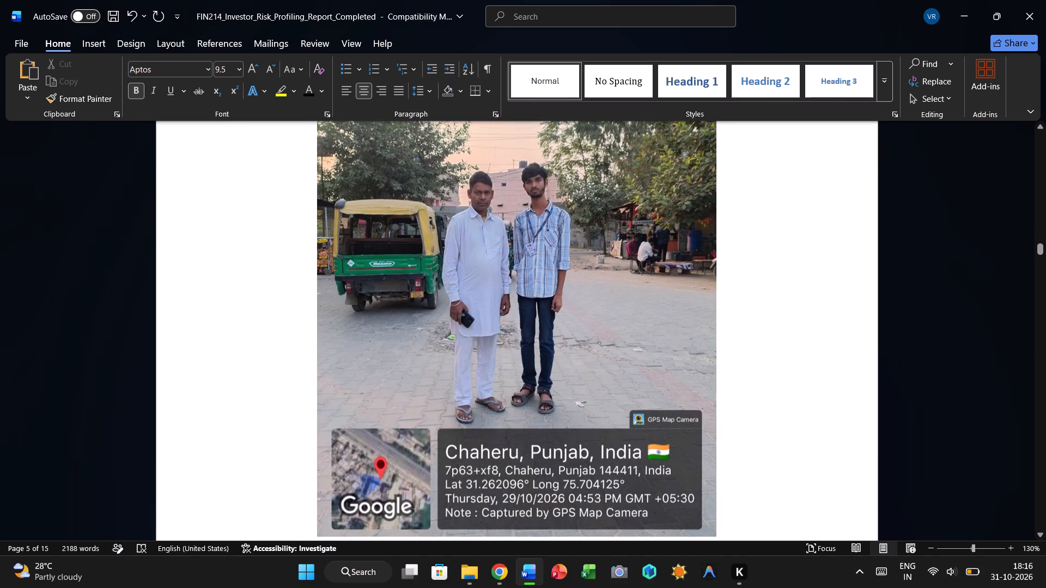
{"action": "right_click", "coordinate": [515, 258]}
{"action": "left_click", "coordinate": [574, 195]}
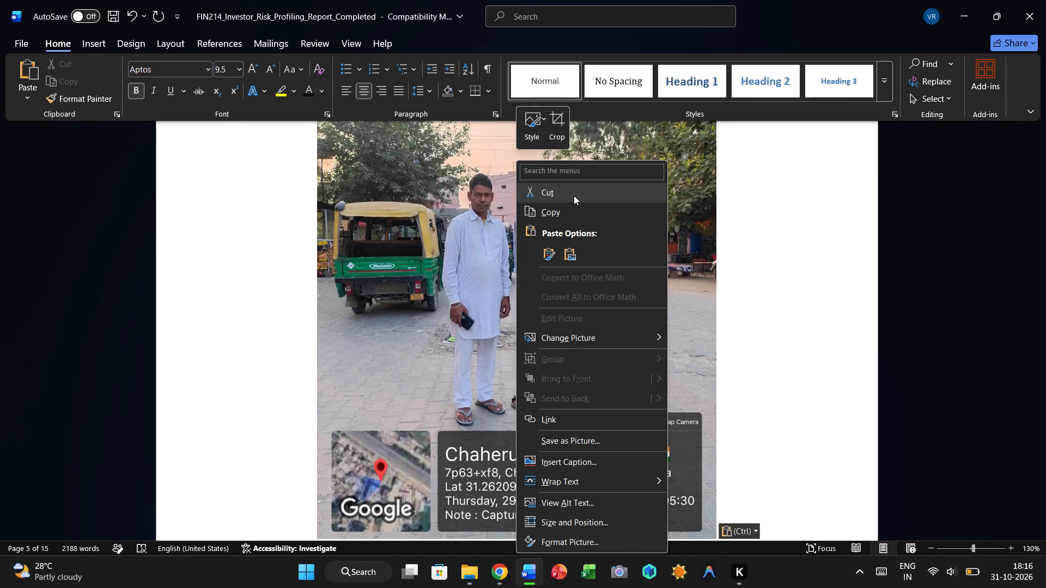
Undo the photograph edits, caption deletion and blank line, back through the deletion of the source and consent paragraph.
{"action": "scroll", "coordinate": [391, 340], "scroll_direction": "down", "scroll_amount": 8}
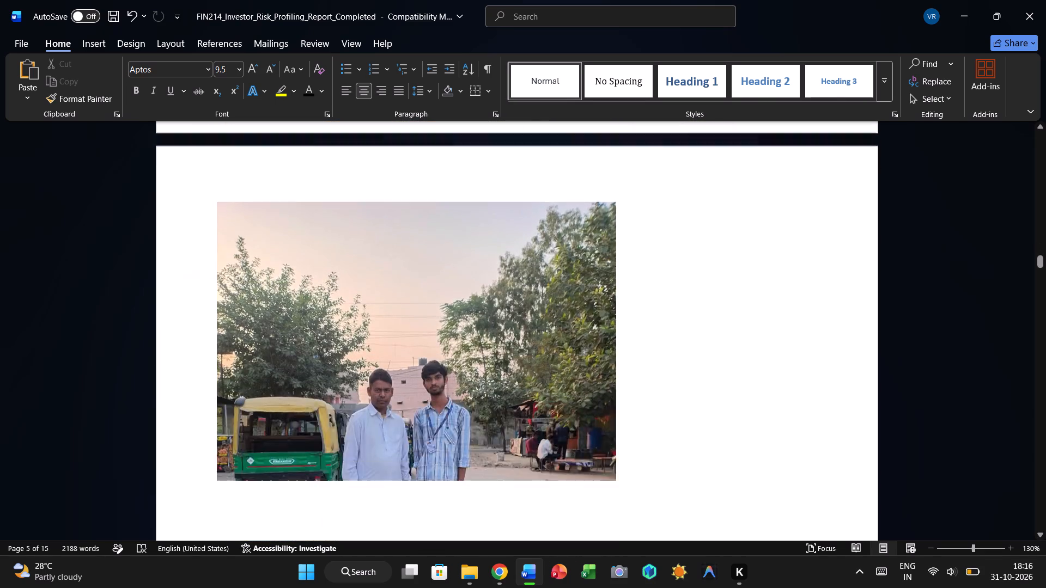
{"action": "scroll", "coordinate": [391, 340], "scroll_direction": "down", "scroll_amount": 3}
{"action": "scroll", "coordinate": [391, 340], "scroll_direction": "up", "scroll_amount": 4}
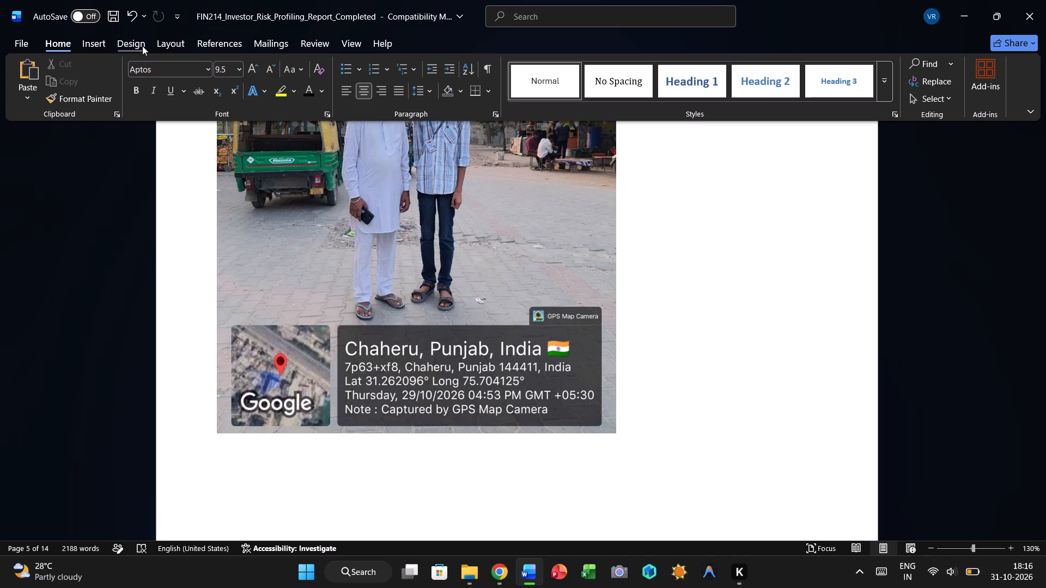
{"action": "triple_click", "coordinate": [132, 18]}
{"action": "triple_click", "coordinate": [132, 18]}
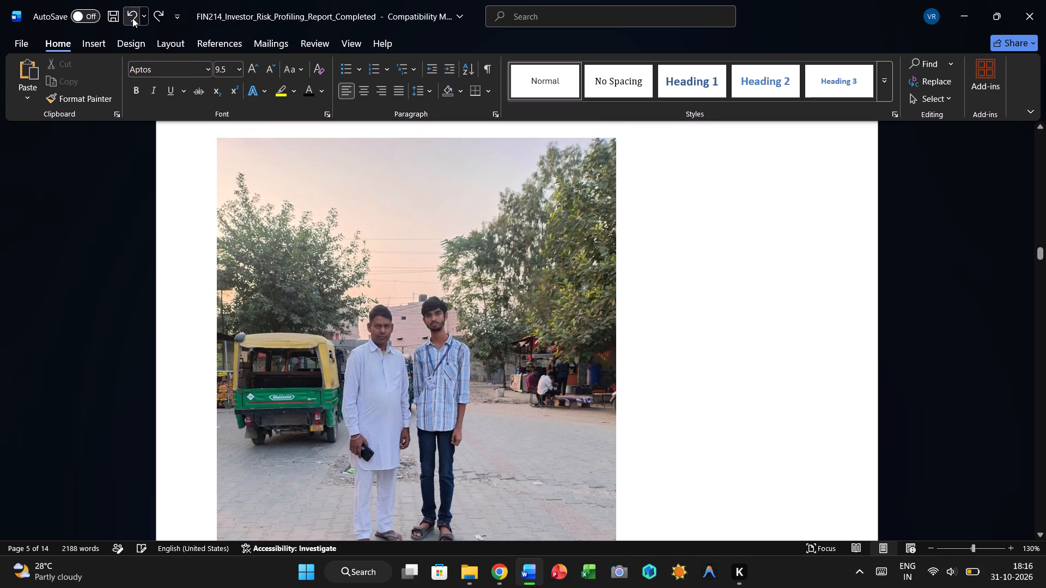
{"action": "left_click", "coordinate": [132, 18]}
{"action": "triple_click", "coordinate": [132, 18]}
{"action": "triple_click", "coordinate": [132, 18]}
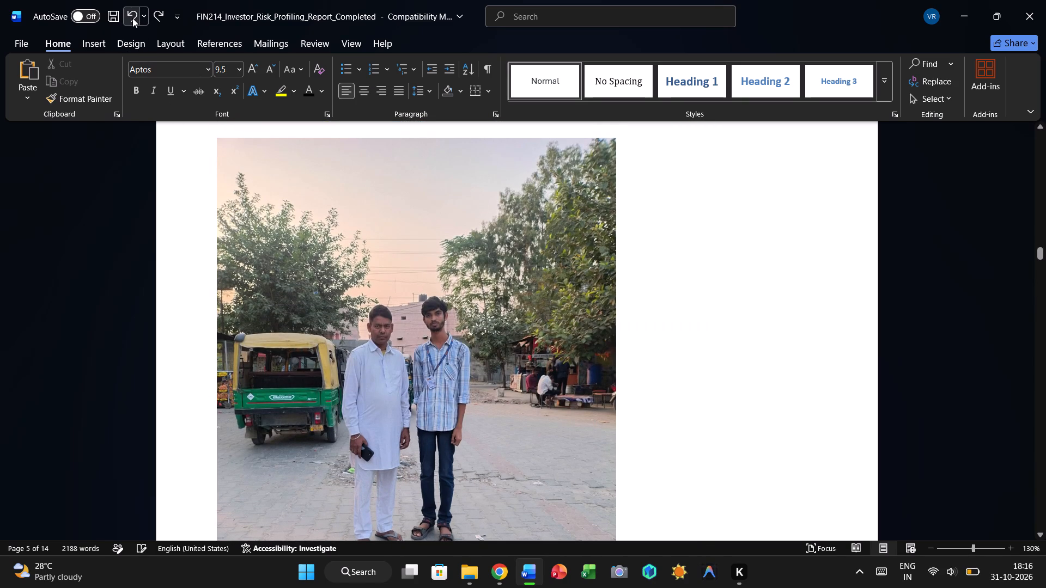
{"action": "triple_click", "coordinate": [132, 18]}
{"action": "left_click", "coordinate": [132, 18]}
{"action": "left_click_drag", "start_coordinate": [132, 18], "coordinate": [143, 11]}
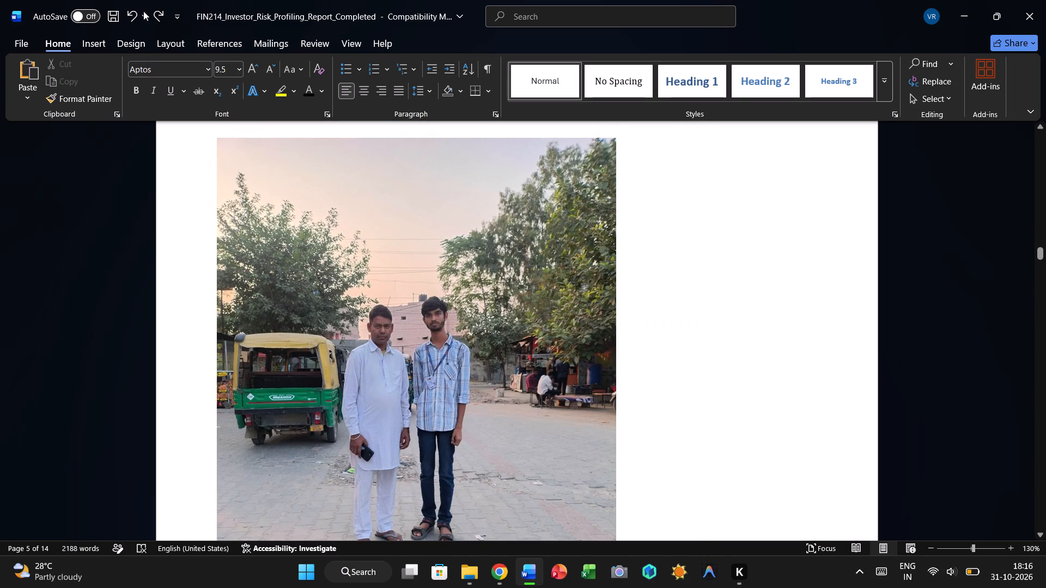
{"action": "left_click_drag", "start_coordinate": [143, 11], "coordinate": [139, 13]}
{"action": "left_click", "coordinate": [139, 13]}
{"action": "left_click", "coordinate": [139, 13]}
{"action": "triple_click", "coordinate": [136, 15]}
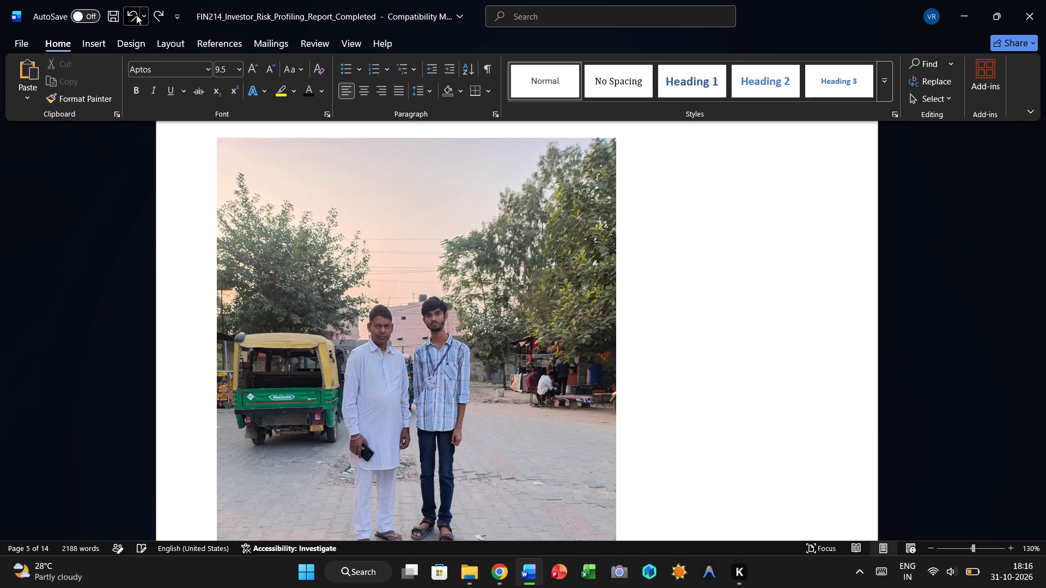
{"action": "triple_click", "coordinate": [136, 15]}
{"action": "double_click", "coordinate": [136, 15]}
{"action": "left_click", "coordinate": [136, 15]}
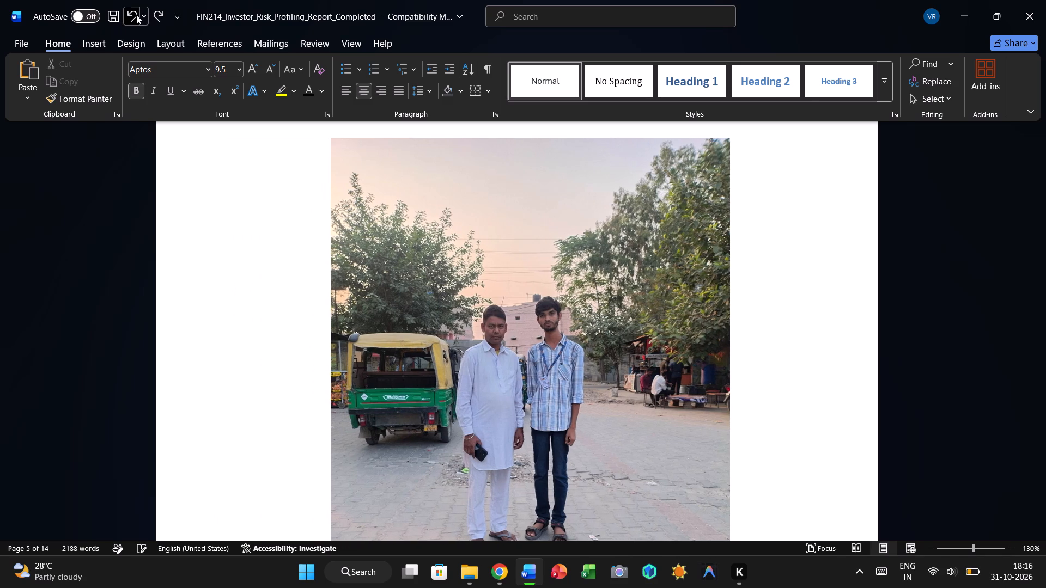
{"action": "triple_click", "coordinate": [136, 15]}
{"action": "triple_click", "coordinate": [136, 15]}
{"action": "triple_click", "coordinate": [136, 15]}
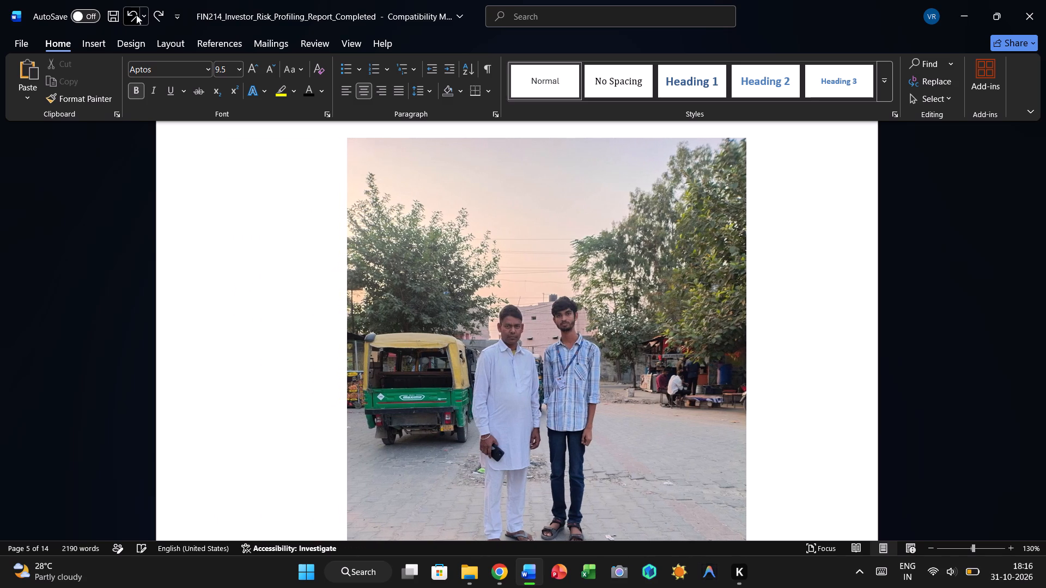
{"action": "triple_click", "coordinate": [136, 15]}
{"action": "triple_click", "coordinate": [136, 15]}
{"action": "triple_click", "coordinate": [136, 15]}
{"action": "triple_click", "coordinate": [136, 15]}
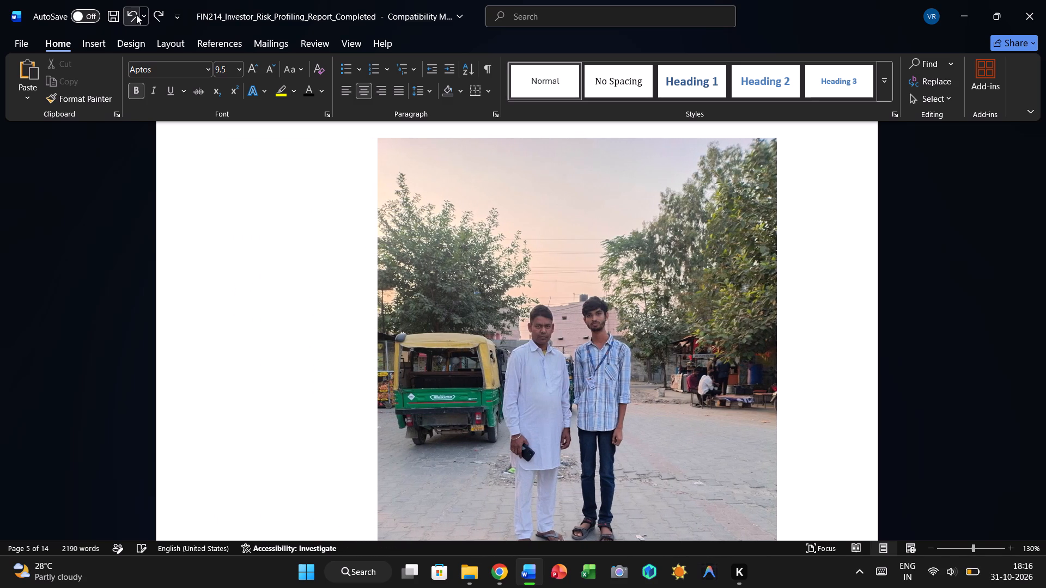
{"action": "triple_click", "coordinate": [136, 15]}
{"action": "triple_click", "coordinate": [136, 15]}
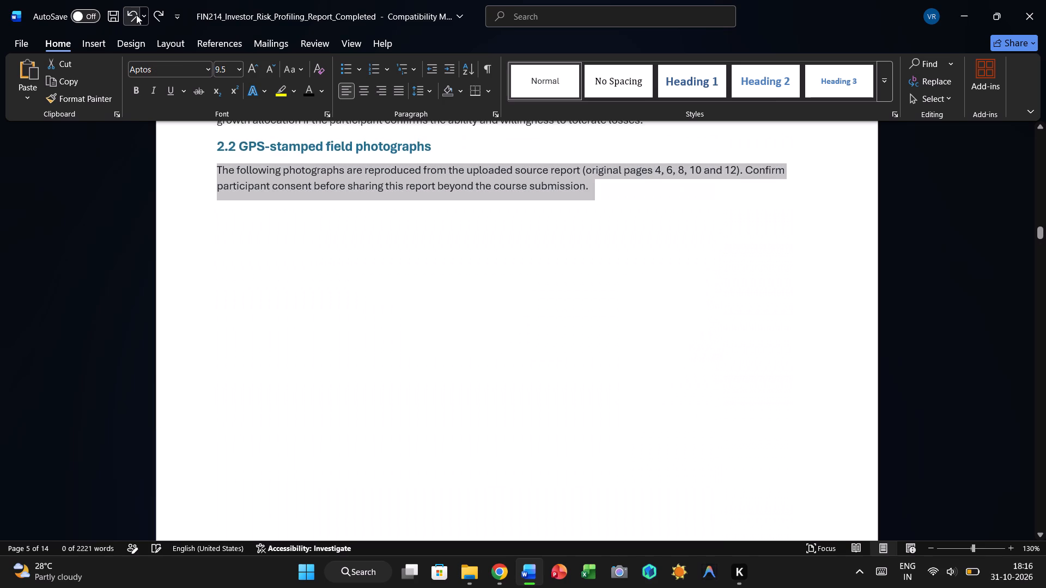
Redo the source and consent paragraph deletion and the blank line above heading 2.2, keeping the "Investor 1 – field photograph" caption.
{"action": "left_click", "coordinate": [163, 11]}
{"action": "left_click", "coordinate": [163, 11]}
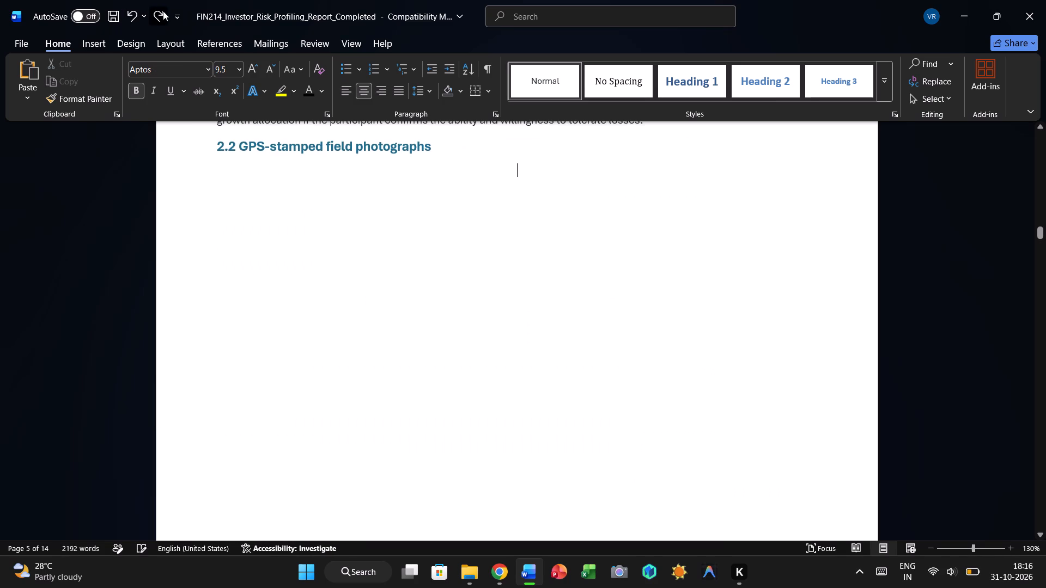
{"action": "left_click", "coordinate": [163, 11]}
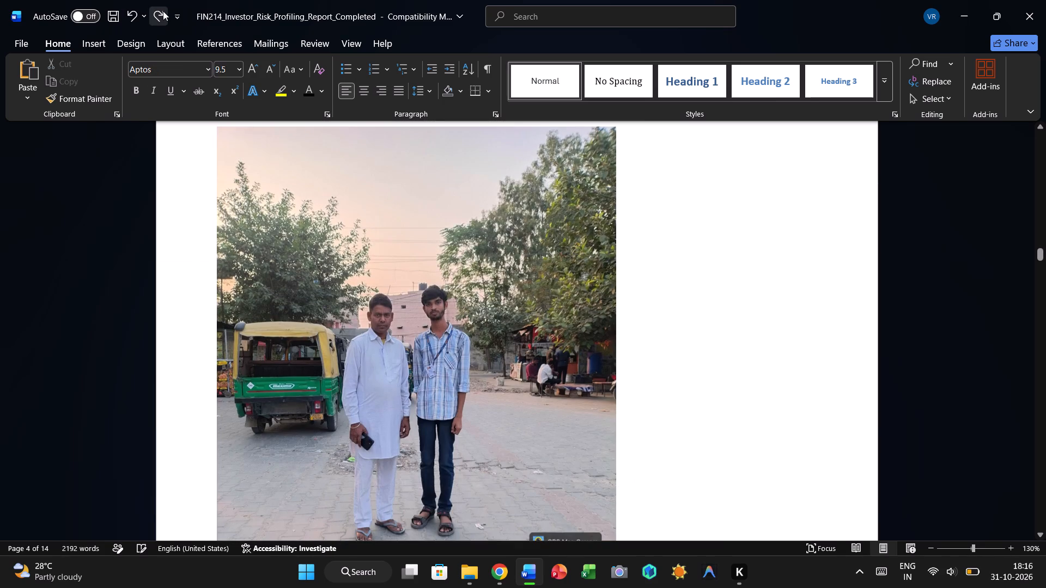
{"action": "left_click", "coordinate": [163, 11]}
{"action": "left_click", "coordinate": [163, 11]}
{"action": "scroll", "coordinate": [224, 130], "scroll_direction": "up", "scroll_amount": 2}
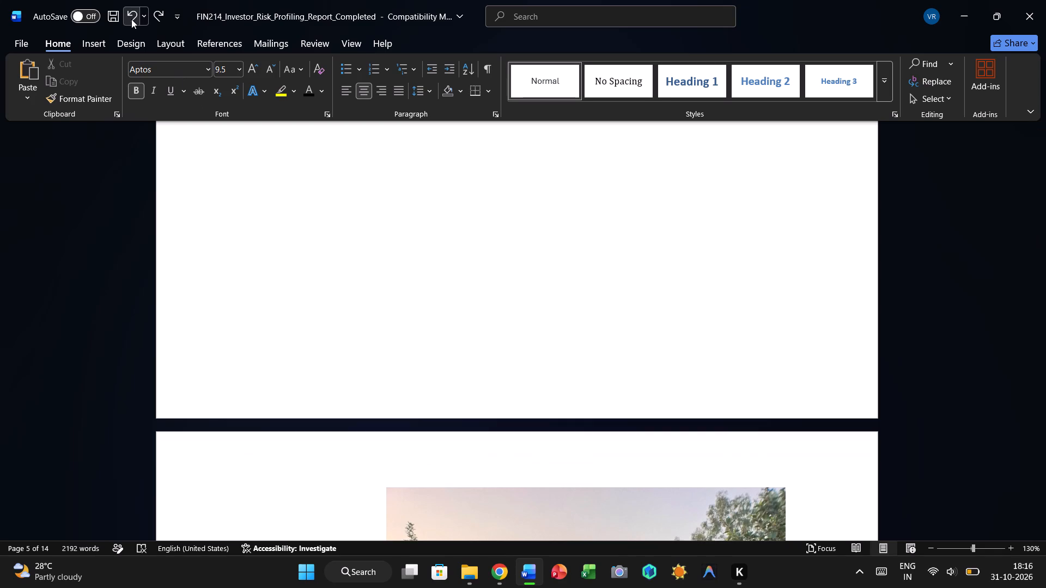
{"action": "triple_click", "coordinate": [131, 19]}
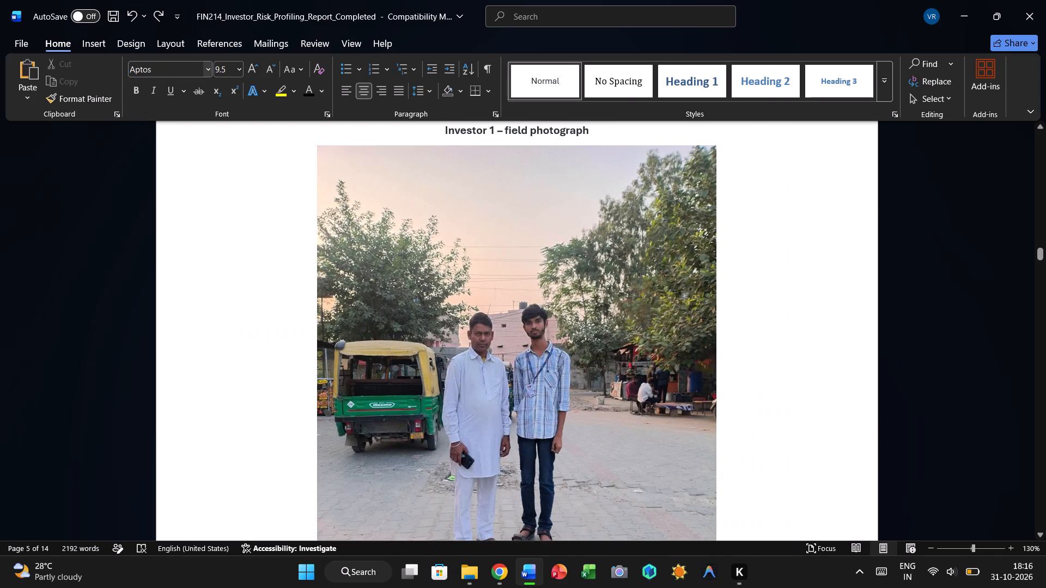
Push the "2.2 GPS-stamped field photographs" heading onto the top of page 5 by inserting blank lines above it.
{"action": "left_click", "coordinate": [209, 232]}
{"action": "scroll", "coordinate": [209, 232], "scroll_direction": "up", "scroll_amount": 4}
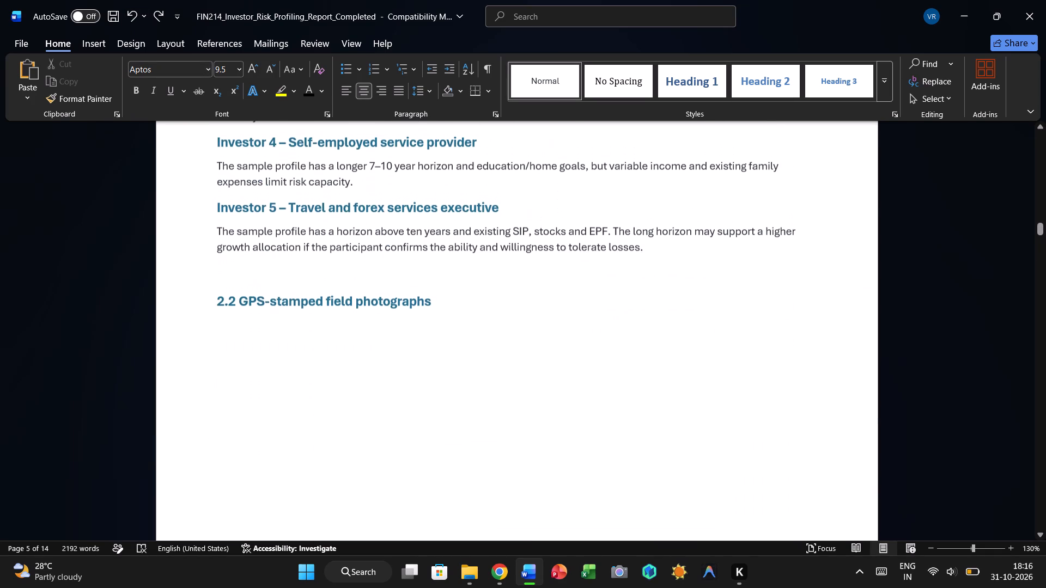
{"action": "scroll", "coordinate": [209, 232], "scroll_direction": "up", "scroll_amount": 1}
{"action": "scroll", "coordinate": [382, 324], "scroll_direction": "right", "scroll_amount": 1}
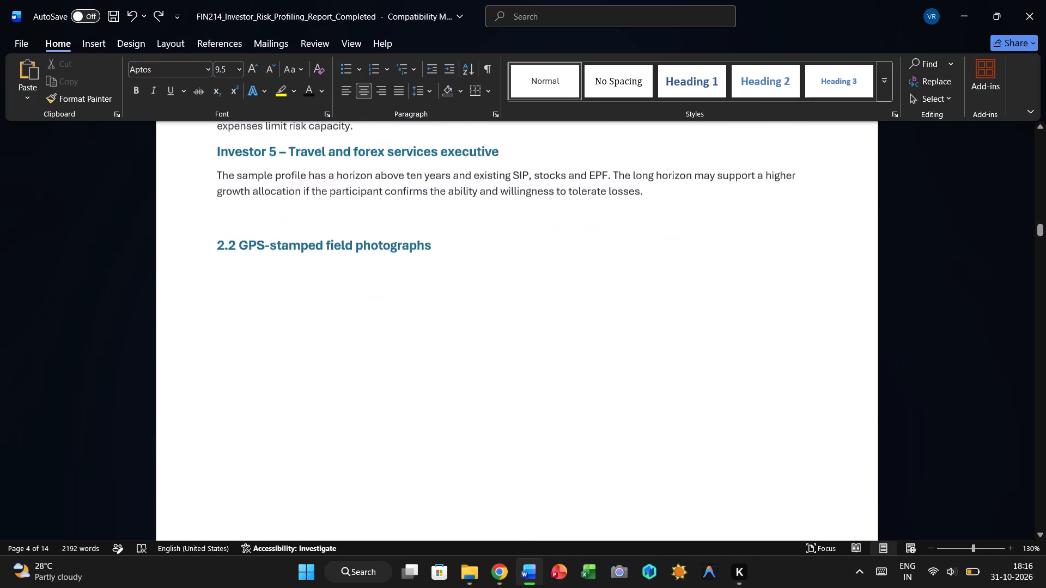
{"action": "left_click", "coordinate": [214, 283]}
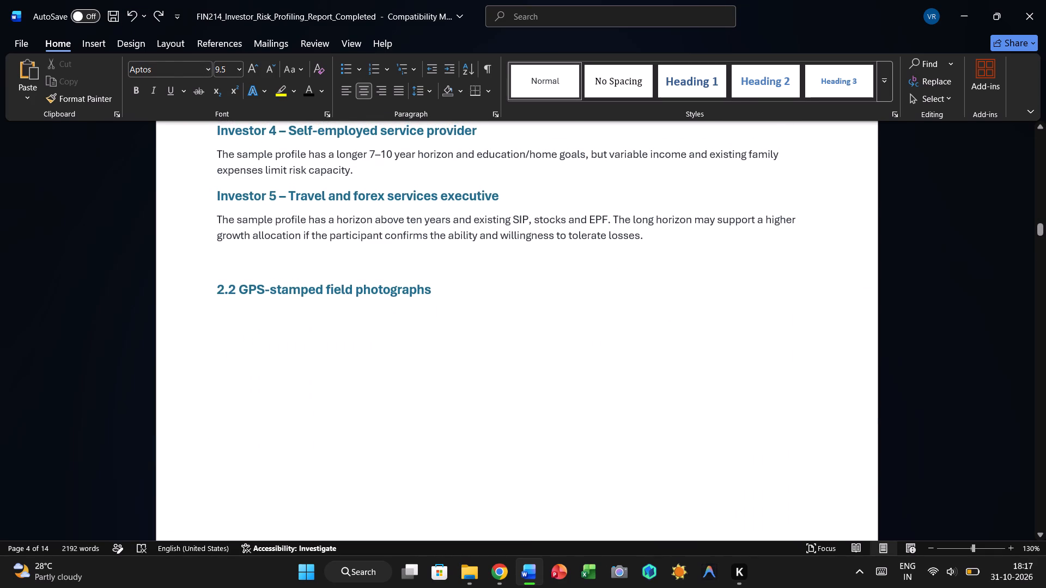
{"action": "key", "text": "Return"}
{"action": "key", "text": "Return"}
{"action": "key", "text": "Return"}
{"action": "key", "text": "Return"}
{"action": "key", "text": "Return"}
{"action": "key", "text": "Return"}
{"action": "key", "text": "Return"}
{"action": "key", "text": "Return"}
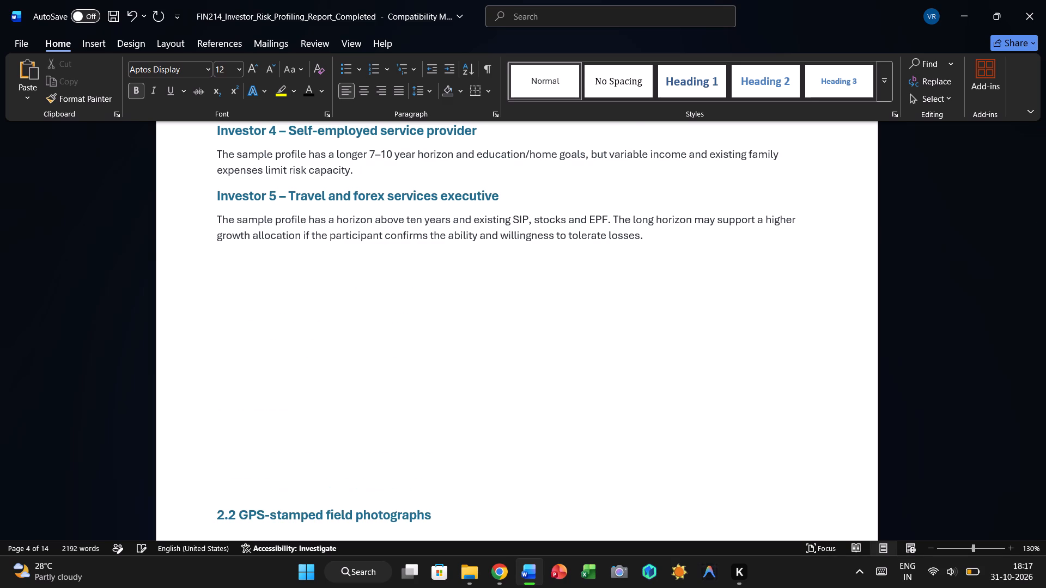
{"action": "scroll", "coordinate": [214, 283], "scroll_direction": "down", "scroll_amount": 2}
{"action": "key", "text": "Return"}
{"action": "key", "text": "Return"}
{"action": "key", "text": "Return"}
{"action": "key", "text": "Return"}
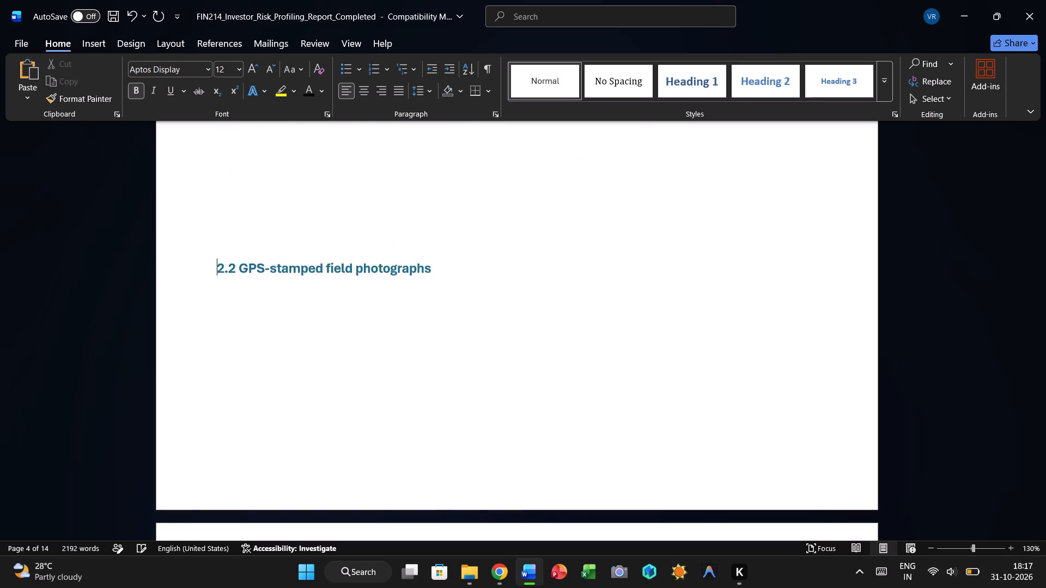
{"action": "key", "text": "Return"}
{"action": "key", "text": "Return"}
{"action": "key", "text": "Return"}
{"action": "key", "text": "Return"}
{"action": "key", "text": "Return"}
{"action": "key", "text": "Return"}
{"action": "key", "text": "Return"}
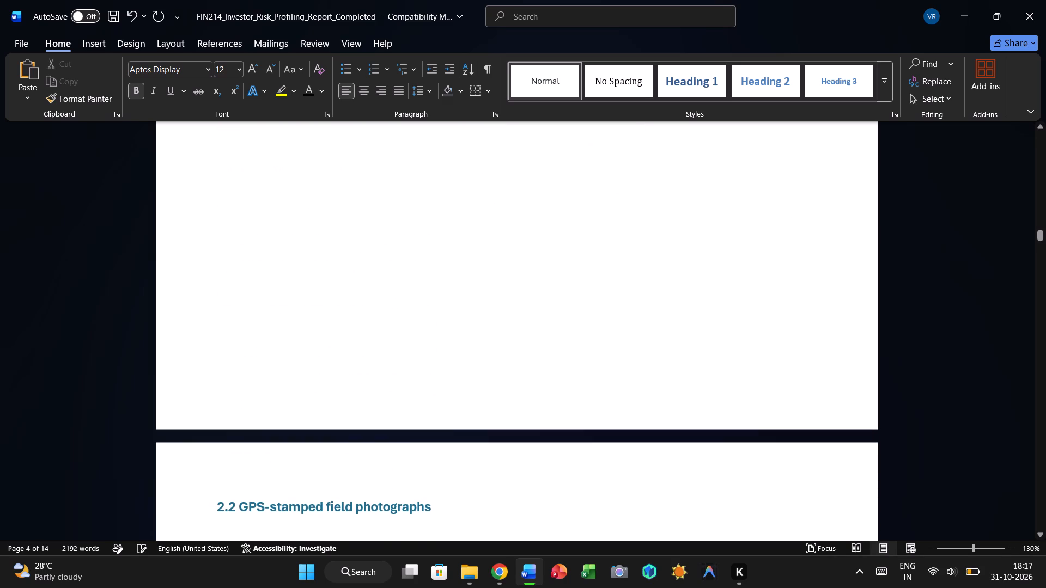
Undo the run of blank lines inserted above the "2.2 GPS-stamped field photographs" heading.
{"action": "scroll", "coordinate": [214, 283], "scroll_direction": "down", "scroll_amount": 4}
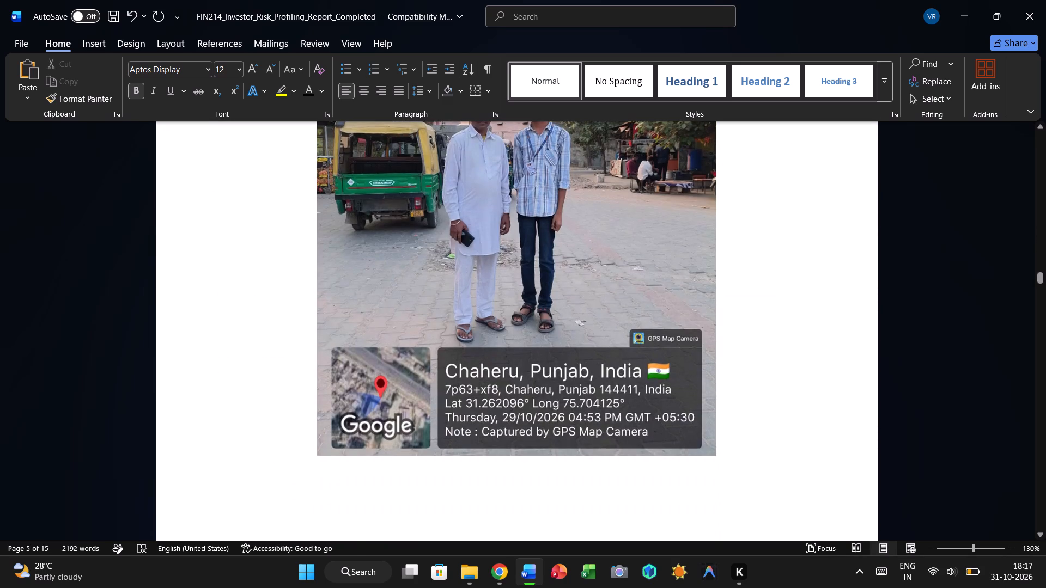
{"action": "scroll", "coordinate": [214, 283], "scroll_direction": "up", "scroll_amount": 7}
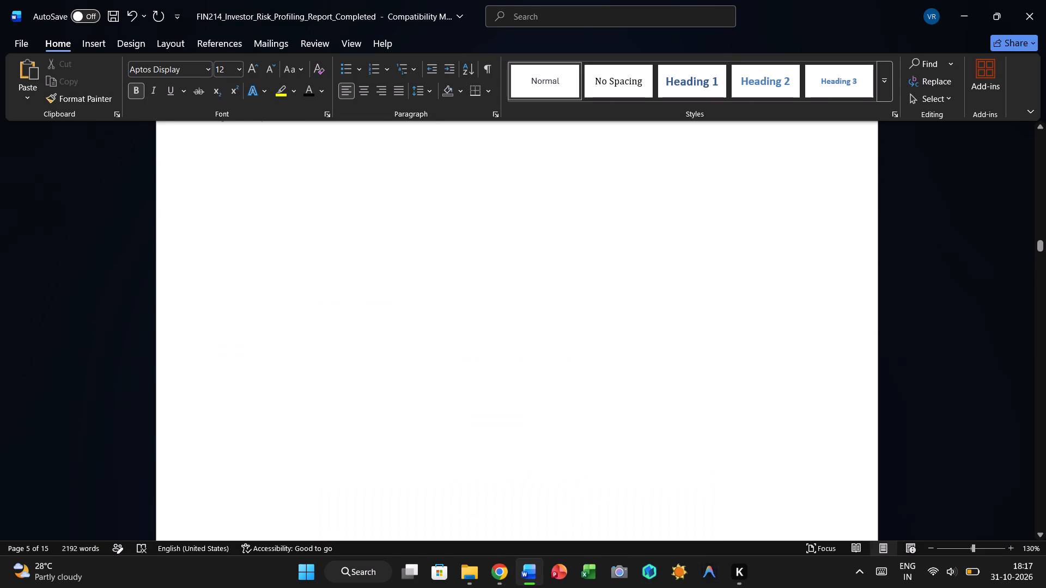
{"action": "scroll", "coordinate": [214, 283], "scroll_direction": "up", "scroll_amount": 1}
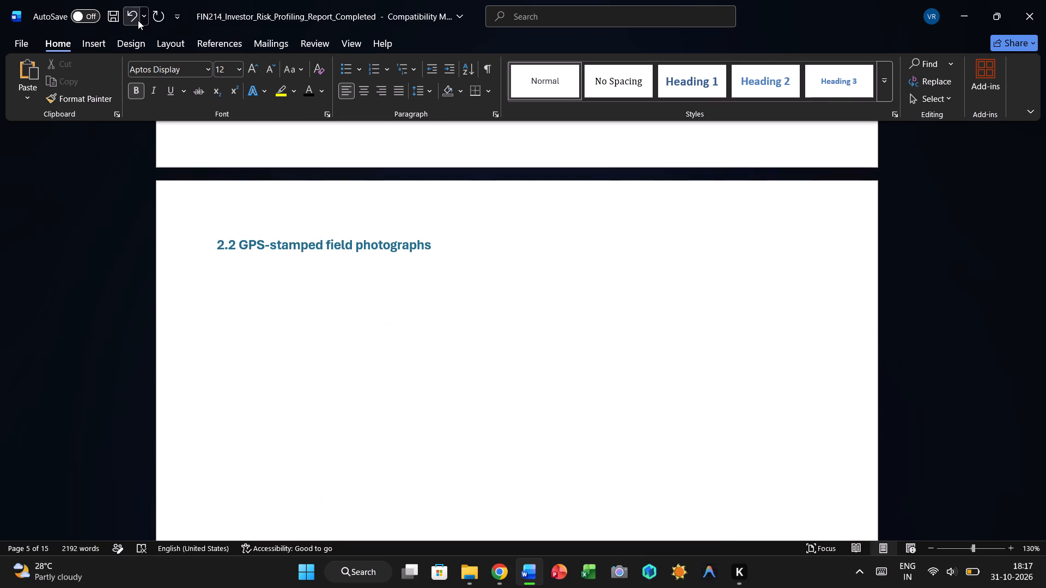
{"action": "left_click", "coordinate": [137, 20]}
Insert four blank lines above the "2.2 GPS-stamped field photographs" heading.
{"action": "scroll", "coordinate": [332, 292], "scroll_direction": "down", "scroll_amount": 2}
{"action": "scroll", "coordinate": [458, 280], "scroll_direction": "down", "scroll_amount": 3, "text": "ctrl"}
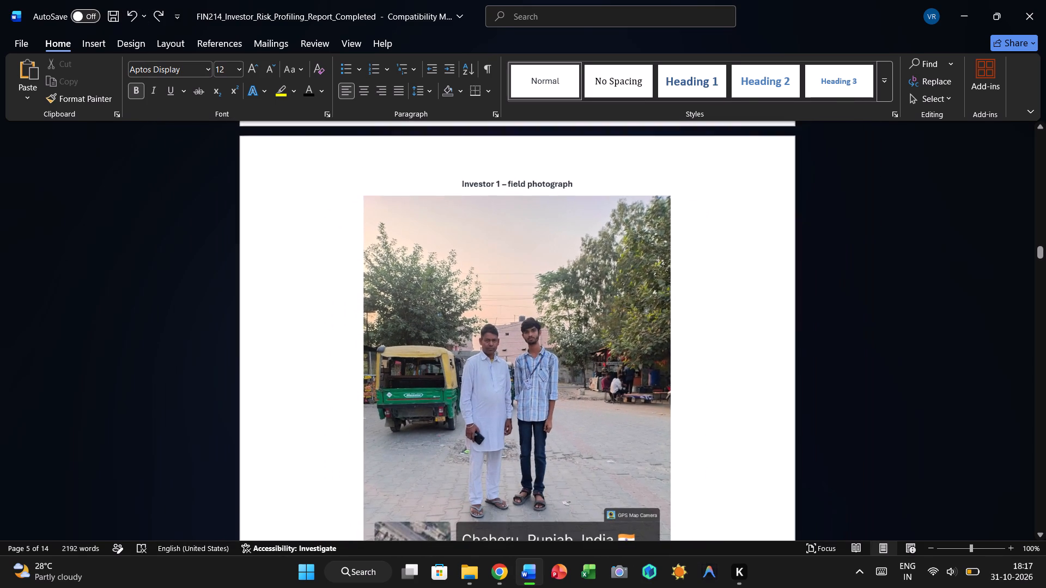
{"action": "scroll", "coordinate": [458, 280], "scroll_direction": "up", "scroll_amount": 7}
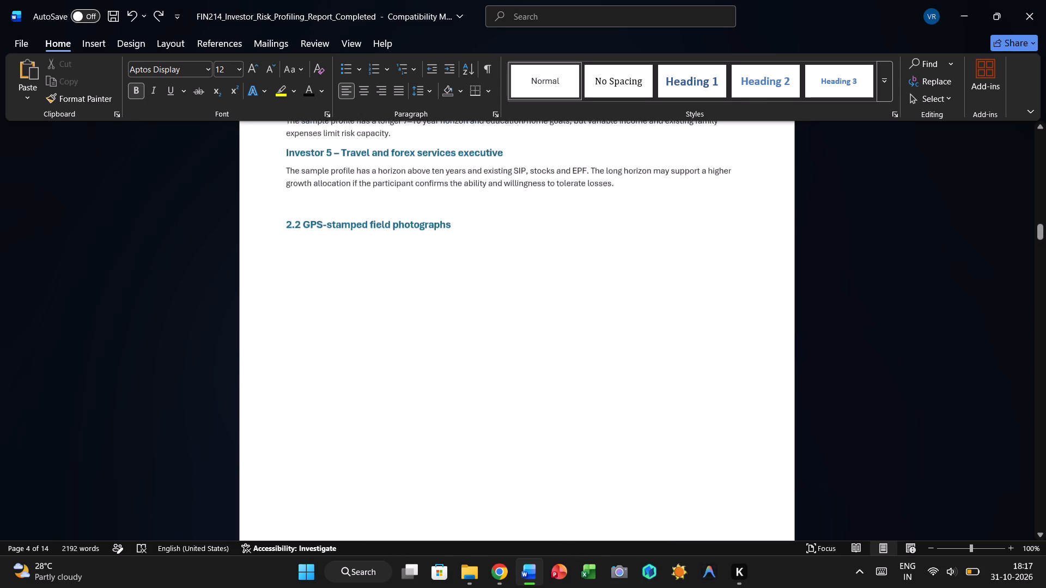
{"action": "scroll", "coordinate": [458, 280], "scroll_direction": "up", "scroll_amount": 1}
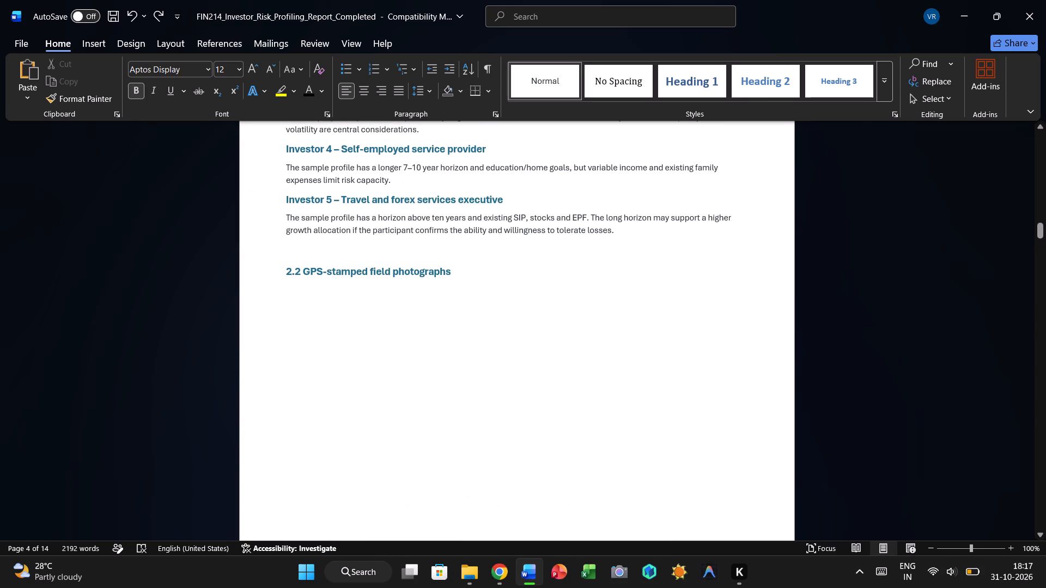
{"action": "scroll", "coordinate": [457, 274], "scroll_direction": "down", "scroll_amount": 1}
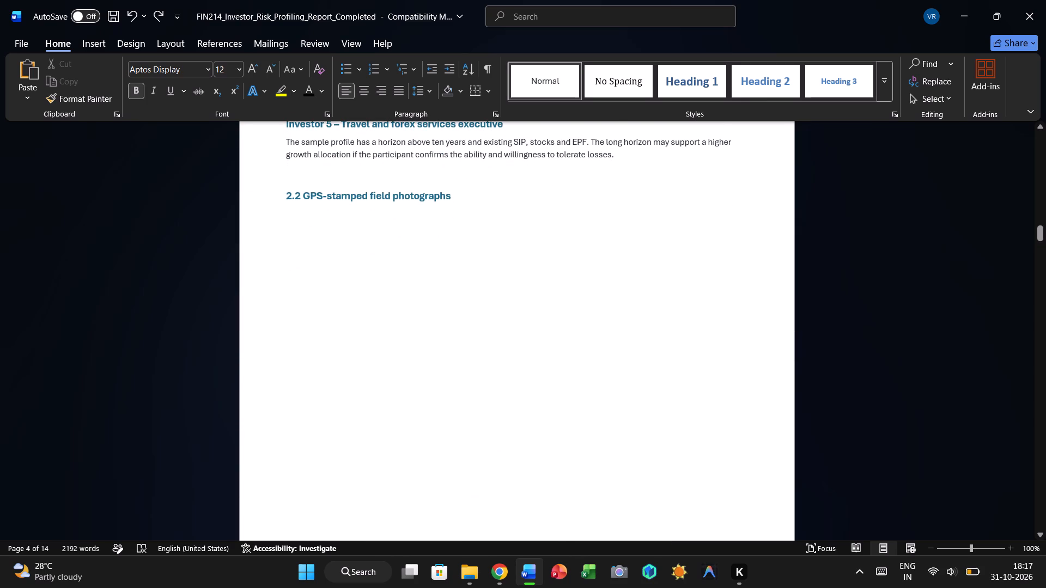
{"action": "left_click", "coordinate": [392, 451]}
{"action": "scroll", "coordinate": [392, 451], "scroll_direction": "down", "scroll_amount": 1}
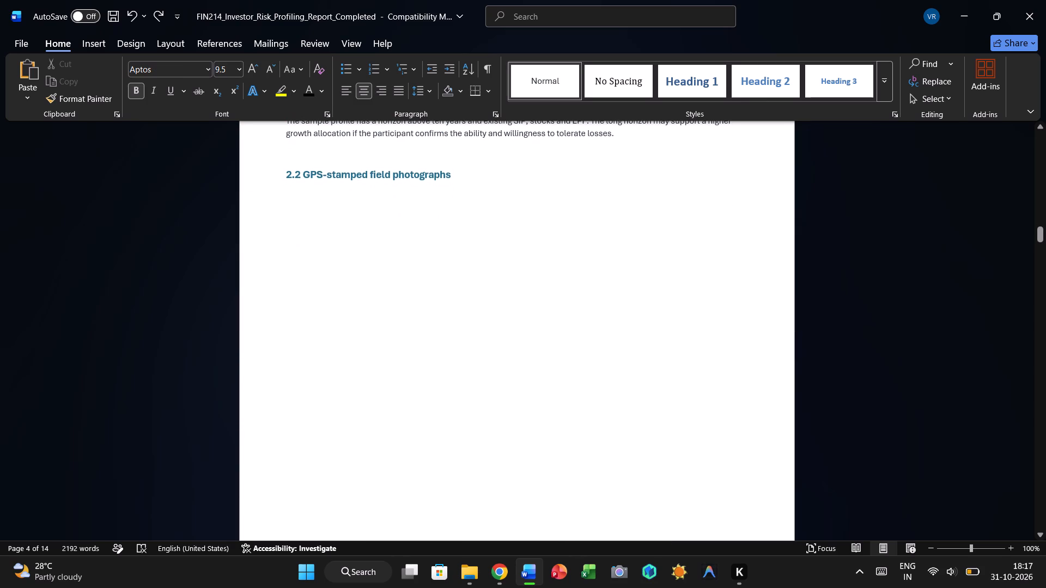
{"action": "left_click", "coordinate": [287, 171]}
{"action": "key", "text": "Return"}
{"action": "key", "text": "Return"}
{"action": "key", "text": "Return"}
{"action": "key", "text": "Return"}
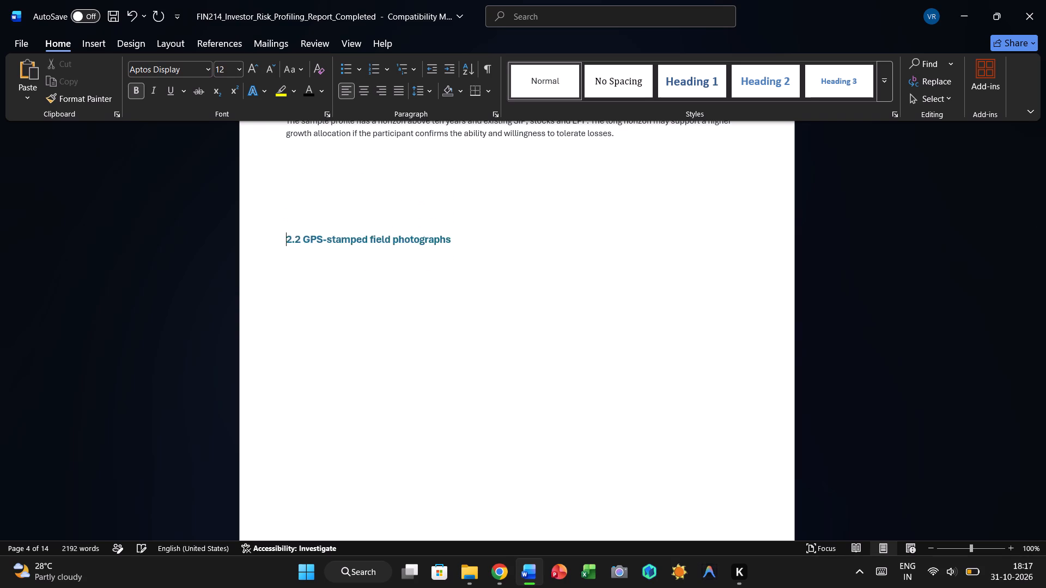
{"action": "scroll", "coordinate": [287, 171], "scroll_direction": "down", "scroll_amount": 1}
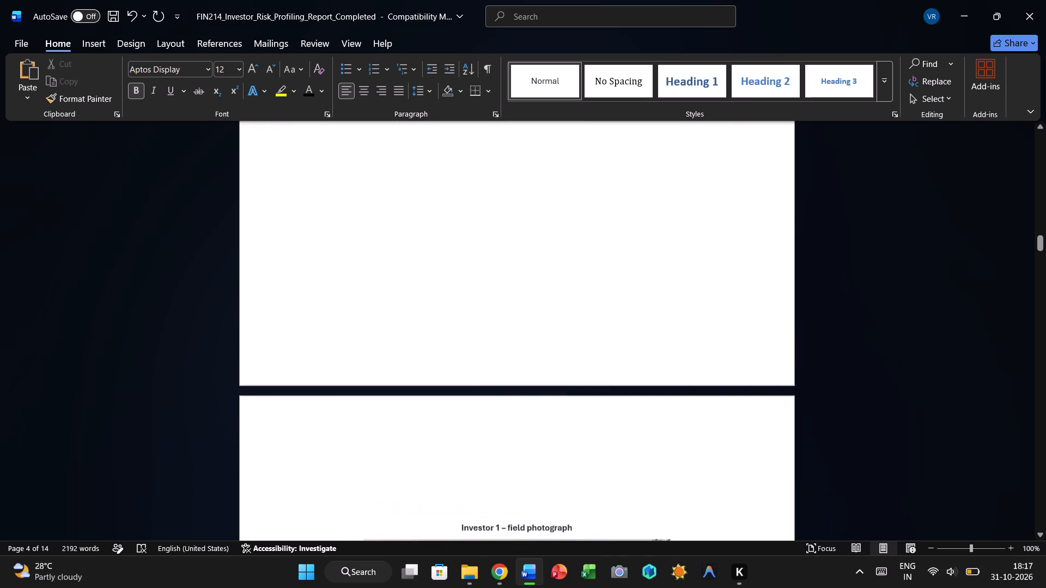
{"action": "key", "text": "apostrophe"}
Delete the surplus blank lines above the "Investor 1 – field photograph" caption on page 5.
{"action": "scroll", "coordinate": [287, 171], "scroll_direction": "down", "scroll_amount": 1}
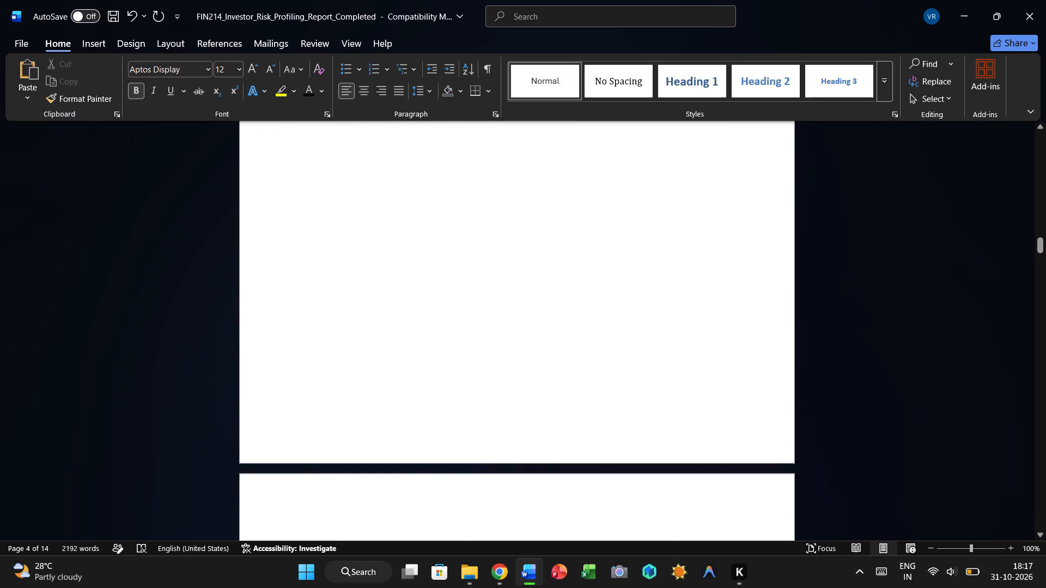
{"action": "scroll", "coordinate": [287, 171], "scroll_direction": "down", "scroll_amount": 1}
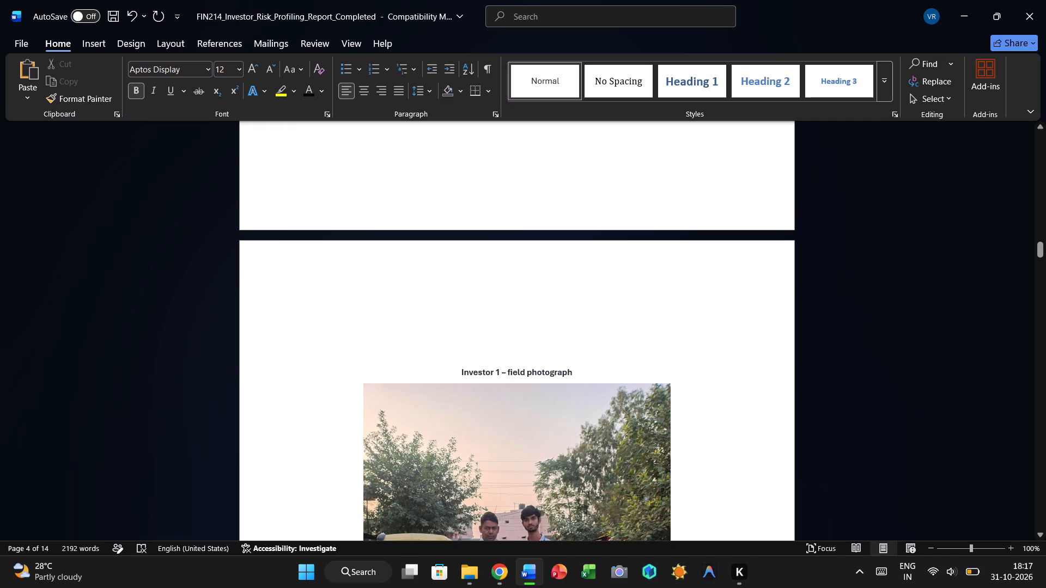
{"action": "left_click", "coordinate": [466, 355]}
{"action": "key", "text": "BackSpace"}
{"action": "key", "text": "BackSpace"}
{"action": "key", "text": "BackSpace"}
{"action": "key", "text": "BackSpace"}
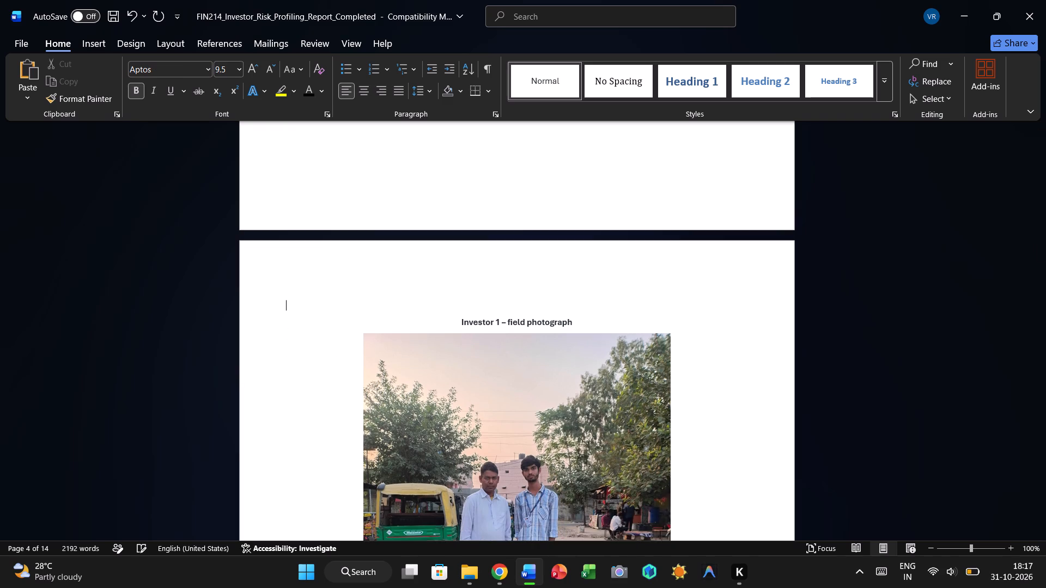
{"action": "key", "text": "BackSpace"}
{"action": "key", "text": "BackSpace"}
Insert four more blank lines above the "2.2 GPS-stamped field photographs" heading on page 4.
{"action": "scroll", "coordinate": [466, 355], "scroll_direction": "down", "scroll_amount": 1}
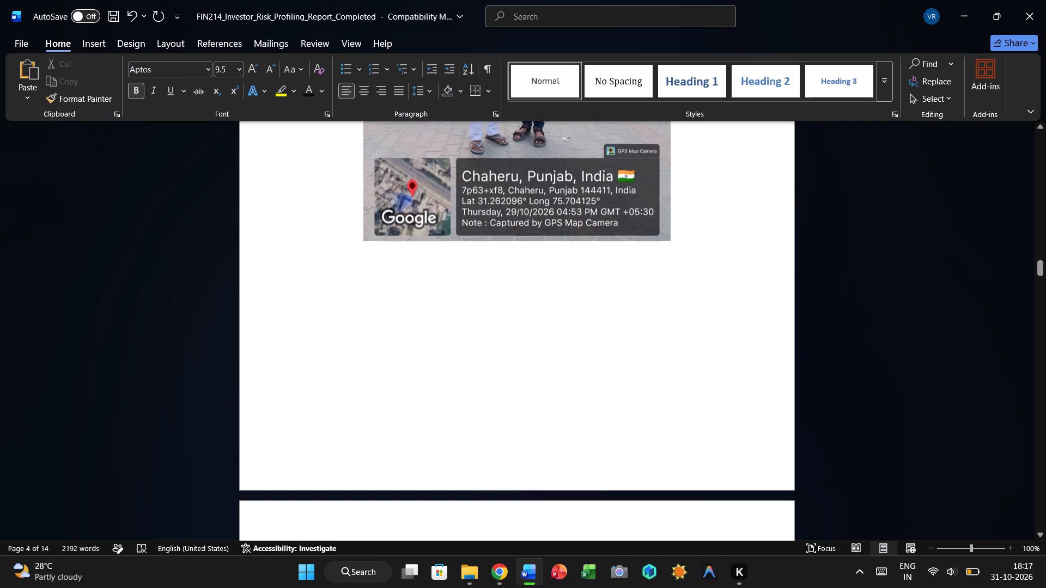
{"action": "scroll", "coordinate": [466, 355], "scroll_direction": "down", "scroll_amount": 1}
{"action": "scroll", "coordinate": [466, 355], "scroll_direction": "up", "scroll_amount": 1}
{"action": "scroll", "coordinate": [466, 355], "scroll_direction": "right", "scroll_amount": 1}
{"action": "scroll", "coordinate": [466, 355], "scroll_direction": "up", "scroll_amount": 1}
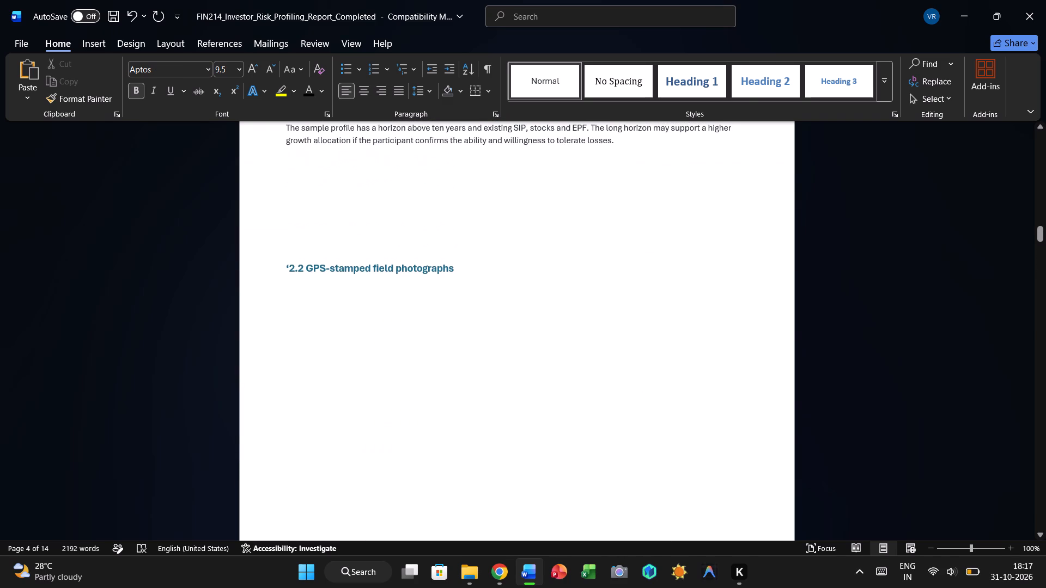
{"action": "left_click", "coordinate": [287, 267]}
{"action": "key", "text": "Return"}
{"action": "key", "text": "Return"}
{"action": "key", "text": "Return"}
{"action": "key", "text": "Return"}
Move the "2.2 GPS-stamped field photographs" heading from page 4 to the top of page 5, above the Investor 1 caption.
{"action": "scroll", "coordinate": [287, 267], "scroll_direction": "down", "scroll_amount": 2}
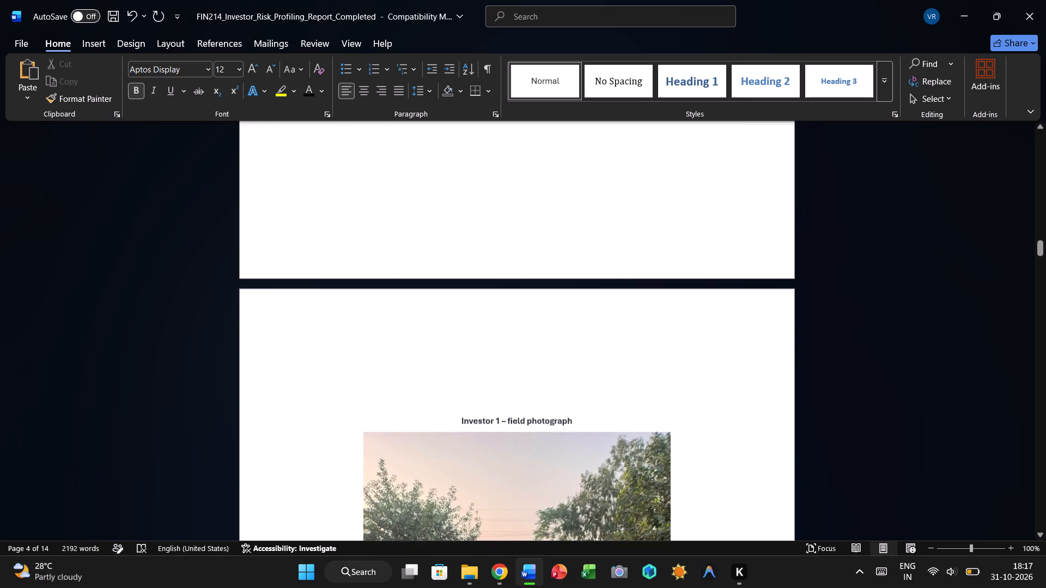
{"action": "scroll", "coordinate": [287, 267], "scroll_direction": "down", "scroll_amount": 2}
{"action": "scroll", "coordinate": [287, 267], "scroll_direction": "up", "scroll_amount": 3}
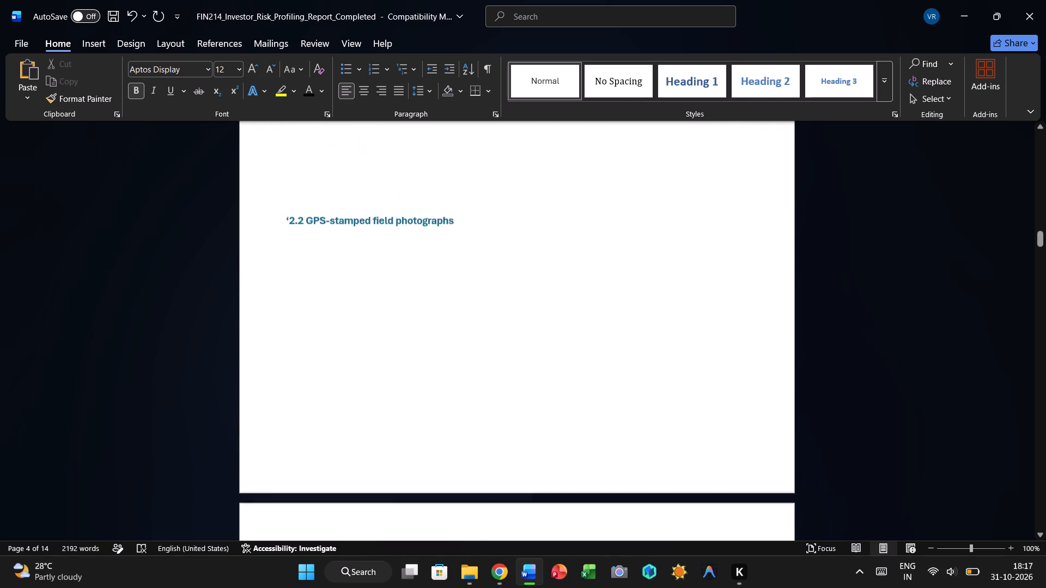
{"action": "scroll", "coordinate": [287, 267], "scroll_direction": "up", "scroll_amount": 1}
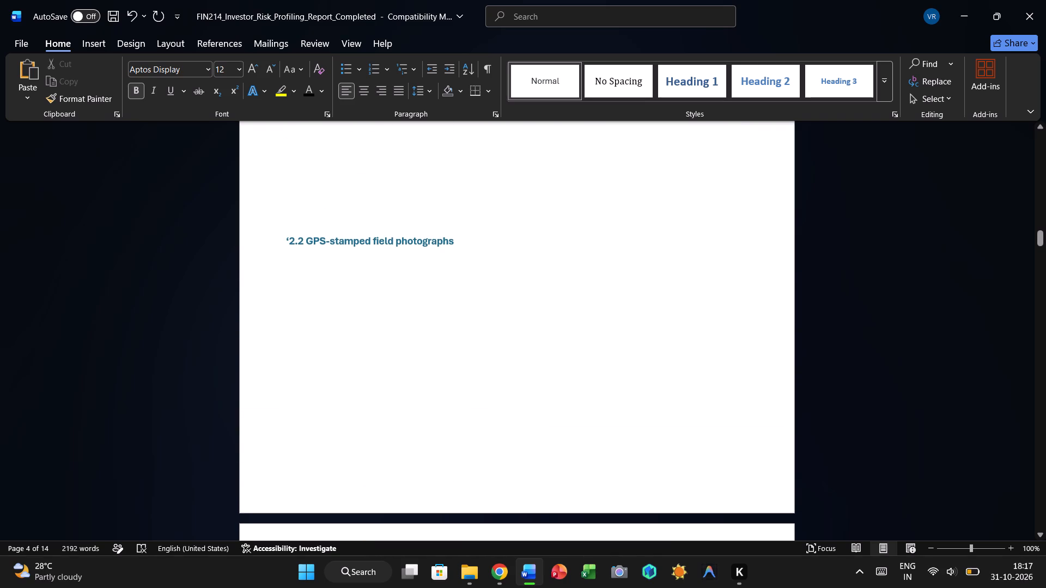
{"action": "scroll", "coordinate": [287, 169], "scroll_direction": "left", "scroll_amount": 1}
{"action": "left_click_drag", "start_coordinate": [284, 239], "coordinate": [470, 240]}
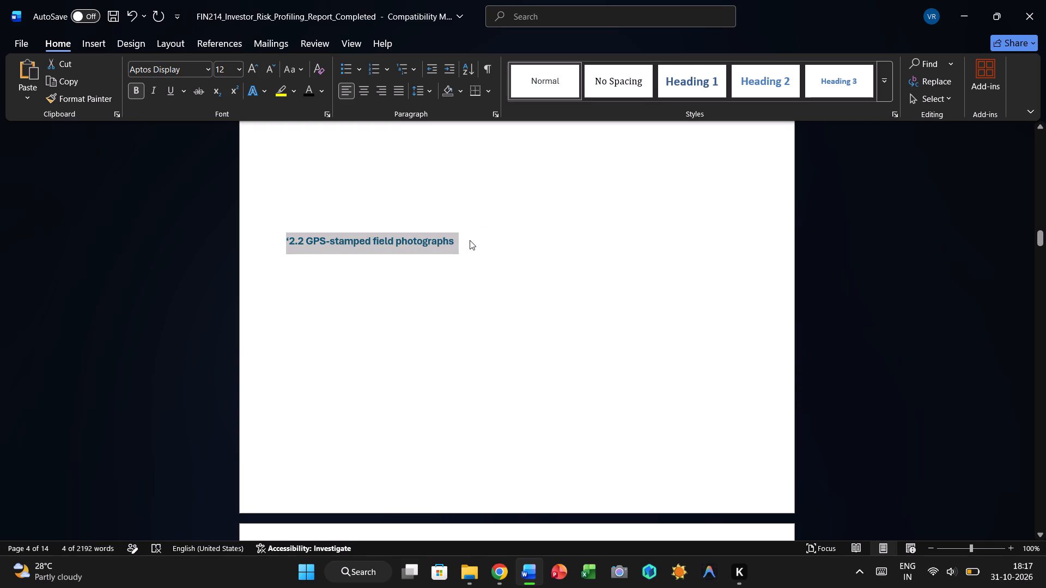
{"action": "key", "text": "ctrl+c"}
{"action": "key", "text": "BackSpace"}
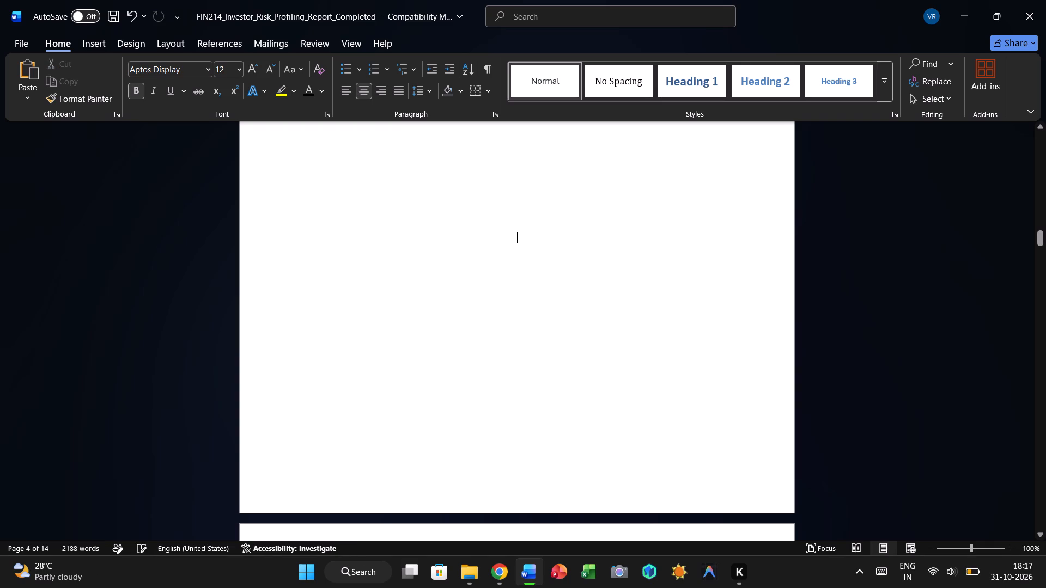
{"action": "scroll", "coordinate": [470, 240], "scroll_direction": "down", "scroll_amount": 2}
{"action": "left_click", "coordinate": [346, 249]}
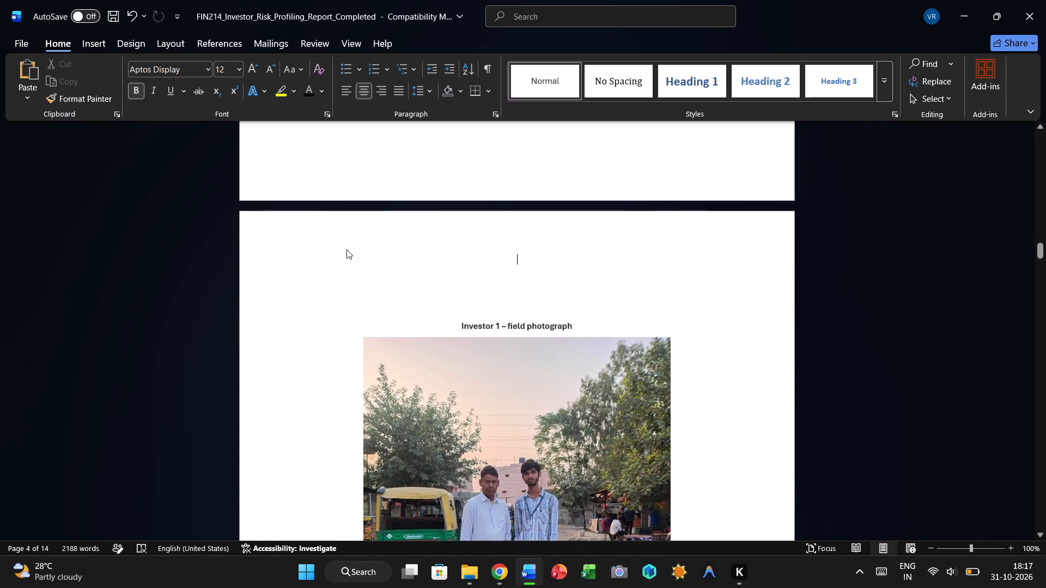
{"action": "key", "text": "BackSpace"}
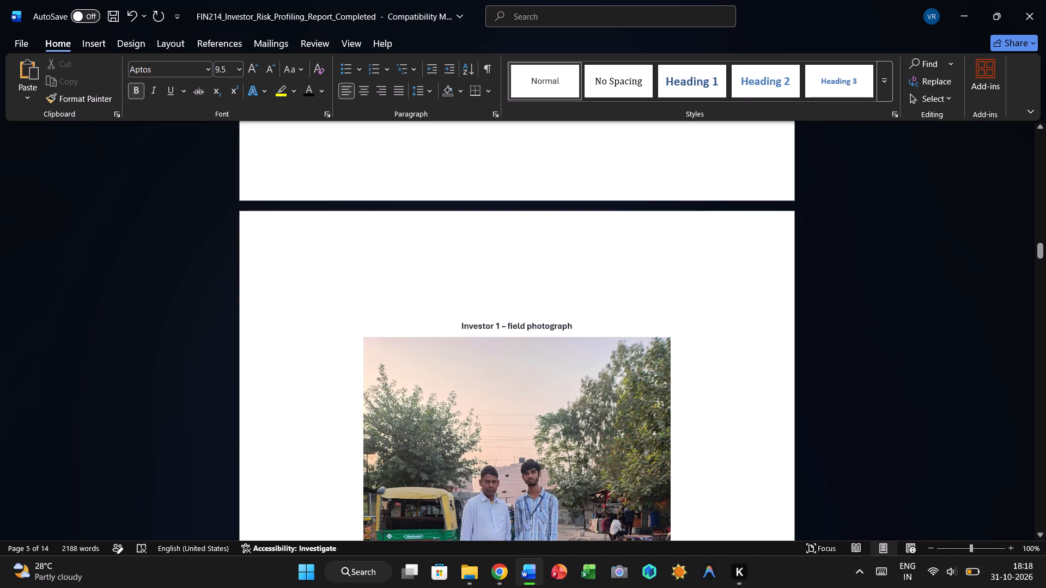
{"action": "key", "text": "ctrl+v"}
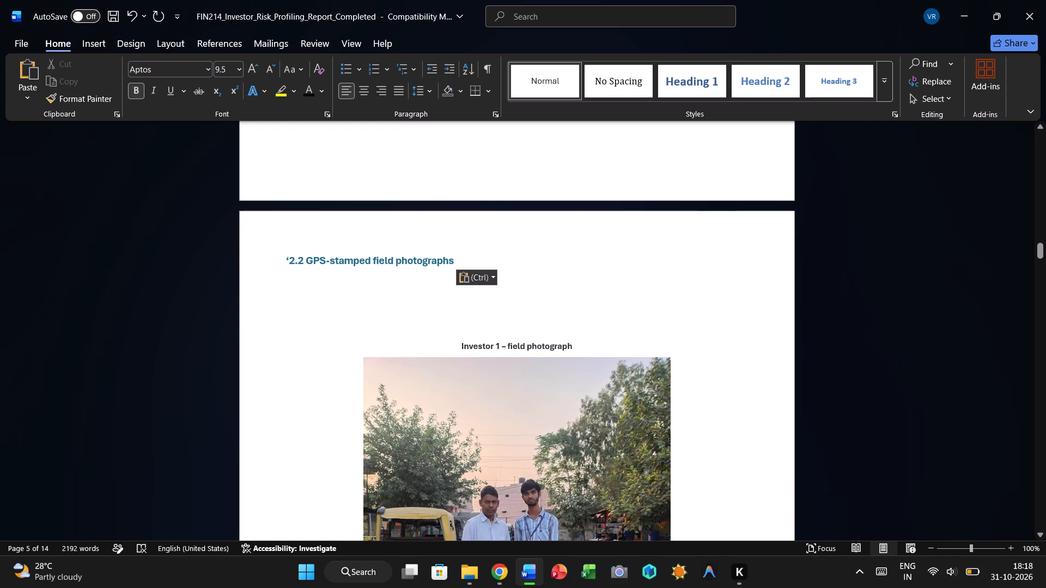
Set the font size of the "2.2 GPS-stamped field photographs" heading to 20.
{"action": "left_click_drag", "start_coordinate": [471, 263], "coordinate": [190, 259]}
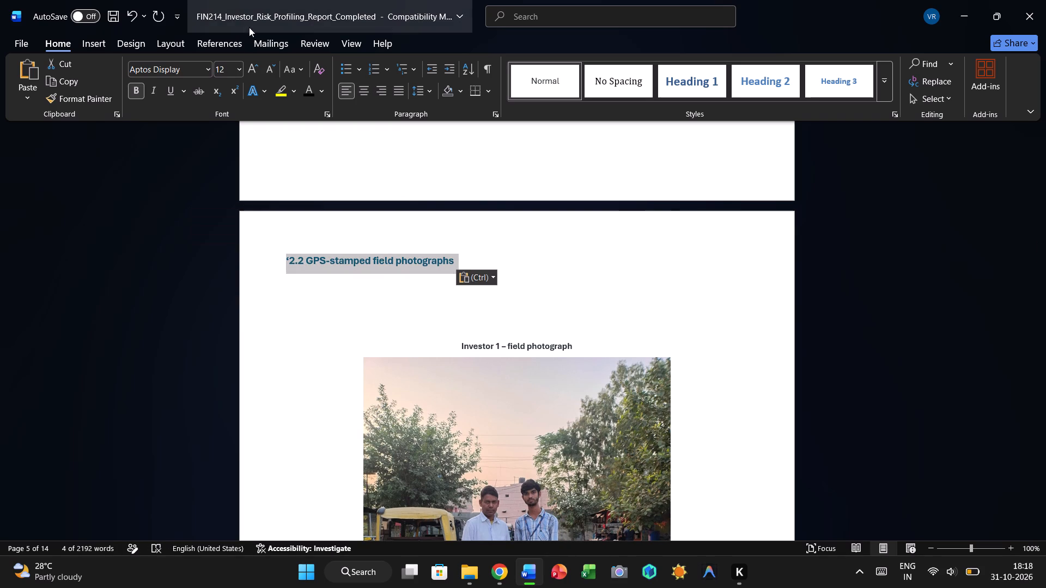
{"action": "left_click", "coordinate": [235, 71]}
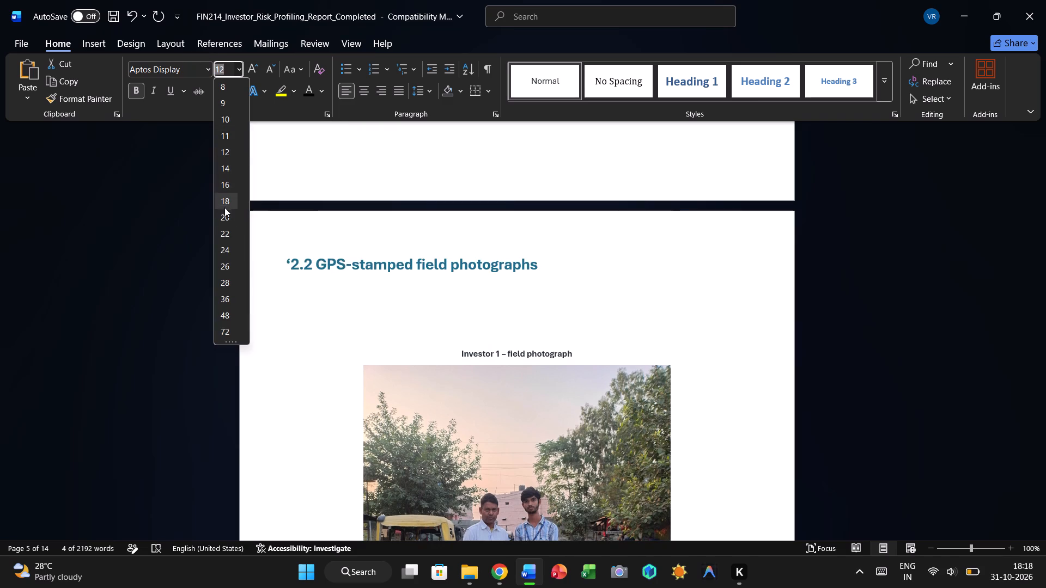
{"action": "left_click", "coordinate": [224, 210]}
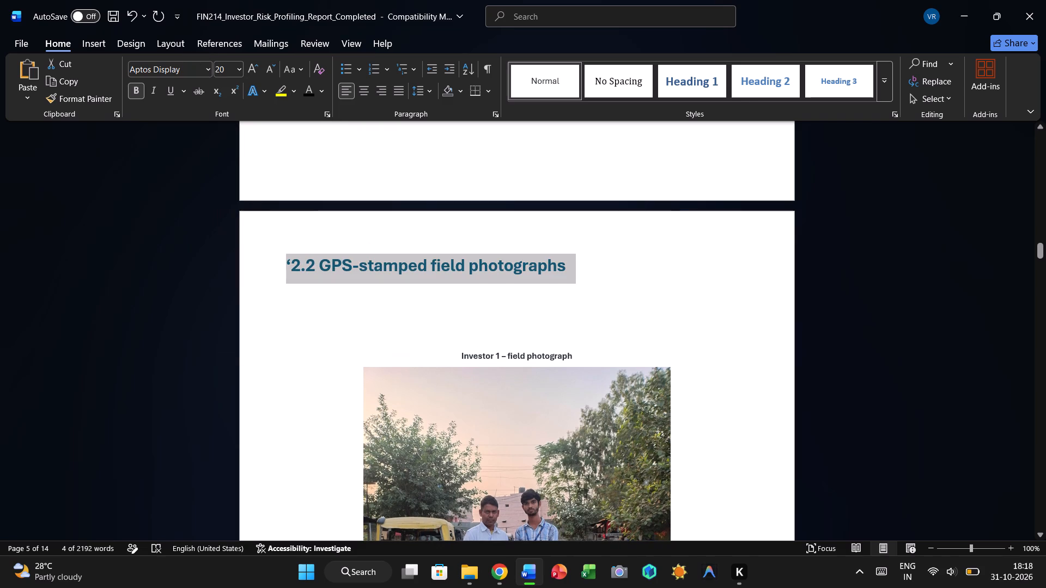
{"action": "left_click", "coordinate": [643, 301]}
{"action": "scroll", "coordinate": [643, 301], "scroll_direction": "down", "scroll_amount": 6}
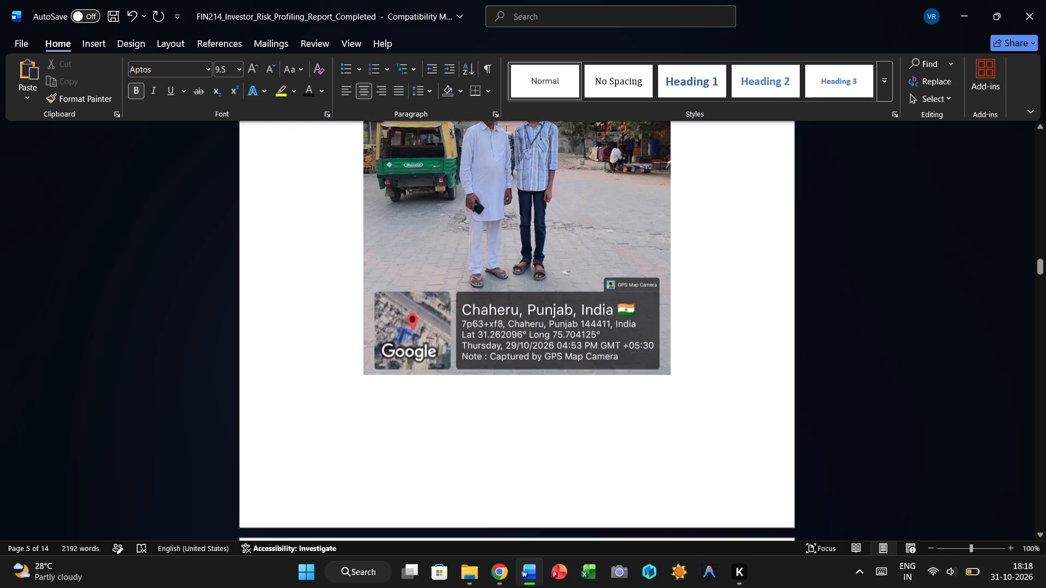
Review the layout from the field photograph pages back to the tables in "2. Investor Profiles and Field Evidence".
{"action": "scroll", "coordinate": [643, 301], "scroll_direction": "down", "scroll_amount": 6}
{"action": "scroll", "coordinate": [643, 301], "scroll_direction": "up", "scroll_amount": 4}
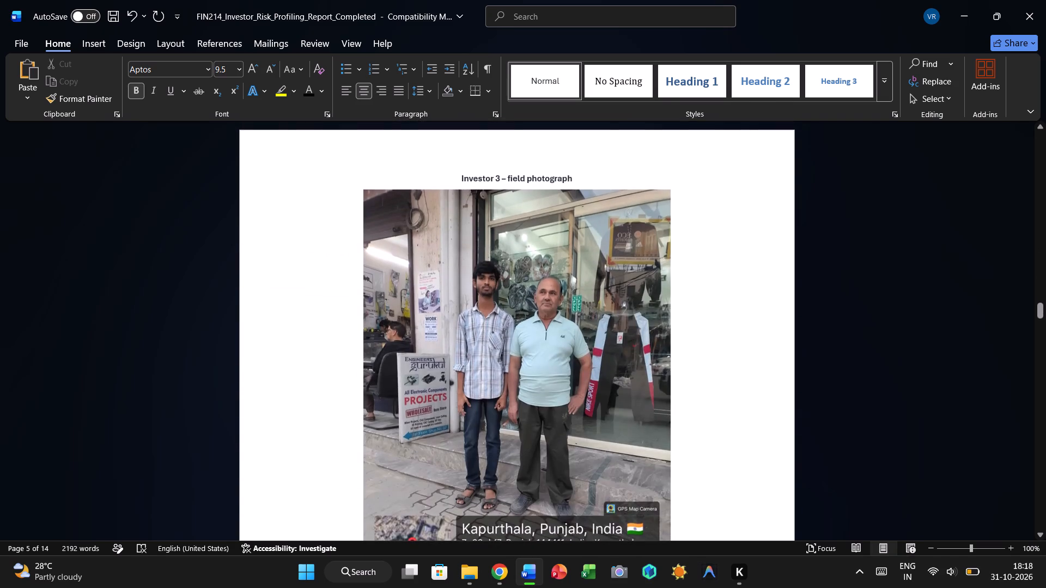
{"action": "scroll", "coordinate": [643, 301], "scroll_direction": "up", "scroll_amount": 10}
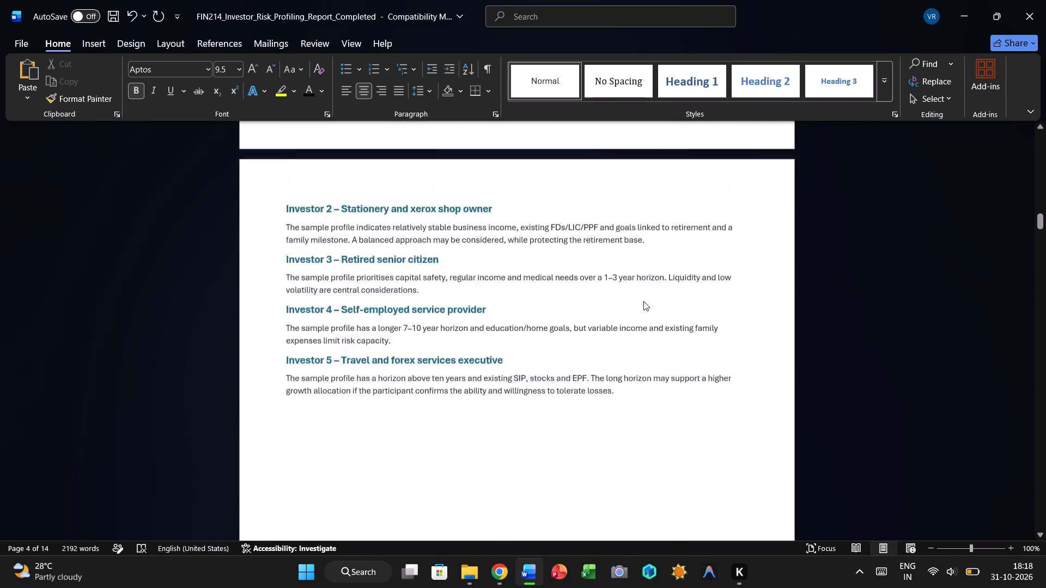
{"action": "scroll", "coordinate": [643, 301], "scroll_direction": "up", "scroll_amount": 2}
{"action": "scroll", "coordinate": [435, 286], "scroll_direction": "up", "scroll_amount": 1}
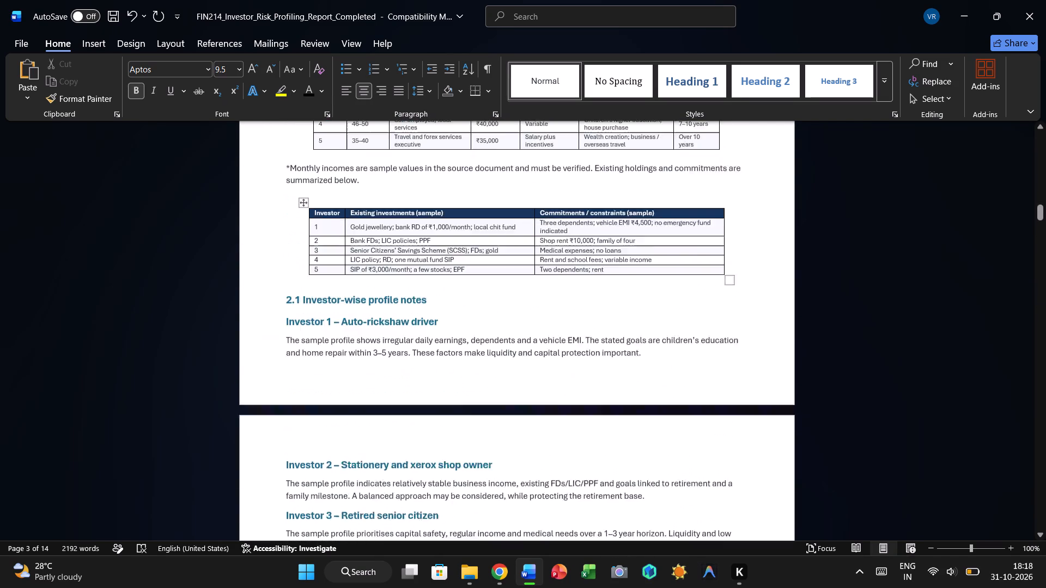
{"action": "scroll", "coordinate": [435, 286], "scroll_direction": "up", "scroll_amount": 3}
Insert three blank lines above the "2.1 Investor-wise profile notes" heading on page 3 so it starts at the top of page 4.
{"action": "scroll", "coordinate": [435, 286], "scroll_direction": "down", "scroll_amount": 1}
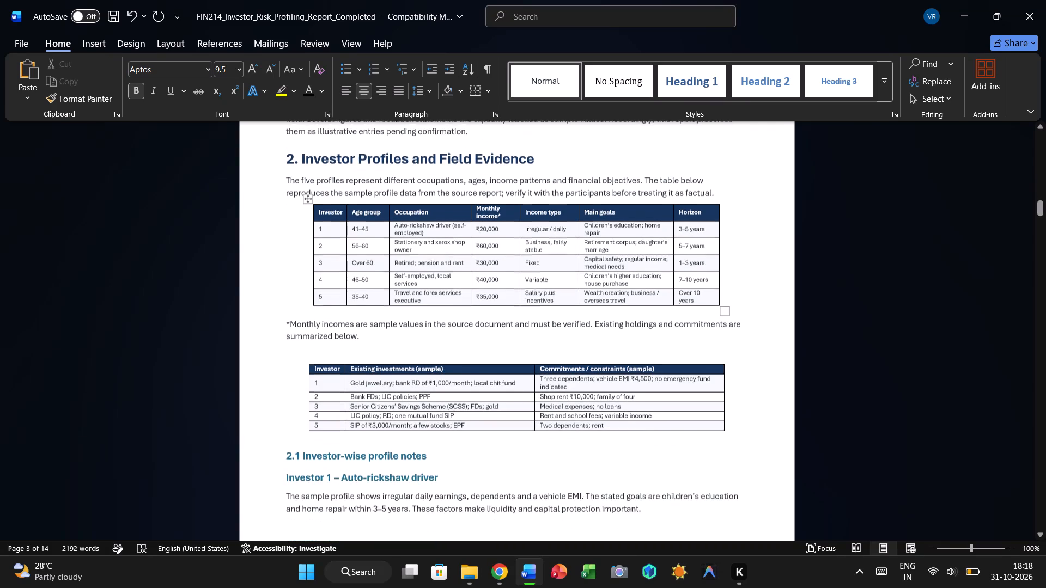
{"action": "scroll", "coordinate": [435, 286], "scroll_direction": "down", "scroll_amount": 1}
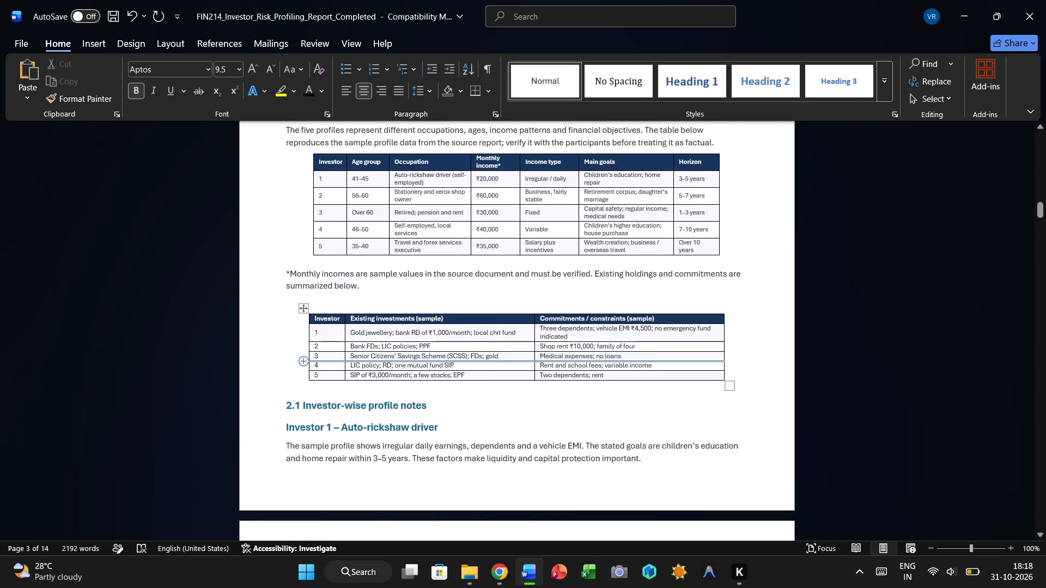
{"action": "left_click", "coordinate": [283, 405]}
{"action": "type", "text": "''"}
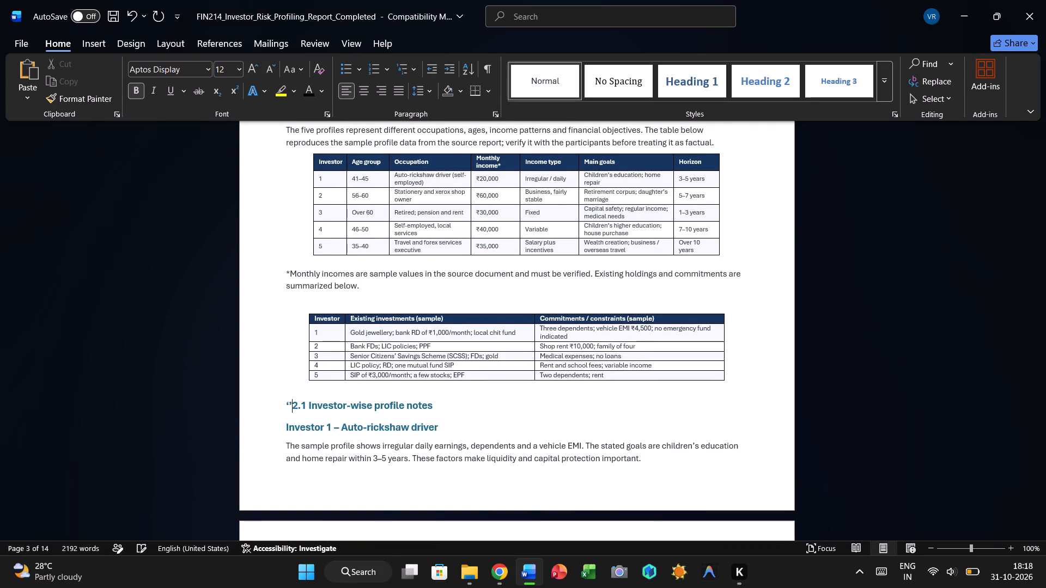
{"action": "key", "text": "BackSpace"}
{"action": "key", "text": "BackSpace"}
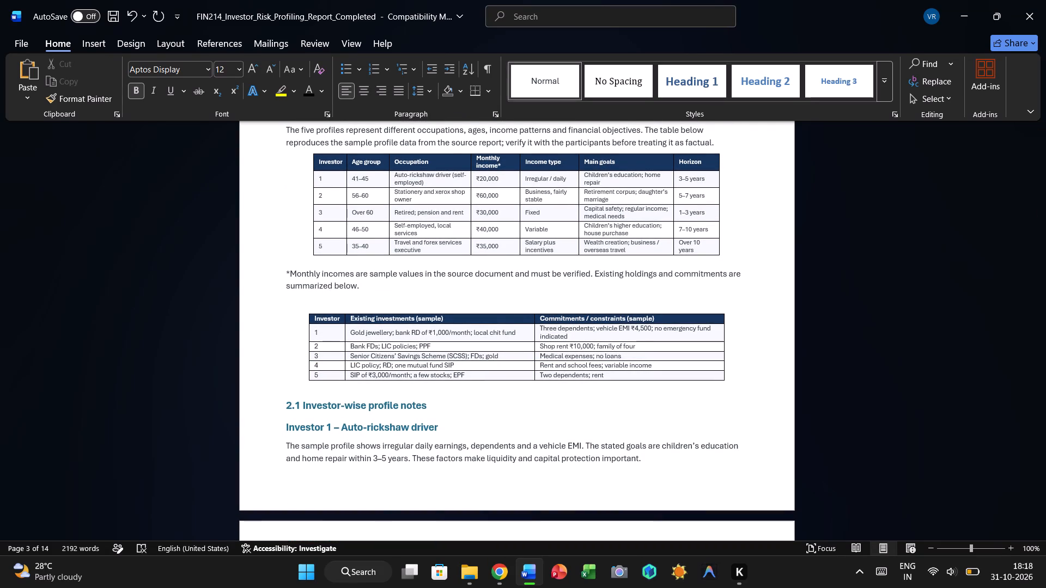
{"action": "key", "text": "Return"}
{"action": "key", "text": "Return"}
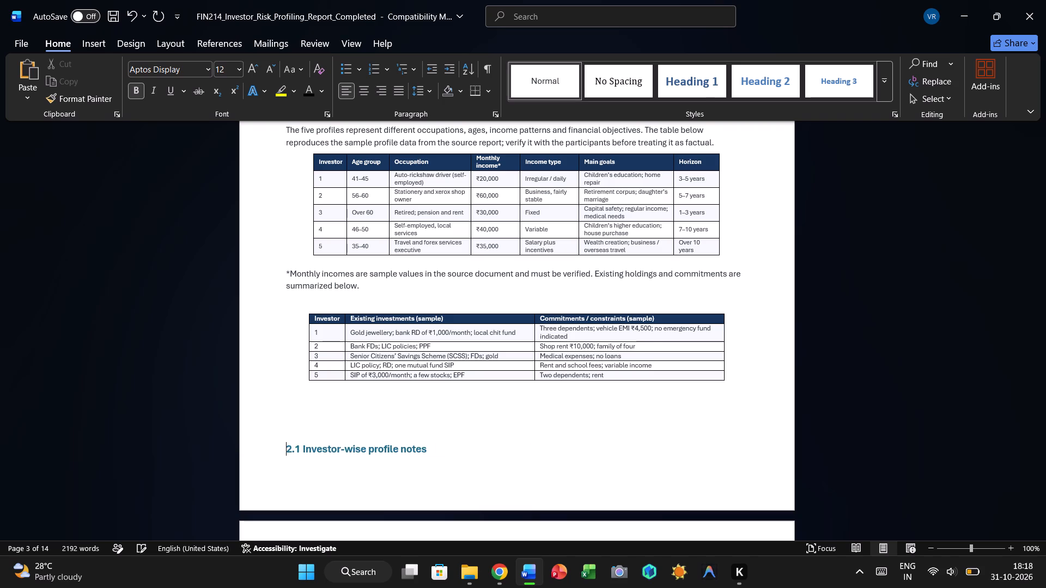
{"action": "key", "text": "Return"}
Set the font size of the "2.1 Investor-wise profile notes" heading to 20.
{"action": "scroll", "coordinate": [283, 405], "scroll_direction": "down", "scroll_amount": 1}
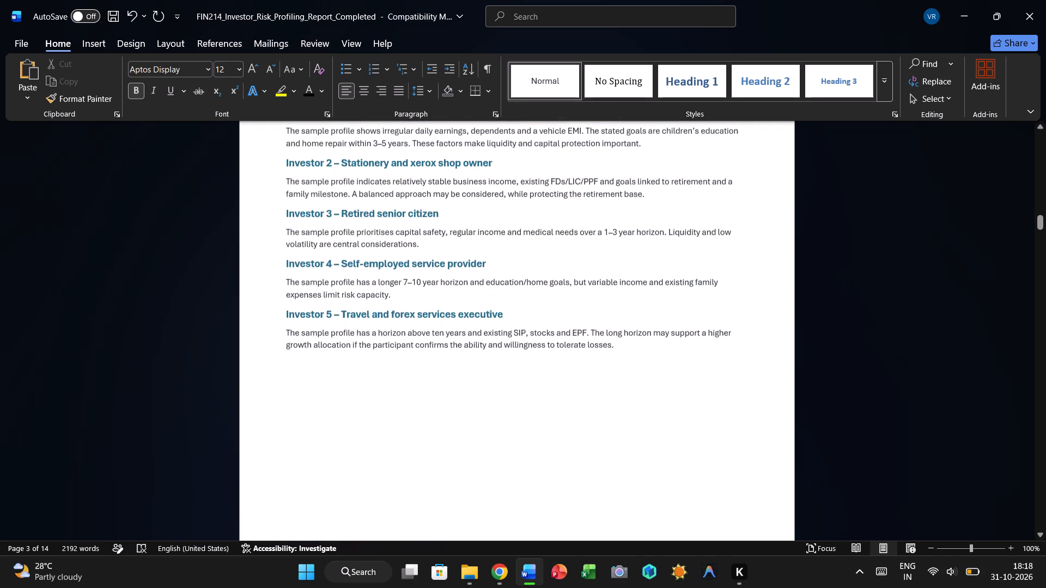
{"action": "scroll", "coordinate": [283, 405], "scroll_direction": "down", "scroll_amount": 1}
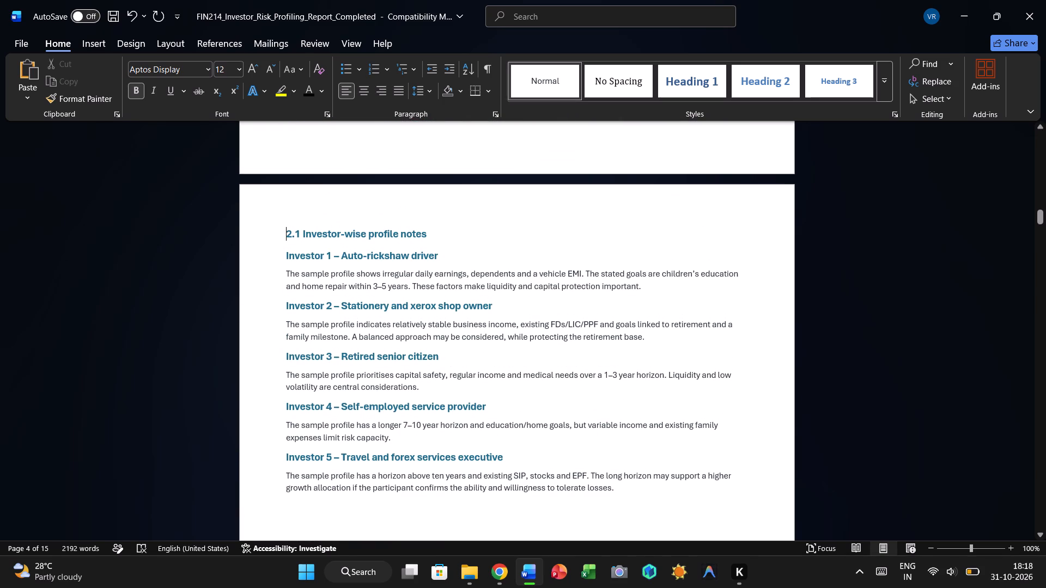
{"action": "left_click_drag", "start_coordinate": [429, 236], "coordinate": [284, 226]}
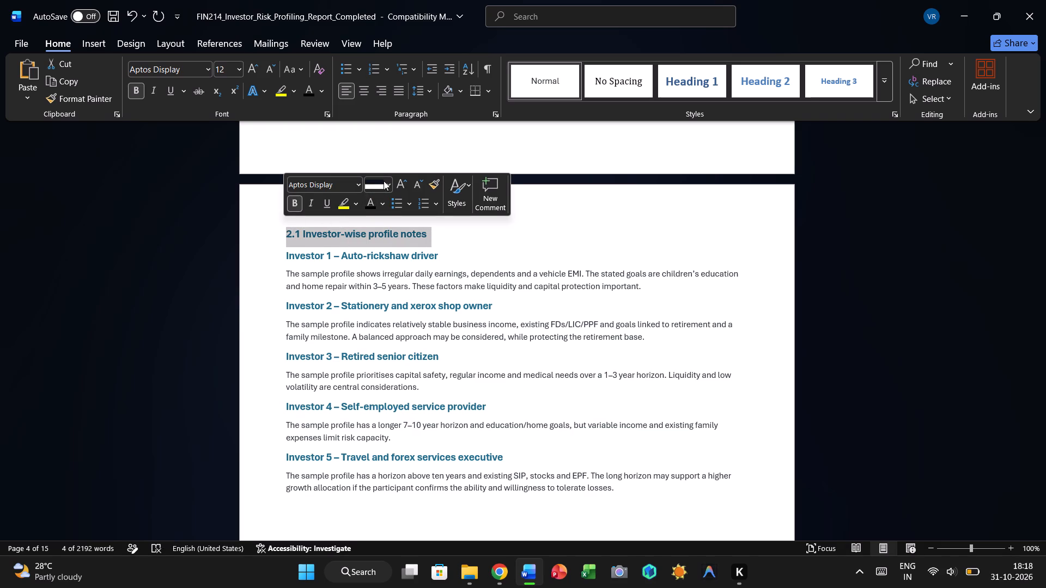
{"action": "left_click", "coordinate": [388, 186]}
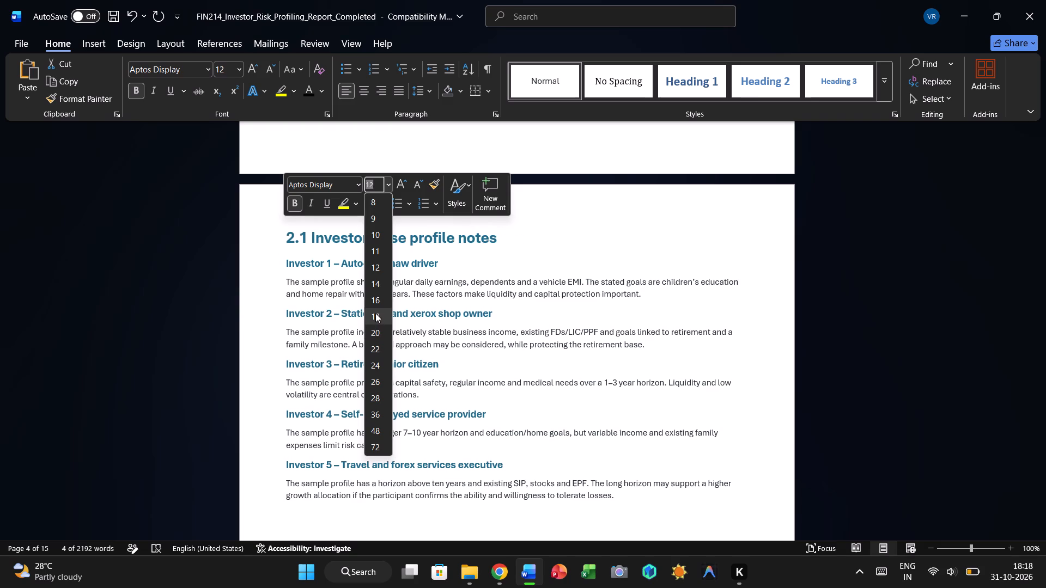
{"action": "left_click", "coordinate": [375, 330]}
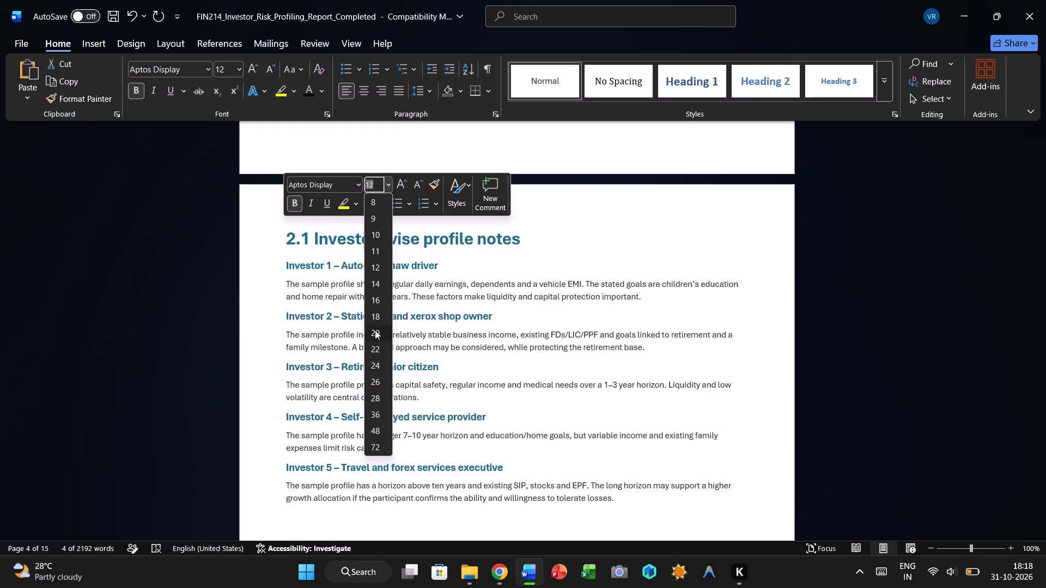
{"action": "left_click", "coordinate": [604, 231]}
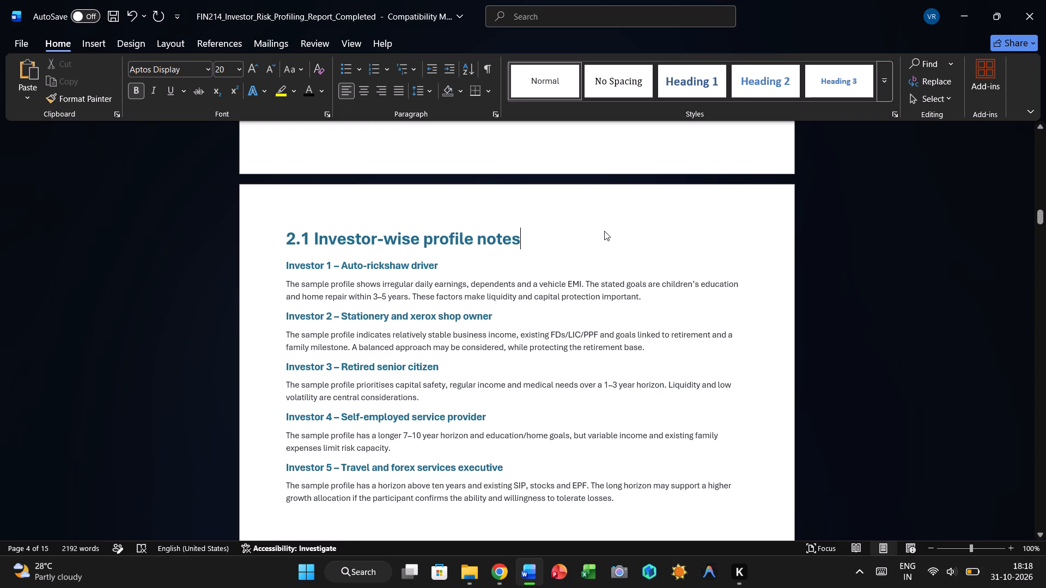
Insert one blank line between the "2.1 Investor-wise profile notes" heading and the Investor 1 subheading.
{"action": "key", "text": "Return"}
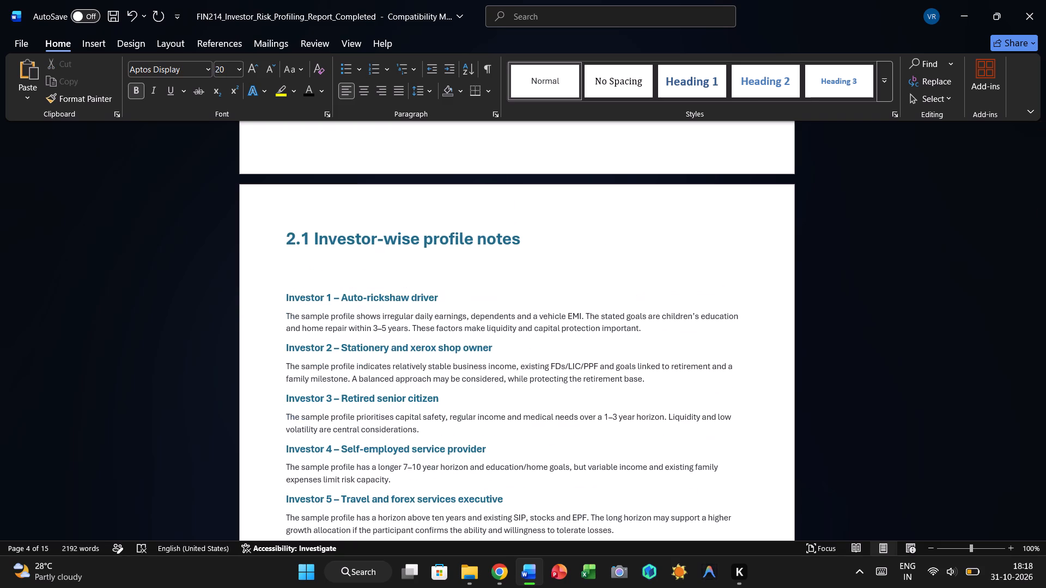
Delete the stray apostrophe at the start of the "2.2 GPS-stamped field photographs" heading.
{"action": "scroll", "coordinate": [604, 231], "scroll_direction": "down", "scroll_amount": 7}
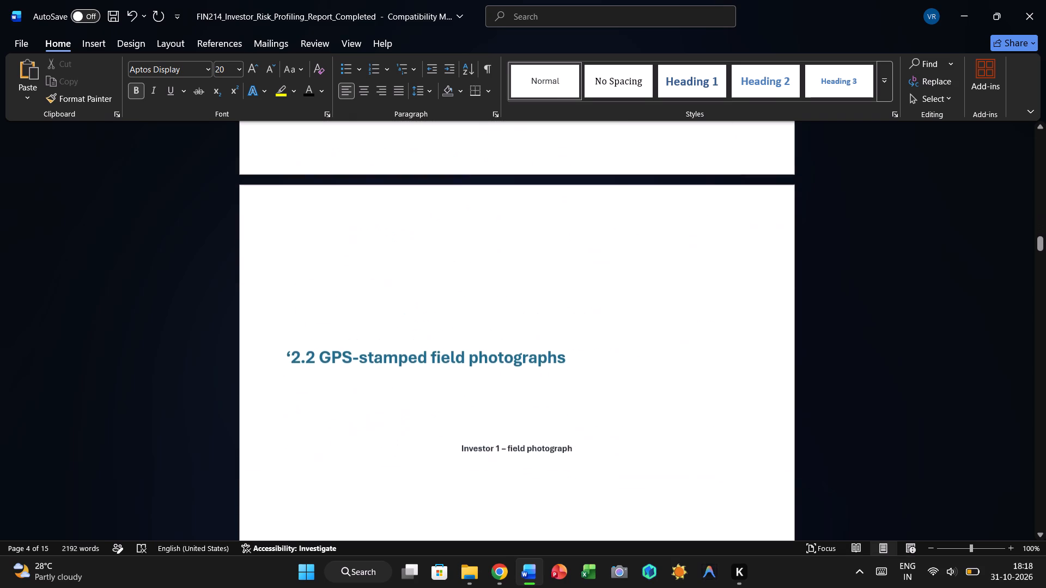
{"action": "scroll", "coordinate": [604, 231], "scroll_direction": "down", "scroll_amount": 2}
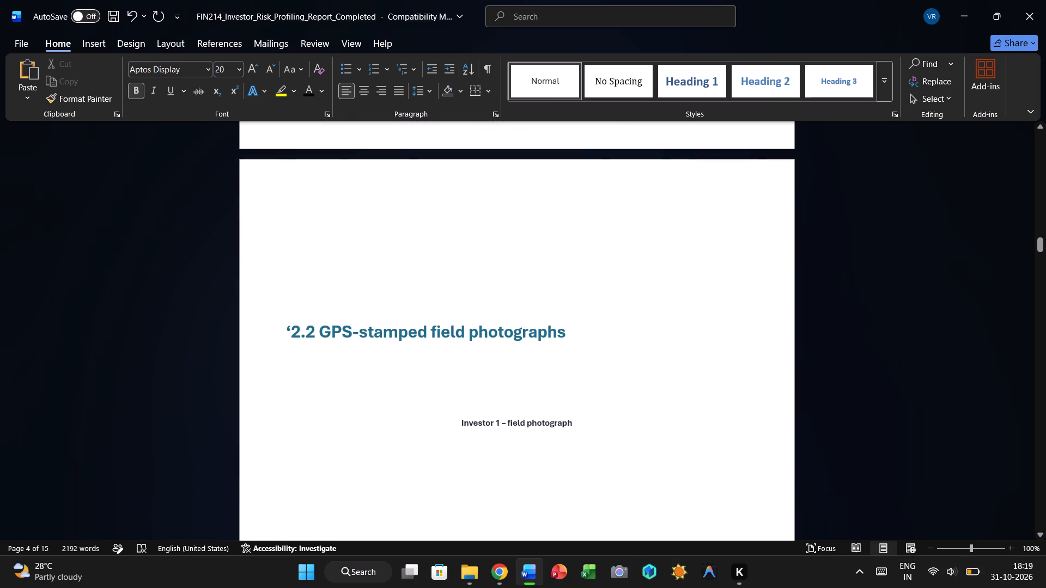
{"action": "left_click", "coordinate": [293, 332]}
{"action": "key", "text": "BackSpace"}
Check the page layout from the "2.2 GPS-stamped field photographs" heading through the Investor 1 and Investor 3 photographs.
{"action": "scroll", "coordinate": [293, 332], "scroll_direction": "up", "scroll_amount": 4}
{"action": "scroll", "coordinate": [293, 332], "scroll_direction": "down", "scroll_amount": 5}
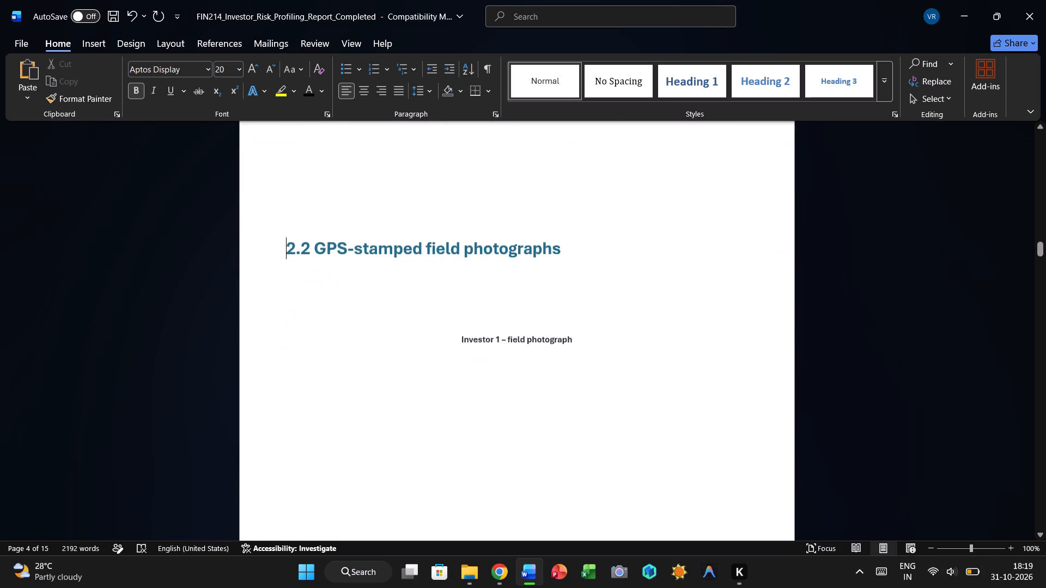
{"action": "scroll", "coordinate": [293, 332], "scroll_direction": "down", "scroll_amount": 5}
{"action": "scroll", "coordinate": [435, 408], "scroll_direction": "up", "scroll_amount": 3}
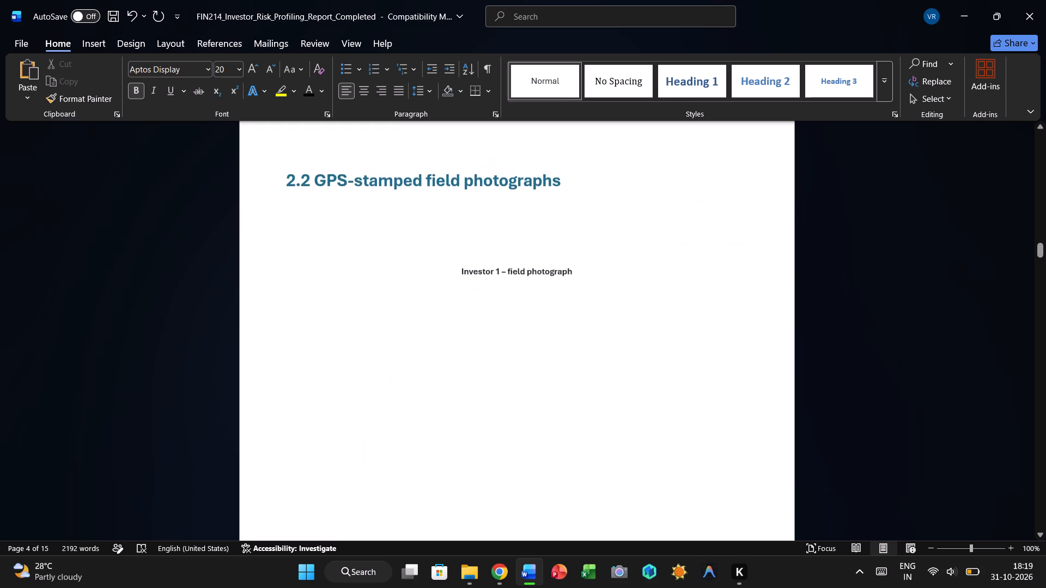
{"action": "scroll", "coordinate": [435, 408], "scroll_direction": "down", "scroll_amount": 5}
{"action": "scroll", "coordinate": [435, 408], "scroll_direction": "up", "scroll_amount": 1}
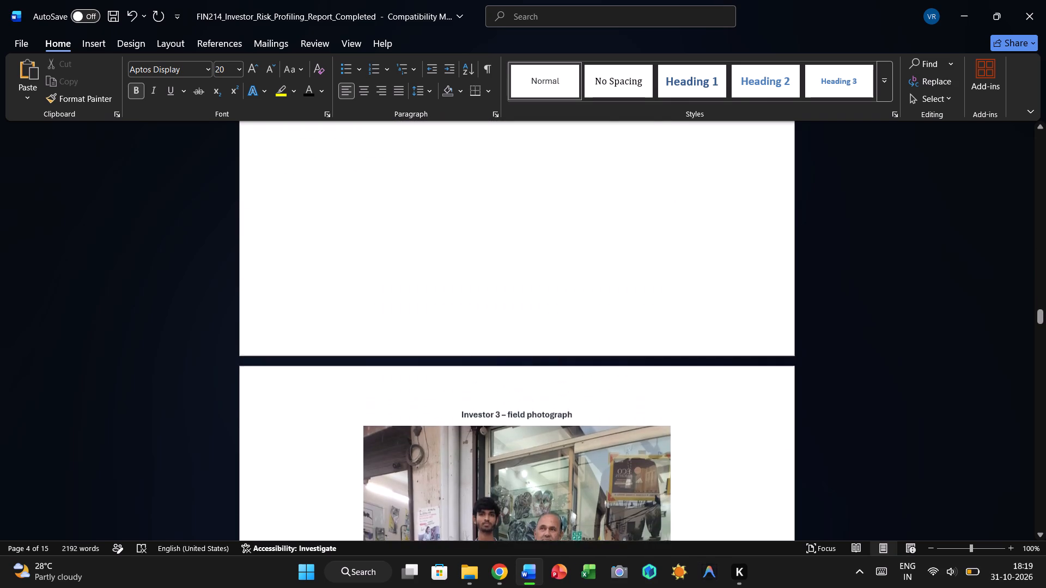
{"action": "scroll", "coordinate": [435, 408], "scroll_direction": "up", "scroll_amount": 10}
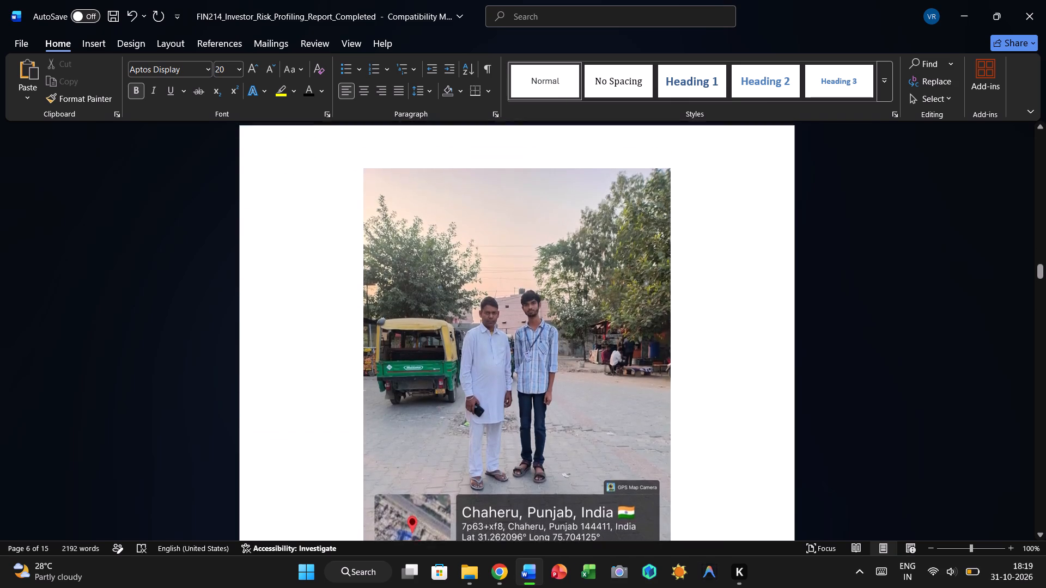
{"action": "scroll", "coordinate": [435, 408], "scroll_direction": "up", "scroll_amount": 6}
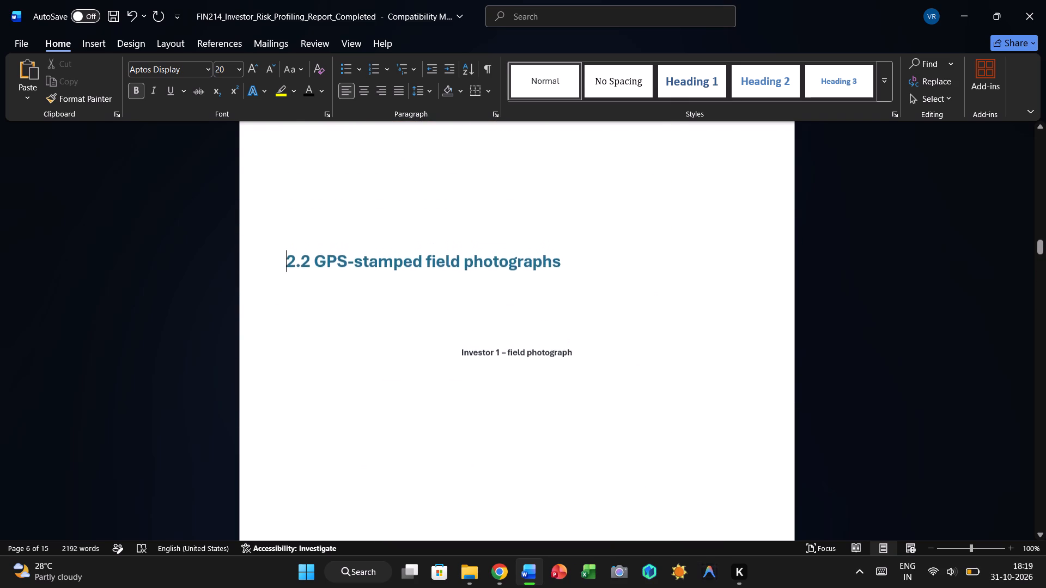
Remove the surplus blank lines above the "2.2 GPS-stamped field photographs" heading so it sits at the top of page 5.
{"action": "scroll", "coordinate": [435, 408], "scroll_direction": "up", "scroll_amount": 1}
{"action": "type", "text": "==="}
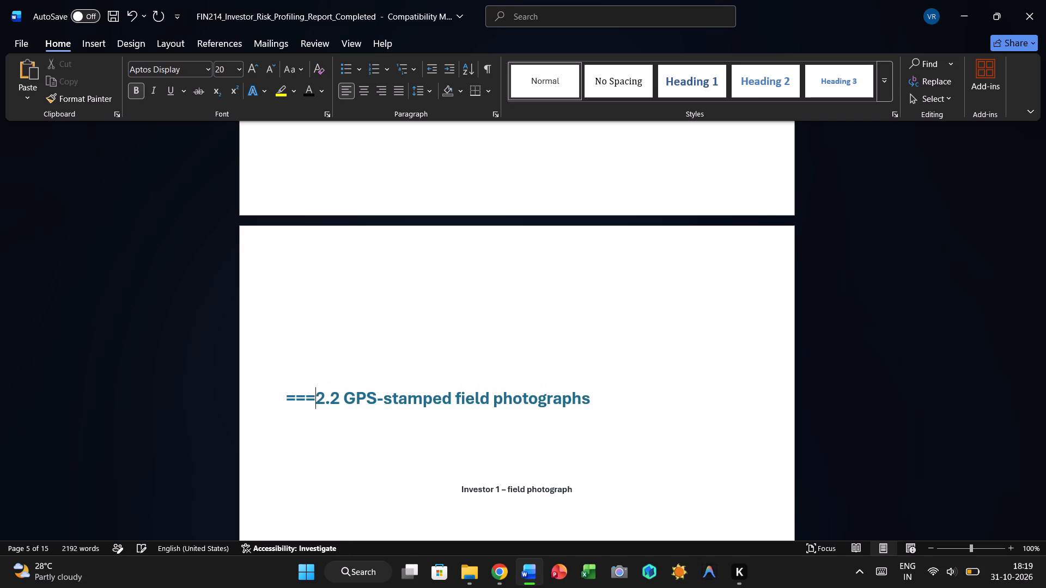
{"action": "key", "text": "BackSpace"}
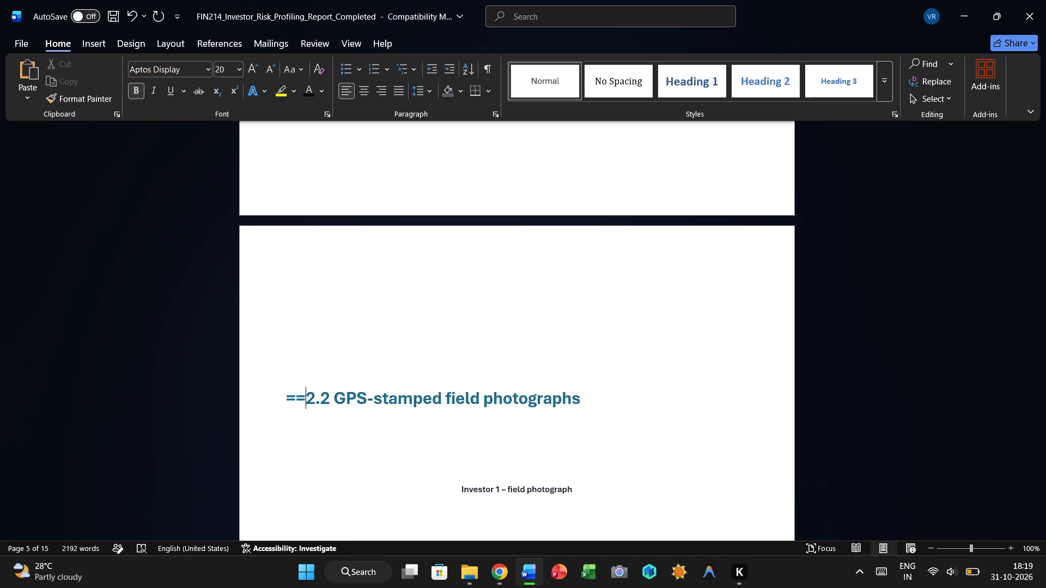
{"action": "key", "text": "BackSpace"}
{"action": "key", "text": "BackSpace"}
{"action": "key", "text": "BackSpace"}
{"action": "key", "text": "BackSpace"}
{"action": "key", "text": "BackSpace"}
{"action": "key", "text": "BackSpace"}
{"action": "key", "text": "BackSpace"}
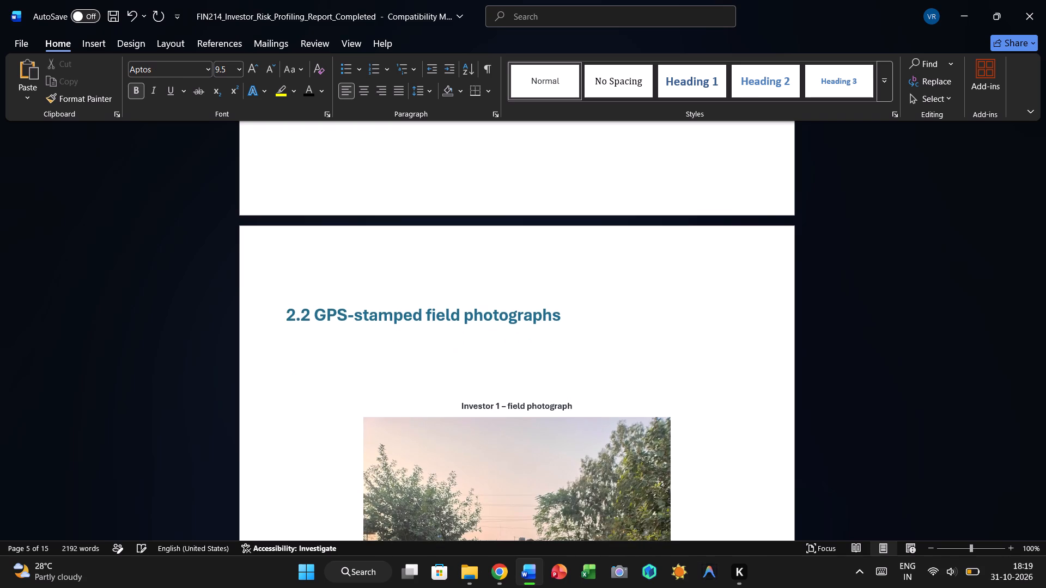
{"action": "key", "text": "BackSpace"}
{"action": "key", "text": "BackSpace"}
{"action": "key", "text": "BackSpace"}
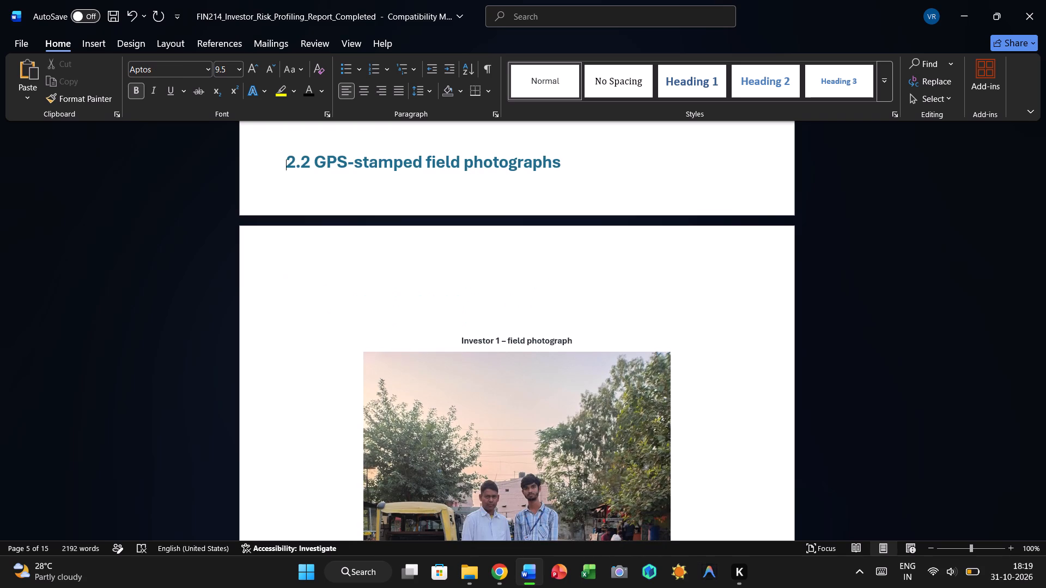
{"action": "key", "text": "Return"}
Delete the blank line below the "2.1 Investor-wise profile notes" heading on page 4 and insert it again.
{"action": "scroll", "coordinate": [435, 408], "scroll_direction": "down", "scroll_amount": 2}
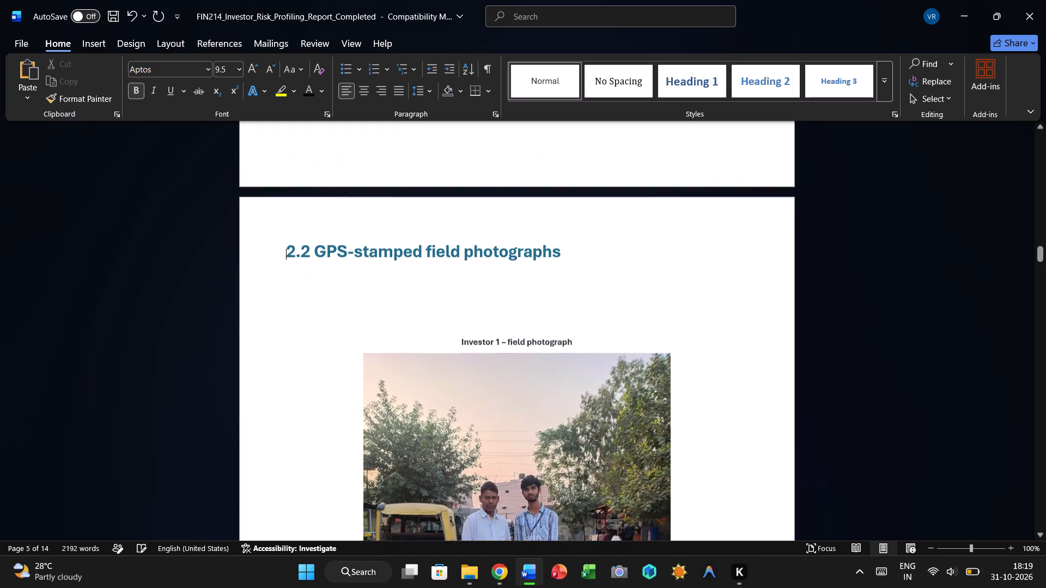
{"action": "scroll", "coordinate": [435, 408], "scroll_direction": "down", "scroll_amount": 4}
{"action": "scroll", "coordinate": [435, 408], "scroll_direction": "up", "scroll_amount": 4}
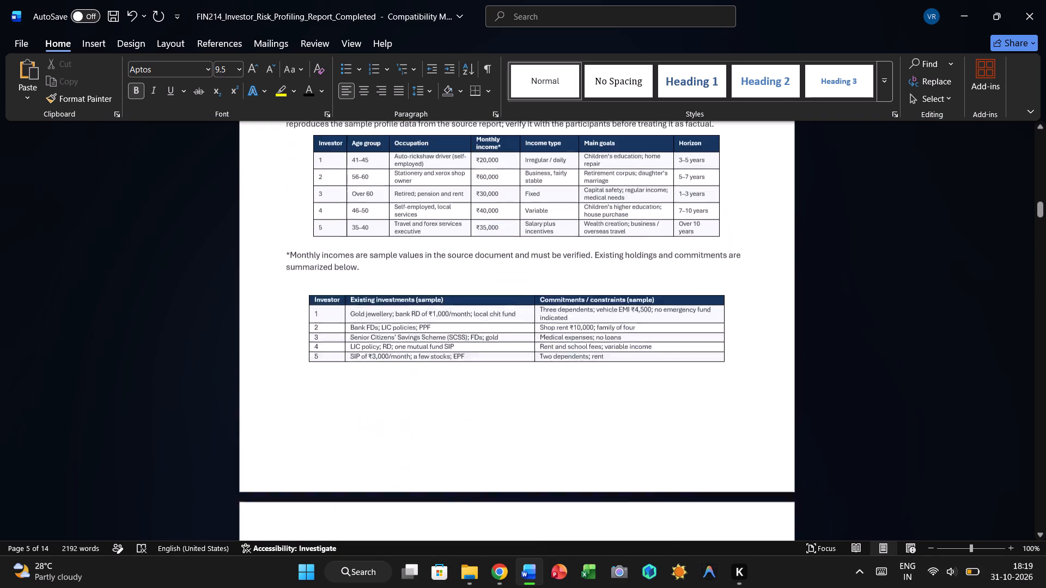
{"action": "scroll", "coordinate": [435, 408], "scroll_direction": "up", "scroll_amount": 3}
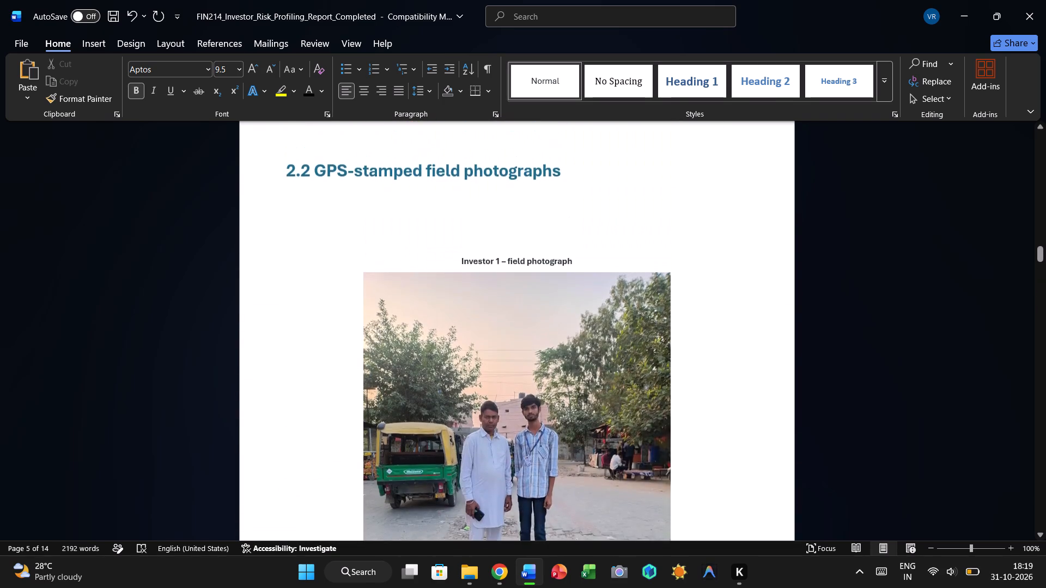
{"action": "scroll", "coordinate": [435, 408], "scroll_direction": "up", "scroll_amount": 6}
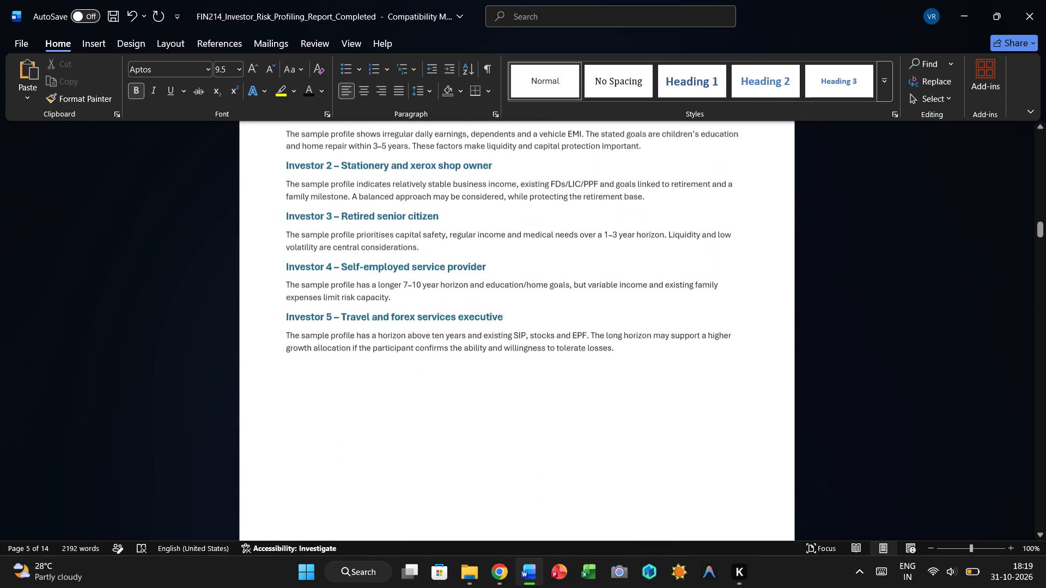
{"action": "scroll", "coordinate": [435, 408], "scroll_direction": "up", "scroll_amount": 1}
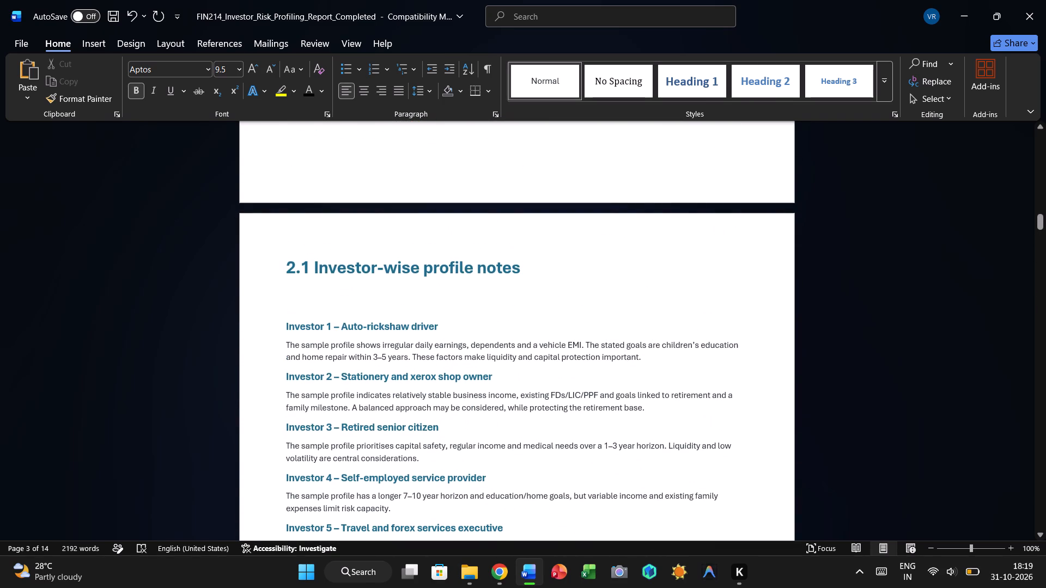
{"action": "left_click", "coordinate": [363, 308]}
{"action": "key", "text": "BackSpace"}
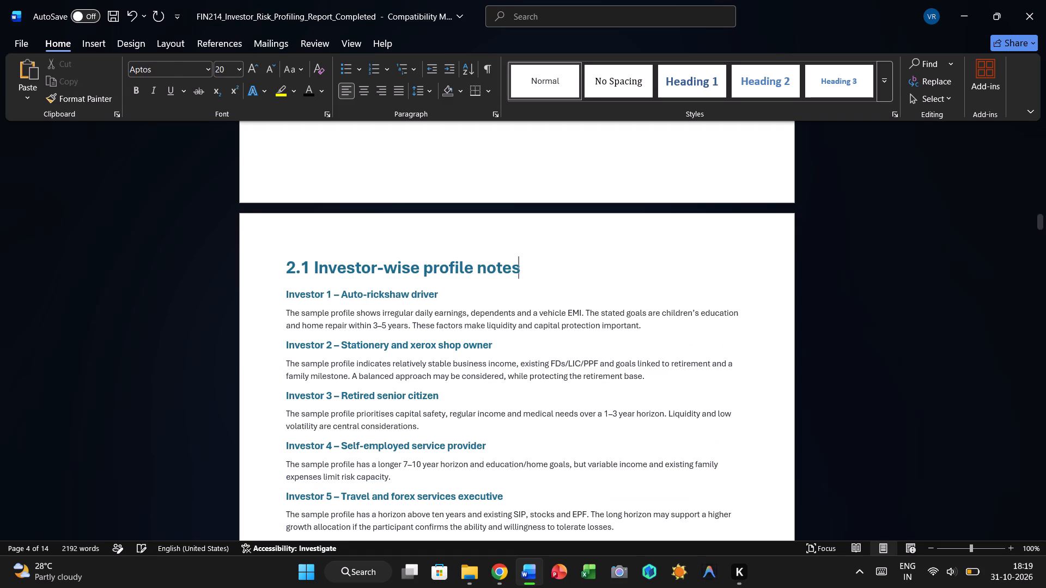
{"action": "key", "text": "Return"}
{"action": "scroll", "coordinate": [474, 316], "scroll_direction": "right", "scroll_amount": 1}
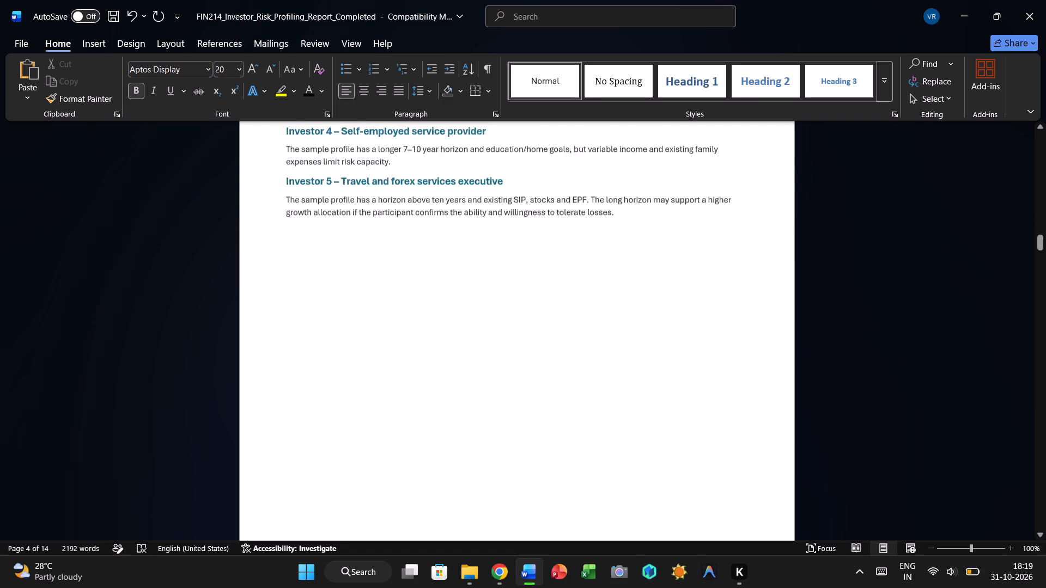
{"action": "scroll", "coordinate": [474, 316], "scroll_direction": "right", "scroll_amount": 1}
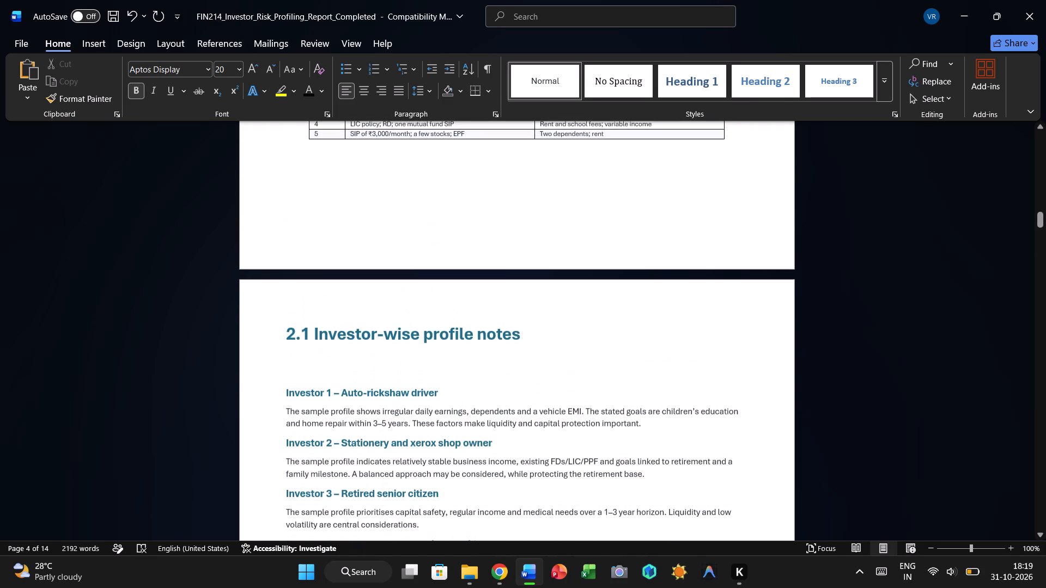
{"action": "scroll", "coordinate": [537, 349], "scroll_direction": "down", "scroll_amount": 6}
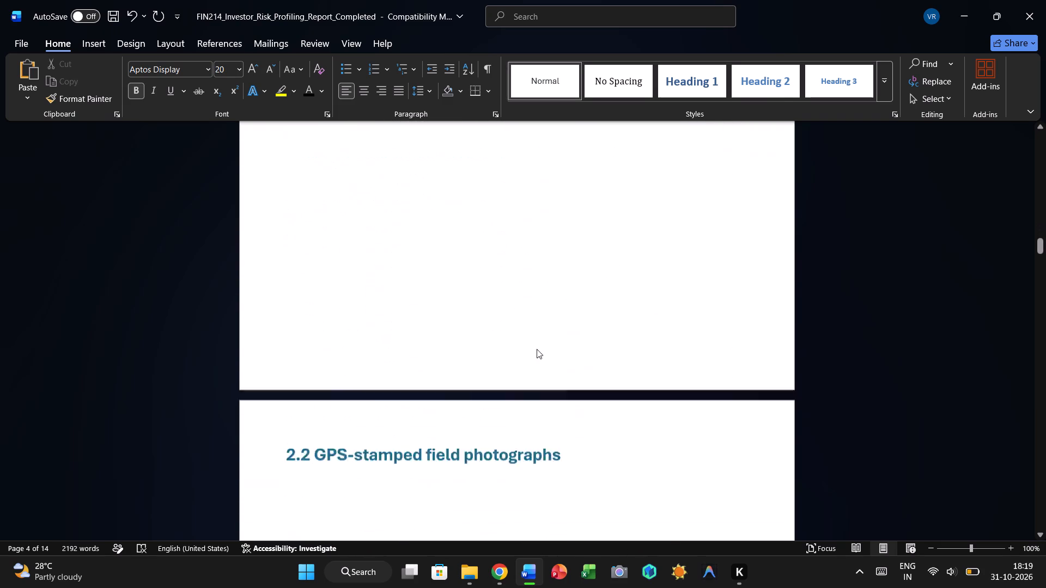
Add a colon to the end of the "2.2 GPS-stamped field photographs" heading and underline the whole heading.
{"action": "scroll", "coordinate": [537, 349], "scroll_direction": "down", "scroll_amount": 1}
{"action": "left_click", "coordinate": [567, 375]}
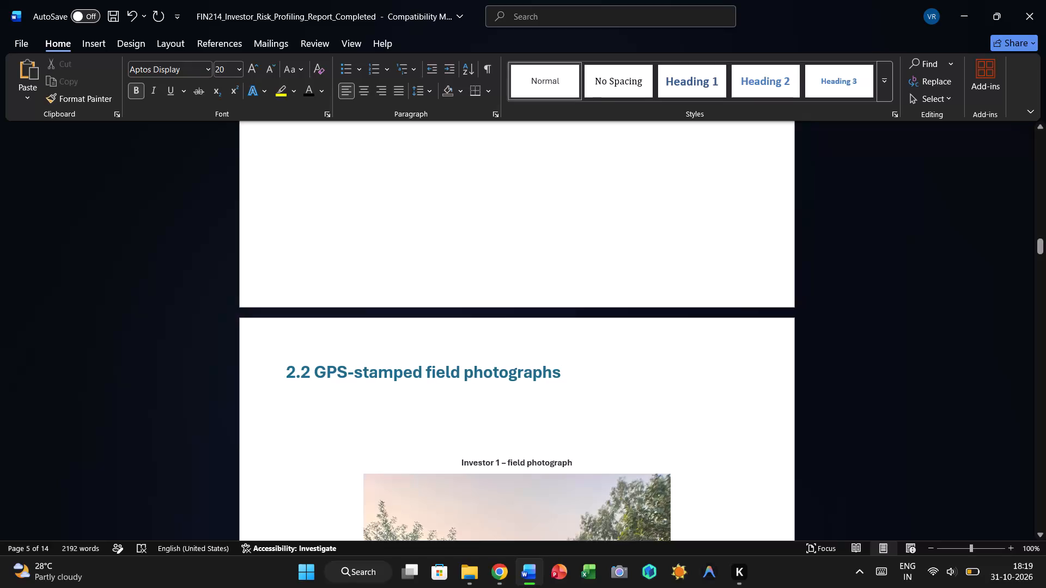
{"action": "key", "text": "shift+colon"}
{"action": "left_click_drag", "start_coordinate": [567, 376], "coordinate": [268, 379]}
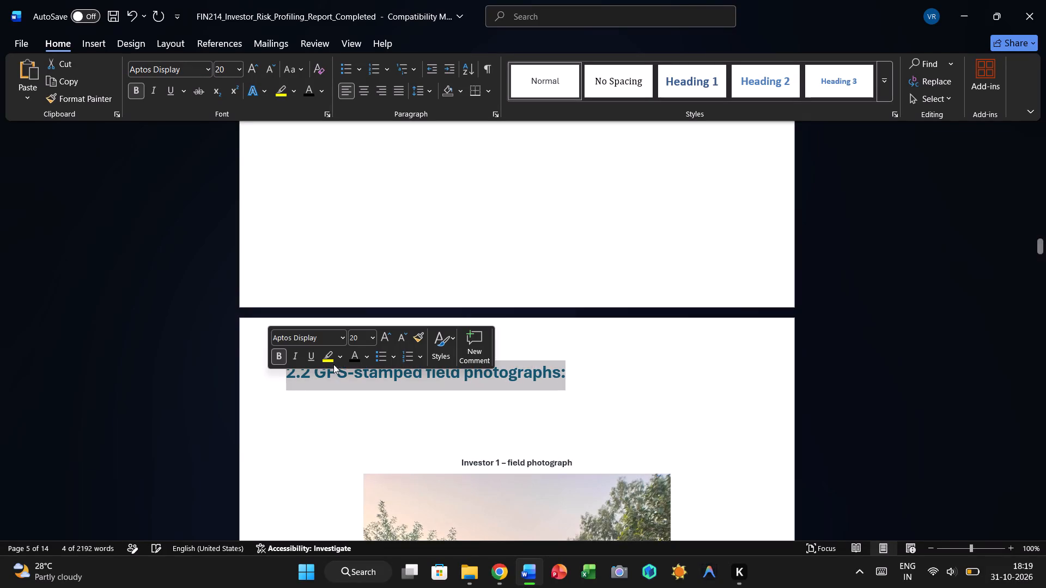
{"action": "left_click", "coordinate": [308, 356]}
{"action": "left_click", "coordinate": [608, 228]}
Add a colon to the end of the "2.1 Investor-wise profile notes" heading on page 4 and underline the whole heading.
{"action": "scroll", "coordinate": [608, 228], "scroll_direction": "up", "scroll_amount": 1}
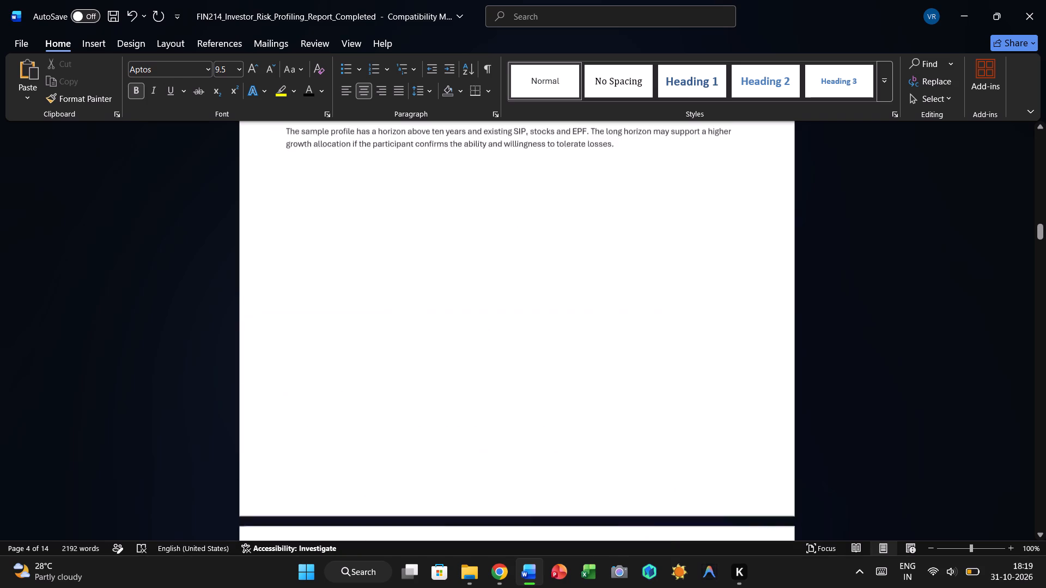
{"action": "scroll", "coordinate": [608, 228], "scroll_direction": "up", "scroll_amount": 2}
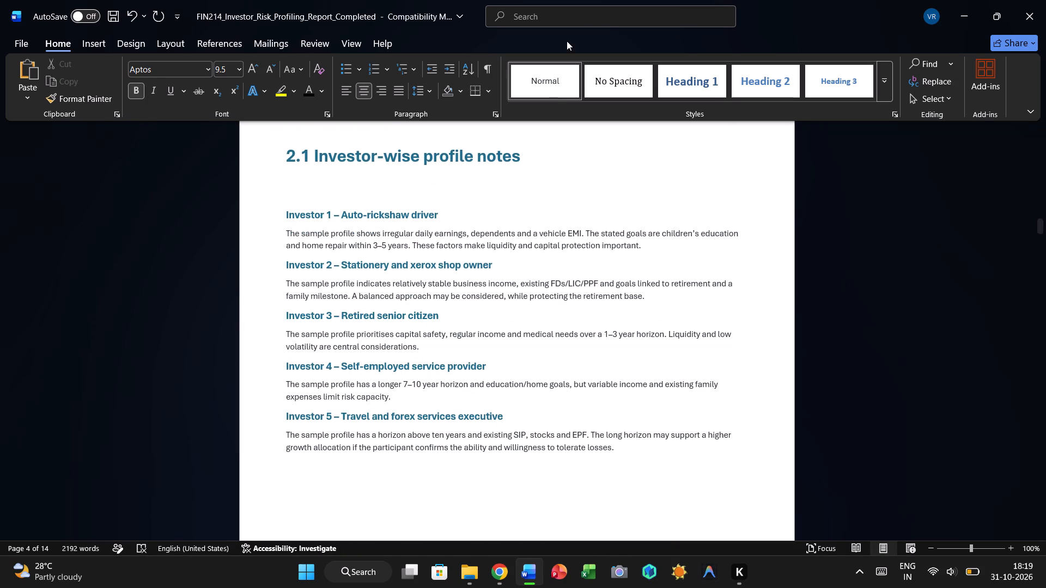
{"action": "left_click", "coordinate": [525, 154]}
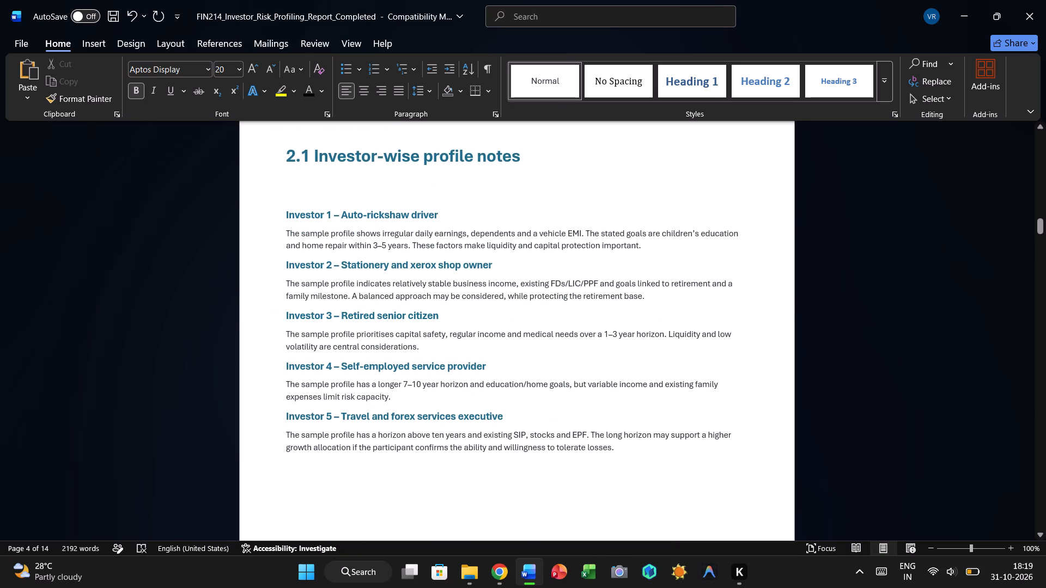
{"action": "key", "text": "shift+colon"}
{"action": "left_click_drag", "start_coordinate": [530, 162], "coordinate": [343, 162]}
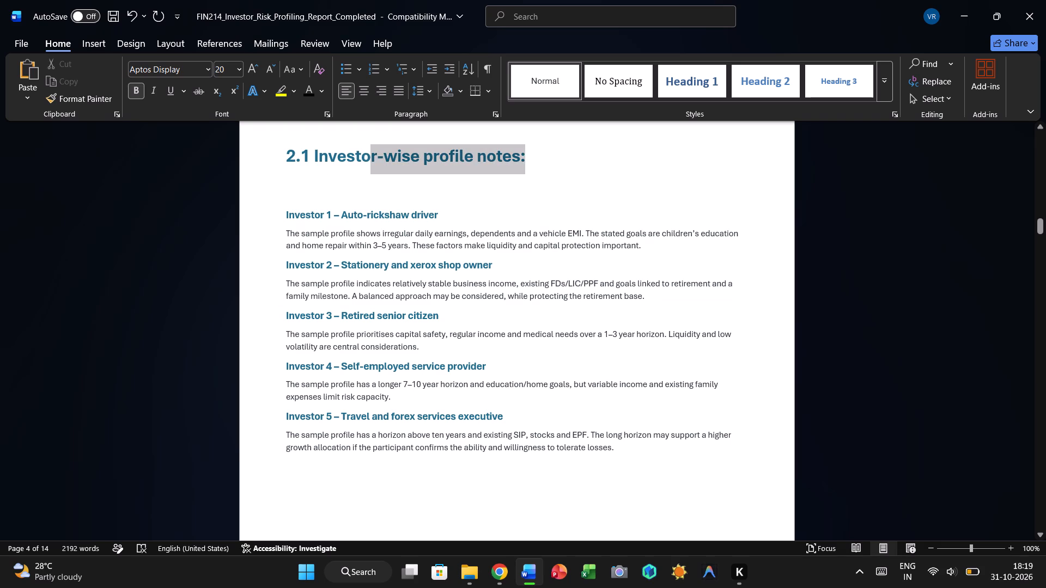
{"action": "left_click_drag", "start_coordinate": [343, 162], "coordinate": [259, 166]}
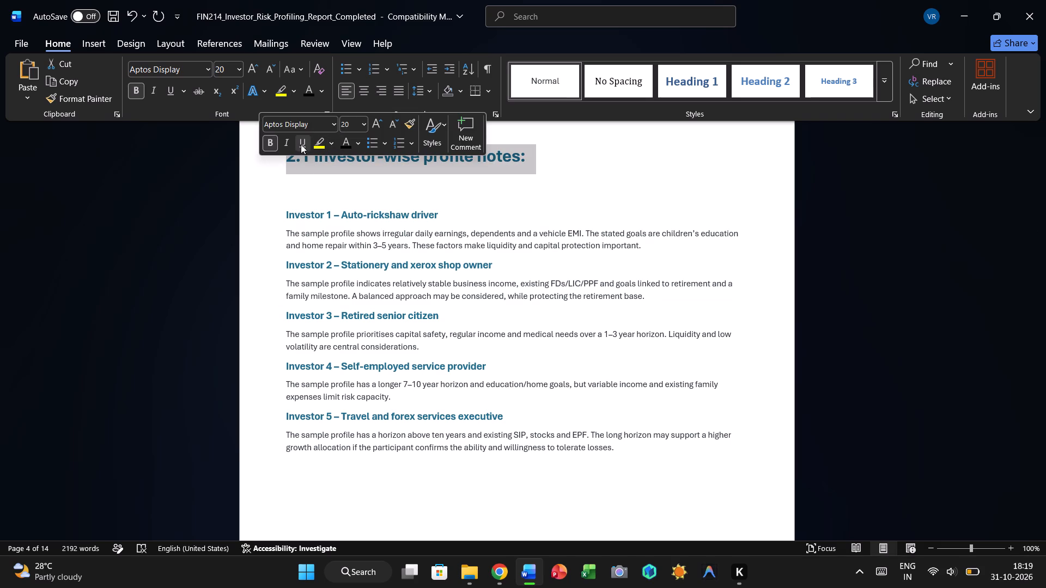
{"action": "left_click", "coordinate": [301, 141]}
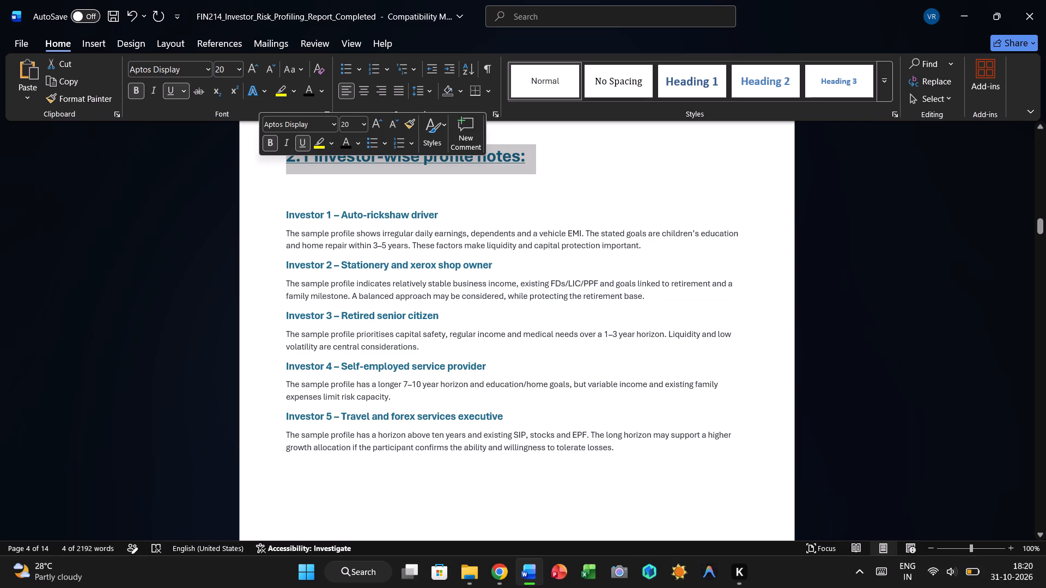
{"action": "left_click", "coordinate": [278, 196]}
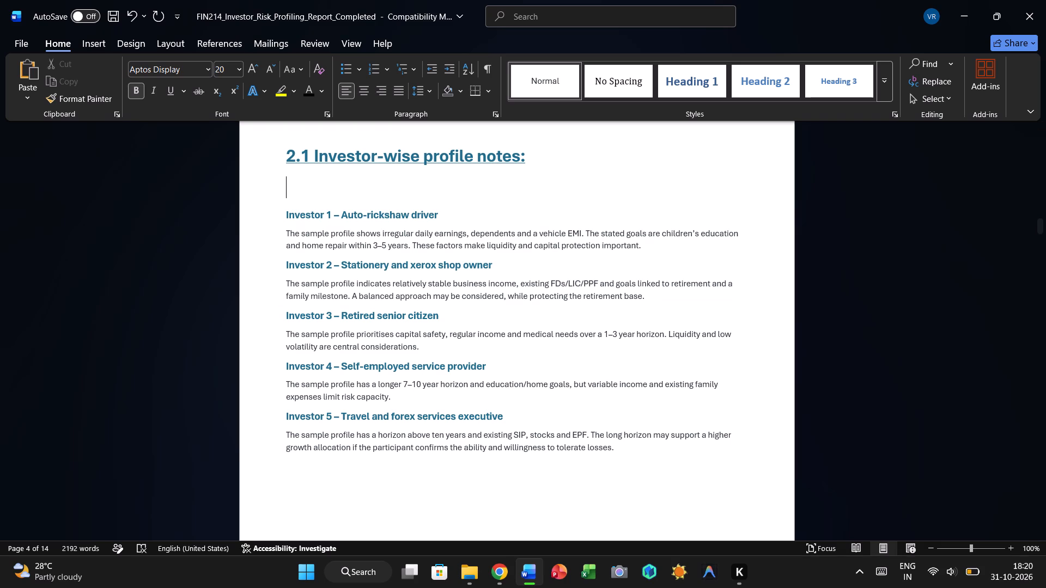
Replace the student name after "Name:" in the Declaration on page 2 with the submitting student's name in capitals.
{"action": "scroll", "coordinate": [278, 196], "scroll_direction": "up", "scroll_amount": 8}
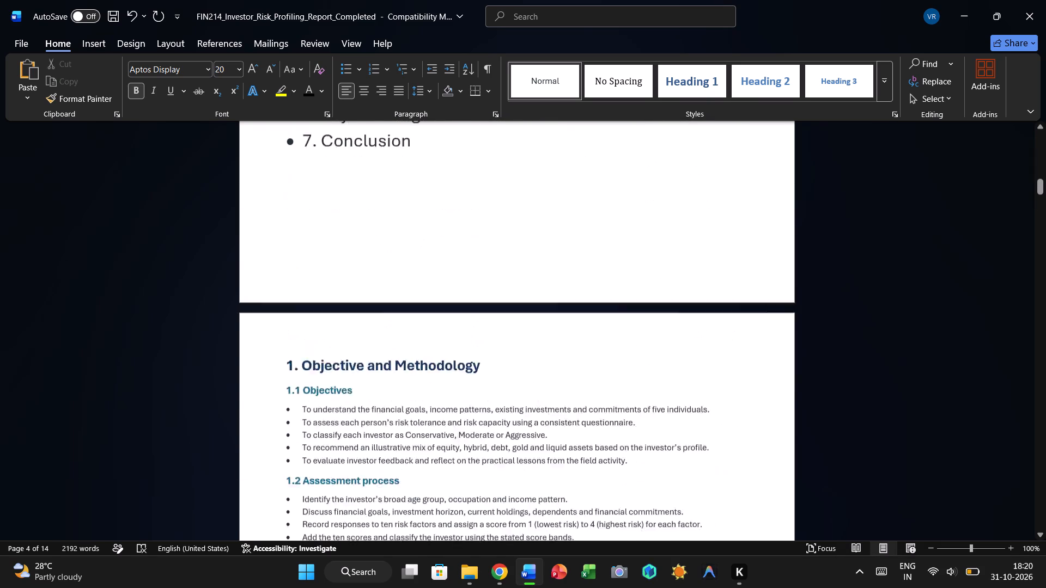
{"action": "scroll", "coordinate": [278, 196], "scroll_direction": "up", "scroll_amount": 7}
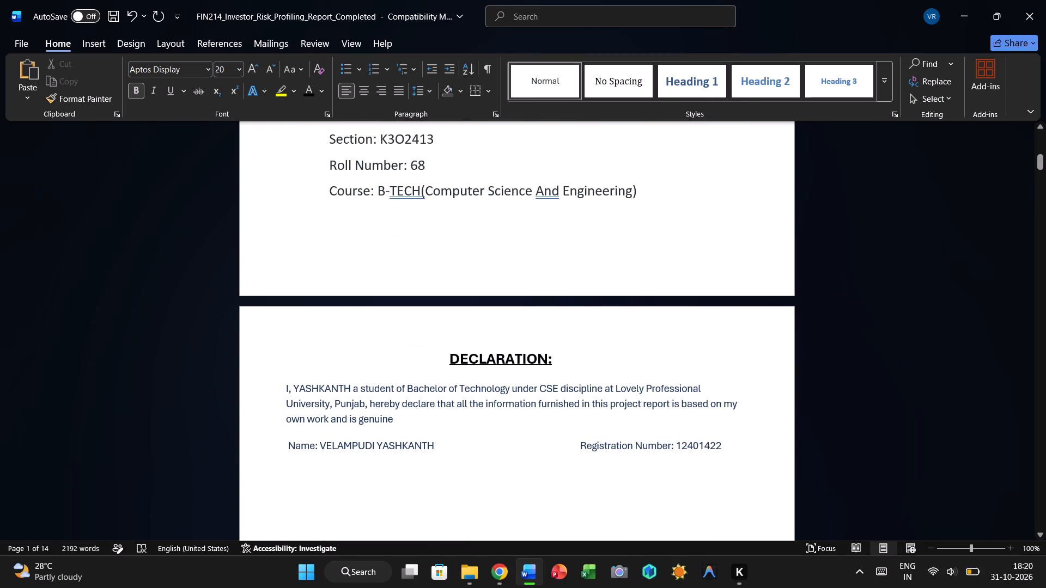
{"action": "scroll", "coordinate": [408, 225], "scroll_direction": "right", "scroll_amount": 1}
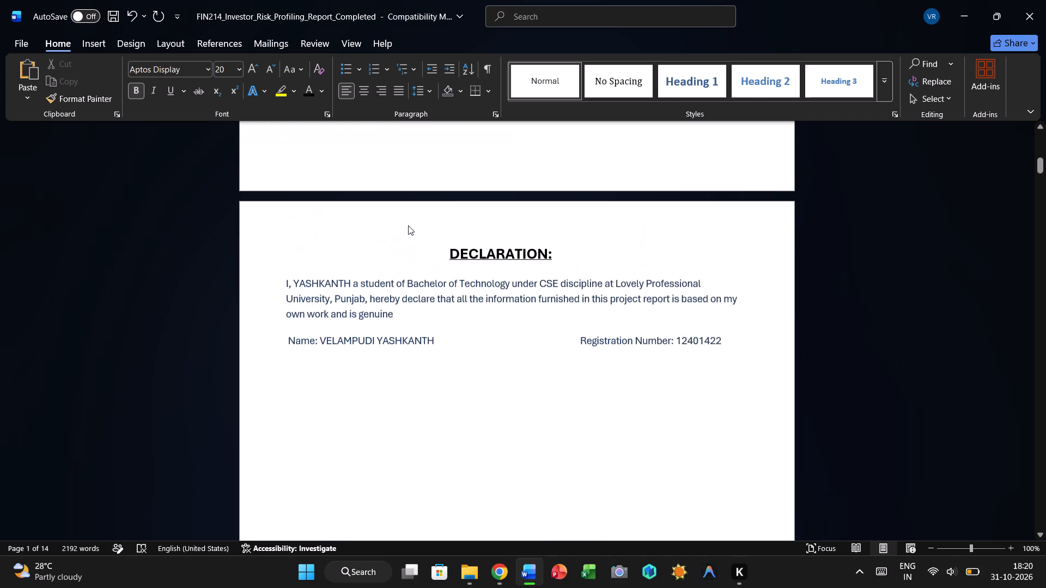
{"action": "scroll", "coordinate": [408, 225], "scroll_direction": "right", "scroll_amount": 1}
{"action": "left_click", "coordinate": [434, 354]}
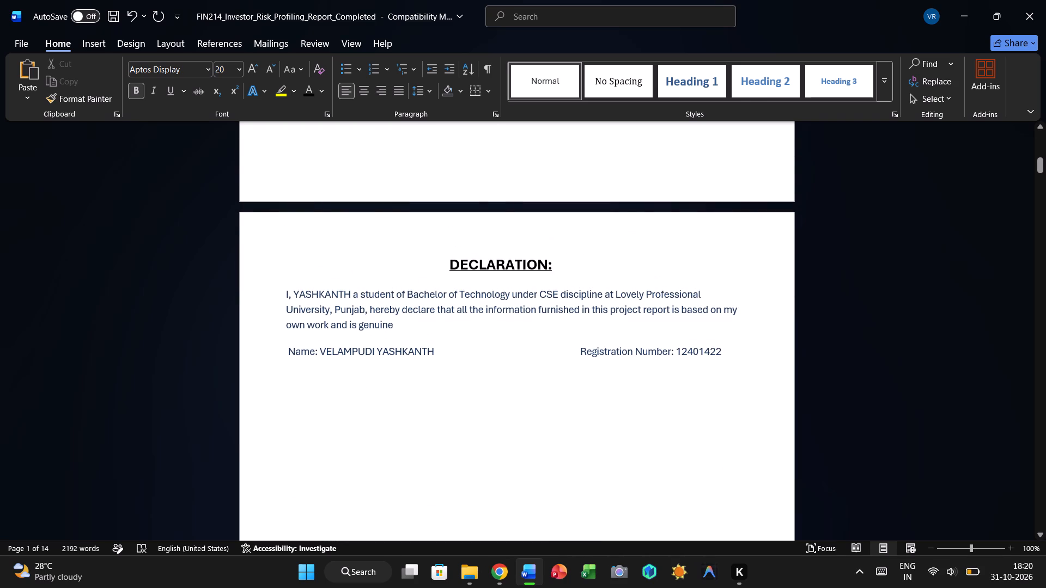
{"action": "key", "text": "BackSpace"}
{"action": "key", "text": "BackSpace"}
{"action": "key", "text": "BackSpace"}
{"action": "key", "text": "BackSpace"}
{"action": "key", "text": "BackSpace"}
{"action": "key", "text": "BackSpace"}
{"action": "key", "text": "BackSpace"}
{"action": "key", "text": "BackSpace"}
{"action": "key", "text": "BackSpace"}
{"action": "key", "text": "BackSpace"}
{"action": "key", "text": "BackSpace"}
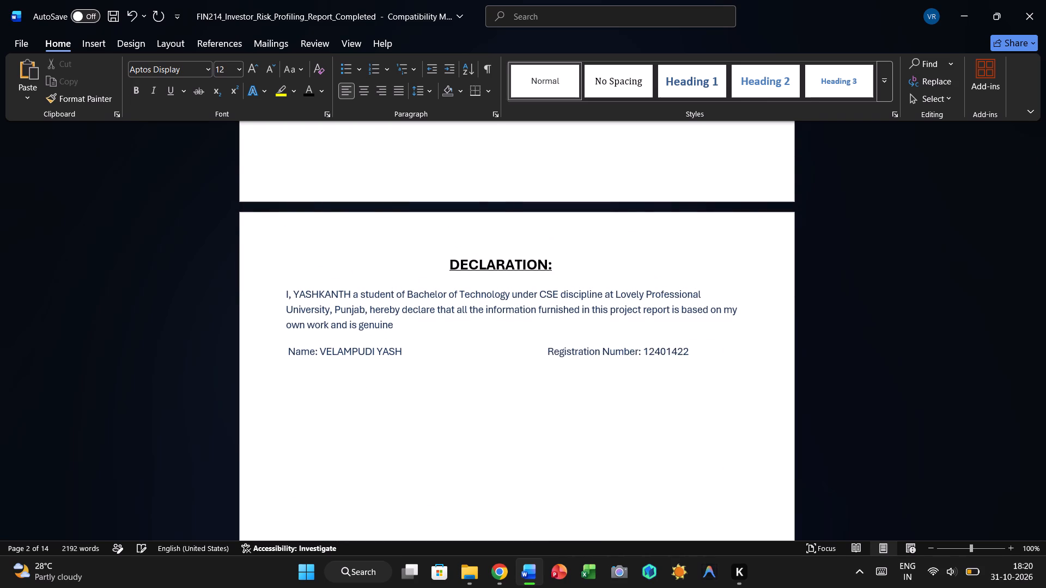
{"action": "key", "text": "BackSpace"}
{"action": "key", "text": "BackSpace"}
{"action": "key", "text": "BackSpace"}
{"action": "key", "text": "BackSpace"}
{"action": "key", "text": "BackSpace"}
{"action": "key", "text": "BackSpace"}
{"action": "key", "text": "BackSpace"}
{"action": "key", "text": "BackSpace"}
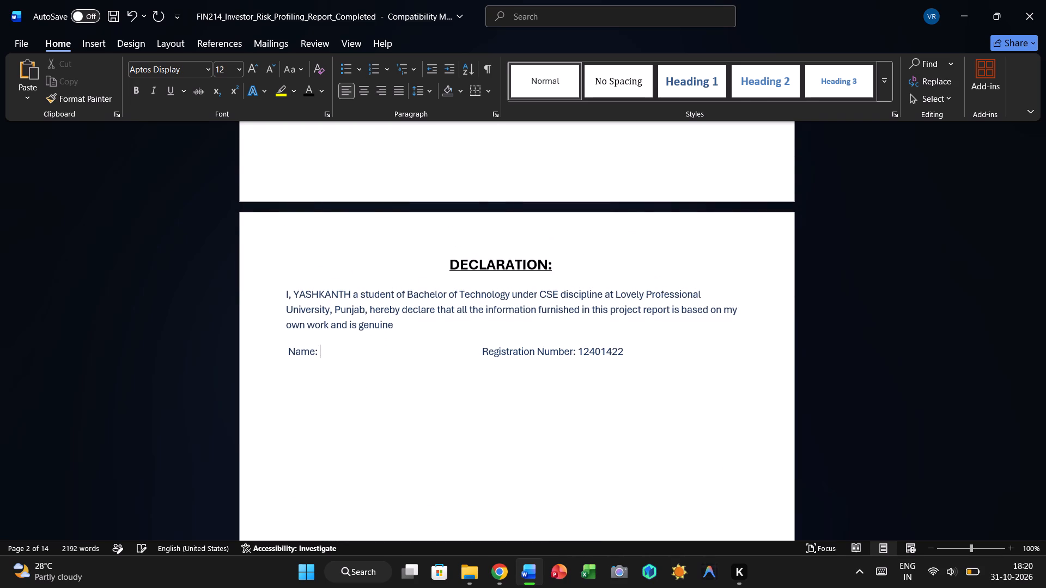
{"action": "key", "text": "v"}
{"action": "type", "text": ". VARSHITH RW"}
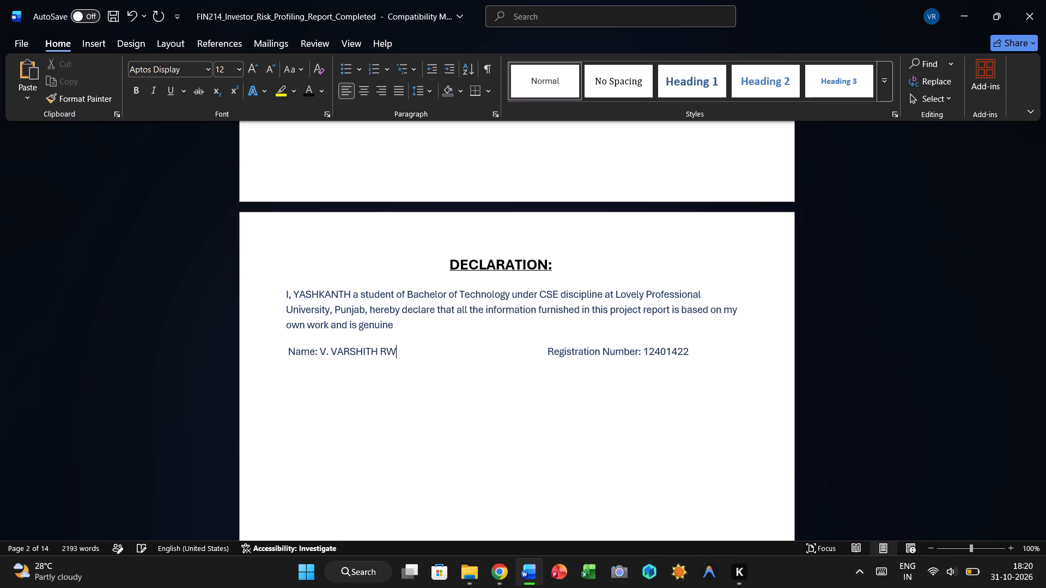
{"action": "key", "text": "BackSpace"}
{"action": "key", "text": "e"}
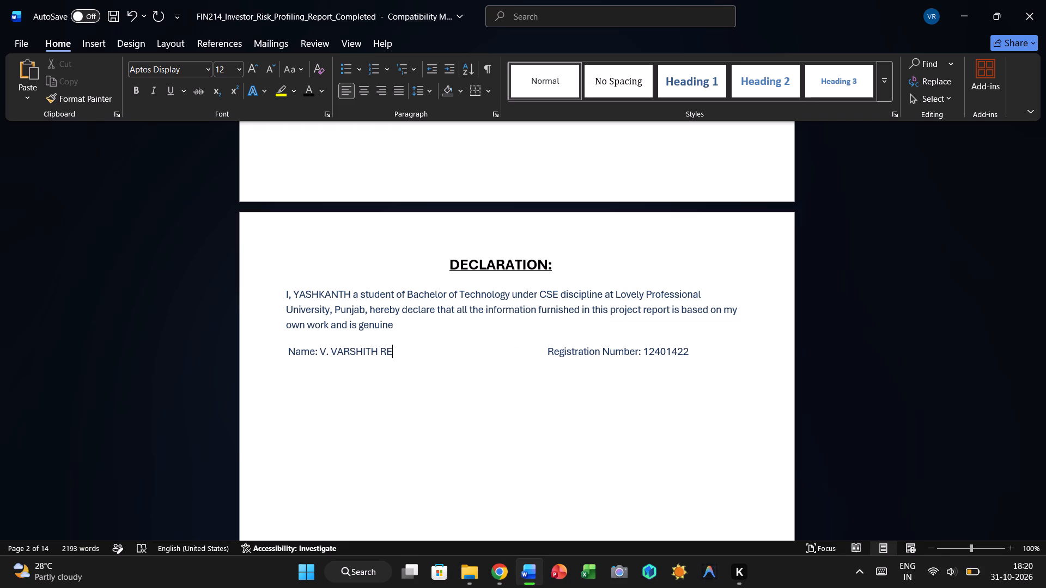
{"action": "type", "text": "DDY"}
{"action": "right_click", "coordinate": [434, 354]}
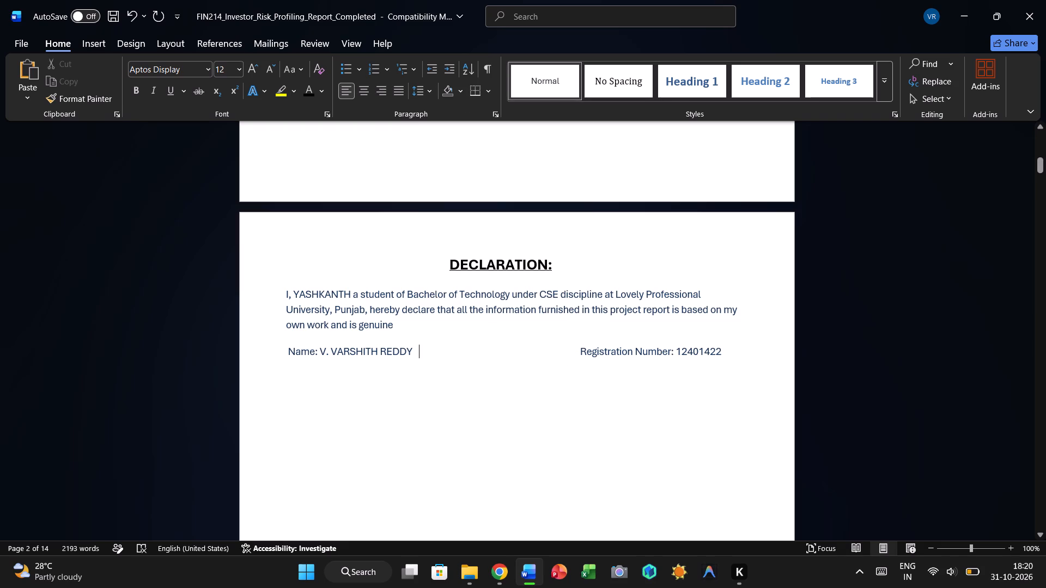
Replace the last four digits of the registration number in the Declaration with those of the submitting student's number.
{"action": "left_click", "coordinate": [728, 351]}
{"action": "key", "text": "BackSpace"}
{"action": "key", "text": "BackSpace"}
{"action": "key", "text": "BackSpace"}
{"action": "key", "text": "BackSpace"}
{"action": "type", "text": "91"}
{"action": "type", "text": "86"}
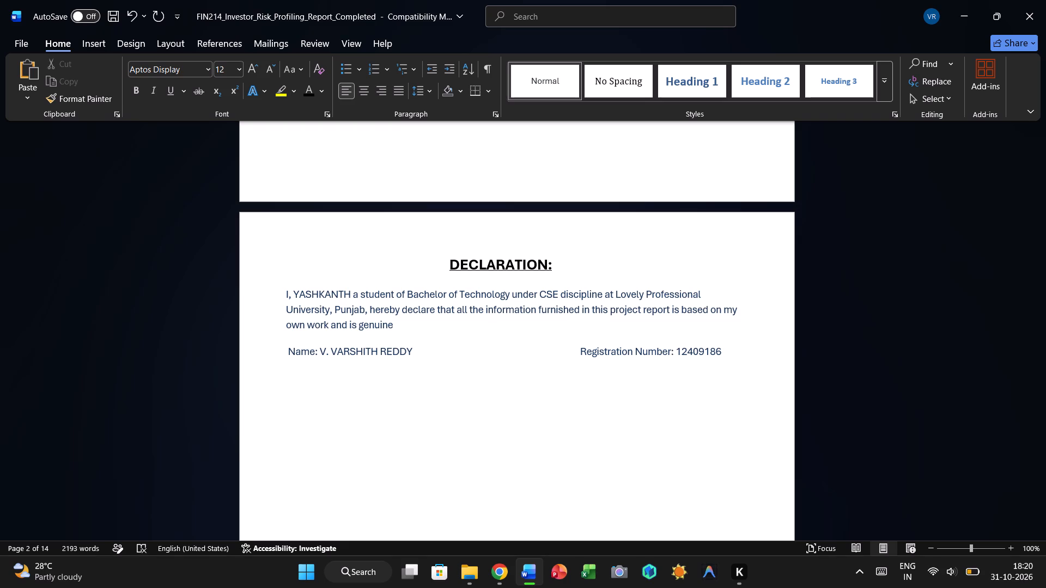
Add the first initial with a period and a space before the student's name on the cover page.
{"action": "scroll", "coordinate": [728, 351], "scroll_direction": "up", "scroll_amount": 3}
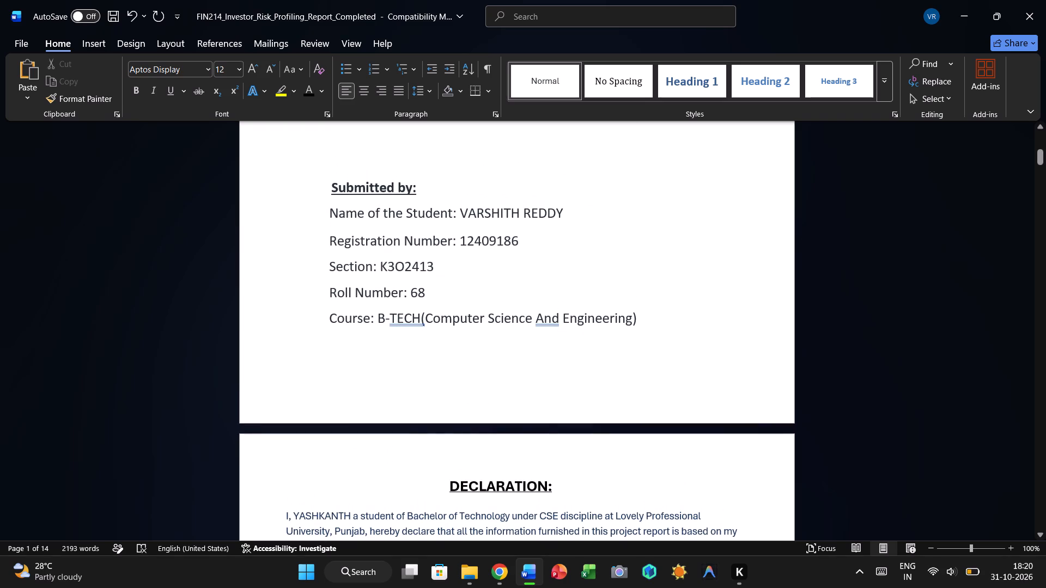
{"action": "left_click", "coordinate": [462, 211]}
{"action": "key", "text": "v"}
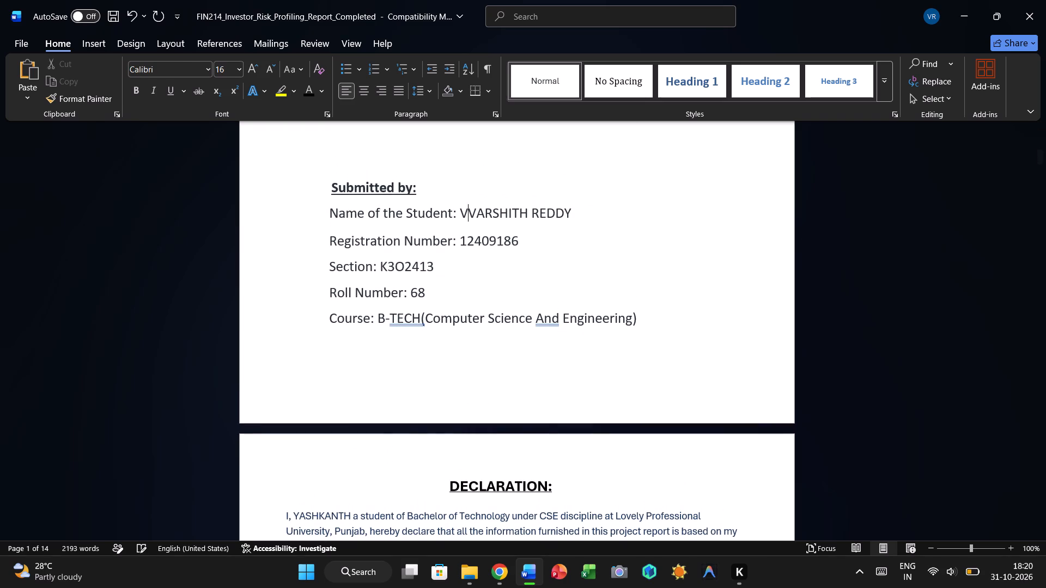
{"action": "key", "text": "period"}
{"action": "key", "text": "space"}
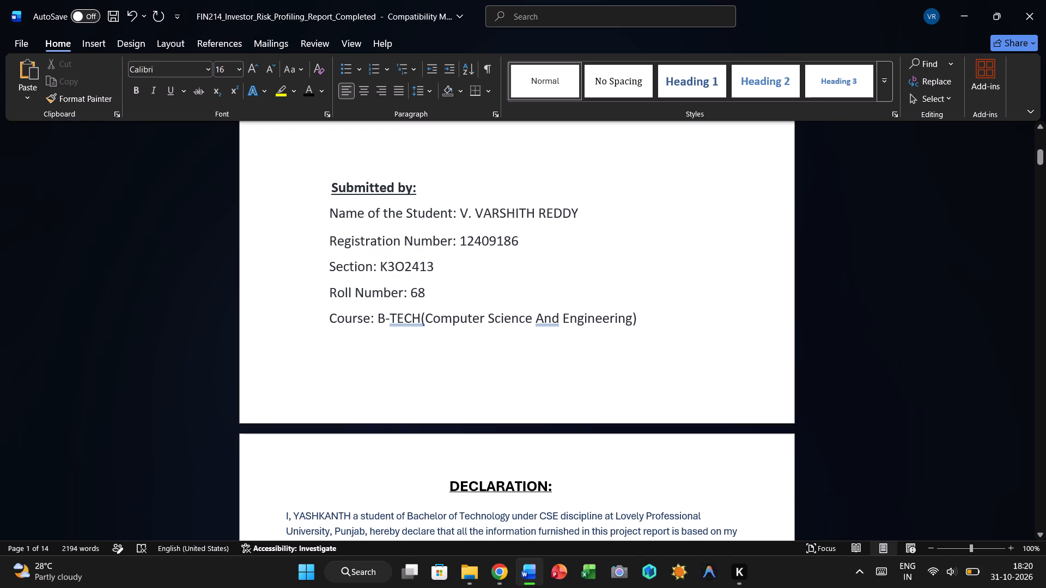
Add a blank line below the Course line on the cover page and adjust the blank lines above the "DECLARATION:" heading.
{"action": "left_click", "coordinate": [655, 350]}
{"action": "key", "text": "Return"}
{"action": "scroll", "coordinate": [655, 350], "scroll_direction": "down", "scroll_amount": 1}
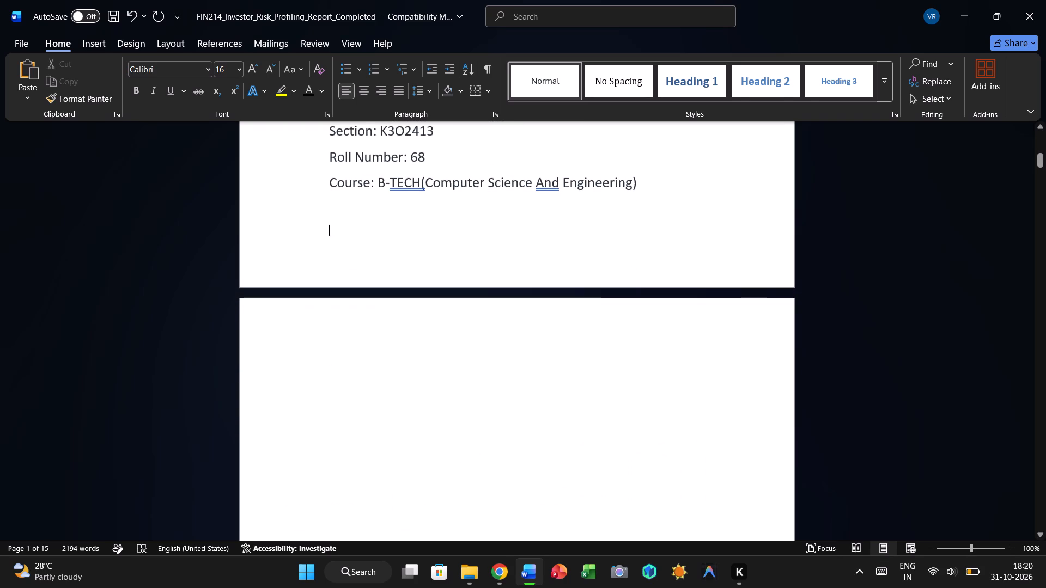
{"action": "left_click", "coordinate": [331, 346]}
{"action": "key", "text": "BackSpace"}
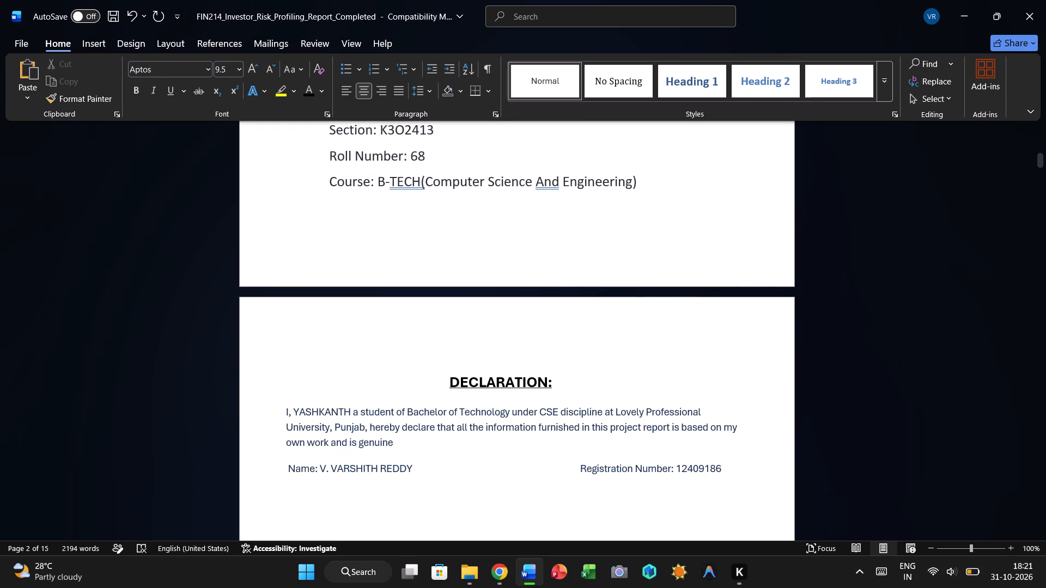
{"action": "key", "text": "BackSpace"}
{"action": "key", "text": "Return"}
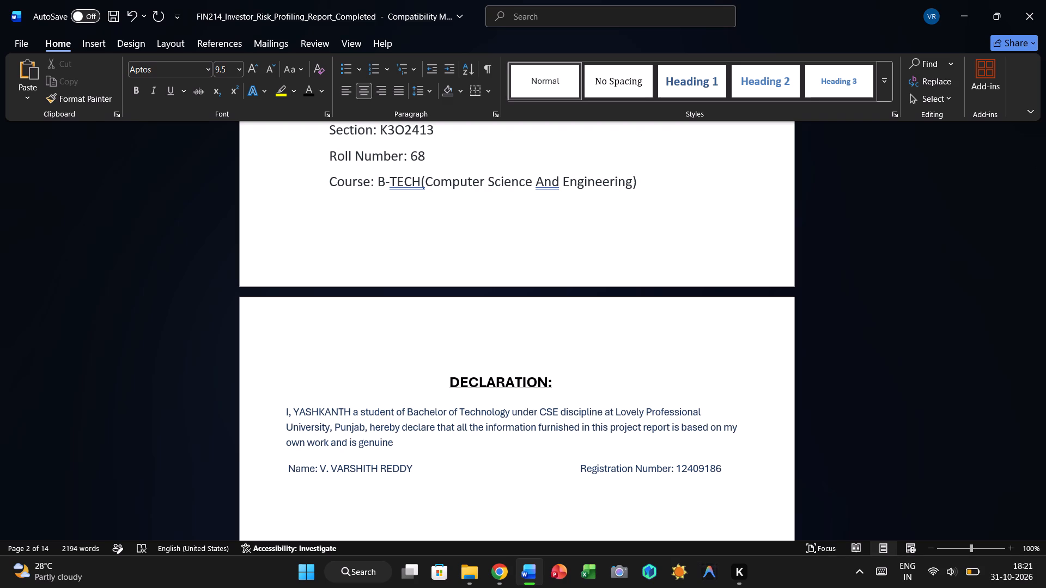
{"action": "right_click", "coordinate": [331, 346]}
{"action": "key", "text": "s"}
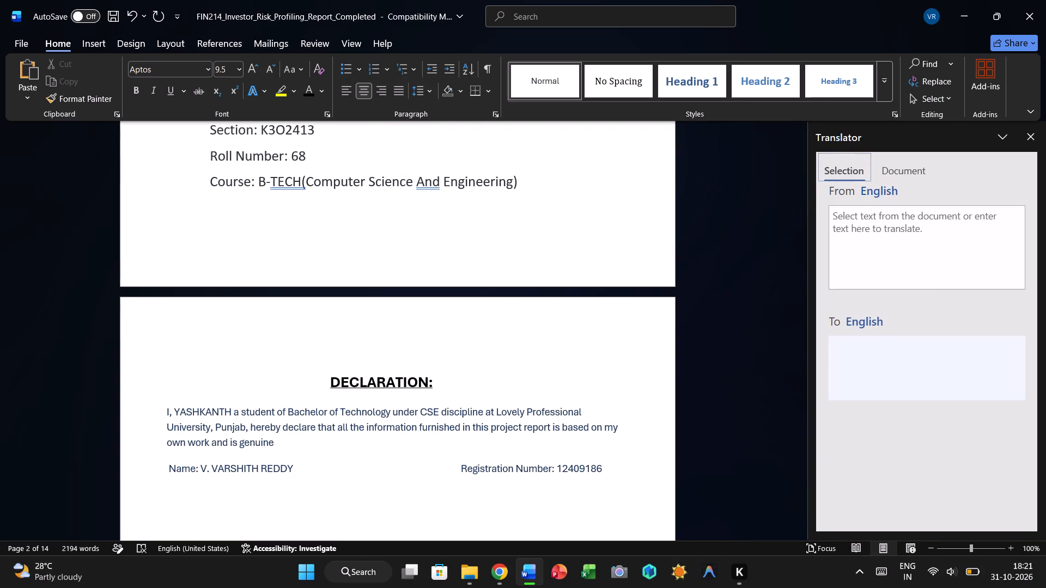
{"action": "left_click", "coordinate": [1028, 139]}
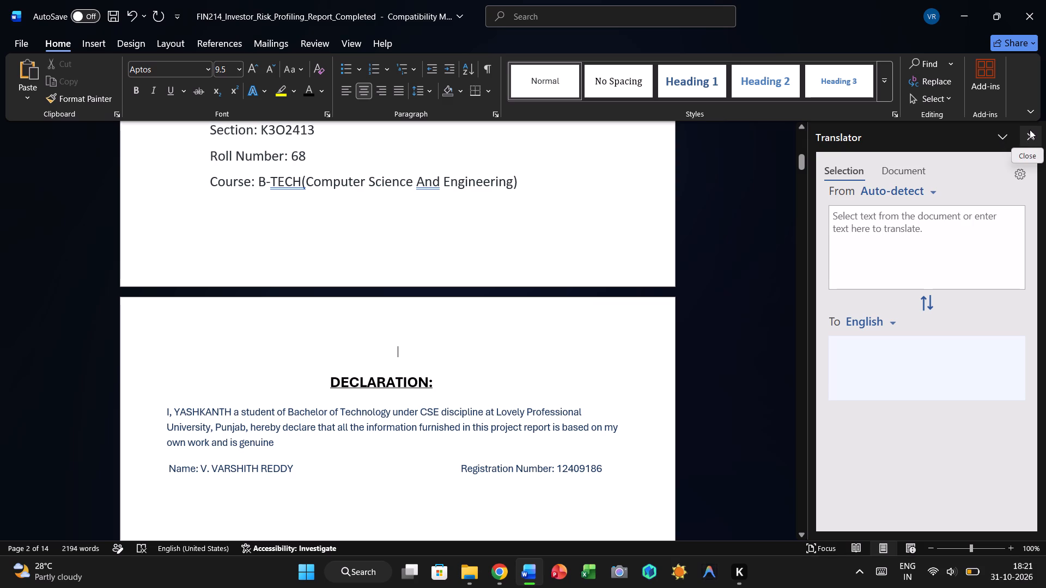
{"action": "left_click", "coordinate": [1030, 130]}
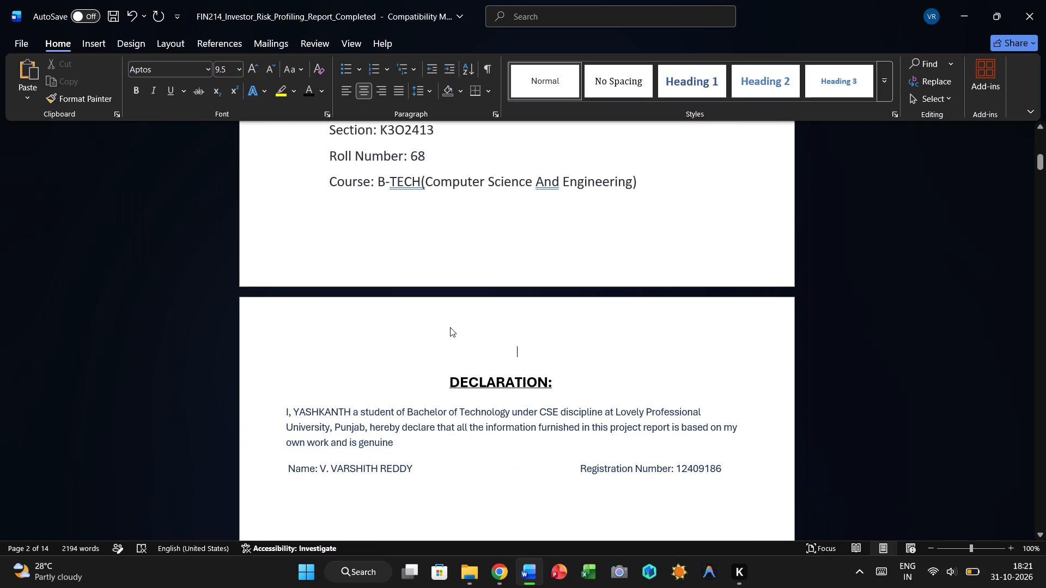
Review the report's pages from the Declaration and Contents through the Conclusion and back to the cover page.
{"action": "scroll", "coordinate": [450, 327], "scroll_direction": "right", "scroll_amount": 1}
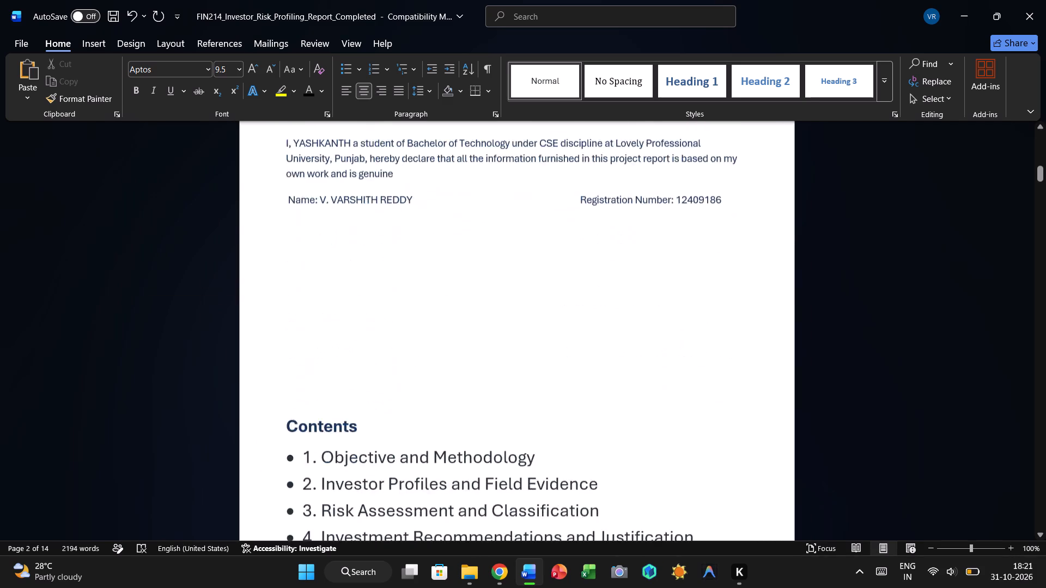
{"action": "scroll", "coordinate": [450, 327], "scroll_direction": "right", "scroll_amount": 1}
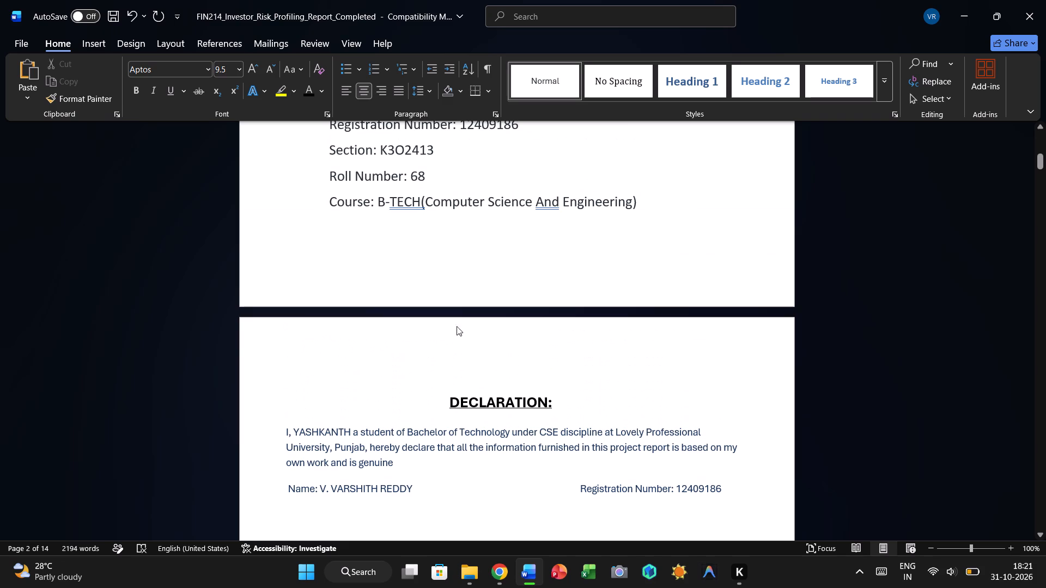
{"action": "scroll", "coordinate": [473, 326], "scroll_direction": "down", "scroll_amount": 1}
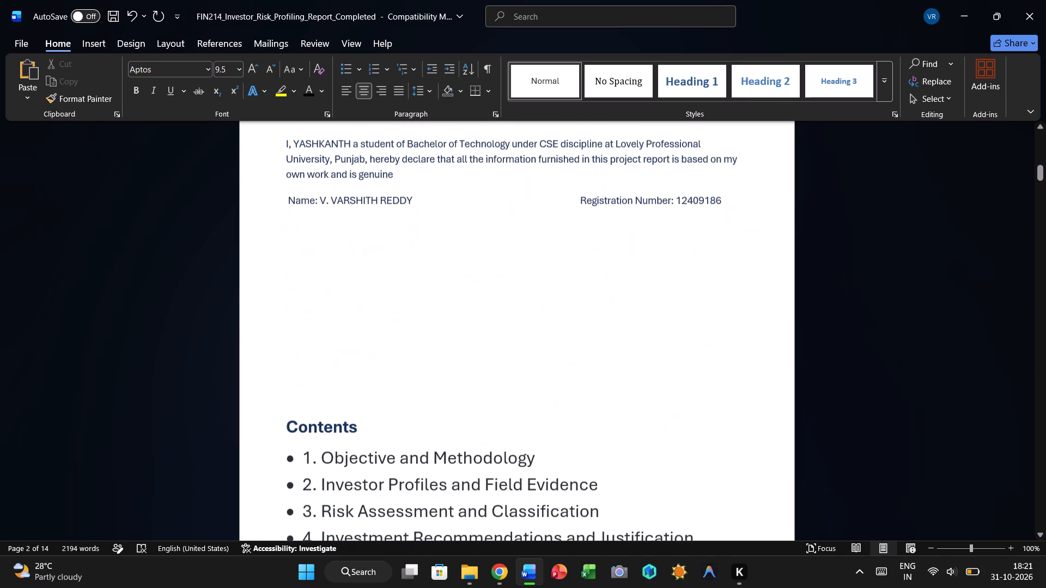
{"action": "scroll", "coordinate": [473, 326], "scroll_direction": "down", "scroll_amount": 4}
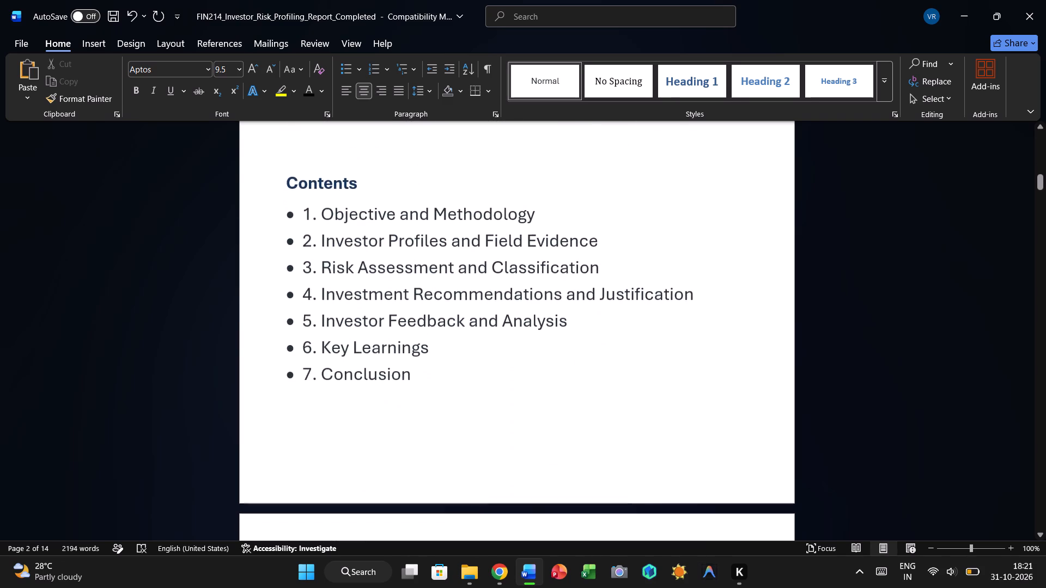
{"action": "scroll", "coordinate": [473, 326], "scroll_direction": "down", "scroll_amount": 17}
{"action": "scroll", "coordinate": [473, 326], "scroll_direction": "down", "scroll_amount": 6}
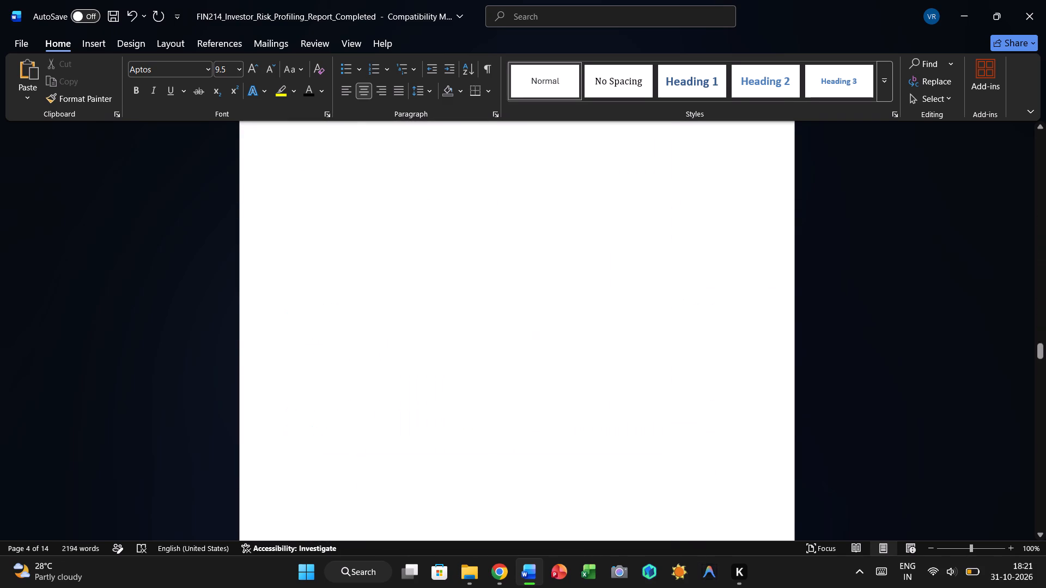
{"action": "scroll", "coordinate": [473, 326], "scroll_direction": "down", "scroll_amount": 2}
{"action": "scroll", "coordinate": [473, 326], "scroll_direction": "down", "scroll_amount": 20}
{"action": "scroll", "coordinate": [473, 326], "scroll_direction": "down", "scroll_amount": 20}
{"action": "scroll", "coordinate": [473, 326], "scroll_direction": "down", "scroll_amount": 20}
{"action": "scroll", "coordinate": [473, 326], "scroll_direction": "up", "scroll_amount": 8}
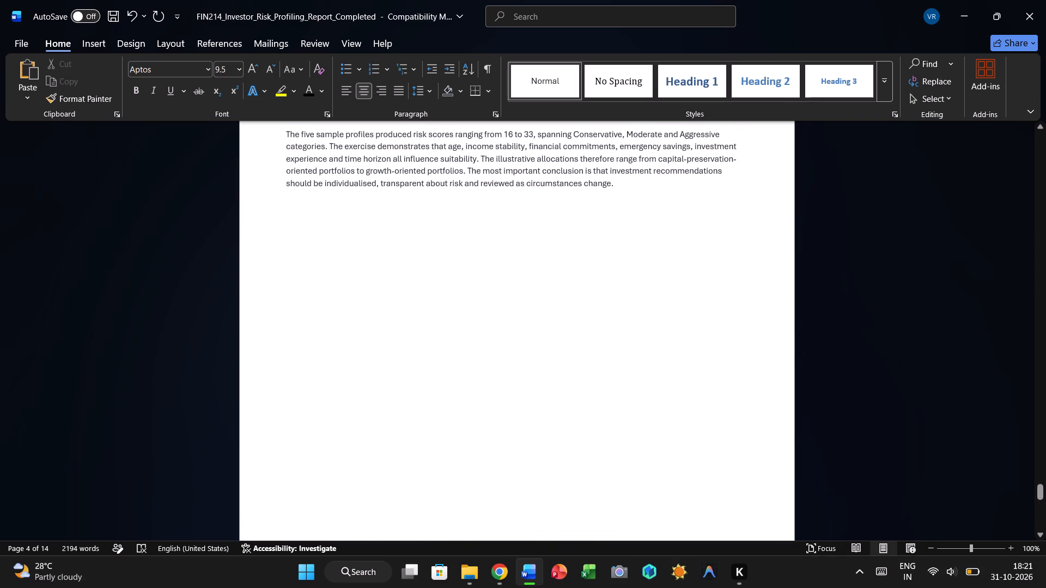
{"action": "scroll", "coordinate": [473, 326], "scroll_direction": "up", "scroll_amount": 6}
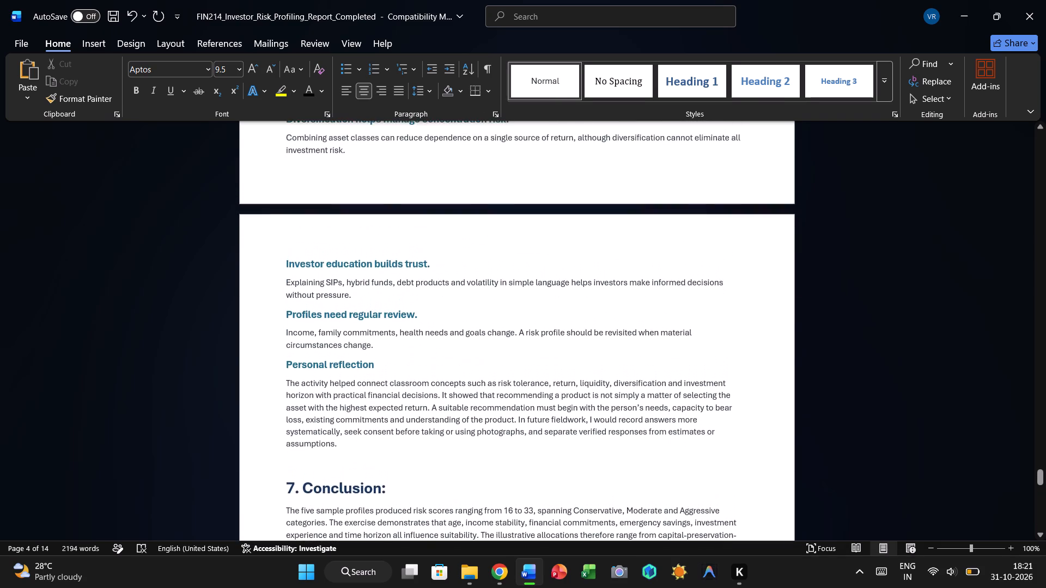
{"action": "scroll", "coordinate": [473, 326], "scroll_direction": "up", "scroll_amount": 5}
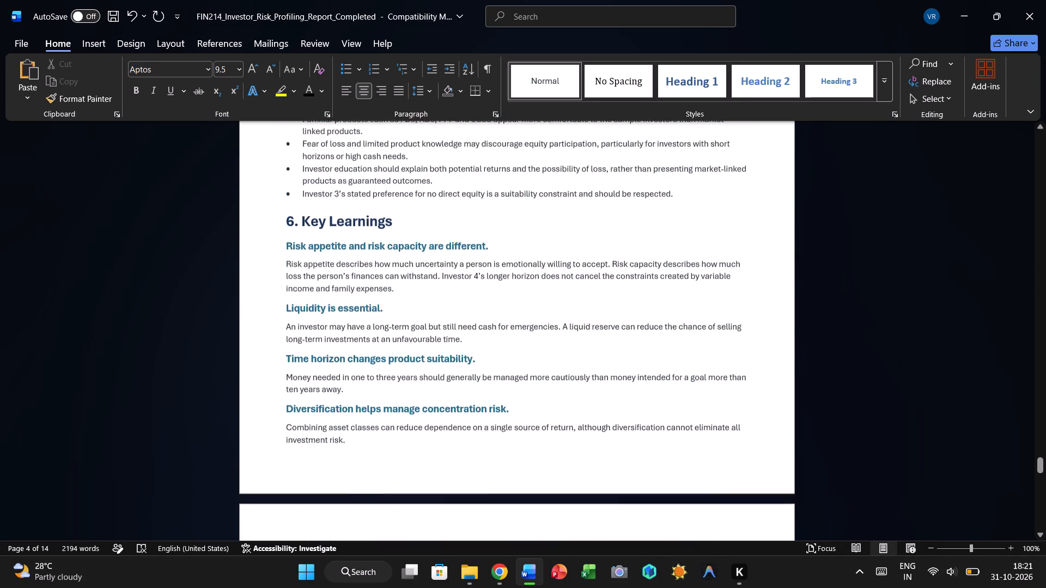
{"action": "scroll", "coordinate": [473, 326], "scroll_direction": "up", "scroll_amount": 5}
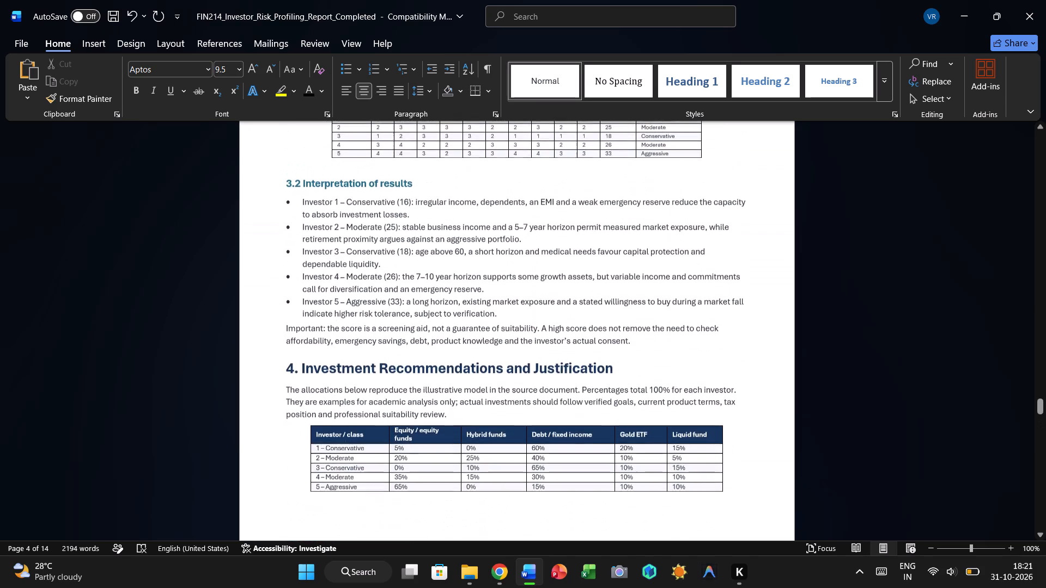
{"action": "scroll", "coordinate": [473, 326], "scroll_direction": "up", "scroll_amount": 9}
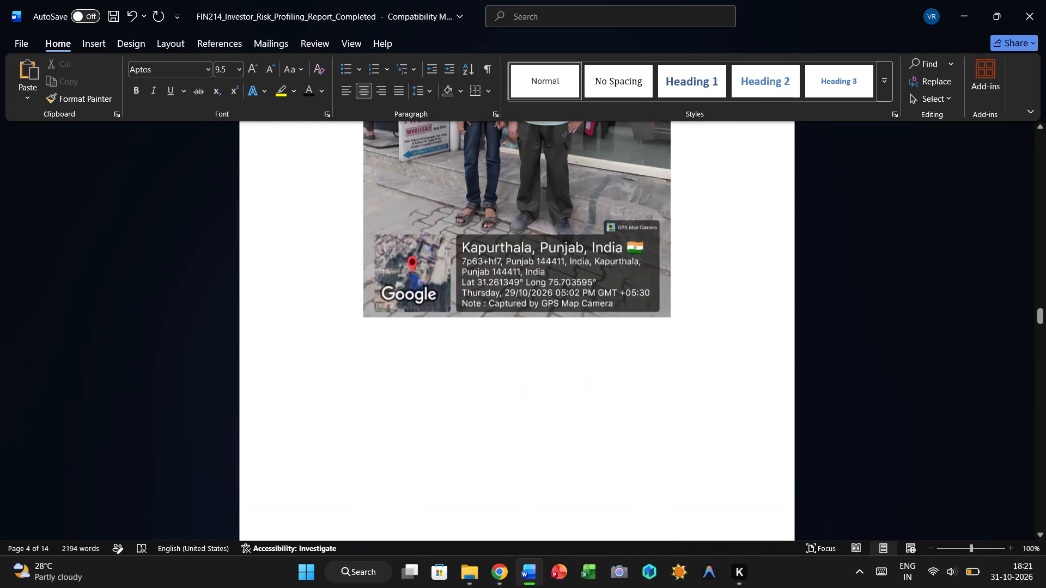
{"action": "scroll", "coordinate": [473, 326], "scroll_direction": "up", "scroll_amount": 7}
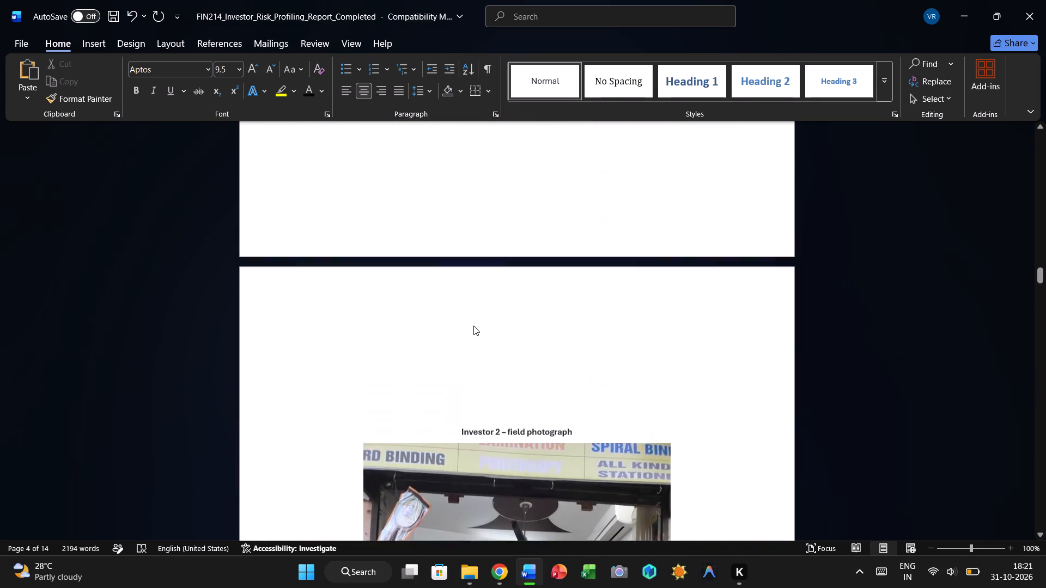
{"action": "scroll", "coordinate": [473, 326], "scroll_direction": "up", "scroll_amount": 6}
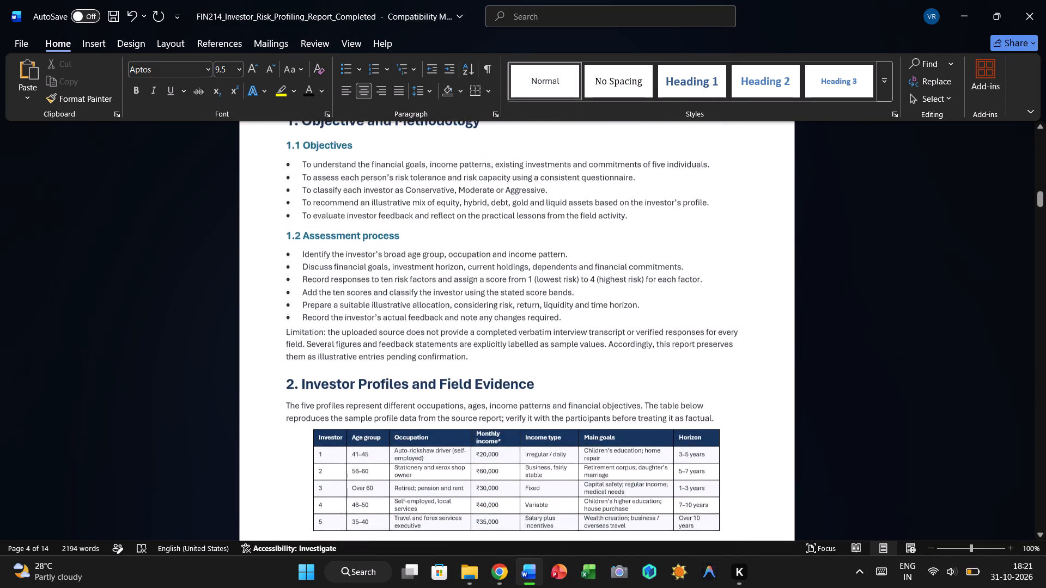
{"action": "scroll", "coordinate": [473, 326], "scroll_direction": "up", "scroll_amount": 4}
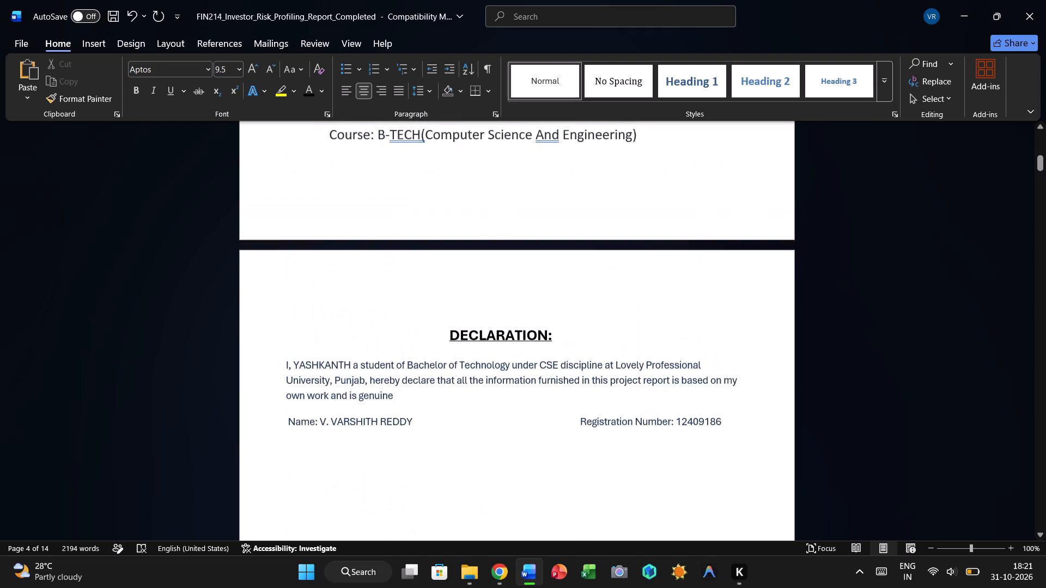
{"action": "scroll", "coordinate": [473, 326], "scroll_direction": "up", "scroll_amount": 2}
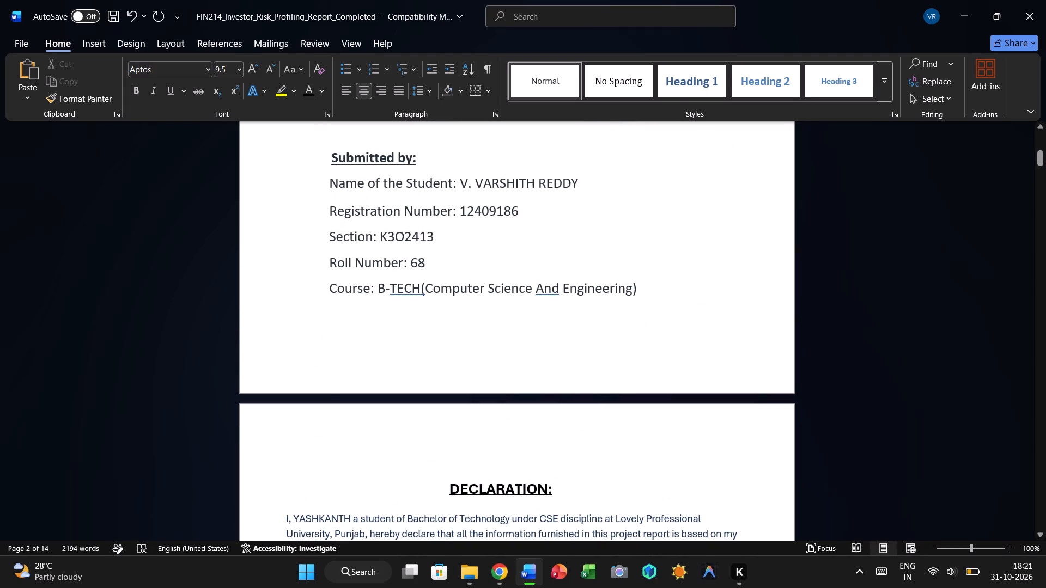
Below the Course line on the cover page, add a "Submitted To:" line followed by a "Faculty:" line with the faculty member's name.
{"action": "left_click", "coordinate": [333, 314]}
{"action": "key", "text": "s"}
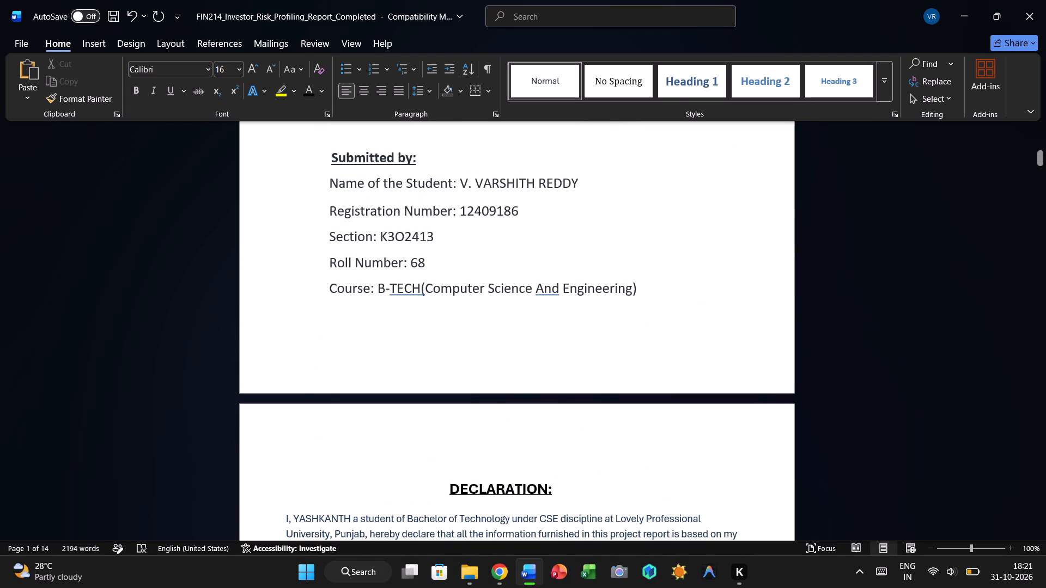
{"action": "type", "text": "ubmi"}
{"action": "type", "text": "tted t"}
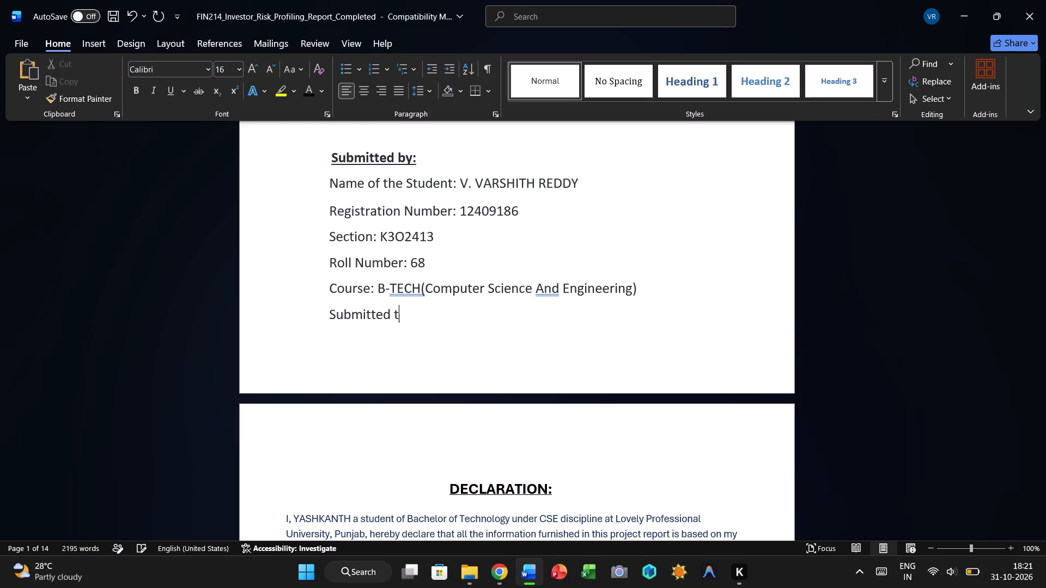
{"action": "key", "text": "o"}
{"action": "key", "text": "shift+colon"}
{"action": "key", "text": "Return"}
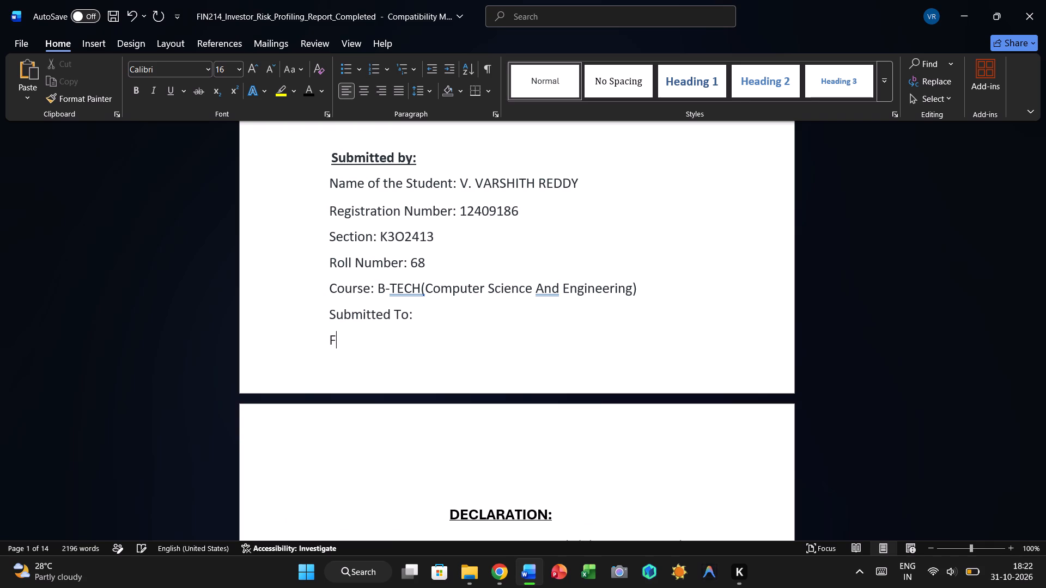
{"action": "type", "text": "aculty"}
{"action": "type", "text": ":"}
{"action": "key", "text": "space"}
Enter the faculty member's title "DR." and name in capitals after "Faculty:" on the cover page.
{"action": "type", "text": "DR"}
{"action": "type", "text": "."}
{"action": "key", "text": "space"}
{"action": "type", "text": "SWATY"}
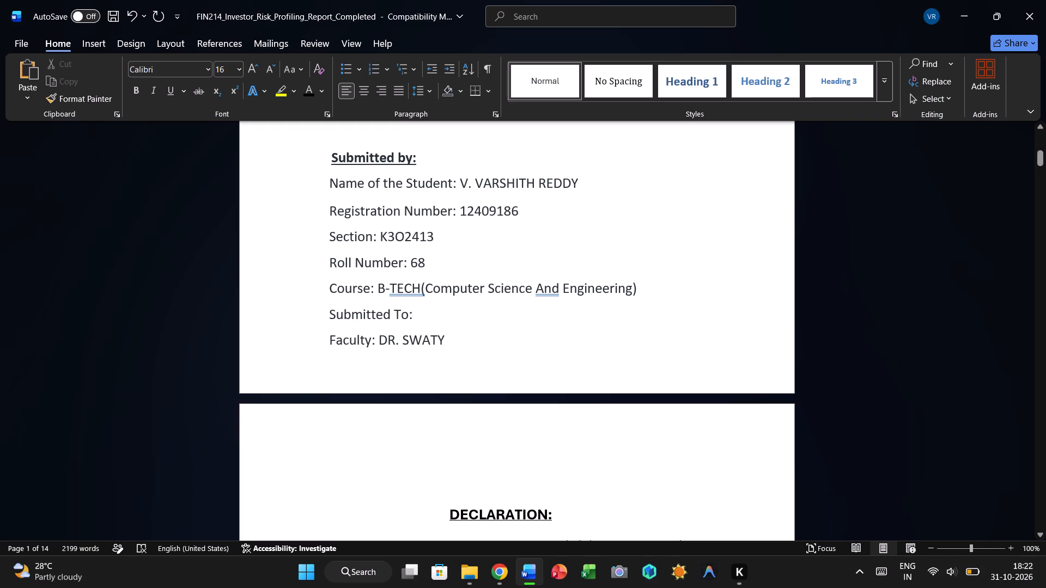
Make the "Submitted To" text on the cover page bold and underlined.
{"action": "left_click_drag", "start_coordinate": [330, 310], "coordinate": [390, 324]}
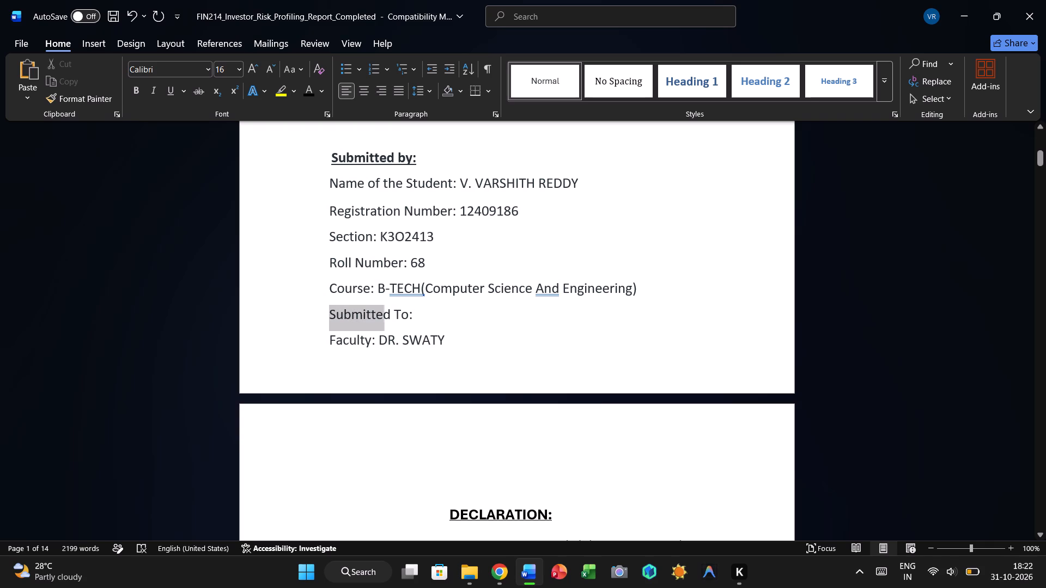
{"action": "left_click_drag", "start_coordinate": [390, 324], "coordinate": [405, 324]}
{"action": "left_click_drag", "start_coordinate": [405, 324], "coordinate": [424, 312]}
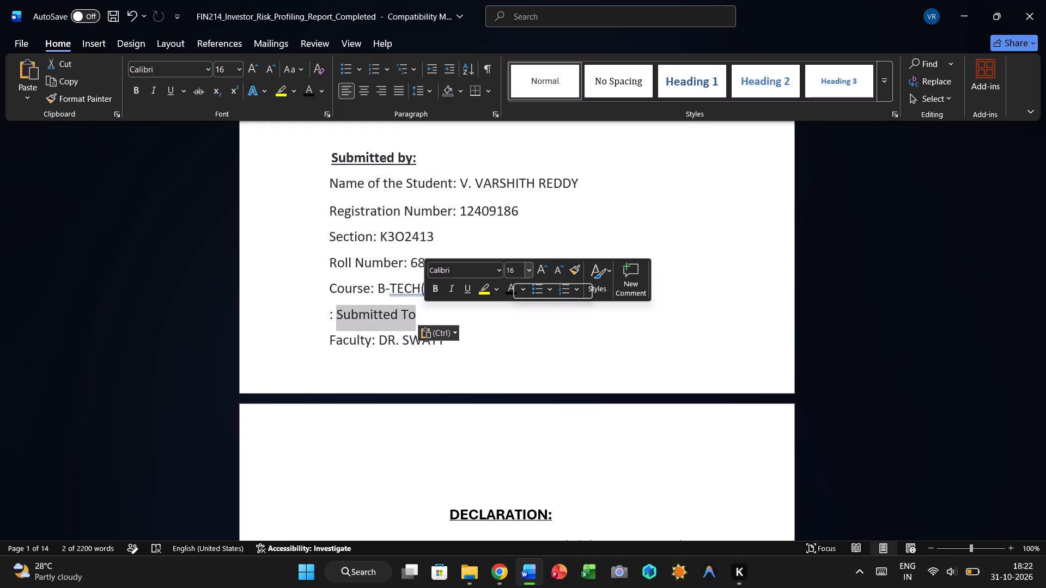
{"action": "left_click", "coordinate": [528, 271]}
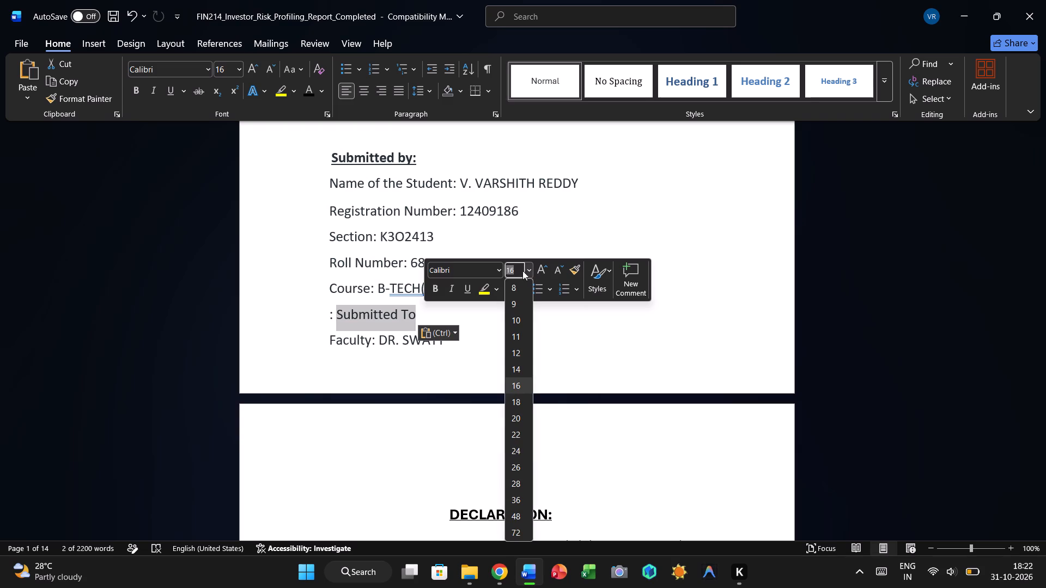
{"action": "left_click", "coordinate": [435, 286]}
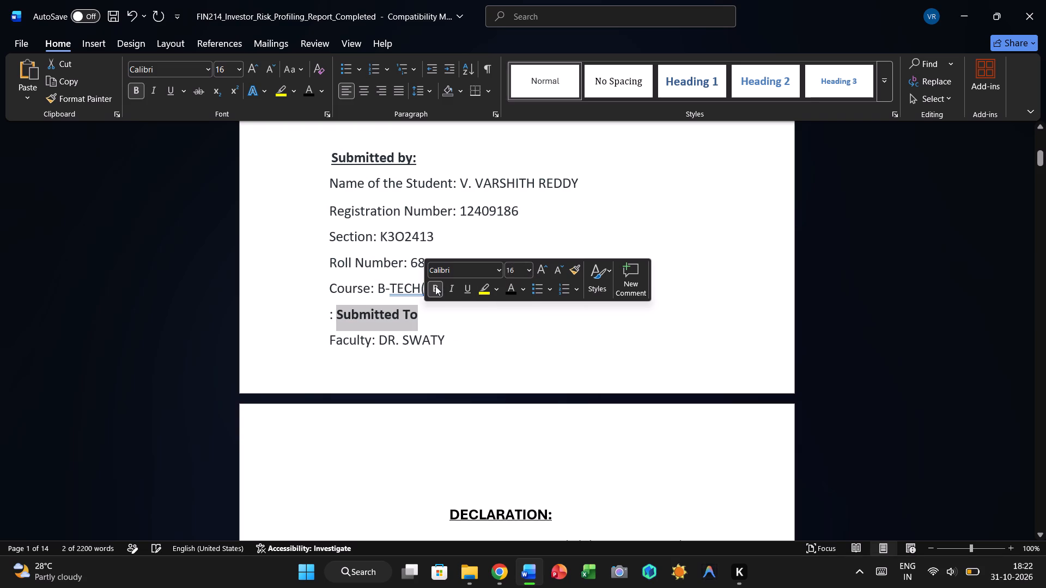
{"action": "left_click", "coordinate": [472, 286]}
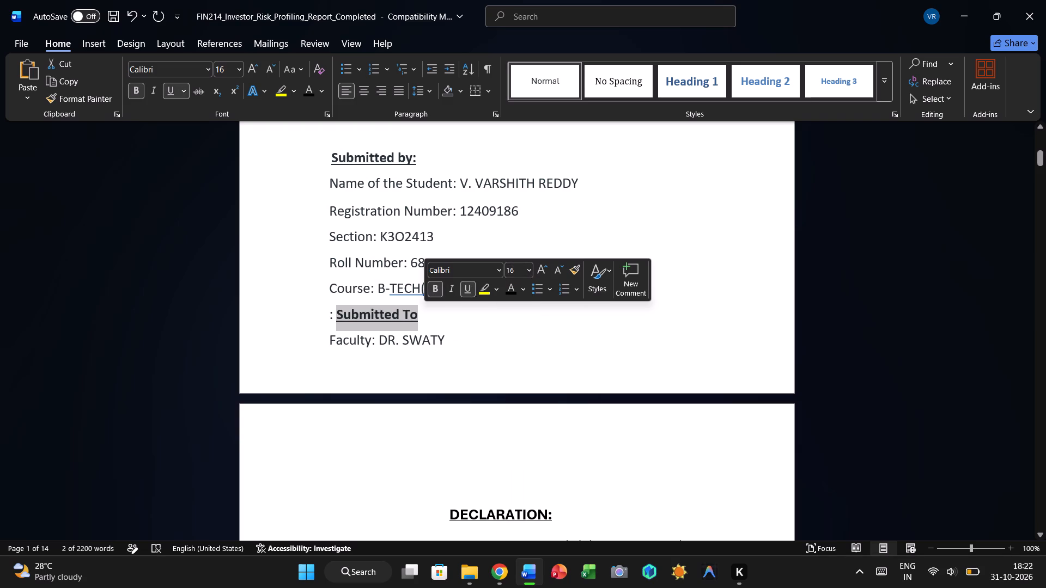
{"action": "left_click", "coordinate": [512, 353]}
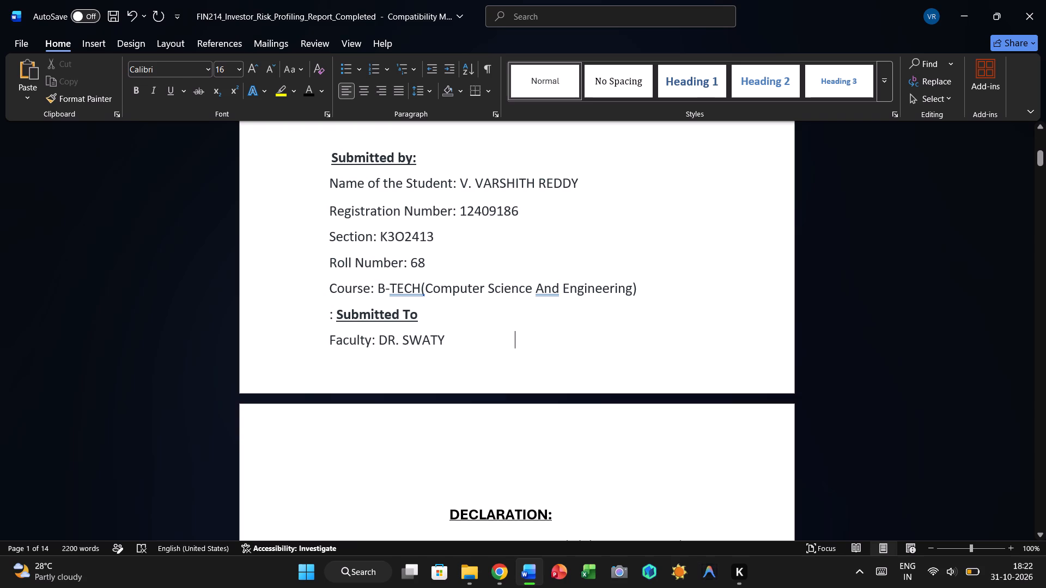
Remove the stray colon and space before "Submitted To" on the cover page and add a colon after it.
{"action": "left_click", "coordinate": [337, 316]}
{"action": "key", "text": "BackSpace"}
{"action": "key", "text": "BackSpace"}
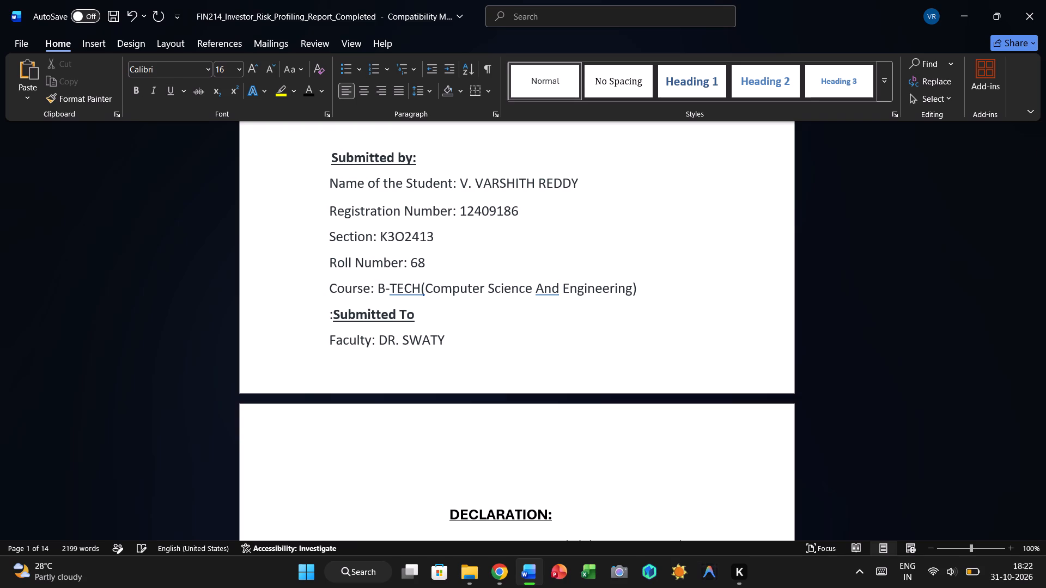
{"action": "left_click", "coordinate": [412, 321]}
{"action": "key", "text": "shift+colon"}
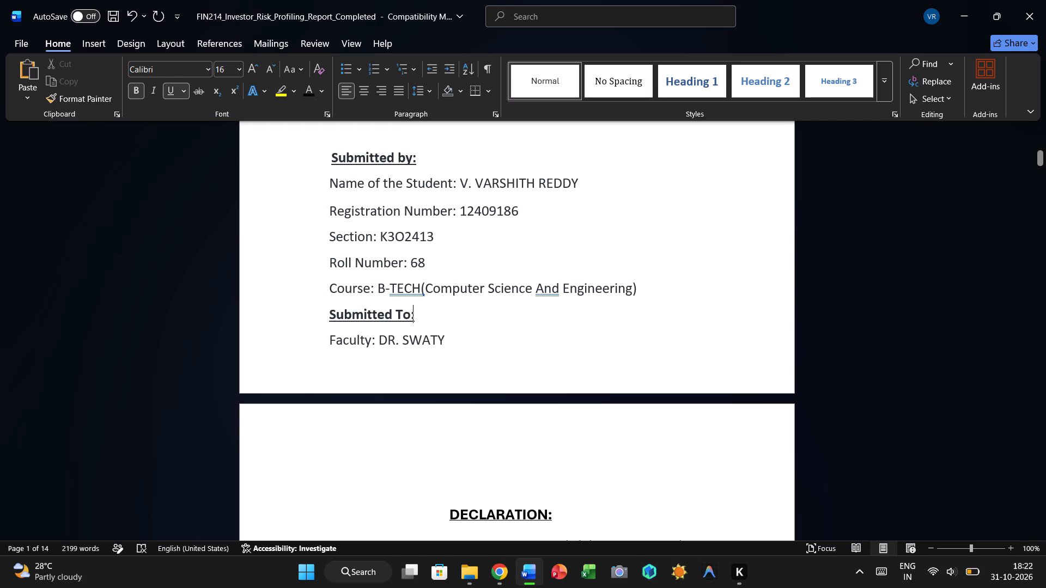
Shift the "Submitted To:" heading on the cover page nine tab stops towards the page's right margin.
{"action": "left_click", "coordinate": [326, 317]}
{"action": "key", "text": "Tab"}
{"action": "key", "text": "Tab"}
{"action": "key", "text": "Tab"}
{"action": "key", "text": "Tab"}
{"action": "key", "text": "Tab"}
{"action": "key", "text": "Tab"}
{"action": "key", "text": "Tab"}
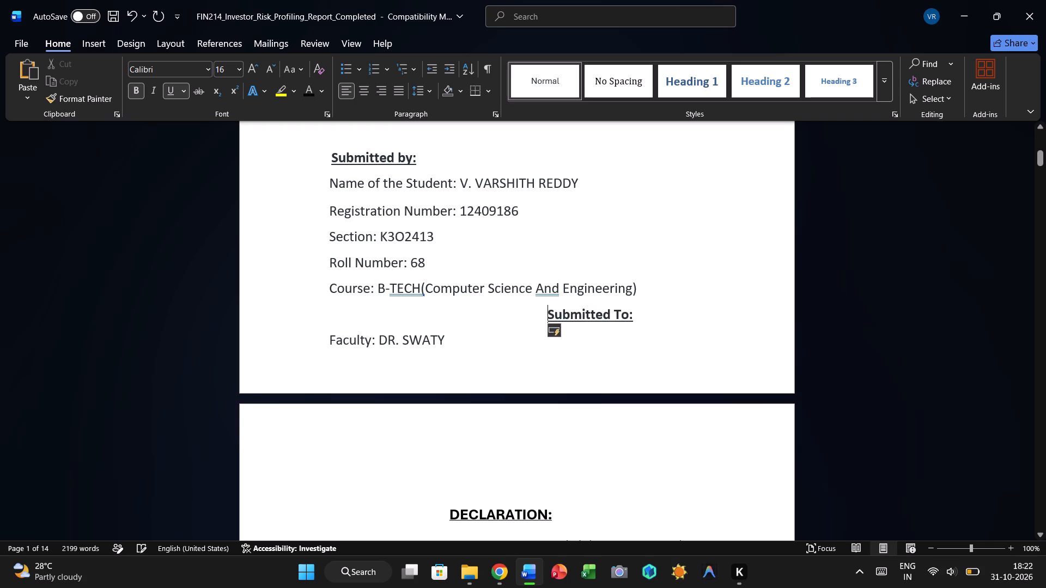
{"action": "key", "text": "Tab"}
{"action": "key", "text": "Tab"}
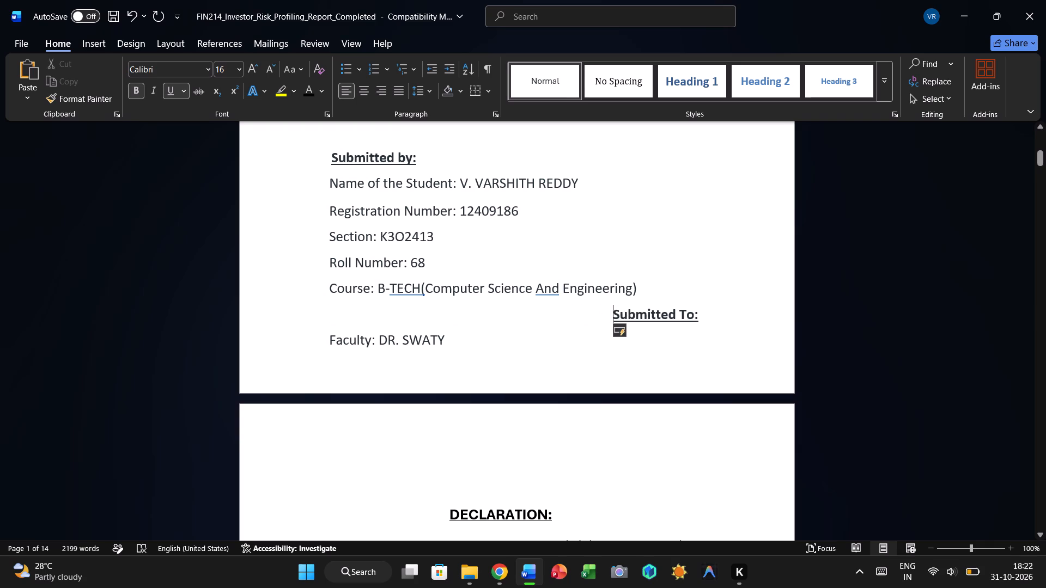
Move the "Faculty:" line on the cover page across so it starts directly beneath the "Submitted To:" heading.
{"action": "left_click", "coordinate": [327, 341]}
{"action": "key", "text": "Tab"}
{"action": "key", "text": "Tab"}
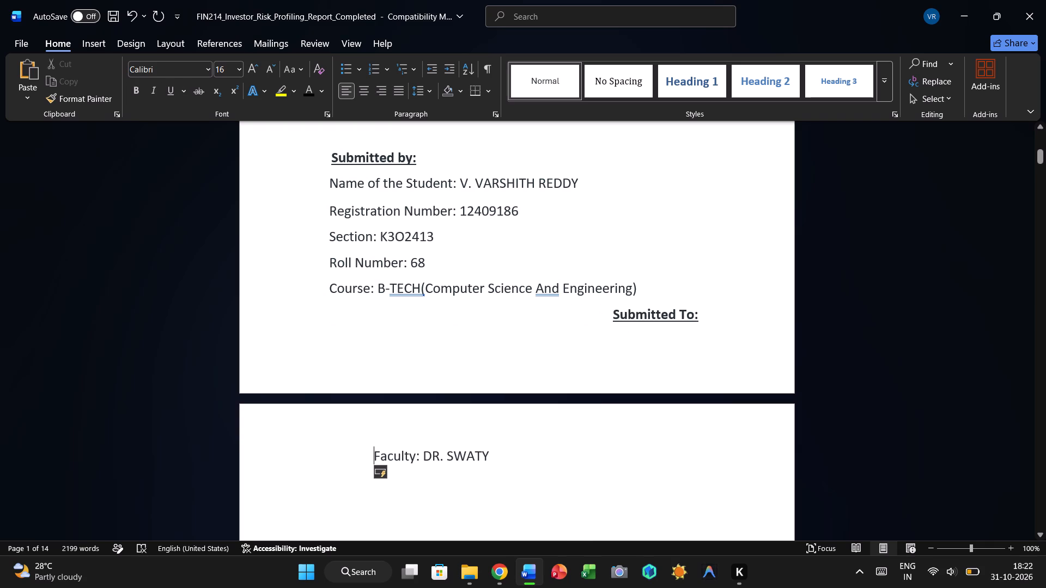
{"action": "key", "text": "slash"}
{"action": "key", "text": "BackSpace"}
{"action": "key", "text": "BackSpace"}
{"action": "key", "text": "BackSpace"}
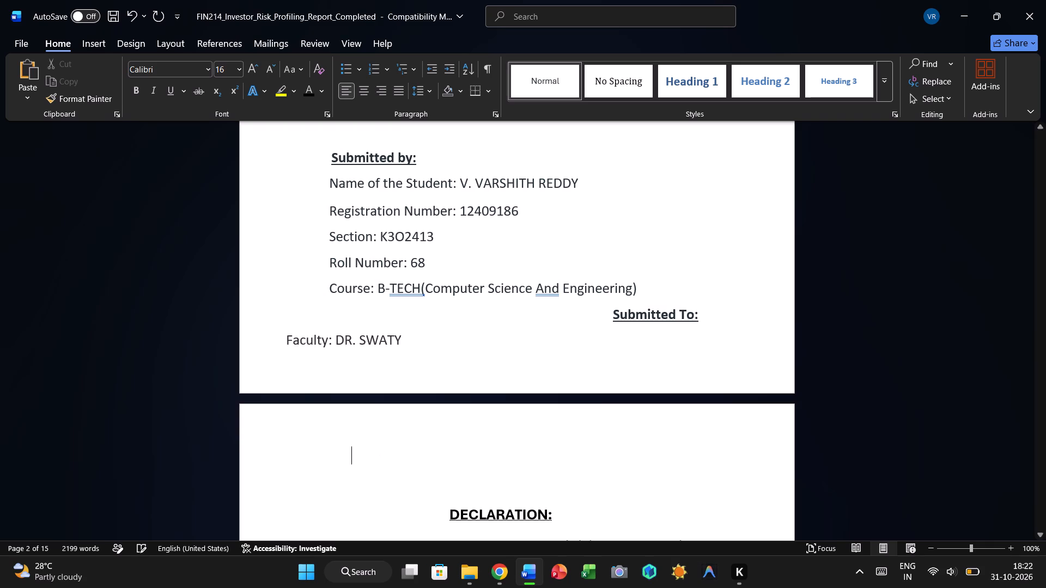
{"action": "key", "text": "BackSpace"}
{"action": "key", "text": "Return"}
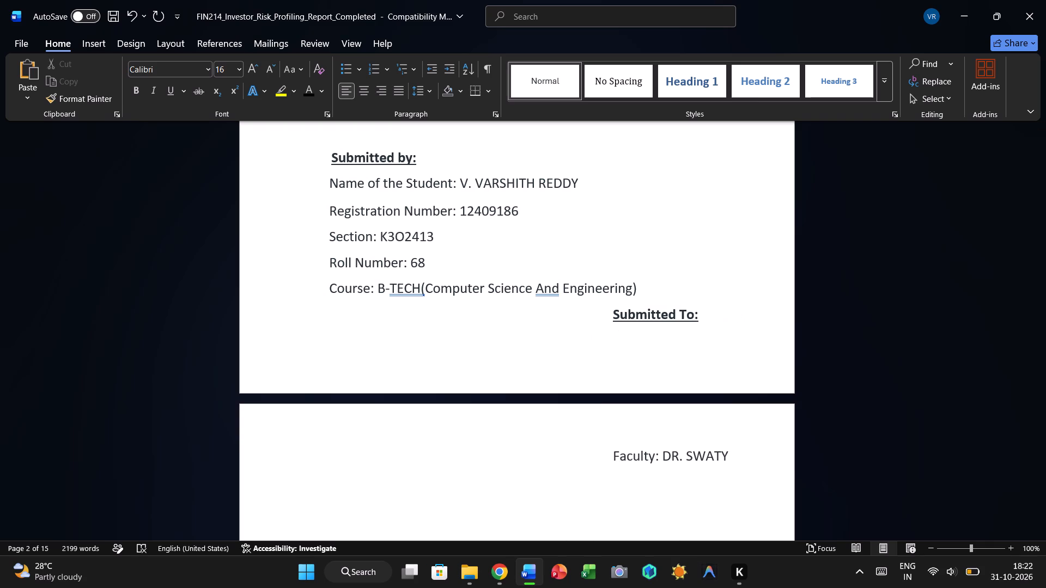
{"action": "key", "text": "BackSpace"}
{"action": "key", "text": "BackSpace"}
{"action": "key", "text": "BackSpace"}
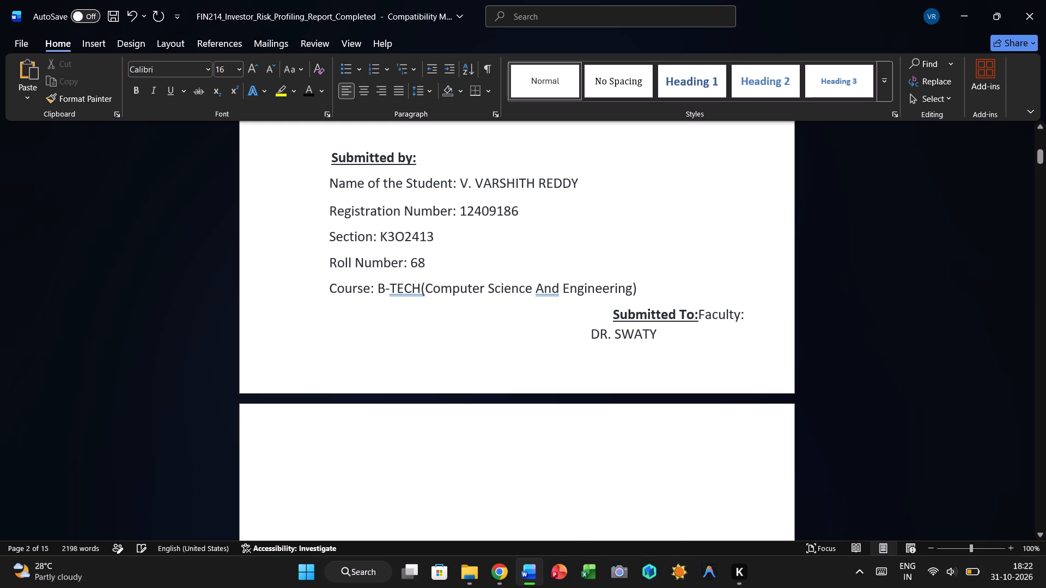
{"action": "key", "text": "Return"}
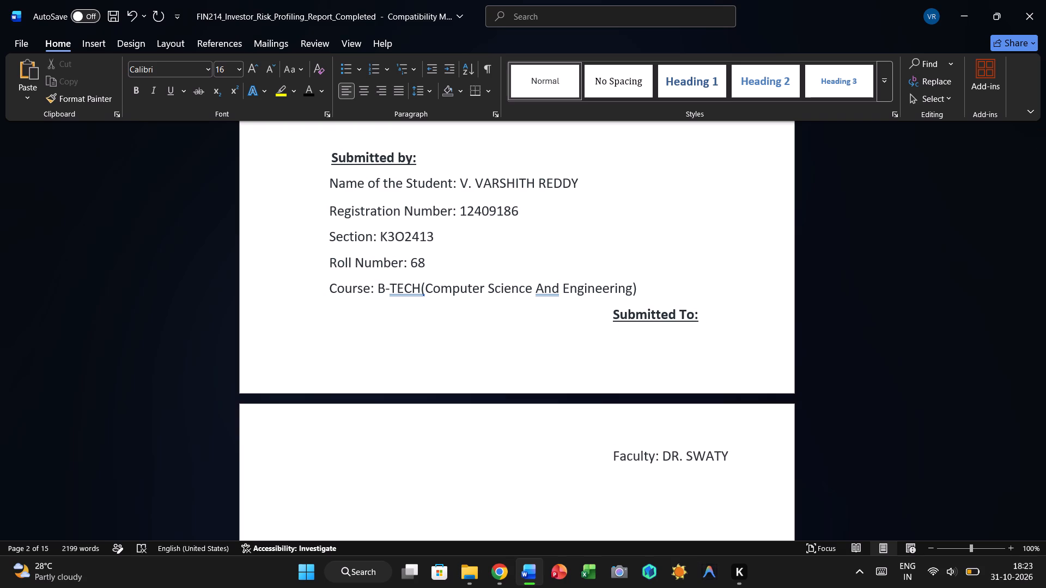
{"action": "key", "text": "Tab"}
{"action": "key", "text": "BackSpace"}
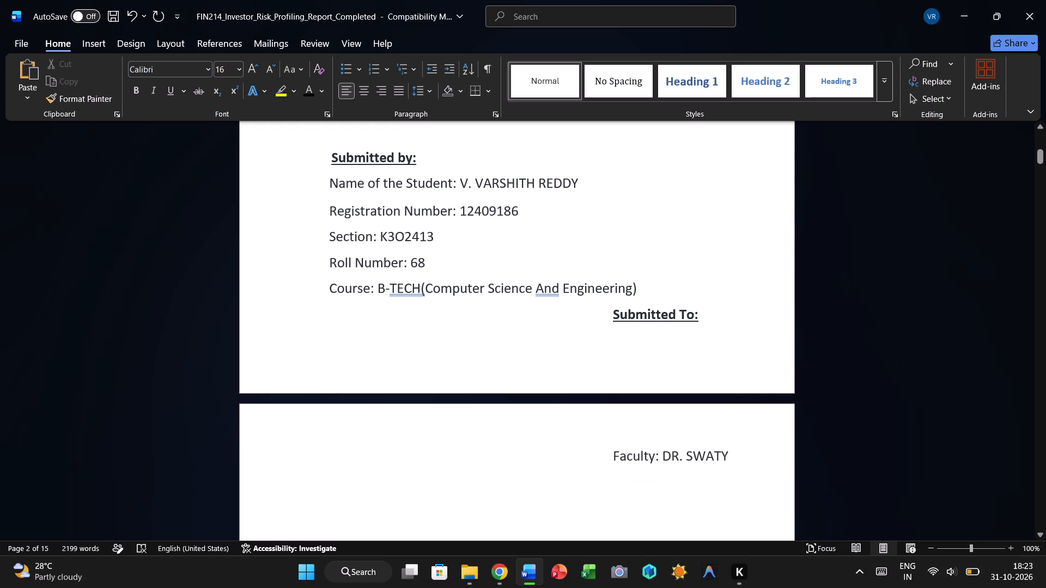
Reduce the font size of the two-line title "INVESTOR RISK PROFILING REPORT" on the cover page.
{"action": "left_click", "coordinate": [363, 246]}
{"action": "left_click", "coordinate": [667, 344]}
{"action": "left_click", "coordinate": [667, 344]}
{"action": "scroll", "coordinate": [524, 300], "scroll_direction": "up", "scroll_amount": 4}
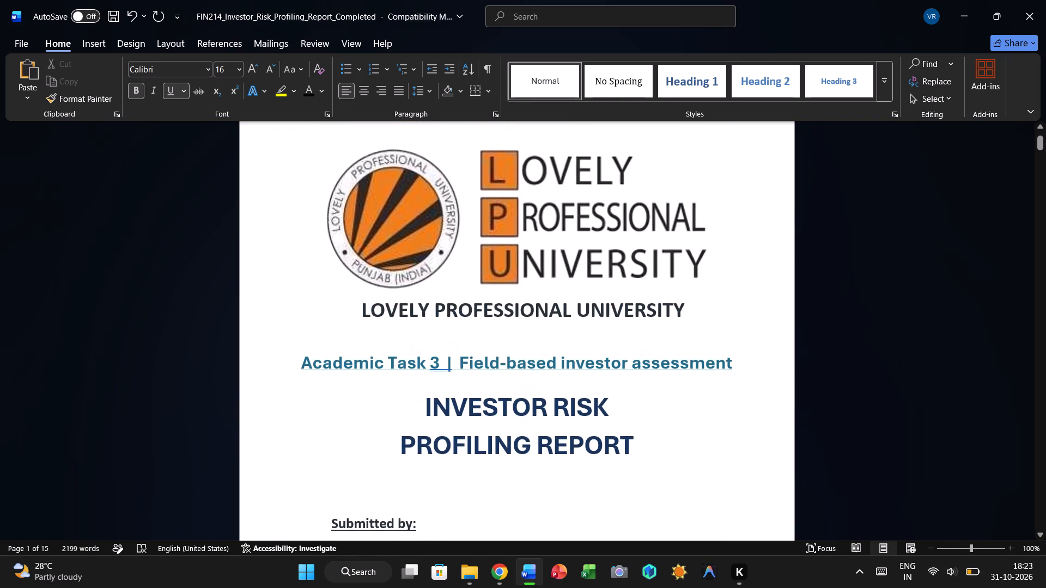
{"action": "scroll", "coordinate": [524, 300], "scroll_direction": "down", "scroll_amount": 5, "text": "ctrl"}
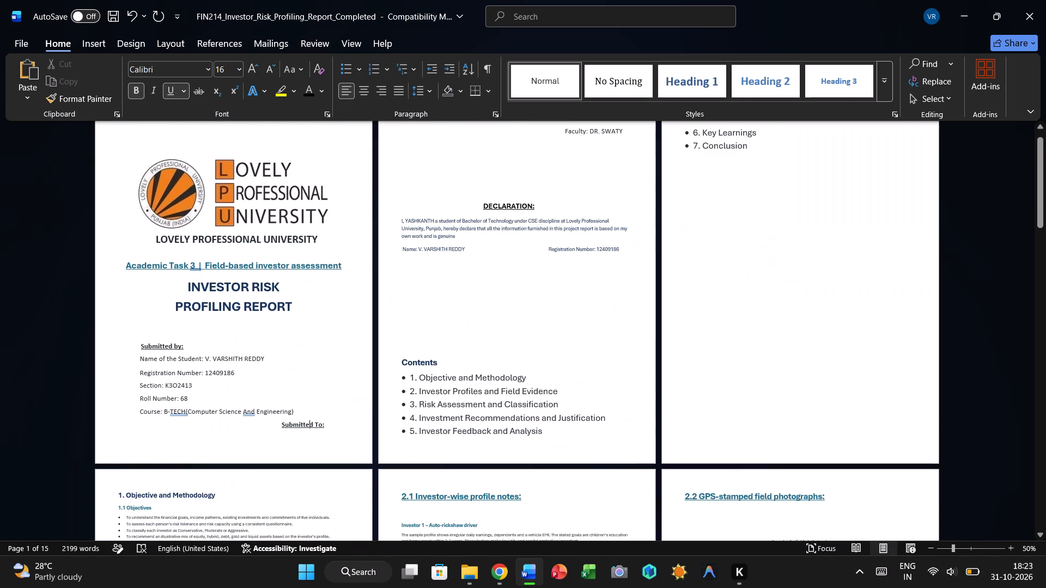
{"action": "scroll", "coordinate": [431, 289], "scroll_direction": "up", "scroll_amount": 5, "text": "ctrl"}
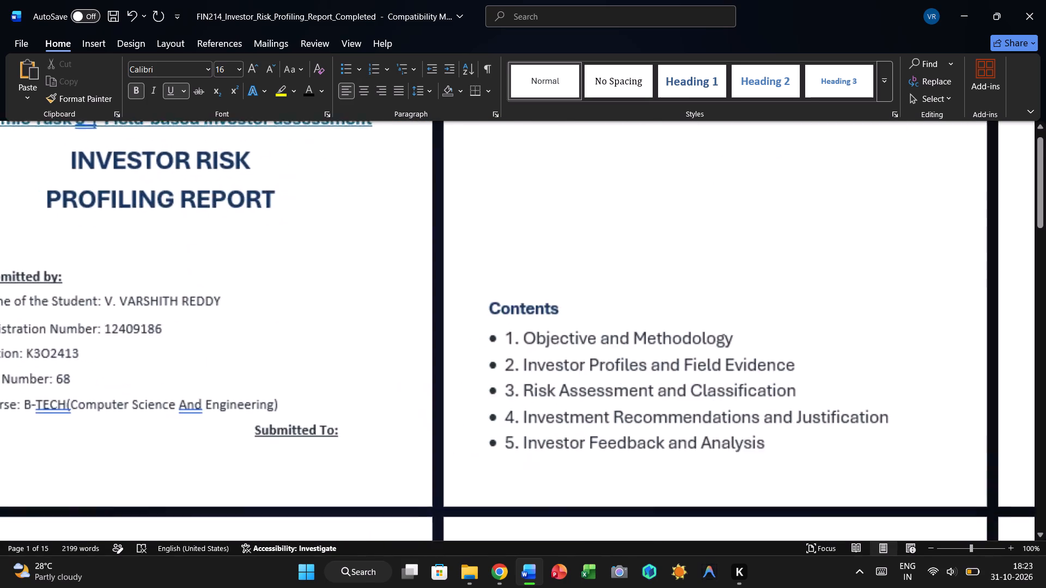
{"action": "scroll", "coordinate": [431, 289], "scroll_direction": "up", "scroll_amount": 1, "text": "ctrl"}
{"action": "scroll", "coordinate": [535, 249], "scroll_direction": "up", "scroll_amount": 1}
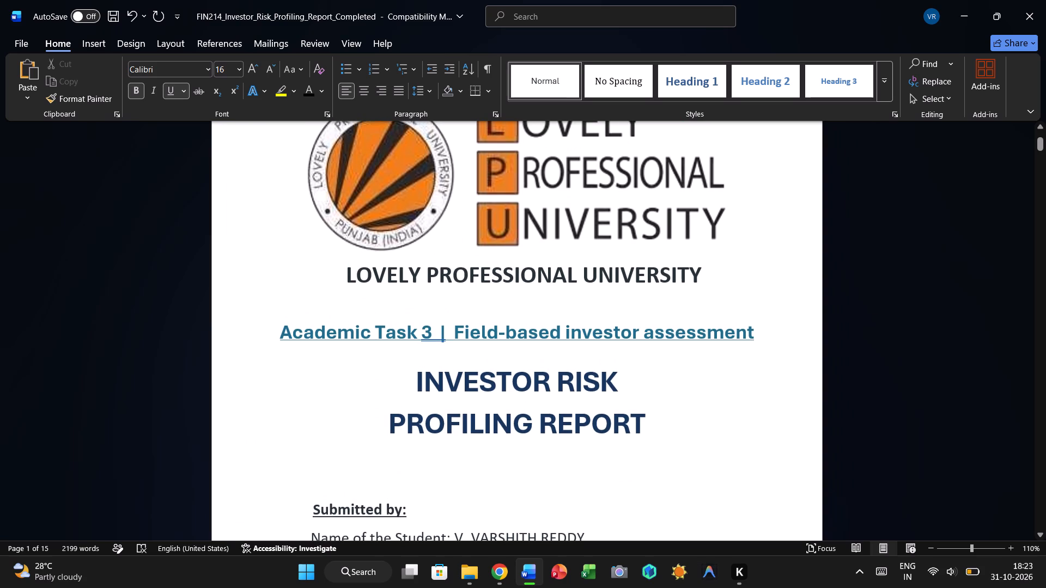
{"action": "left_click_drag", "start_coordinate": [658, 426], "coordinate": [629, 418]}
{"action": "left_click_drag", "start_coordinate": [629, 418], "coordinate": [433, 382]}
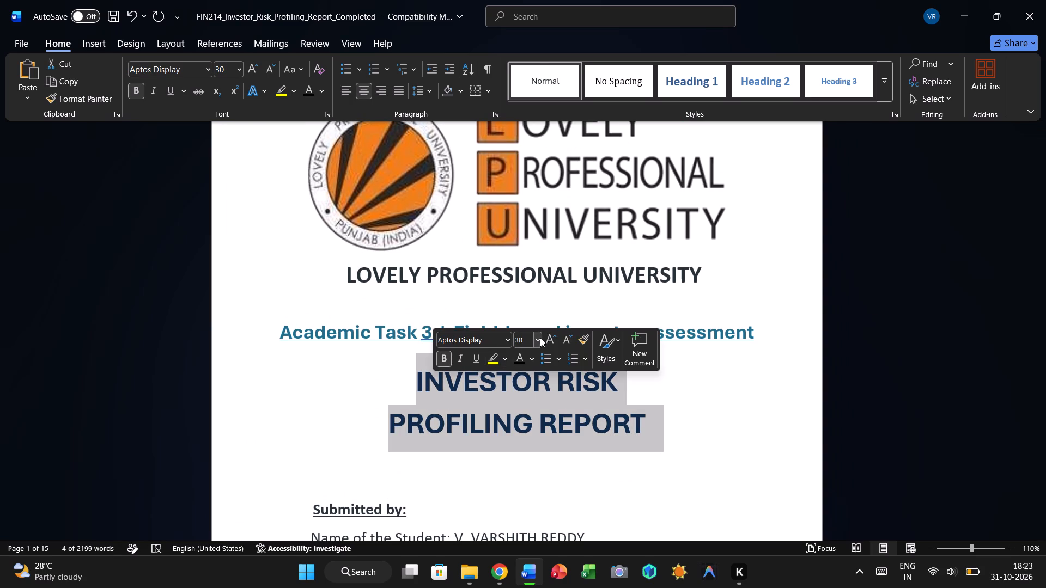
{"action": "left_click", "coordinate": [541, 337]}
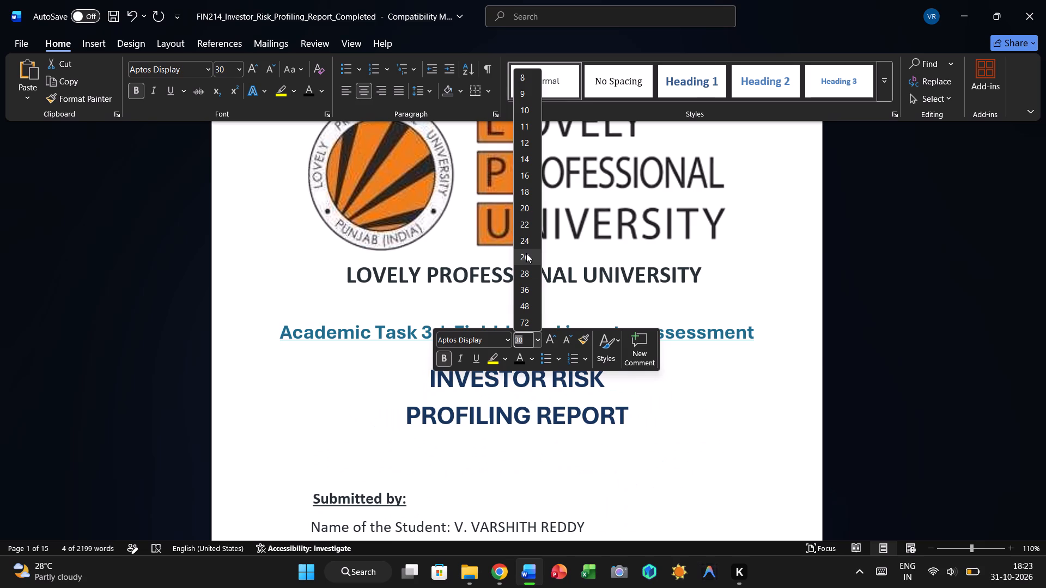
Set the font size of the cover title "INVESTOR RISK PROFILING REPORT" to 26.
{"action": "left_click", "coordinate": [526, 253]}
{"action": "left_click", "coordinate": [729, 491]}
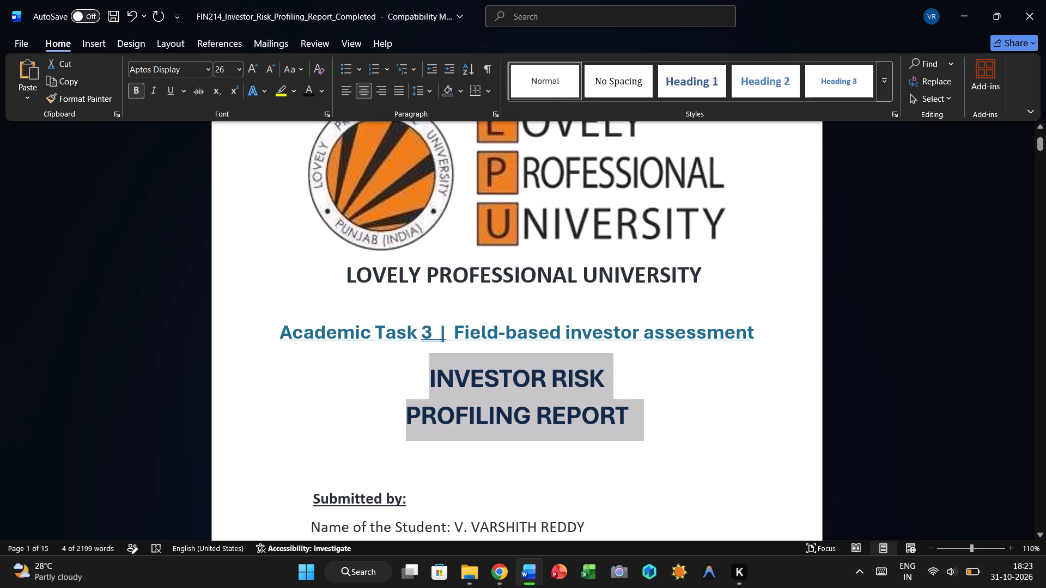
Remove the blank space between the "INVESTOR RISK PROFILING REPORT" title and the "Submitted by:" heading on the cover page.
{"action": "scroll", "coordinate": [524, 363], "scroll_direction": "down", "scroll_amount": 1}
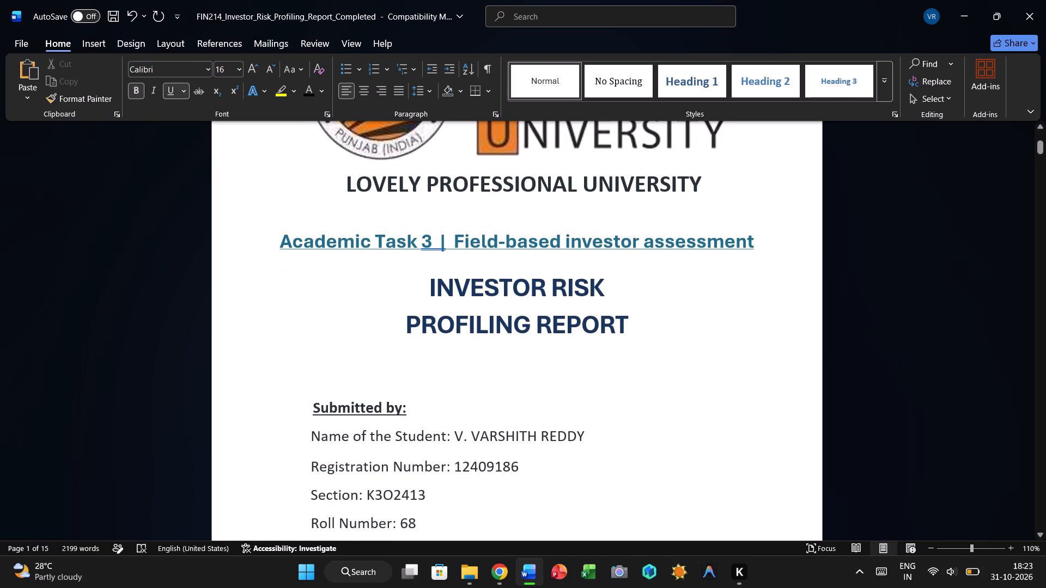
{"action": "left_click", "coordinate": [311, 362]}
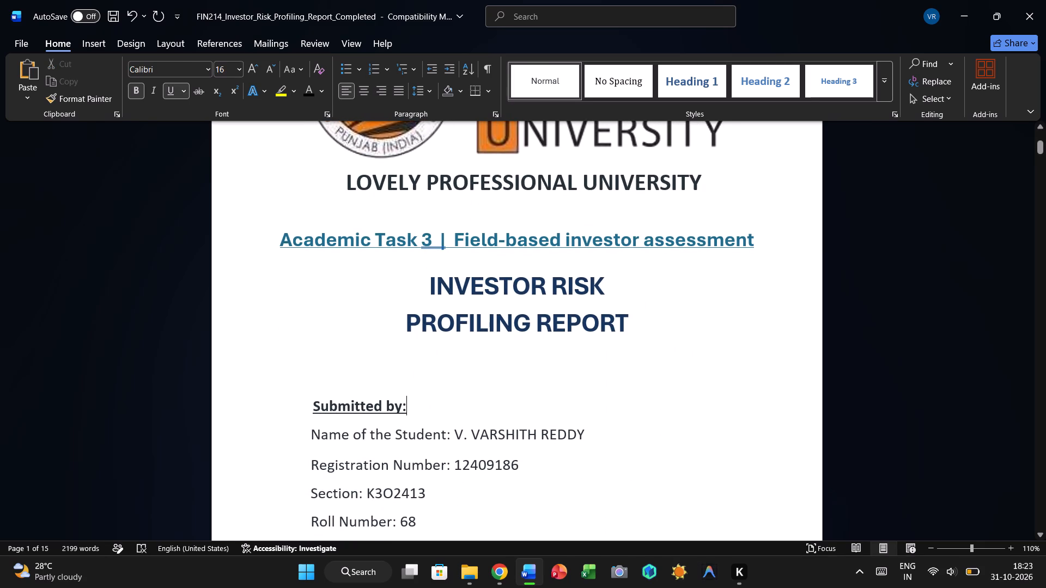
{"action": "key", "text": "BackSpace"}
{"action": "key", "text": "BackSpace"}
{"action": "key", "text": "BackSpace"}
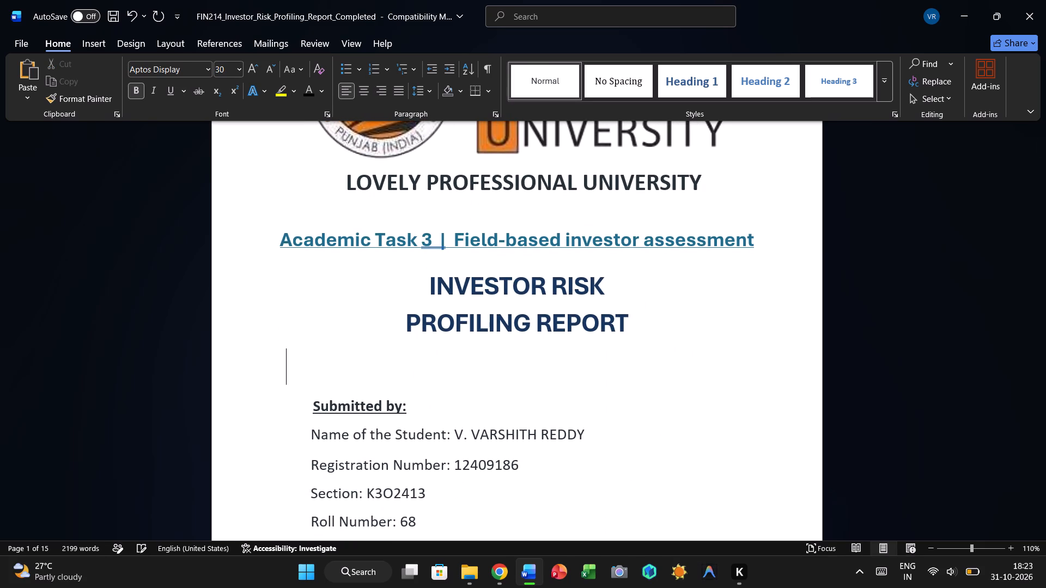
{"action": "key", "text": "BackSpace"}
{"action": "key", "text": "BackSpace"}
{"action": "key", "text": "BackSpace"}
{"action": "key", "text": "BackSpace"}
{"action": "key", "text": "BackSpace"}
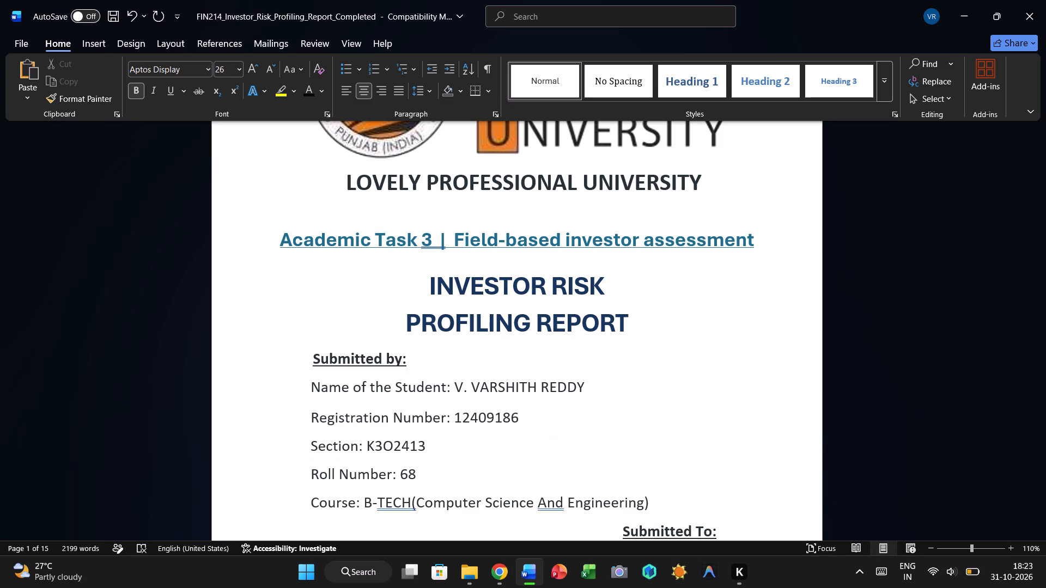
Insert one blank line between the "Course:" line and the "Submitted To:" heading, keeping the "Faculty:" line on the cover page.
{"action": "scroll", "coordinate": [311, 362], "scroll_direction": "down", "scroll_amount": 3}
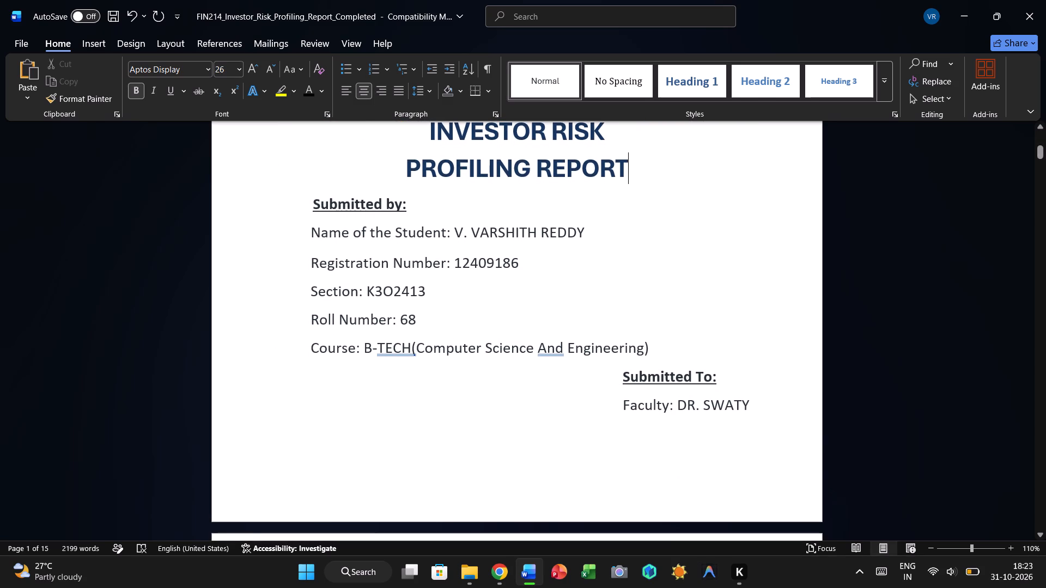
{"action": "left_click", "coordinate": [652, 349]}
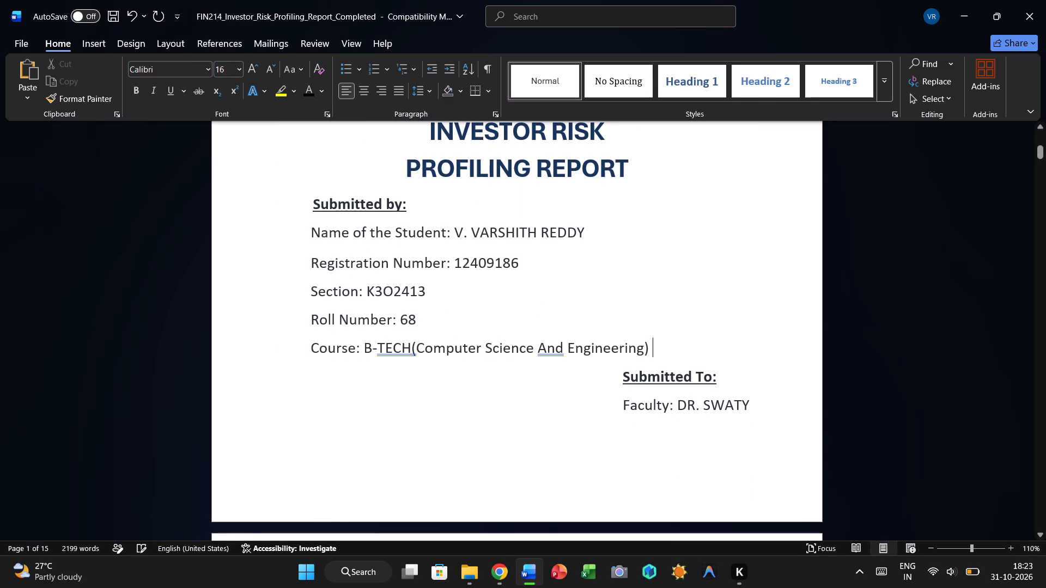
{"action": "key", "text": "Return"}
{"action": "key", "text": "Return"}
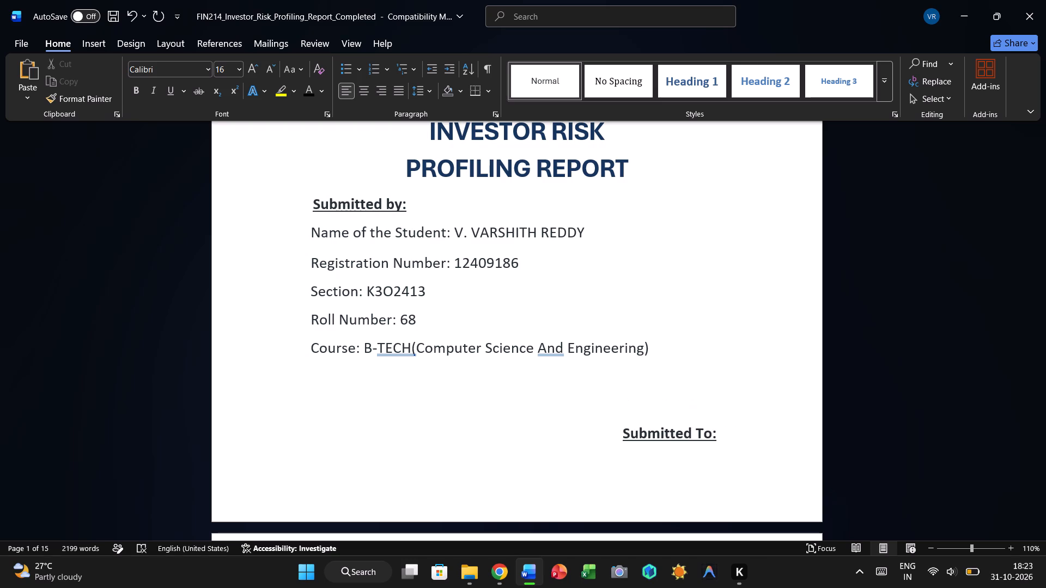
{"action": "key", "text": "backslash"}
{"action": "key", "text": "BackSpace"}
{"action": "key", "text": "BackSpace"}
{"action": "key", "text": "BackSpace"}
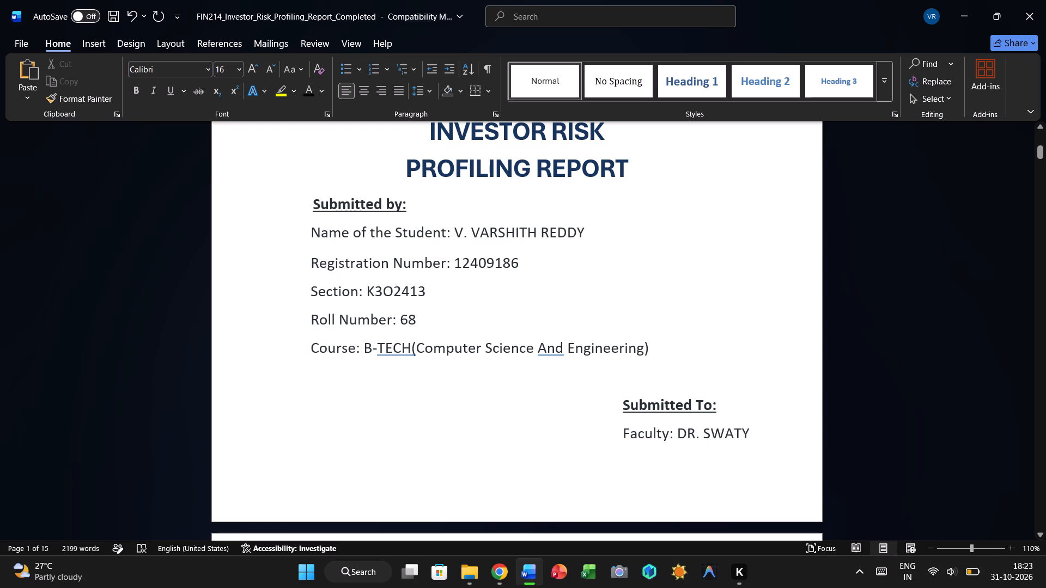
Delete one empty line directly above the "Contents" heading.
{"action": "scroll", "coordinate": [416, 403], "scroll_direction": "down", "scroll_amount": 2}
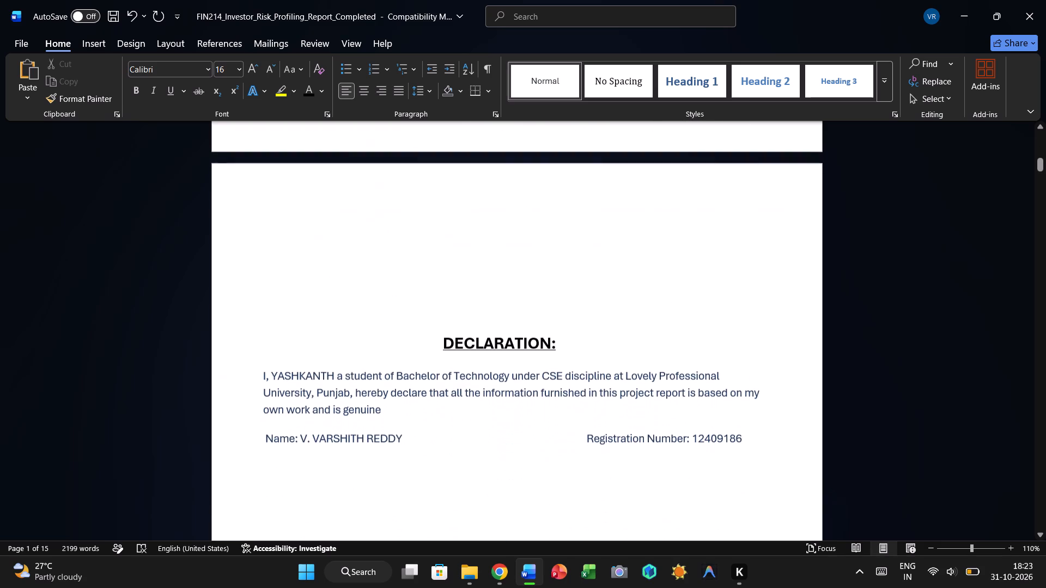
{"action": "scroll", "coordinate": [416, 403], "scroll_direction": "down", "scroll_amount": 4}
{"action": "scroll", "coordinate": [416, 403], "scroll_direction": "right", "scroll_amount": 1}
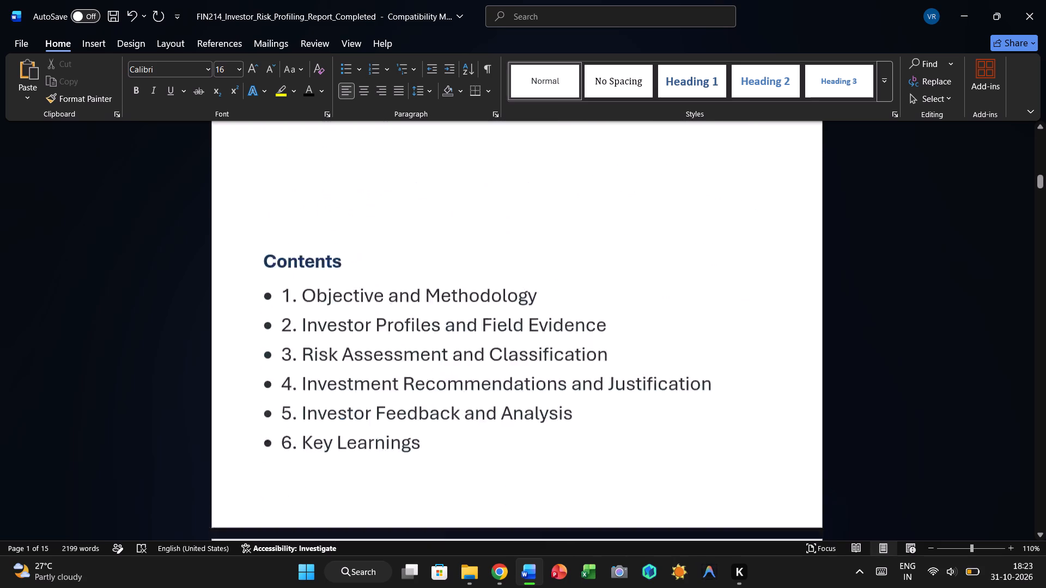
{"action": "scroll", "coordinate": [416, 403], "scroll_direction": "right", "scroll_amount": 2}
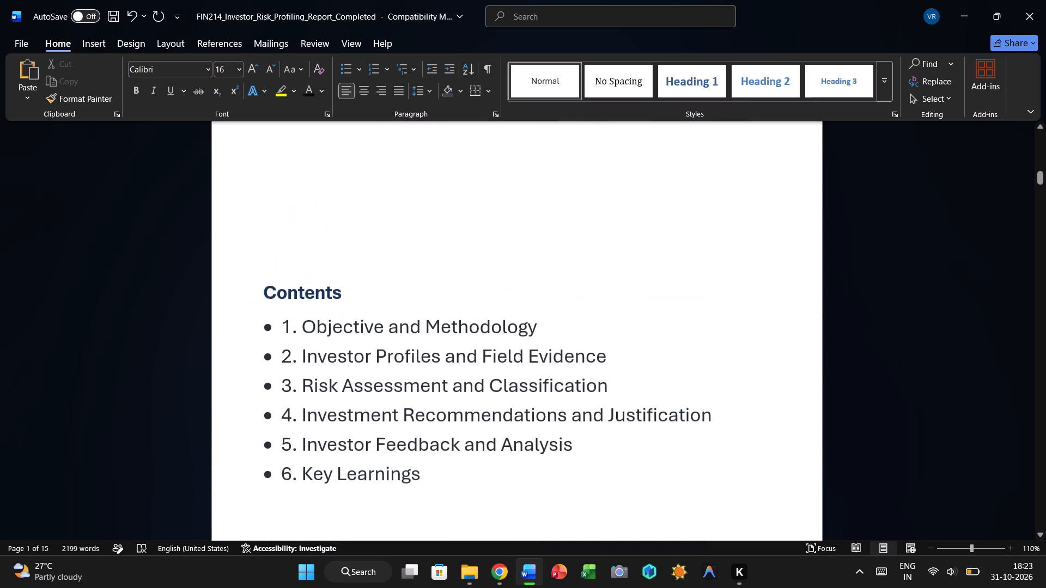
{"action": "scroll", "coordinate": [331, 482], "scroll_direction": "right", "scroll_amount": 1}
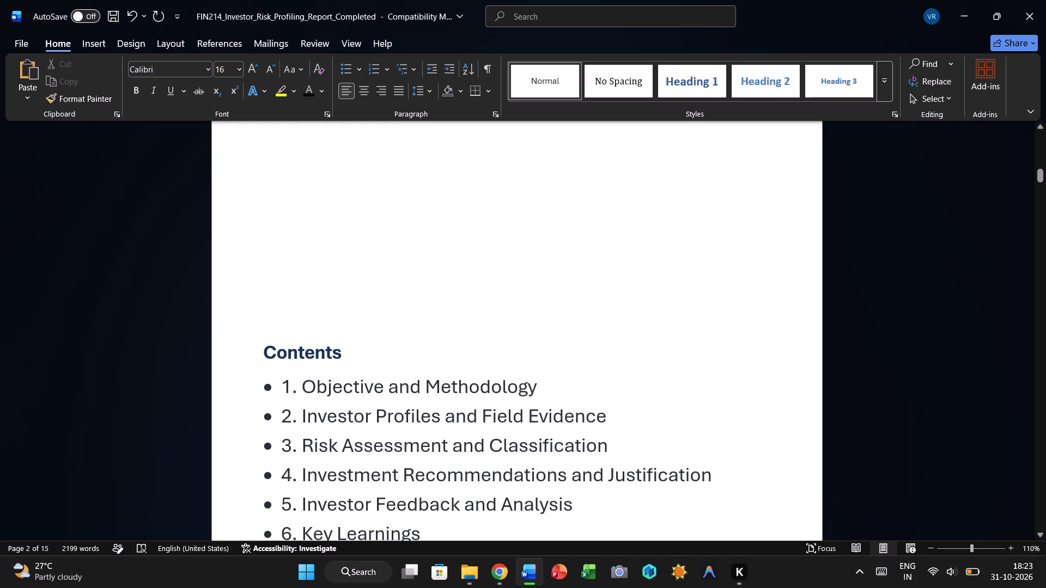
{"action": "left_click", "coordinate": [260, 351]}
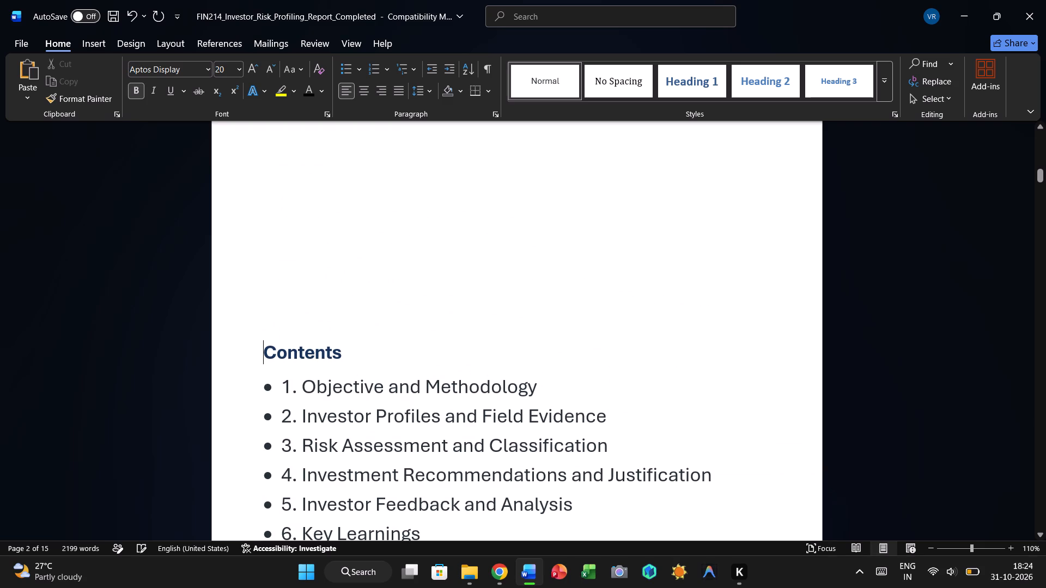
{"action": "key", "text": "BackSpace"}
Replace the wrong student name after "I," in the declaration sentence with the submitting student's first name and surname in capitals.
{"action": "scroll", "coordinate": [260, 351], "scroll_direction": "down", "scroll_amount": 3}
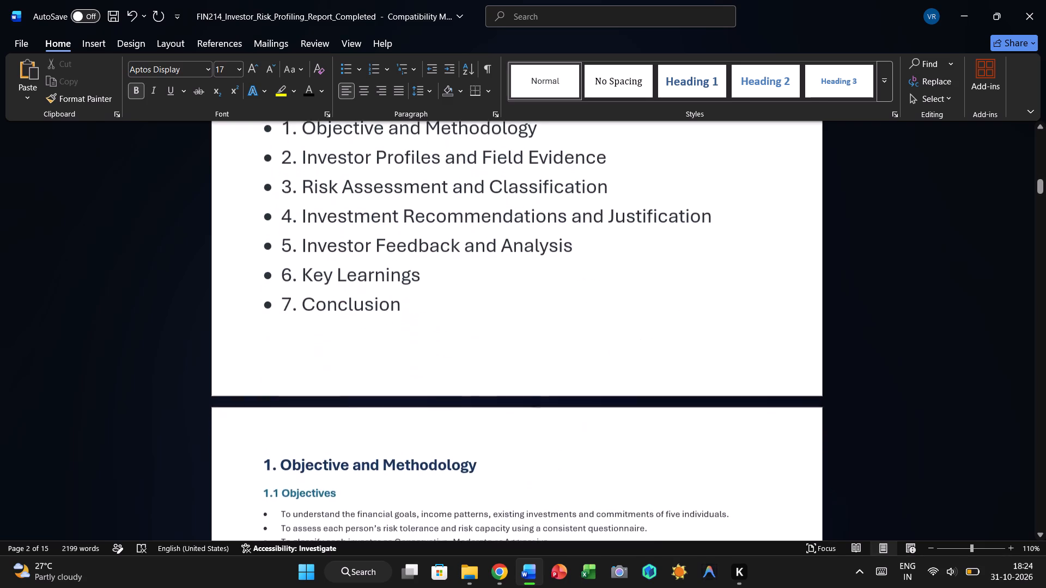
{"action": "scroll", "coordinate": [260, 351], "scroll_direction": "up", "scroll_amount": 4}
{"action": "scroll", "coordinate": [260, 351], "scroll_direction": "down", "scroll_amount": 6}
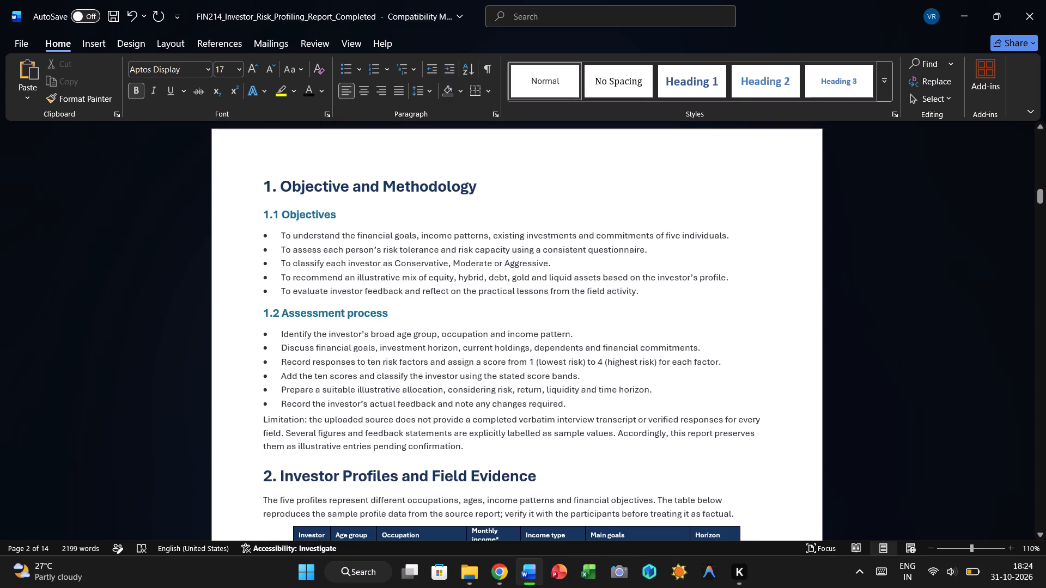
{"action": "scroll", "coordinate": [260, 351], "scroll_direction": "up", "scroll_amount": 2}
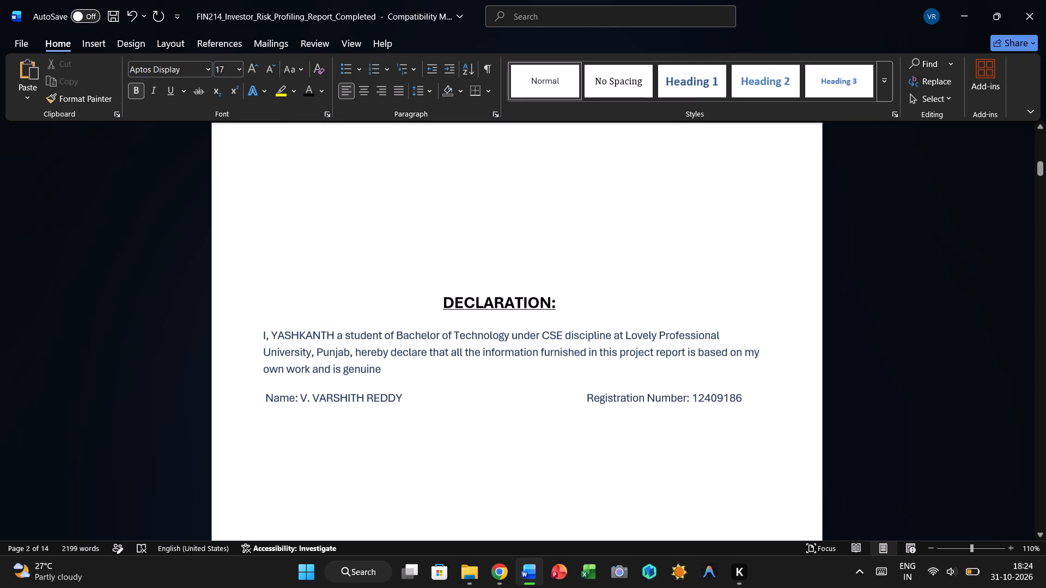
{"action": "scroll", "coordinate": [260, 351], "scroll_direction": "right", "scroll_amount": 1}
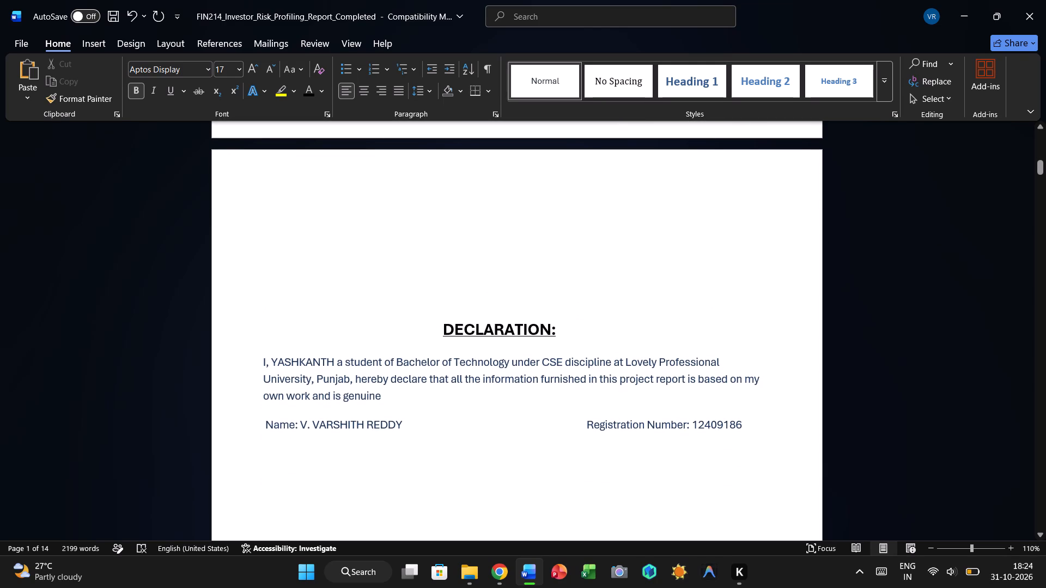
{"action": "left_click", "coordinate": [336, 364]}
{"action": "key", "text": "Left"}
{"action": "key", "text": "BackSpace"}
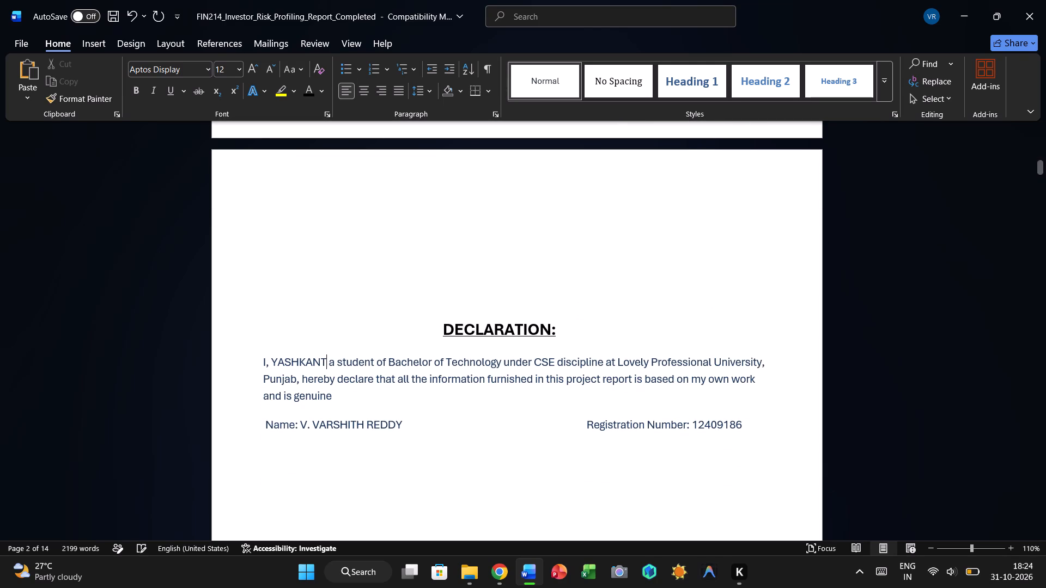
{"action": "key", "text": "BackSpace"}
{"action": "key", "text": "BackSpace"}
{"action": "key", "text": "BackSpace"}
{"action": "key", "text": "BackSpace"}
{"action": "key", "text": "BackSpace"}
{"action": "key", "text": "BackSpace"}
{"action": "key", "text": "BackSpace"}
{"action": "key", "text": "BackSpace"}
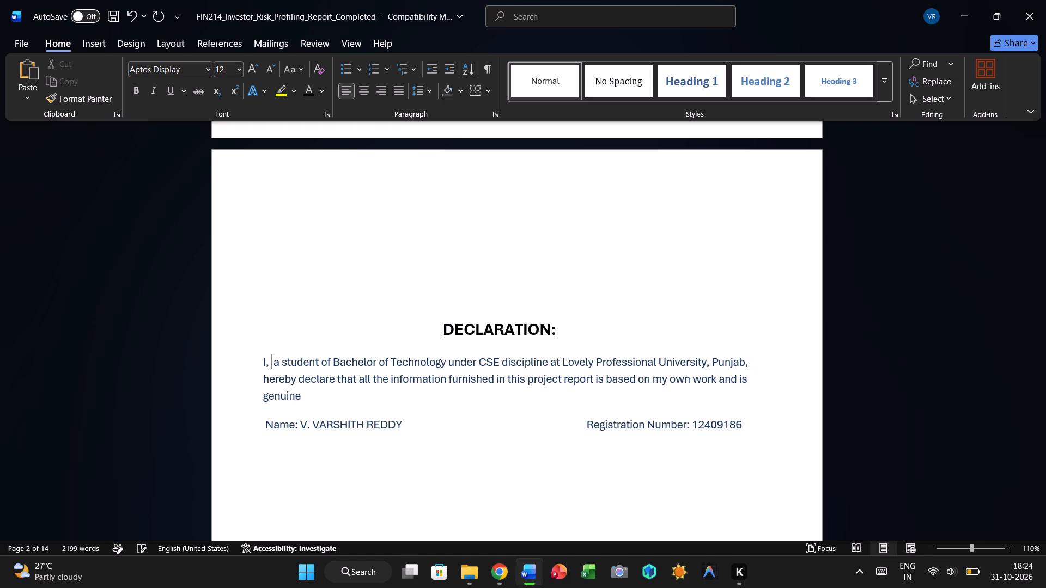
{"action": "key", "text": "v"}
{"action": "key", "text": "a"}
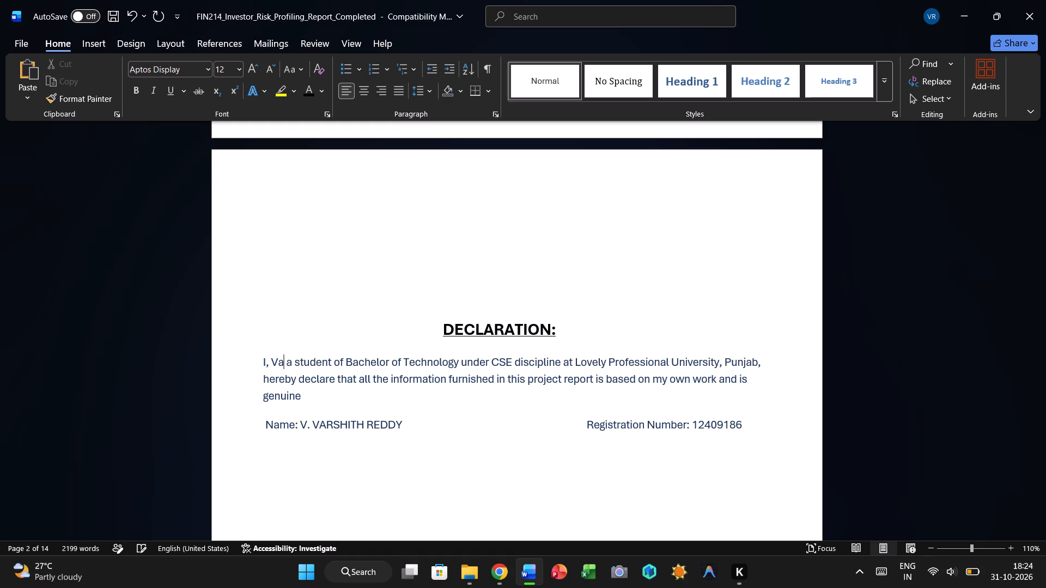
{"action": "key", "text": "BackSpace"}
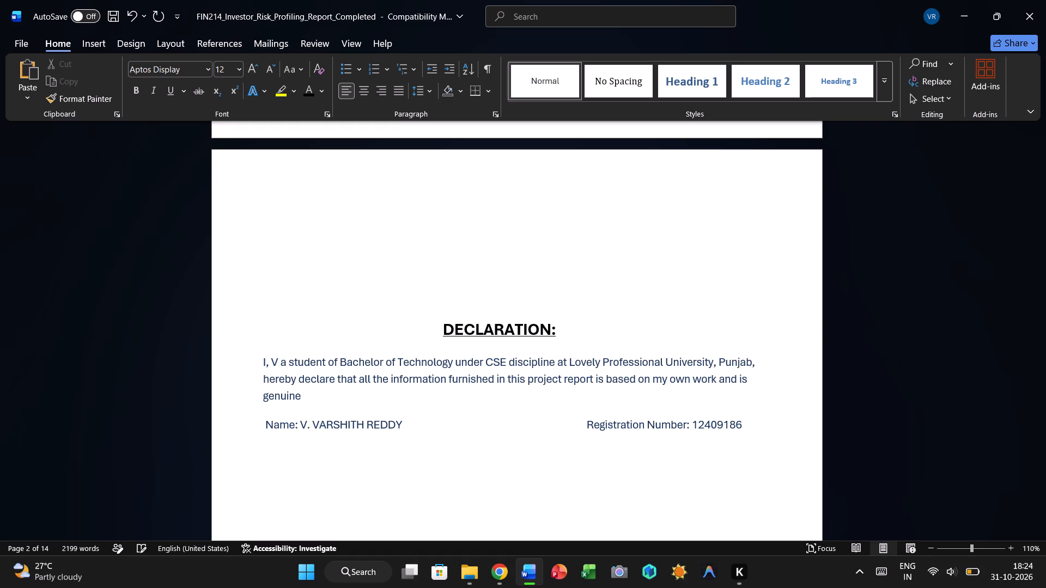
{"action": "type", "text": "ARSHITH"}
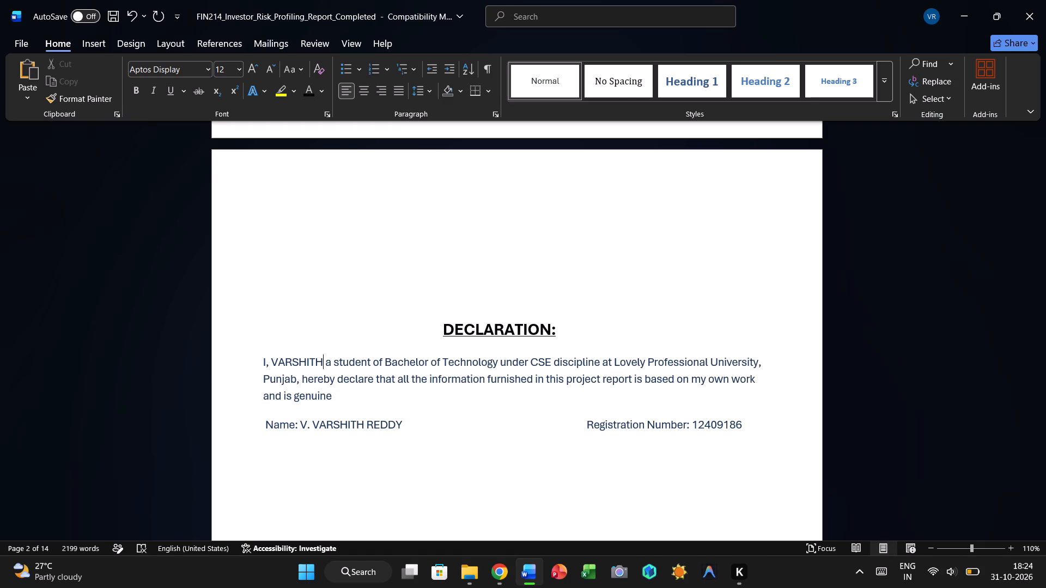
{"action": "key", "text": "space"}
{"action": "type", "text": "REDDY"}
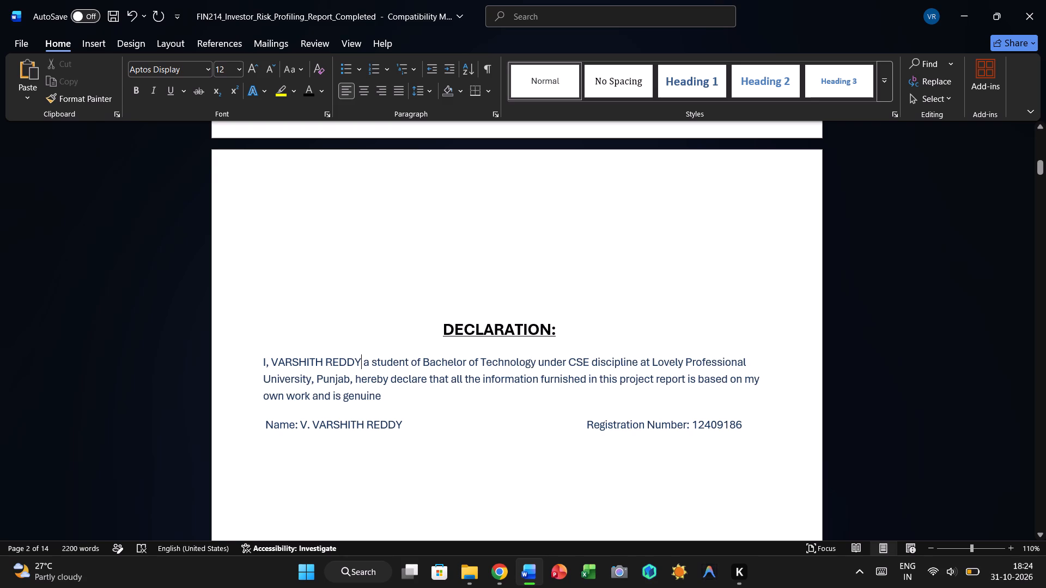
Underline the student's name in the declaration sentence.
{"action": "left_click_drag", "start_coordinate": [360, 360], "coordinate": [289, 356]}
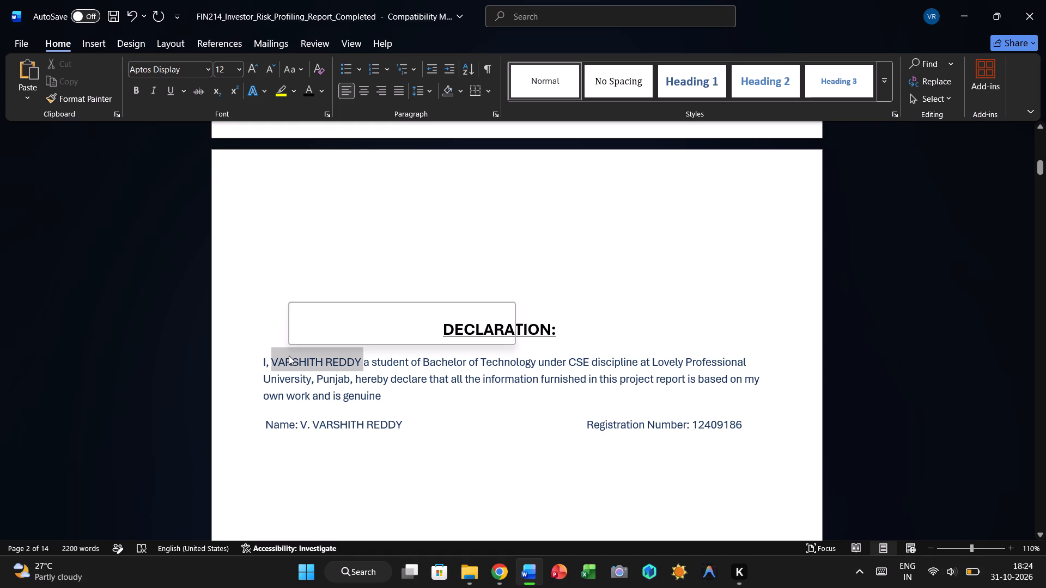
{"action": "left_click", "coordinate": [333, 334]}
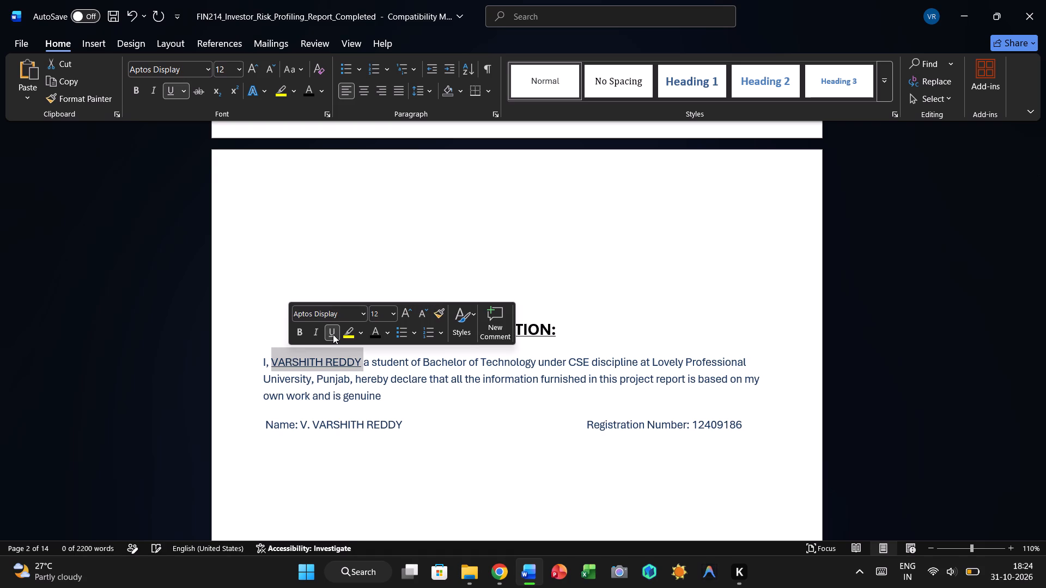
{"action": "left_click", "coordinate": [397, 218]}
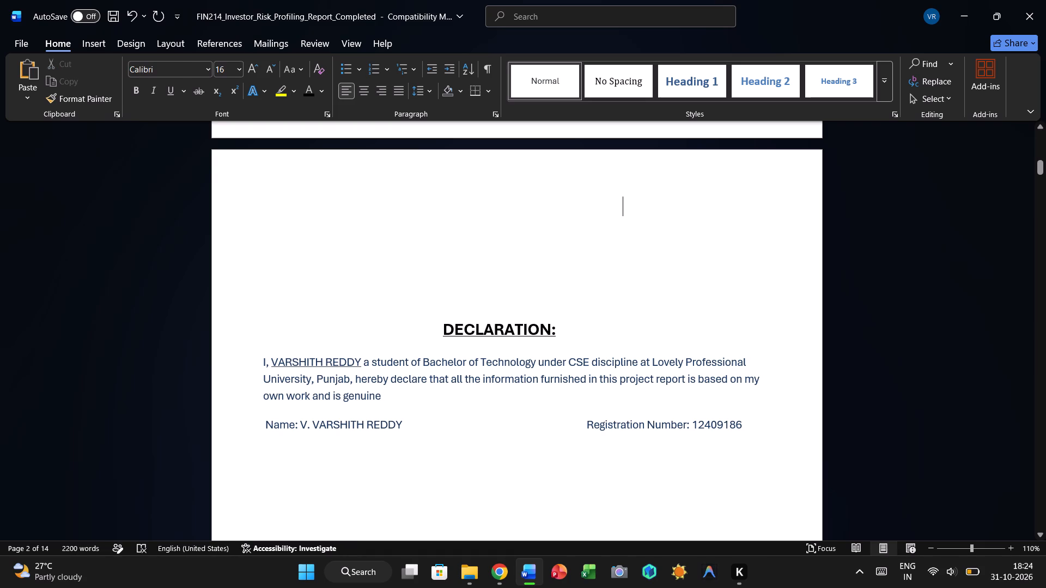
{"action": "scroll", "coordinate": [455, 371], "scroll_direction": "down", "scroll_amount": 1}
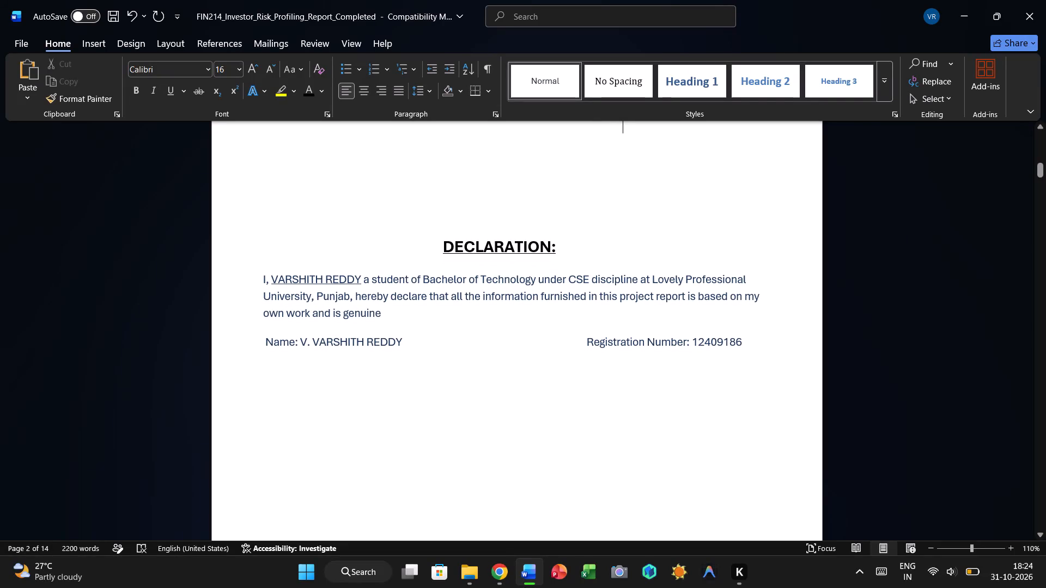
Review the whole report from the declaration page through the tables, field photographs and recommendations to the conclusion, checking content and layout.
{"action": "scroll", "coordinate": [455, 371], "scroll_direction": "down", "scroll_amount": 5}
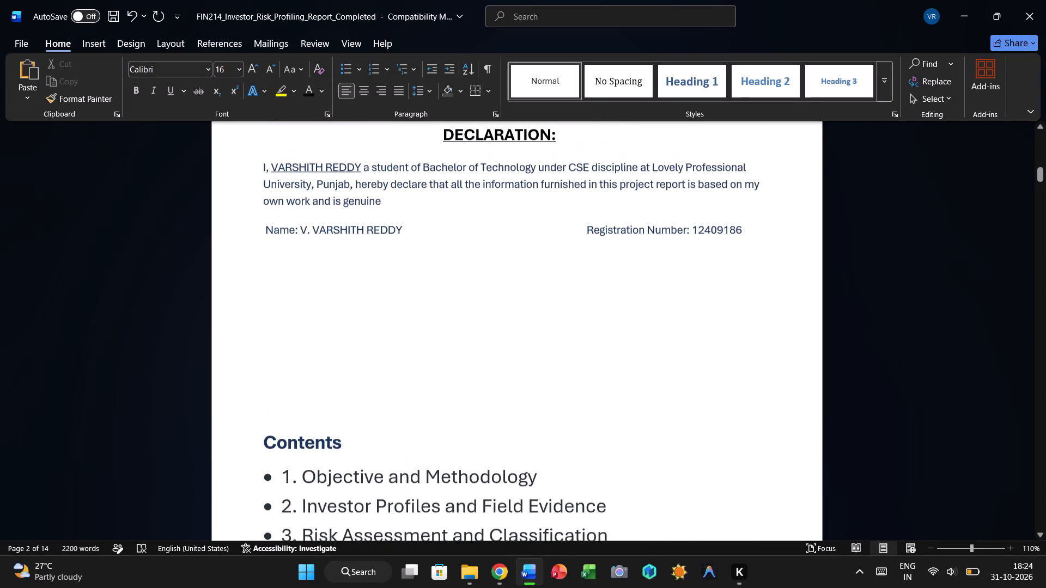
{"action": "scroll", "coordinate": [455, 371], "scroll_direction": "down", "scroll_amount": 5}
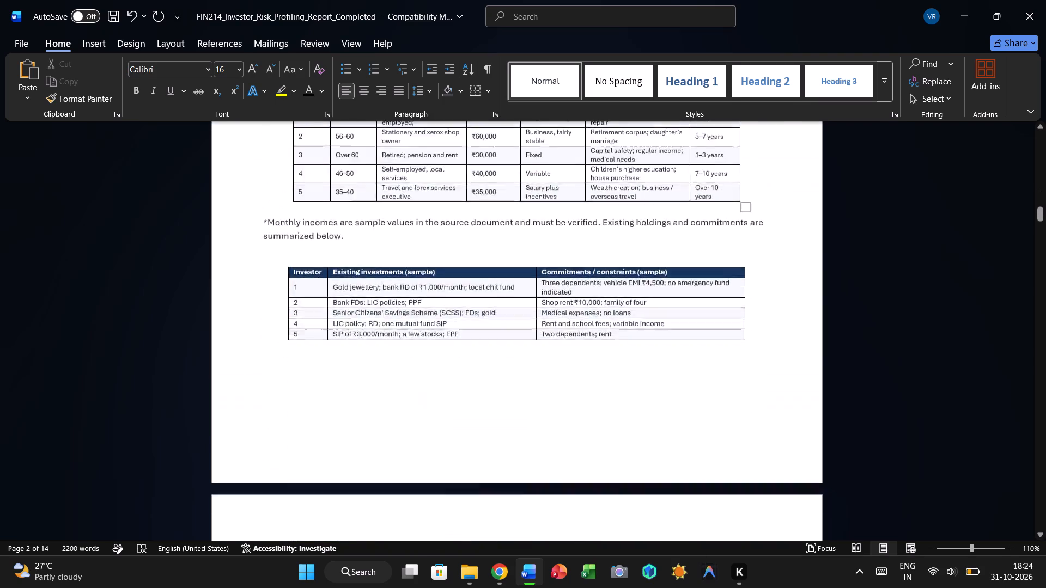
{"action": "scroll", "coordinate": [455, 371], "scroll_direction": "down", "scroll_amount": 5}
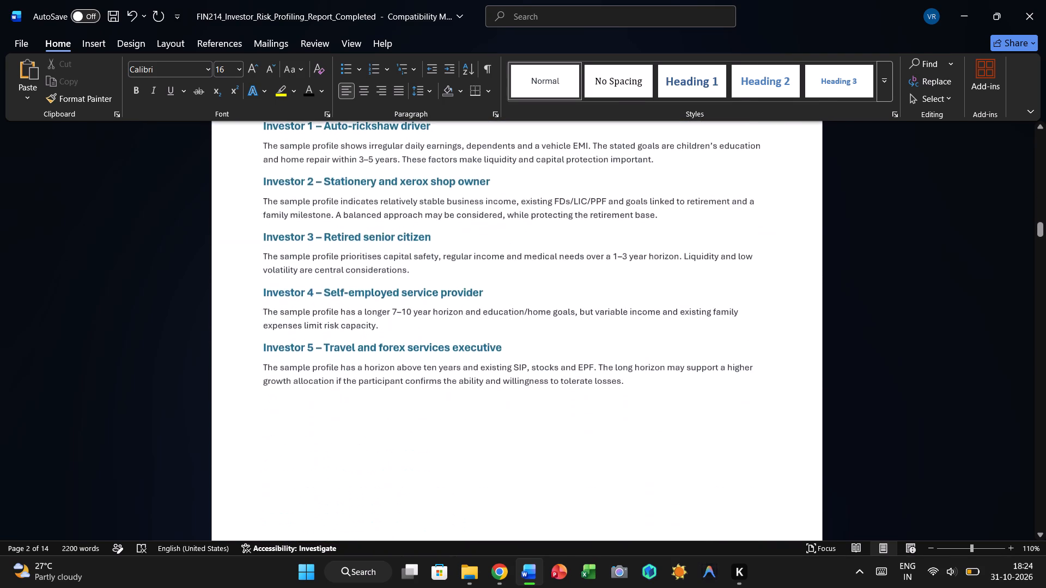
{"action": "scroll", "coordinate": [459, 349], "scroll_direction": "down", "scroll_amount": 4}
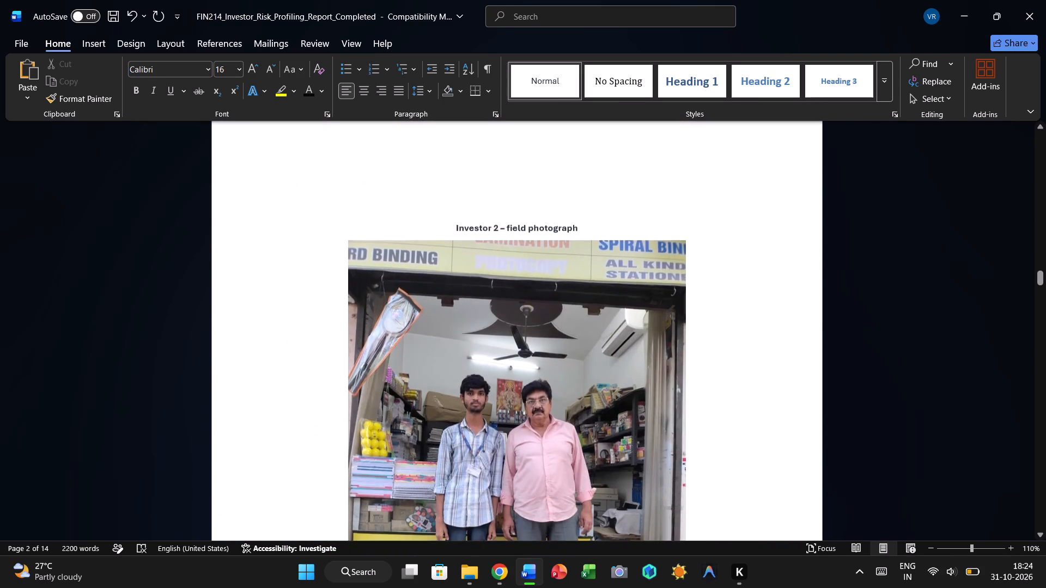
{"action": "scroll", "coordinate": [459, 349], "scroll_direction": "down", "scroll_amount": 8}
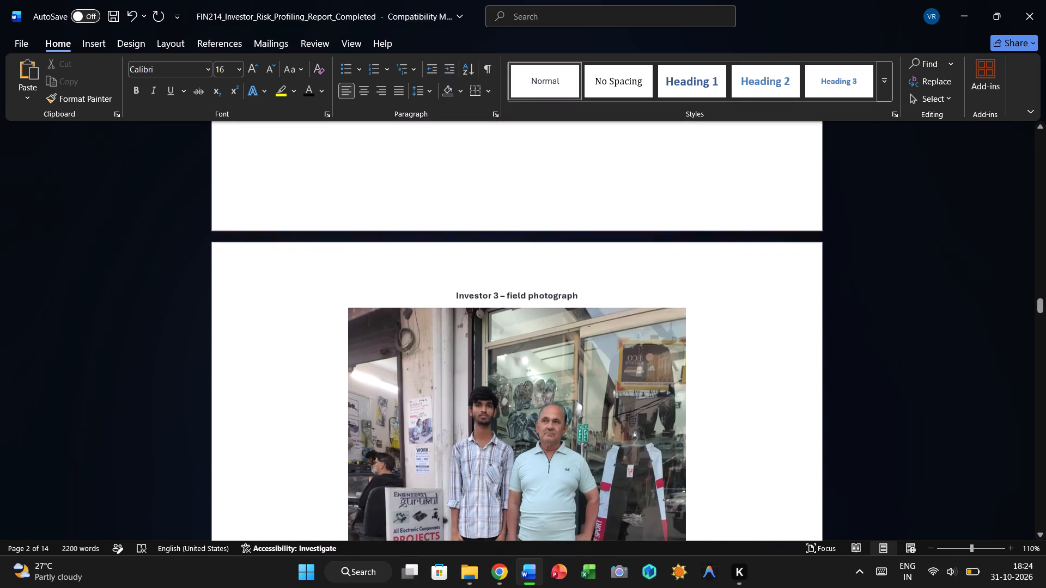
{"action": "scroll", "coordinate": [459, 349], "scroll_direction": "down", "scroll_amount": 9}
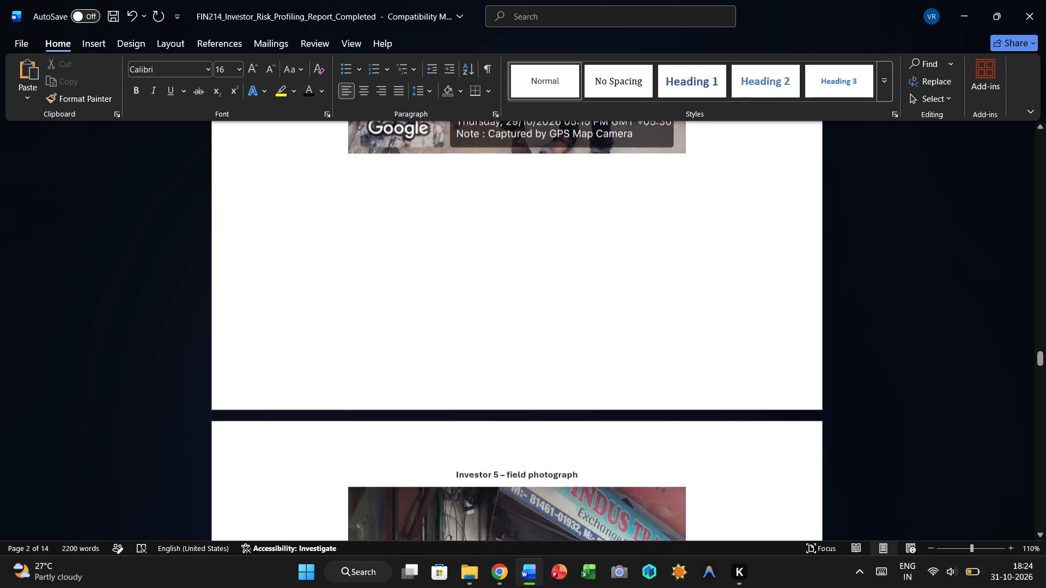
{"action": "scroll", "coordinate": [459, 349], "scroll_direction": "down", "scroll_amount": 6}
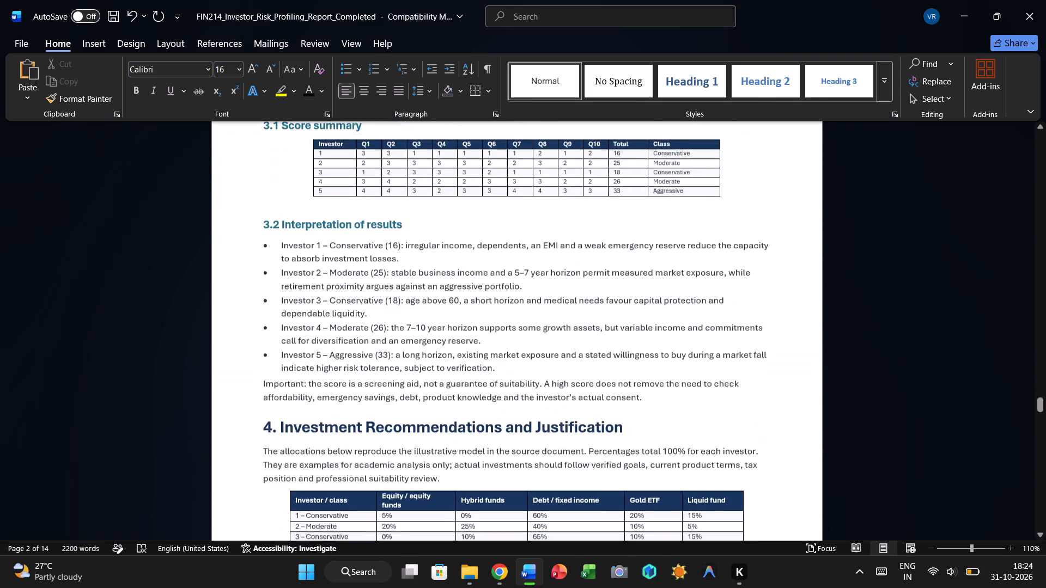
{"action": "scroll", "coordinate": [459, 349], "scroll_direction": "down", "scroll_amount": 7}
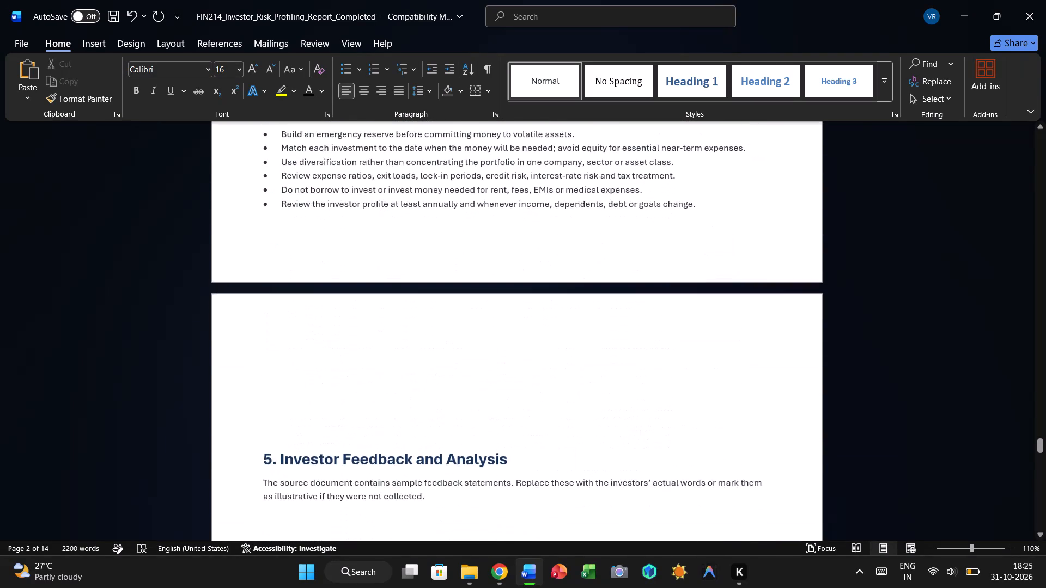
{"action": "scroll", "coordinate": [459, 349], "scroll_direction": "down", "scroll_amount": 7}
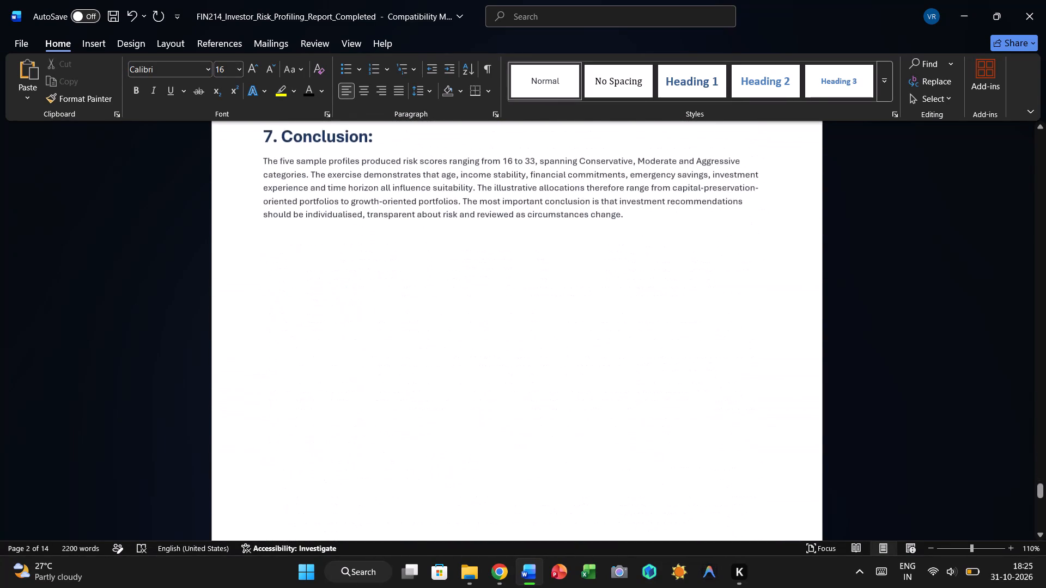
{"action": "scroll", "coordinate": [459, 349], "scroll_direction": "down", "scroll_amount": 5}
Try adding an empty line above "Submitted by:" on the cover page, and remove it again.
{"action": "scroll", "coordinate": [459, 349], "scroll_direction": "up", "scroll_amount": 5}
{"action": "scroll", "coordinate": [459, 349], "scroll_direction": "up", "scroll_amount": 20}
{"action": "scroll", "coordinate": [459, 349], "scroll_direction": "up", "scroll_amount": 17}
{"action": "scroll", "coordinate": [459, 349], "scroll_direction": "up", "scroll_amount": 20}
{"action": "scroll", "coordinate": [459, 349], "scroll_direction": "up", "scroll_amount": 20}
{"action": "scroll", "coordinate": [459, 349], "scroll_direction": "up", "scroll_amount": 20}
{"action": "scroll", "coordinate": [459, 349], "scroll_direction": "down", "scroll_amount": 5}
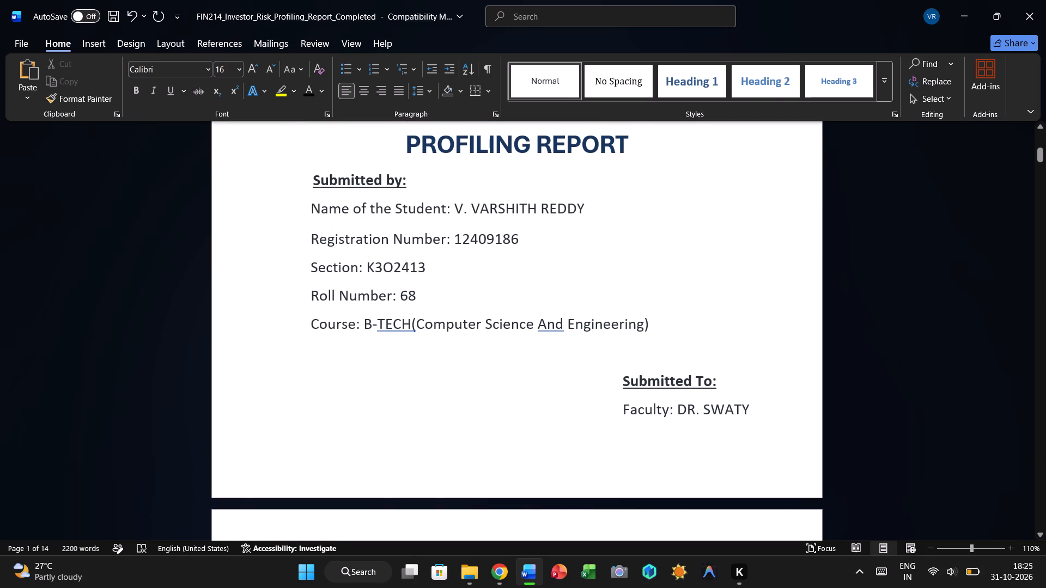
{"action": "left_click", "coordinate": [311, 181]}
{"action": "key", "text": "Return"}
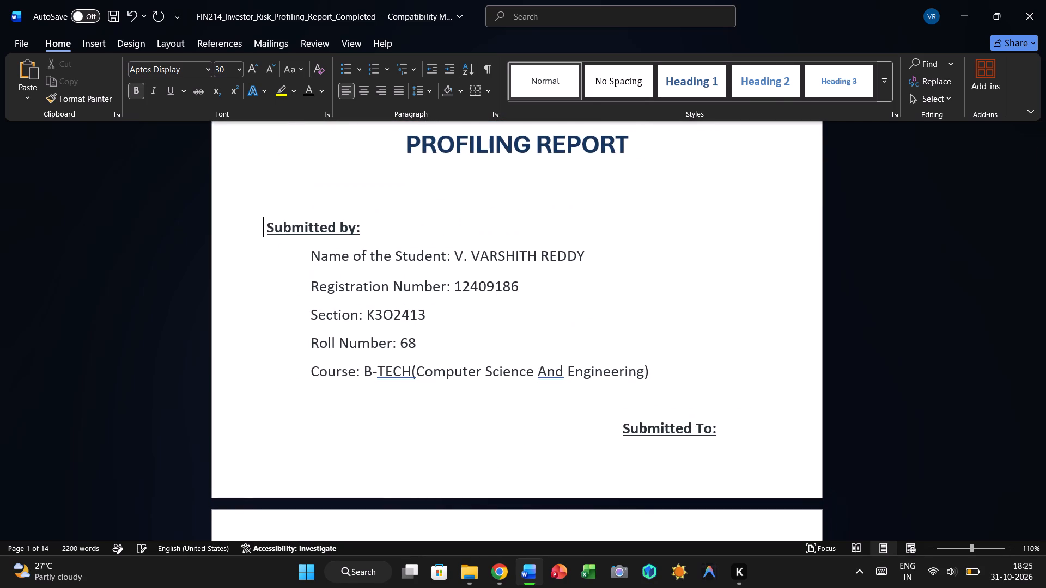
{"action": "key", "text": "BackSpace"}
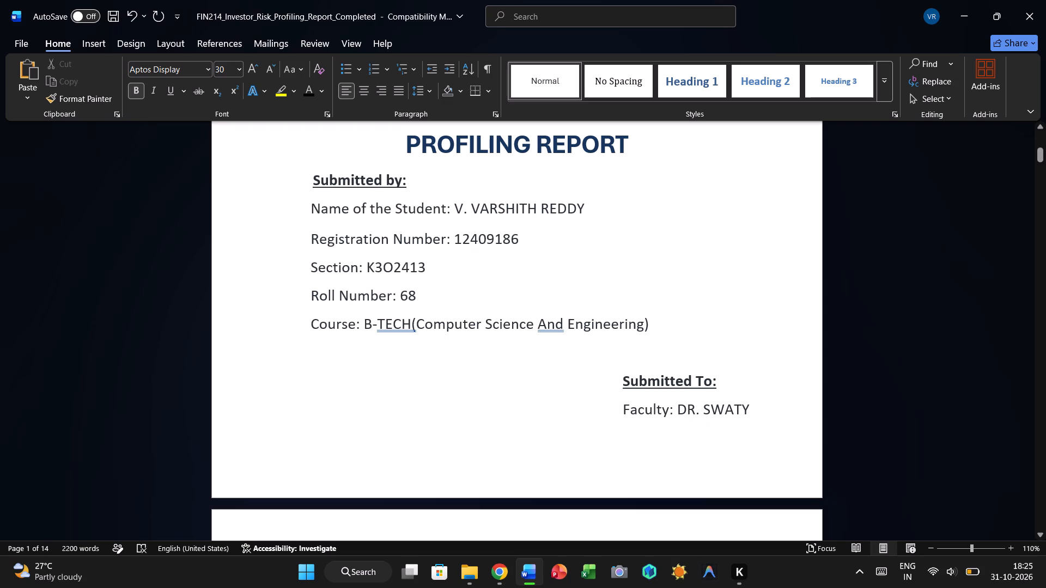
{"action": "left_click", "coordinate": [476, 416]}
Check the layout of the cover page, the contents list and the investor profile pages.
{"action": "scroll", "coordinate": [406, 337], "scroll_direction": "up", "scroll_amount": 1}
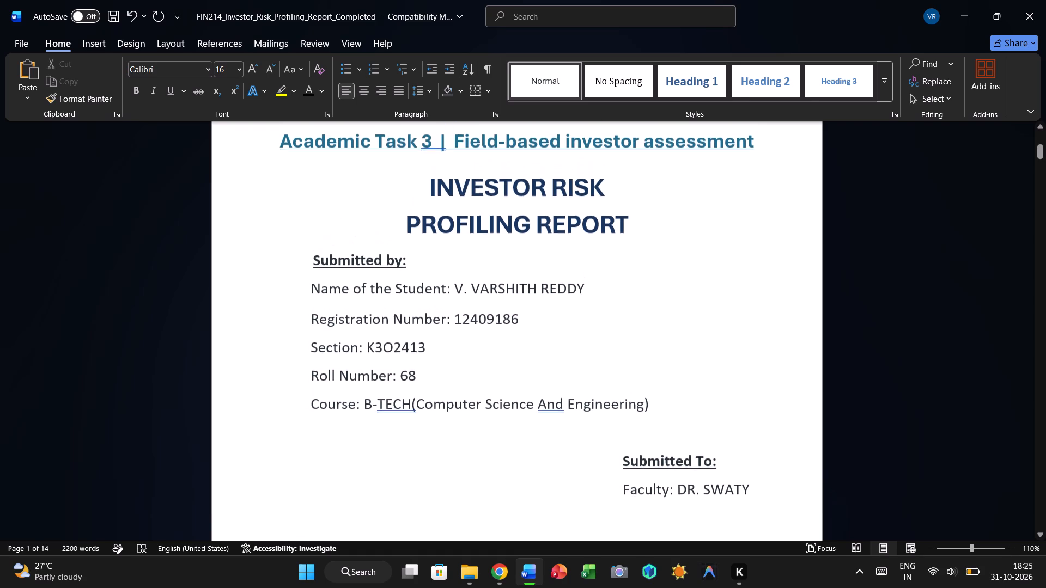
{"action": "scroll", "coordinate": [406, 337], "scroll_direction": "up", "scroll_amount": 1}
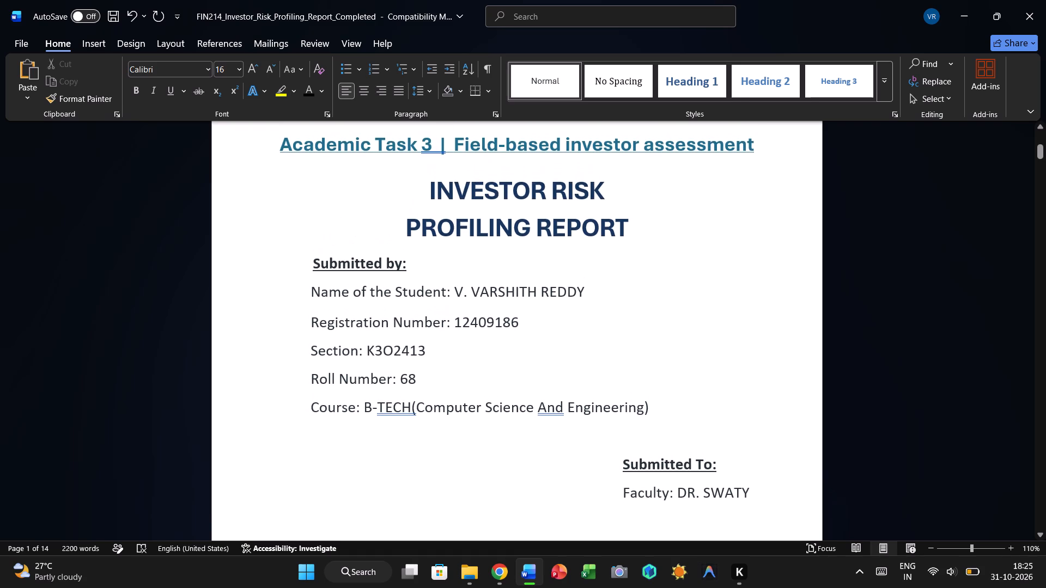
{"action": "scroll", "coordinate": [406, 337], "scroll_direction": "up", "scroll_amount": 2}
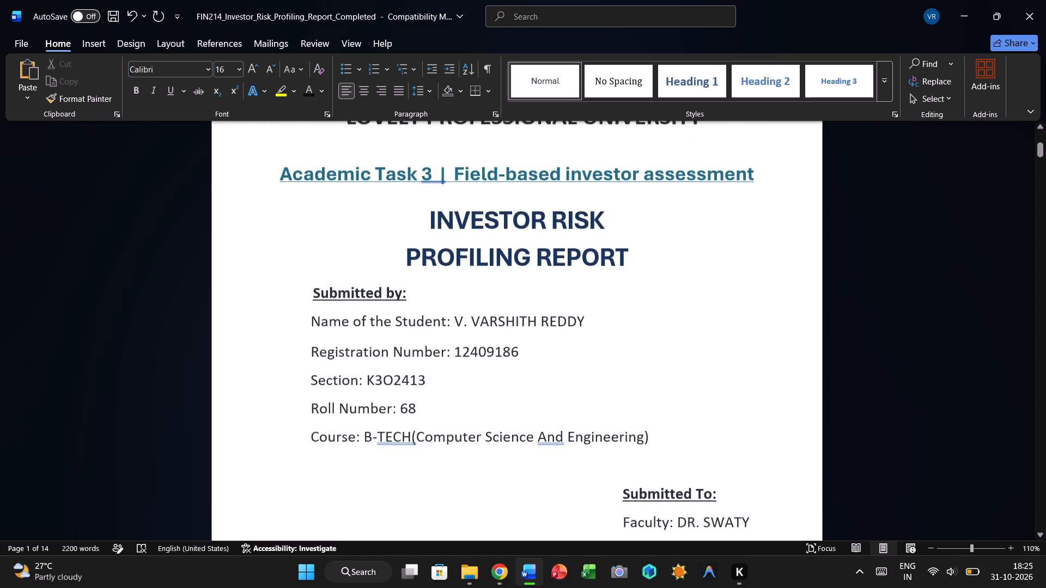
{"action": "scroll", "coordinate": [406, 337], "scroll_direction": "up", "scroll_amount": 4}
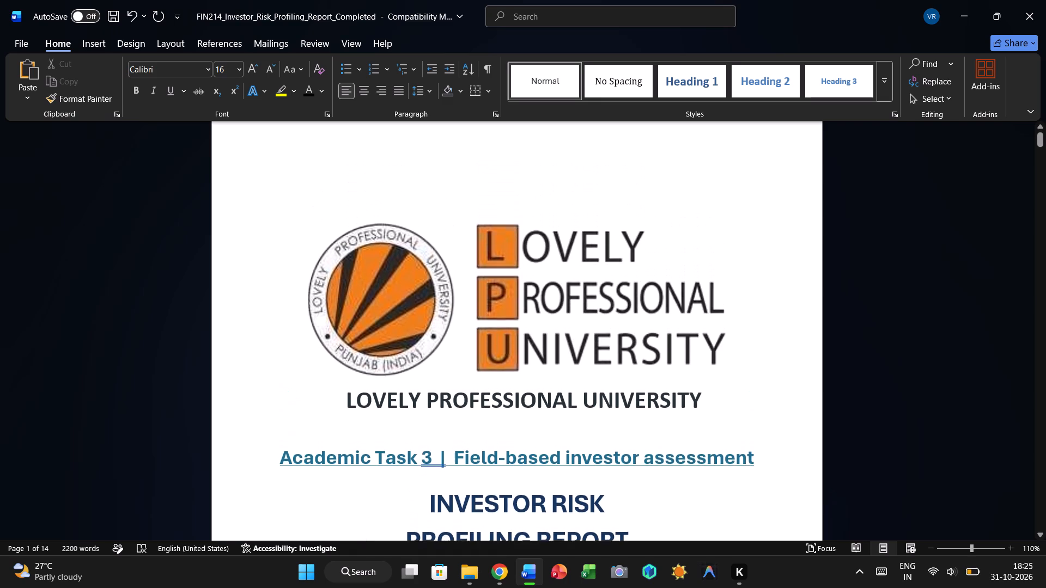
{"action": "scroll", "coordinate": [406, 337], "scroll_direction": "up", "scroll_amount": 1}
{"action": "left_click", "coordinate": [495, 195]}
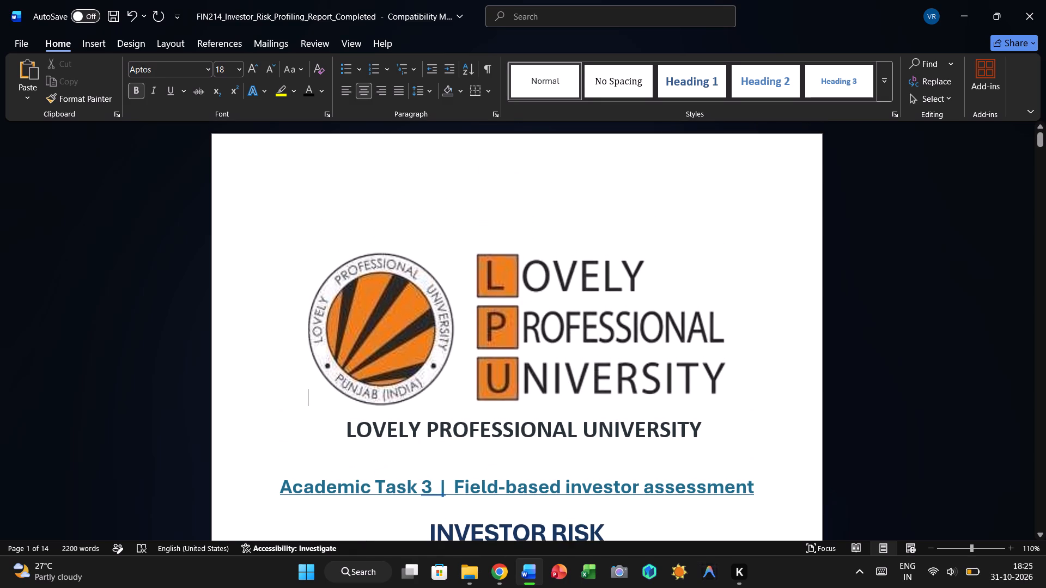
{"action": "left_click", "coordinate": [495, 195]}
{"action": "scroll", "coordinate": [495, 195], "scroll_direction": "down", "scroll_amount": 8}
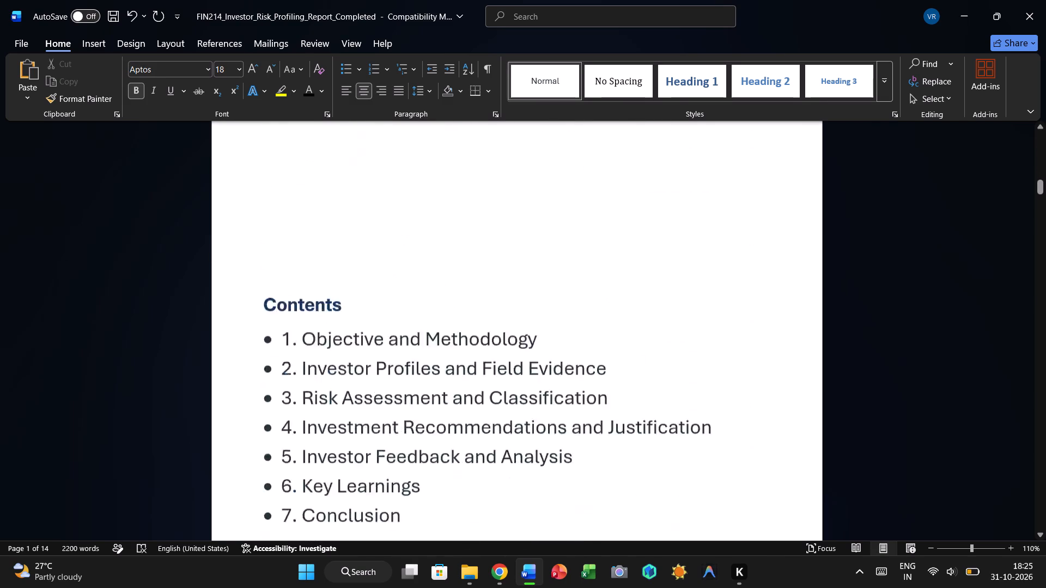
{"action": "scroll", "coordinate": [495, 195], "scroll_direction": "down", "scroll_amount": 4}
{"action": "scroll", "coordinate": [495, 195], "scroll_direction": "up", "scroll_amount": 2}
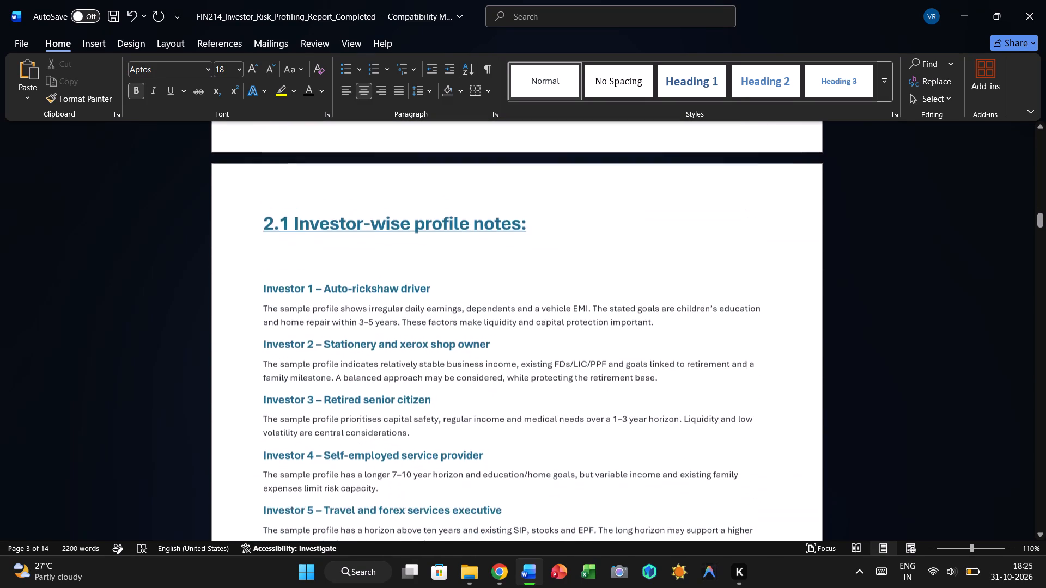
Delete "Monthly incomes are sample values in the source document and must be verified." from the note below the investor profile table, keeping the asterisk.
{"action": "scroll", "coordinate": [495, 195], "scroll_direction": "up", "scroll_amount": 1}
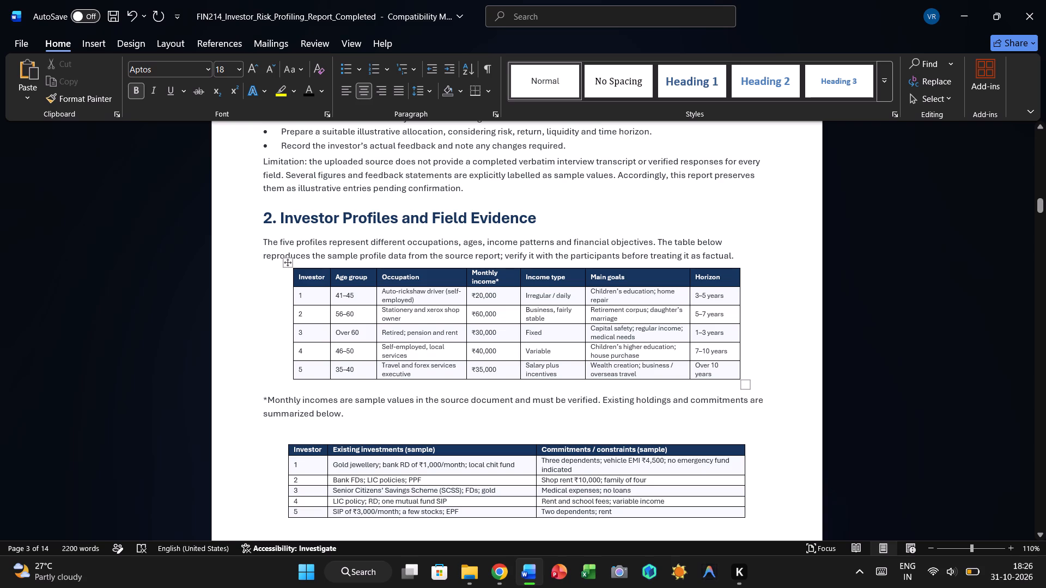
{"action": "scroll", "coordinate": [564, 437], "scroll_direction": "down", "scroll_amount": 2}
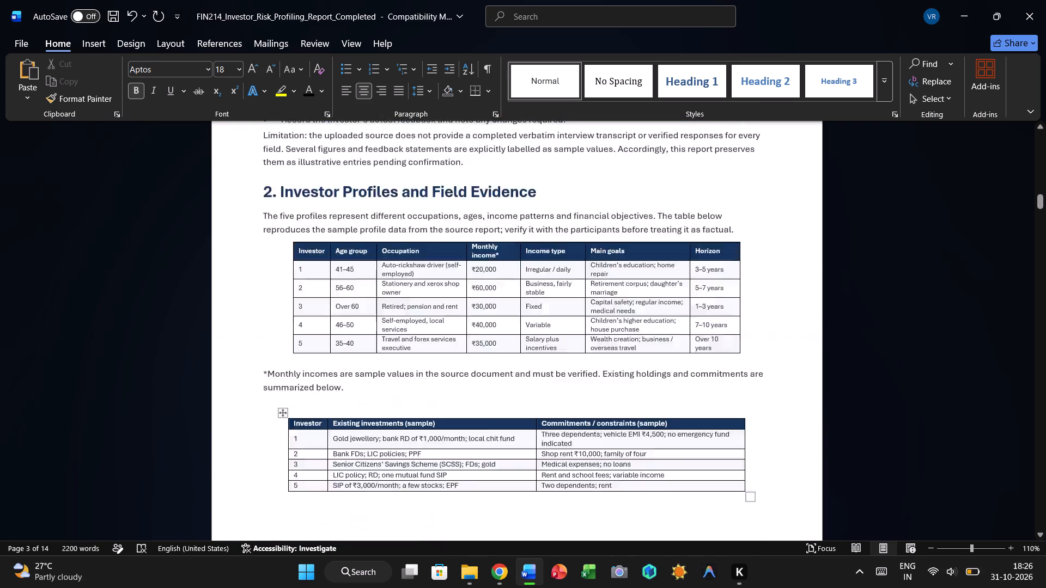
{"action": "scroll", "coordinate": [564, 437], "scroll_direction": "down", "scroll_amount": 1}
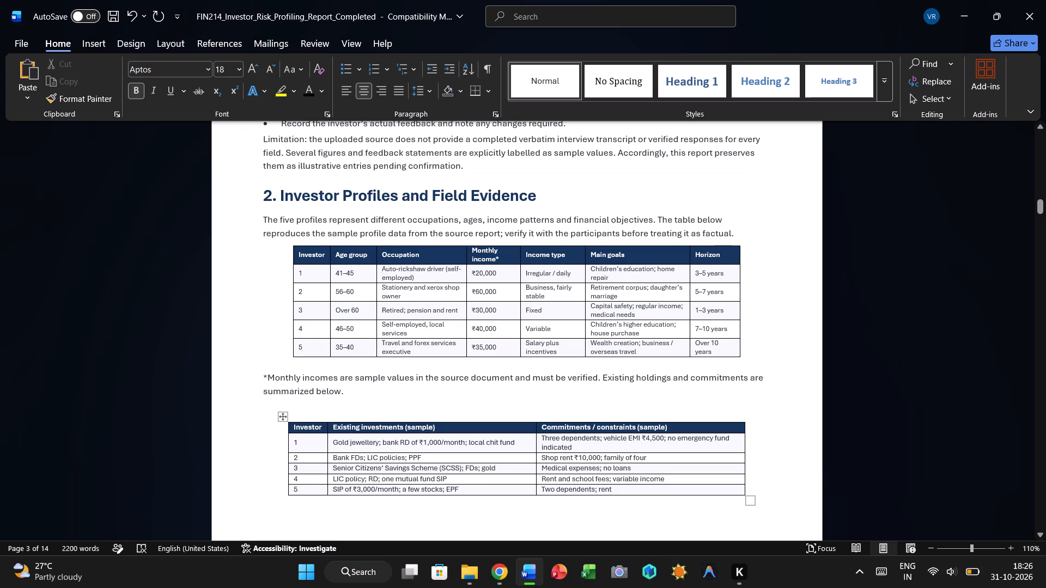
{"action": "left_click", "coordinate": [604, 377]}
{"action": "key", "text": "BackSpace"}
{"action": "key", "text": "BackSpace"}
{"action": "key", "text": "BackSpace"}
{"action": "key", "text": "BackSpace"}
{"action": "key", "text": "BackSpace"}
{"action": "key", "text": "BackSpace"}
{"action": "key", "text": "BackSpace"}
{"action": "key", "text": "BackSpace"}
{"action": "key", "text": "BackSpace"}
{"action": "key", "text": "BackSpace"}
{"action": "key", "text": "BackSpace"}
{"action": "key", "text": "BackSpace"}
{"action": "key", "text": "BackSpace"}
{"action": "key", "text": "BackSpace"}
{"action": "key", "text": "BackSpace"}
{"action": "key", "text": "BackSpace"}
{"action": "key", "text": "BackSpace"}
{"action": "key", "text": "BackSpace"}
{"action": "key", "text": "BackSpace"}
{"action": "key", "text": "BackSpace"}
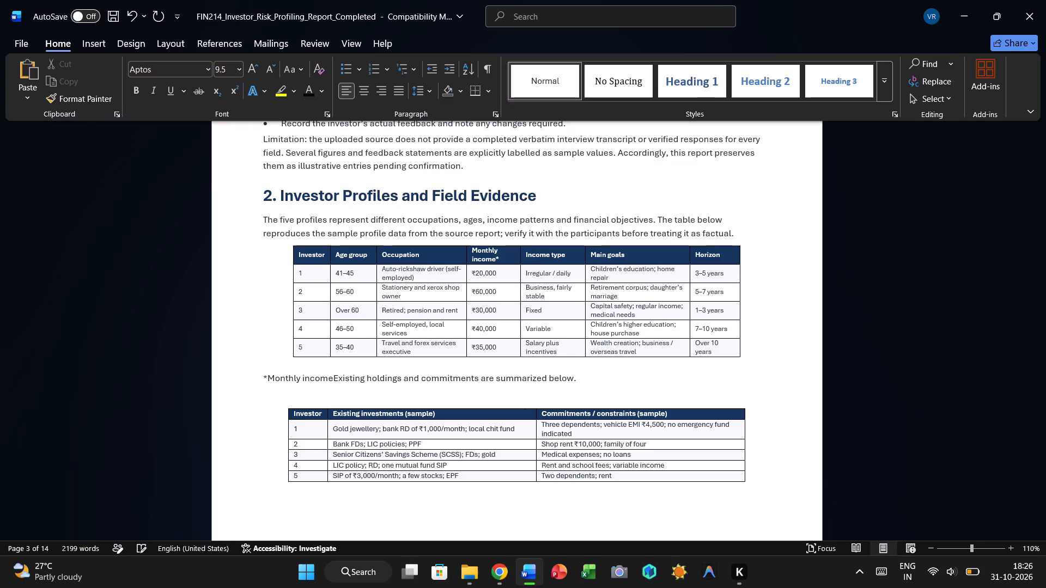
{"action": "key", "text": "BackSpace"}
{"action": "key", "text": "BackSpace"}
{"action": "key", "text": "BackSpace"}
{"action": "key", "text": "BackSpace"}
{"action": "key", "text": "BackSpace"}
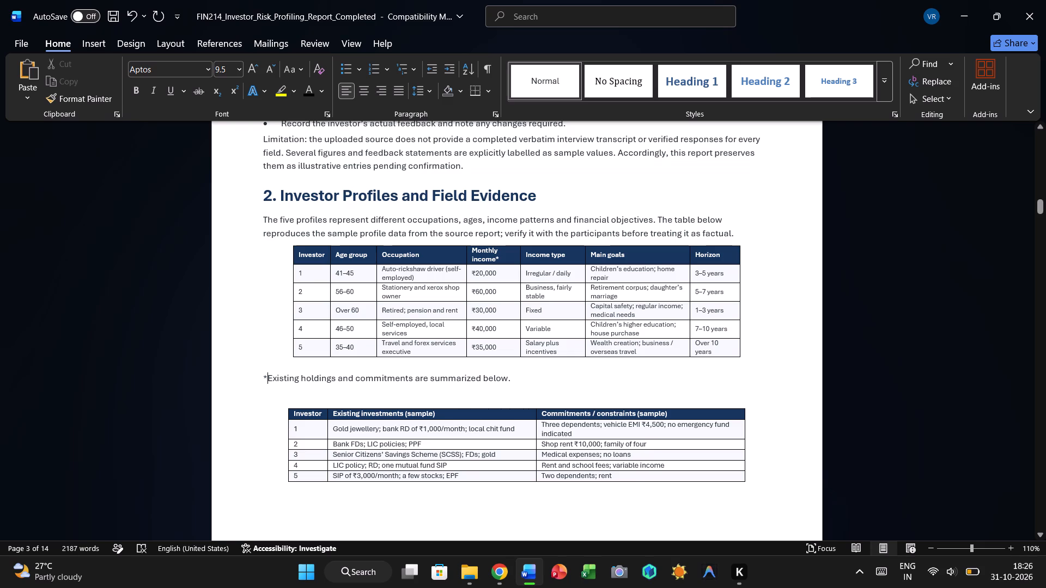
Delete the empty line between the "Existing holdings and commitments" note and the existing investments table.
{"action": "scroll", "coordinate": [363, 413], "scroll_direction": "right", "scroll_amount": 1}
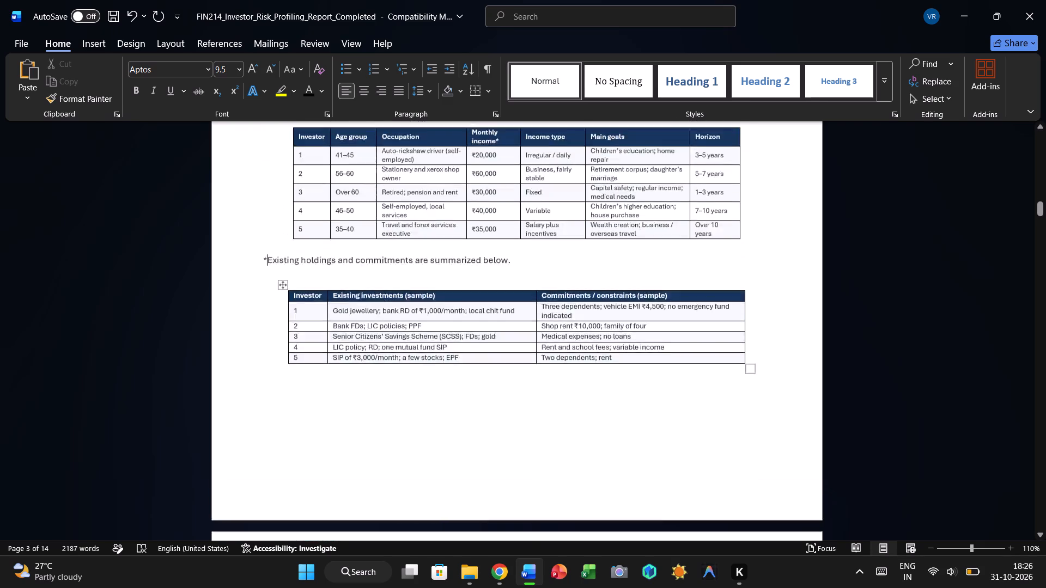
{"action": "scroll", "coordinate": [360, 413], "scroll_direction": "right", "scroll_amount": 1}
{"action": "left_click", "coordinate": [314, 353]}
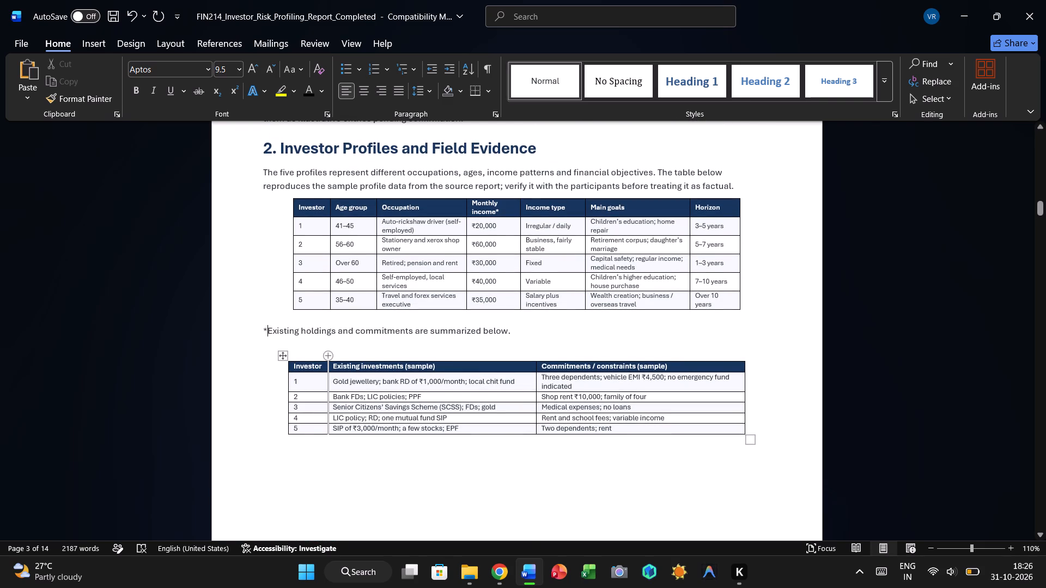
{"action": "key", "text": "BackSpace"}
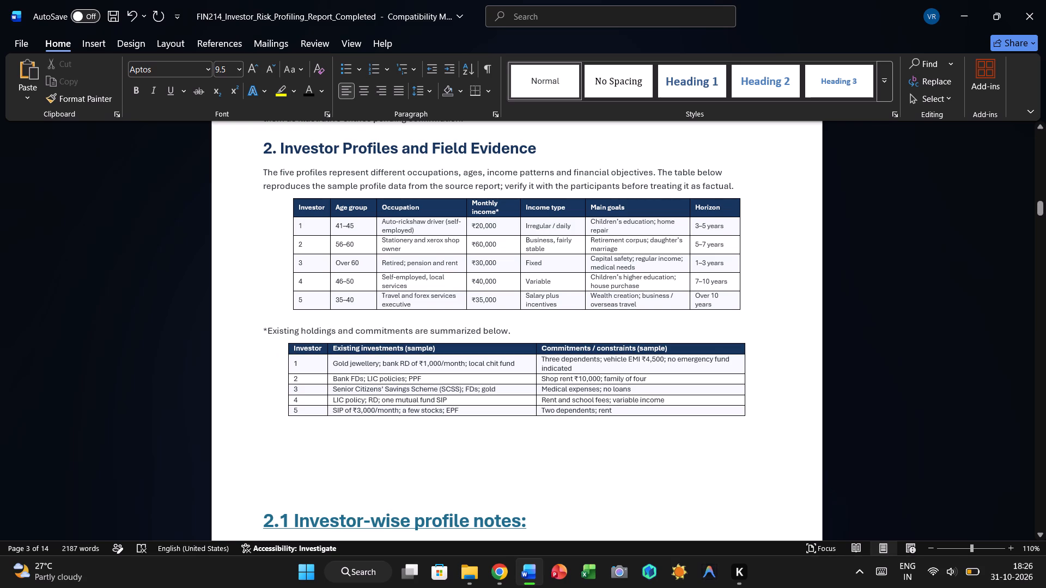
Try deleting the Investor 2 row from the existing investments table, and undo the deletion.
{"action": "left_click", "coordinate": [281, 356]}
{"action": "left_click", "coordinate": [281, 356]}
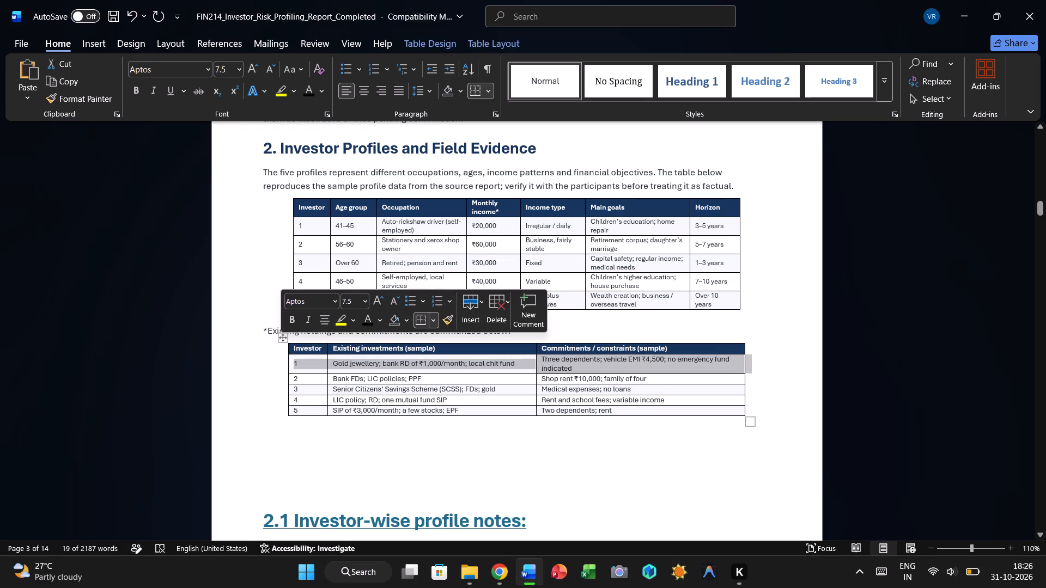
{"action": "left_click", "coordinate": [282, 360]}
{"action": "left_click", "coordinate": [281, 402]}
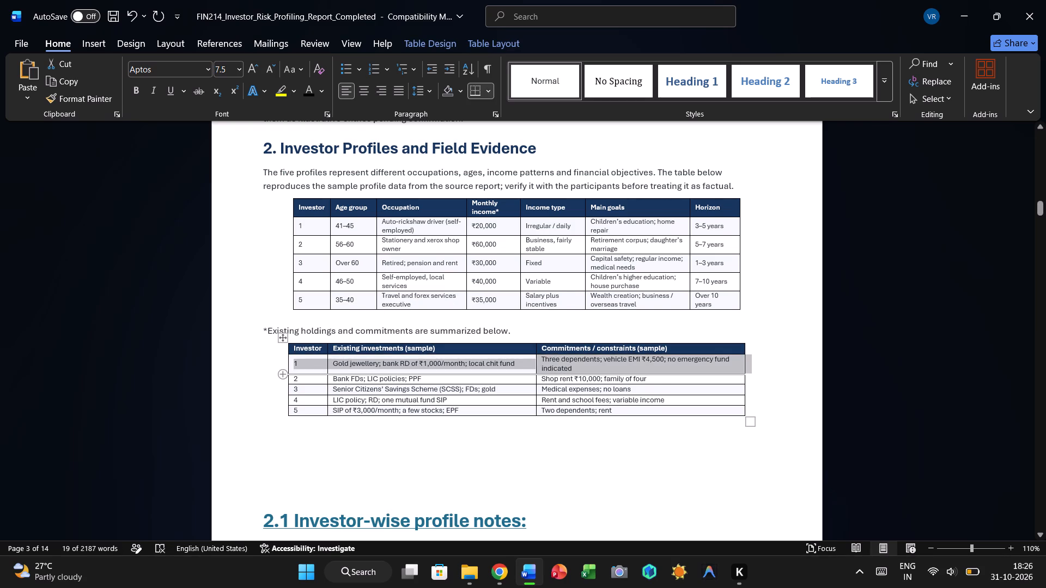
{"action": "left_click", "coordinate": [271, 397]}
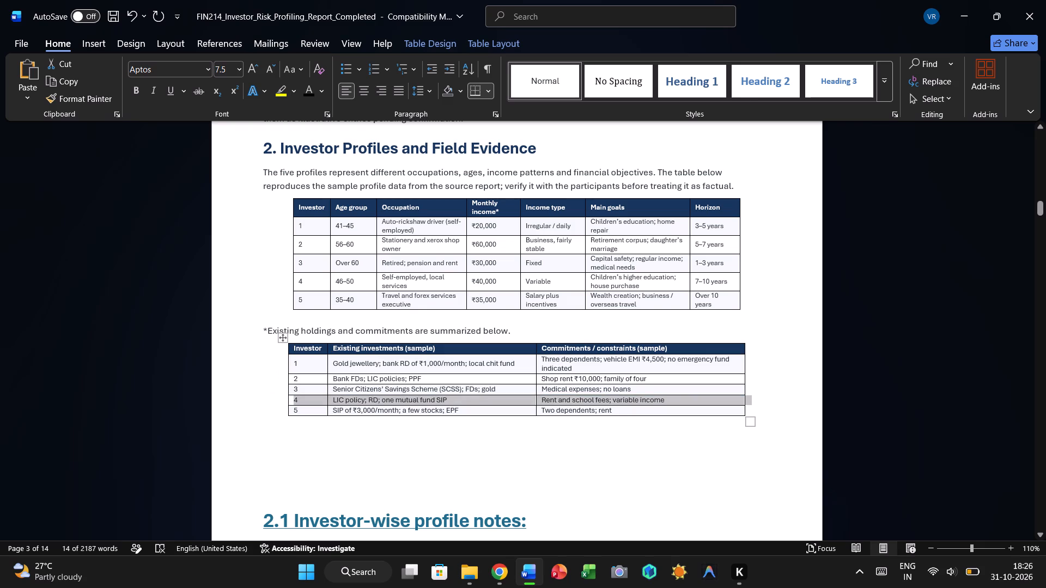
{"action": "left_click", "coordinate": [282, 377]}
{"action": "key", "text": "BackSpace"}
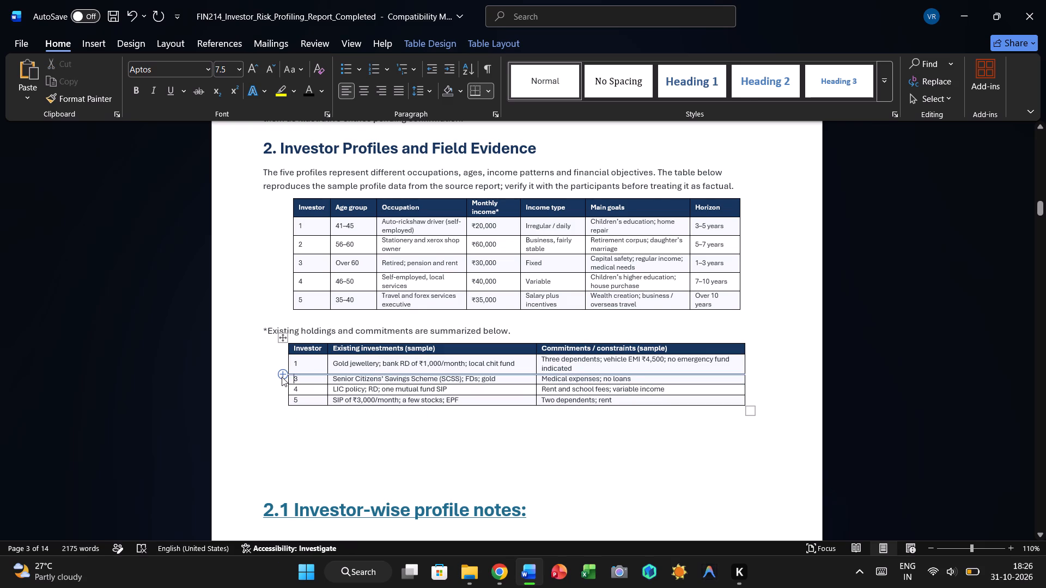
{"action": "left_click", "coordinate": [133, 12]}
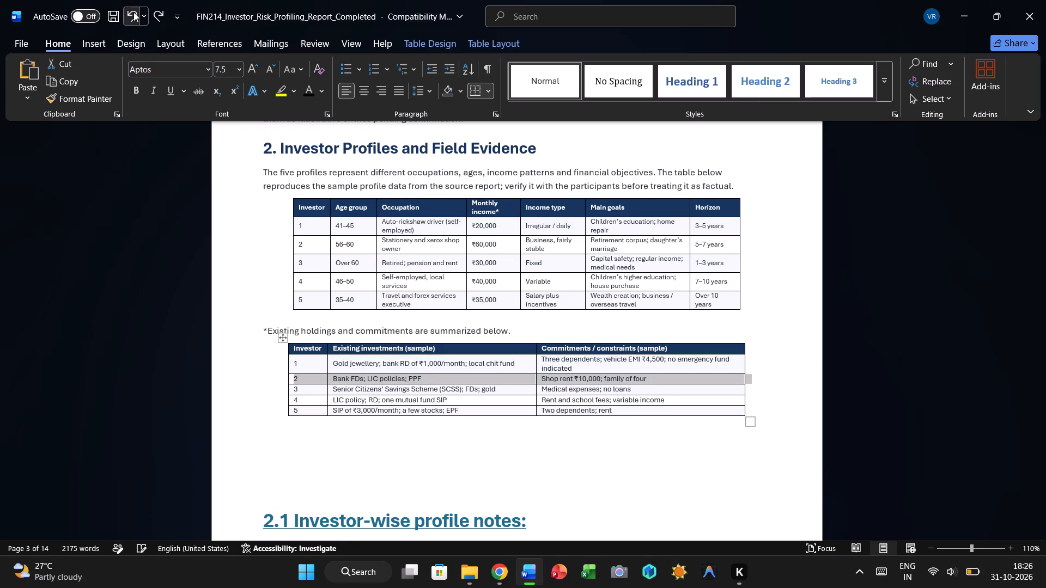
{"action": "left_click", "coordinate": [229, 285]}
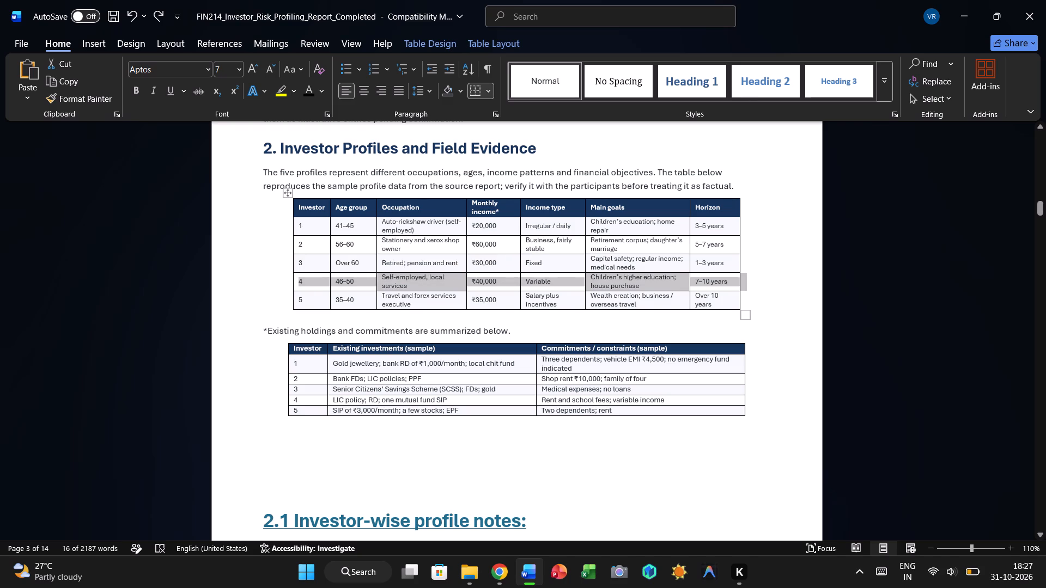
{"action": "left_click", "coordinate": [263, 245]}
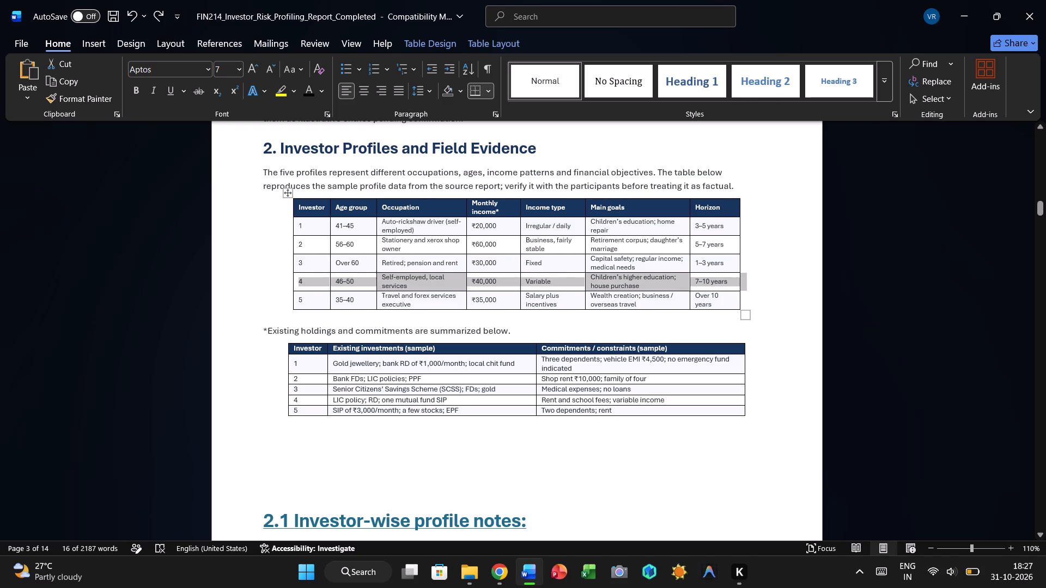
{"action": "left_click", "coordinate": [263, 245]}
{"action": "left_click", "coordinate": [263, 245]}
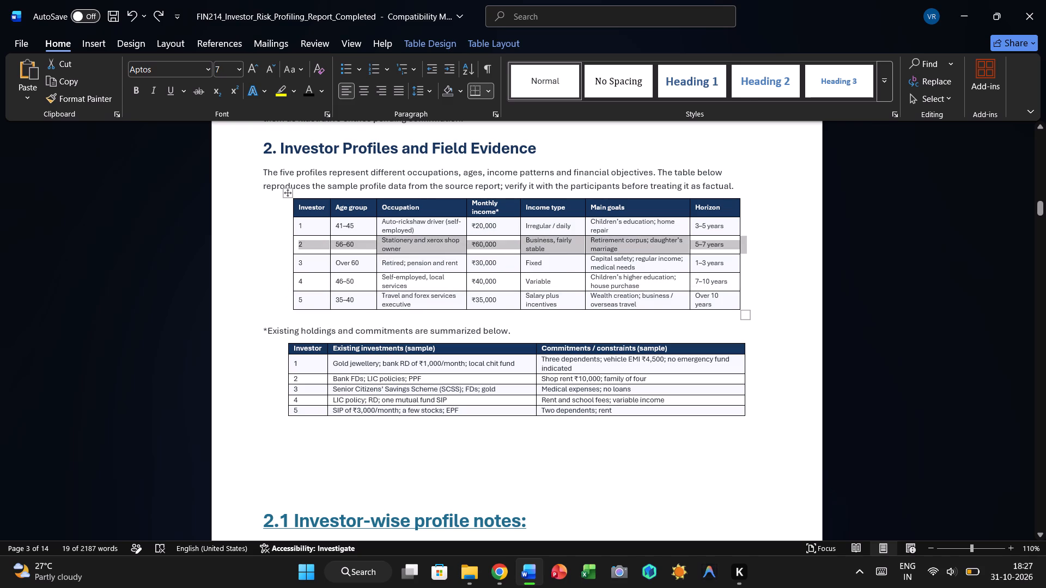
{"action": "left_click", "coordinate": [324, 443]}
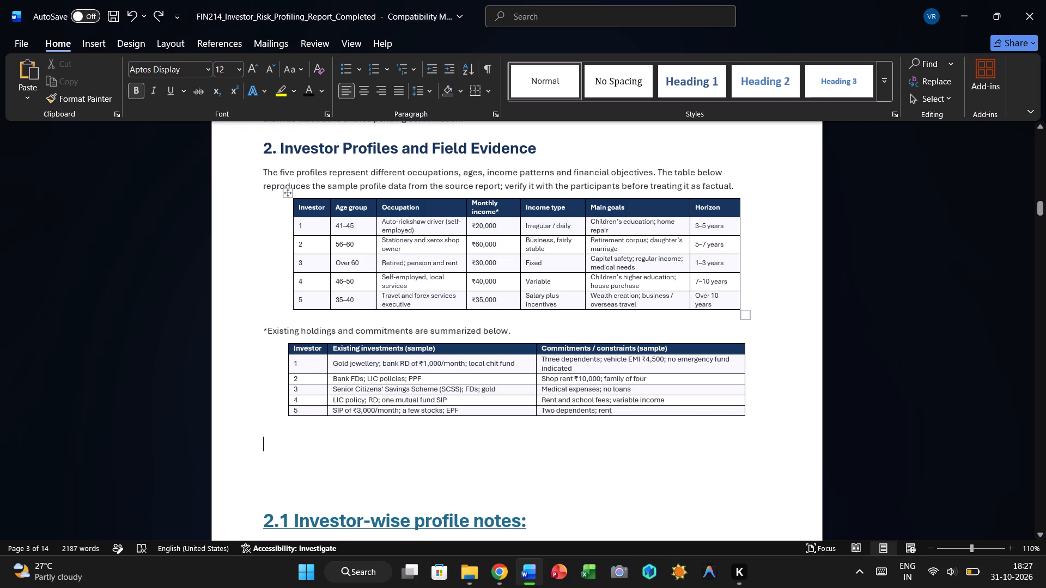
Delete the sentence starting "The table below reproduces the sample profile data" from the end of the introduction to section 2.
{"action": "left_click", "coordinate": [734, 186]}
{"action": "key", "text": "BackSpace"}
{"action": "key", "text": "BackSpace"}
{"action": "key", "text": "BackSpace"}
{"action": "key", "text": "BackSpace"}
{"action": "key", "text": "BackSpace"}
{"action": "key", "text": "BackSpace"}
{"action": "key", "text": "BackSpace"}
{"action": "key", "text": "BackSpace"}
{"action": "key", "text": "BackSpace"}
{"action": "key", "text": "BackSpace"}
{"action": "key", "text": "BackSpace"}
{"action": "key", "text": "BackSpace"}
{"action": "key", "text": "BackSpace"}
{"action": "key", "text": "BackSpace"}
{"action": "key", "text": "BackSpace"}
{"action": "key", "text": "BackSpace"}
{"action": "key", "text": "BackSpace"}
{"action": "key", "text": "BackSpace"}
{"action": "key", "text": "BackSpace"}
{"action": "key", "text": "BackSpace"}
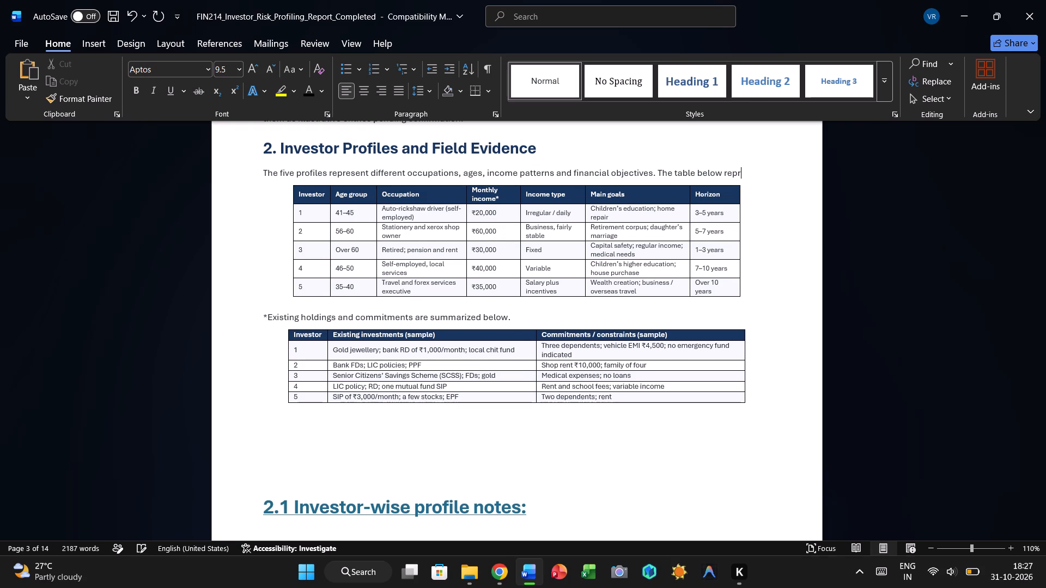
{"action": "key", "text": "BackSpace"}
{"action": "key", "text": "BackSpace"}
{"action": "key", "text": "BackSpace"}
{"action": "key", "text": "BackSpace"}
{"action": "key", "text": "BackSpace"}
{"action": "key", "text": "BackSpace"}
{"action": "key", "text": "BackSpace"}
{"action": "key", "text": "BackSpace"}
{"action": "key", "text": "BackSpace"}
{"action": "key", "text": "BackSpace"}
{"action": "key", "text": "BackSpace"}
{"action": "key", "text": "BackSpace"}
{"action": "key", "text": "BackSpace"}
{"action": "key", "text": "BackSpace"}
{"action": "key", "text": "BackSpace"}
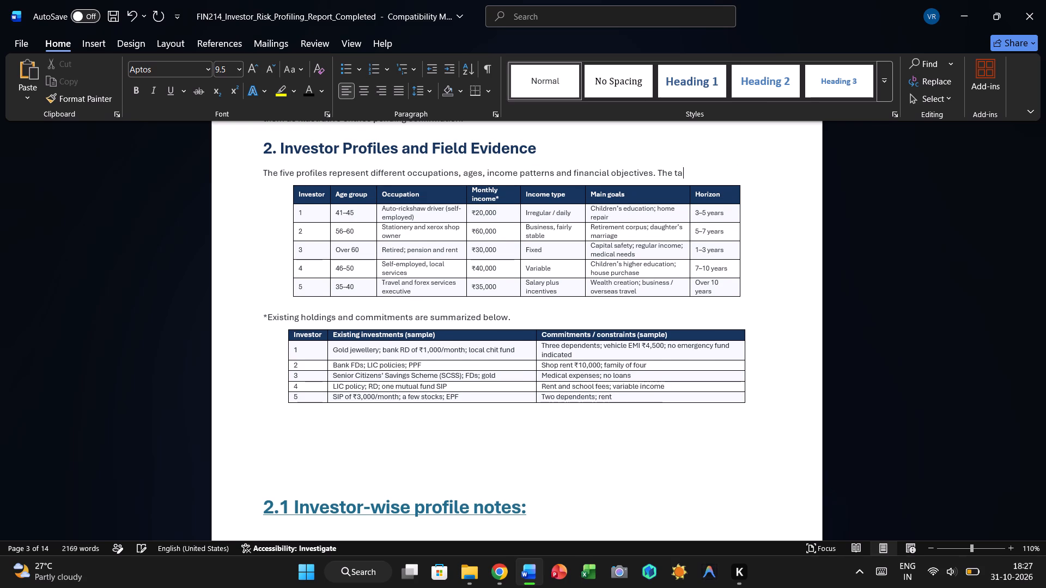
{"action": "key", "text": "BackSpace"}
{"action": "key", "text": "BackSpace"}
{"action": "key", "text": "BackSpace"}
{"action": "key", "text": "BackSpace"}
{"action": "key", "text": "BackSpace"}
{"action": "key", "text": "BackSpace"}
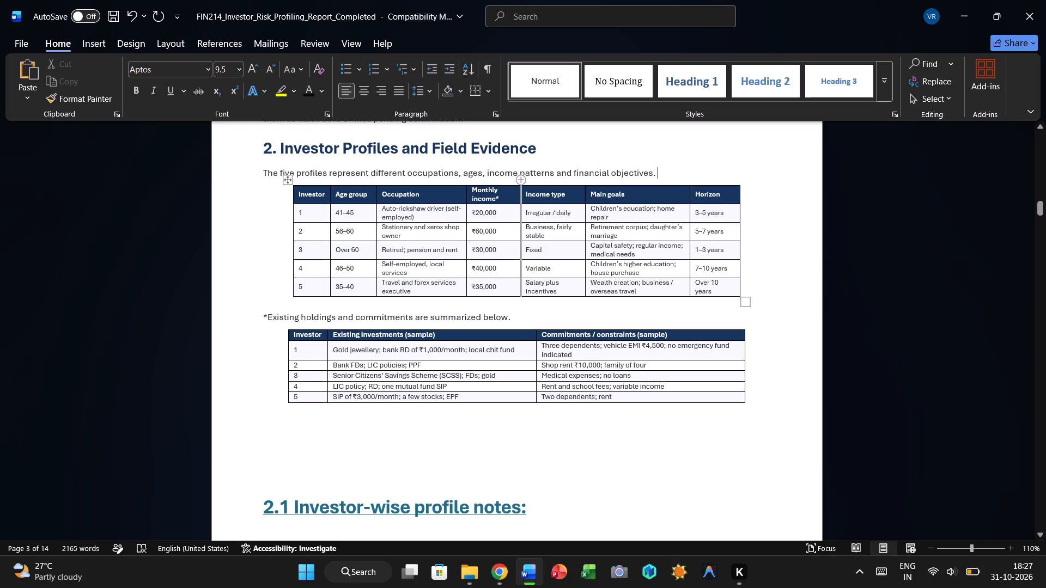
Insert three blank lines before the "*Existing holdings and commitments are summarized below." note.
{"action": "left_click", "coordinate": [539, 203]}
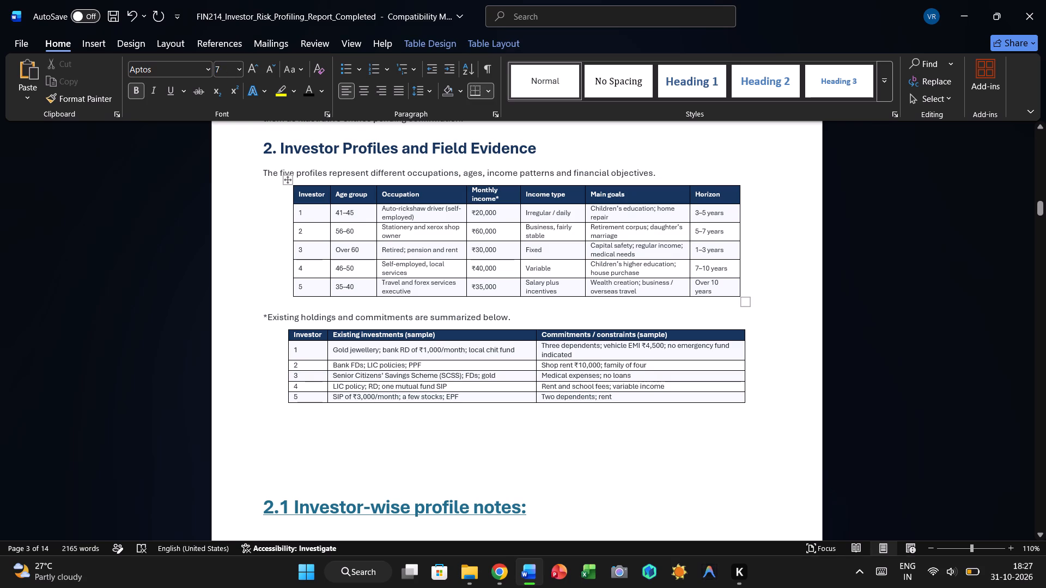
{"action": "left_click", "coordinate": [257, 315]}
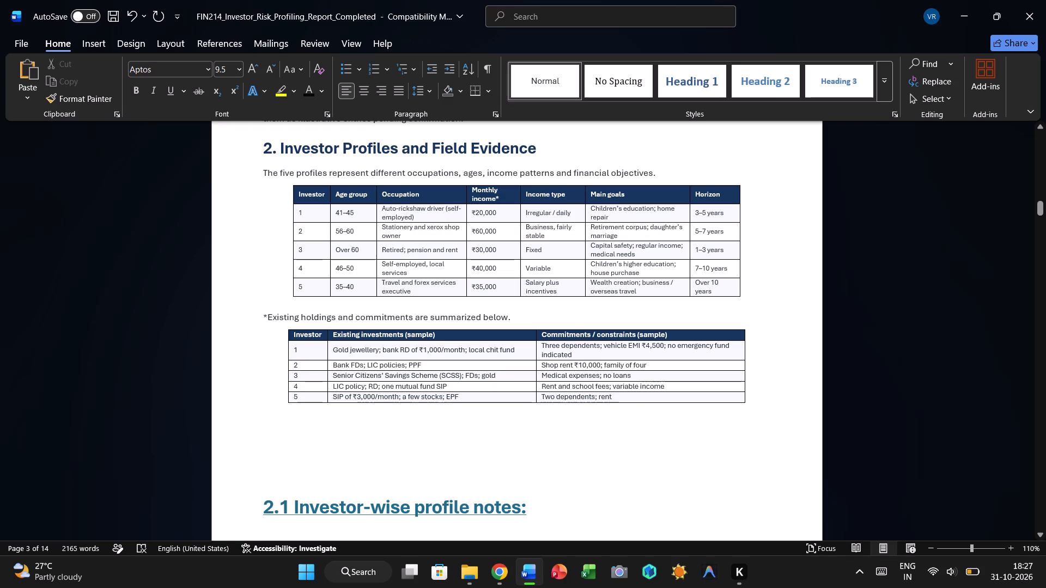
{"action": "key", "text": "Return"}
{"action": "key", "text": "Return"}
{"action": "scroll", "coordinate": [257, 315], "scroll_direction": "right", "scroll_amount": 1}
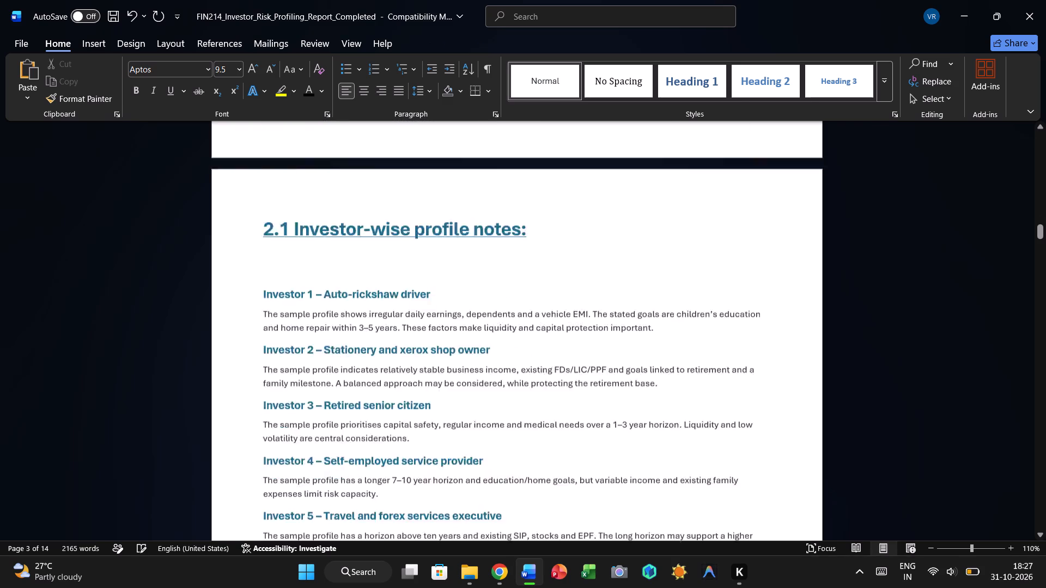
{"action": "scroll", "coordinate": [257, 315], "scroll_direction": "right", "scroll_amount": 1}
{"action": "scroll", "coordinate": [257, 315], "scroll_direction": "up", "scroll_amount": 1}
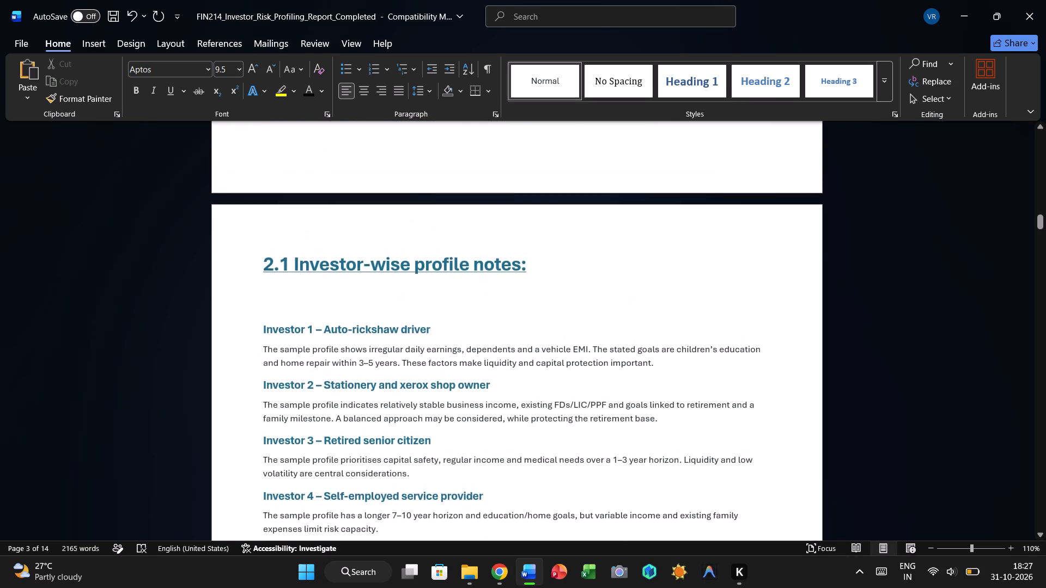
{"action": "scroll", "coordinate": [257, 315], "scroll_direction": "up", "scroll_amount": 2}
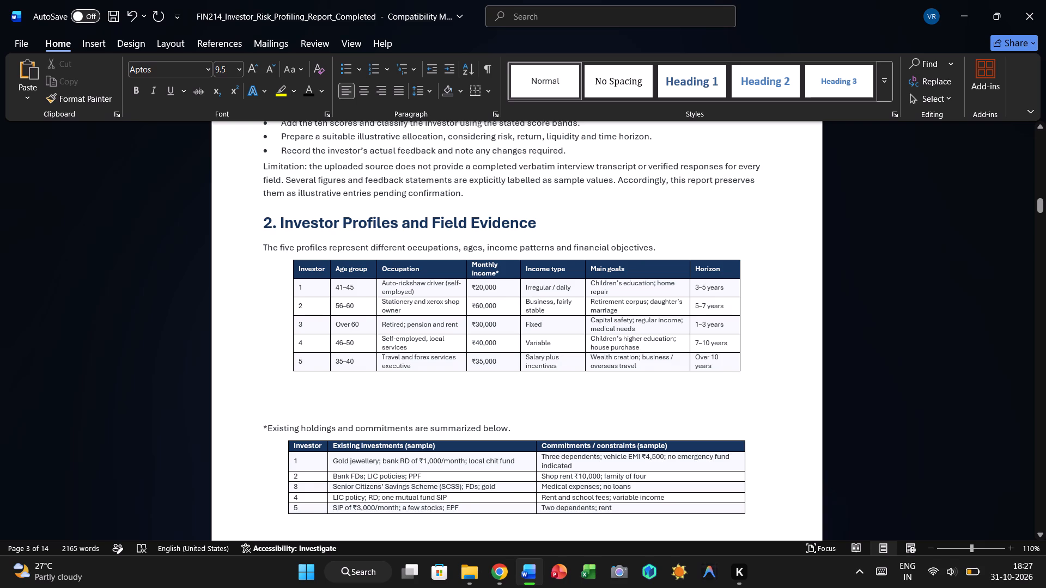
{"action": "key", "text": "Return"}
Enlarge the investor profile table in section 2, making its rows much taller and the table slightly wider.
{"action": "scroll", "coordinate": [304, 431], "scroll_direction": "down", "scroll_amount": 5}
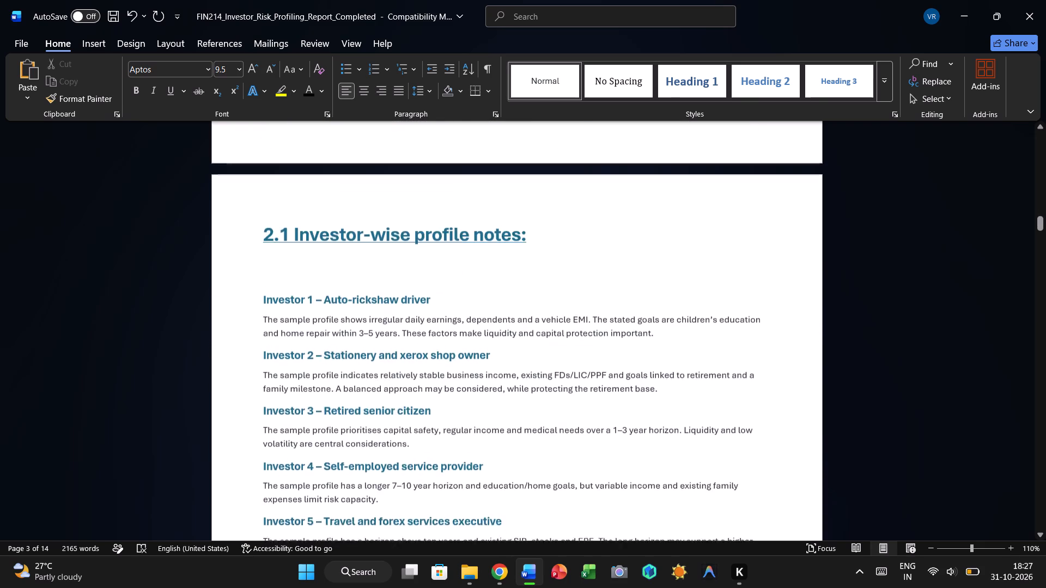
{"action": "scroll", "coordinate": [304, 431], "scroll_direction": "down", "scroll_amount": 5}
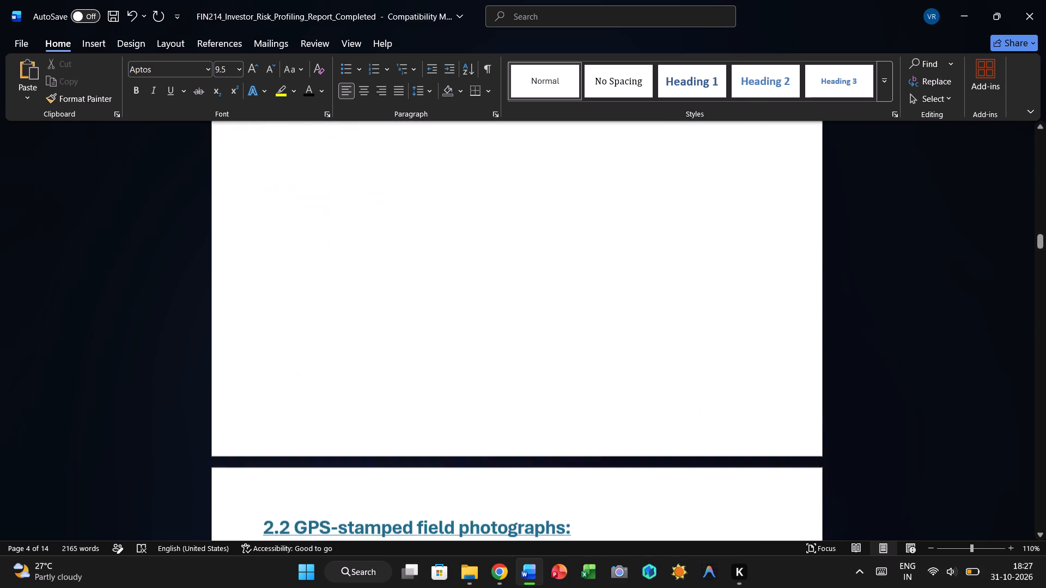
{"action": "scroll", "coordinate": [304, 431], "scroll_direction": "down", "scroll_amount": 1}
{"action": "scroll", "coordinate": [304, 431], "scroll_direction": "up", "scroll_amount": 16}
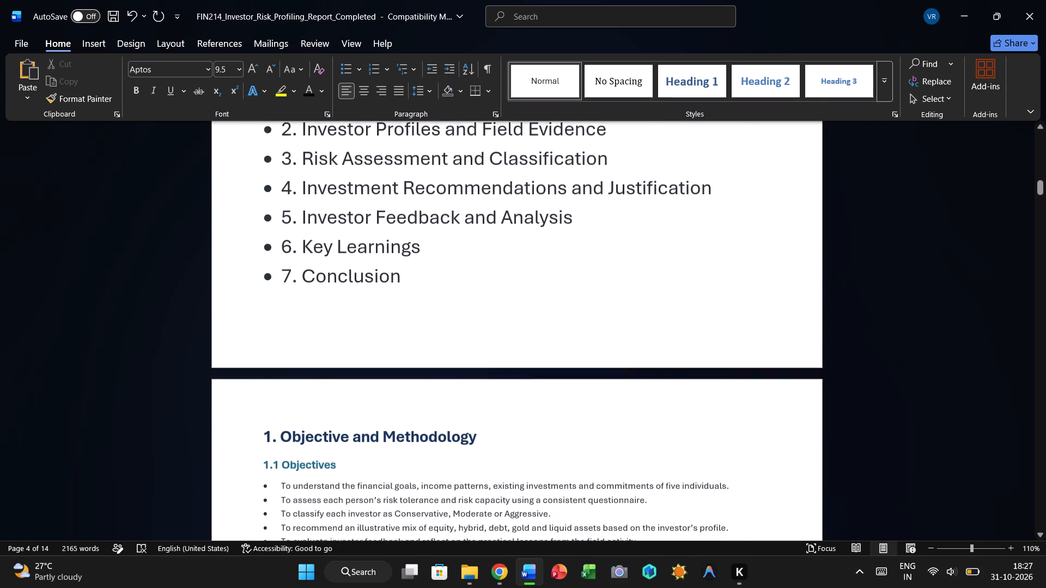
{"action": "scroll", "coordinate": [304, 431], "scroll_direction": "down", "scroll_amount": 4}
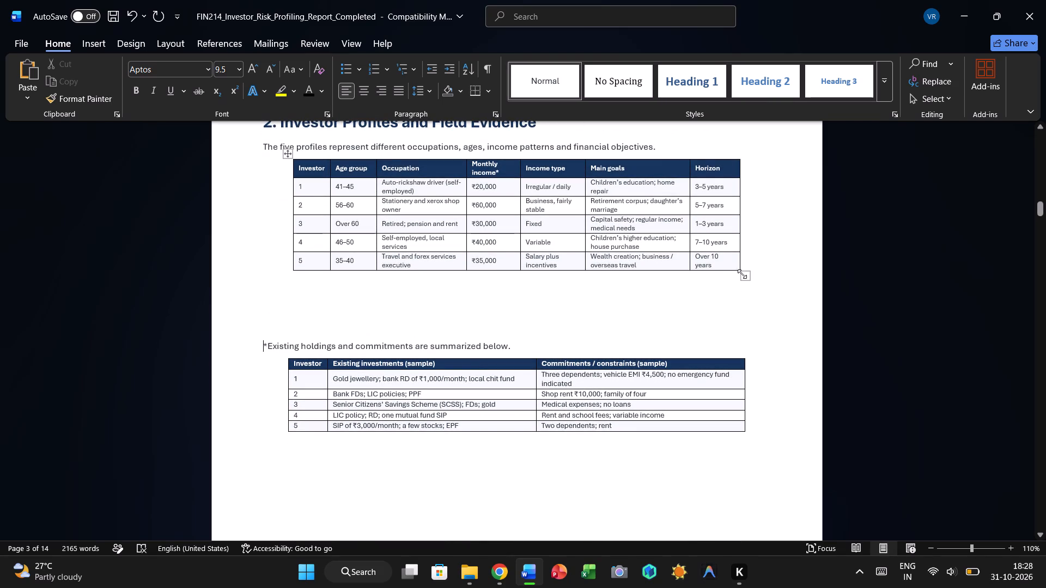
{"action": "left_click_drag", "start_coordinate": [746, 280], "coordinate": [753, 298]}
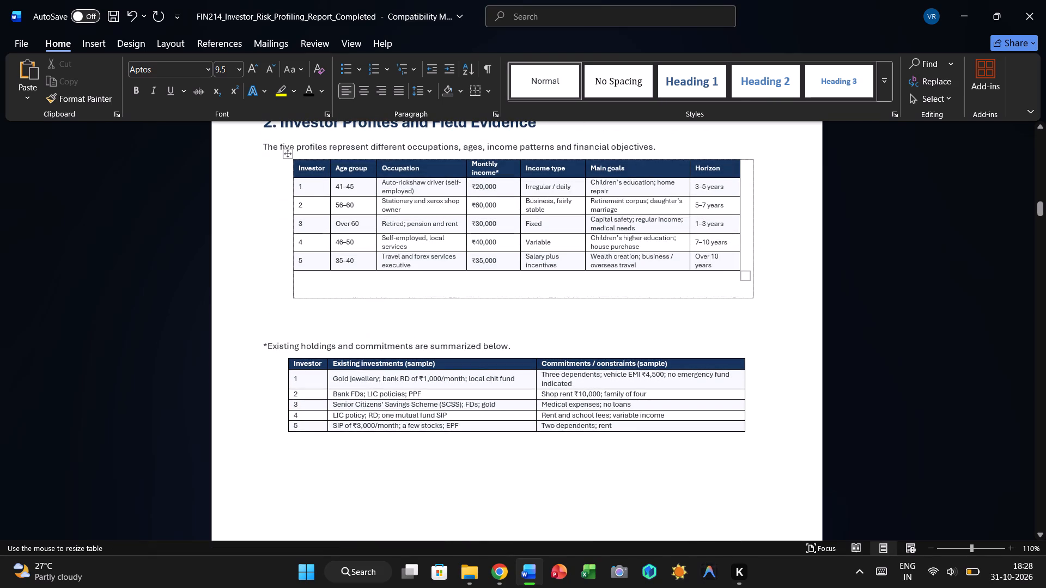
{"action": "left_click_drag", "start_coordinate": [753, 298], "coordinate": [762, 320]}
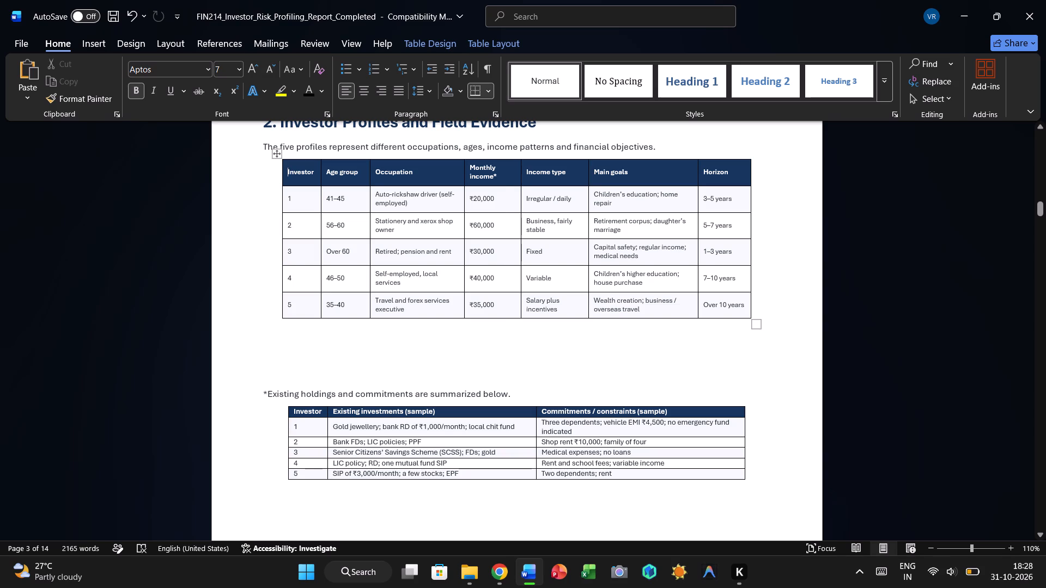
{"action": "left_click_drag", "start_coordinate": [761, 323], "coordinate": [756, 376]}
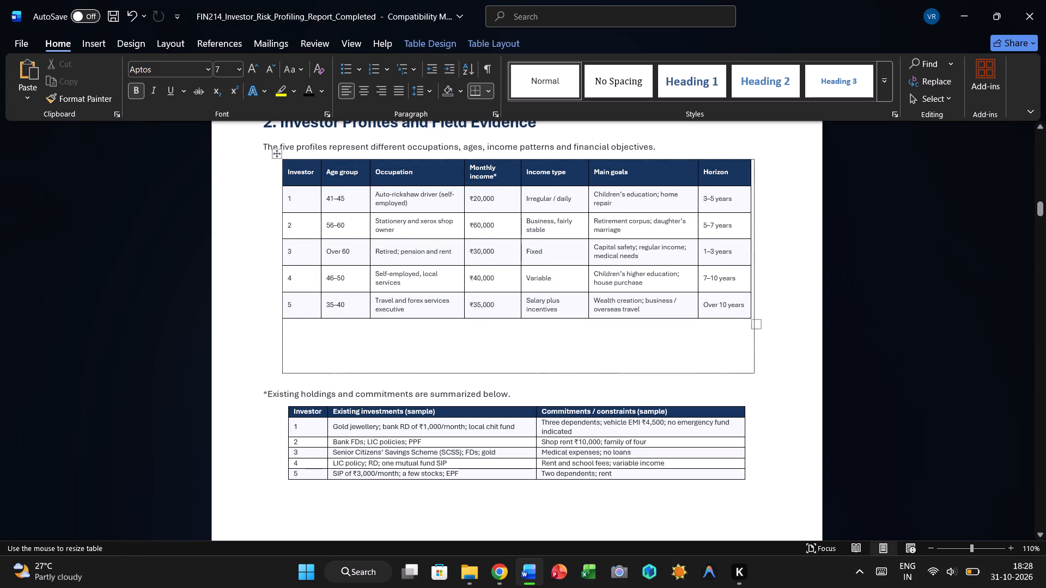
{"action": "left_click_drag", "start_coordinate": [756, 376], "coordinate": [747, 390]}
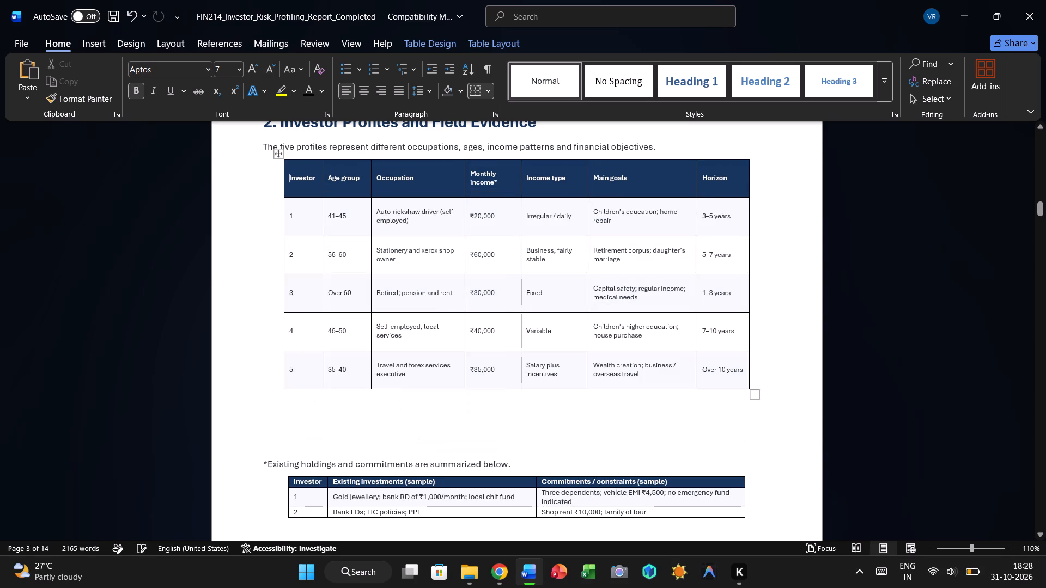
Reduce the investor profile table's height so the whole existing investments table fits below it on the same page.
{"action": "scroll", "coordinate": [564, 444], "scroll_direction": "right", "scroll_amount": 1}
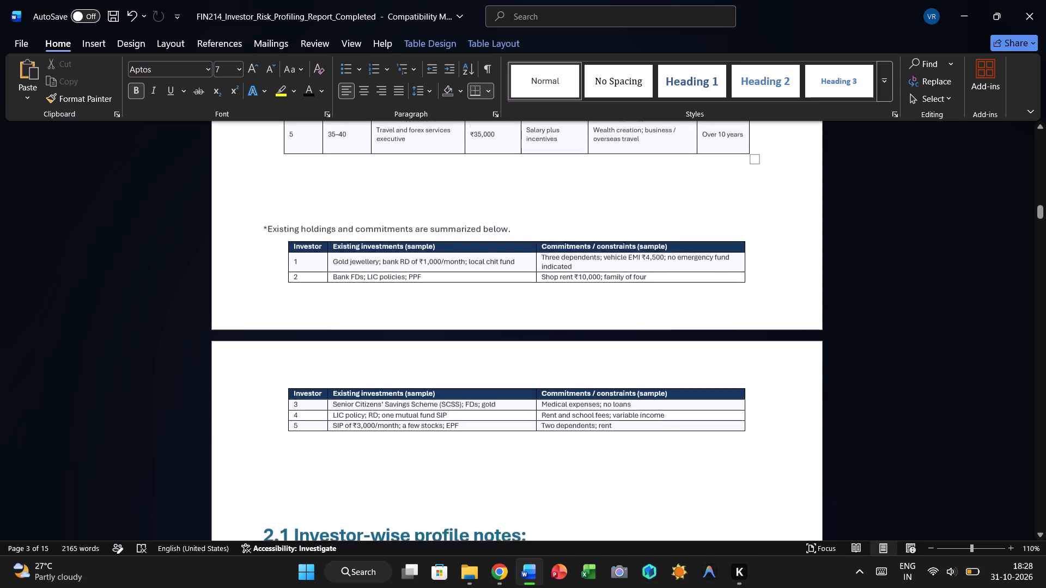
{"action": "scroll", "coordinate": [564, 444], "scroll_direction": "right", "scroll_amount": 1}
{"action": "scroll", "coordinate": [564, 444], "scroll_direction": "down", "scroll_amount": 3}
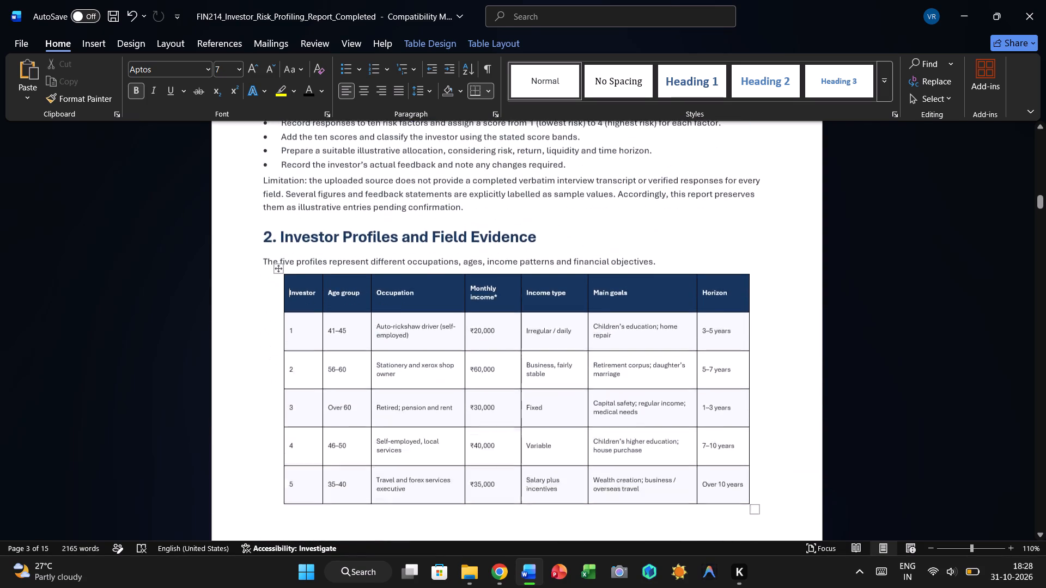
{"action": "scroll", "coordinate": [564, 444], "scroll_direction": "down", "scroll_amount": 1}
{"action": "scroll", "coordinate": [564, 444], "scroll_direction": "right", "scroll_amount": 2}
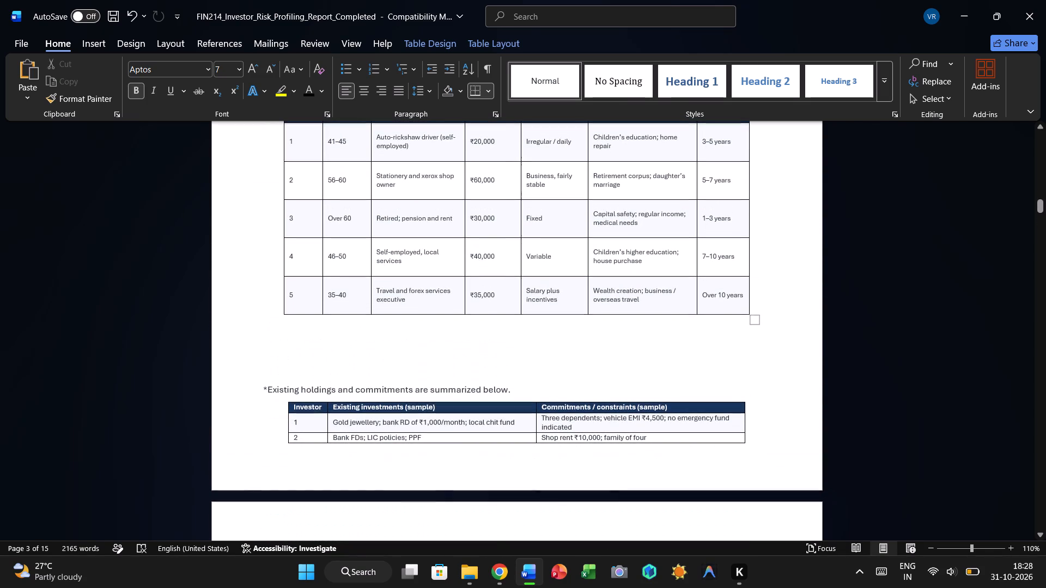
{"action": "scroll", "coordinate": [457, 336], "scroll_direction": "up", "scroll_amount": 1}
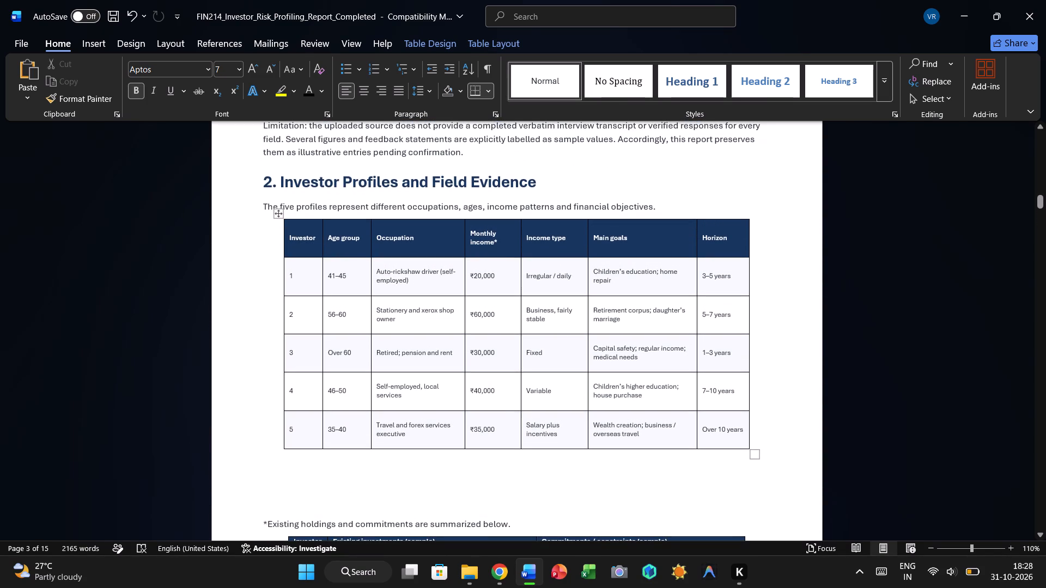
{"action": "left_click_drag", "start_coordinate": [757, 455], "coordinate": [756, 451]}
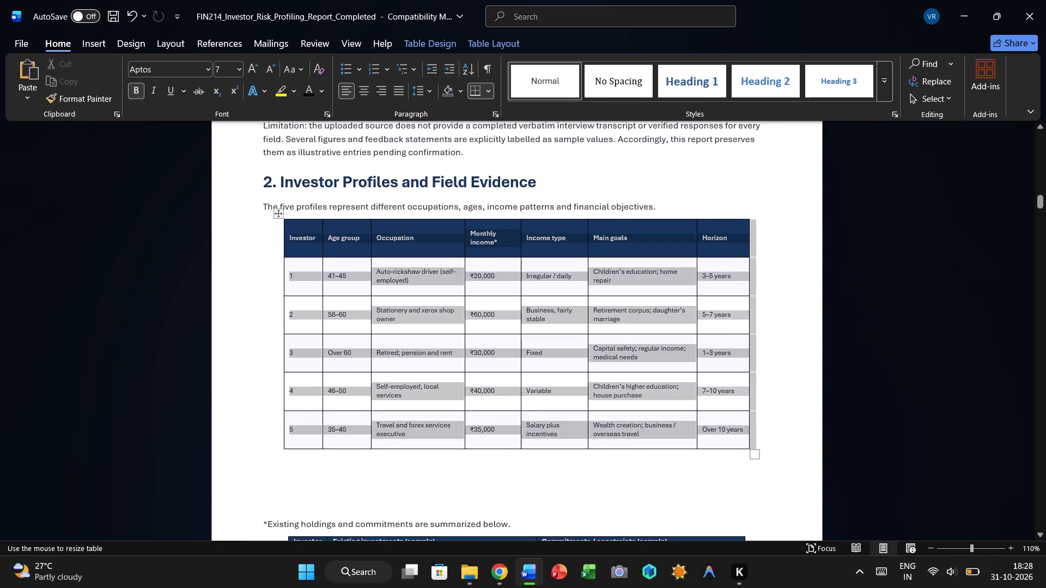
{"action": "left_click_drag", "start_coordinate": [756, 451], "coordinate": [751, 424]}
{"action": "scroll", "coordinate": [751, 424], "scroll_direction": "right", "scroll_amount": 1}
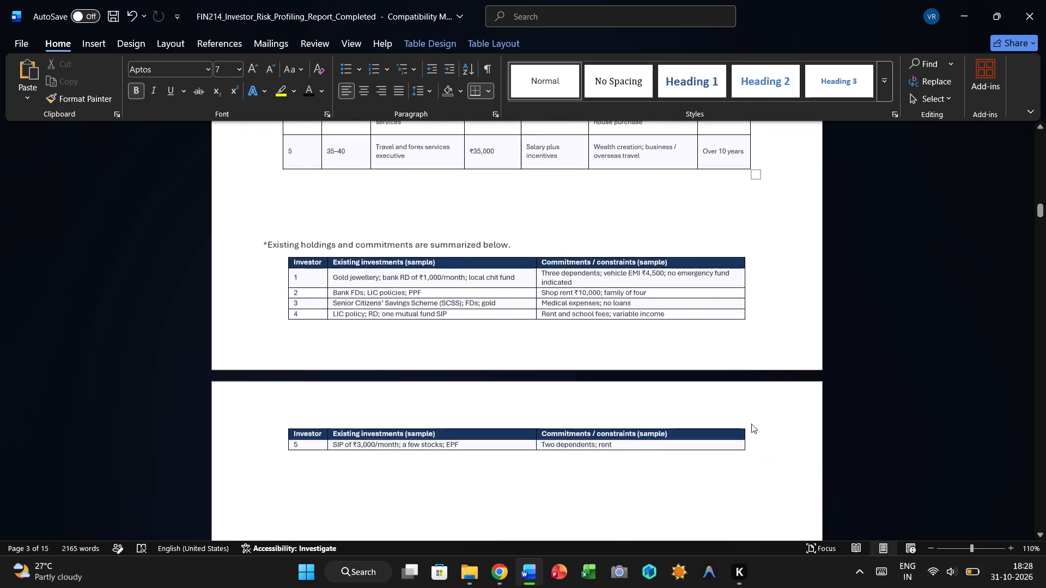
{"action": "scroll", "coordinate": [751, 424], "scroll_direction": "right", "scroll_amount": 1}
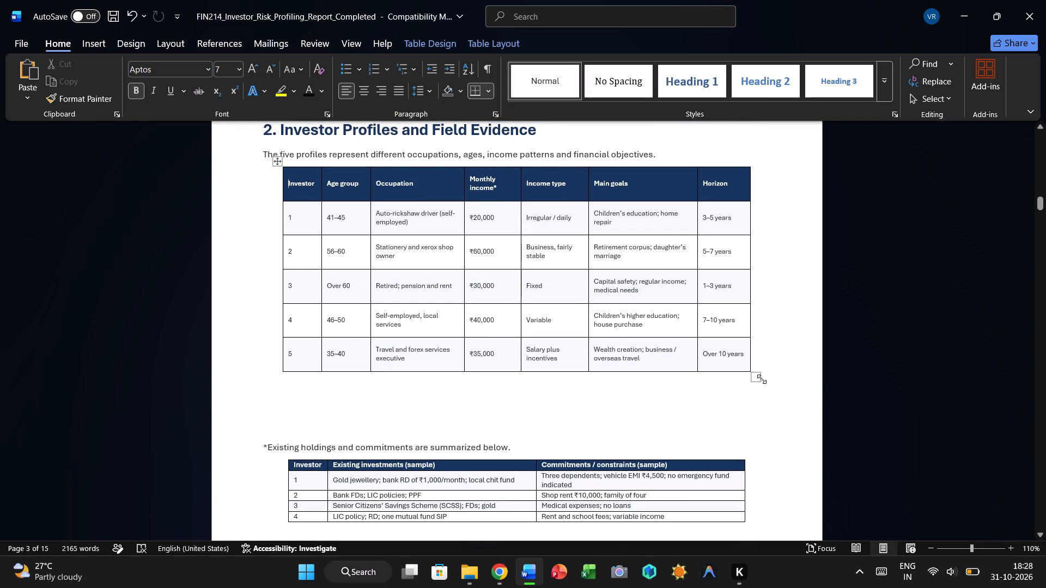
{"action": "left_click_drag", "start_coordinate": [756, 377], "coordinate": [743, 336]}
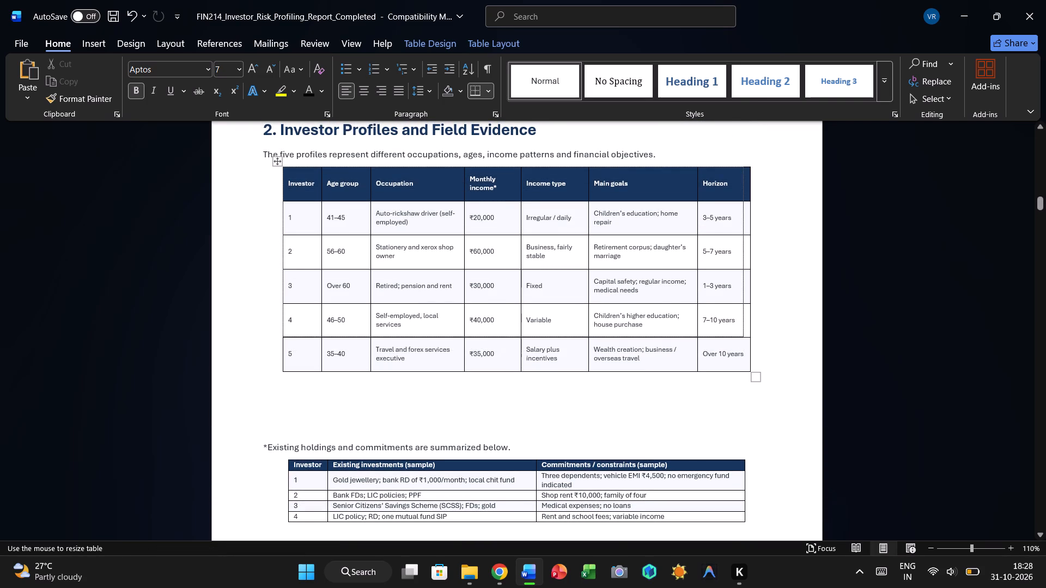
{"action": "left_click_drag", "start_coordinate": [743, 336], "coordinate": [747, 348]}
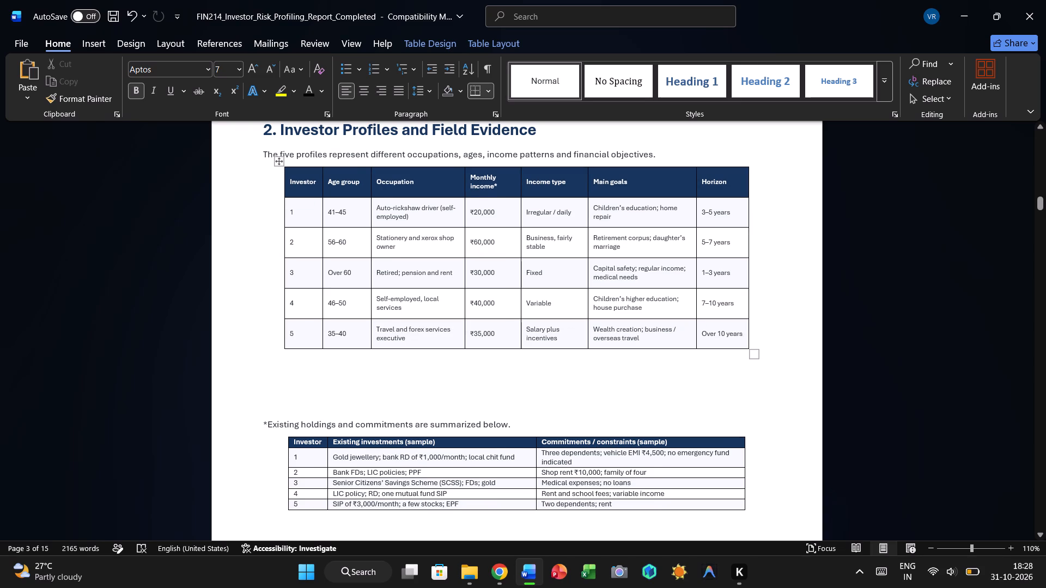
Insert an empty column after the Horizon column in the investor profile table.
{"action": "scroll", "coordinate": [704, 413], "scroll_direction": "down", "scroll_amount": 2}
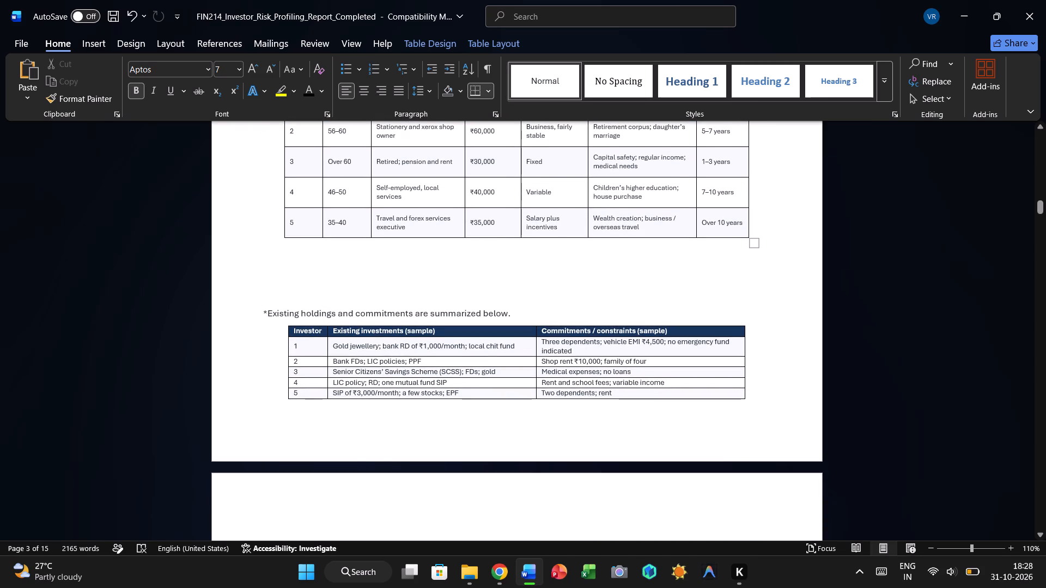
{"action": "scroll", "coordinate": [258, 313], "scroll_direction": "up", "scroll_amount": 3}
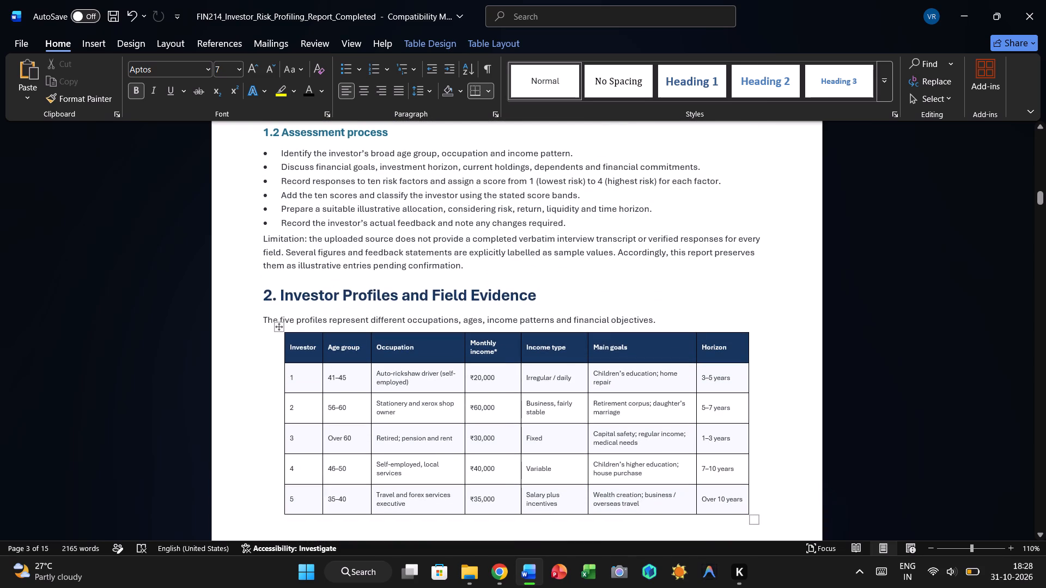
{"action": "left_click", "coordinate": [750, 323]}
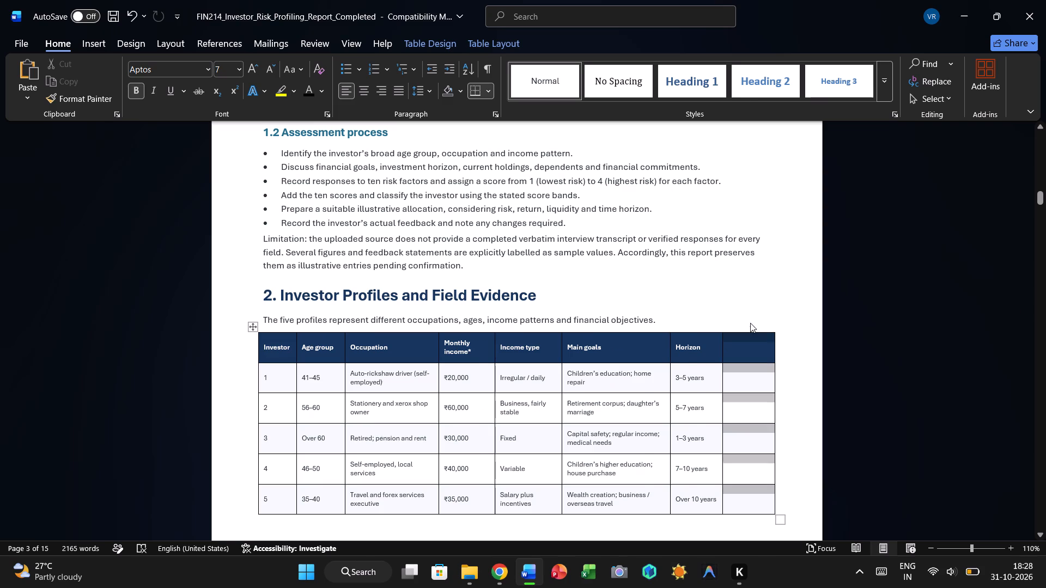
{"action": "left_click", "coordinate": [716, 303]}
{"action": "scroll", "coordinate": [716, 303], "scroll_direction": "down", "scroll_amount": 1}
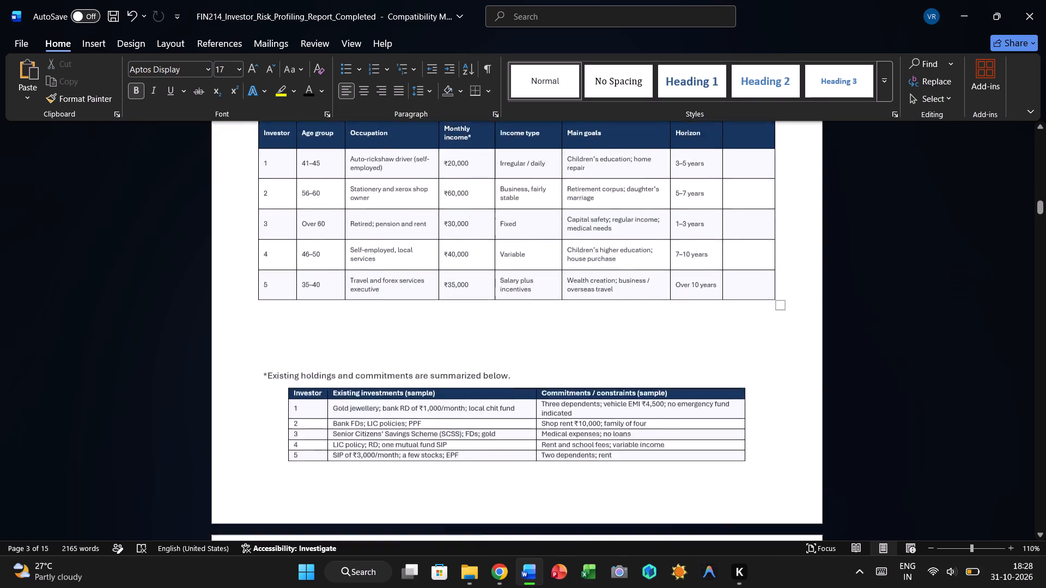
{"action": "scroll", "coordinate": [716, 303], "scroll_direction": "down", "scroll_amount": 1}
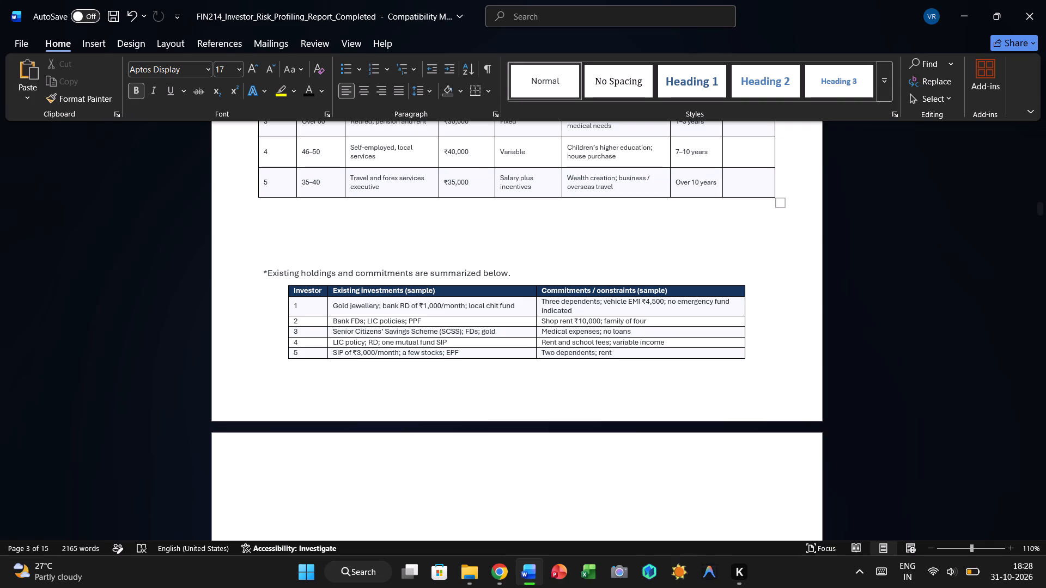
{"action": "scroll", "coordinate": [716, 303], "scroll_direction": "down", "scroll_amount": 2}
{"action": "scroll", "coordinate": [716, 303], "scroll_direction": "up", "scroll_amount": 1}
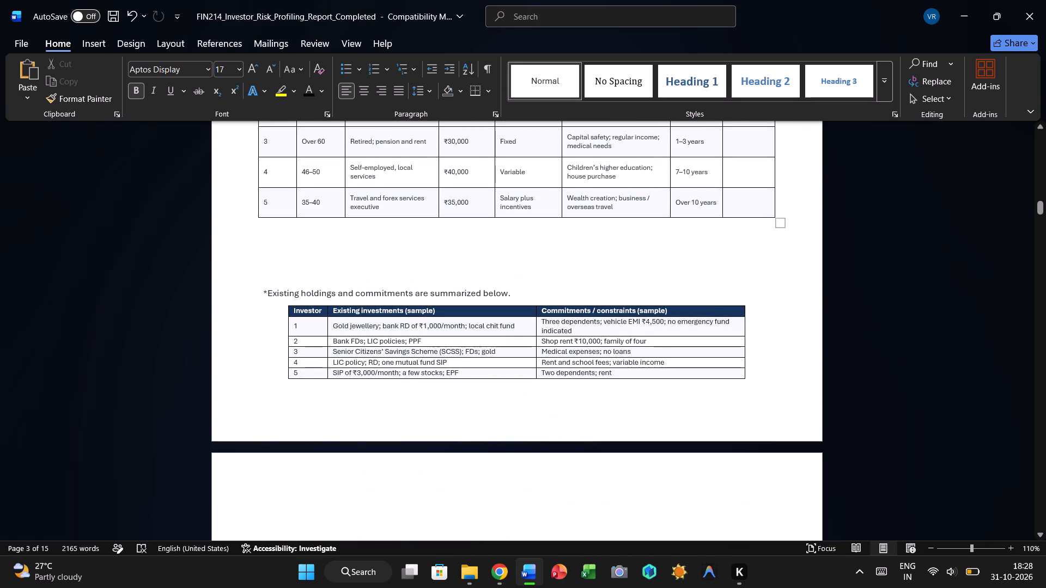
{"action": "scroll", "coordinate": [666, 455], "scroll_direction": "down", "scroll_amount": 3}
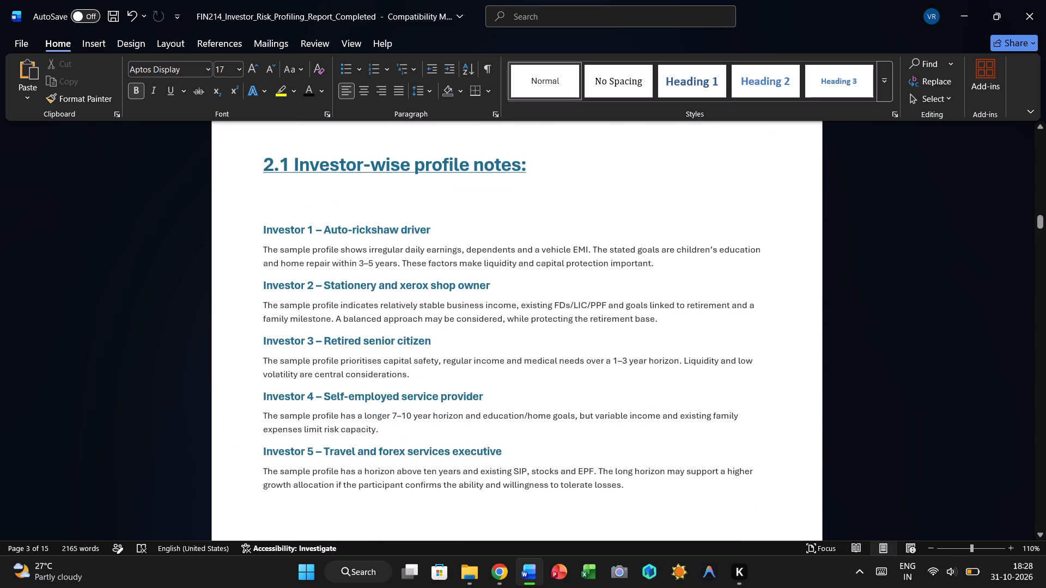
Review the report's layout from the section 2.1 profile notes through to the closing THANK YOU page.
{"action": "scroll", "coordinate": [666, 455], "scroll_direction": "down", "scroll_amount": 8}
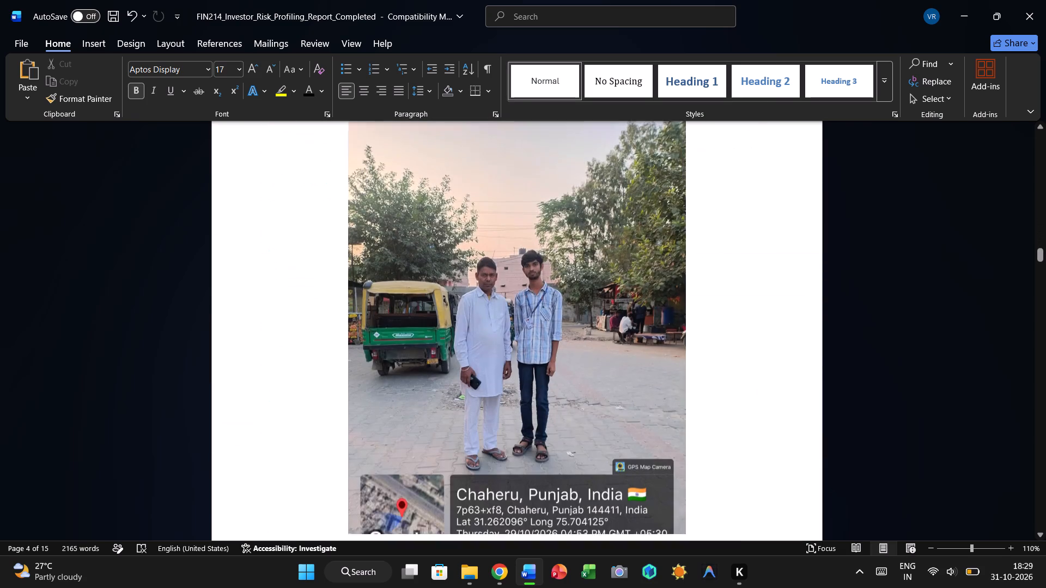
{"action": "scroll", "coordinate": [666, 455], "scroll_direction": "down", "scroll_amount": 18}
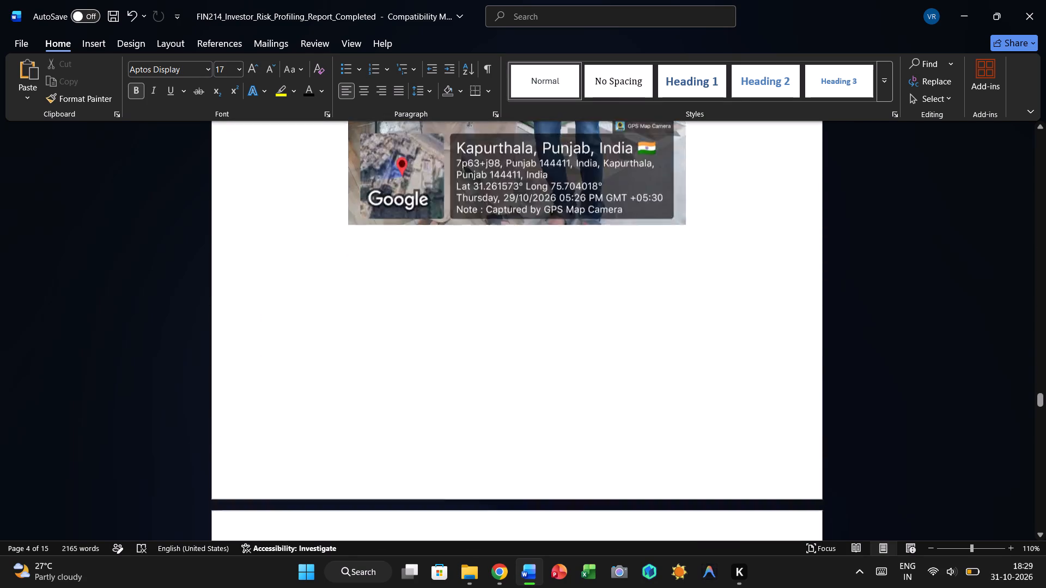
{"action": "scroll", "coordinate": [666, 455], "scroll_direction": "up", "scroll_amount": 2}
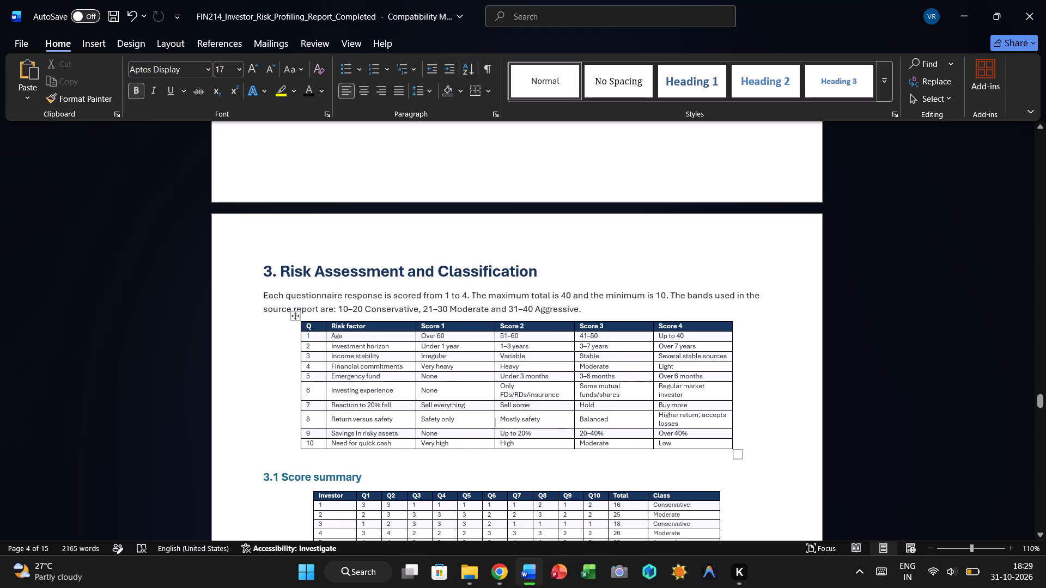
{"action": "scroll", "coordinate": [666, 455], "scroll_direction": "down", "scroll_amount": 2}
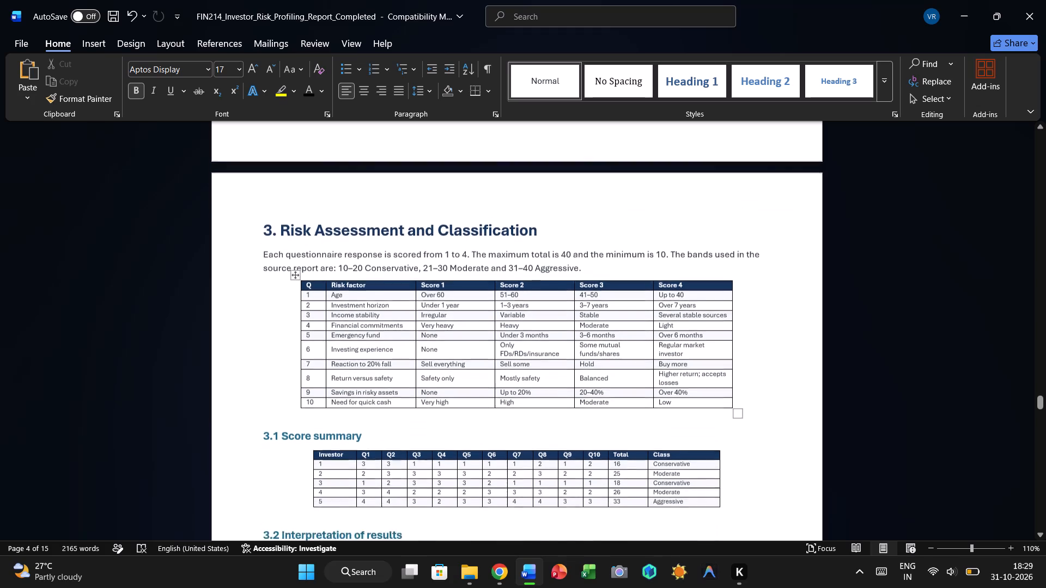
{"action": "scroll", "coordinate": [666, 455], "scroll_direction": "down", "scroll_amount": 6}
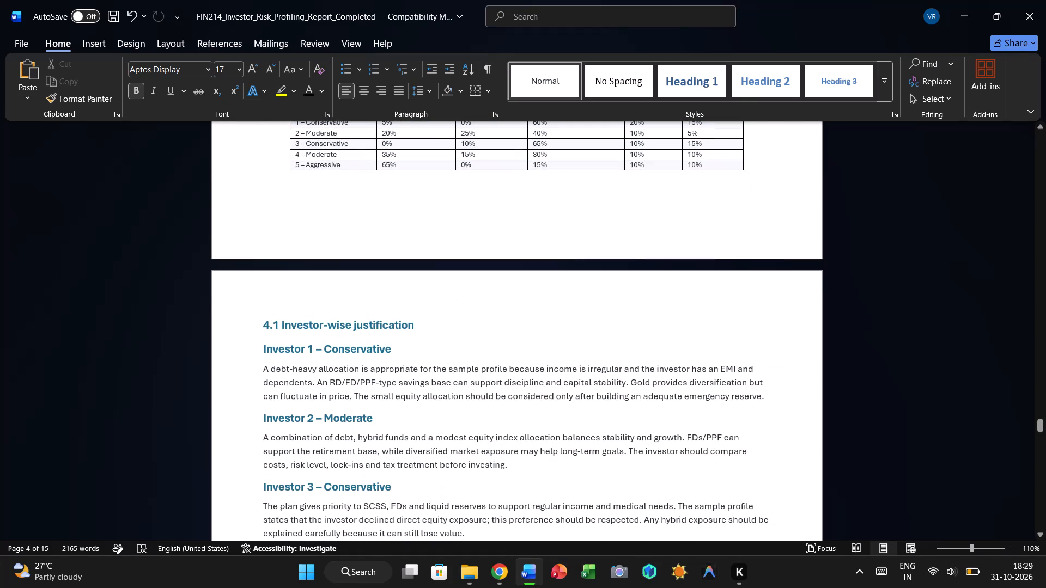
{"action": "scroll", "coordinate": [666, 455], "scroll_direction": "right", "scroll_amount": 1}
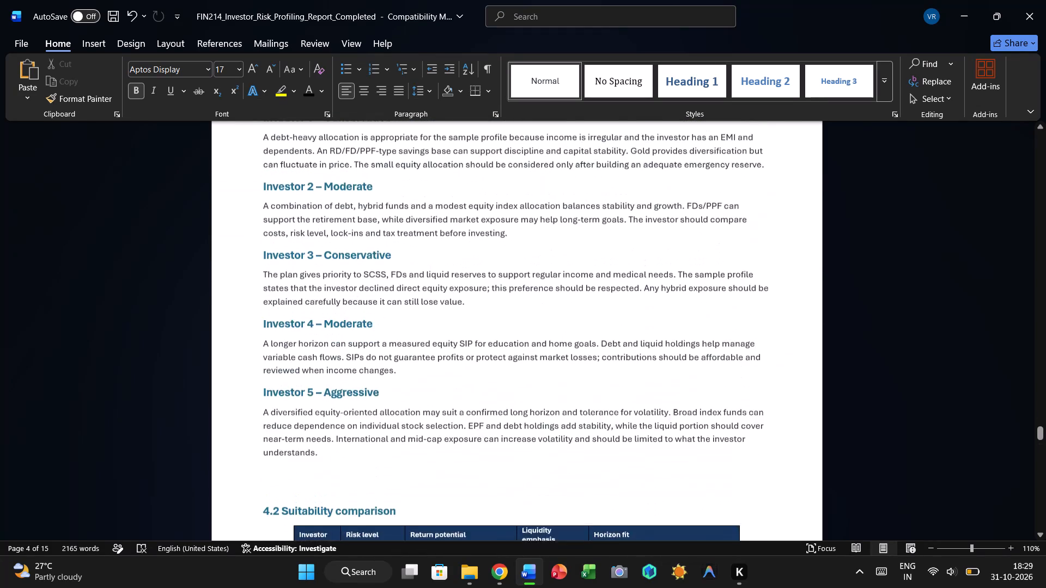
{"action": "scroll", "coordinate": [666, 455], "scroll_direction": "right", "scroll_amount": 1}
{"action": "scroll", "coordinate": [666, 455], "scroll_direction": "down", "scroll_amount": 4}
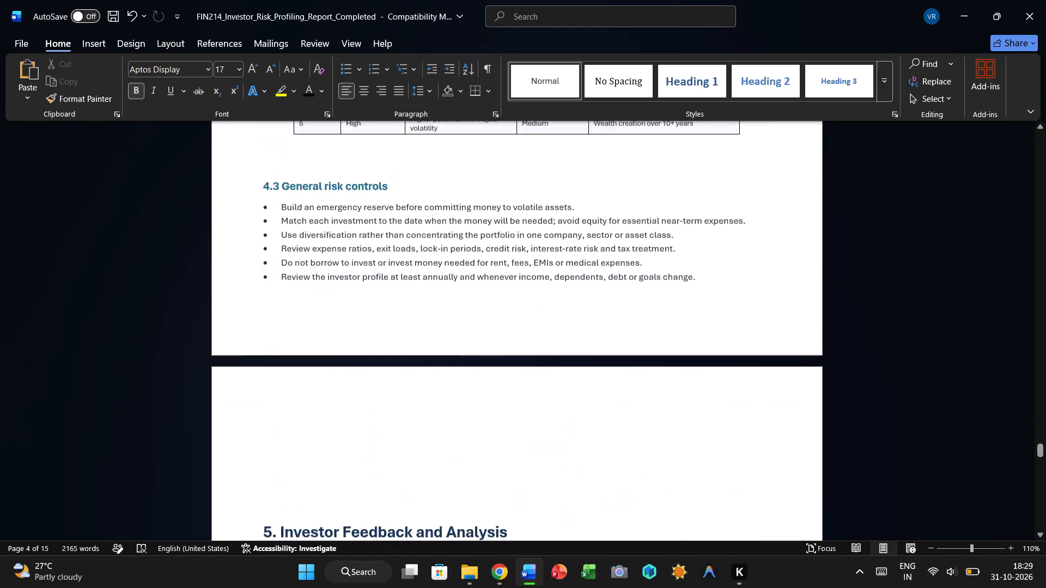
{"action": "scroll", "coordinate": [666, 455], "scroll_direction": "down", "scroll_amount": 3}
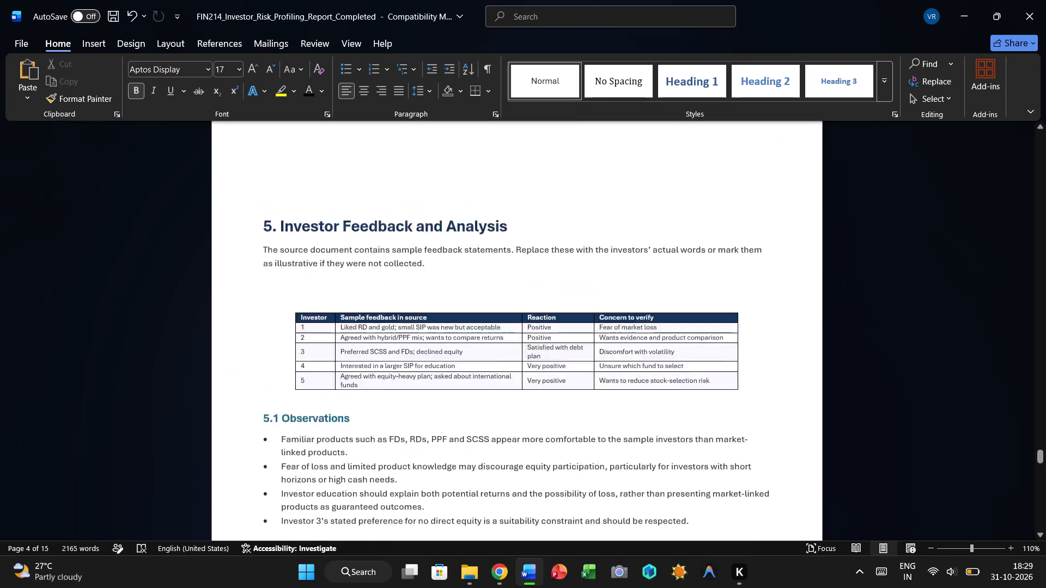
{"action": "scroll", "coordinate": [666, 455], "scroll_direction": "down", "scroll_amount": 5}
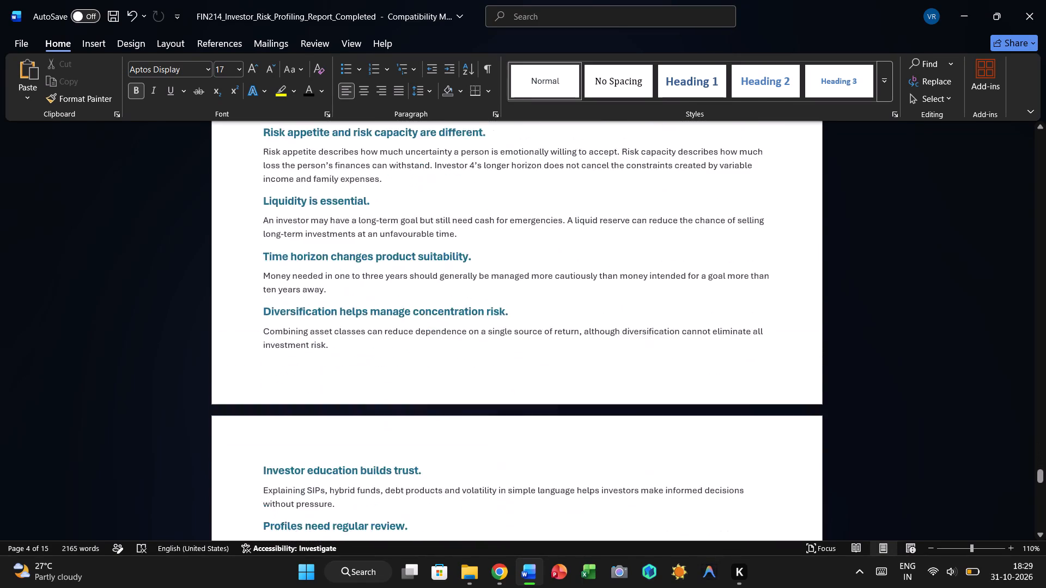
{"action": "scroll", "coordinate": [666, 455], "scroll_direction": "down", "scroll_amount": 2}
{"action": "scroll", "coordinate": [666, 455], "scroll_direction": "up", "scroll_amount": 9}
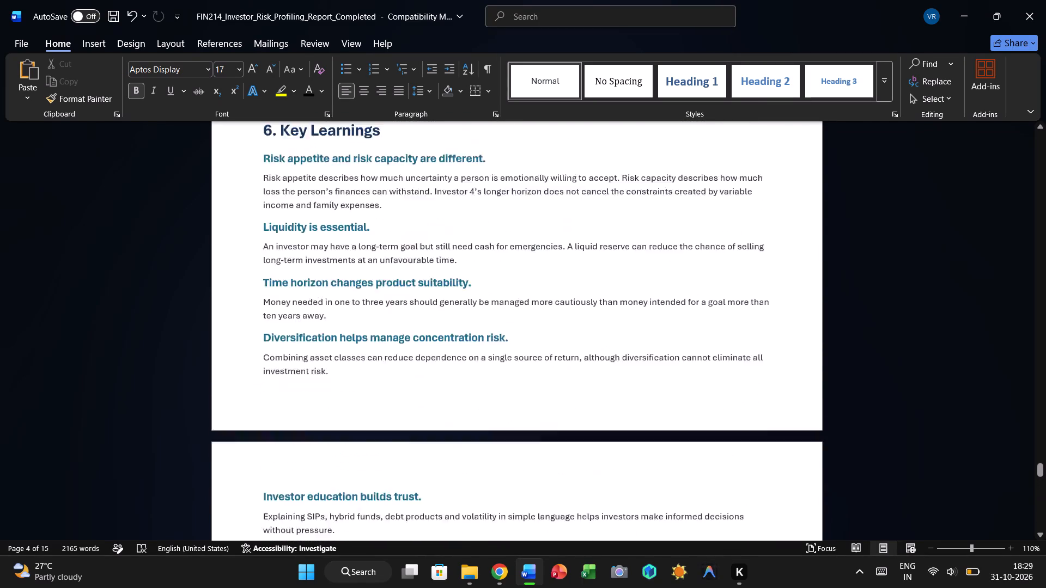
{"action": "scroll", "coordinate": [666, 455], "scroll_direction": "up", "scroll_amount": 4}
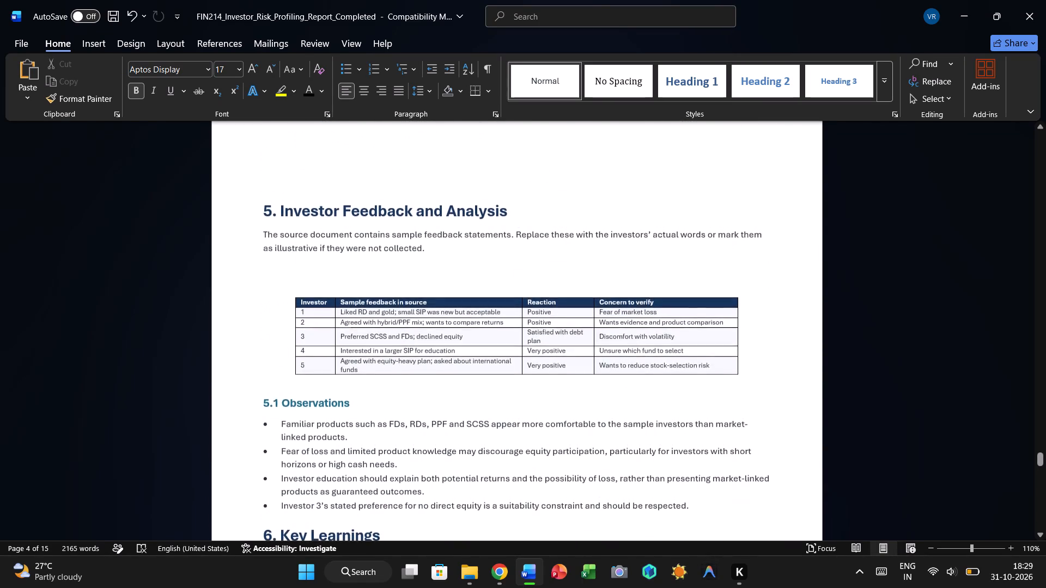
{"action": "scroll", "coordinate": [666, 455], "scroll_direction": "down", "scroll_amount": 5}
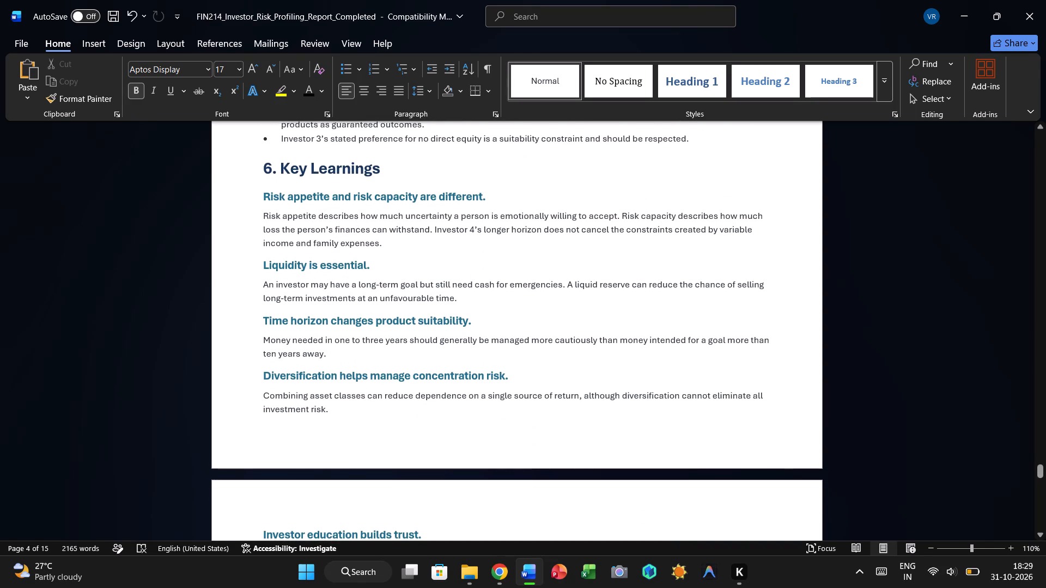
{"action": "scroll", "coordinate": [471, 385], "scroll_direction": "down", "scroll_amount": 5}
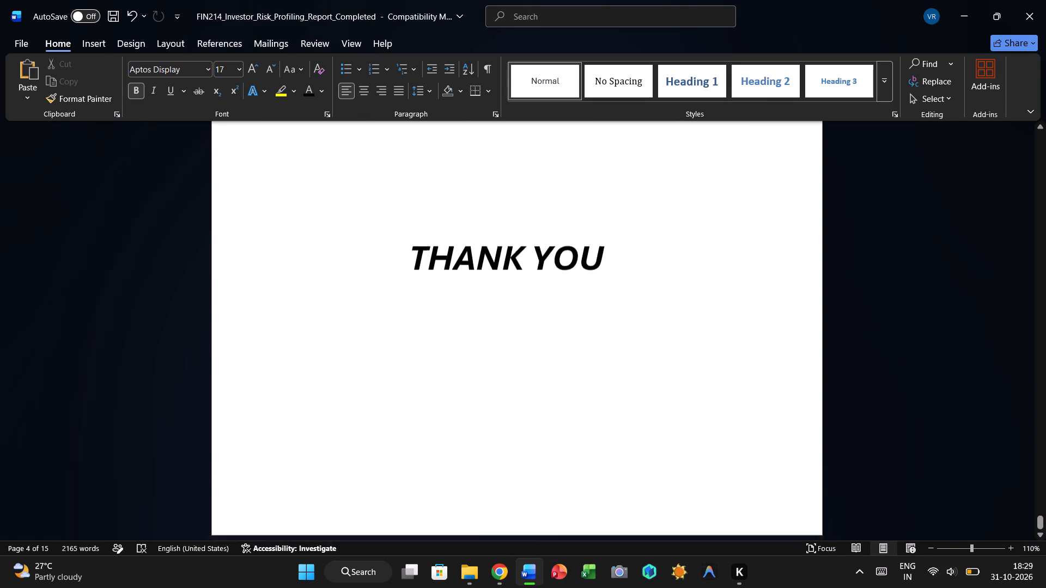
Insert seven blank lines before the "6. Key Learnings" heading so that the section starts on a new page.
{"action": "scroll", "coordinate": [471, 385], "scroll_direction": "up", "scroll_amount": 10}
{"action": "scroll", "coordinate": [471, 385], "scroll_direction": "right", "scroll_amount": 1}
{"action": "scroll", "coordinate": [471, 385], "scroll_direction": "up", "scroll_amount": 1}
{"action": "scroll", "coordinate": [471, 385], "scroll_direction": "right", "scroll_amount": 1}
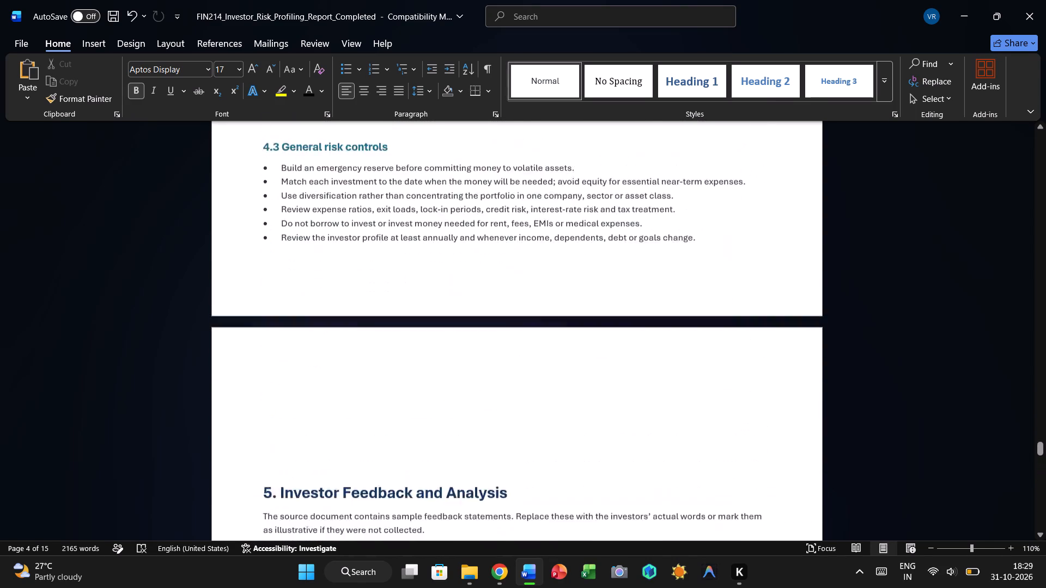
{"action": "scroll", "coordinate": [471, 385], "scroll_direction": "right", "scroll_amount": 1}
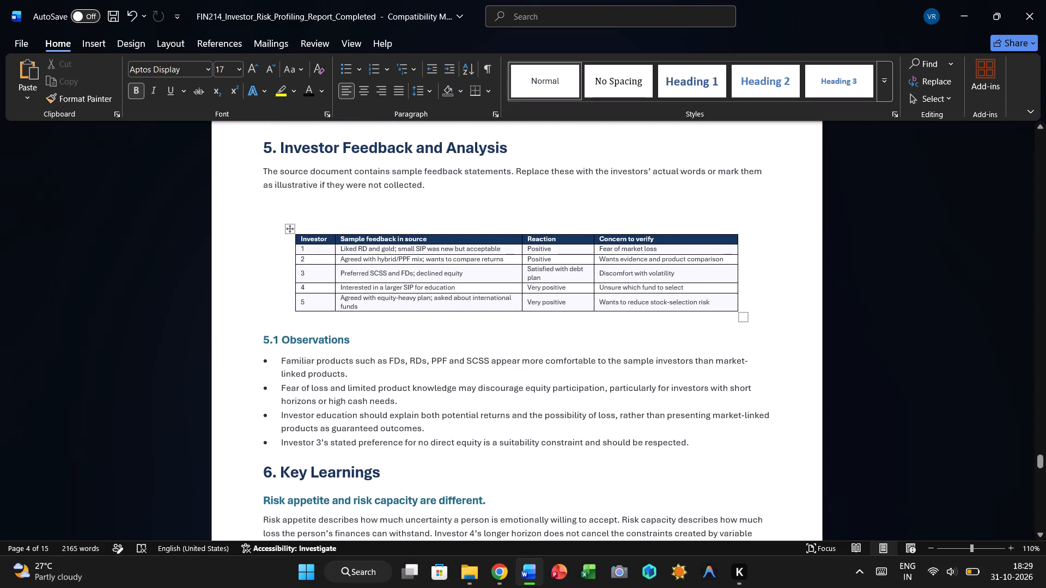
{"action": "scroll", "coordinate": [291, 317], "scroll_direction": "down", "scroll_amount": 2}
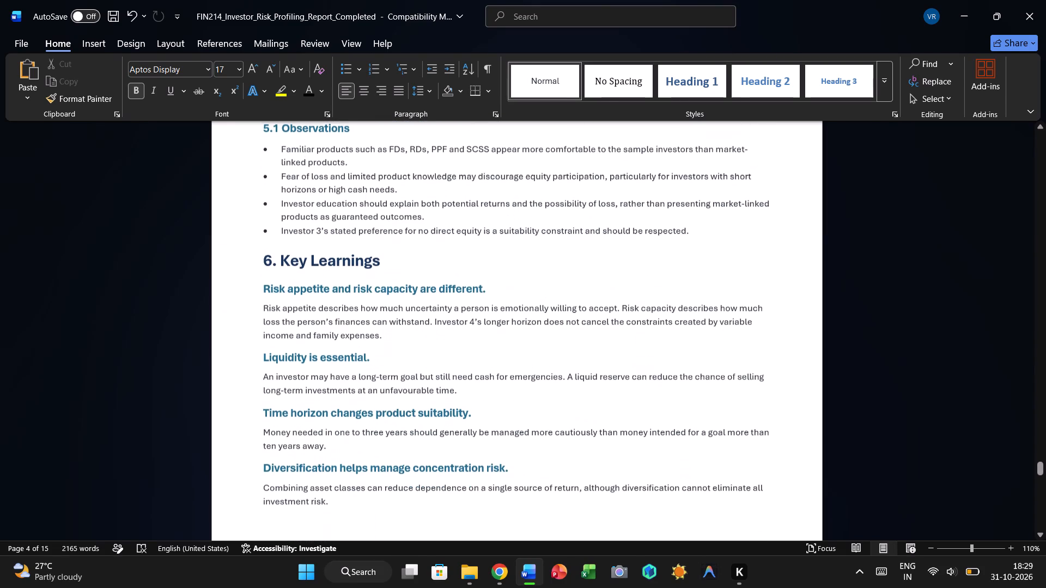
{"action": "left_click", "coordinate": [263, 254]}
{"action": "key", "text": "Return"}
{"action": "key", "text": "Return"}
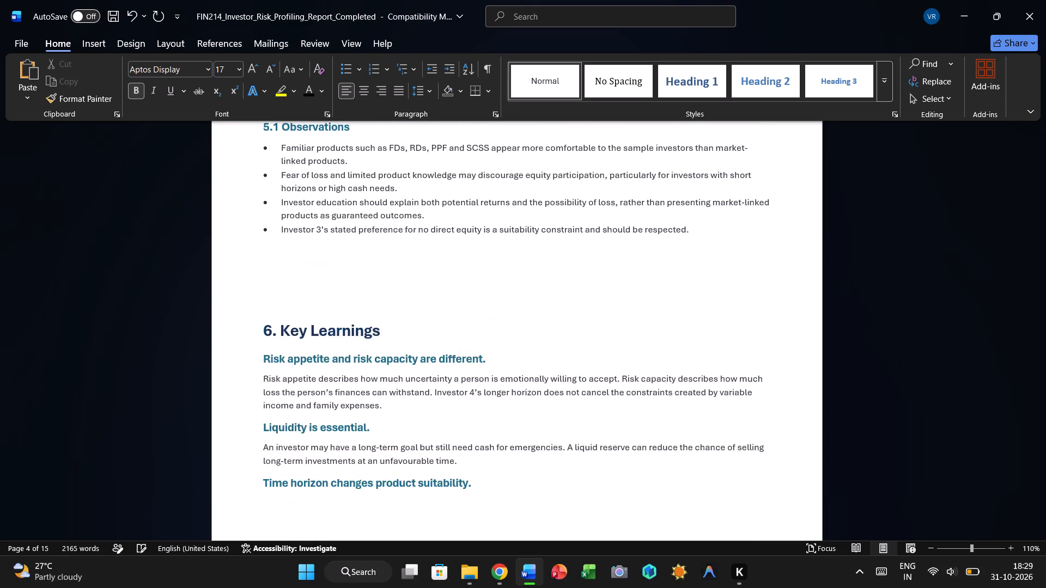
{"action": "key", "text": "Return"}
{"action": "key", "text": "Return"}
{"action": "key", "text": "Return"}
{"action": "key", "text": "Return"}
{"action": "key", "text": "Return"}
Delete the indentation and surplus blank lines before the closing "THANK YOU" so it moves up onto page 15 at the left margin.
{"action": "scroll", "coordinate": [263, 254], "scroll_direction": "down", "scroll_amount": 6}
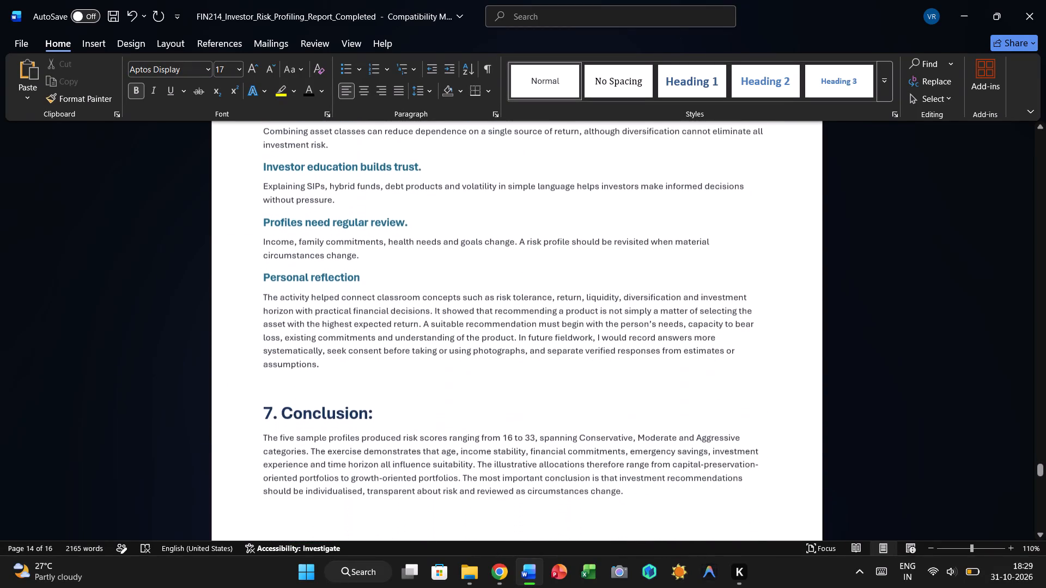
{"action": "scroll", "coordinate": [263, 254], "scroll_direction": "down", "scroll_amount": 1}
{"action": "scroll", "coordinate": [336, 392], "scroll_direction": "down", "scroll_amount": 1}
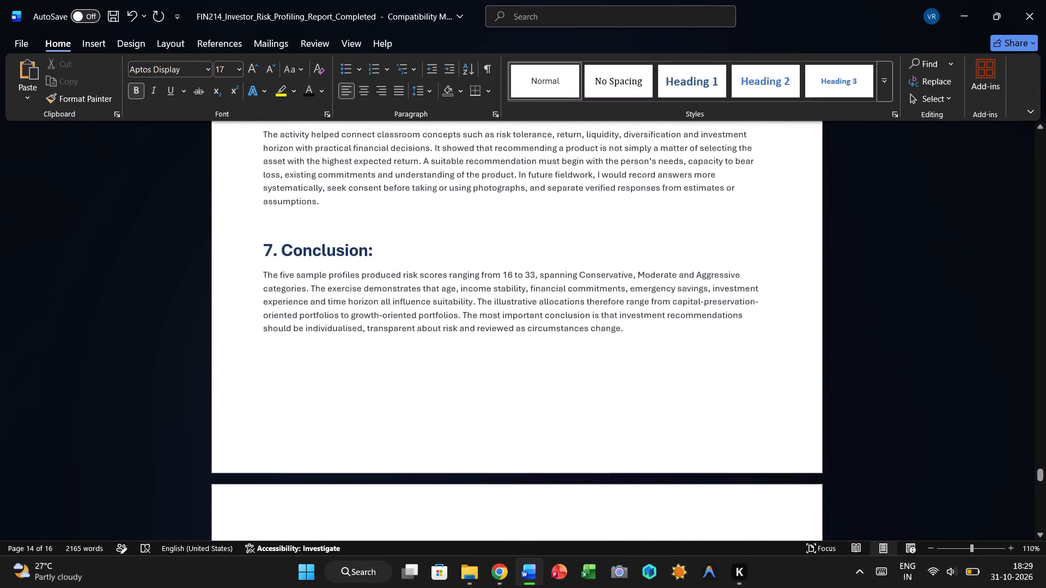
{"action": "scroll", "coordinate": [336, 392], "scroll_direction": "down", "scroll_amount": 6}
{"action": "scroll", "coordinate": [336, 392], "scroll_direction": "up", "scroll_amount": 2}
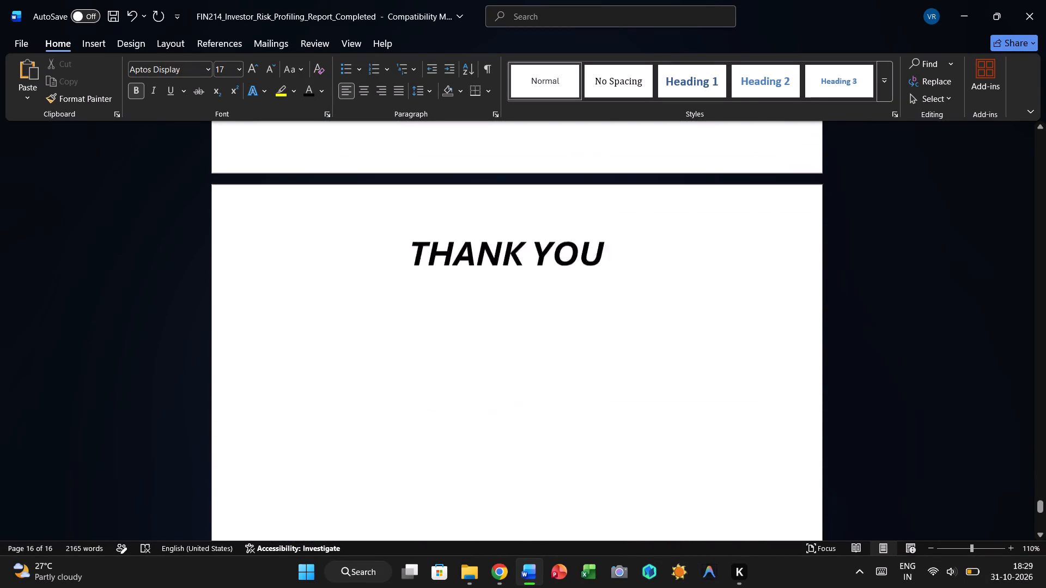
{"action": "scroll", "coordinate": [336, 392], "scroll_direction": "up", "scroll_amount": 6}
{"action": "scroll", "coordinate": [336, 392], "scroll_direction": "down", "scroll_amount": 4}
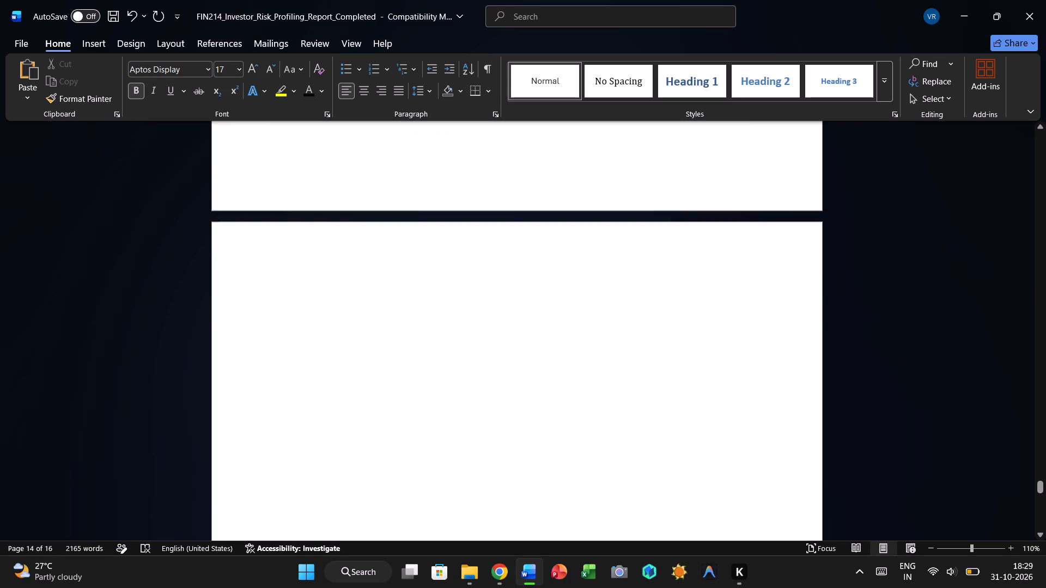
{"action": "scroll", "coordinate": [336, 392], "scroll_direction": "down", "scroll_amount": 4}
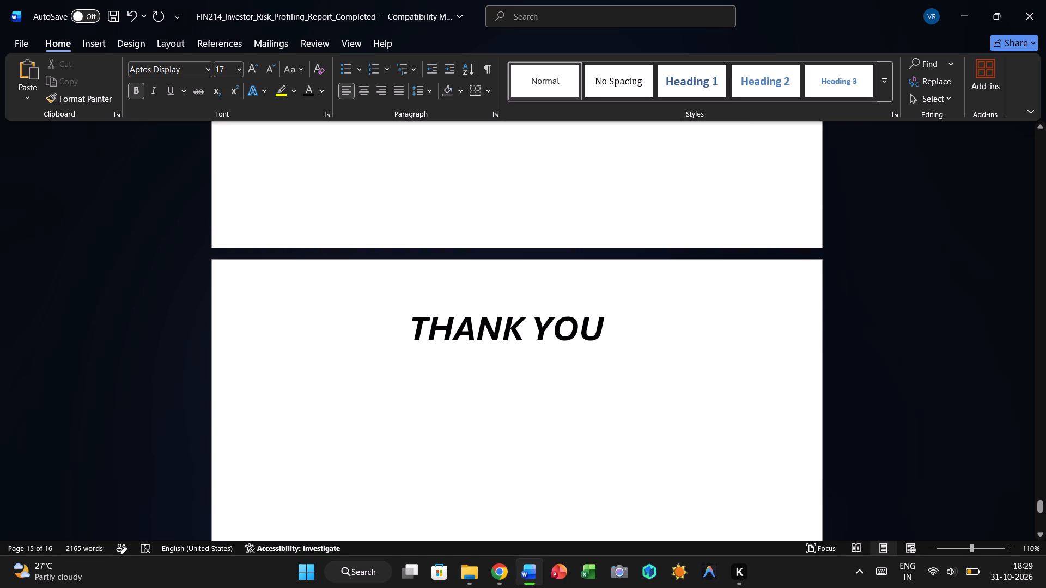
{"action": "left_click", "coordinate": [410, 317]}
{"action": "key", "text": "BackSpace"}
{"action": "key", "text": "BackSpace"}
{"action": "key", "text": "BackSpace"}
{"action": "key", "text": "BackSpace"}
{"action": "key", "text": "BackSpace"}
{"action": "key", "text": "BackSpace"}
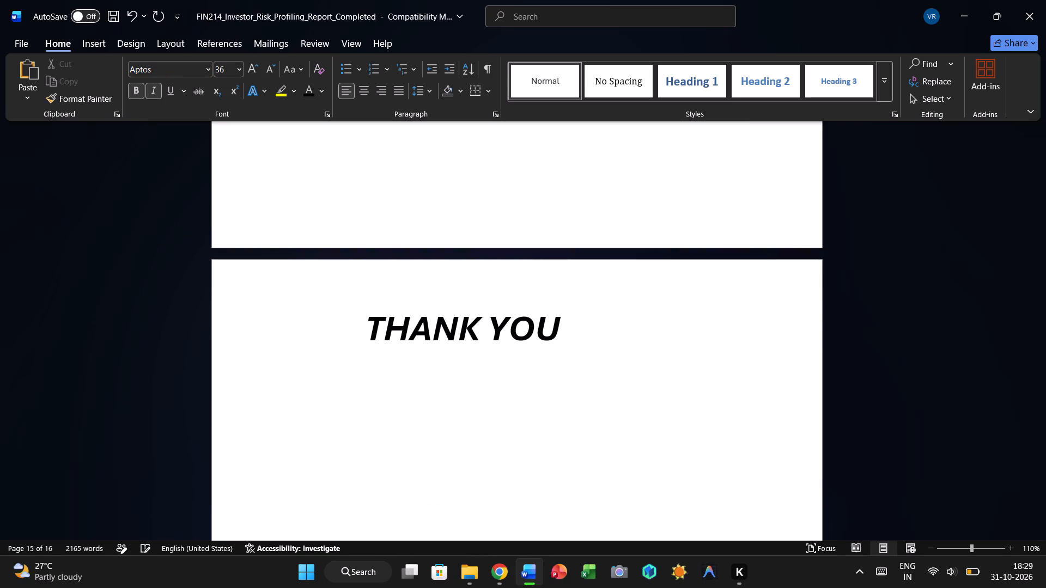
{"action": "key", "text": "BackSpace"}
{"action": "key", "text": "BackSpace"}
{"action": "key", "text": "BackSpace"}
{"action": "key", "text": "BackSpace"}
{"action": "key", "text": "BackSpace"}
{"action": "key", "text": "BackSpace"}
{"action": "key", "text": "BackSpace"}
{"action": "key", "text": "BackSpace"}
{"action": "key", "text": "BackSpace"}
{"action": "key", "text": "BackSpace"}
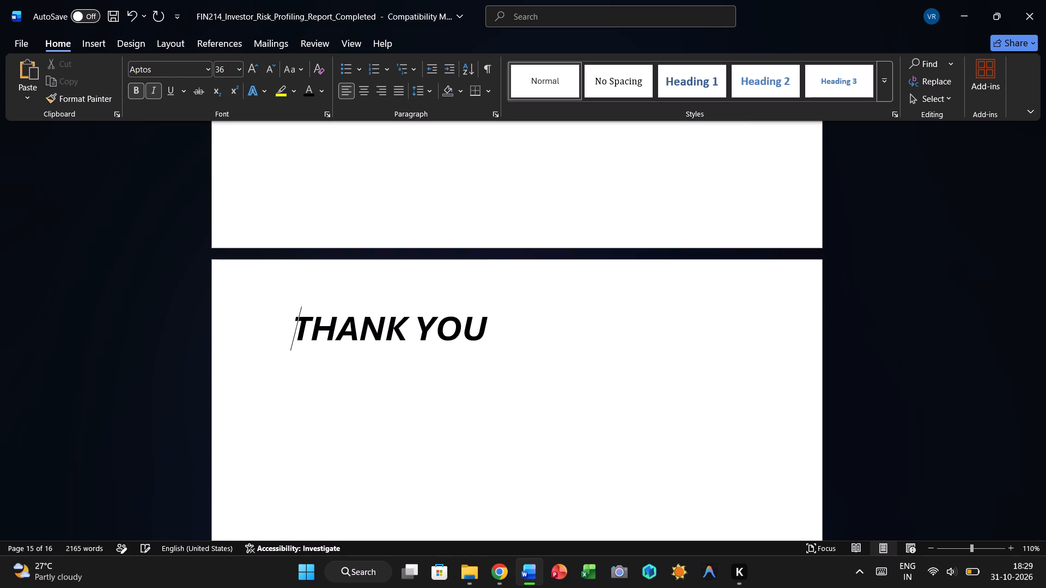
{"action": "key", "text": "BackSpace"}
{"action": "key", "text": "BackSpace"}
{"action": "key", "text": "BackSpace"}
{"action": "key", "text": "BackSpace"}
{"action": "key", "text": "BackSpace"}
{"action": "key", "text": "BackSpace"}
{"action": "key", "text": "BackSpace"}
{"action": "key", "text": "BackSpace"}
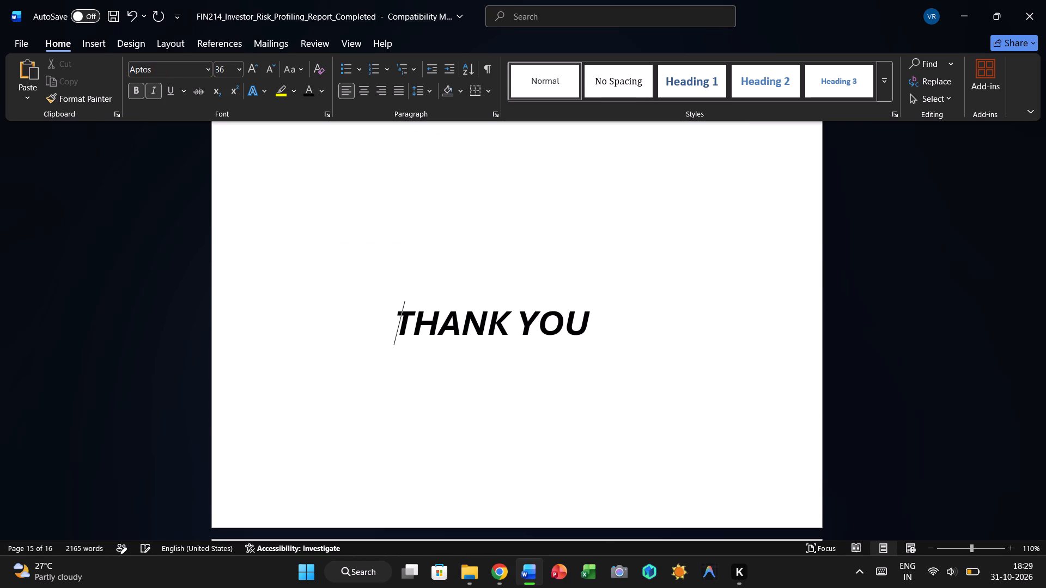
{"action": "key", "text": "BackSpace"}
{"action": "key", "text": "BackSpace"}
{"action": "key", "text": "BackSpace"}
{"action": "key", "text": "BackSpace"}
{"action": "key", "text": "BackSpace"}
{"action": "key", "text": "BackSpace"}
{"action": "key", "text": "BackSpace"}
{"action": "key", "text": "BackSpace"}
{"action": "key", "text": "BackSpace"}
{"action": "key", "text": "BackSpace"}
{"action": "key", "text": "BackSpace"}
{"action": "key", "text": "BackSpace"}
{"action": "key", "text": "BackSpace"}
{"action": "key", "text": "BackSpace"}
{"action": "key", "text": "BackSpace"}
{"action": "key", "text": "BackSpace"}
{"action": "key", "text": "BackSpace"}
{"action": "key", "text": "BackSpace"}
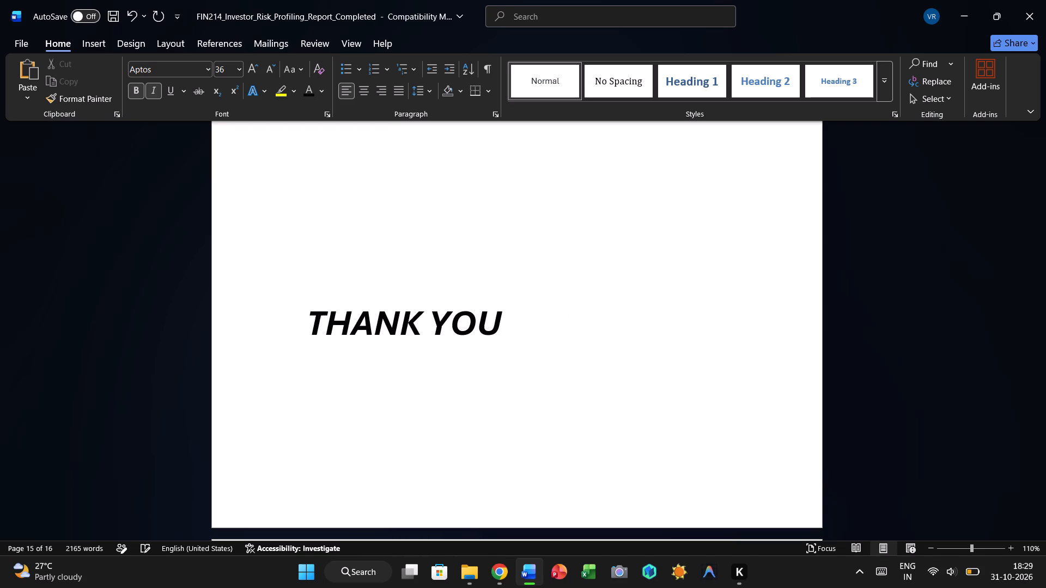
{"action": "key", "text": "BackSpace"}
{"action": "key", "text": "BackSpace"}
{"action": "key", "text": "BackSpace"}
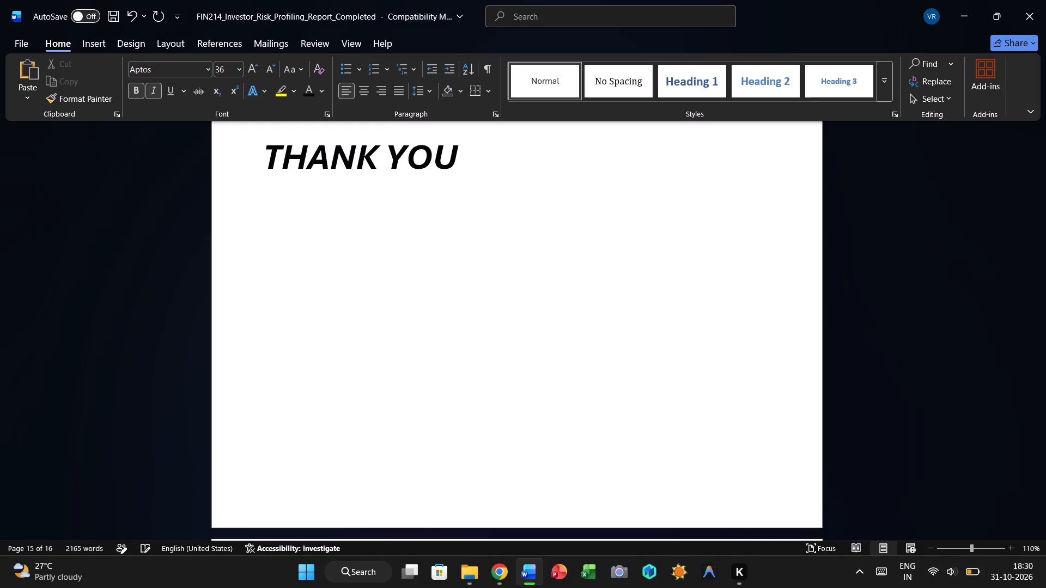
{"action": "scroll", "coordinate": [410, 317], "scroll_direction": "up", "scroll_amount": 7}
{"action": "scroll", "coordinate": [410, 317], "scroll_direction": "down", "scroll_amount": 4}
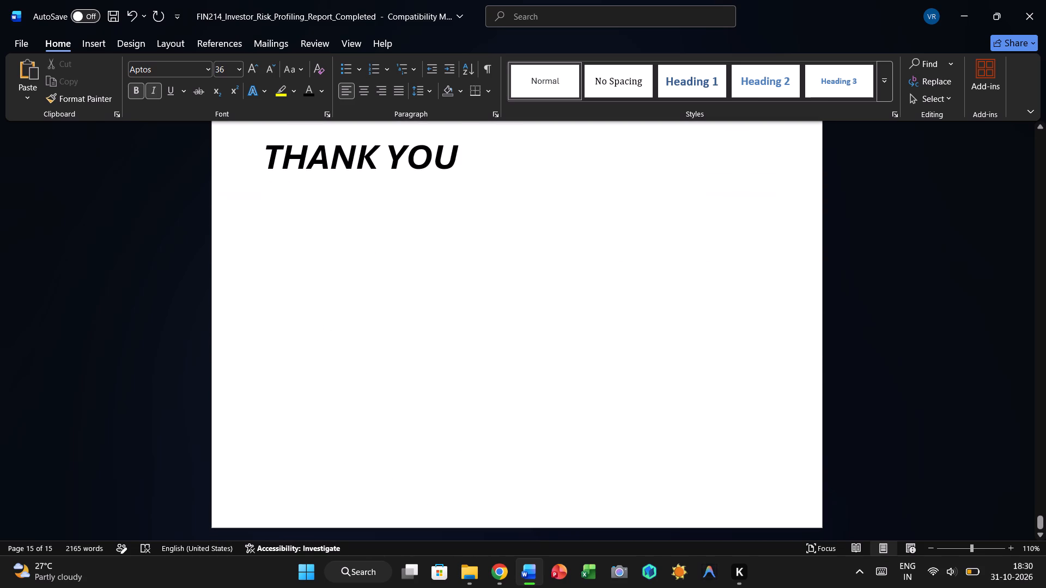
Indent the closing "THANK YOU" line by four tabs to bring it near the middle of the page width.
{"action": "scroll", "coordinate": [410, 317], "scroll_direction": "down", "scroll_amount": 1}
{"action": "key", "text": "Tab"}
{"action": "key", "text": "Tab"}
{"action": "scroll", "coordinate": [410, 317], "scroll_direction": "down", "scroll_amount": 1}
{"action": "key", "text": "Tab"}
{"action": "key", "text": "Tab"}
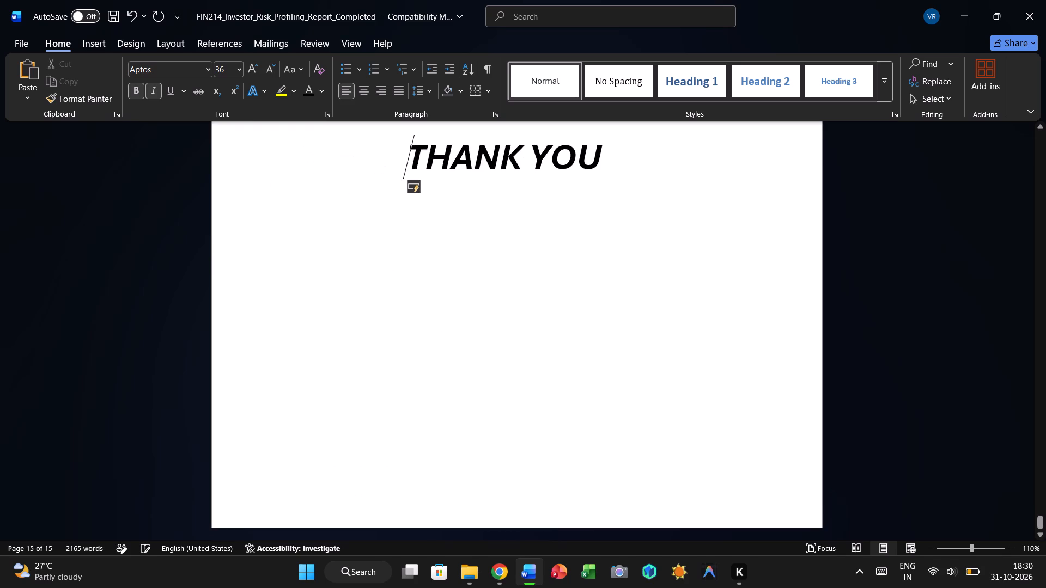
{"action": "key", "text": "Tab"}
{"action": "scroll", "coordinate": [410, 317], "scroll_direction": "down", "scroll_amount": 1}
{"action": "key", "text": "BackSpace"}
Insert two blank lines between the investor feedback table and the "5.1 Observations" heading.
{"action": "scroll", "coordinate": [410, 317], "scroll_direction": "up", "scroll_amount": 5}
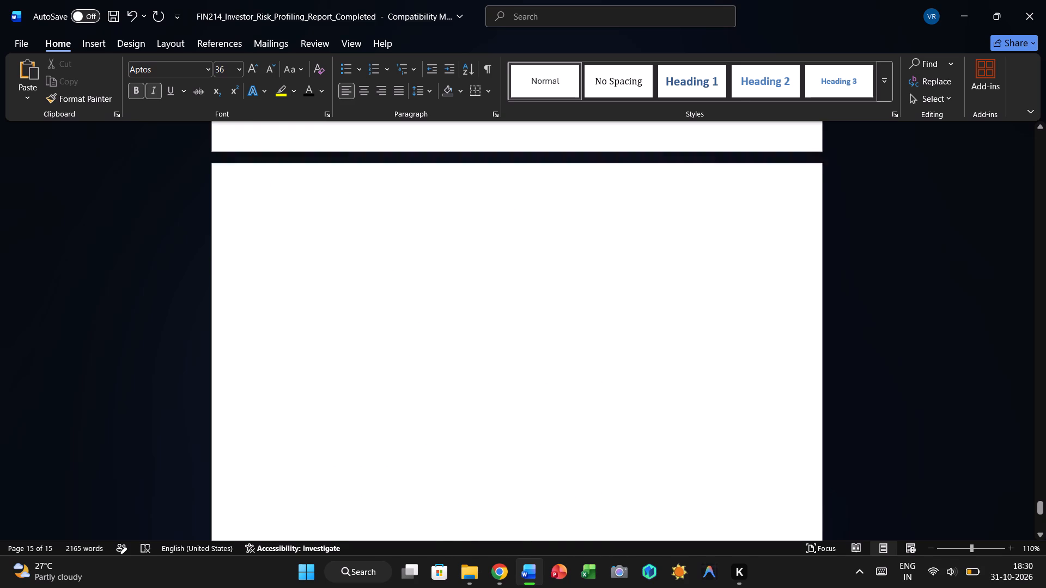
{"action": "scroll", "coordinate": [410, 317], "scroll_direction": "up", "scroll_amount": 4}
{"action": "scroll", "coordinate": [410, 317], "scroll_direction": "down", "scroll_amount": 4}
{"action": "scroll", "coordinate": [410, 317], "scroll_direction": "up", "scroll_amount": 2}
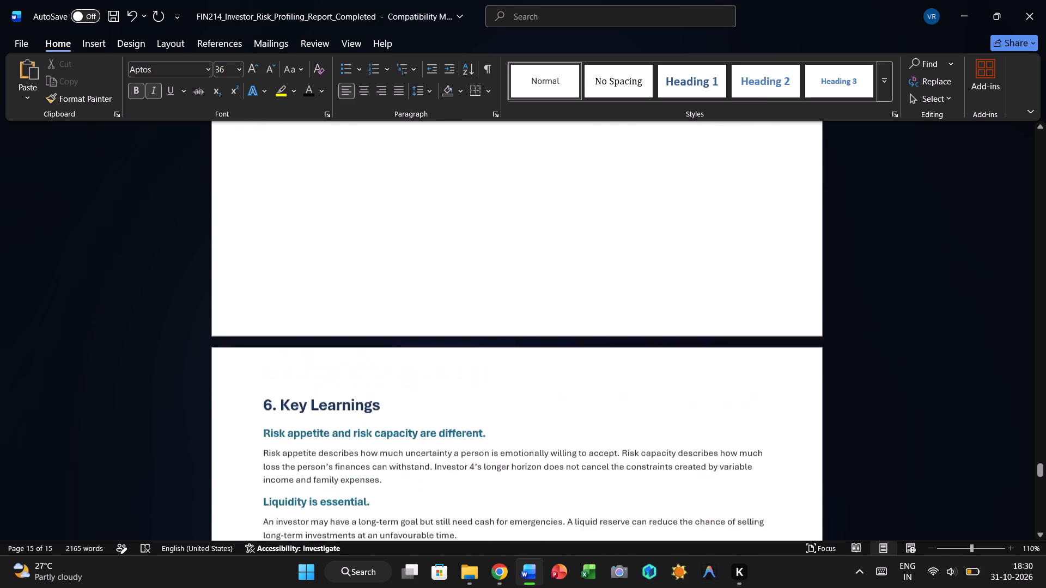
{"action": "scroll", "coordinate": [410, 317], "scroll_direction": "up", "scroll_amount": 2}
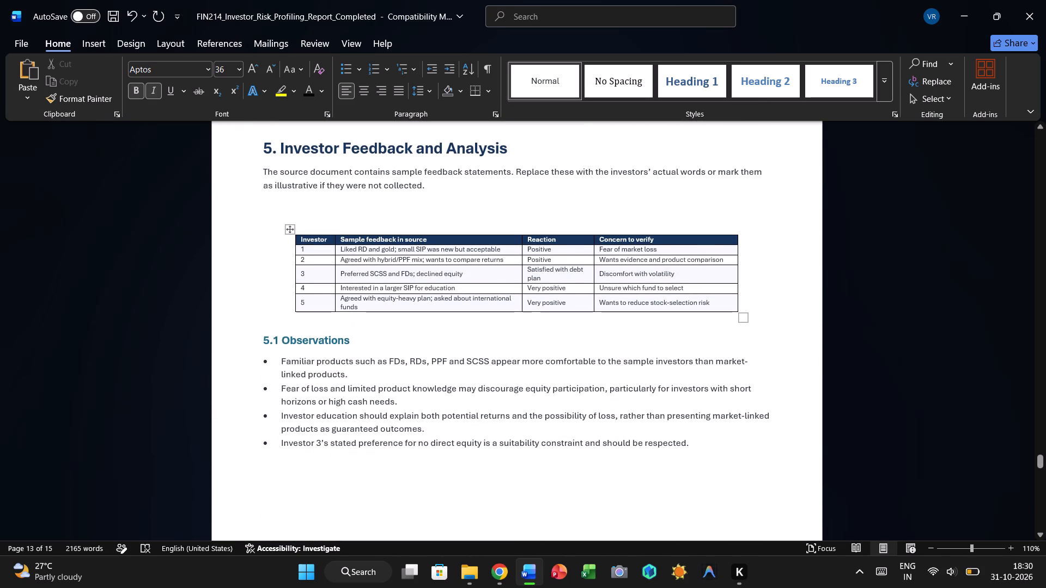
{"action": "left_click", "coordinate": [258, 335]}
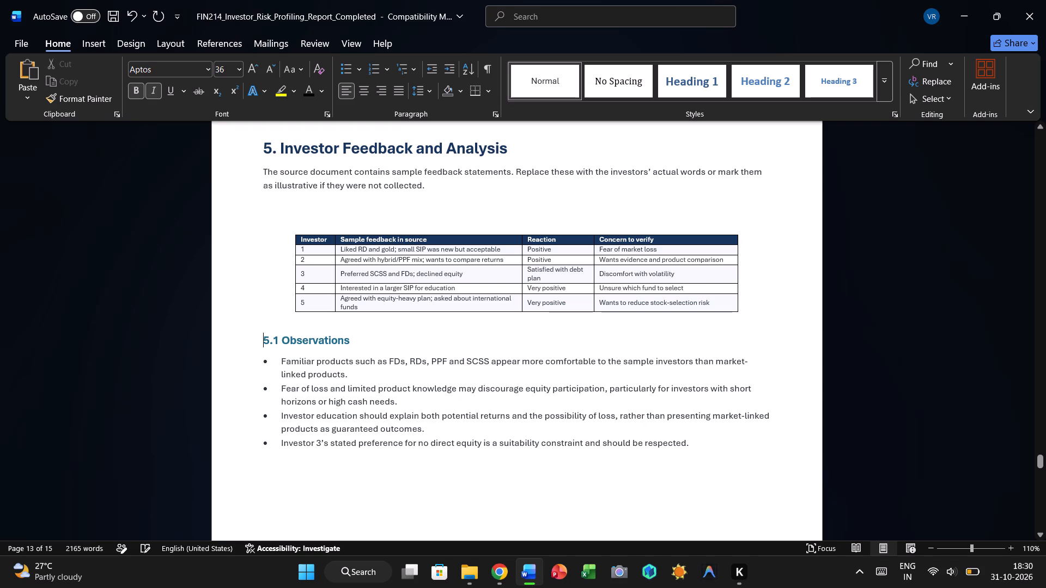
{"action": "key", "text": "backslash"}
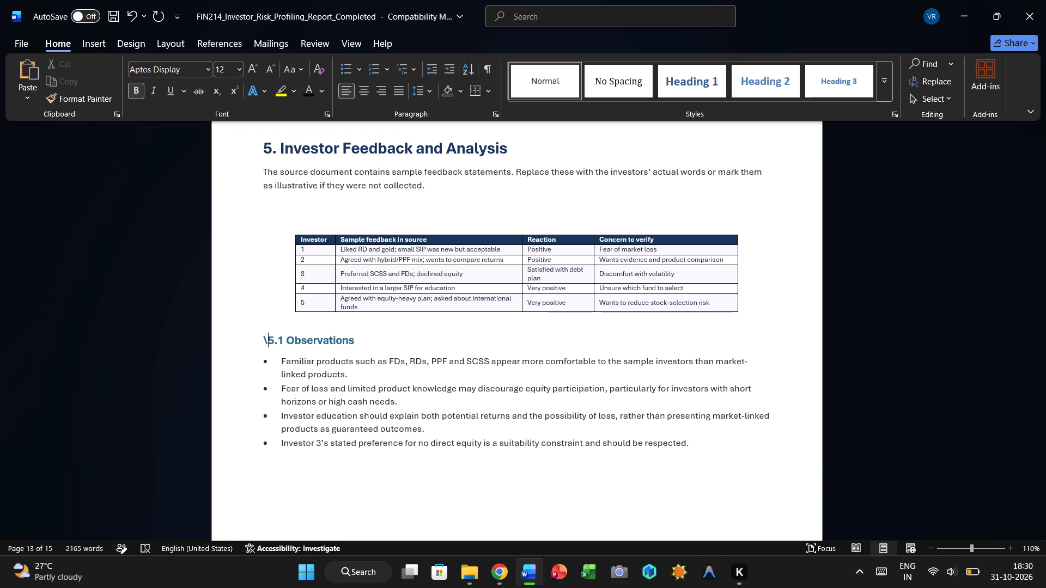
{"action": "key", "text": "BackSpace"}
{"action": "key", "text": "Return"}
{"action": "key", "text": "Return"}
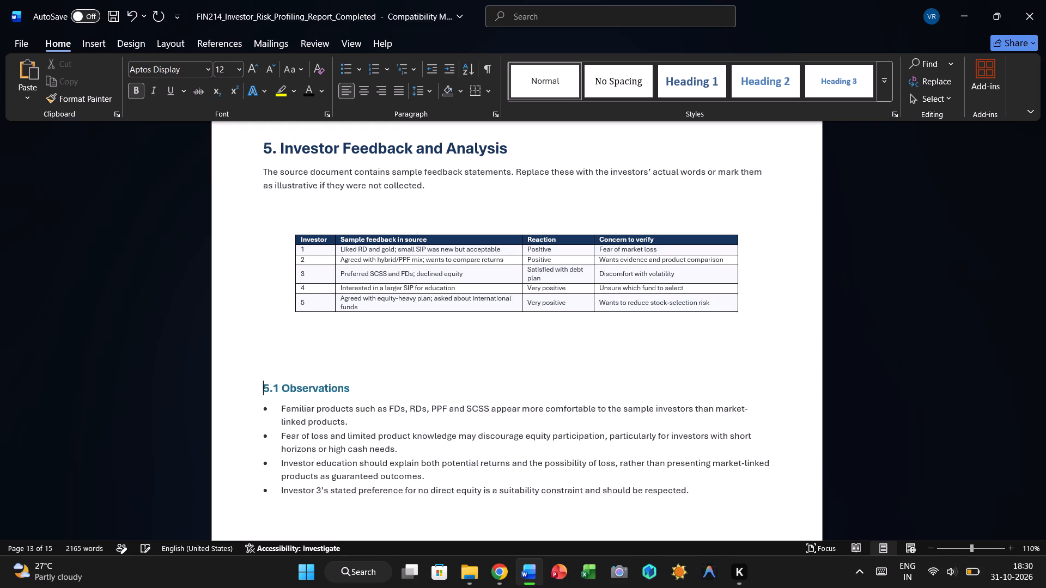
Insert one more blank line between the investor feedback table and the "5.1 Observations" heading.
{"action": "key", "text": "Return"}
Stretch the investor feedback table in section 5 downward to nearly double its height, keeping its width about the same.
{"action": "scroll", "coordinate": [258, 335], "scroll_direction": "right", "scroll_amount": 2}
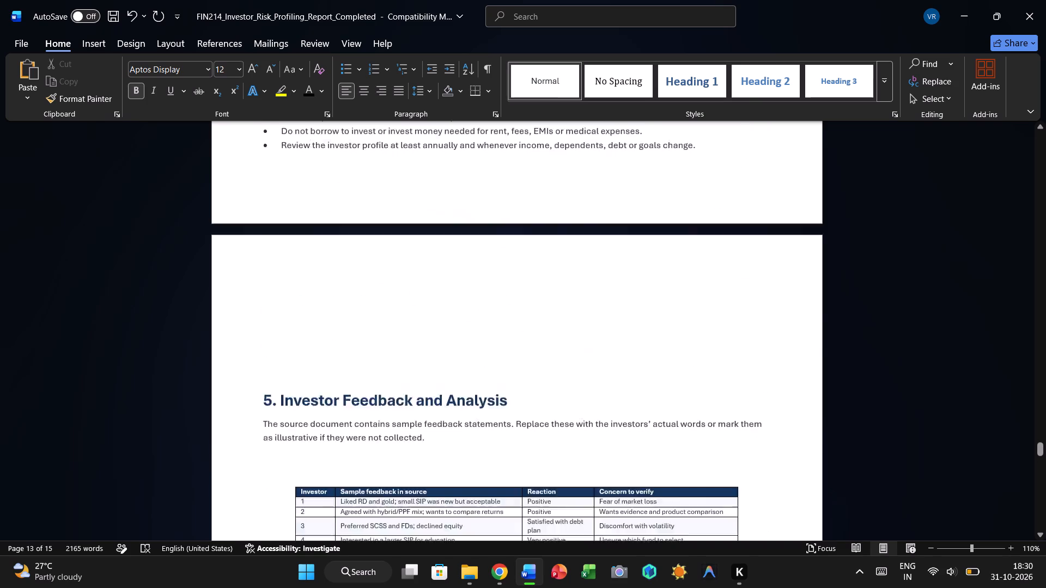
{"action": "scroll", "coordinate": [332, 361], "scroll_direction": "down", "scroll_amount": 2}
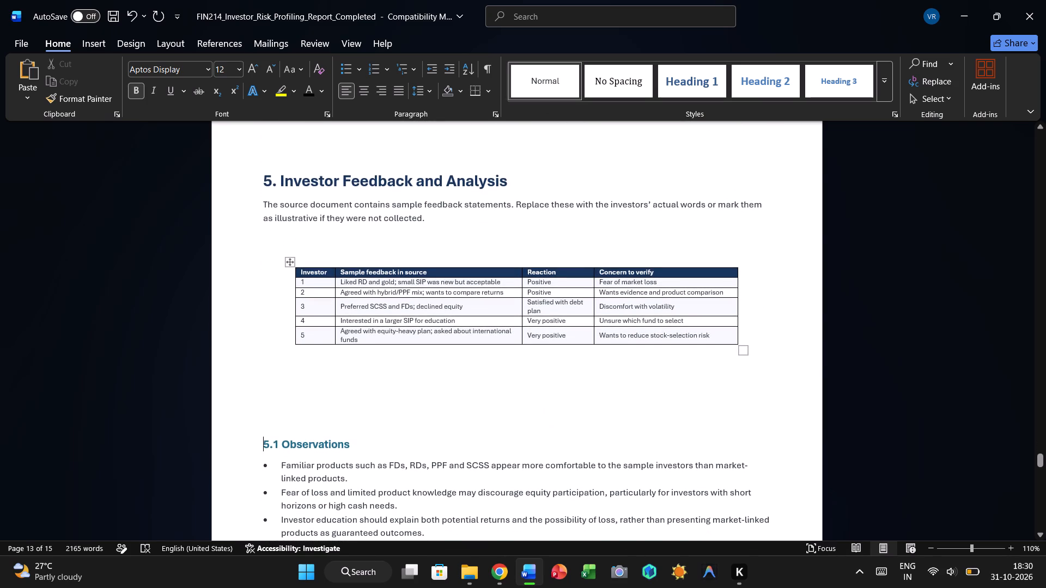
{"action": "left_click_drag", "start_coordinate": [746, 353], "coordinate": [740, 415]}
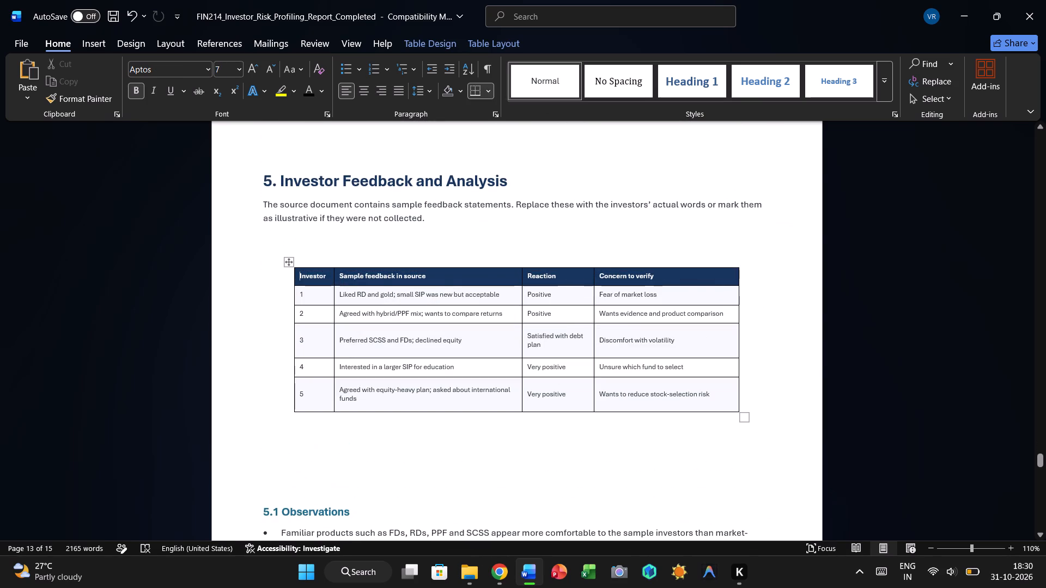
Review the layout and spacing around section 5, its feedback table and observations, and the start of "6. Key Learnings".
{"action": "scroll", "coordinate": [533, 433], "scroll_direction": "down", "scroll_amount": 3}
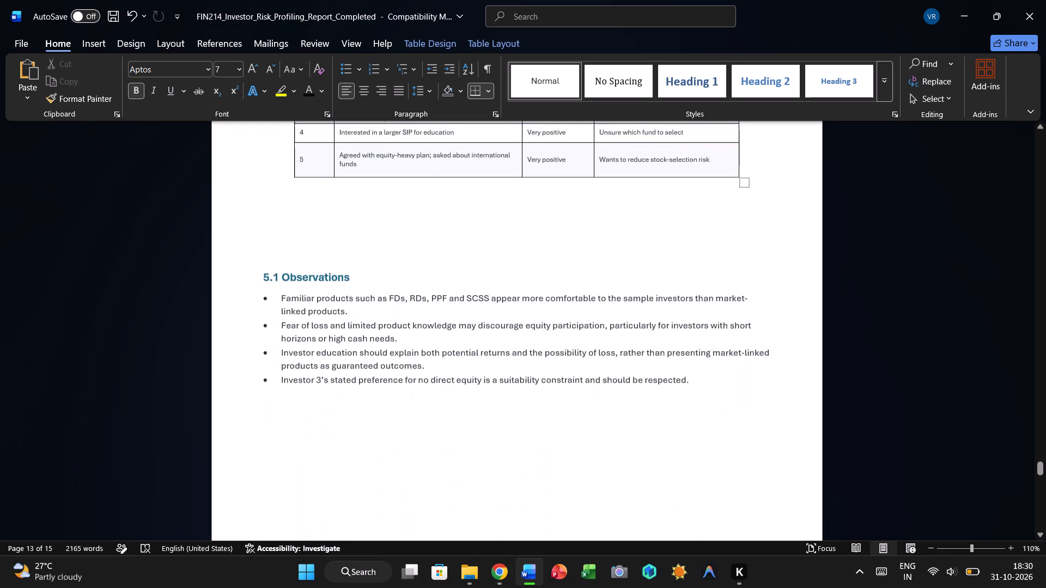
{"action": "scroll", "coordinate": [533, 433], "scroll_direction": "down", "scroll_amount": 1}
{"action": "scroll", "coordinate": [533, 433], "scroll_direction": "right", "scroll_amount": 1}
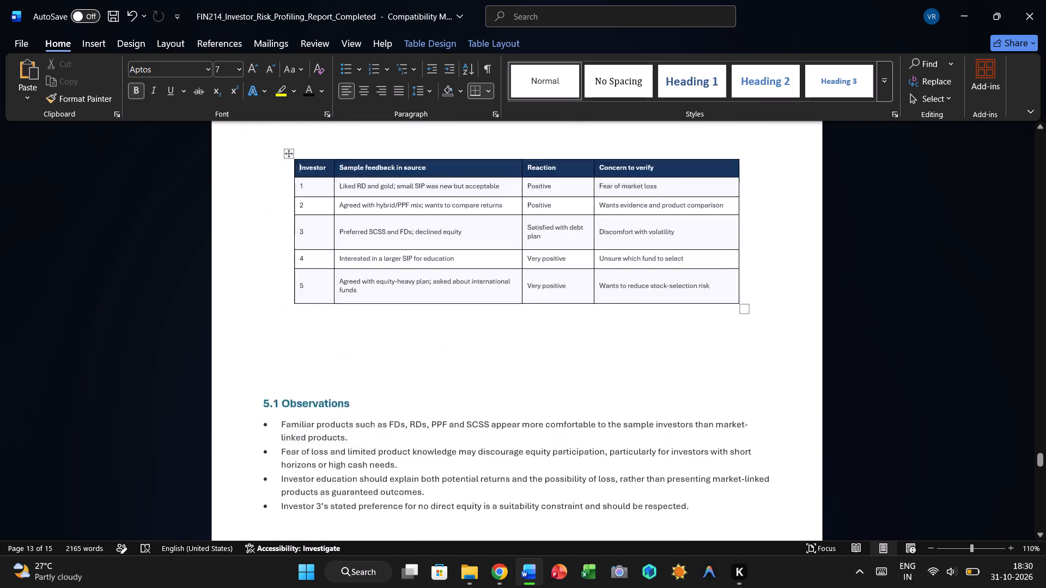
{"action": "scroll", "coordinate": [557, 333], "scroll_direction": "up", "scroll_amount": 1}
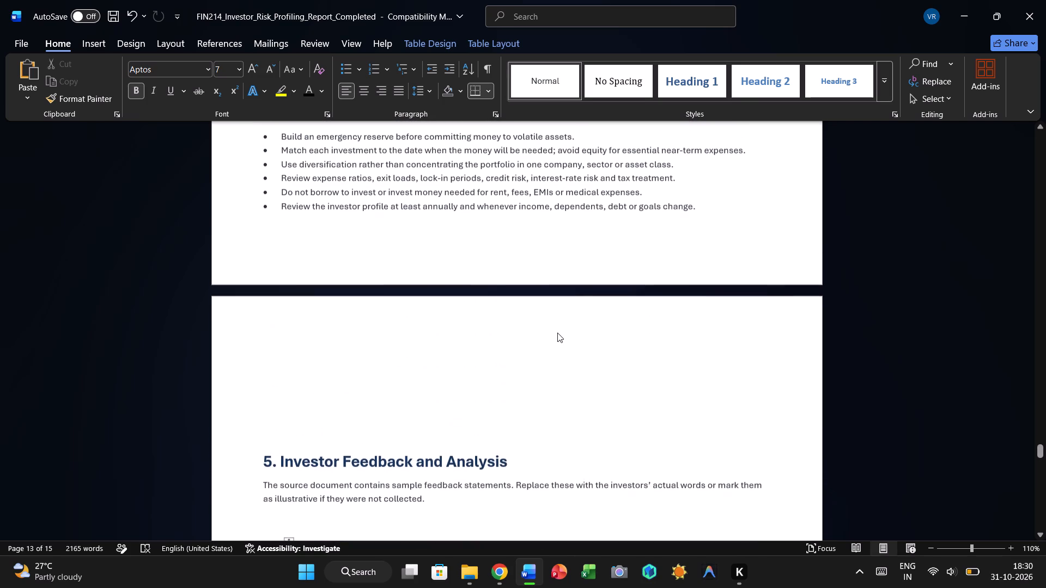
{"action": "scroll", "coordinate": [557, 333], "scroll_direction": "down", "scroll_amount": 2}
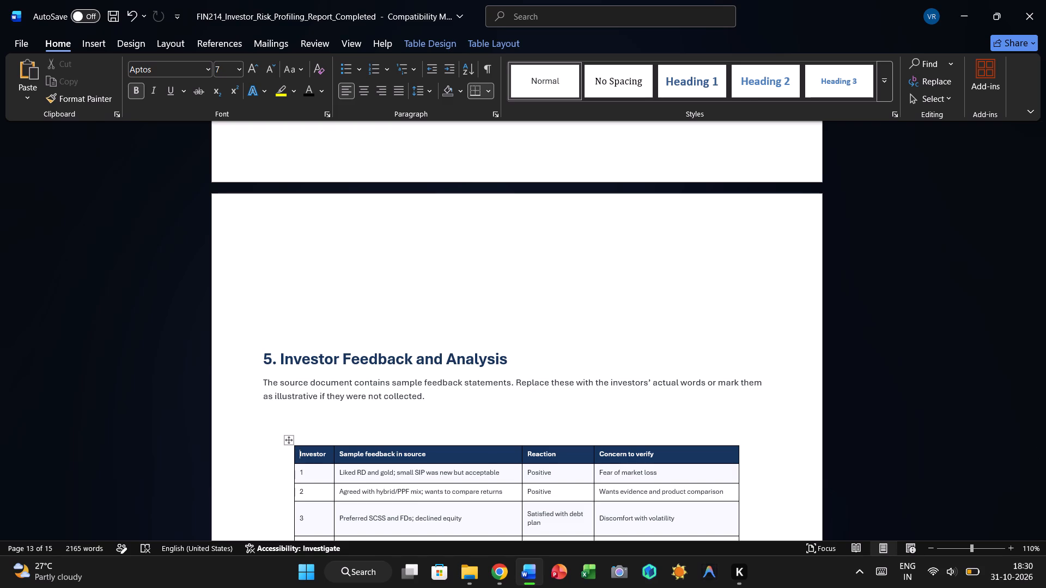
{"action": "scroll", "coordinate": [457, 396], "scroll_direction": "down", "scroll_amount": 2}
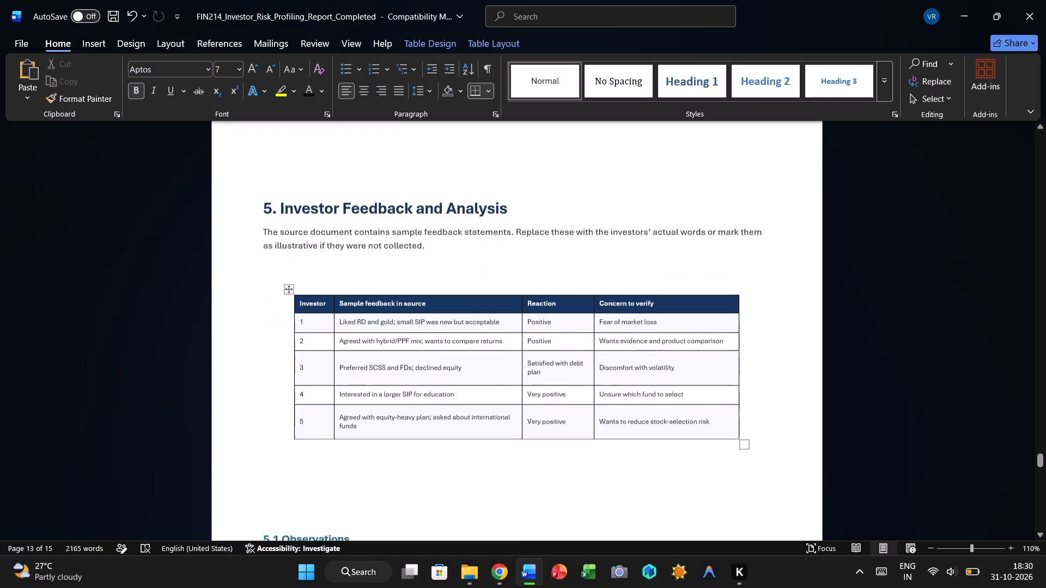
{"action": "scroll", "coordinate": [457, 396], "scroll_direction": "down", "scroll_amount": 3}
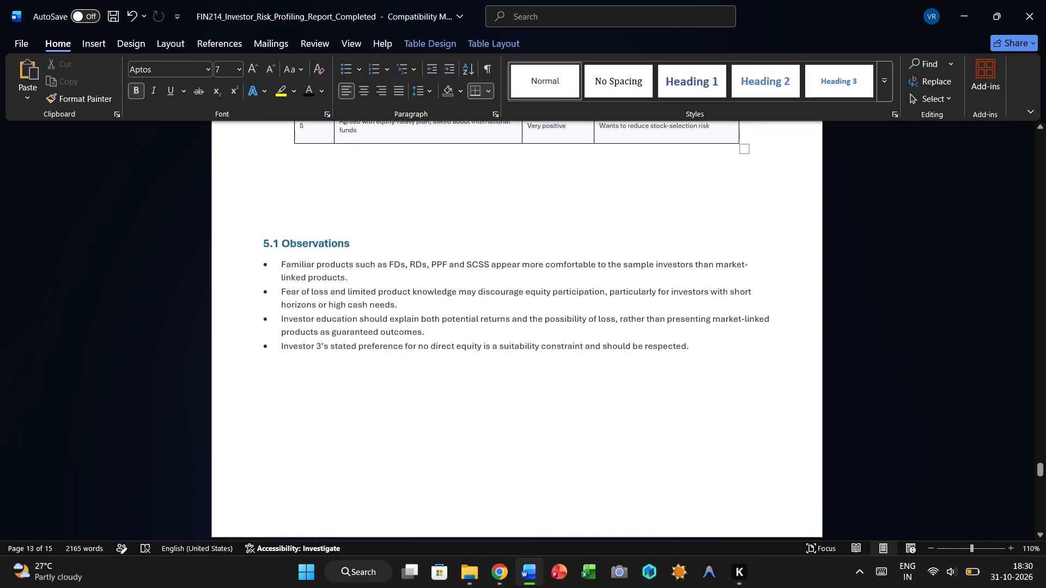
{"action": "scroll", "coordinate": [457, 396], "scroll_direction": "down", "scroll_amount": 6}
{"action": "scroll", "coordinate": [457, 396], "scroll_direction": "up", "scroll_amount": 4}
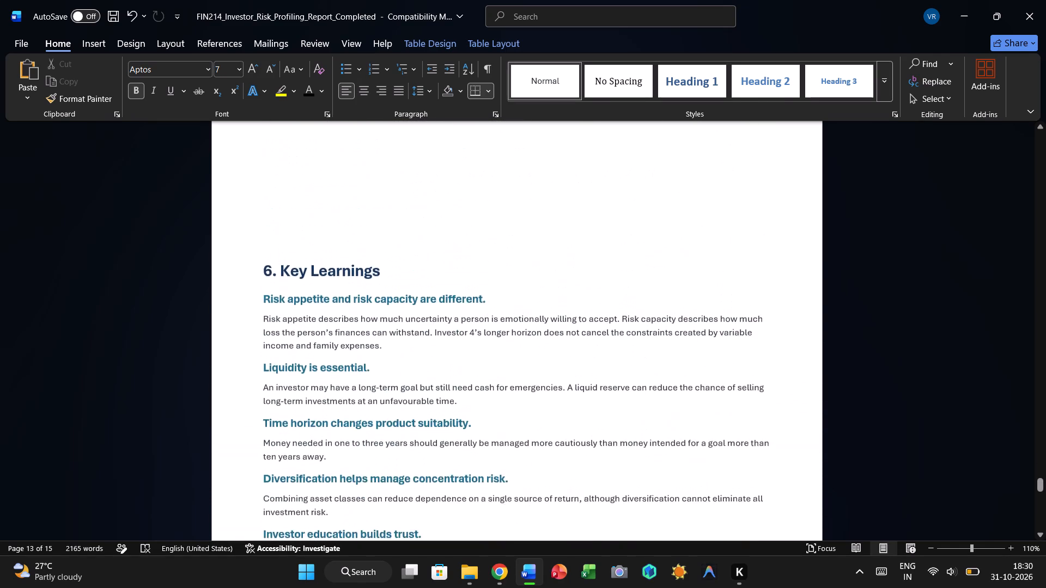
{"action": "scroll", "coordinate": [457, 396], "scroll_direction": "up", "scroll_amount": 3}
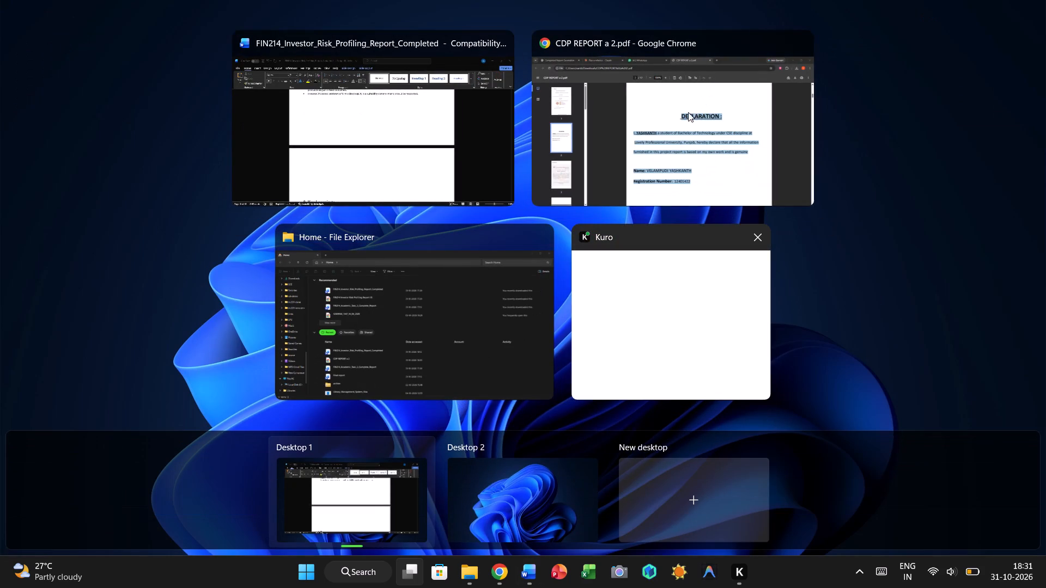
Close the Chrome window showing "CDP REPORT a 2.pdf".
{"action": "left_click", "coordinate": [792, 48]}
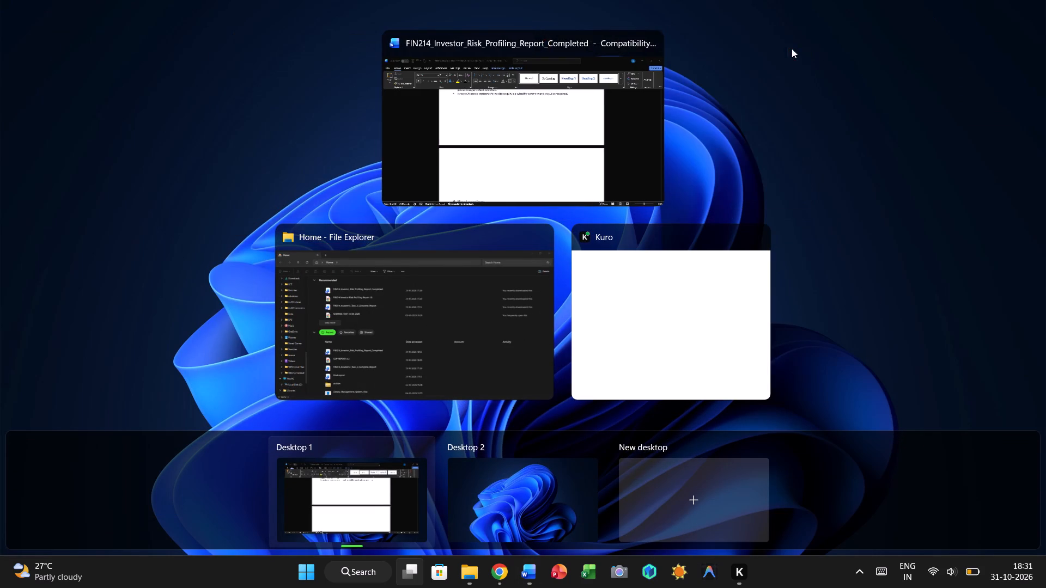
Switch to Chrome with a new blank tab and get its address bar ready for entry.
{"action": "left_click", "coordinate": [499, 578]}
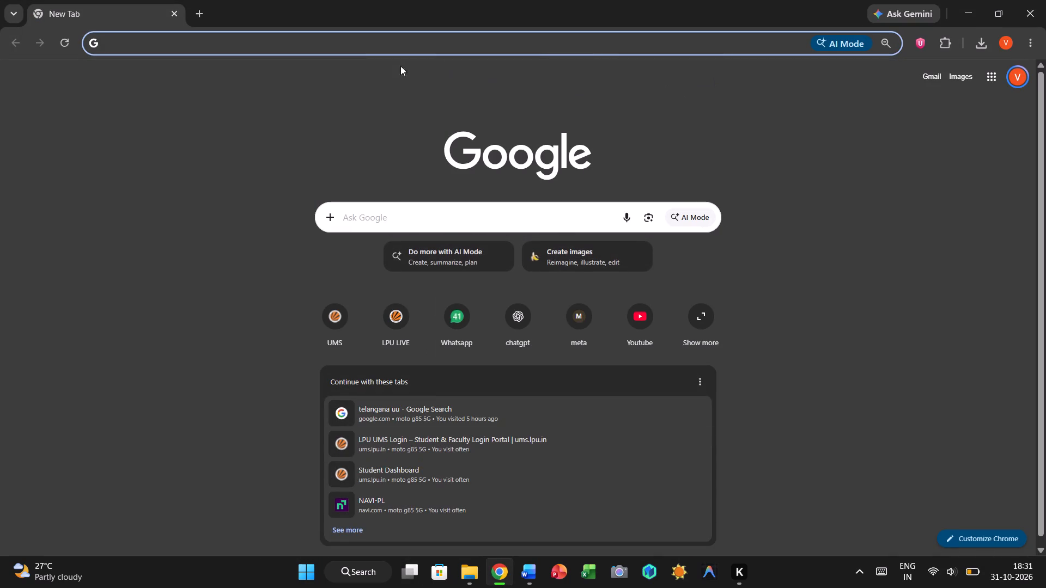
{"action": "left_click", "coordinate": [402, 57]}
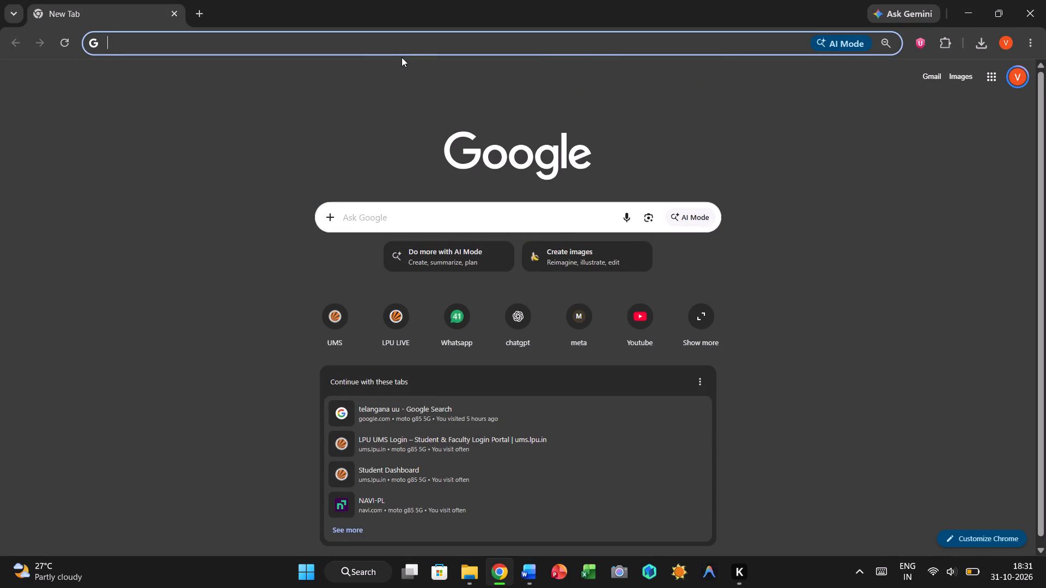
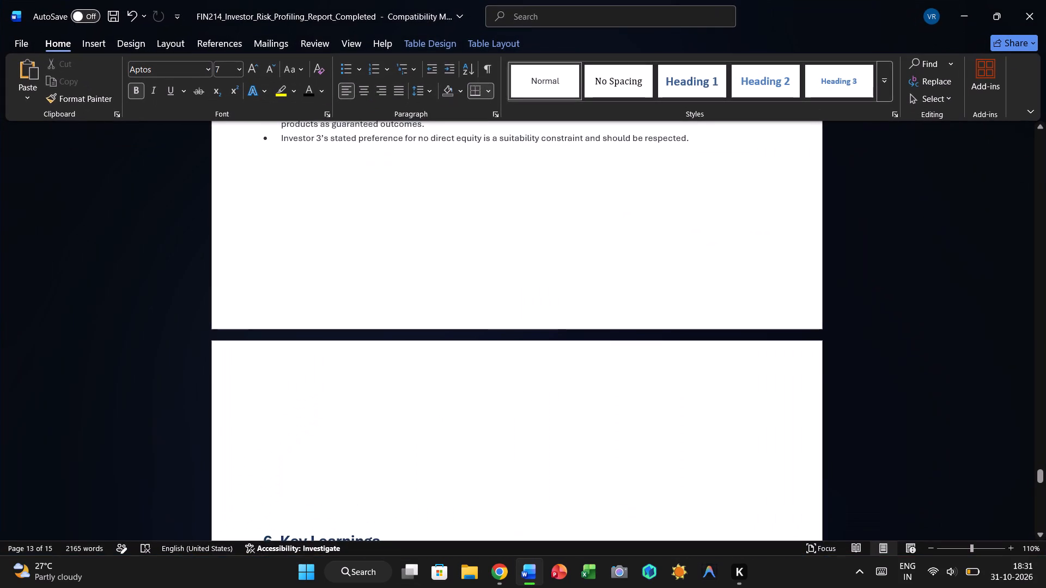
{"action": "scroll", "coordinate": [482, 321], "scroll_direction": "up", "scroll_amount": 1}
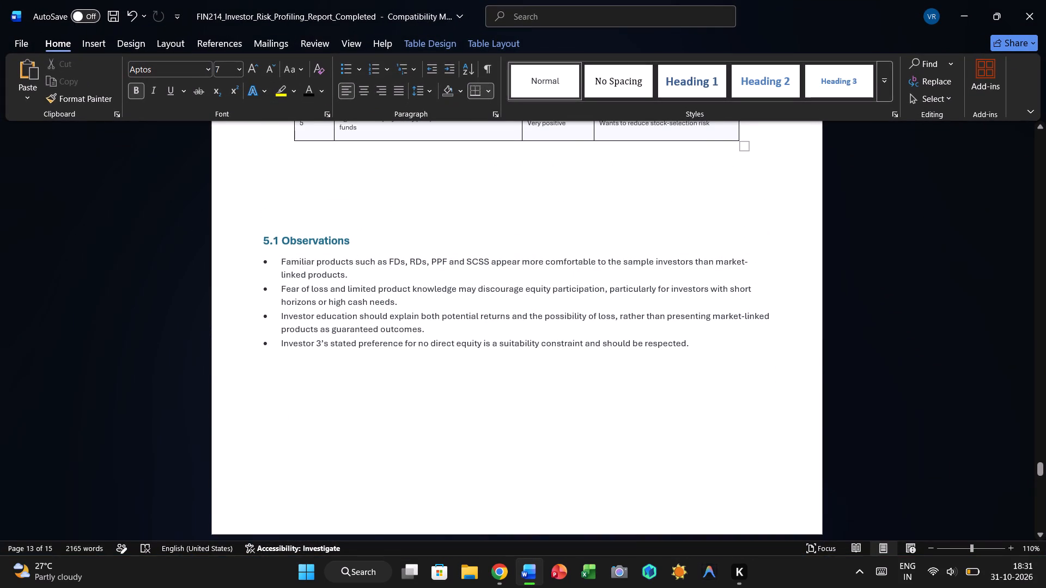
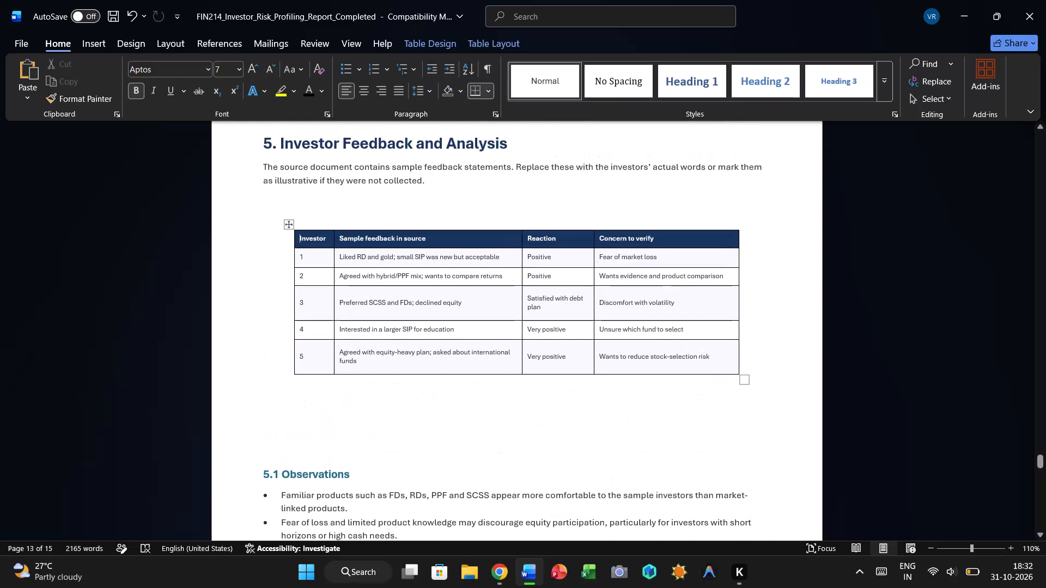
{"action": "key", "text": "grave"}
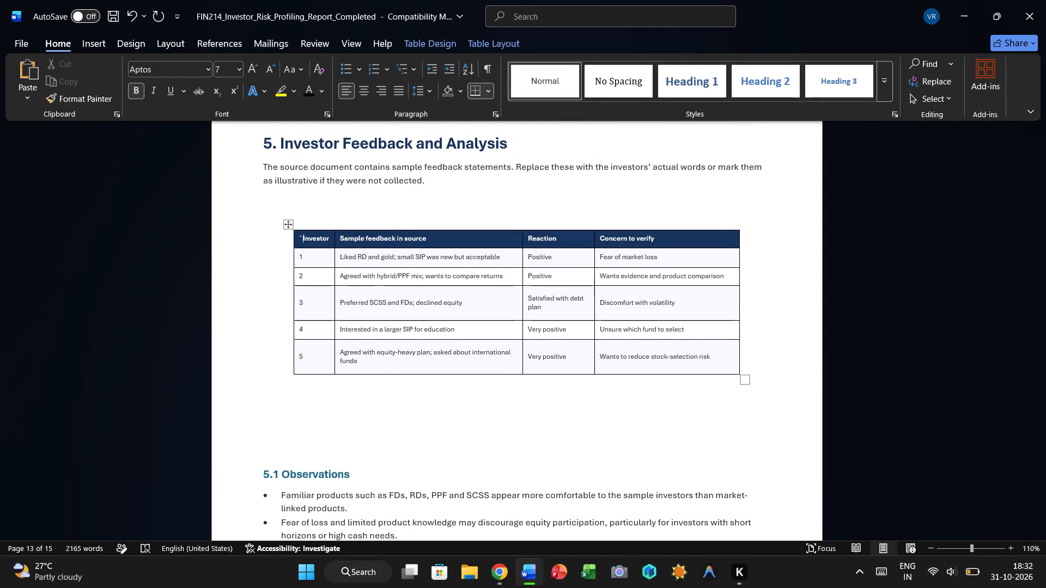
Delete the entire placeholder paragraph under the "5. Investor Feedback and Analysis" heading, leaving its line empty.
{"action": "left_click", "coordinate": [433, 182]}
{"action": "key", "text": "BackSpace"}
{"action": "key", "text": "BackSpace"}
{"action": "key", "text": "BackSpace"}
{"action": "key", "text": "BackSpace"}
{"action": "key", "text": "BackSpace"}
{"action": "key", "text": "BackSpace"}
{"action": "key", "text": "BackSpace"}
{"action": "key", "text": "BackSpace"}
{"action": "key", "text": "BackSpace"}
{"action": "key", "text": "BackSpace"}
{"action": "key", "text": "BackSpace"}
{"action": "key", "text": "BackSpace"}
{"action": "key", "text": "BackSpace"}
{"action": "key", "text": "BackSpace"}
{"action": "key", "text": "BackSpace"}
{"action": "key", "text": "BackSpace"}
{"action": "key", "text": "BackSpace"}
{"action": "key", "text": "BackSpace"}
{"action": "key", "text": "BackSpace"}
{"action": "key", "text": "BackSpace"}
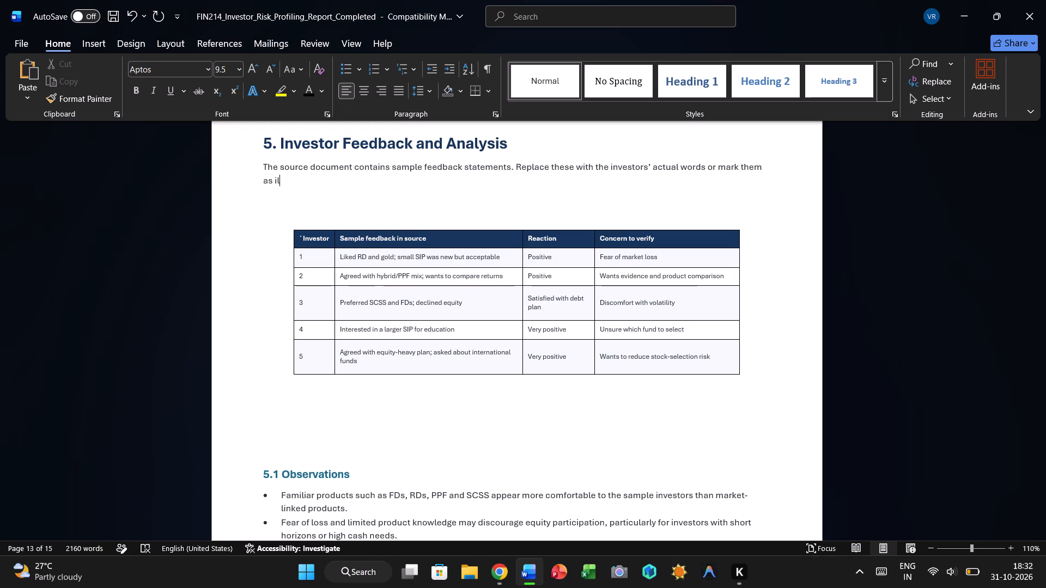
{"action": "key", "text": "BackSpace"}
{"action": "key", "text": "BackSpace"}
{"action": "key", "text": "BackSpace"}
{"action": "key", "text": "BackSpace"}
{"action": "key", "text": "BackSpace"}
{"action": "key", "text": "BackSpace"}
{"action": "key", "text": "BackSpace"}
{"action": "key", "text": "BackSpace"}
{"action": "key", "text": "BackSpace"}
{"action": "key", "text": "BackSpace"}
{"action": "key", "text": "BackSpace"}
{"action": "key", "text": "BackSpace"}
{"action": "key", "text": "BackSpace"}
{"action": "key", "text": "BackSpace"}
{"action": "key", "text": "BackSpace"}
{"action": "key", "text": "BackSpace"}
{"action": "key", "text": "BackSpace"}
{"action": "key", "text": "BackSpace"}
{"action": "key", "text": "BackSpace"}
{"action": "key", "text": "BackSpace"}
{"action": "key", "text": "BackSpace"}
{"action": "key", "text": "BackSpace"}
{"action": "key", "text": "BackSpace"}
{"action": "key", "text": "BackSpace"}
{"action": "key", "text": "BackSpace"}
{"action": "key", "text": "BackSpace"}
{"action": "key", "text": "BackSpace"}
{"action": "key", "text": "BackSpace"}
{"action": "key", "text": "BackSpace"}
{"action": "key", "text": "BackSpace"}
{"action": "key", "text": "BackSpace"}
{"action": "key", "text": "BackSpace"}
{"action": "key", "text": "BackSpace"}
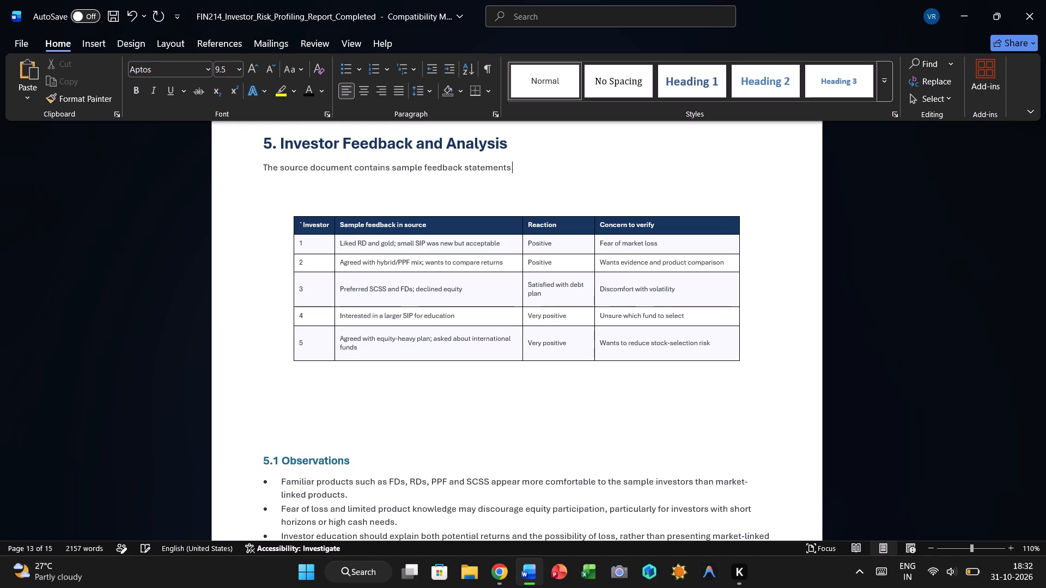
{"action": "key", "text": "BackSpace"}
{"action": "key", "text": "BackSpace"}
{"action": "key", "text": "BackSpace"}
{"action": "key", "text": "BackSpace"}
{"action": "key", "text": "BackSpace"}
{"action": "key", "text": "BackSpace"}
{"action": "key", "text": "BackSpace"}
{"action": "key", "text": "BackSpace"}
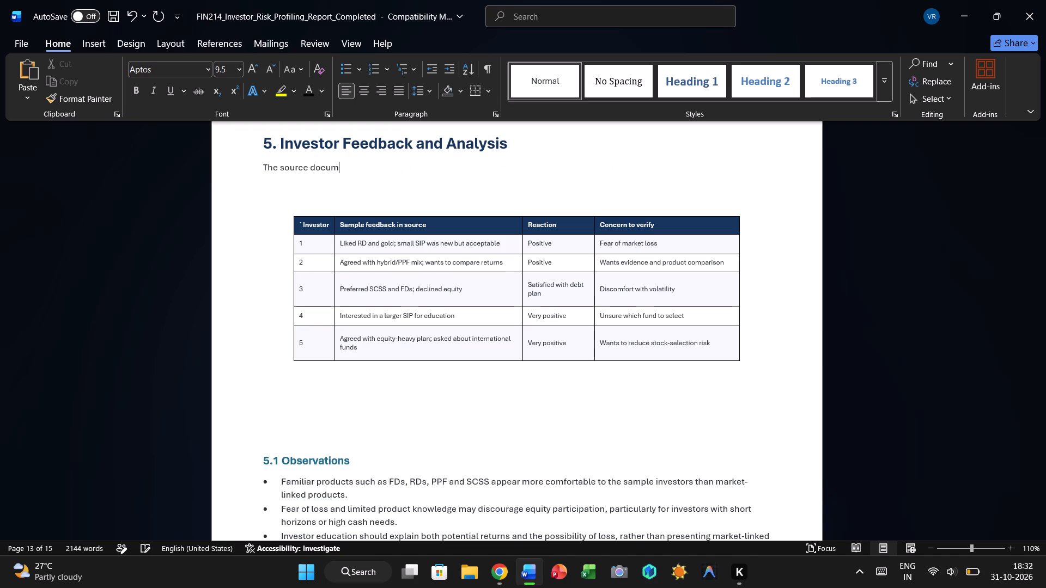
{"action": "key", "text": "BackSpace"}
{"action": "key", "text": "BackSpace"}
{"action": "key", "text": "BackSpace"}
{"action": "key", "text": "BackSpace"}
{"action": "key", "text": "BackSpace"}
{"action": "key", "text": "BackSpace"}
{"action": "key", "text": "BackSpace"}
{"action": "key", "text": "BackSpace"}
{"action": "key", "text": "BackSpace"}
{"action": "key", "text": "BackSpace"}
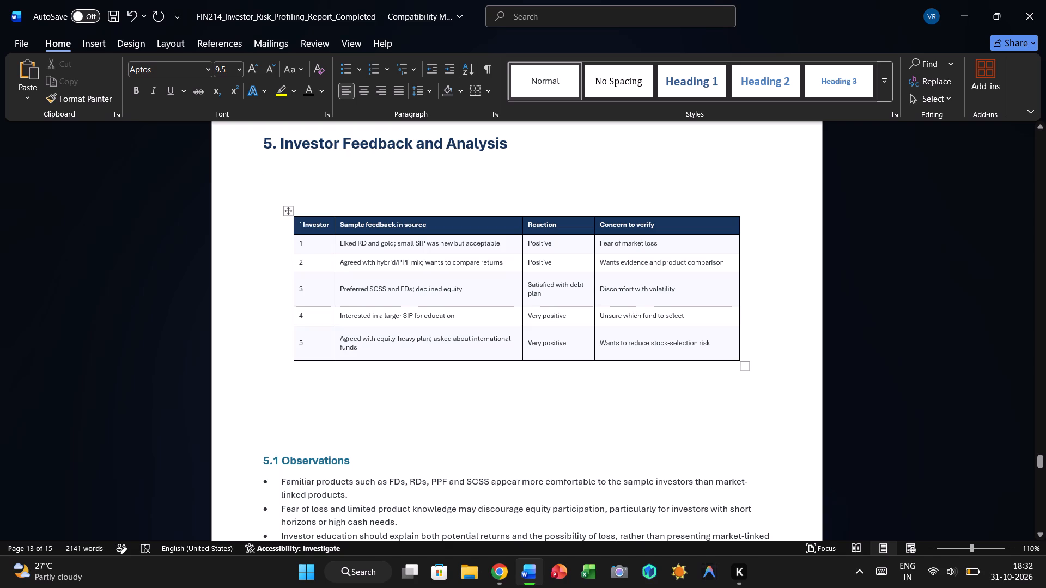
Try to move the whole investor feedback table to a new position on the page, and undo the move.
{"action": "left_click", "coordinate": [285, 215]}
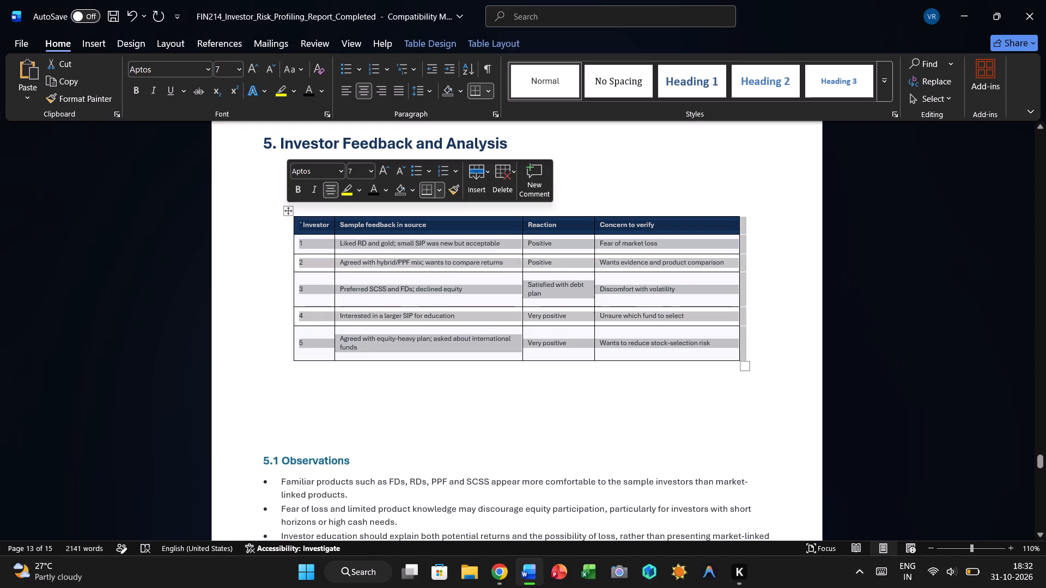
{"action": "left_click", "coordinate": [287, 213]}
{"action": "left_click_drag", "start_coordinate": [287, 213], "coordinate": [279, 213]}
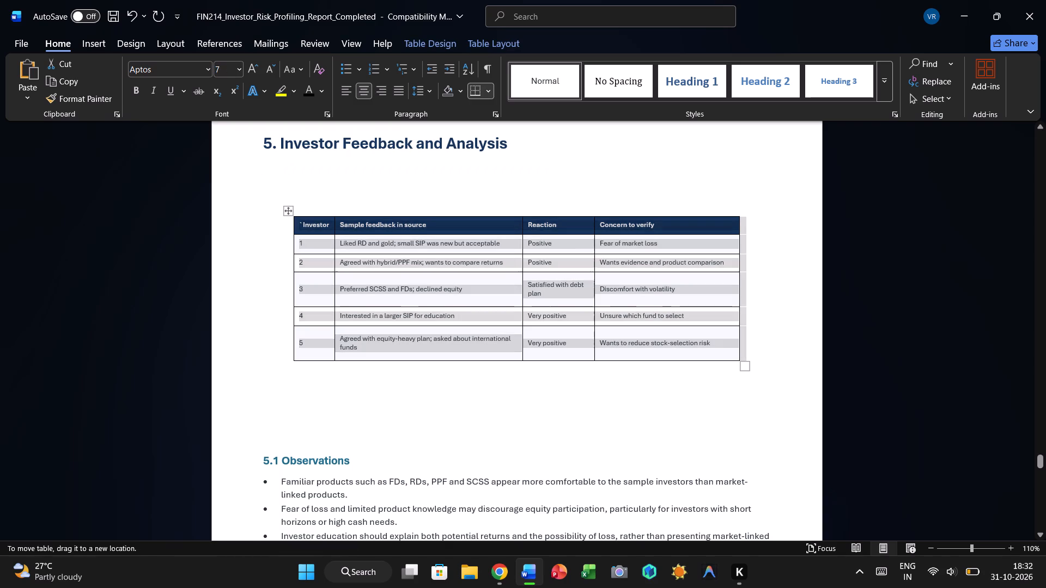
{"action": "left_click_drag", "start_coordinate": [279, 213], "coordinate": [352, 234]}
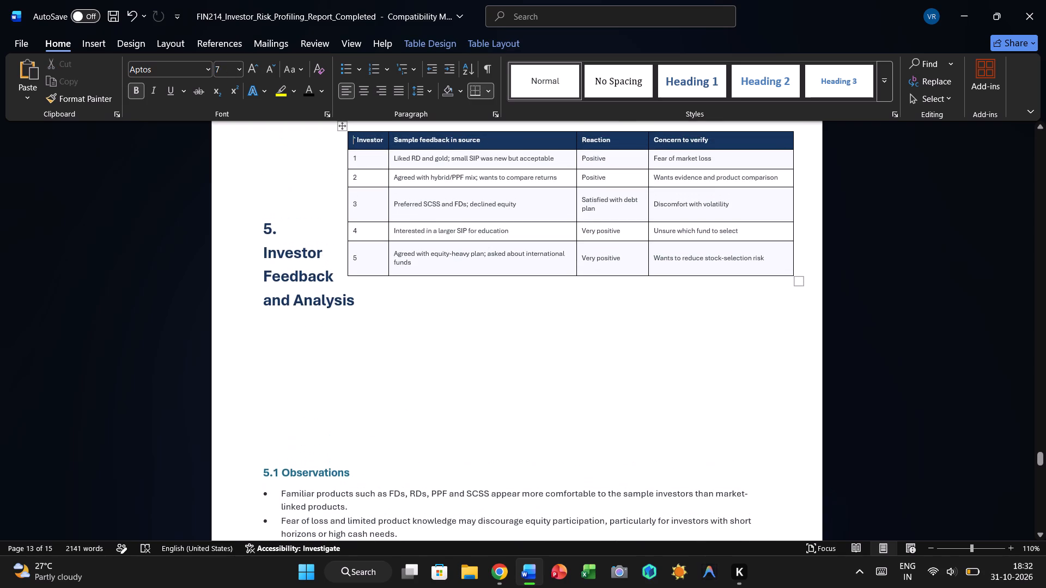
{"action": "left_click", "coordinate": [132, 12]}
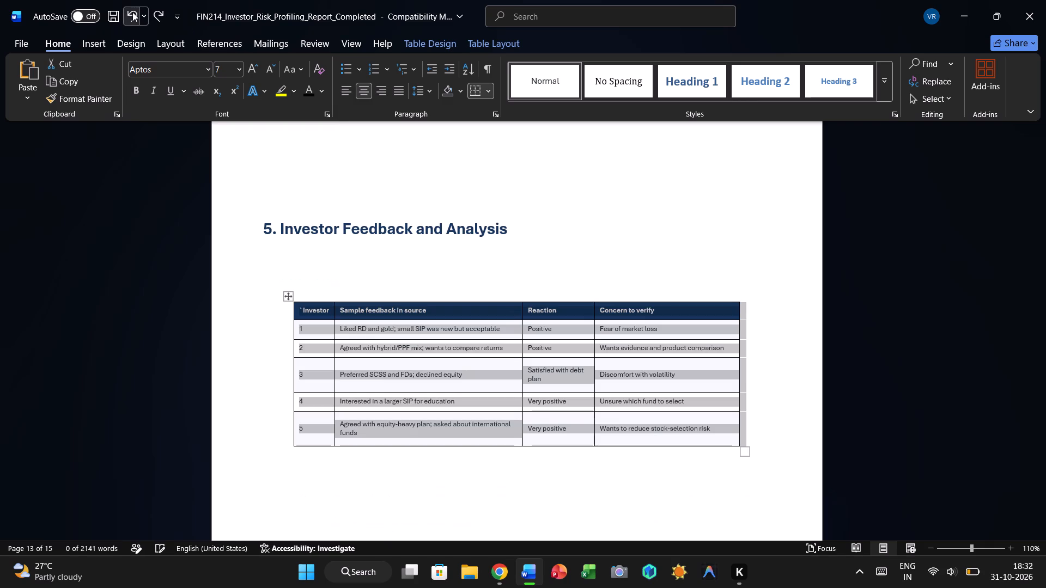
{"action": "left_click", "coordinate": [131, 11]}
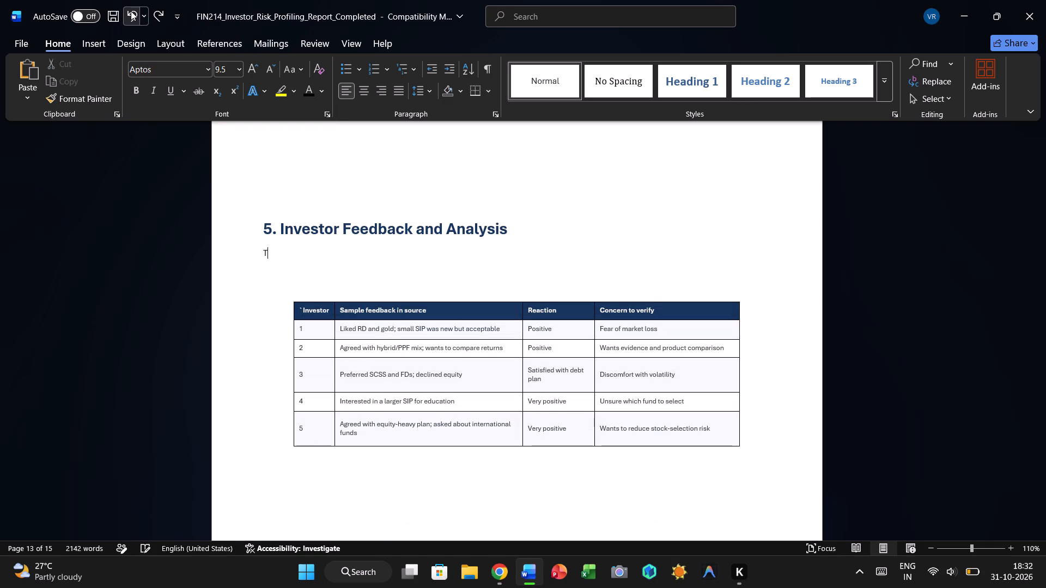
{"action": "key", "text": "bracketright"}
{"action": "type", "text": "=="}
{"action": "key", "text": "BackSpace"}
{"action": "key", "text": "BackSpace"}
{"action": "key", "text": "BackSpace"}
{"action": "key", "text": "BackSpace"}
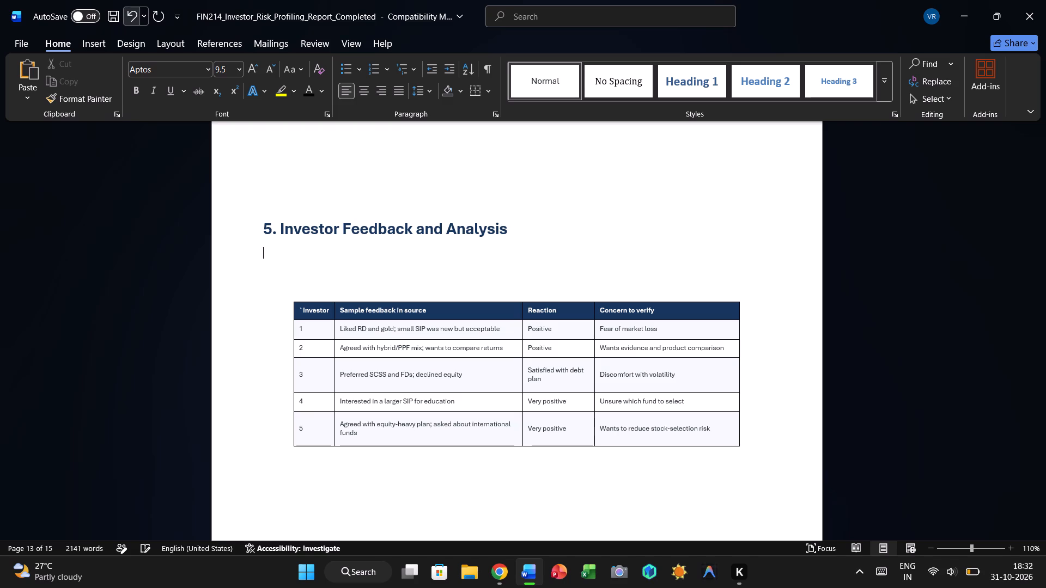
Write "All five investors found the recommendations understandable" on the empty line under the "5. Investor Feedback and Analysis" heading.
{"action": "type", "text": "ALL"}
{"action": "key", "text": "BackSpace"}
{"action": "key", "text": "BackSpace"}
{"action": "type", "text": "ll five"}
{"action": "key", "text": "space"}
{"action": "type", "text": "invest"}
{"action": "type", "text": "ors"}
{"action": "key", "text": "space"}
{"action": "type", "text": "found"}
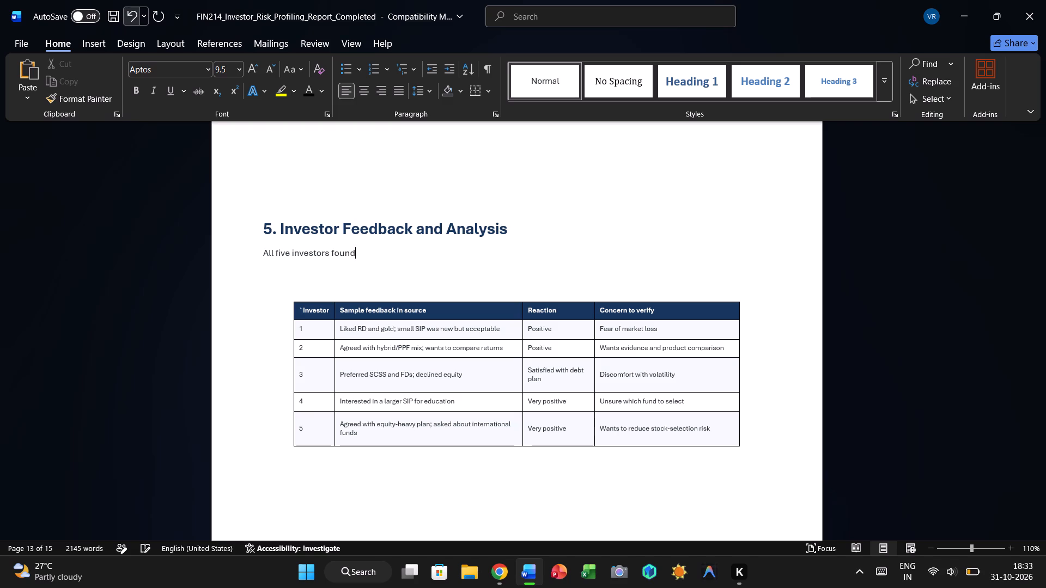
{"action": "key", "text": "space"}
{"action": "type", "text": "the re"}
{"action": "type", "text": "commen"}
{"action": "type", "text": "dations"}
{"action": "key", "text": "space"}
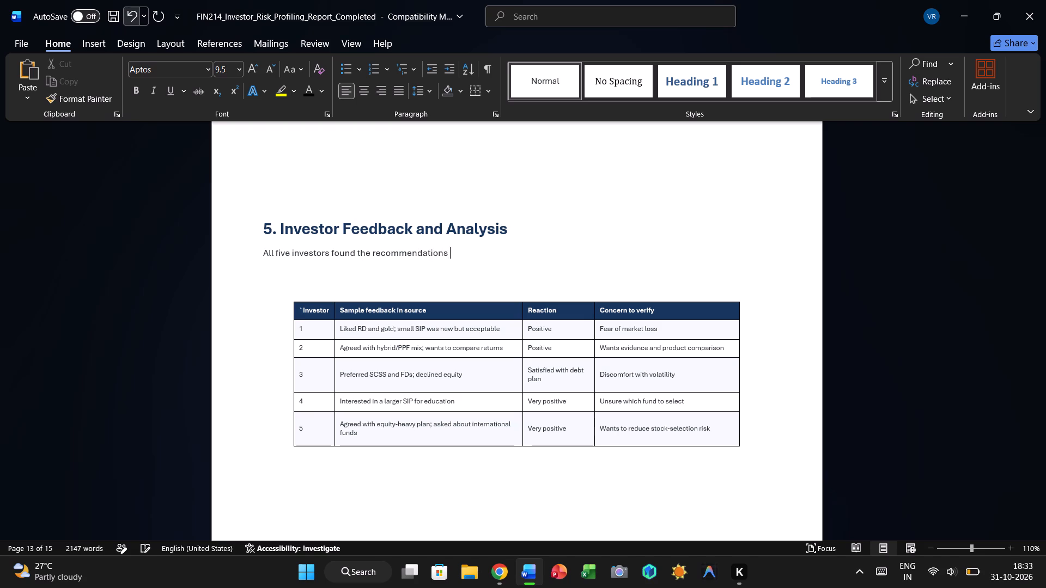
{"action": "type", "text": "un"}
{"action": "type", "text": "dersy"}
{"action": "key", "text": "BackSpace"}
{"action": "type", "text": "tandable"}
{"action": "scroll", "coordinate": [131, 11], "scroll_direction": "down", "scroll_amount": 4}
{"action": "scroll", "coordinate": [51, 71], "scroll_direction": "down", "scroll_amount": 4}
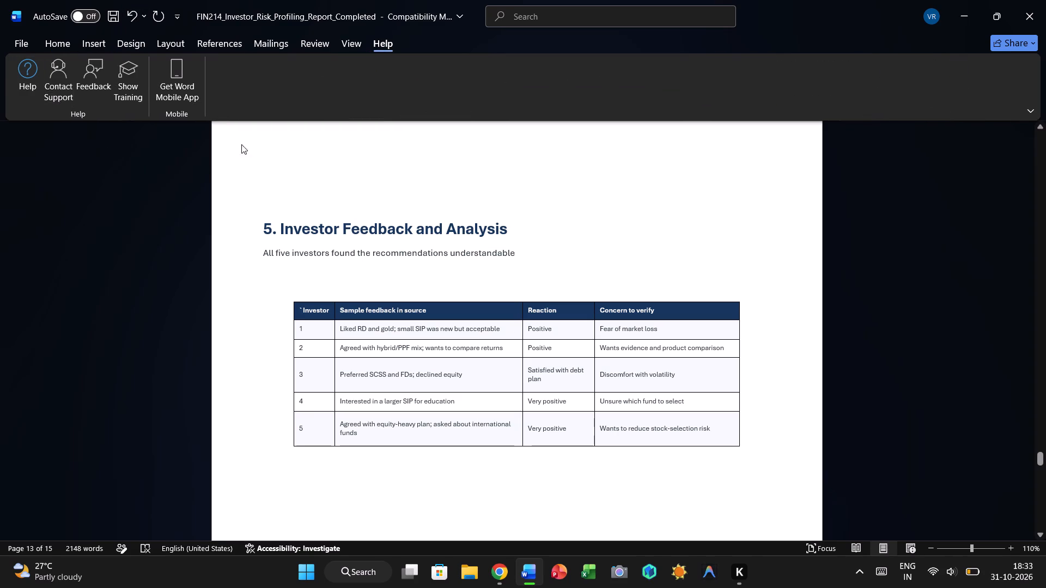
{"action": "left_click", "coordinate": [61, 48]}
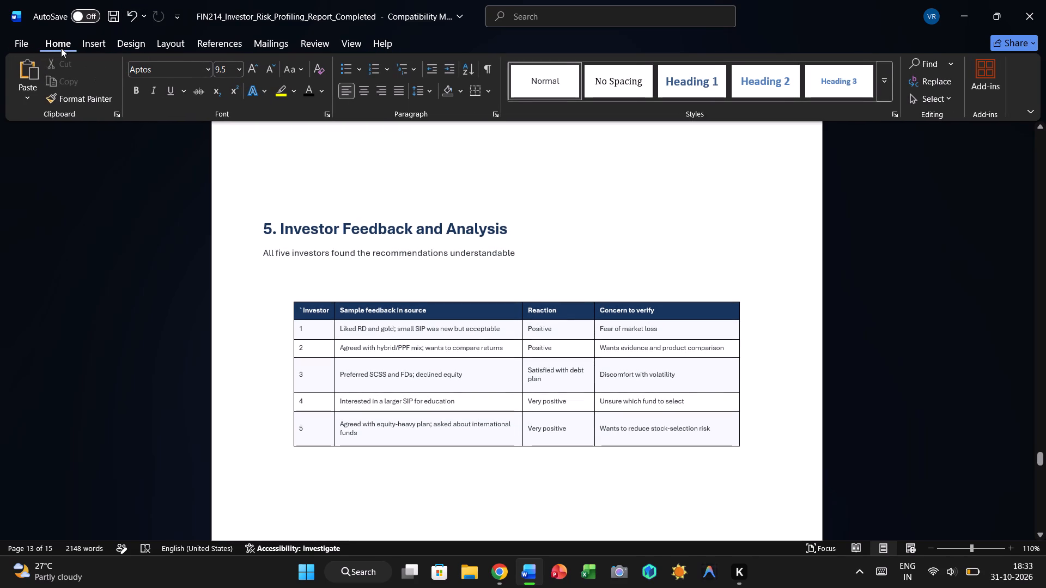
Remove the extra blank lines between the investor feedback table and the "5.1 Observations" heading.
{"action": "scroll", "coordinate": [332, 248], "scroll_direction": "up", "scroll_amount": 1}
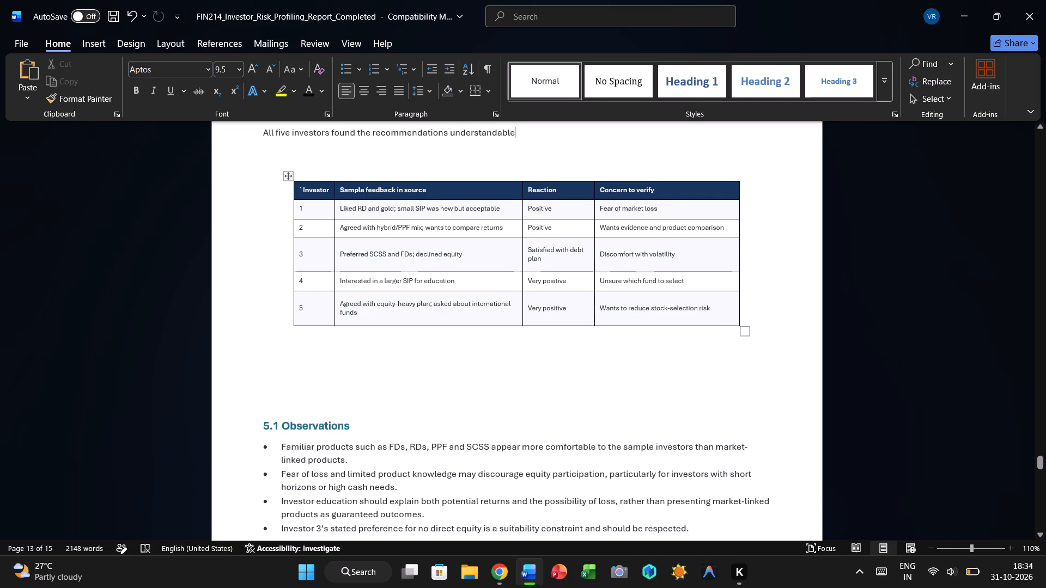
{"action": "scroll", "coordinate": [668, 207], "scroll_direction": "up", "scroll_amount": 1}
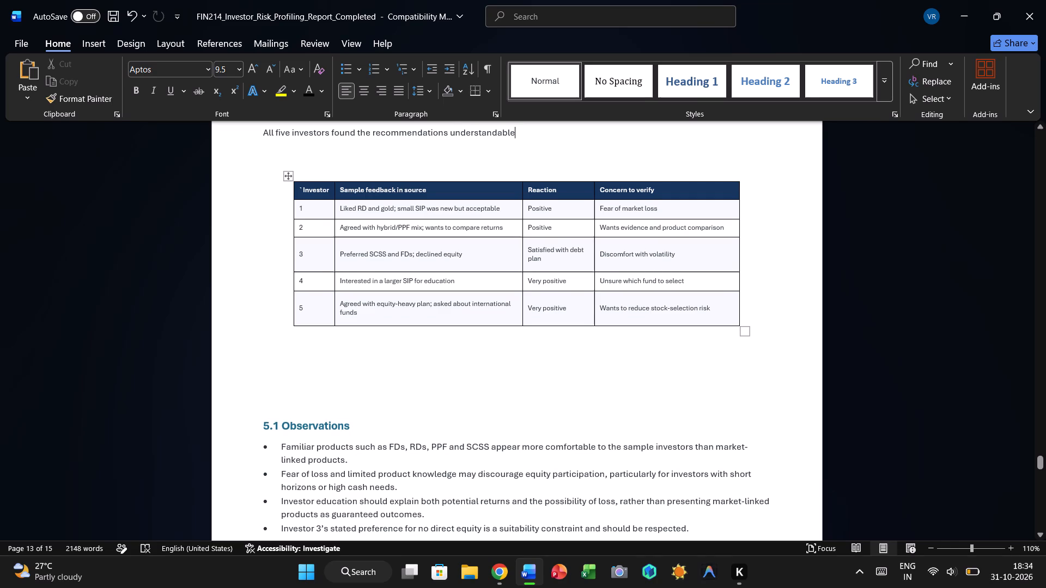
{"action": "scroll", "coordinate": [668, 207], "scroll_direction": "up", "scroll_amount": 1}
{"action": "scroll", "coordinate": [776, 210], "scroll_direction": "up", "scroll_amount": 2}
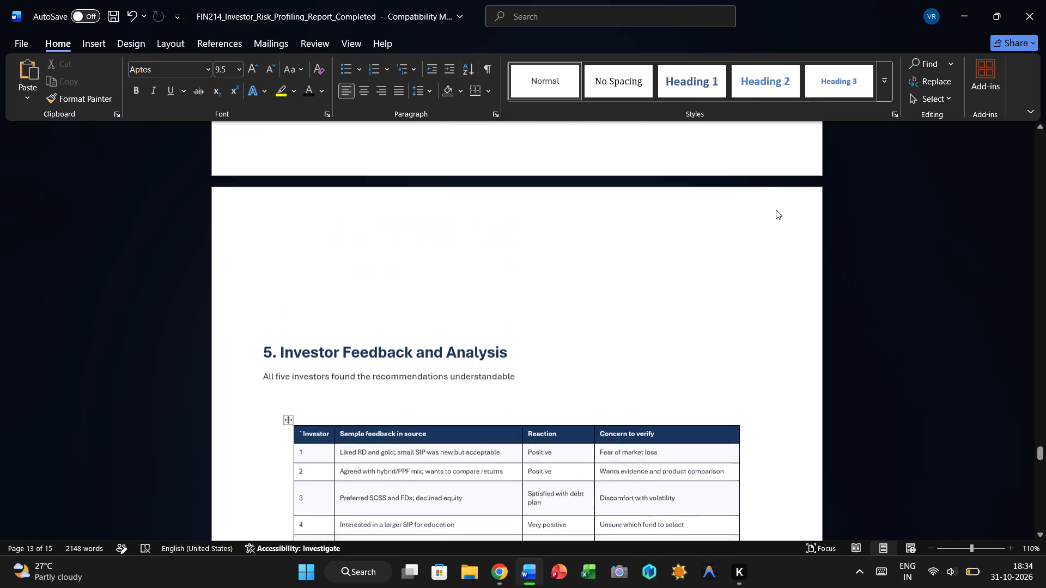
{"action": "scroll", "coordinate": [776, 210], "scroll_direction": "up", "scroll_amount": 1}
{"action": "scroll", "coordinate": [597, 302], "scroll_direction": "down", "scroll_amount": 1}
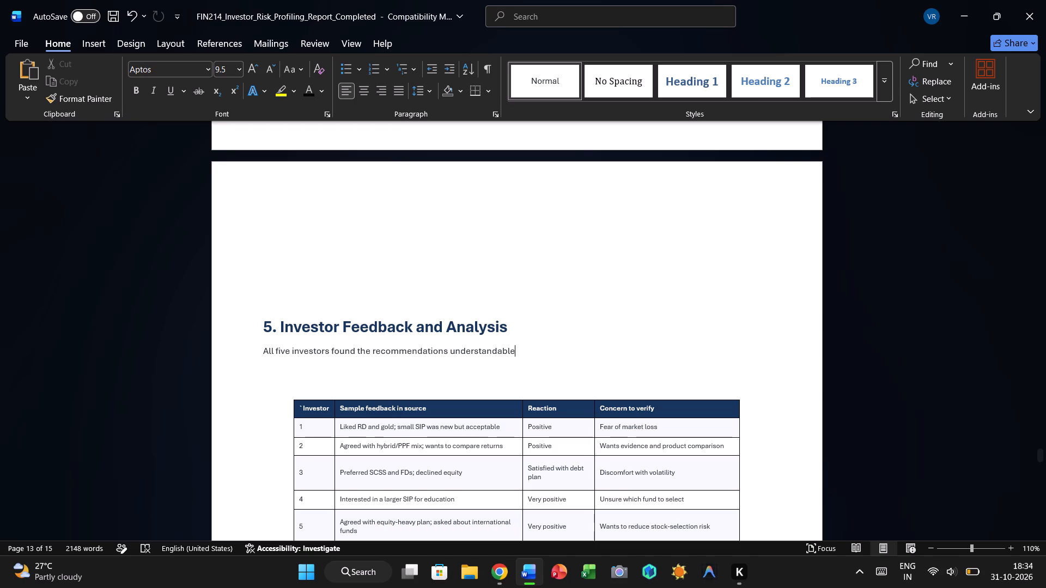
{"action": "scroll", "coordinate": [597, 302], "scroll_direction": "down", "scroll_amount": 1}
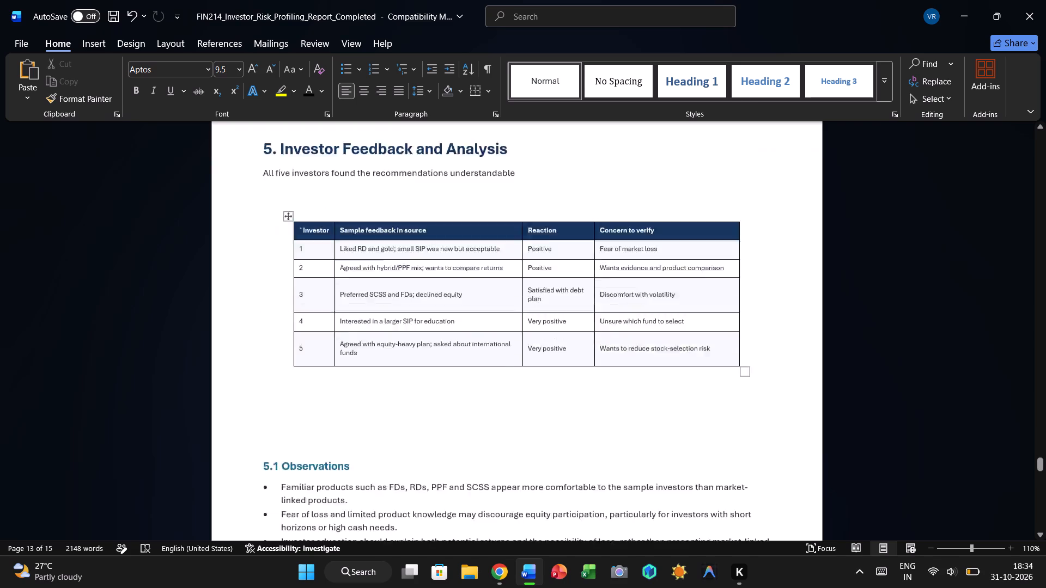
{"action": "scroll", "coordinate": [597, 302], "scroll_direction": "down", "scroll_amount": 3}
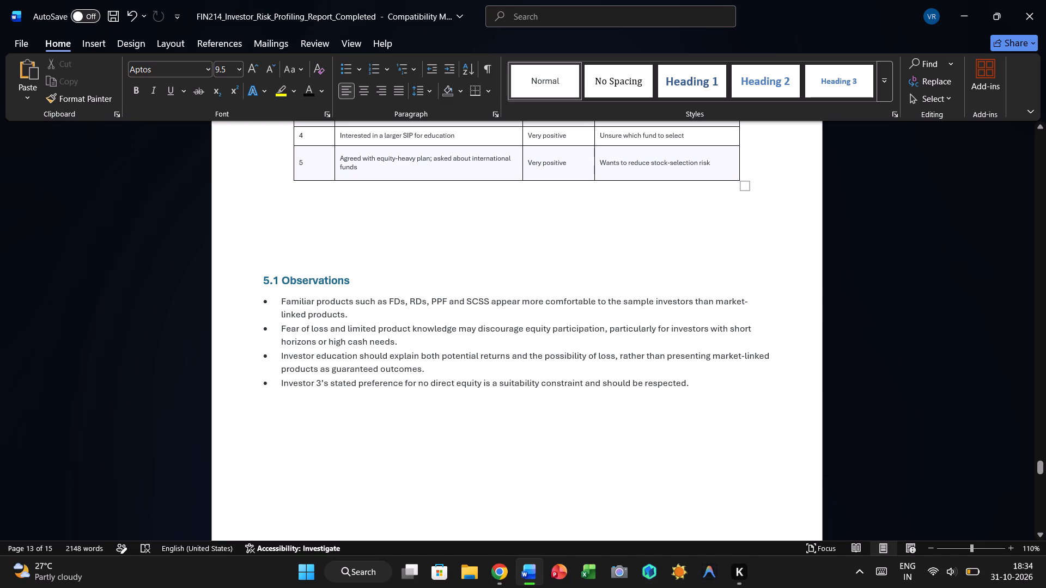
{"action": "scroll", "coordinate": [532, 304], "scroll_direction": "right", "scroll_amount": 1}
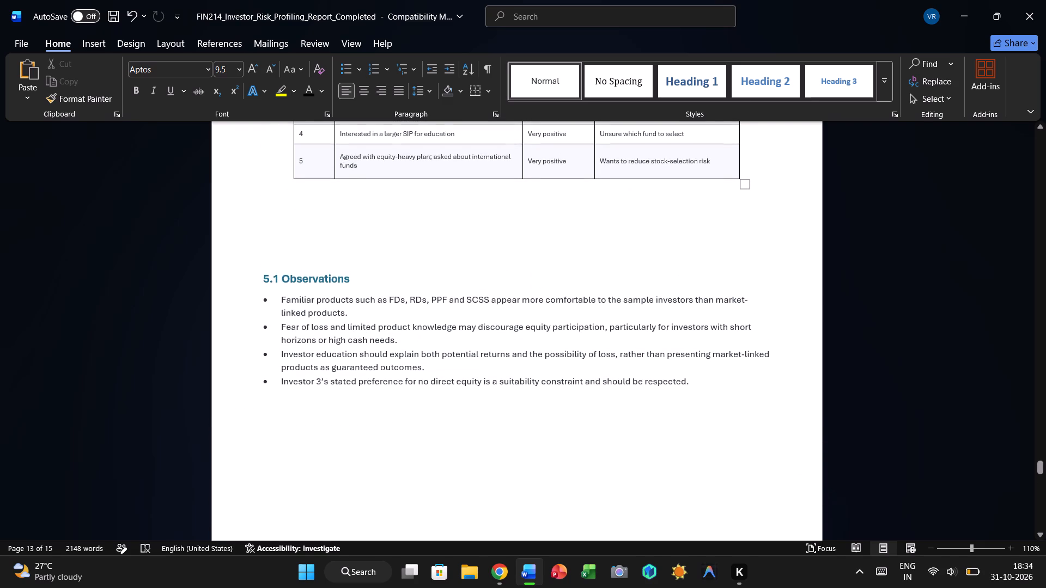
{"action": "left_click", "coordinate": [264, 274]}
{"action": "key", "text": "BackSpace"}
{"action": "key", "text": "BackSpace"}
{"action": "key", "text": "BackSpace"}
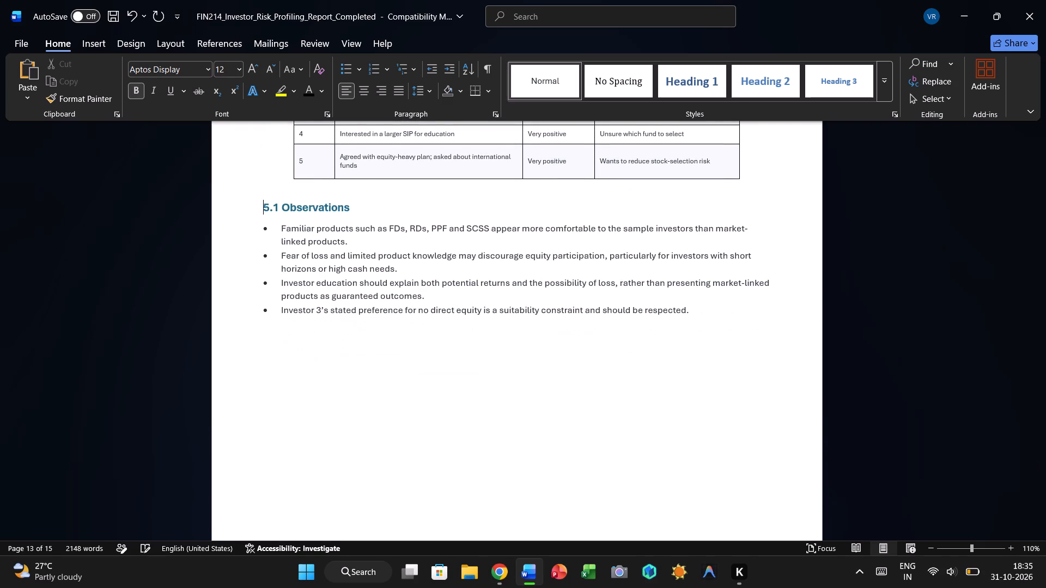
Remove the blank lines above the "5. Investor Feedback and Analysis" heading so it starts at the page's top margin.
{"action": "left_click", "coordinate": [297, 371]}
{"action": "scroll", "coordinate": [297, 371], "scroll_direction": "up", "scroll_amount": 1}
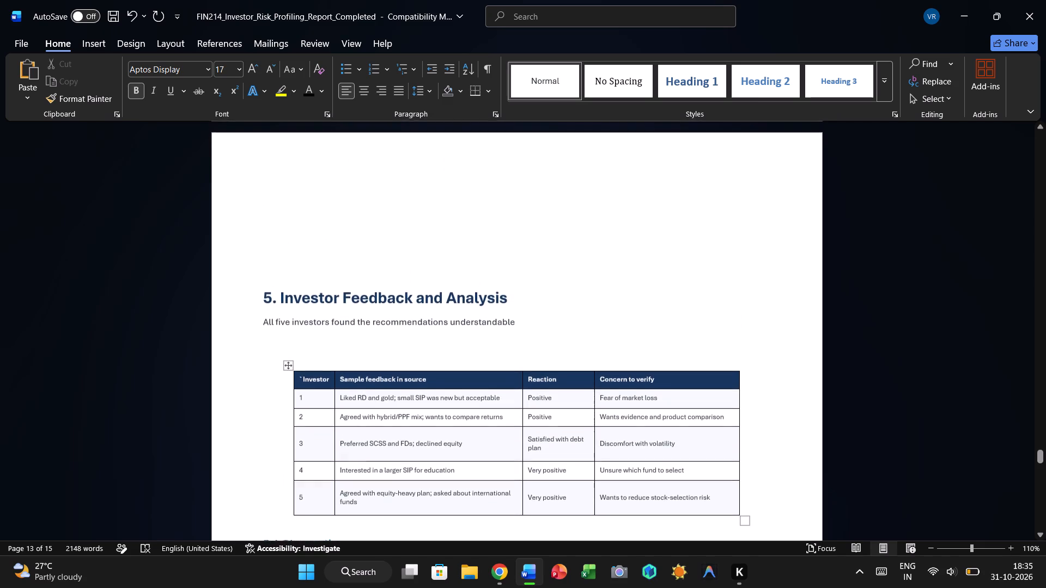
{"action": "scroll", "coordinate": [297, 371], "scroll_direction": "up", "scroll_amount": 1}
{"action": "left_click", "coordinate": [260, 345]}
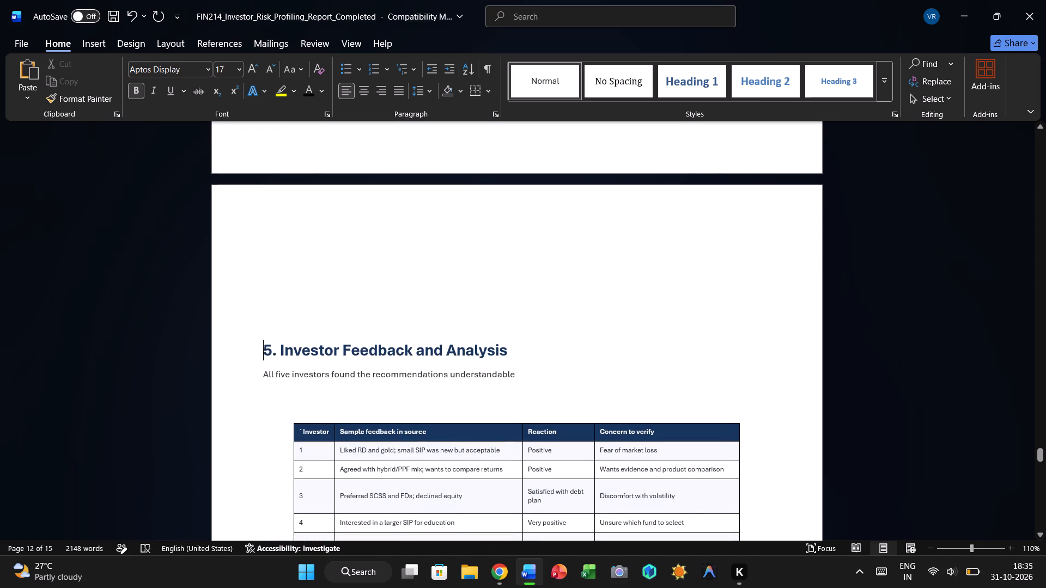
{"action": "key", "text": "BackSpace"}
{"action": "key", "text": "BackSpace"}
{"action": "key", "text": "BackSpace"}
Examine the page layout and spacing of the preceding investor photo page, section 4 and section 5 up to the observations list.
{"action": "scroll", "coordinate": [260, 345], "scroll_direction": "up", "scroll_amount": 1}
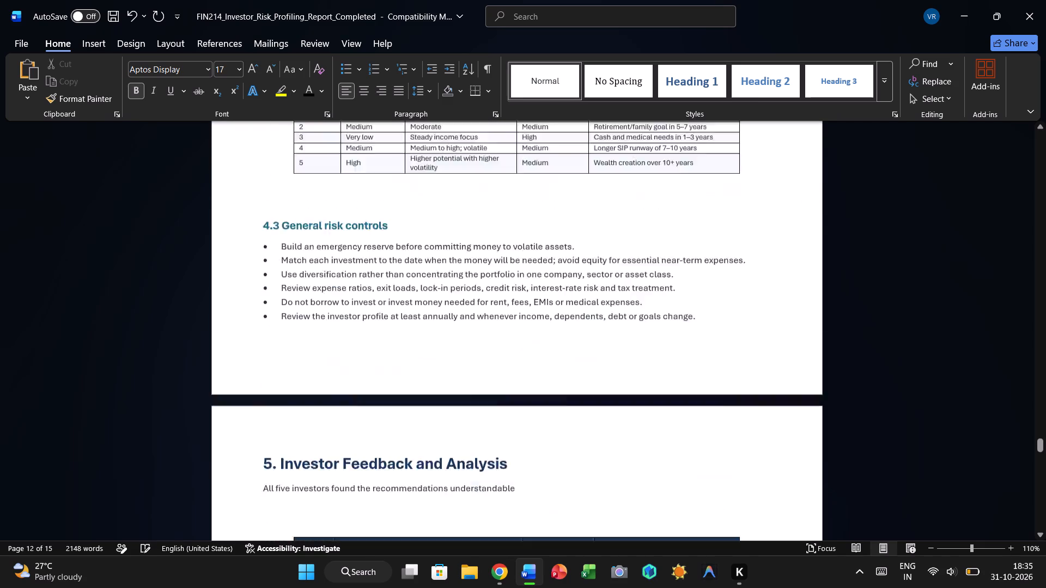
{"action": "scroll", "coordinate": [260, 345], "scroll_direction": "up", "scroll_amount": 5}
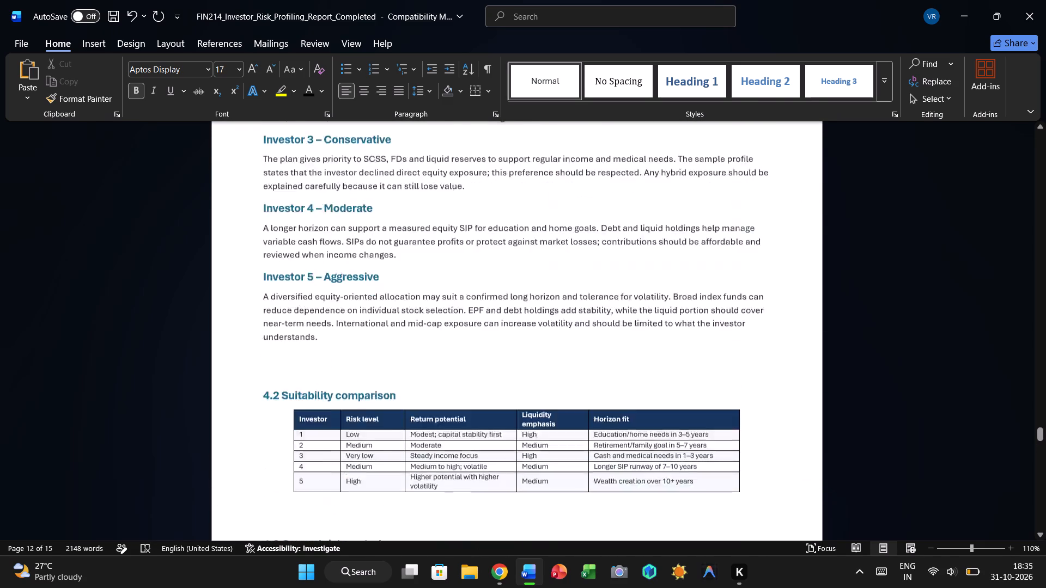
{"action": "scroll", "coordinate": [260, 345], "scroll_direction": "up", "scroll_amount": 4}
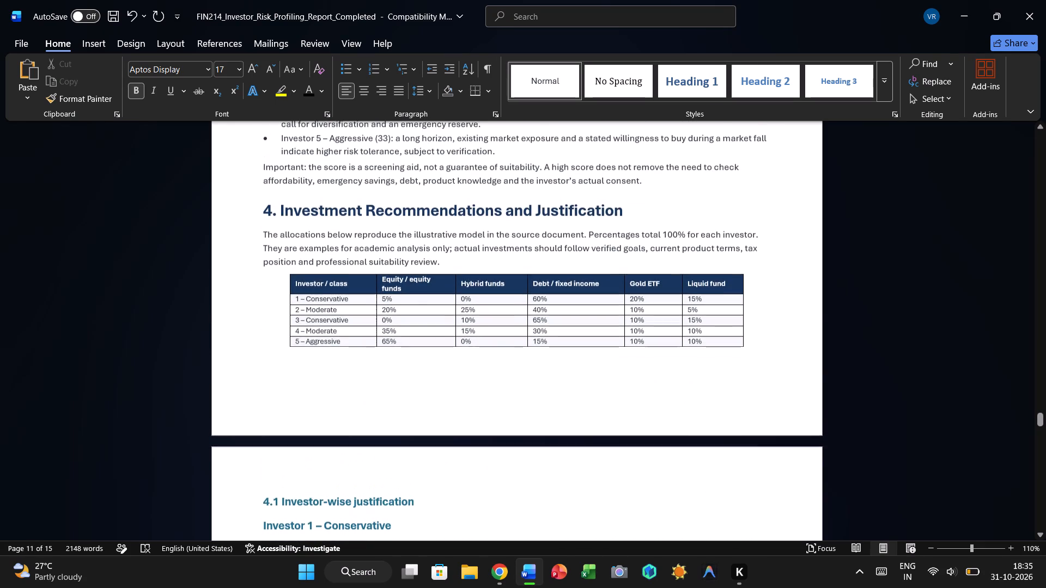
{"action": "scroll", "coordinate": [260, 345], "scroll_direction": "up", "scroll_amount": 3}
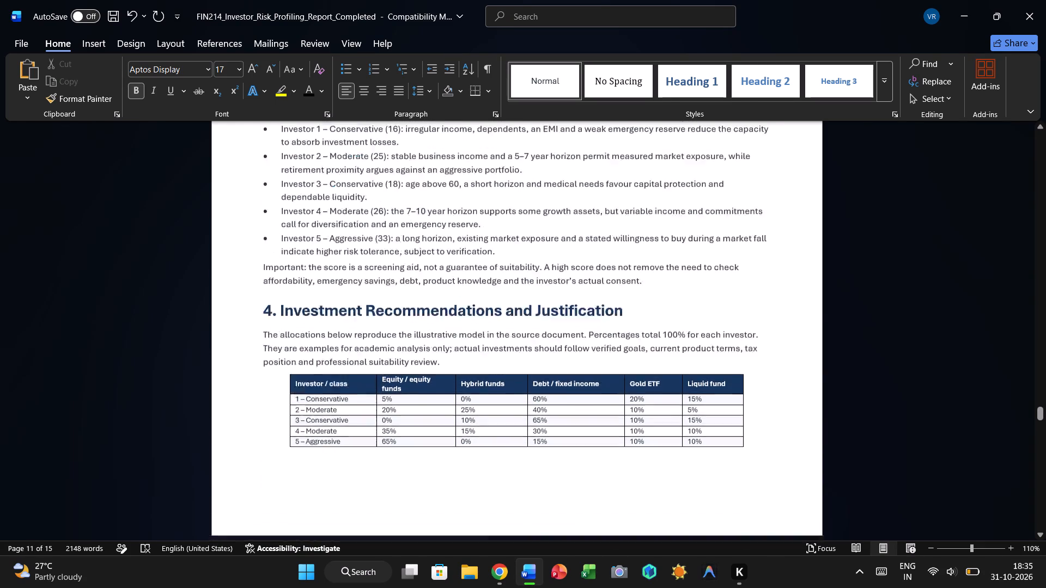
{"action": "scroll", "coordinate": [260, 345], "scroll_direction": "up", "scroll_amount": 9}
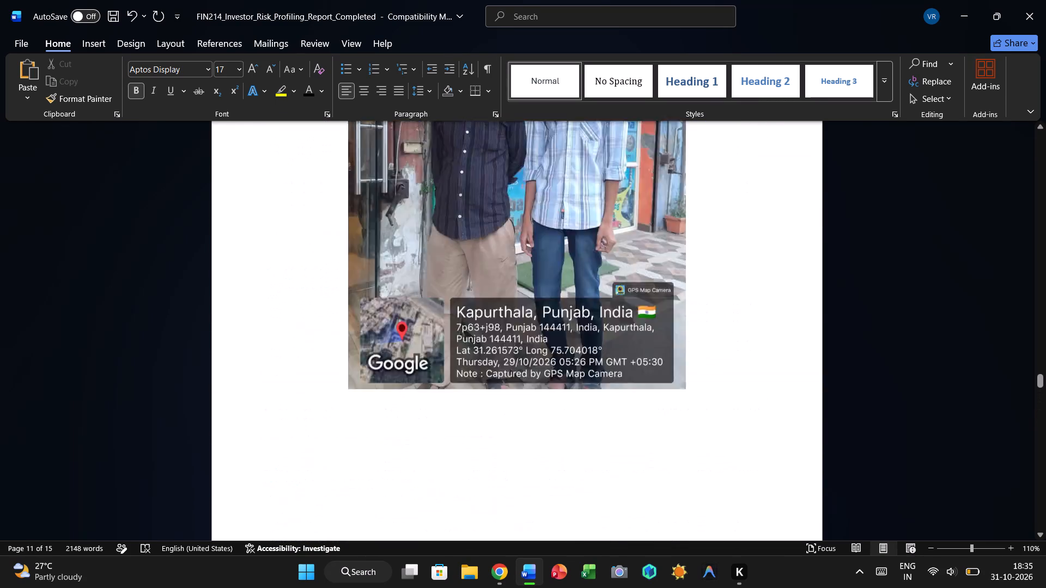
{"action": "scroll", "coordinate": [260, 345], "scroll_direction": "down", "scroll_amount": 13}
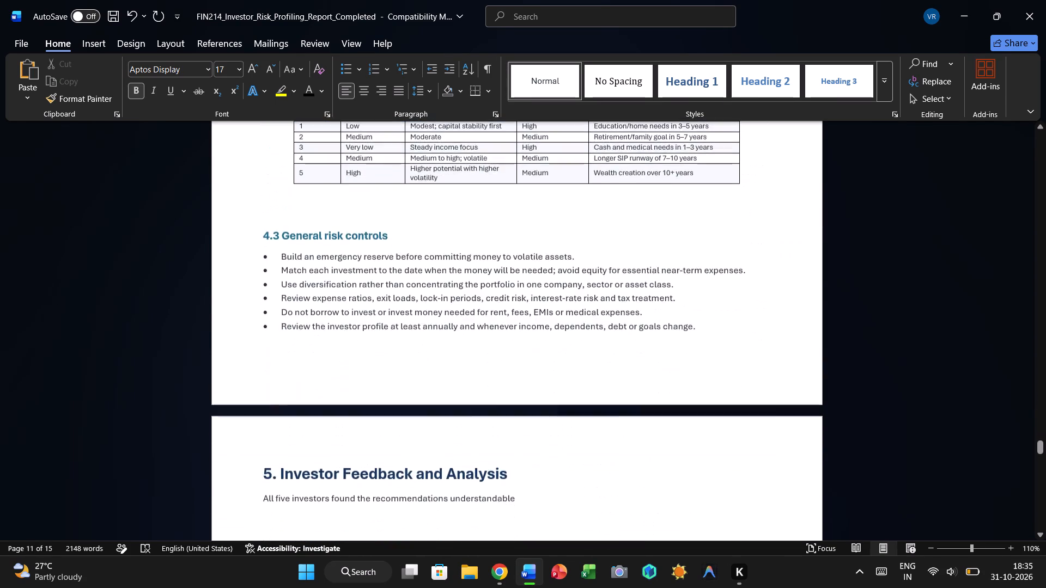
{"action": "scroll", "coordinate": [260, 345], "scroll_direction": "down", "scroll_amount": 1}
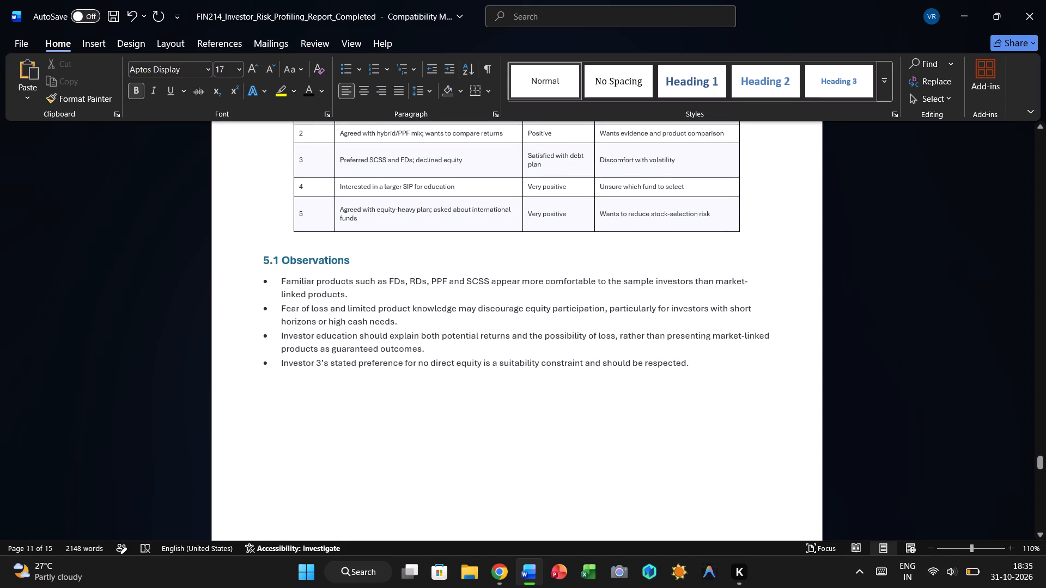
Copy the "5.1 Observations" heading.
{"action": "left_click", "coordinate": [265, 402]}
{"action": "left_click_drag", "start_coordinate": [354, 261], "coordinate": [258, 259]}
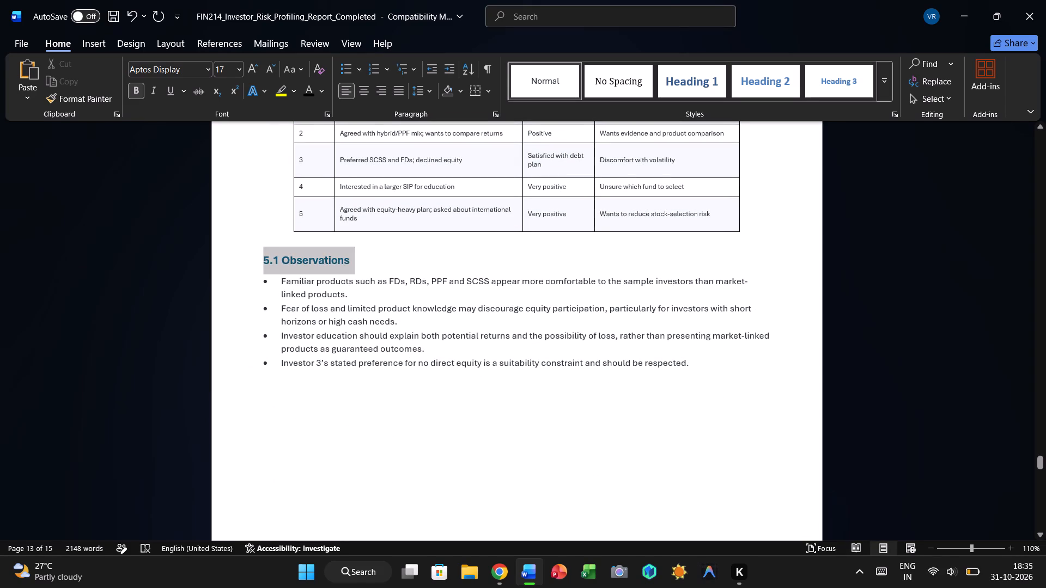
{"action": "left_click_drag", "start_coordinate": [258, 259], "coordinate": [258, 260]}
{"action": "key", "text": "ctrl+c"}
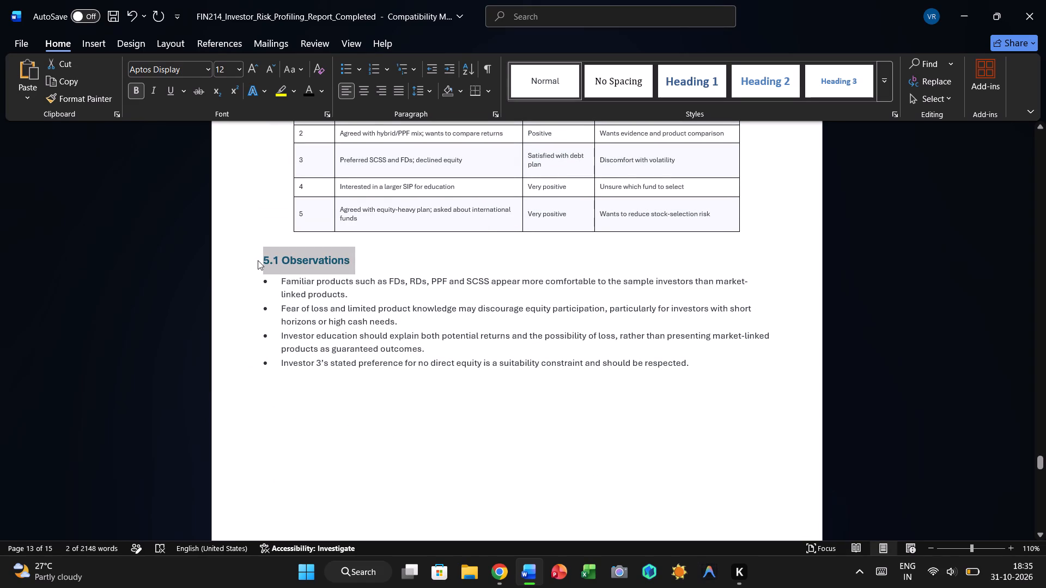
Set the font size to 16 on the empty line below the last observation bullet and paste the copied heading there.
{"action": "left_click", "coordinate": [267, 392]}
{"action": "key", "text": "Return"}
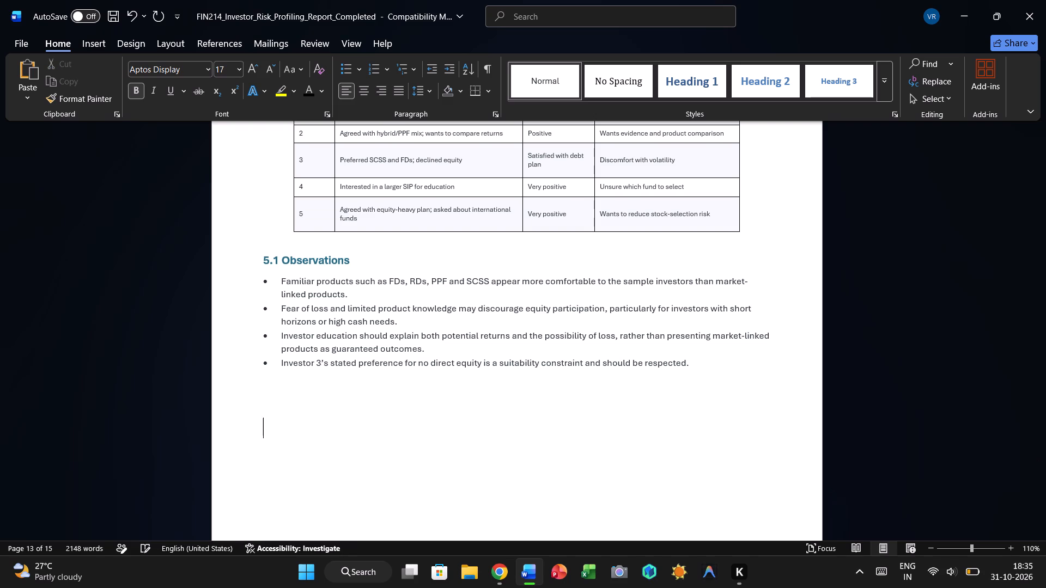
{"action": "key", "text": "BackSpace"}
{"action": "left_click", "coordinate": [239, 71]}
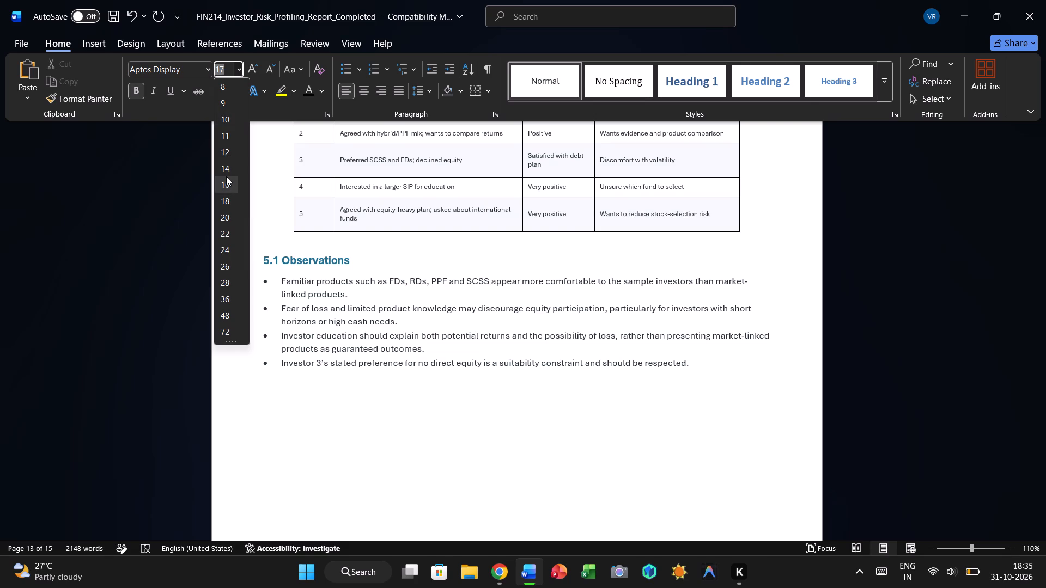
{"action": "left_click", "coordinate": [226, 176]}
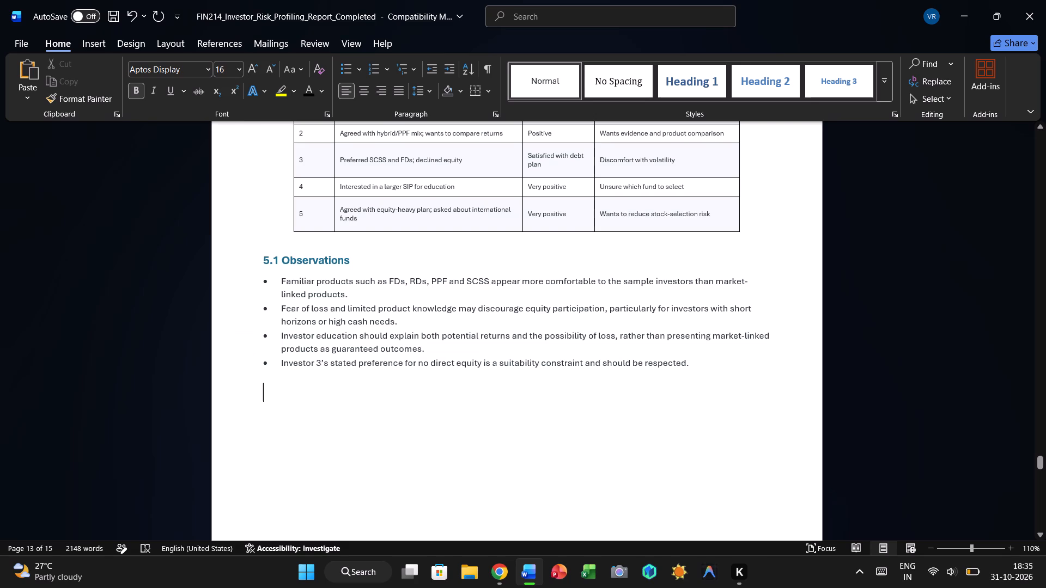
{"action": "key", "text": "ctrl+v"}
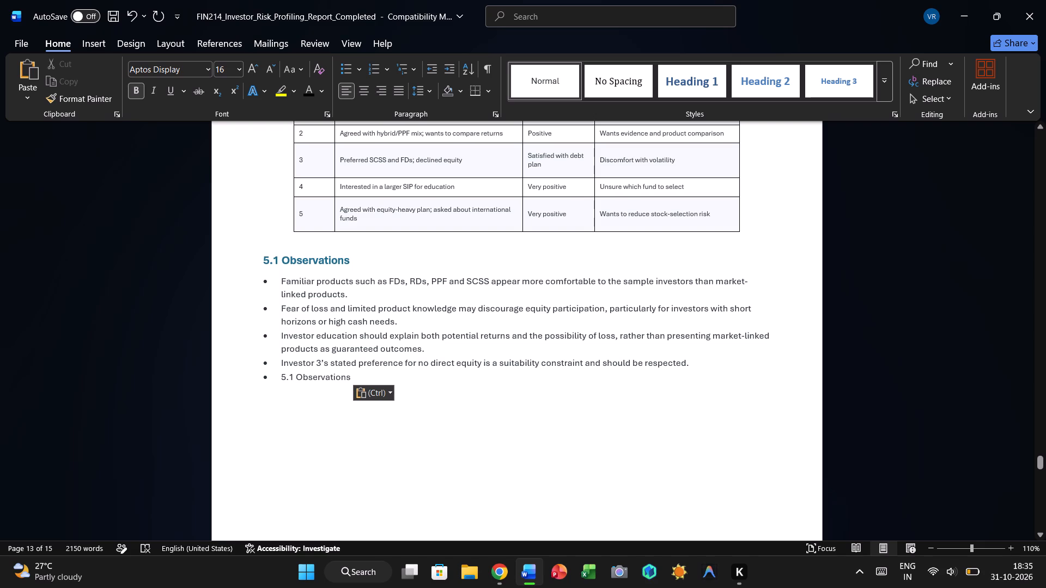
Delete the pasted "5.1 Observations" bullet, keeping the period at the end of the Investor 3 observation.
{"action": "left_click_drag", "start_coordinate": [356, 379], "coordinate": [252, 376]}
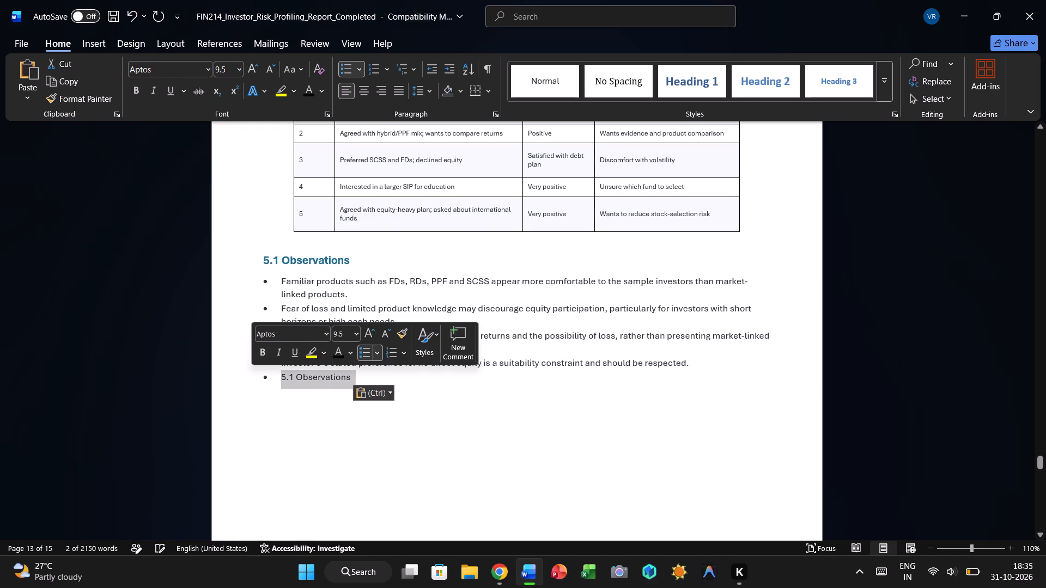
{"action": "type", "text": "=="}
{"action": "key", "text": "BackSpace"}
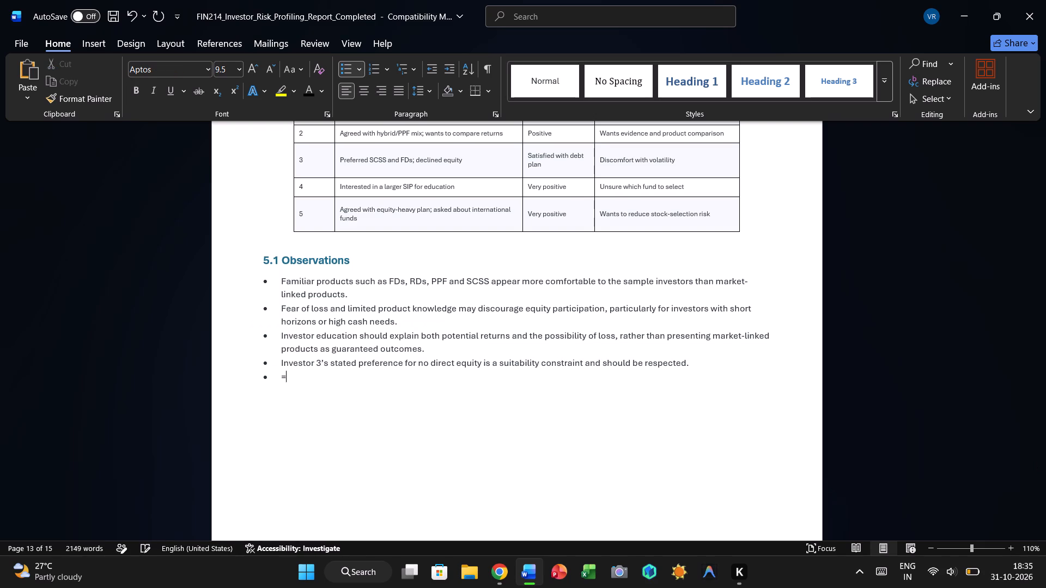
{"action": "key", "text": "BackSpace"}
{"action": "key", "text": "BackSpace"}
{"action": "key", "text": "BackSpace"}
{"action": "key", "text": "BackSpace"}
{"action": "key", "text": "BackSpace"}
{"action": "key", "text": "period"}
Add an unbulleted empty line after the last observation and paste the copied "5.1 Observations" heading lower in the blank space.
{"action": "key", "text": "Return"}
{"action": "key", "text": "BackSpace"}
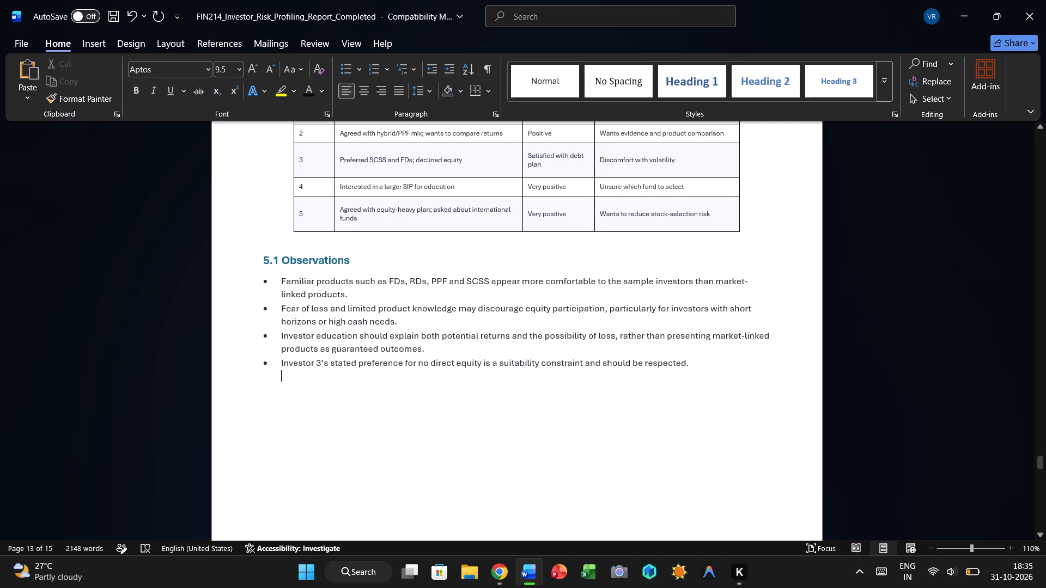
{"action": "left_click", "coordinate": [351, 464]}
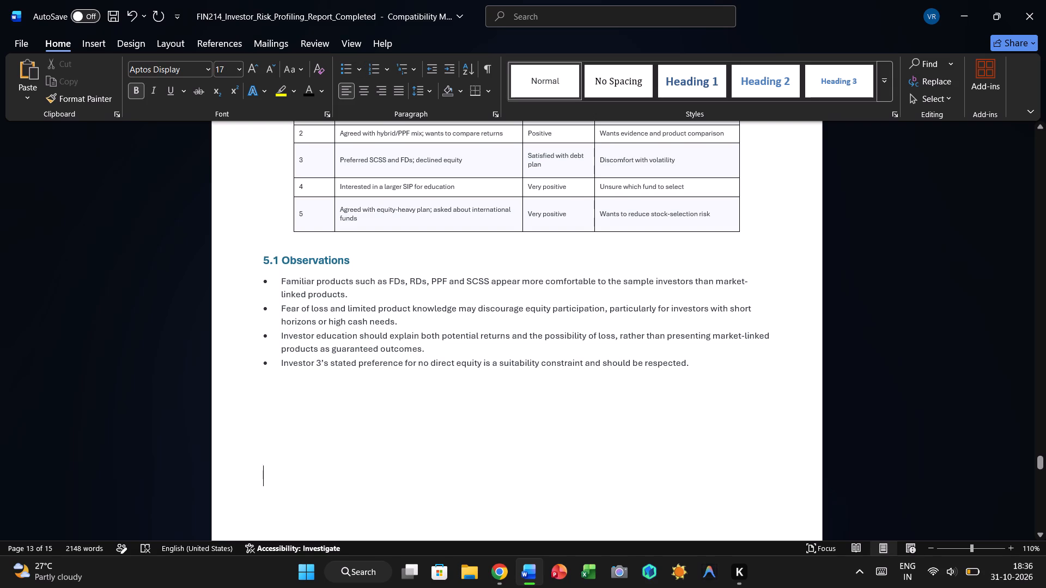
{"action": "key", "text": "h"}
{"action": "key", "text": "BackSpace"}
{"action": "key", "text": "BackSpace"}
{"action": "key", "text": "ctrl+v"}
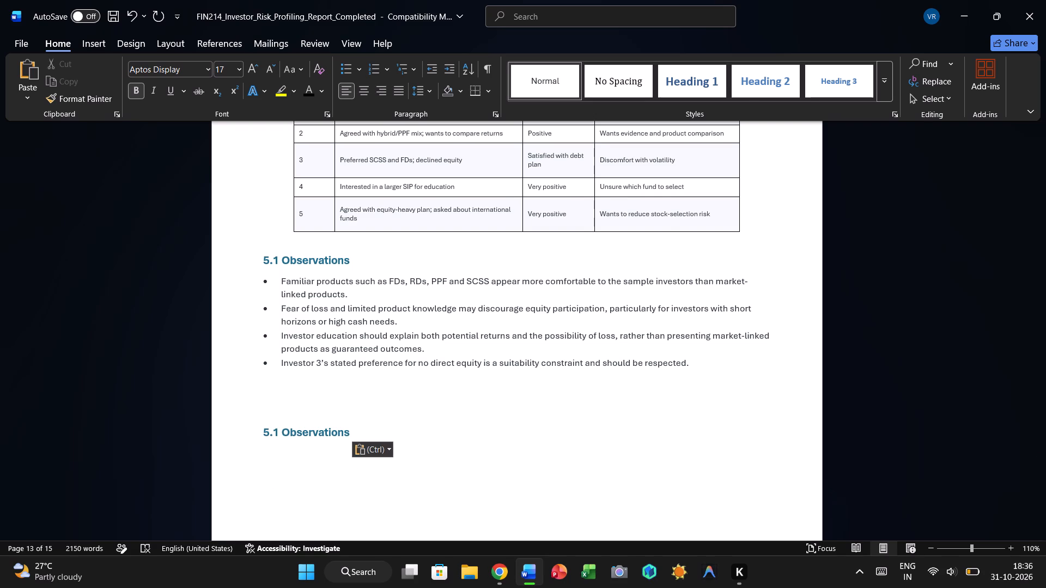
Place the insertion point directly before the "6. Key Learnings" heading.
{"action": "scroll", "coordinate": [351, 464], "scroll_direction": "down", "scroll_amount": 3}
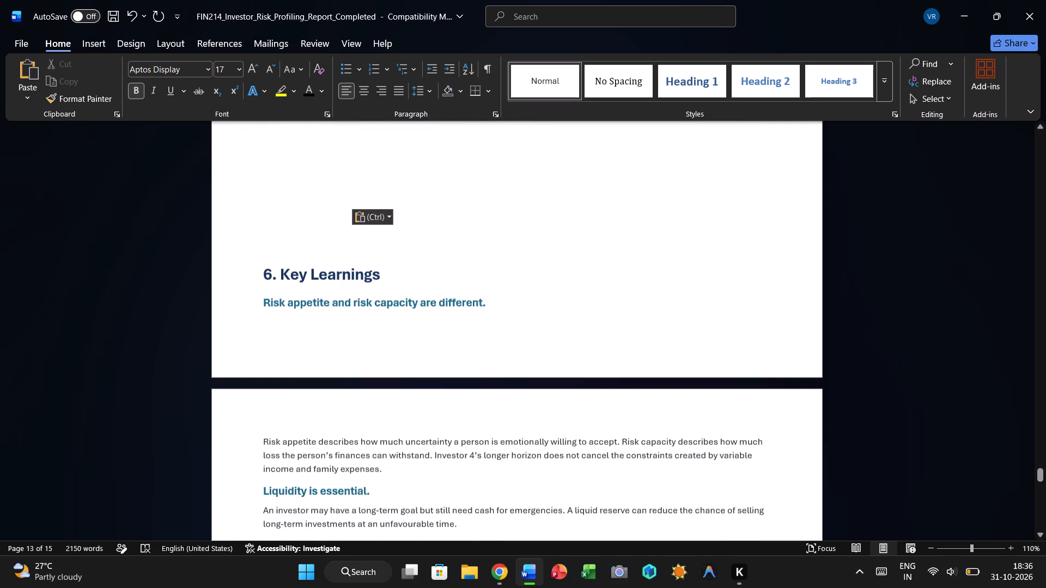
{"action": "scroll", "coordinate": [351, 464], "scroll_direction": "down", "scroll_amount": 1}
{"action": "left_click", "coordinate": [262, 268]}
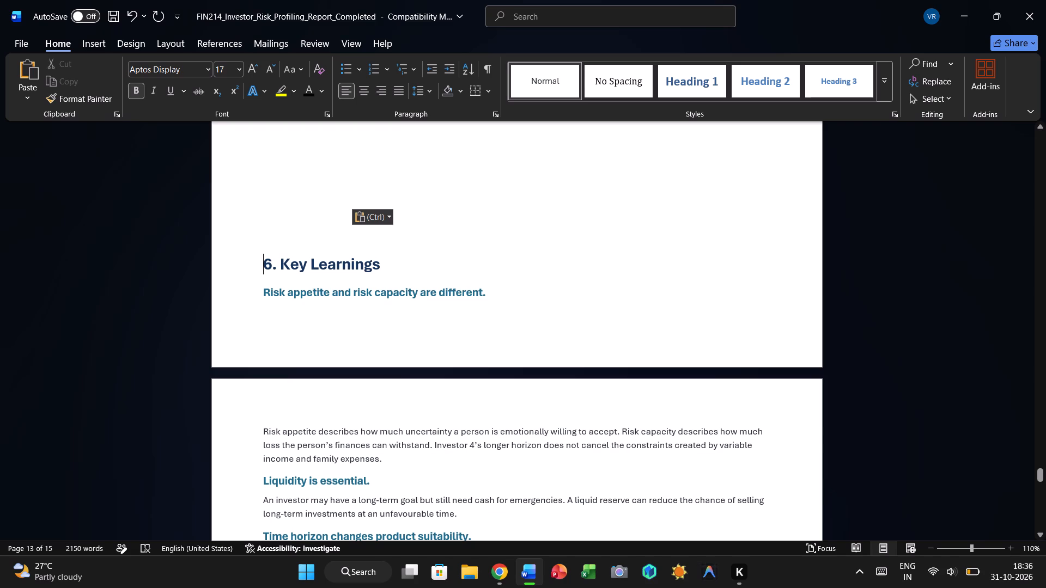
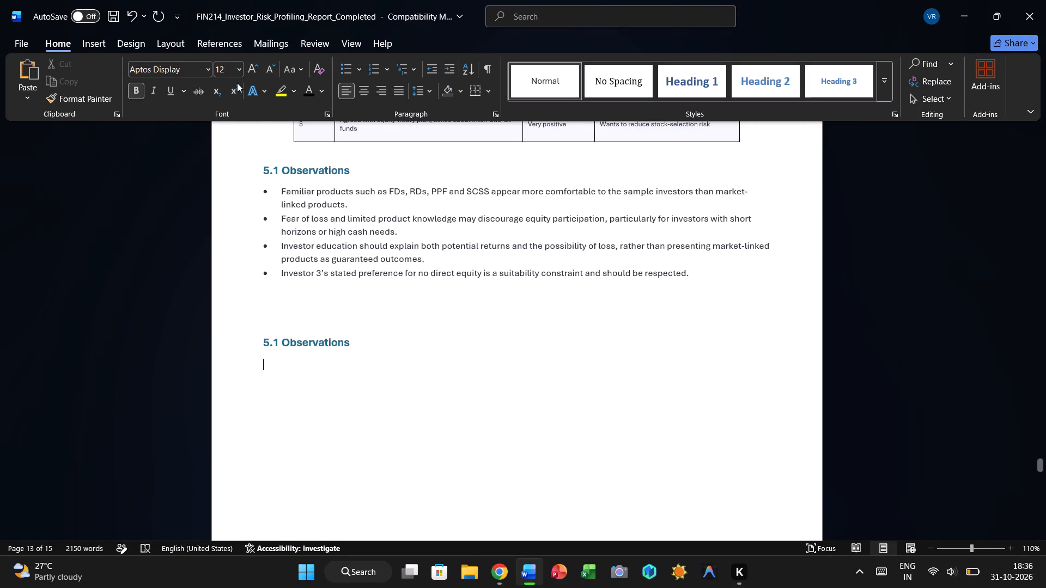
Turn off bold and start a round-bullet list on the empty line below the second "5.1 Observations" heading.
{"action": "left_click", "coordinate": [133, 90]}
{"action": "left_click", "coordinate": [360, 69]}
{"action": "left_click", "coordinate": [385, 120]}
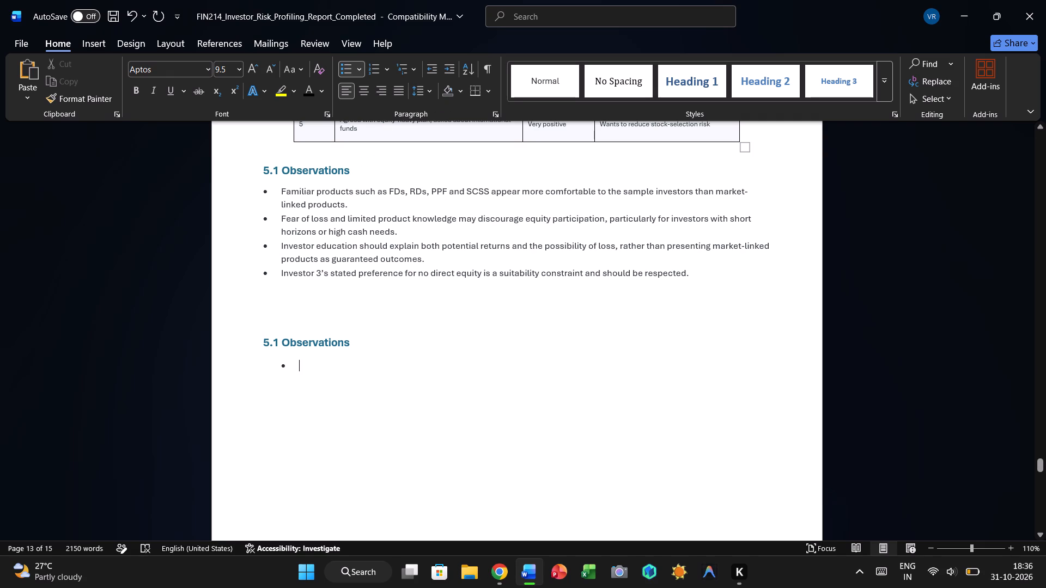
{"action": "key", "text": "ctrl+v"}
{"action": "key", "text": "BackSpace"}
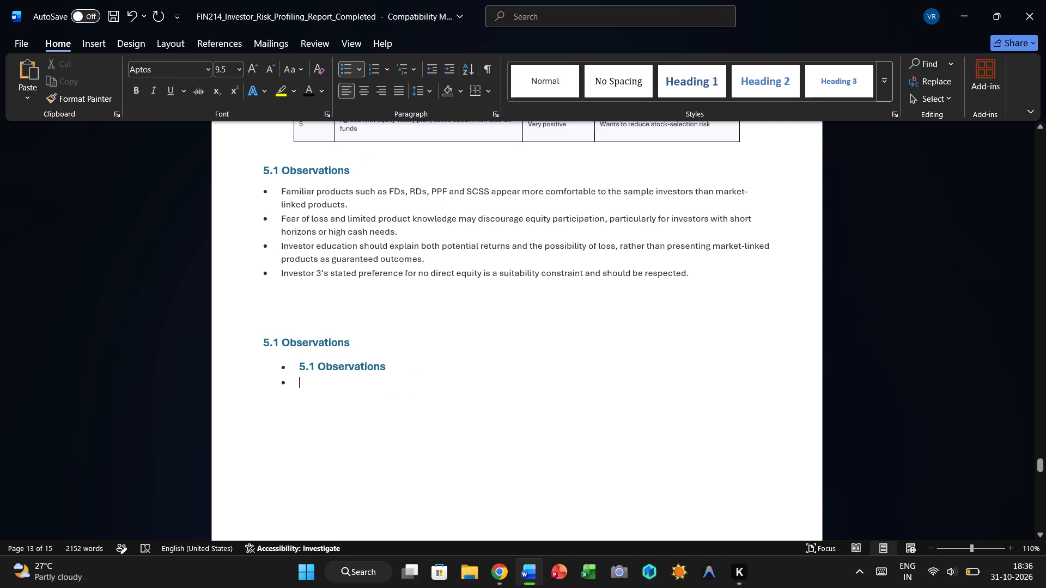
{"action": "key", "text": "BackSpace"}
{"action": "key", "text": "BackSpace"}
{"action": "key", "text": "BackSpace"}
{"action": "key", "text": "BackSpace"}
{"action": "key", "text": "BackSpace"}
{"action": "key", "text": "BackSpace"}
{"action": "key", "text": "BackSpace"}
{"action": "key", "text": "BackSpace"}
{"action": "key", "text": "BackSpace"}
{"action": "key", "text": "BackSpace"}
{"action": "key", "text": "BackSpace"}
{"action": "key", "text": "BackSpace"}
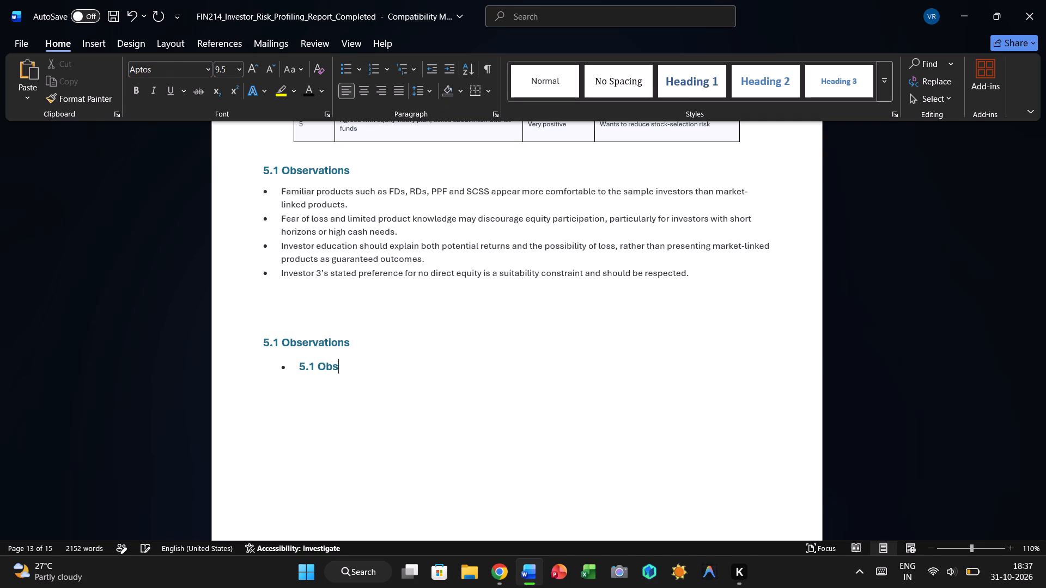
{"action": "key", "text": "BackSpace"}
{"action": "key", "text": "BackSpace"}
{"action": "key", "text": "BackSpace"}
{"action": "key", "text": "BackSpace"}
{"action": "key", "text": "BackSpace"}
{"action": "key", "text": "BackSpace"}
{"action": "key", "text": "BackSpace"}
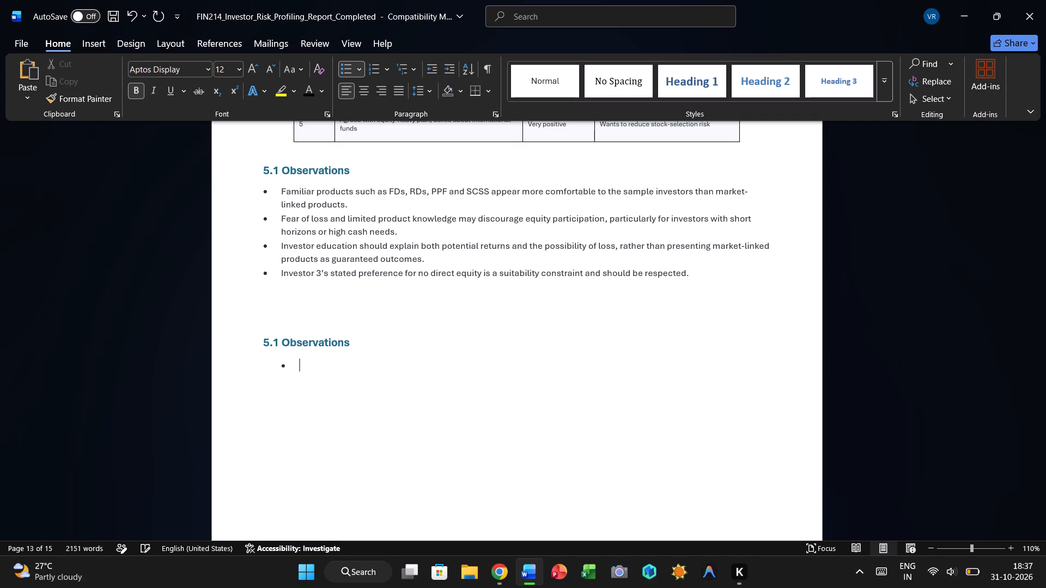
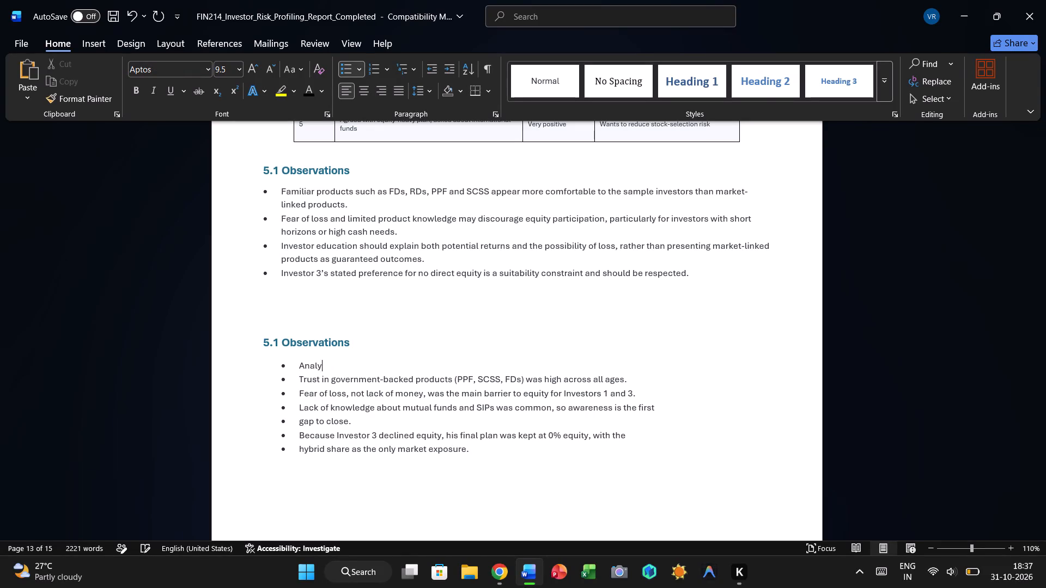
Delete the partly written "Analy" bullet below the second "5.1 Observations" heading.
{"action": "key", "text": "BackSpace"}
{"action": "key", "text": "BackSpace"}
{"action": "key", "text": "BackSpace"}
{"action": "key", "text": "BackSpace"}
{"action": "key", "text": "BackSpace"}
{"action": "key", "text": "BackSpace"}
{"action": "key", "text": "BackSpace"}
{"action": "key", "text": "BackSpace"}
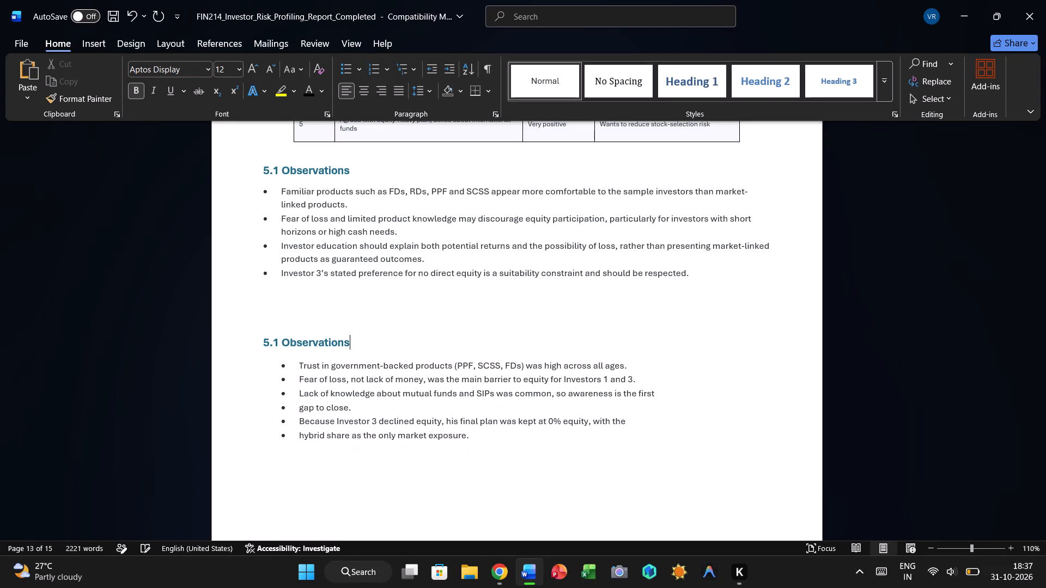
Replace the text of the second "5.1 Observations" heading with "Analysis".
{"action": "key", "text": "BackSpace"}
{"action": "key", "text": "BackSpace"}
{"action": "key", "text": "BackSpace"}
{"action": "key", "text": "BackSpace"}
{"action": "key", "text": "BackSpace"}
{"action": "key", "text": "BackSpace"}
{"action": "key", "text": "BackSpace"}
{"action": "key", "text": "BackSpace"}
{"action": "key", "text": "BackSpace"}
{"action": "key", "text": "BackSpace"}
{"action": "key", "text": "BackSpace"}
{"action": "key", "text": "BackSpace"}
{"action": "key", "text": "BackSpace"}
{"action": "key", "text": "BackSpace"}
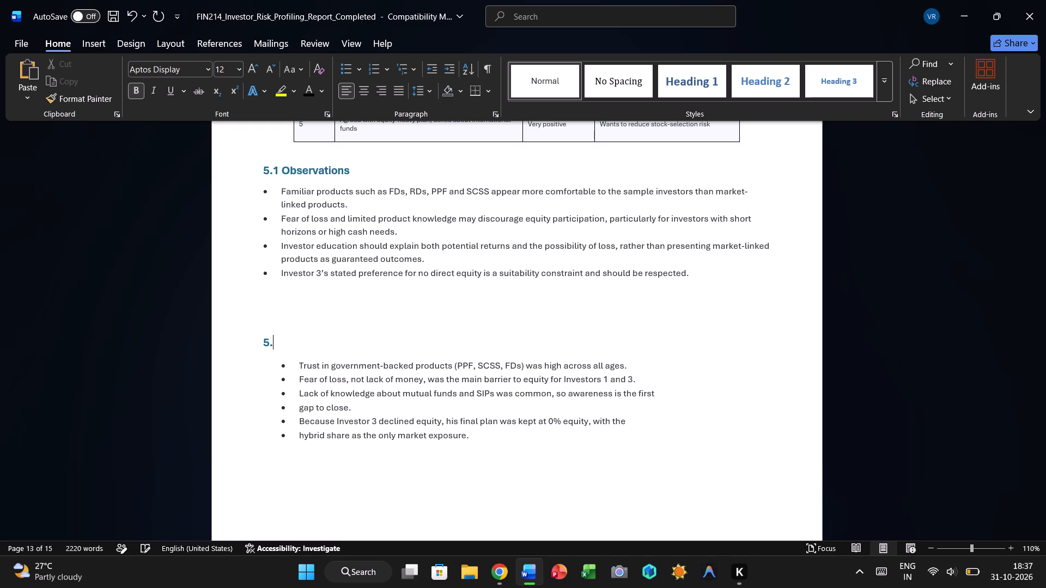
{"action": "key", "text": "BackSpace"}
{"action": "key", "text": "BackSpace"}
{"action": "key", "text": "a"}
{"action": "type", "text": "na"}
{"action": "type", "text": "lysis"}
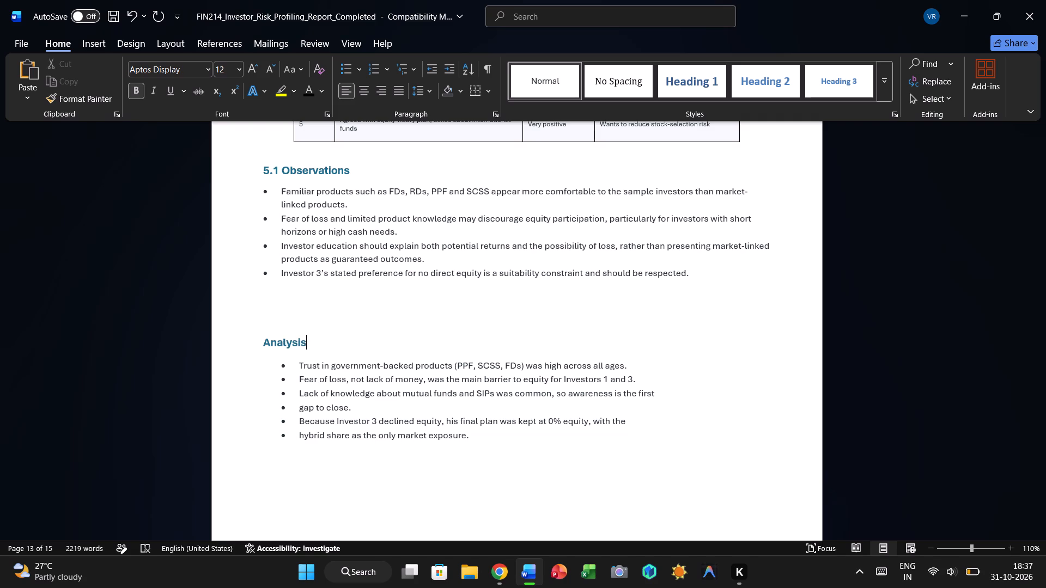
Number the "Analysis" heading as 5.2, with a space between the number and the title.
{"action": "left_click", "coordinate": [261, 344]}
{"action": "type", "text": "5."}
{"action": "key", "text": "3"}
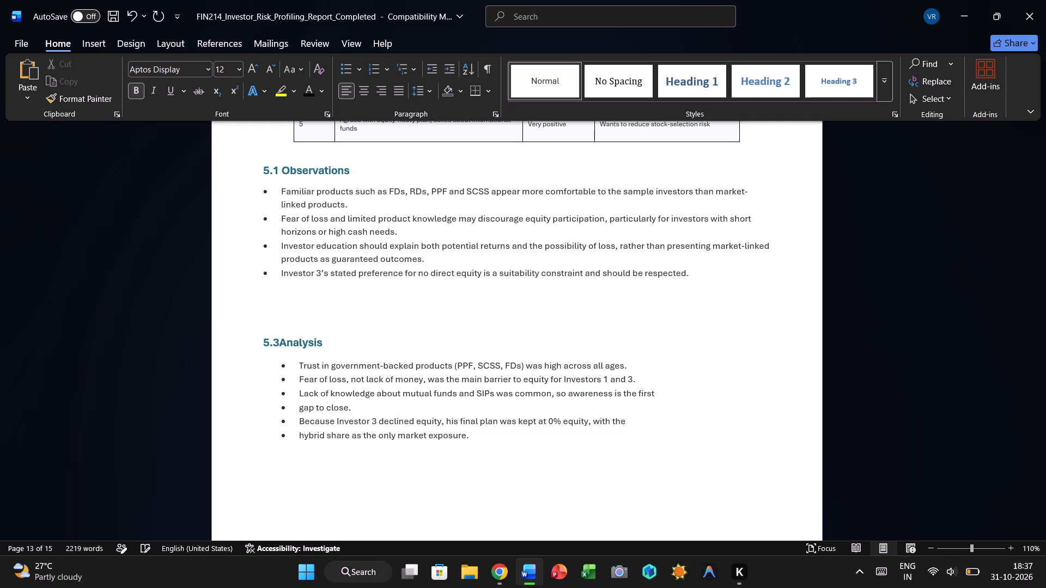
{"action": "key", "text": "BackSpace"}
{"action": "type", "text": "2,"}
{"action": "key", "text": "BackSpace"}
{"action": "key", "text": "space"}
Join the split lines "gap to close." and "hybrid share as the only market exposure." to the bullets before them in 5.2 Analysis.
{"action": "left_click", "coordinate": [301, 409]}
{"action": "key", "text": "BackSpace"}
{"action": "key", "text": "BackSpace"}
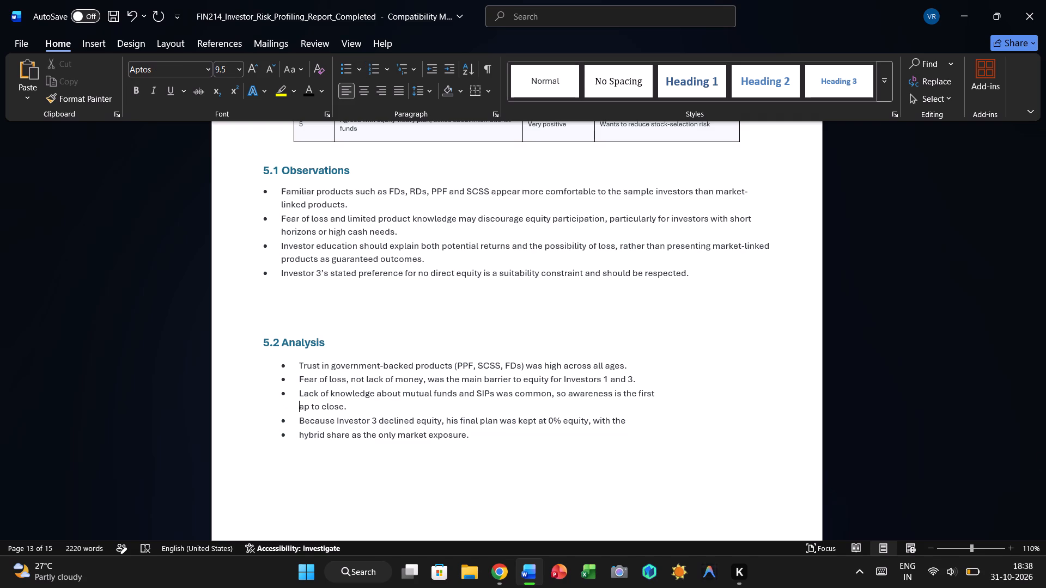
{"action": "key", "text": "g"}
{"action": "left_click", "coordinate": [299, 438]}
{"action": "key", "text": "BackSpace"}
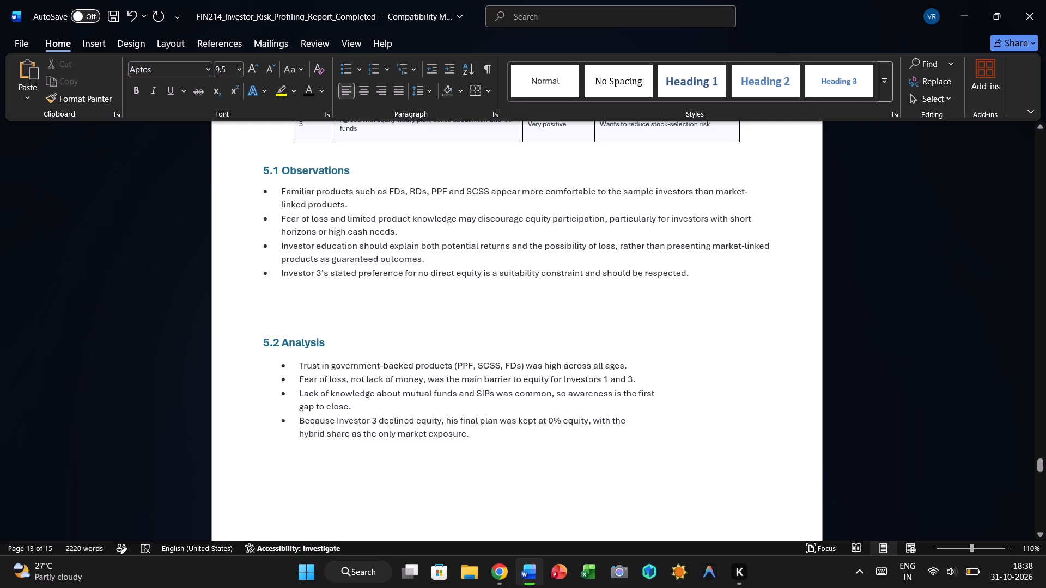
Review the layout of section 5 and the pages that follow, through Key Learnings and Conclusion.
{"action": "scroll", "coordinate": [299, 438], "scroll_direction": "down", "scroll_amount": 1}
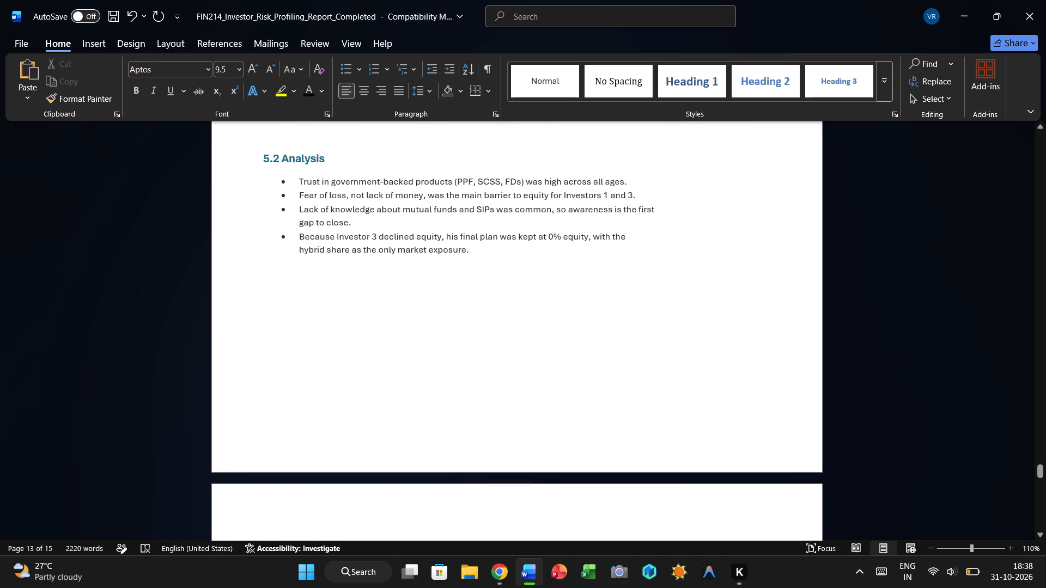
{"action": "scroll", "coordinate": [356, 167], "scroll_direction": "right", "scroll_amount": 1}
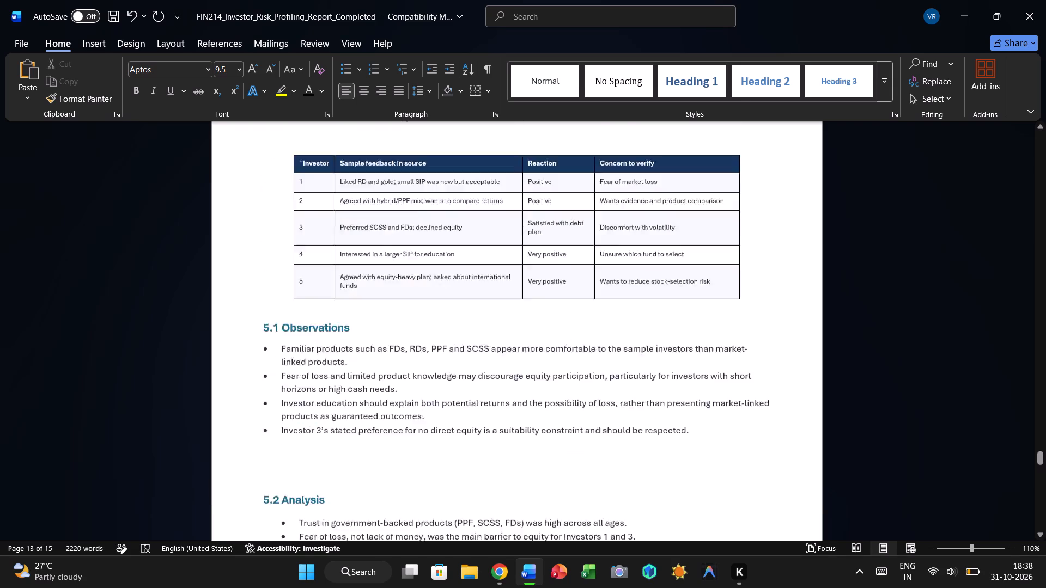
{"action": "scroll", "coordinate": [356, 167], "scroll_direction": "right", "scroll_amount": 1}
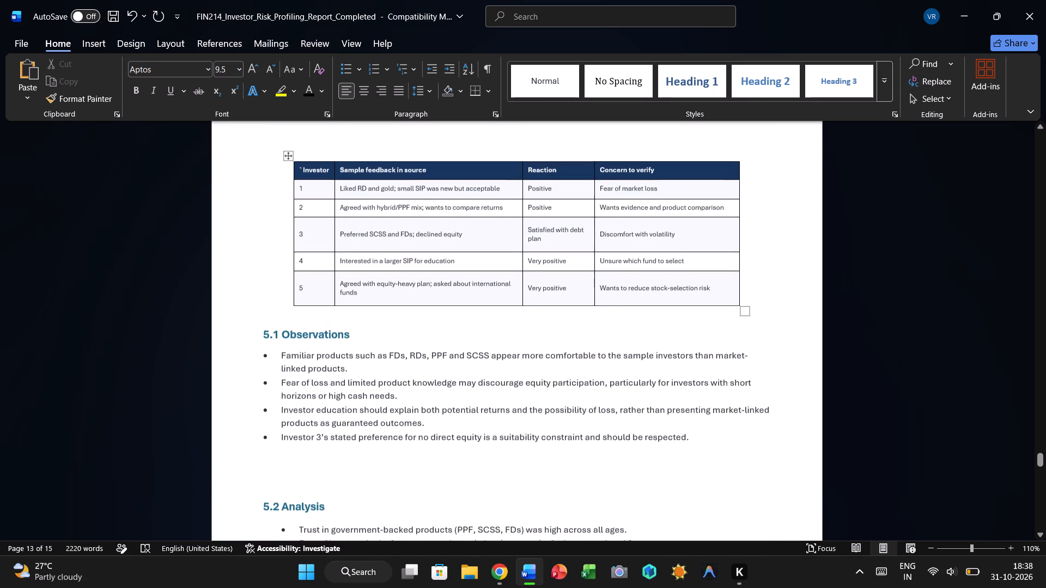
{"action": "scroll", "coordinate": [361, 369], "scroll_direction": "down", "scroll_amount": 4}
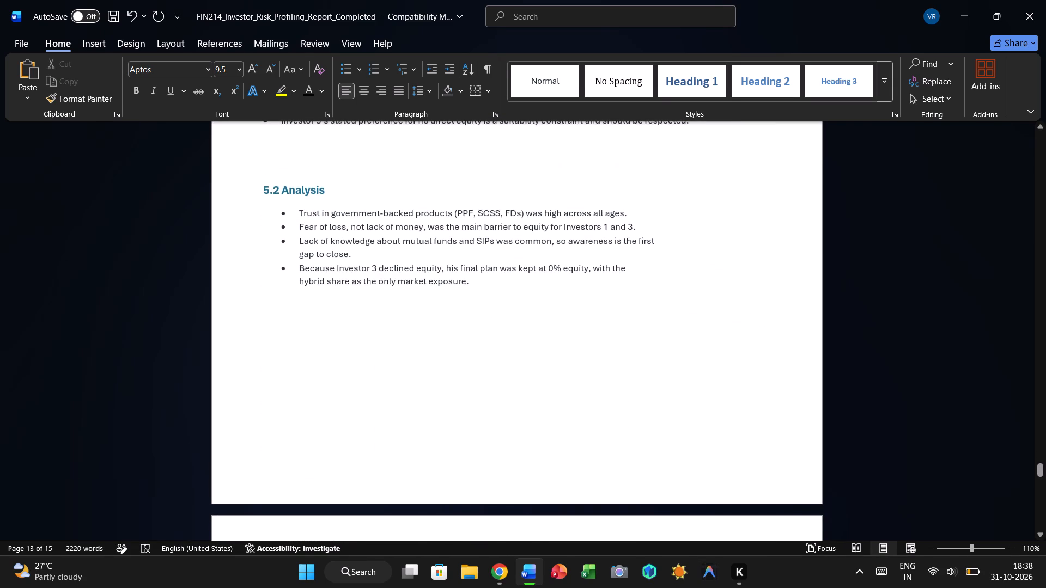
{"action": "scroll", "coordinate": [361, 369], "scroll_direction": "right", "scroll_amount": 1}
{"action": "scroll", "coordinate": [415, 354], "scroll_direction": "up", "scroll_amount": 2}
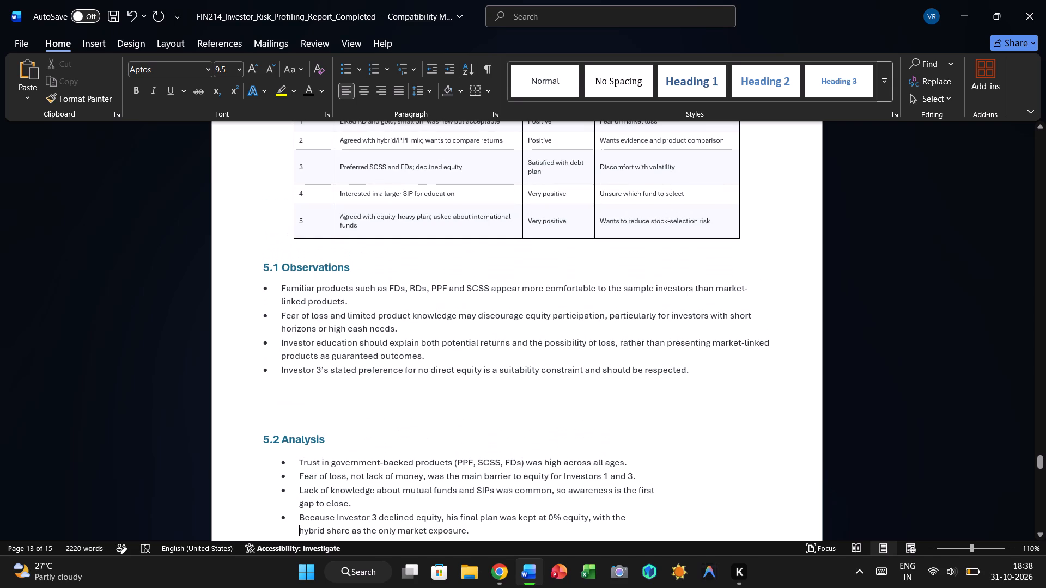
{"action": "scroll", "coordinate": [415, 354], "scroll_direction": "down", "scroll_amount": 2}
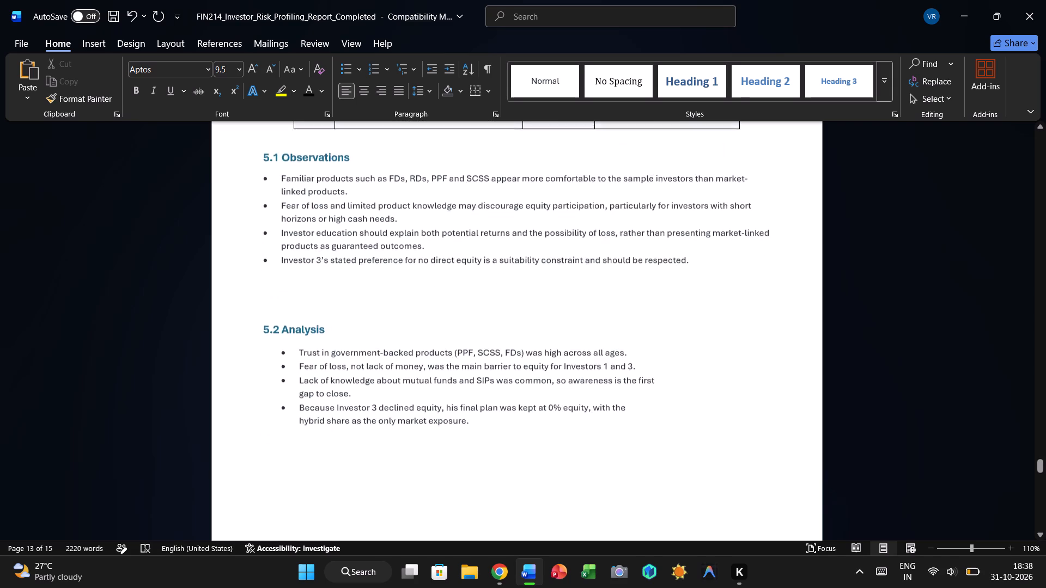
{"action": "scroll", "coordinate": [415, 354], "scroll_direction": "down", "scroll_amount": 9}
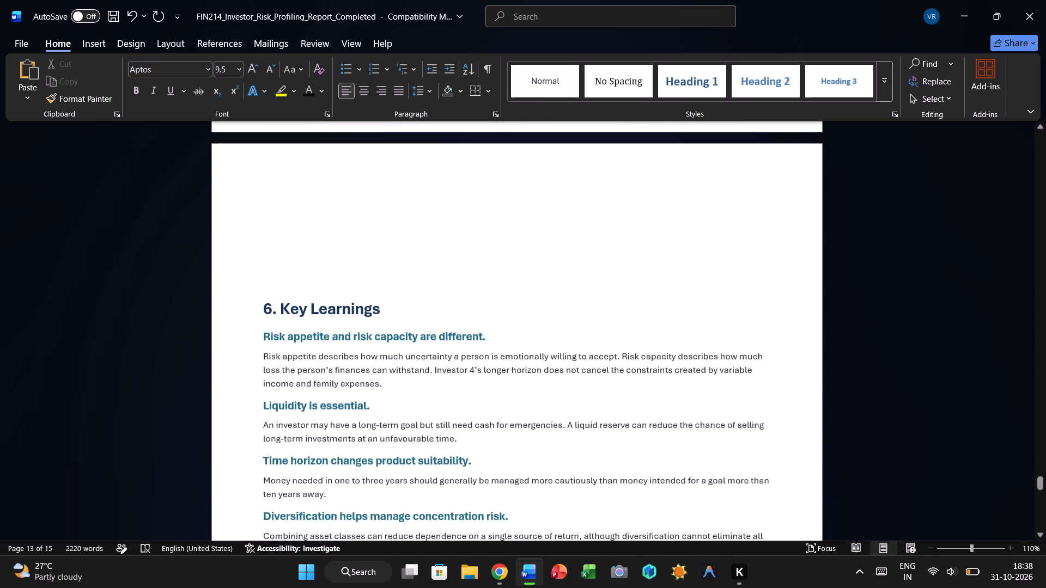
{"action": "scroll", "coordinate": [415, 354], "scroll_direction": "down", "scroll_amount": 3}
{"action": "scroll", "coordinate": [415, 354], "scroll_direction": "right", "scroll_amount": 2}
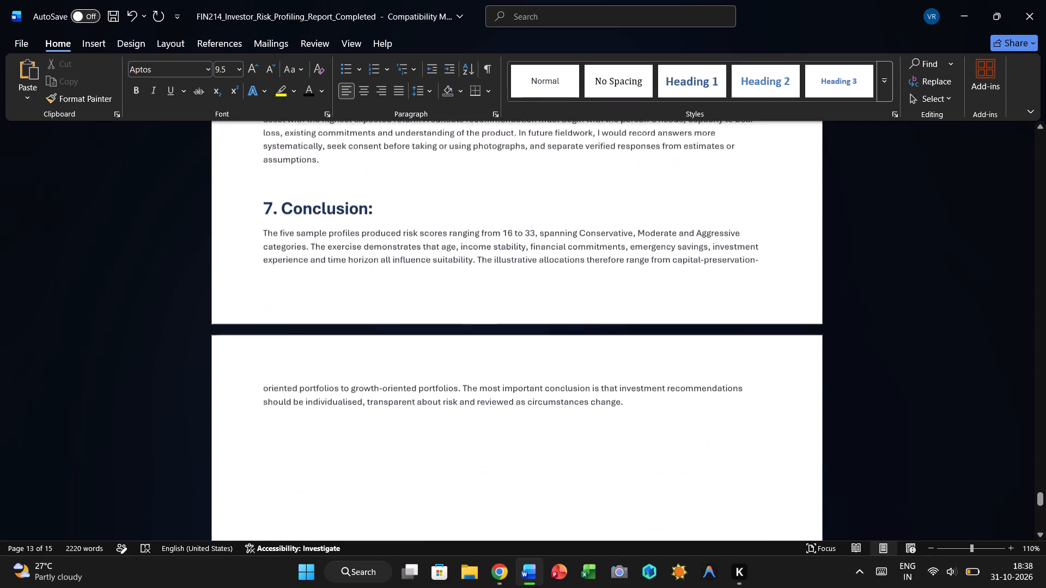
{"action": "scroll", "coordinate": [415, 354], "scroll_direction": "right", "scroll_amount": 1}
Remove the extra blank space above the "6. Key Learnings" heading, keeping the heading at the top of its page.
{"action": "scroll", "coordinate": [415, 354], "scroll_direction": "up", "scroll_amount": 2}
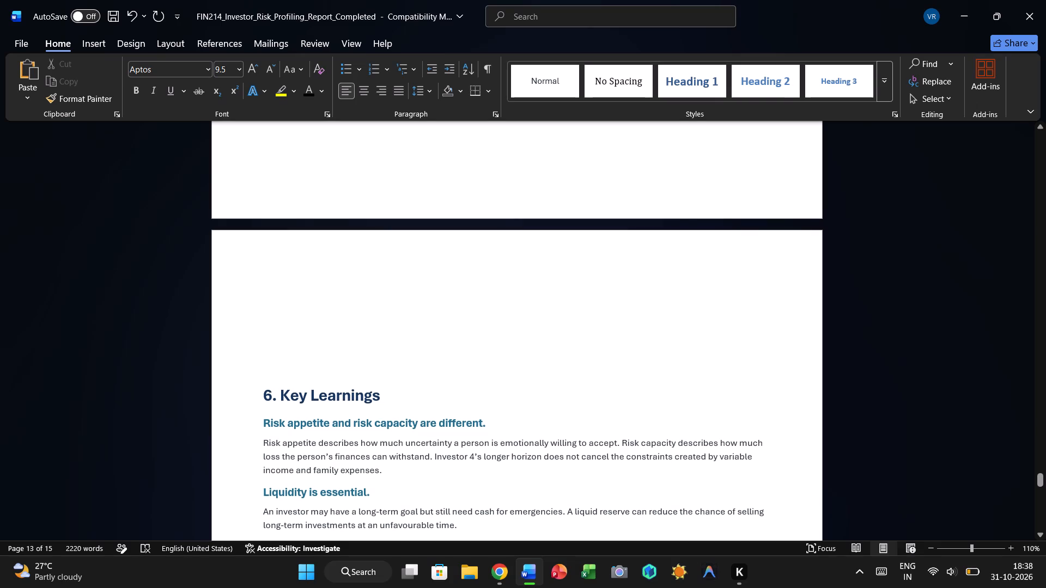
{"action": "left_click", "coordinate": [257, 390]}
{"action": "key", "text": "BackSpace"}
{"action": "key", "text": "BackSpace"}
{"action": "key", "text": "BackSpace"}
{"action": "key", "text": "BackSpace"}
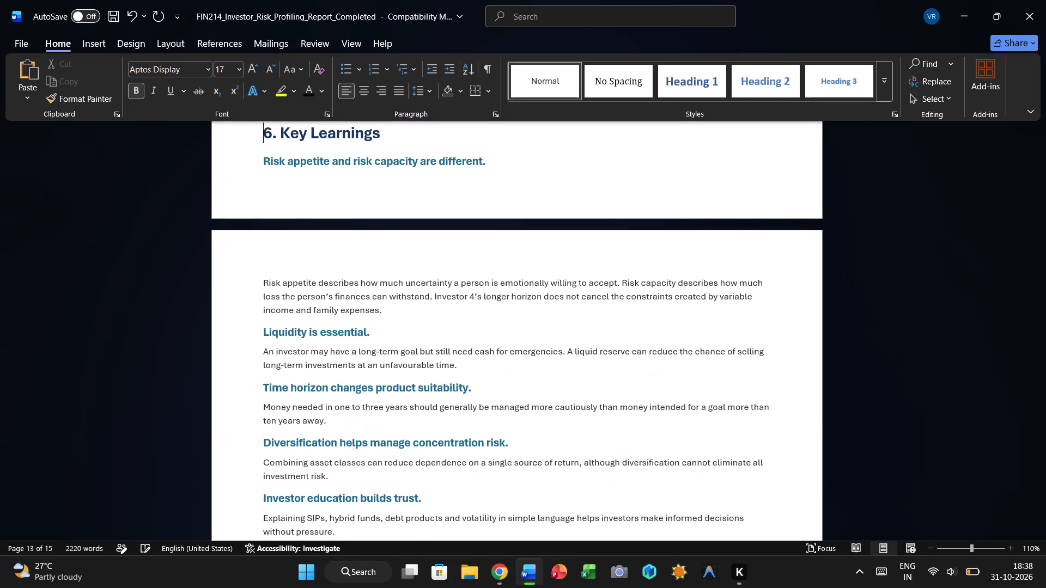
{"action": "key", "text": "Return"}
Review the layout of Key Learnings and Conclusion, and of the earlier sections back to the cover page.
{"action": "scroll", "coordinate": [257, 390], "scroll_direction": "right", "scroll_amount": 1}
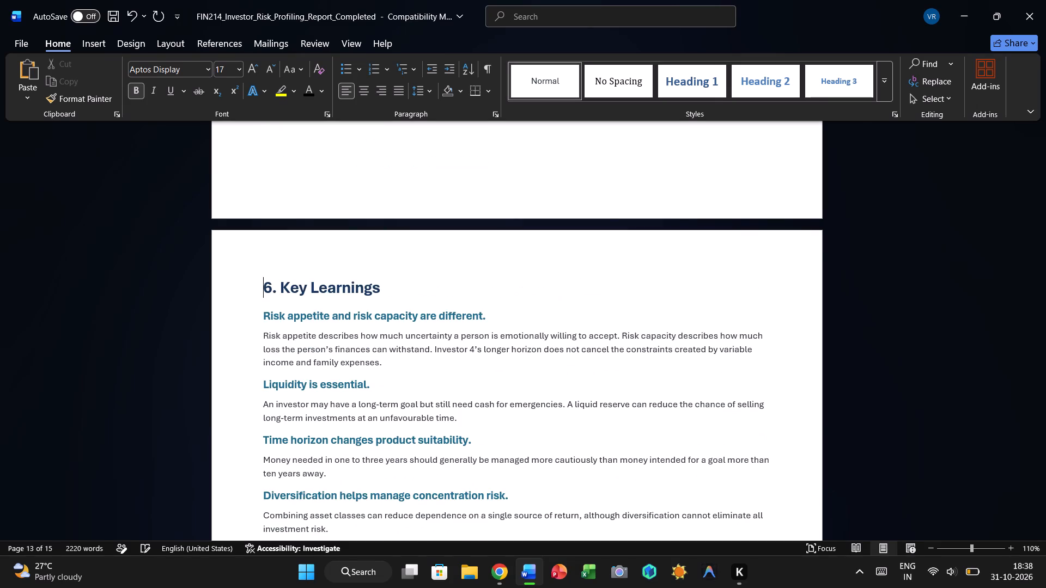
{"action": "scroll", "coordinate": [257, 390], "scroll_direction": "right", "scroll_amount": 3}
{"action": "scroll", "coordinate": [257, 390], "scroll_direction": "down", "scroll_amount": 2}
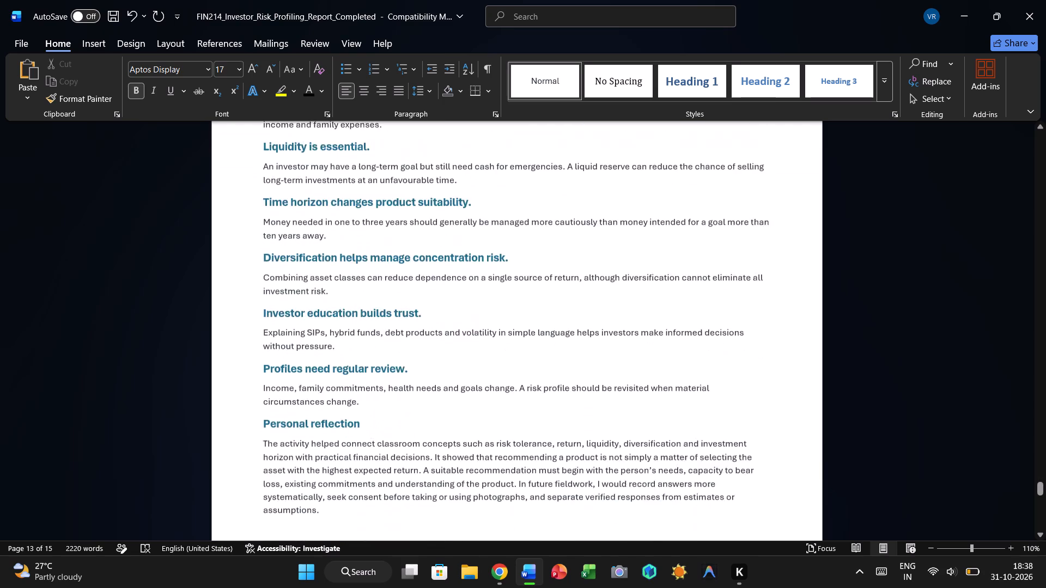
{"action": "scroll", "coordinate": [257, 390], "scroll_direction": "down", "scroll_amount": 4}
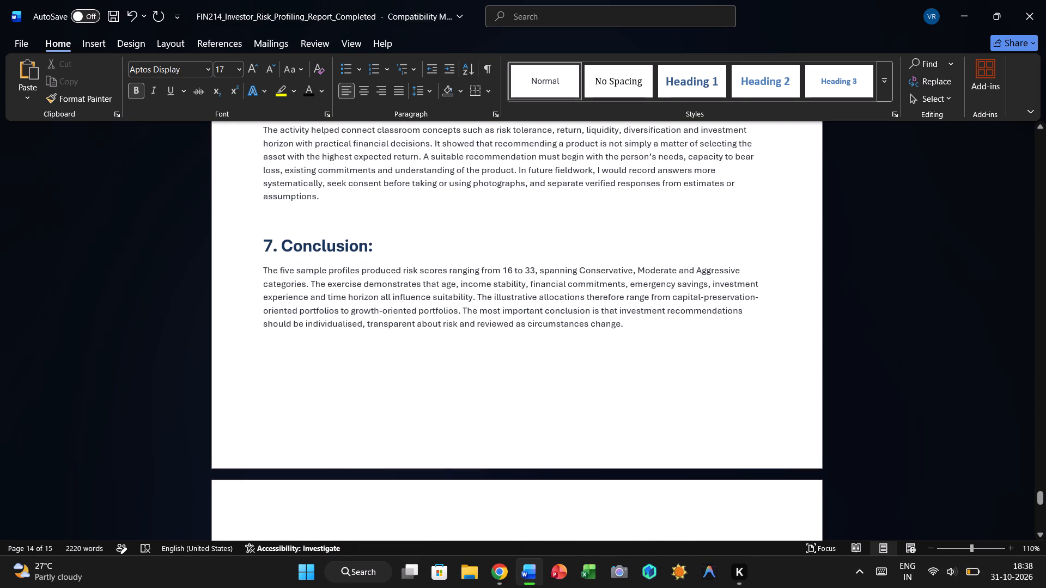
{"action": "scroll", "coordinate": [257, 390], "scroll_direction": "up", "scroll_amount": 11}
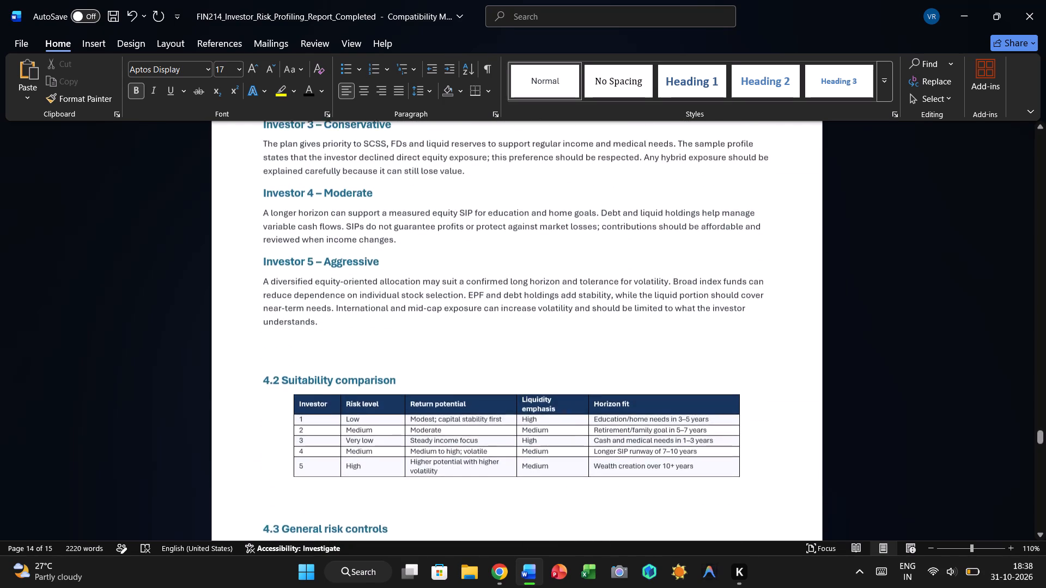
{"action": "scroll", "coordinate": [257, 390], "scroll_direction": "up", "scroll_amount": 3}
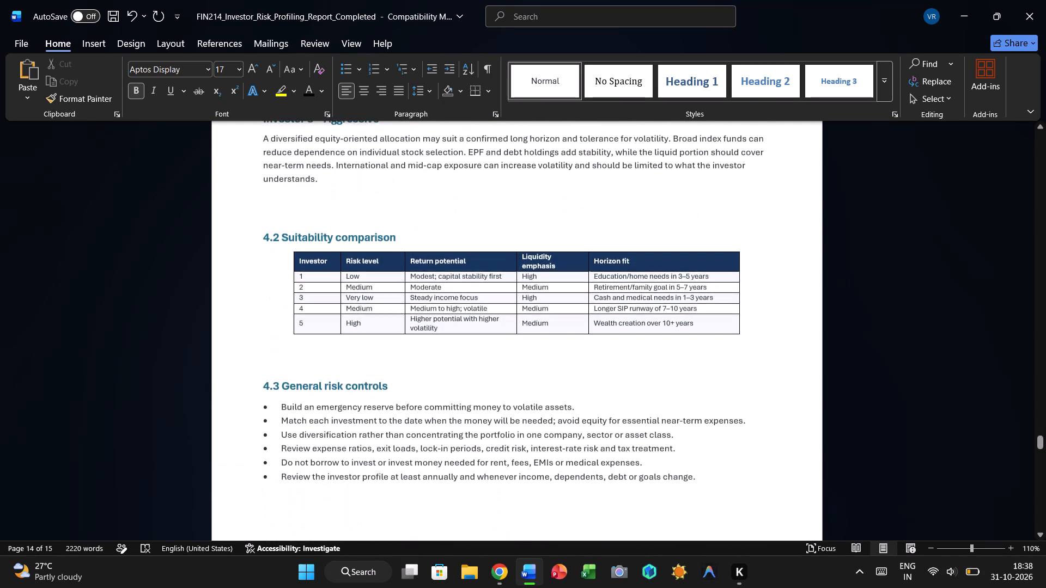
{"action": "scroll", "coordinate": [257, 390], "scroll_direction": "up", "scroll_amount": 3}
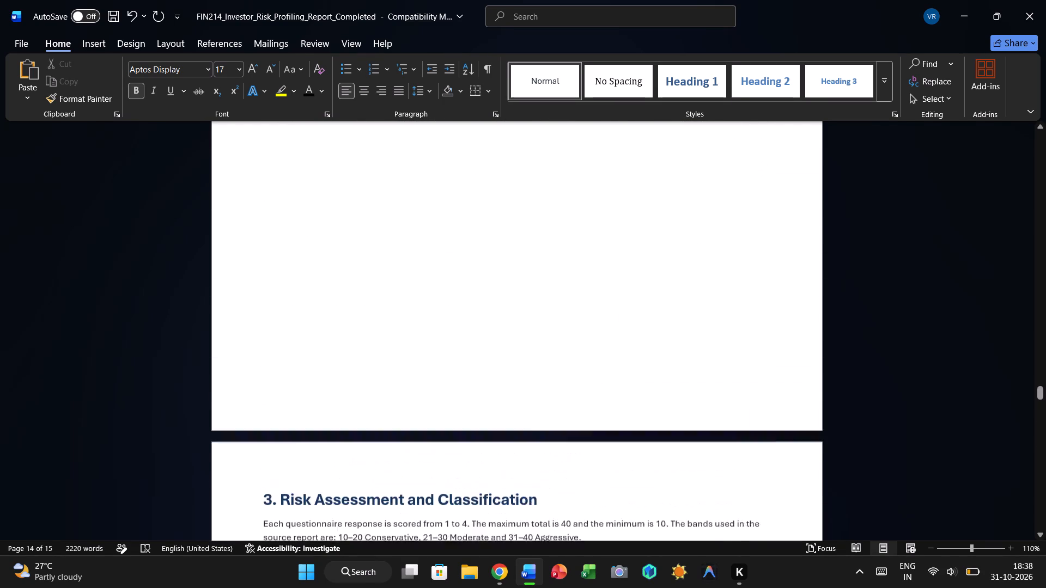
{"action": "scroll", "coordinate": [257, 390], "scroll_direction": "up", "scroll_amount": 14}
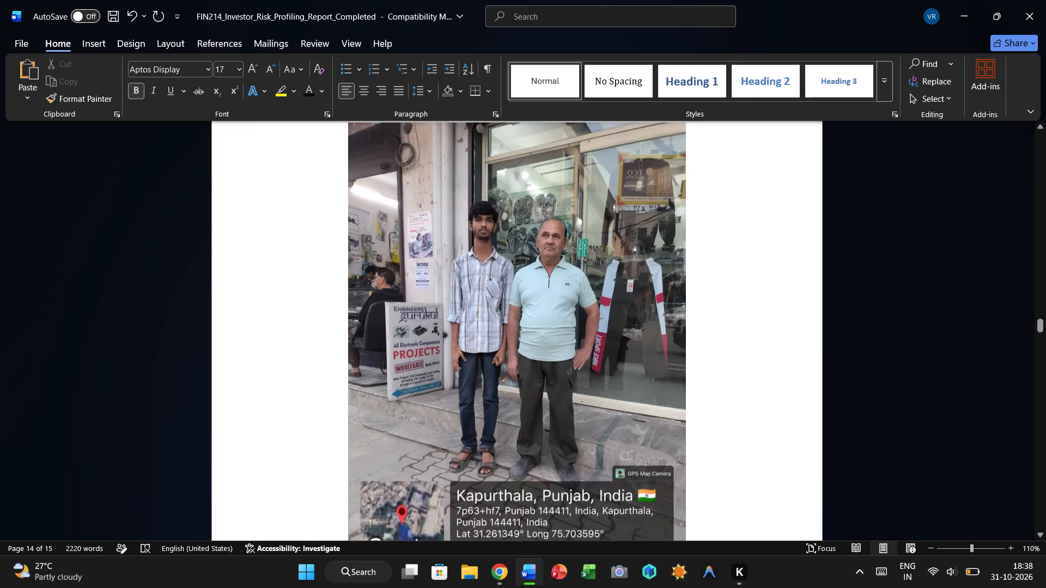
{"action": "scroll", "coordinate": [257, 390], "scroll_direction": "up", "scroll_amount": 20}
{"action": "scroll", "coordinate": [257, 390], "scroll_direction": "up", "scroll_amount": 6}
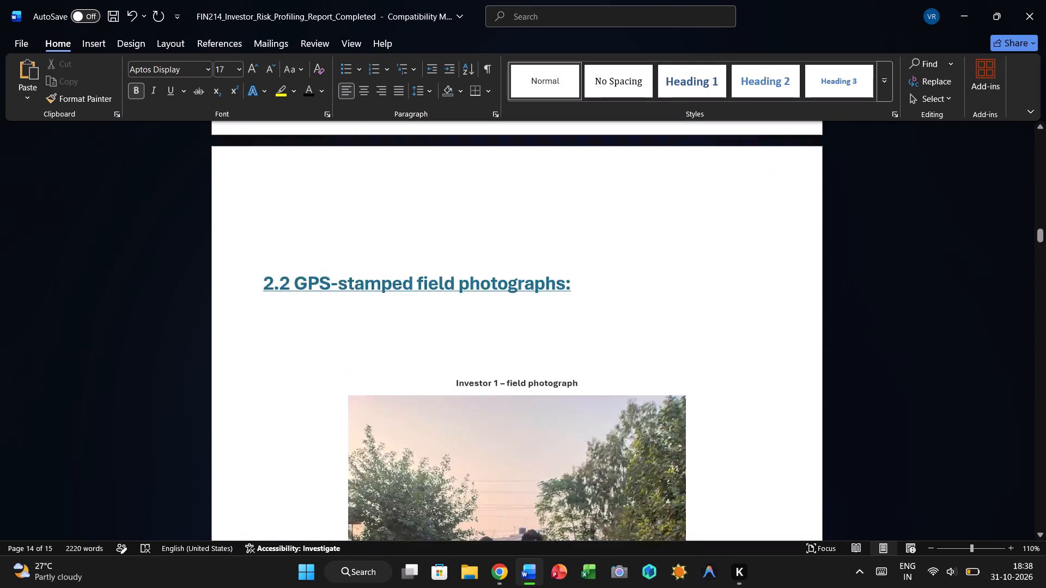
{"action": "scroll", "coordinate": [257, 390], "scroll_direction": "up", "scroll_amount": 11}
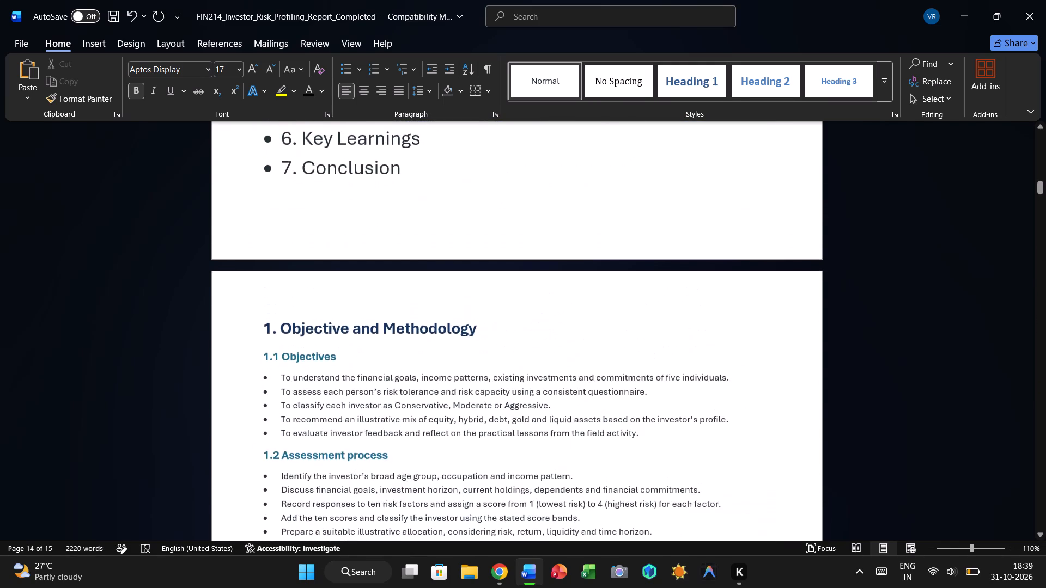
{"action": "scroll", "coordinate": [257, 390], "scroll_direction": "up", "scroll_amount": 9}
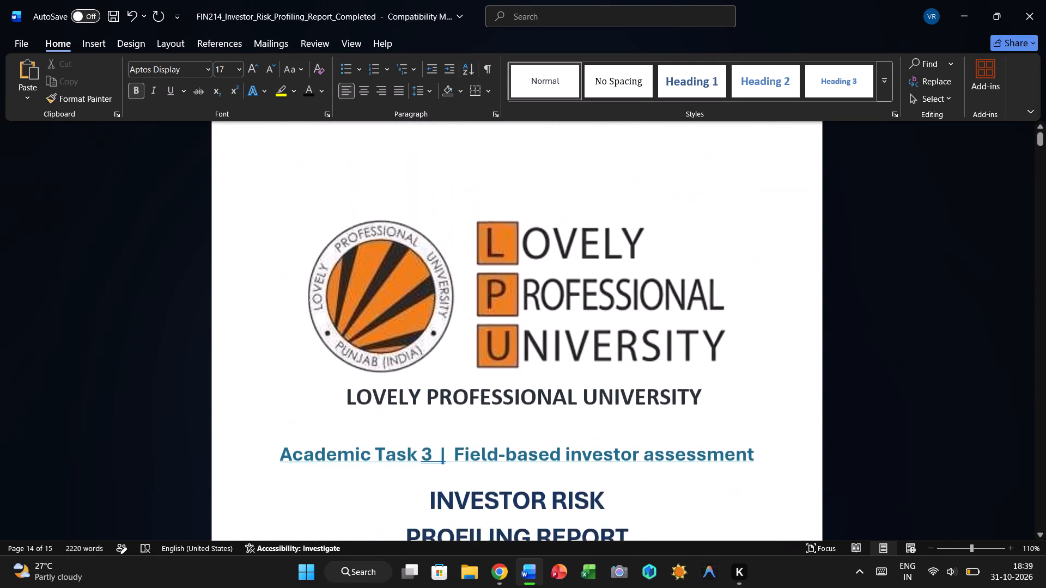
{"action": "scroll", "coordinate": [257, 390], "scroll_direction": "up", "scroll_amount": 2}
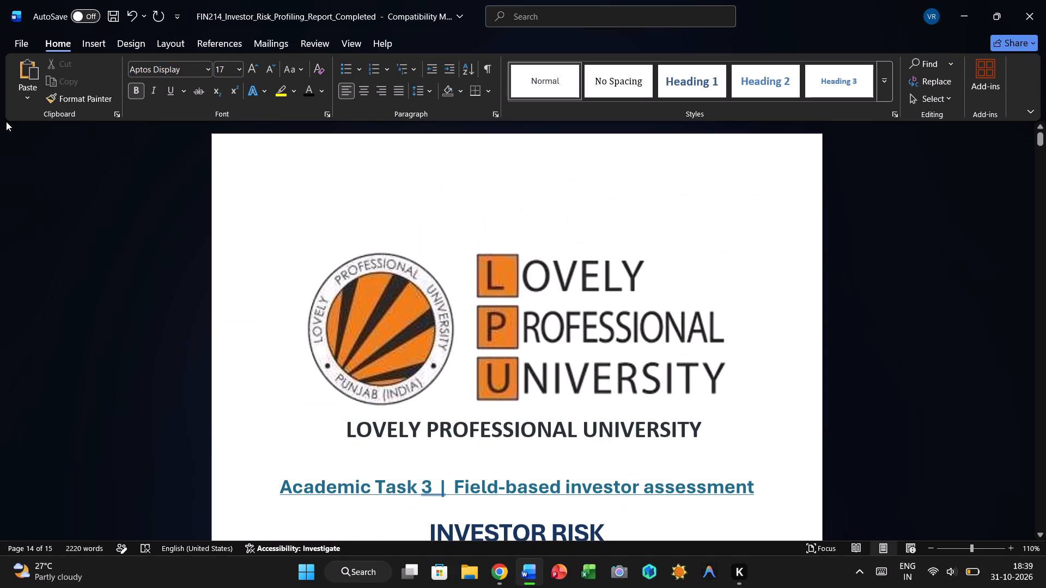
Save the report under its existing file name.
{"action": "left_click", "coordinate": [14, 45]}
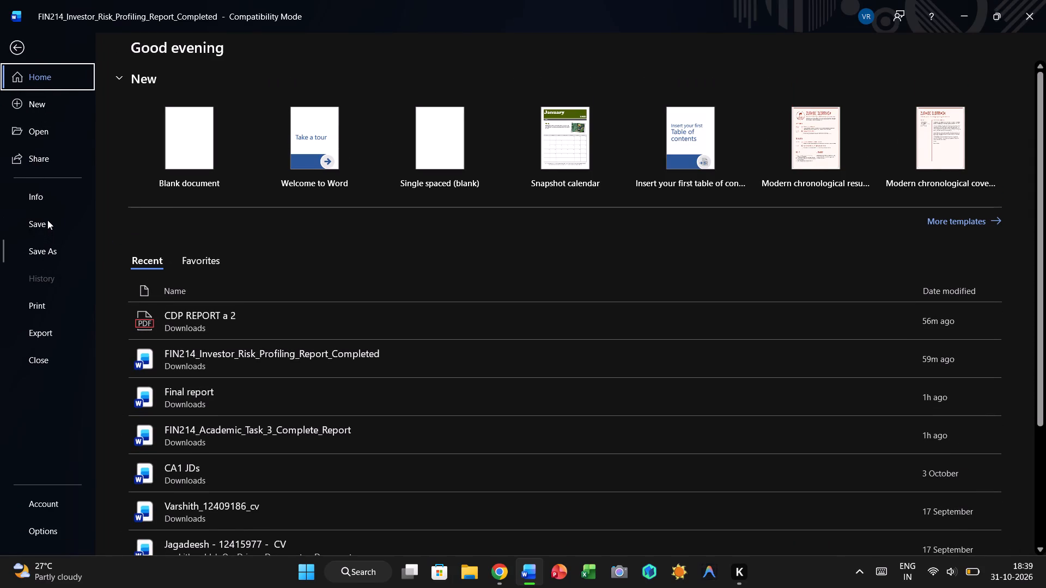
{"action": "left_click", "coordinate": [47, 220]}
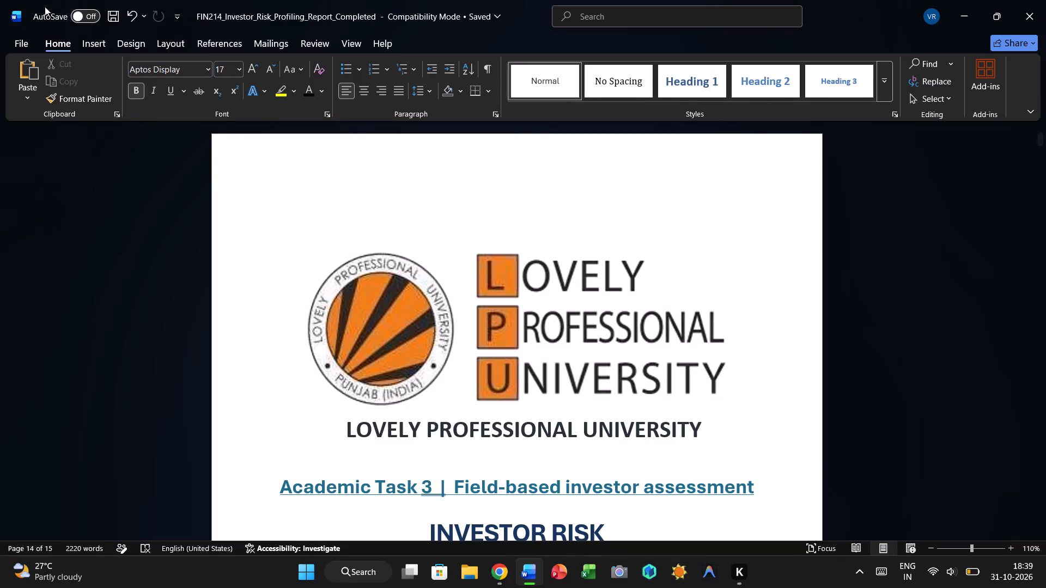
Save a PDF copy of the report in the Downloads folder under the name fin214ca3.
{"action": "left_click", "coordinate": [25, 34]}
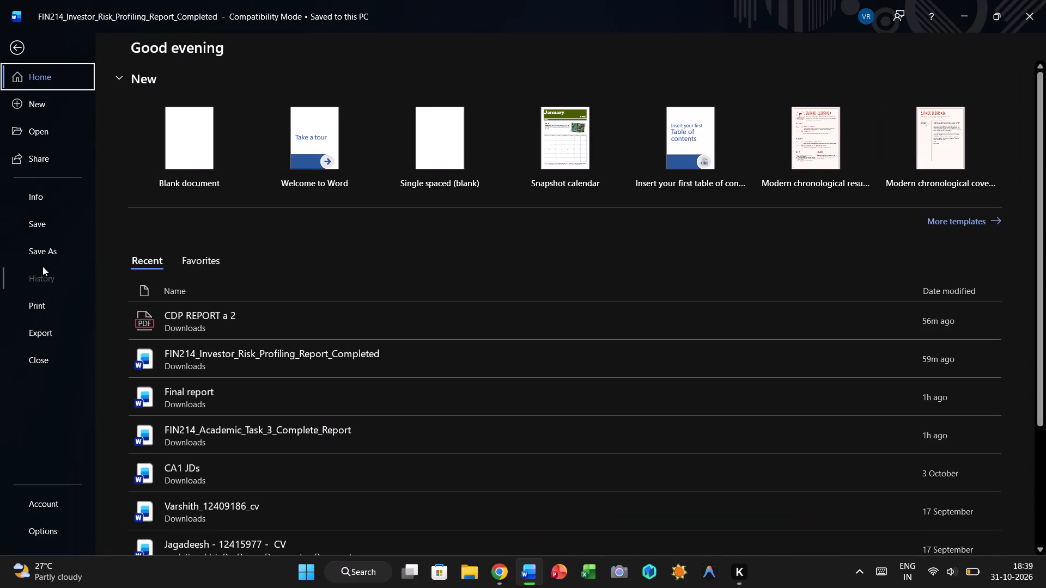
{"action": "left_click", "coordinate": [52, 243]}
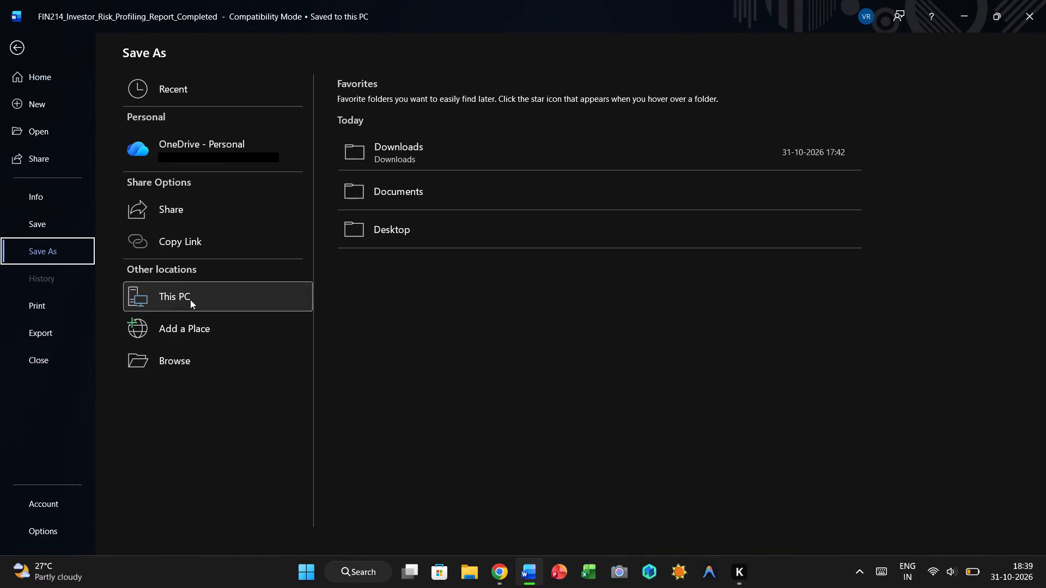
{"action": "left_click", "coordinate": [210, 294]}
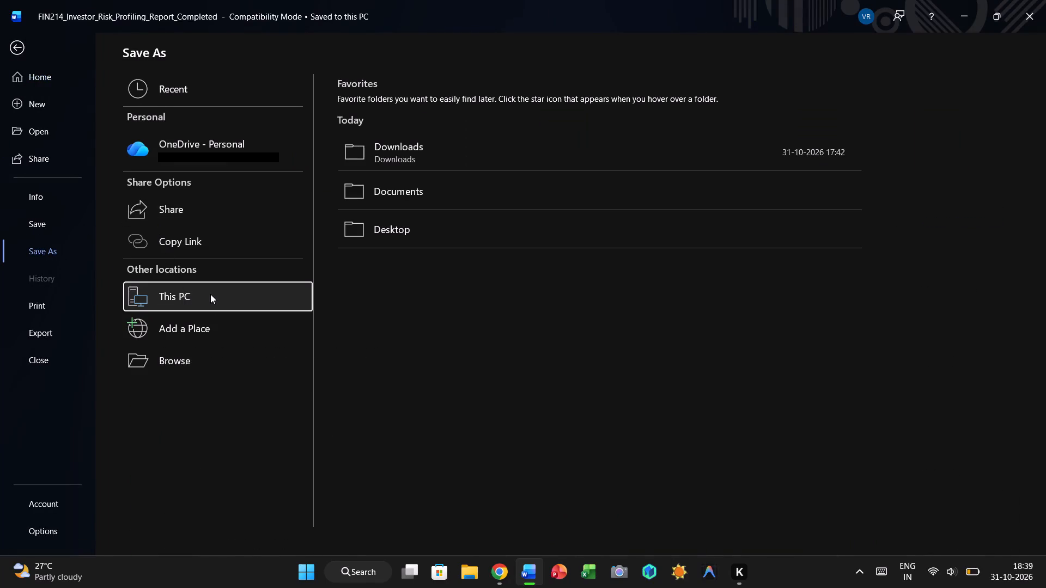
{"action": "left_click", "coordinate": [210, 294]}
{"action": "left_click", "coordinate": [452, 139]}
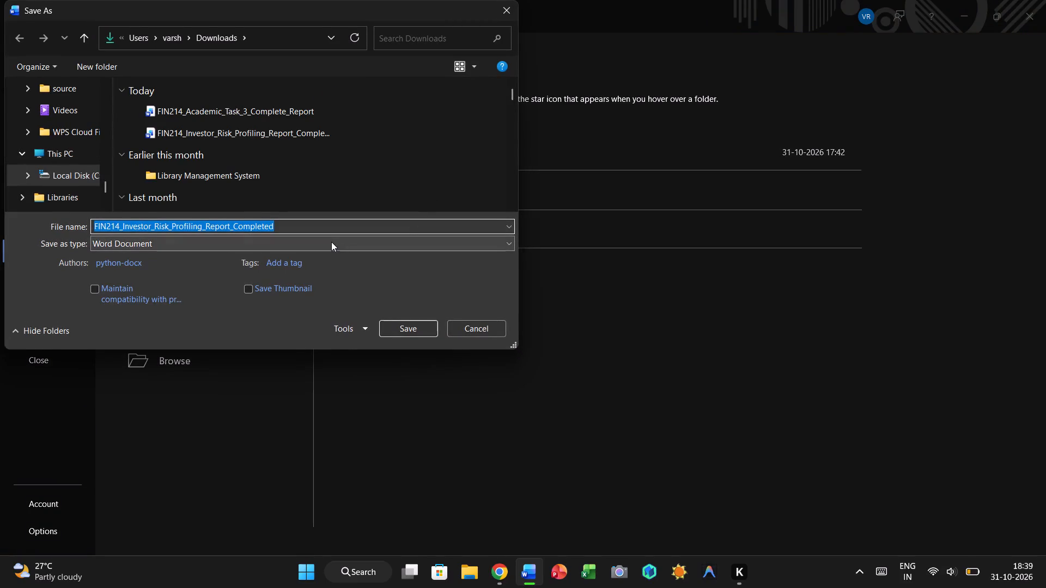
{"action": "key", "text": "BackSpace"}
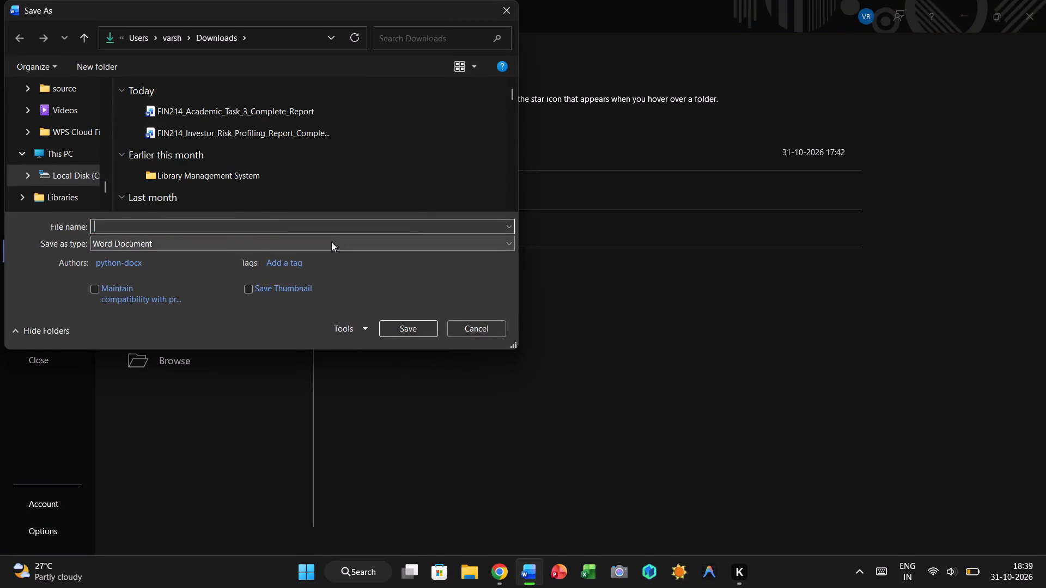
{"action": "key", "text": "BackSpace"}
{"action": "type", "text": "fin"}
{"action": "type", "text": "314"}
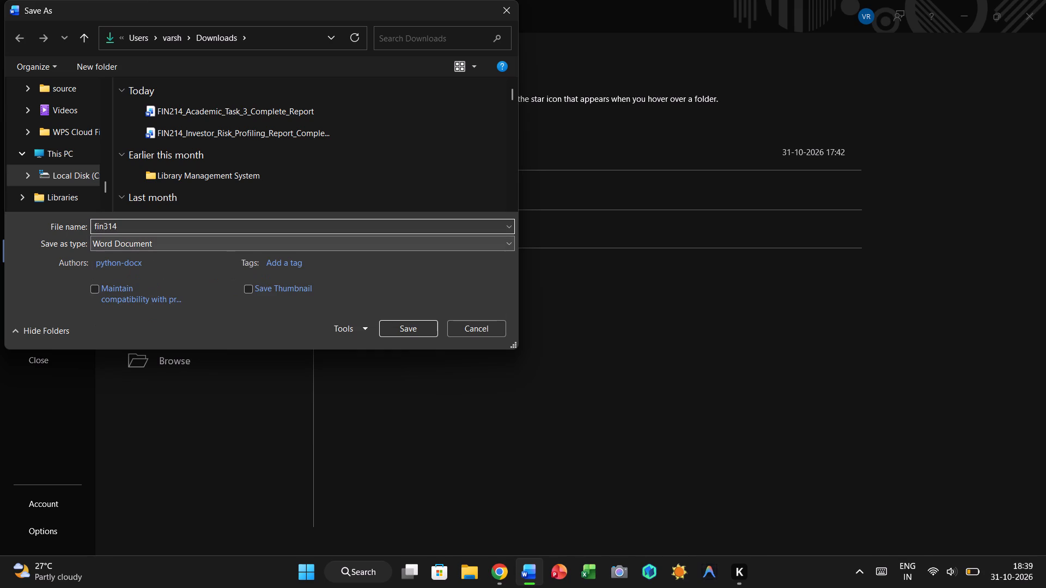
{"action": "key", "text": "BackSpace"}
{"action": "key", "text": "BackSpace"}
{"action": "key", "text": "BackSpace"}
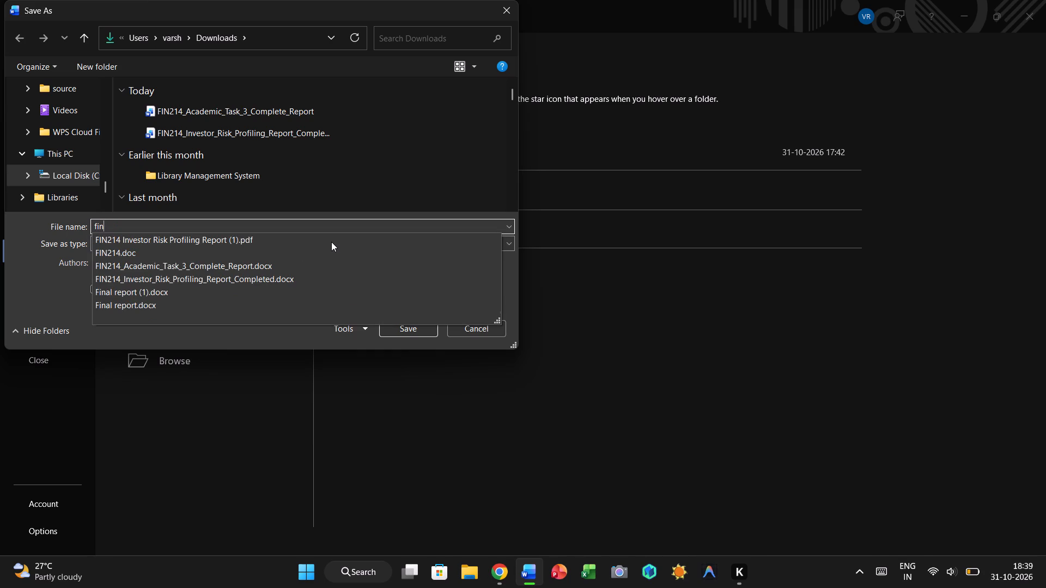
{"action": "type", "text": "214"}
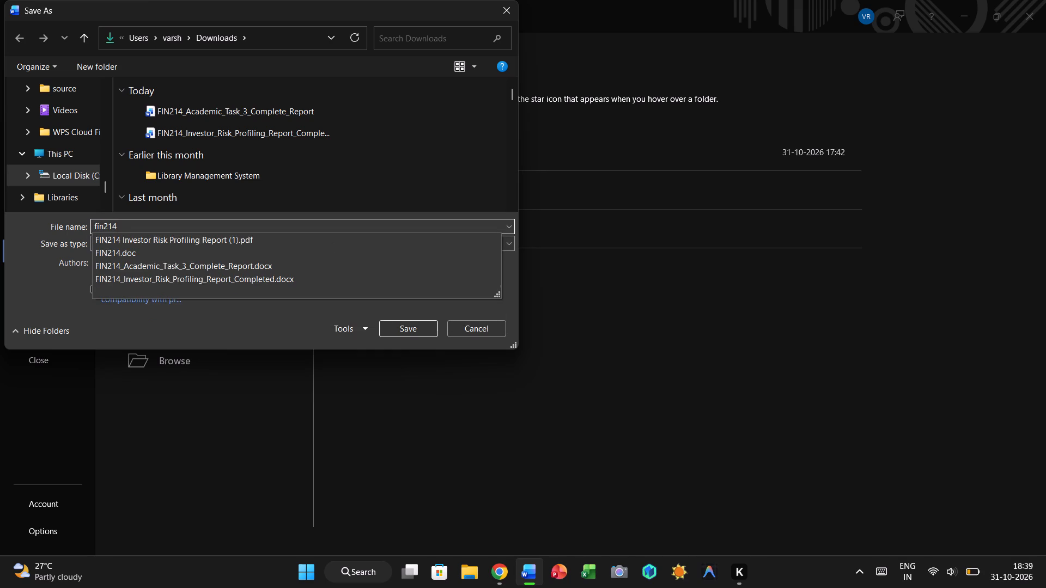
{"action": "type", "text": "ca3"}
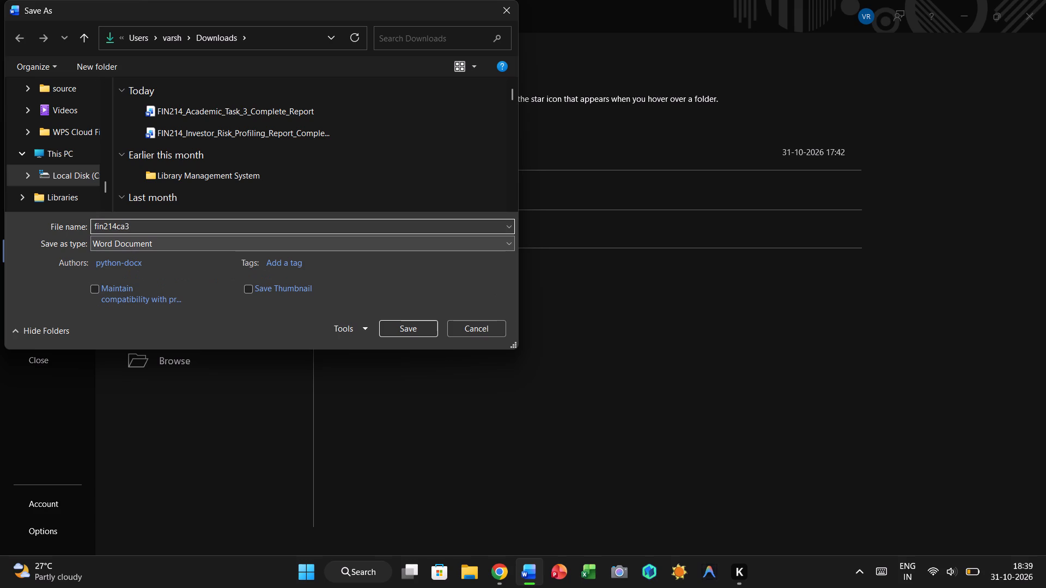
{"action": "left_click", "coordinate": [303, 244]}
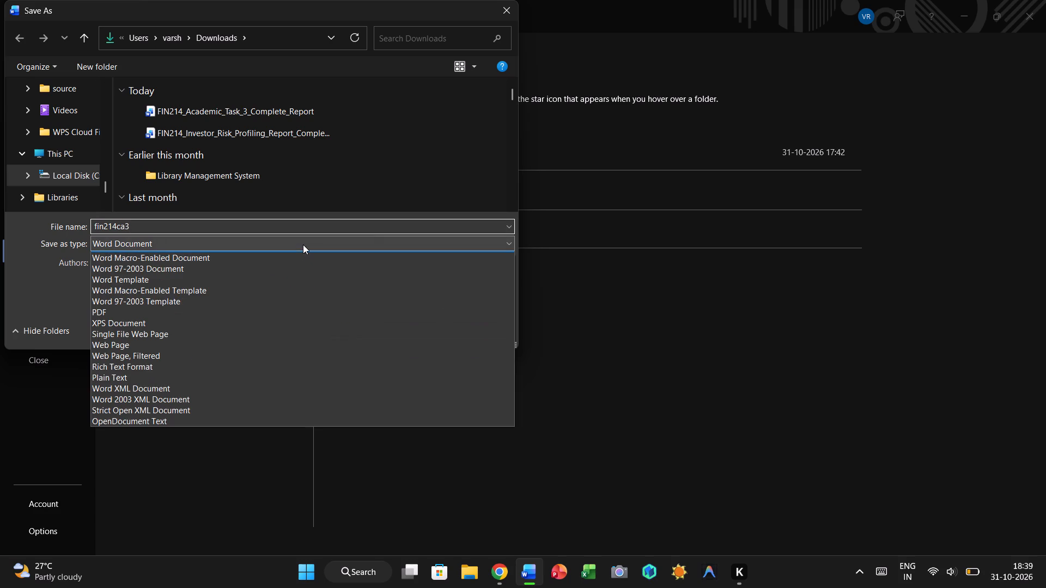
{"action": "left_click", "coordinate": [137, 324]}
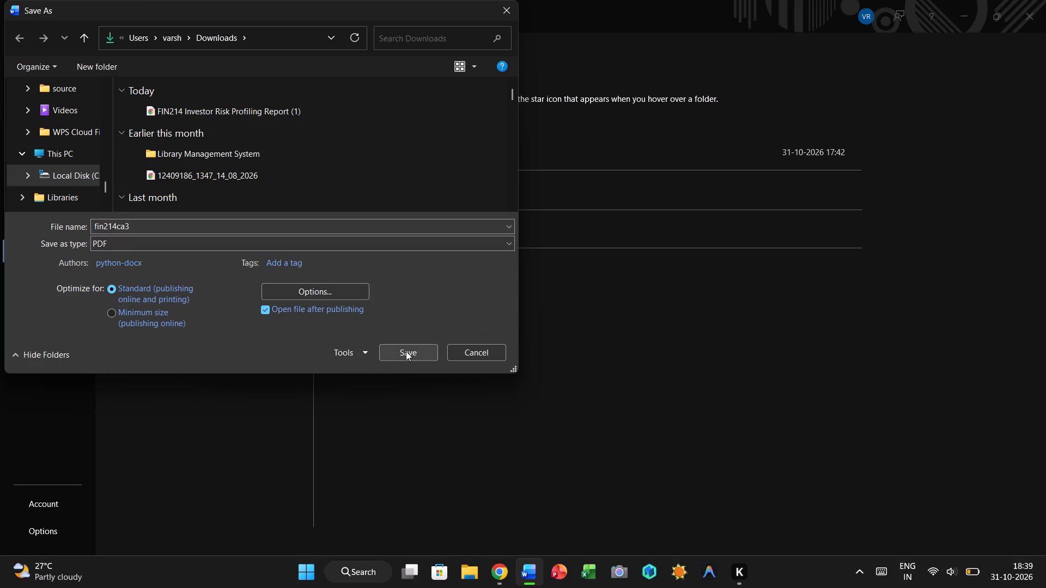
{"action": "left_click", "coordinate": [406, 351]}
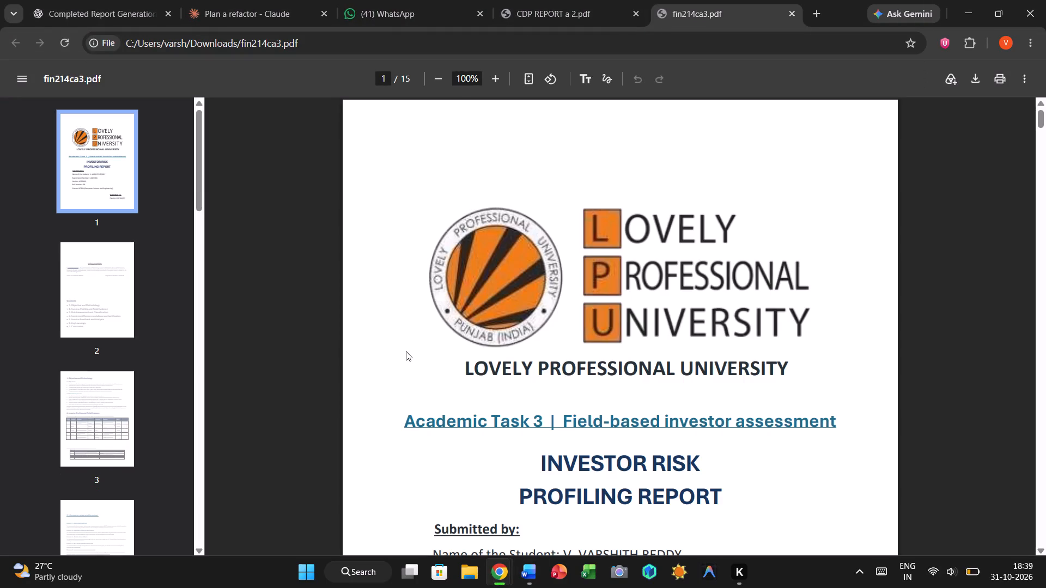
Check the exported fin214ca3 PDF from the cover page through the declaration, methodology, investor profile tables and section 2.1 profile notes.
{"action": "scroll", "coordinate": [406, 351], "scroll_direction": "down", "scroll_amount": 6}
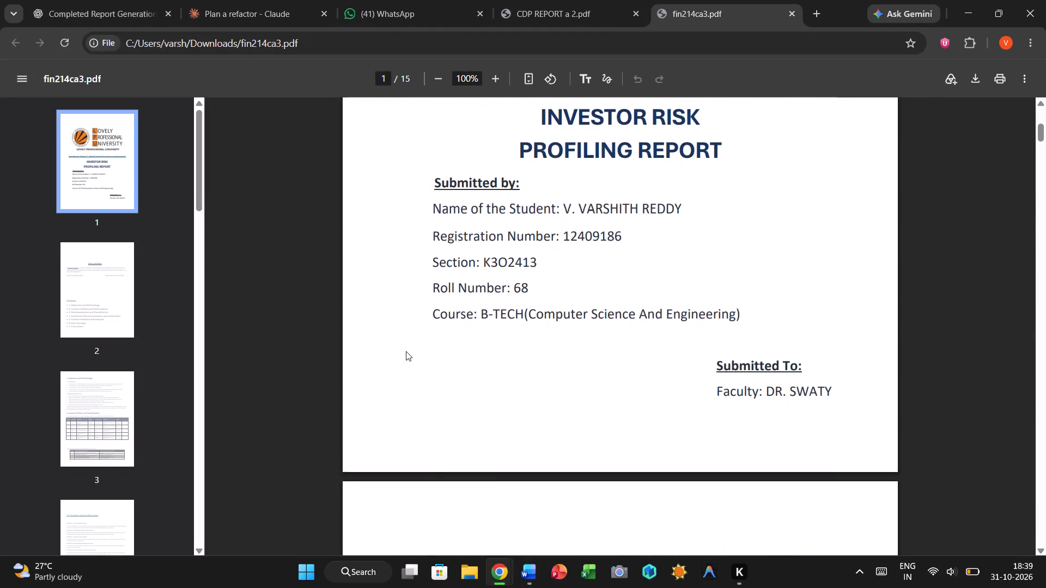
{"action": "scroll", "coordinate": [406, 351], "scroll_direction": "down", "scroll_amount": 3}
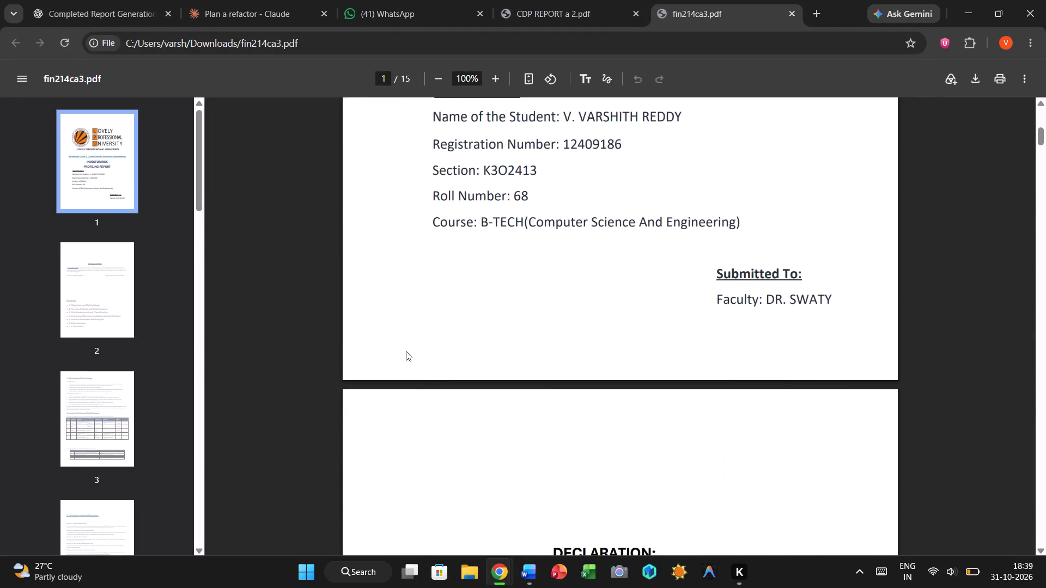
{"action": "scroll", "coordinate": [406, 351], "scroll_direction": "down", "scroll_amount": 4}
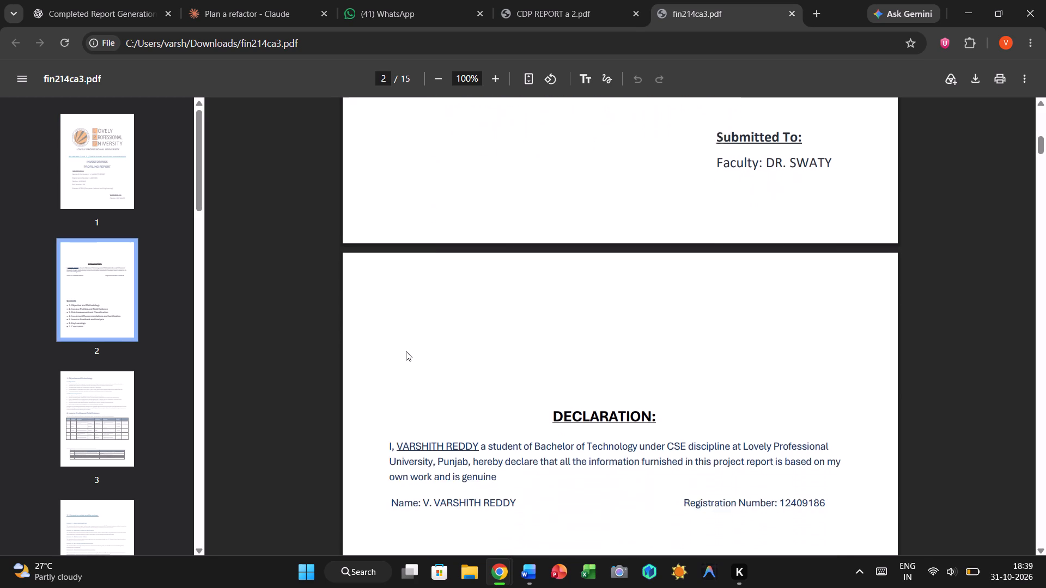
{"action": "scroll", "coordinate": [406, 351], "scroll_direction": "down", "scroll_amount": 9}
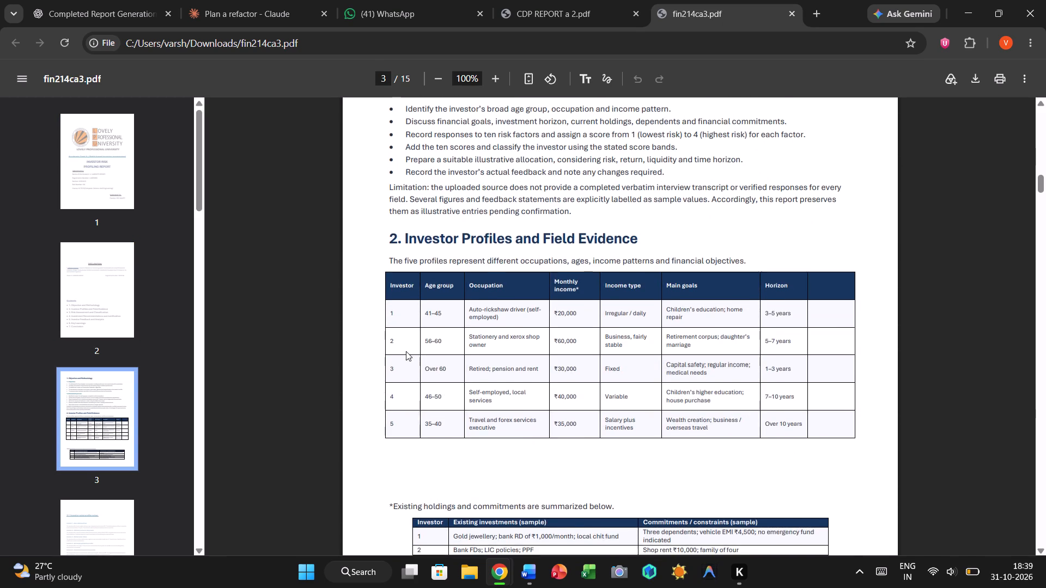
{"action": "scroll", "coordinate": [406, 351], "scroll_direction": "down", "scroll_amount": 2}
{"action": "scroll", "coordinate": [406, 351], "scroll_direction": "up", "scroll_amount": 1}
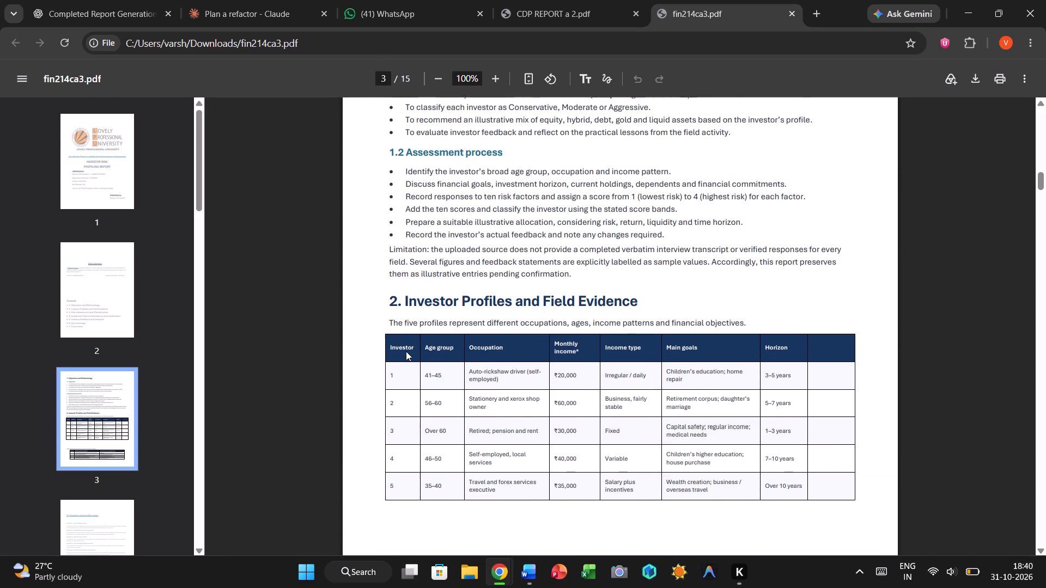
{"action": "scroll", "coordinate": [406, 351], "scroll_direction": "up", "scroll_amount": 1}
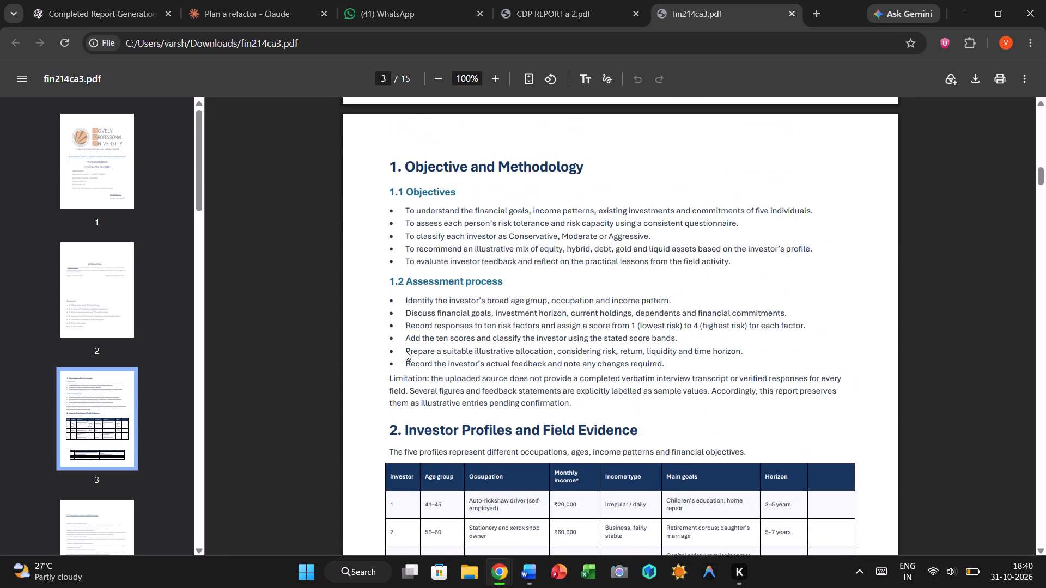
{"action": "scroll", "coordinate": [406, 351], "scroll_direction": "down", "scroll_amount": 7}
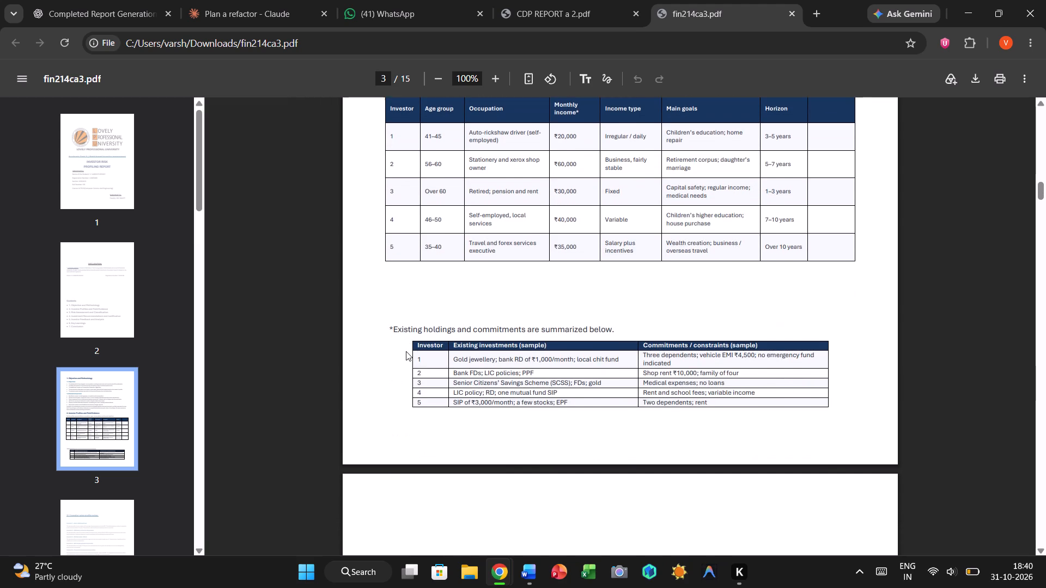
{"action": "scroll", "coordinate": [406, 351], "scroll_direction": "down", "scroll_amount": 6}
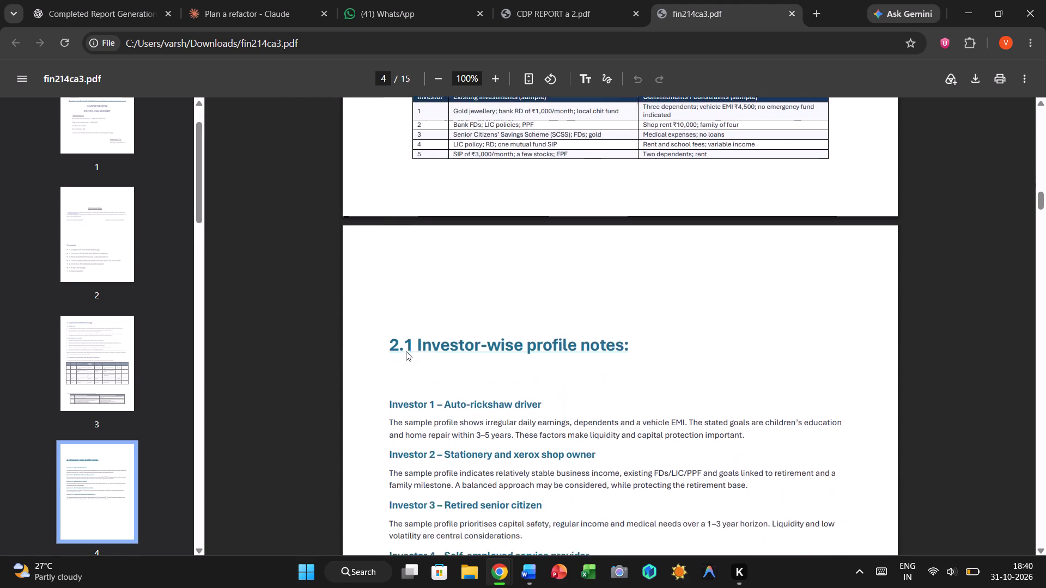
{"action": "scroll", "coordinate": [406, 351], "scroll_direction": "down", "scroll_amount": 2}
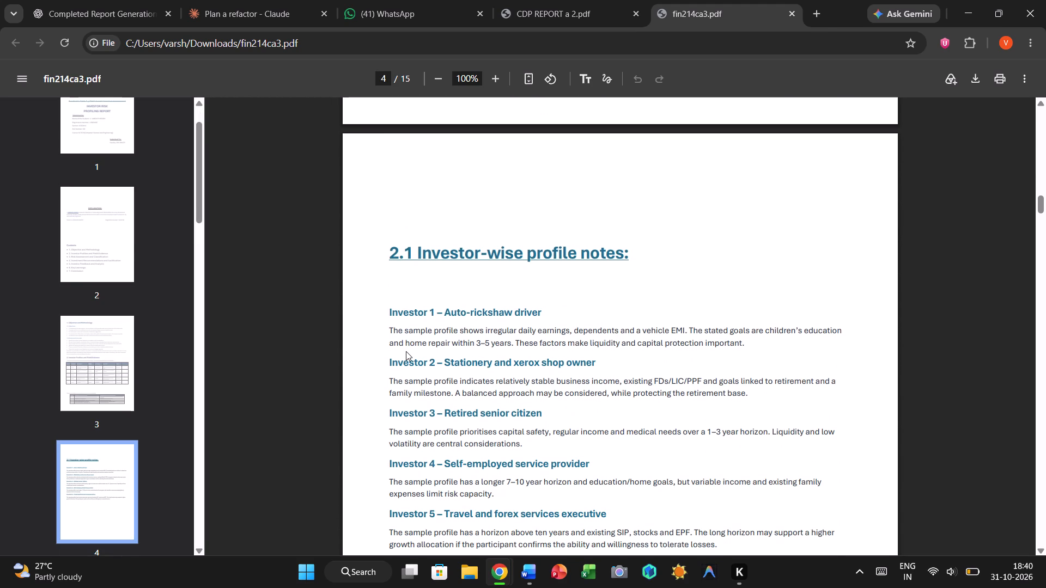
{"action": "scroll", "coordinate": [406, 351], "scroll_direction": "down", "scroll_amount": 4}
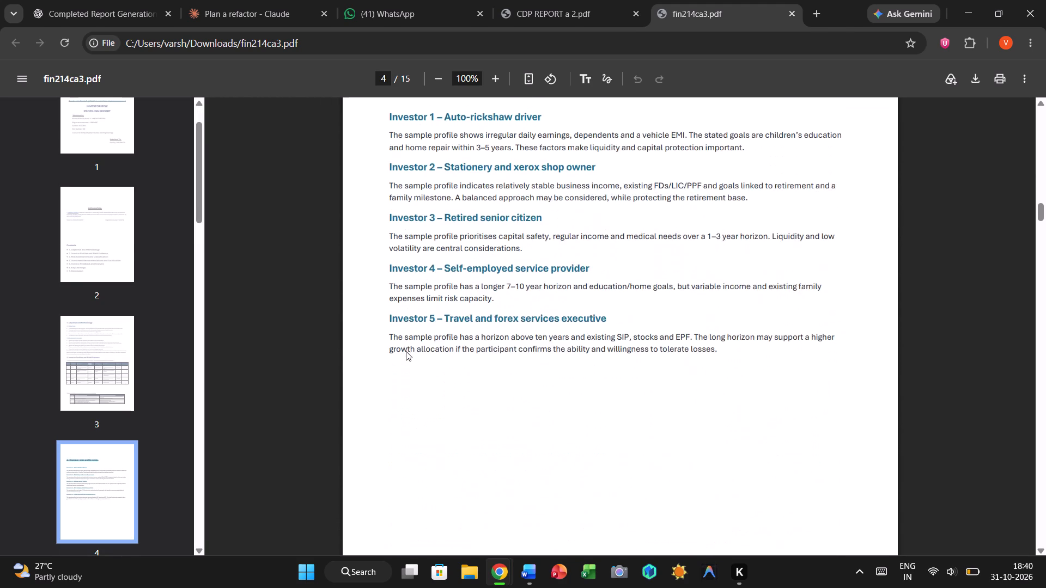
Check the rest of the exported PDF, from the GPS-stamped field photographs through the suitability and risk sections to the closing page.
{"action": "scroll", "coordinate": [406, 351], "scroll_direction": "down", "scroll_amount": 6}
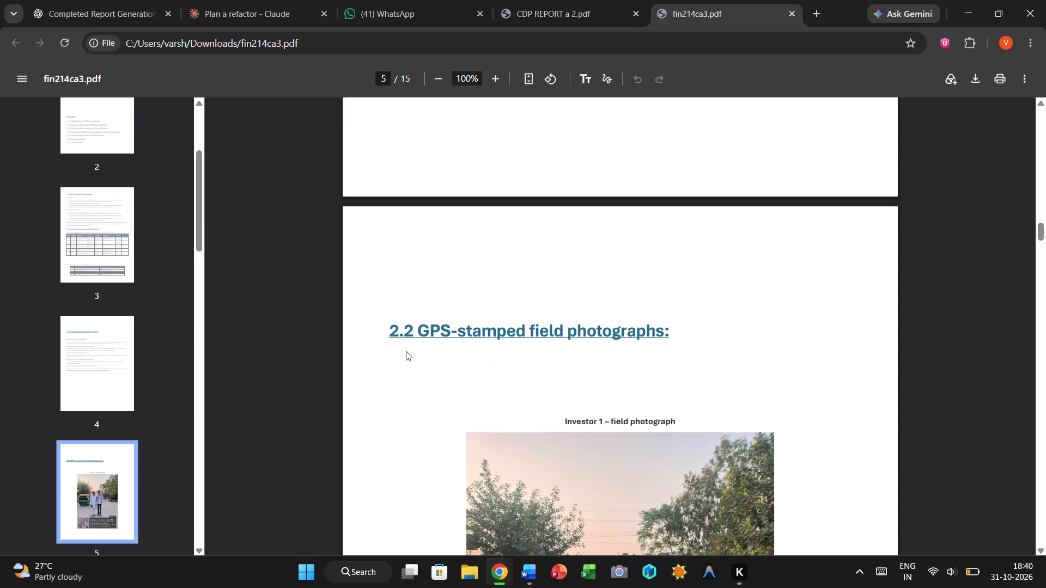
{"action": "scroll", "coordinate": [406, 351], "scroll_direction": "down", "scroll_amount": 9}
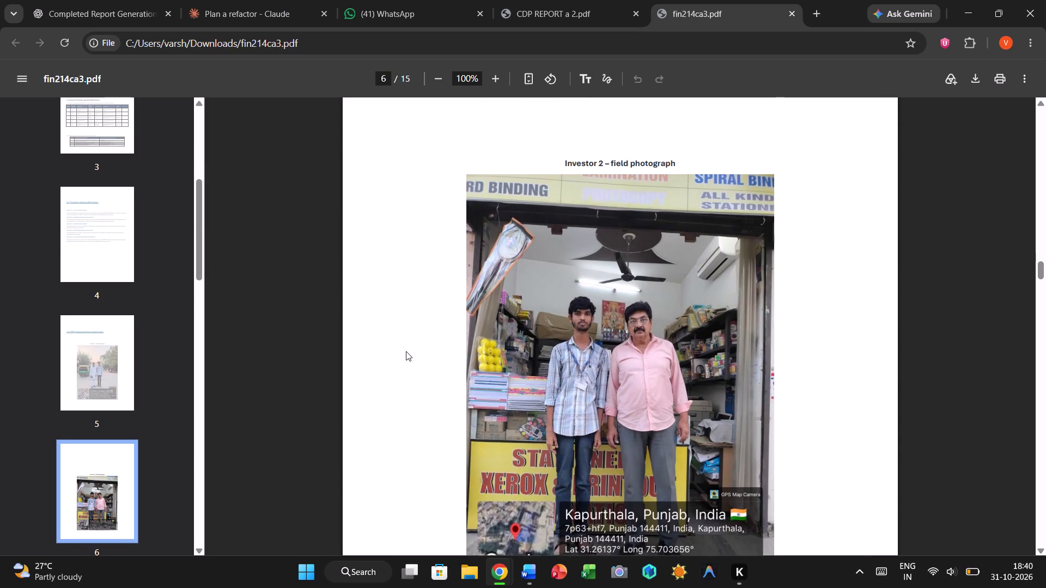
{"action": "scroll", "coordinate": [406, 351], "scroll_direction": "down", "scroll_amount": 13}
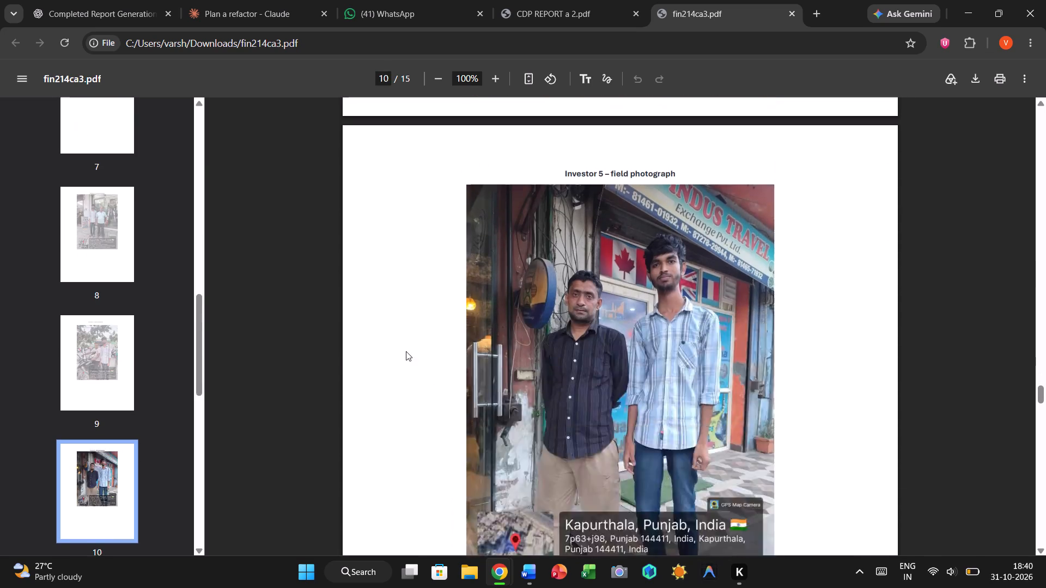
{"action": "scroll", "coordinate": [406, 351], "scroll_direction": "down", "scroll_amount": 7}
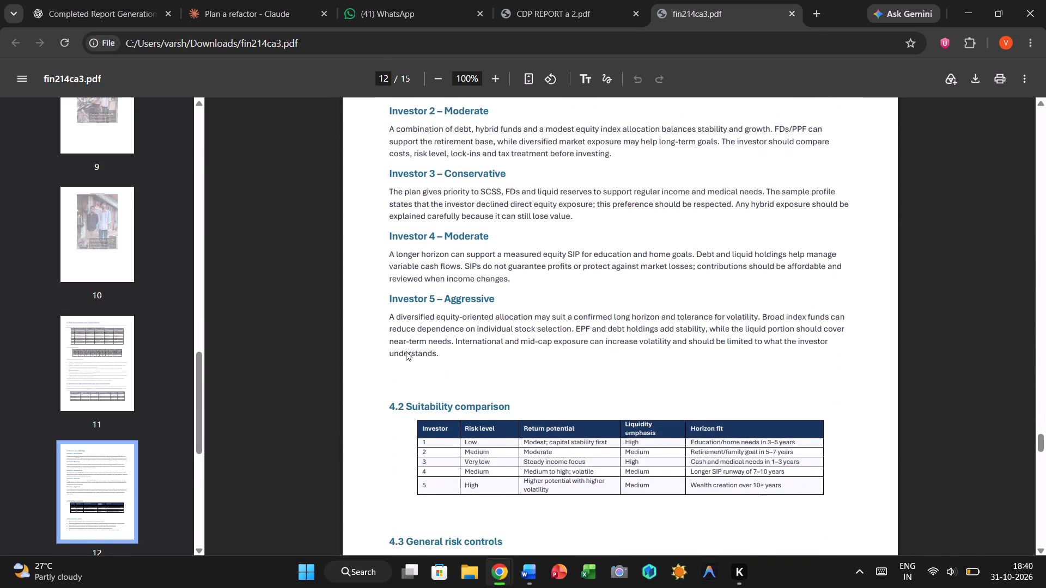
{"action": "scroll", "coordinate": [406, 351], "scroll_direction": "down", "scroll_amount": 15}
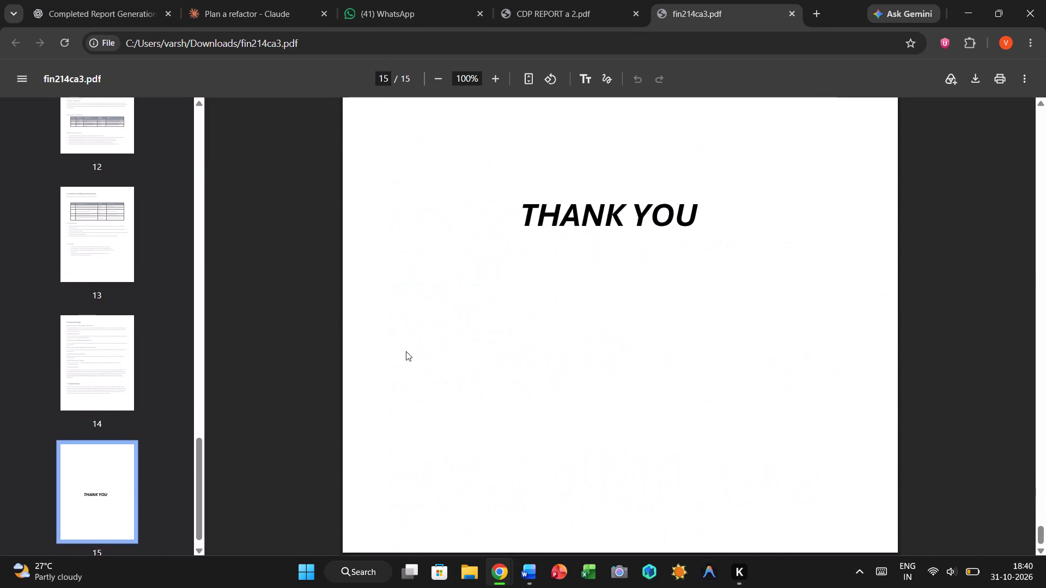
{"action": "scroll", "coordinate": [406, 351], "scroll_direction": "down", "scroll_amount": 3}
{"action": "scroll", "coordinate": [406, 351], "scroll_direction": "up", "scroll_amount": 12}
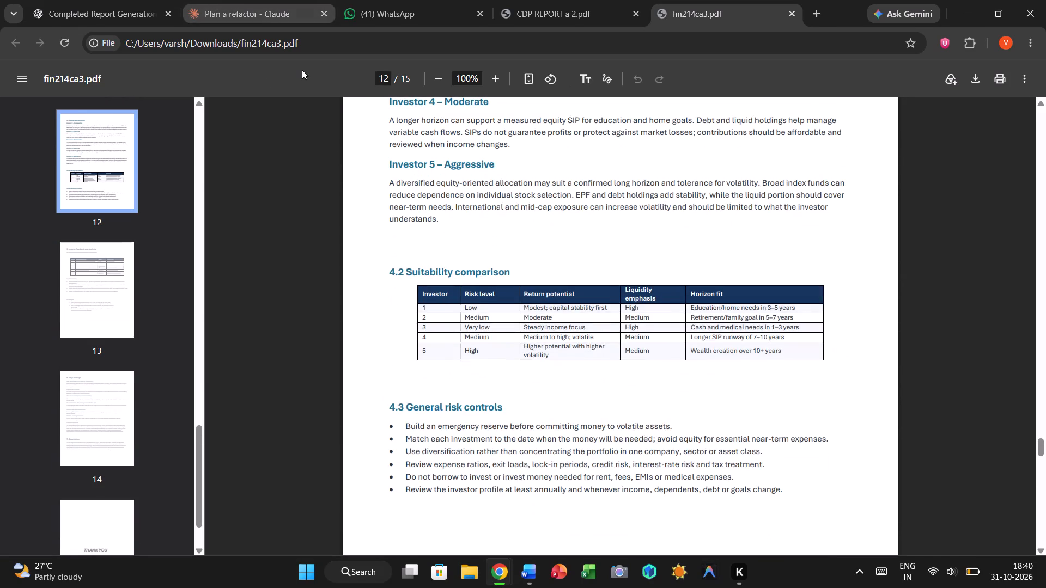
Switch back to the report in Word and place the text cursor at the end of the student name line on the cover page.
{"action": "left_click", "coordinate": [658, 164]}
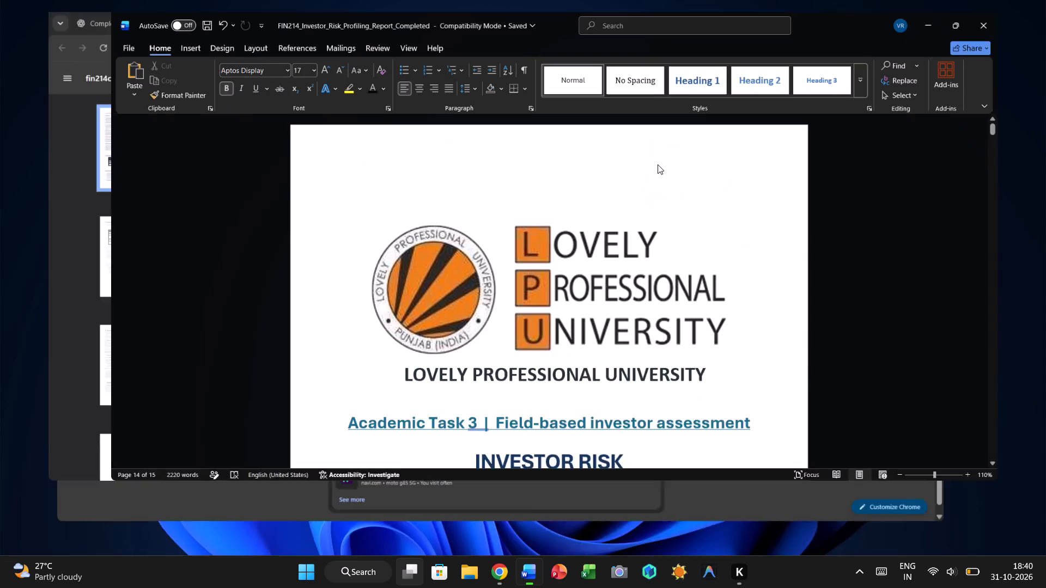
{"action": "scroll", "coordinate": [459, 281], "scroll_direction": "down", "scroll_amount": 4}
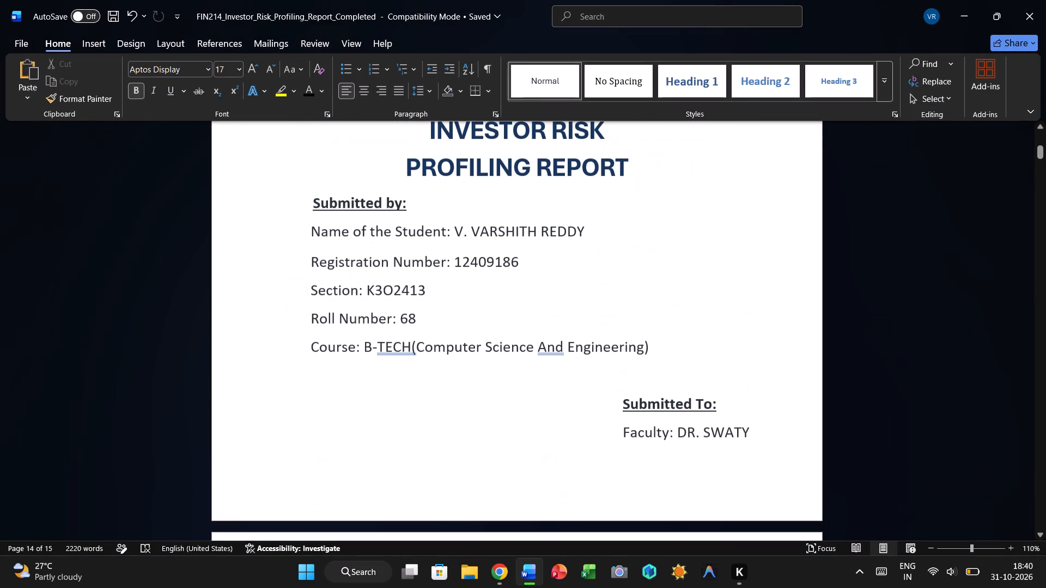
{"action": "left_click", "coordinate": [594, 229]}
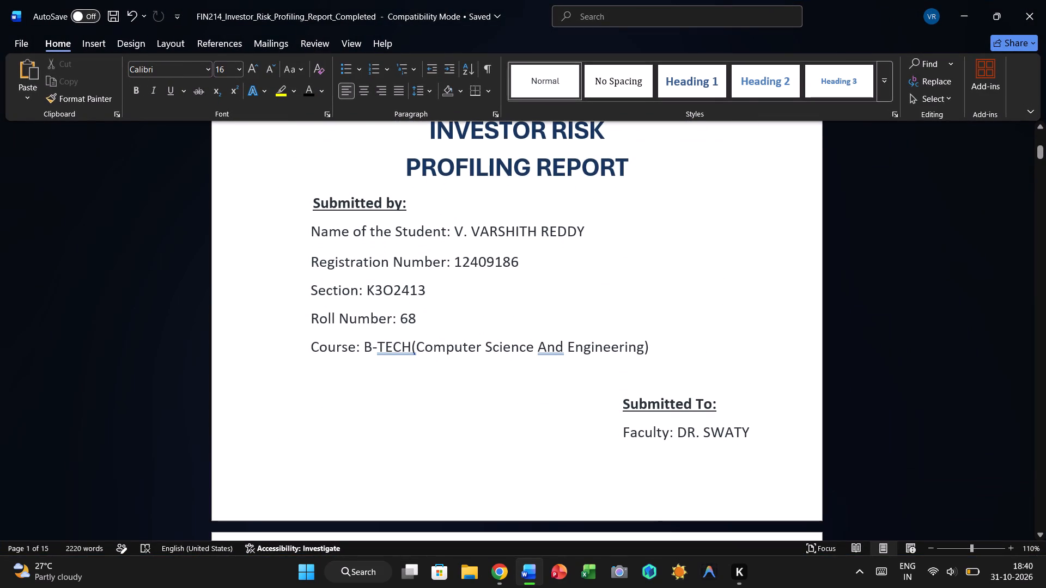
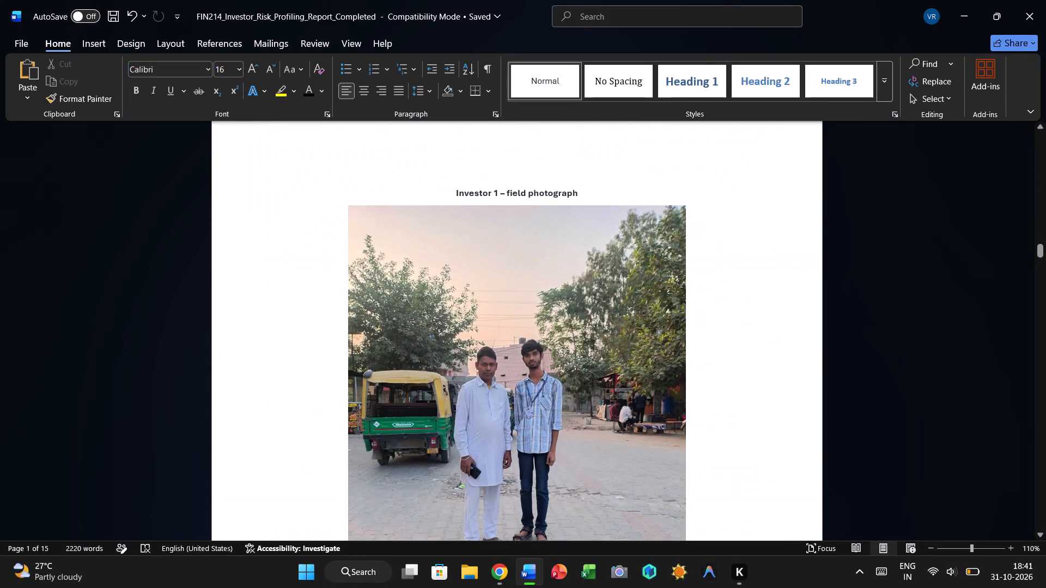
Cut the field photograph below the "Investor 1 – field photograph" caption out of the report.
{"action": "right_click", "coordinate": [554, 412]}
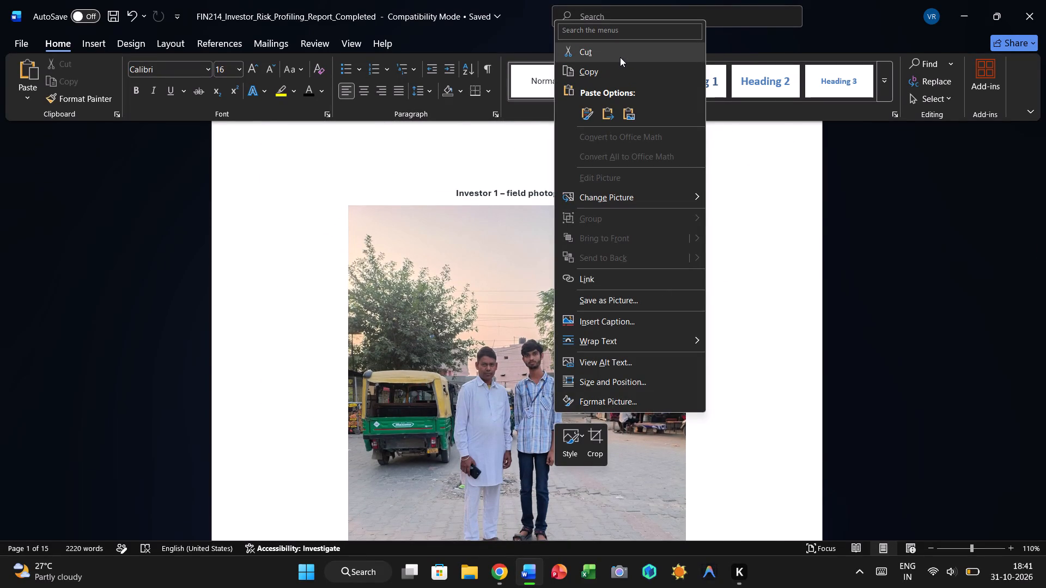
{"action": "left_click", "coordinate": [620, 57]}
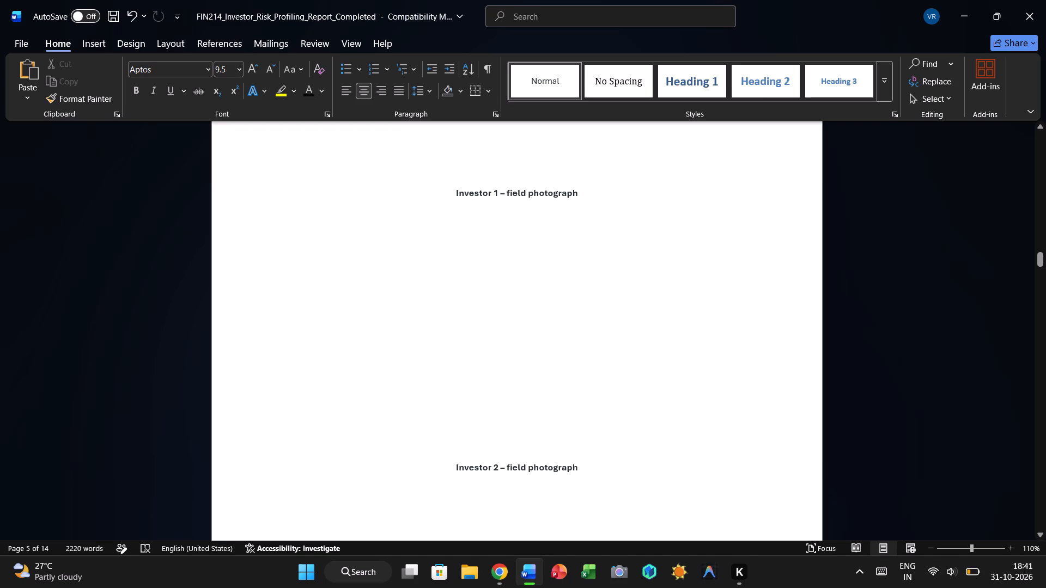
Paste the copied GPS-stamped street photograph beneath the "Investor 1 – field photograph" caption and check its placement down to the Investor 2 photograph.
{"action": "key", "text": "ctrl+v"}
{"action": "scroll", "coordinate": [582, 325], "scroll_direction": "down", "scroll_amount": 1}
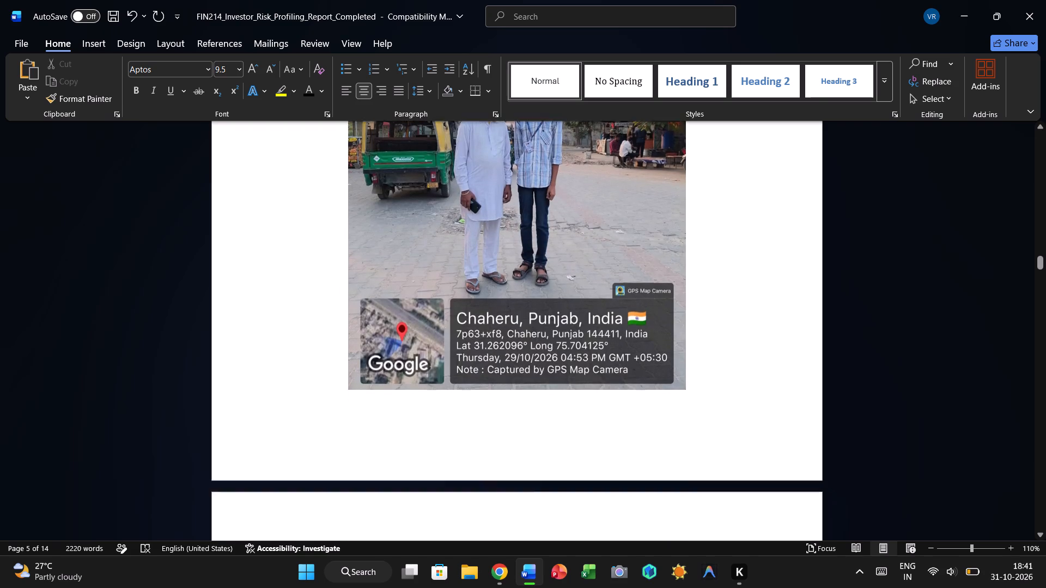
{"action": "scroll", "coordinate": [582, 325], "scroll_direction": "down", "scroll_amount": 4}
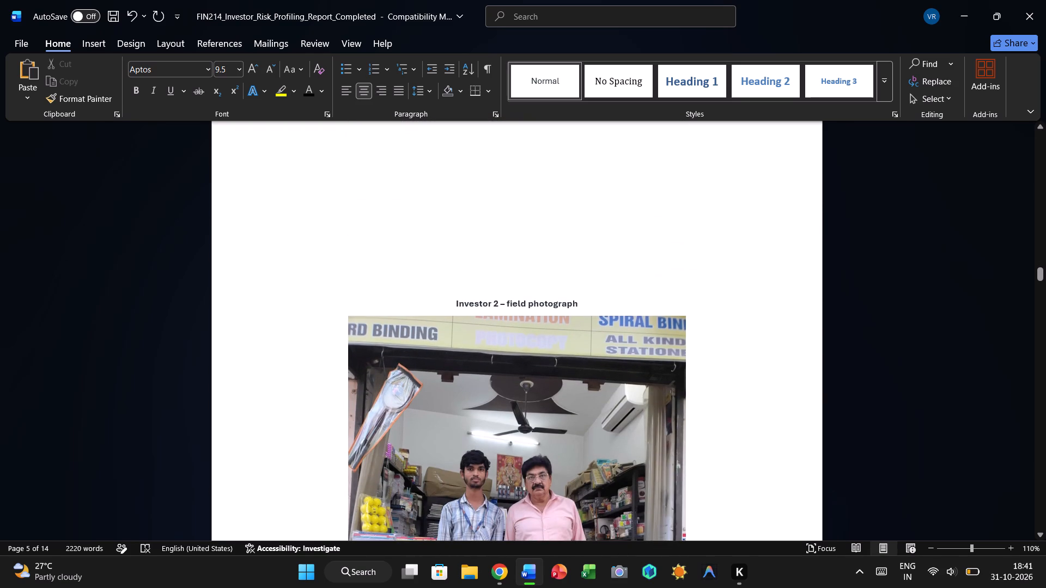
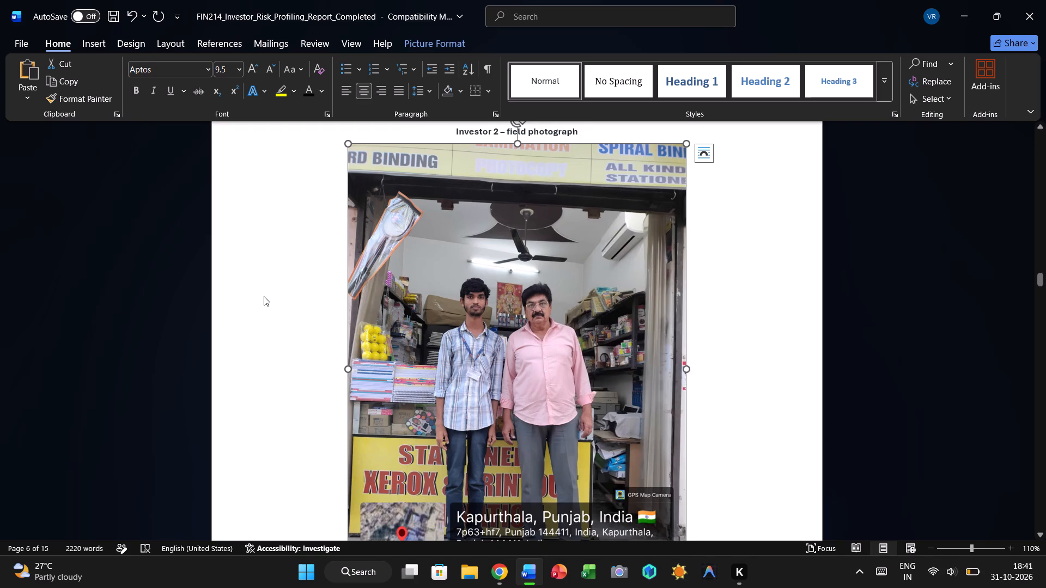
Check how the Investor 1 photograph sits under the "2.2 GPS-stamped field photographs" heading and across the neighbouring pages.
{"action": "scroll", "coordinate": [264, 296], "scroll_direction": "up", "scroll_amount": 8}
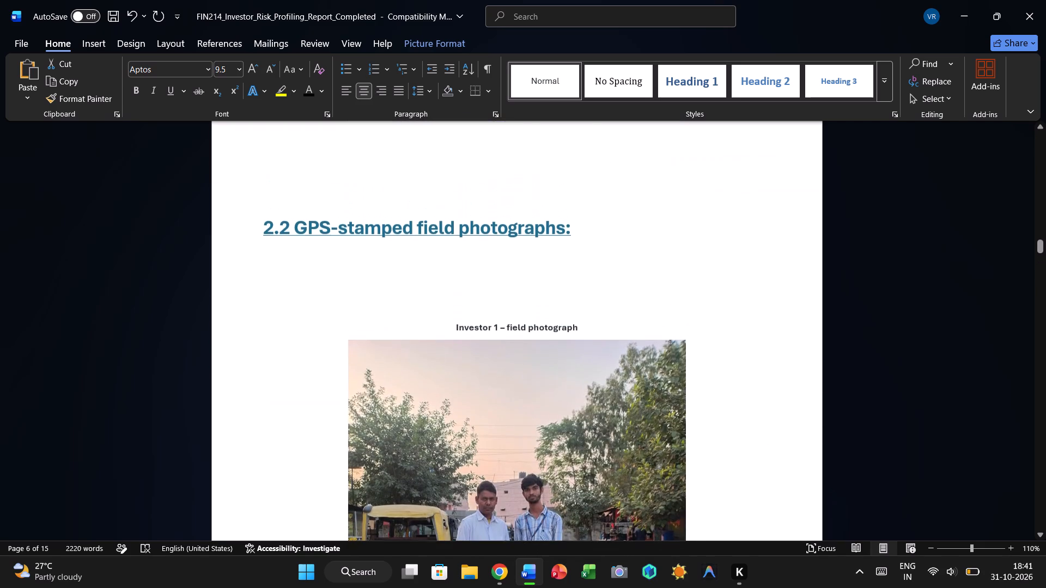
{"action": "scroll", "coordinate": [463, 409], "scroll_direction": "right", "scroll_amount": 1}
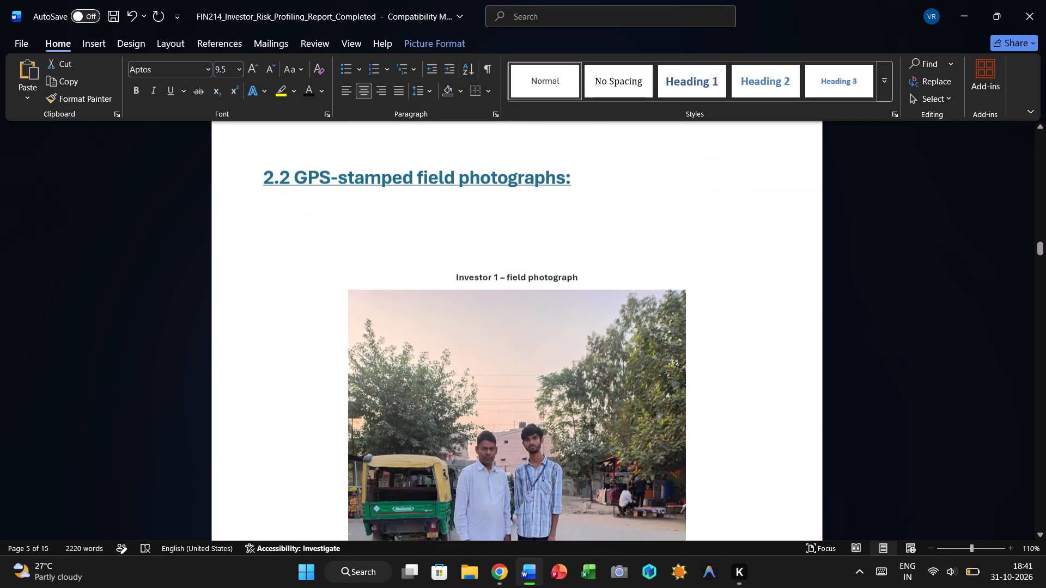
{"action": "scroll", "coordinate": [463, 409], "scroll_direction": "right", "scroll_amount": 1}
{"action": "scroll", "coordinate": [463, 409], "scroll_direction": "down", "scroll_amount": 3}
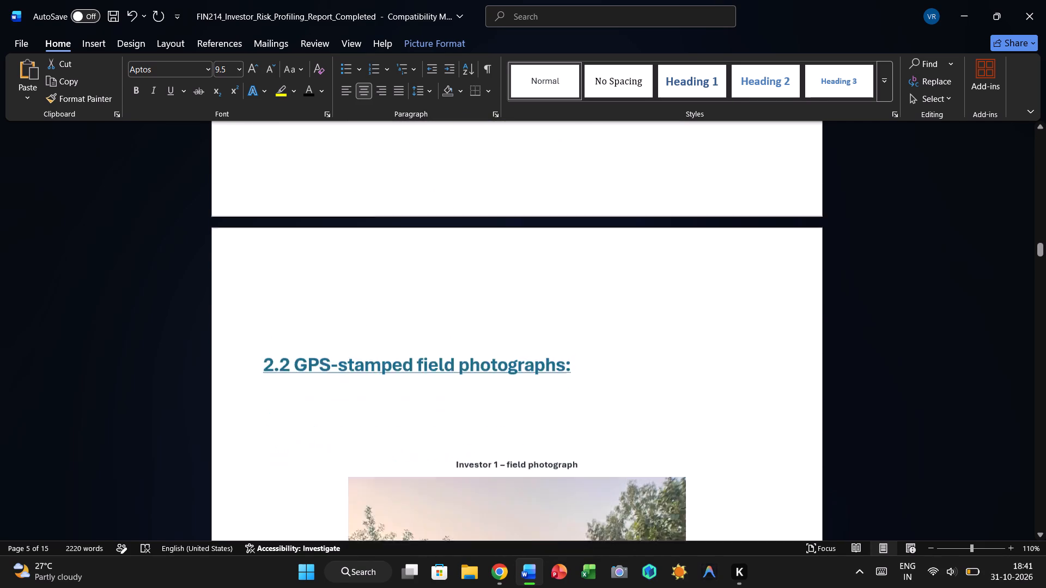
{"action": "scroll", "coordinate": [463, 409], "scroll_direction": "down", "scroll_amount": 10}
{"action": "scroll", "coordinate": [463, 409], "scroll_direction": "up", "scroll_amount": 11}
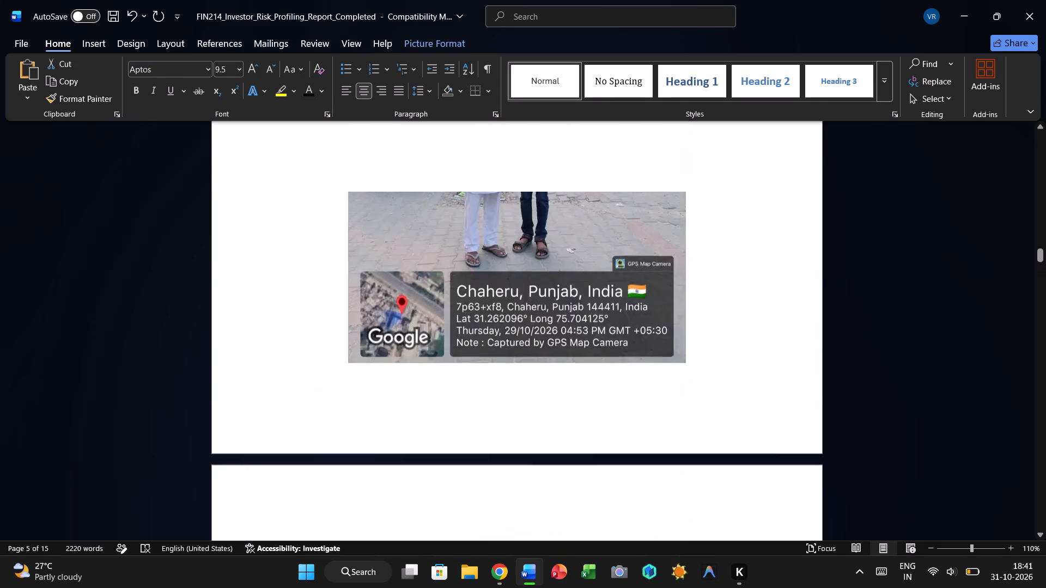
{"action": "scroll", "coordinate": [463, 409], "scroll_direction": "up", "scroll_amount": 6}
Examine the report's page layout in a multi-page overview at 40% zoom, especially the field photograph pages and the blank page among them.
{"action": "scroll", "coordinate": [463, 409], "scroll_direction": "down", "scroll_amount": 5, "text": "ctrl"}
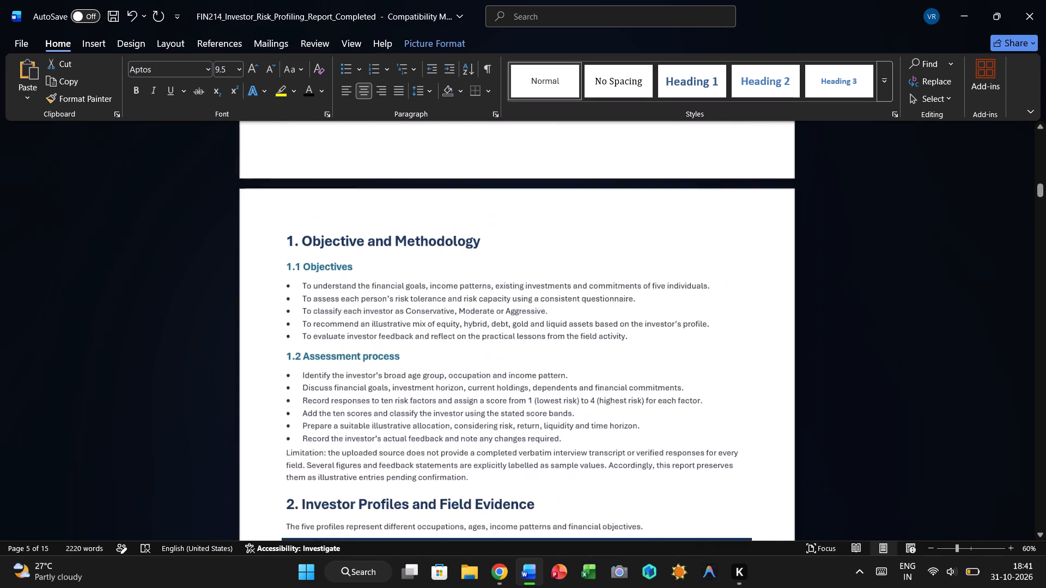
{"action": "scroll", "coordinate": [463, 409], "scroll_direction": "down", "scroll_amount": 2, "text": "ctrl"}
{"action": "scroll", "coordinate": [463, 409], "scroll_direction": "down", "scroll_amount": 8}
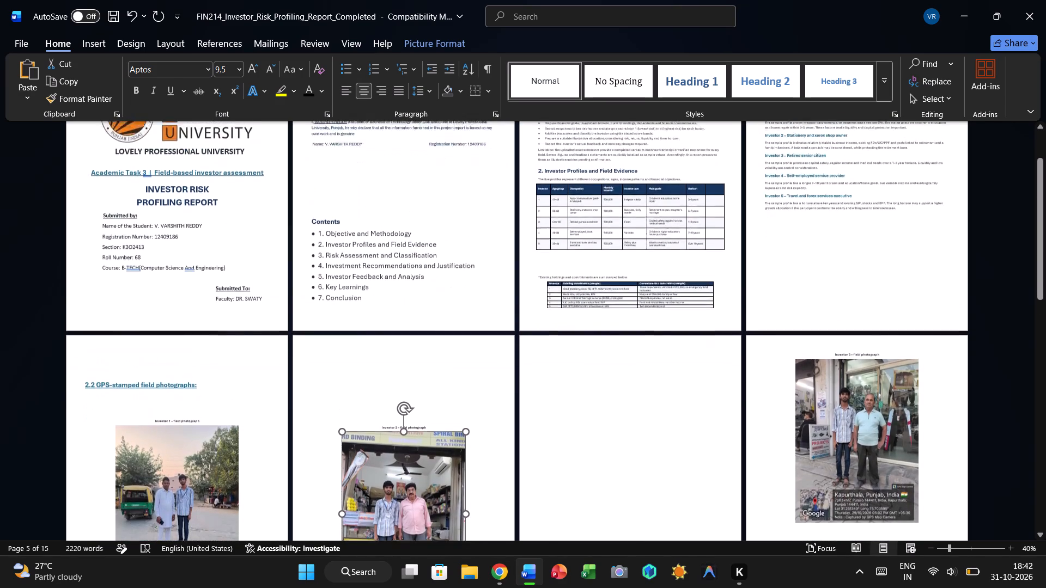
{"action": "scroll", "coordinate": [463, 409], "scroll_direction": "down", "scroll_amount": 3}
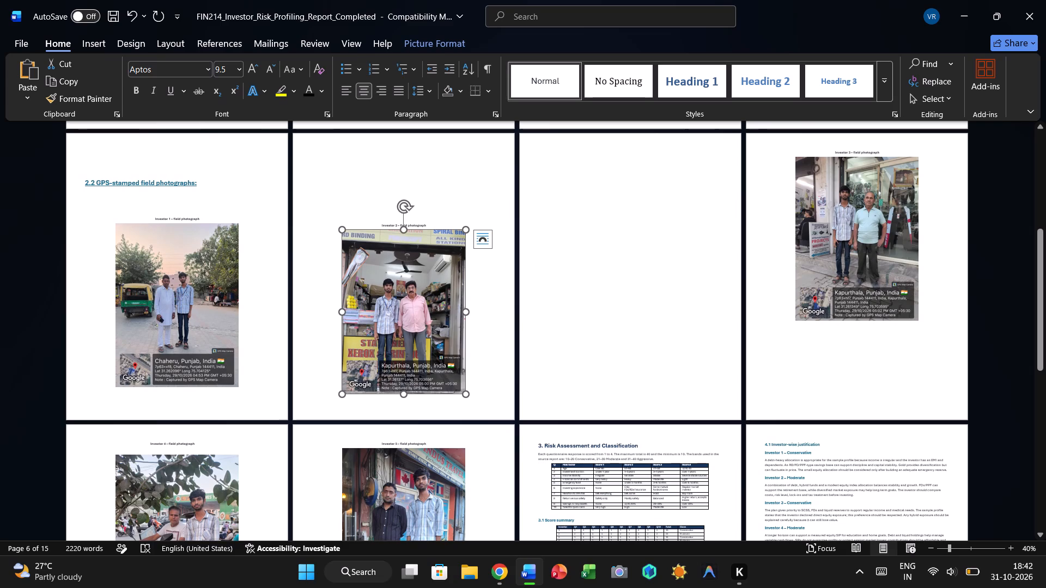
{"action": "scroll", "coordinate": [463, 409], "scroll_direction": "up", "scroll_amount": 6}
{"action": "scroll", "coordinate": [463, 409], "scroll_direction": "down", "scroll_amount": 2}
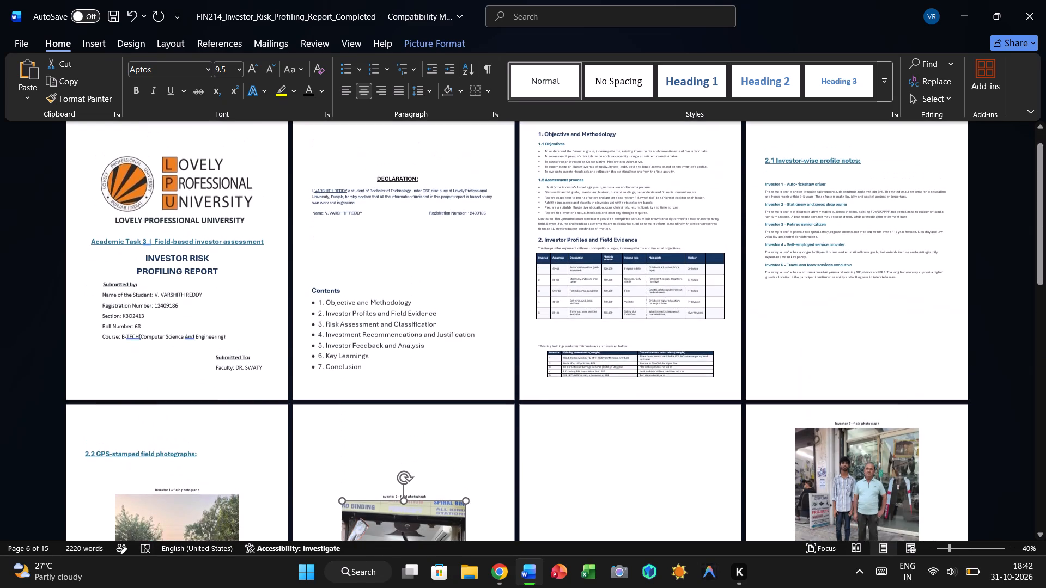
{"action": "scroll", "coordinate": [463, 409], "scroll_direction": "down", "scroll_amount": 6}
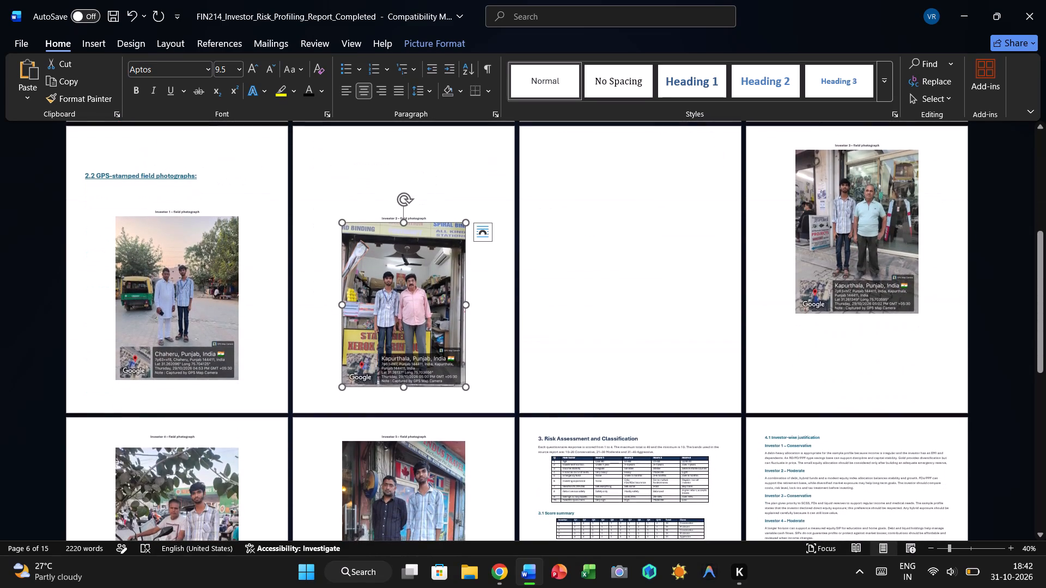
{"action": "scroll", "coordinate": [574, 399], "scroll_direction": "down", "scroll_amount": 2}
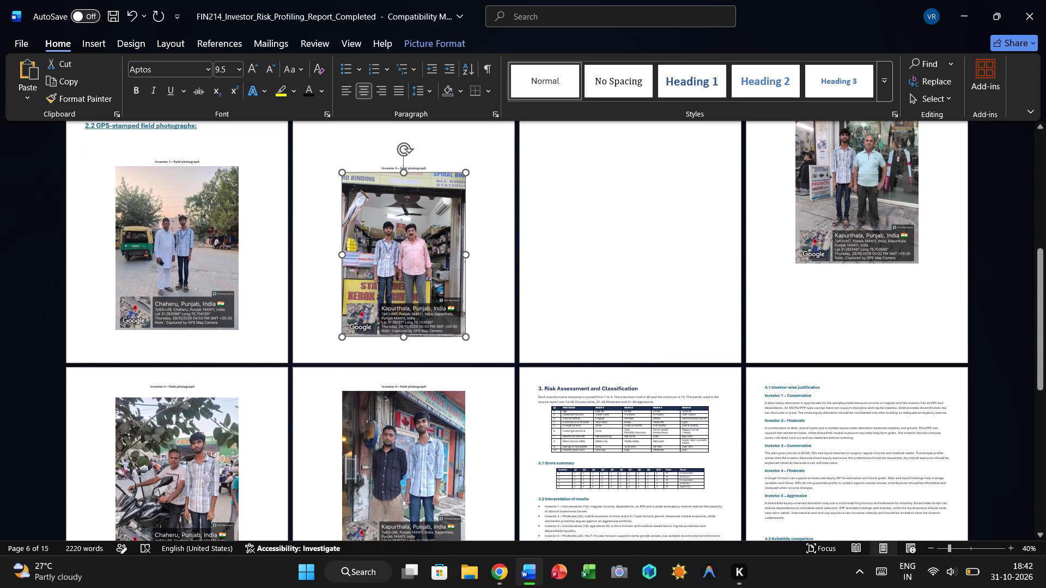
Undo the last three edits, going back through the Investor 1 photograph paste to the edit at the "6. Key Learnings" heading.
{"action": "scroll", "coordinate": [223, 316], "scroll_direction": "up", "scroll_amount": 4, "text": "ctrl"}
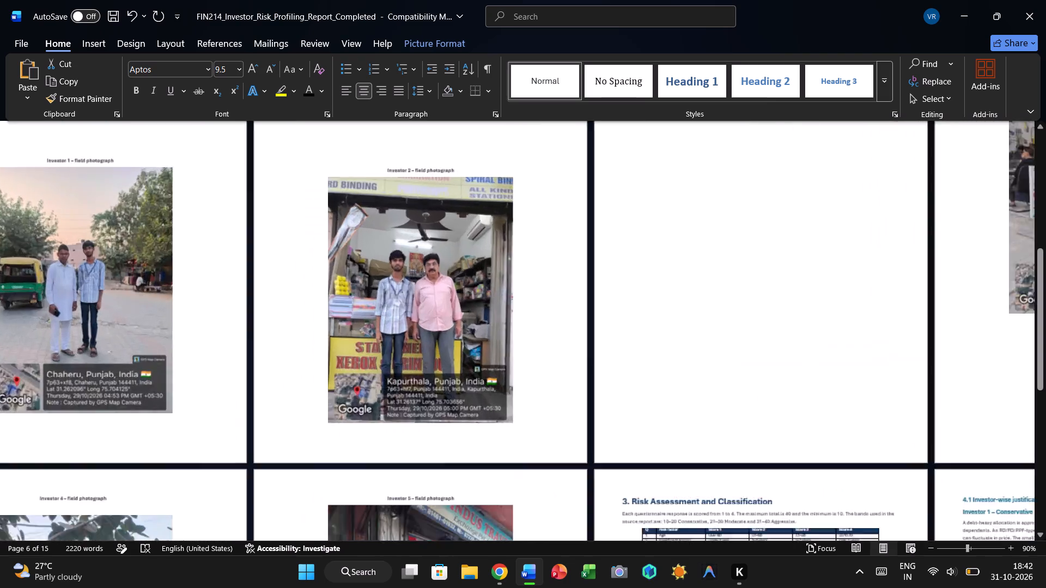
{"action": "scroll", "coordinate": [223, 316], "scroll_direction": "up", "scroll_amount": 3, "text": "ctrl"}
{"action": "scroll", "coordinate": [384, 307], "scroll_direction": "up", "scroll_amount": 5}
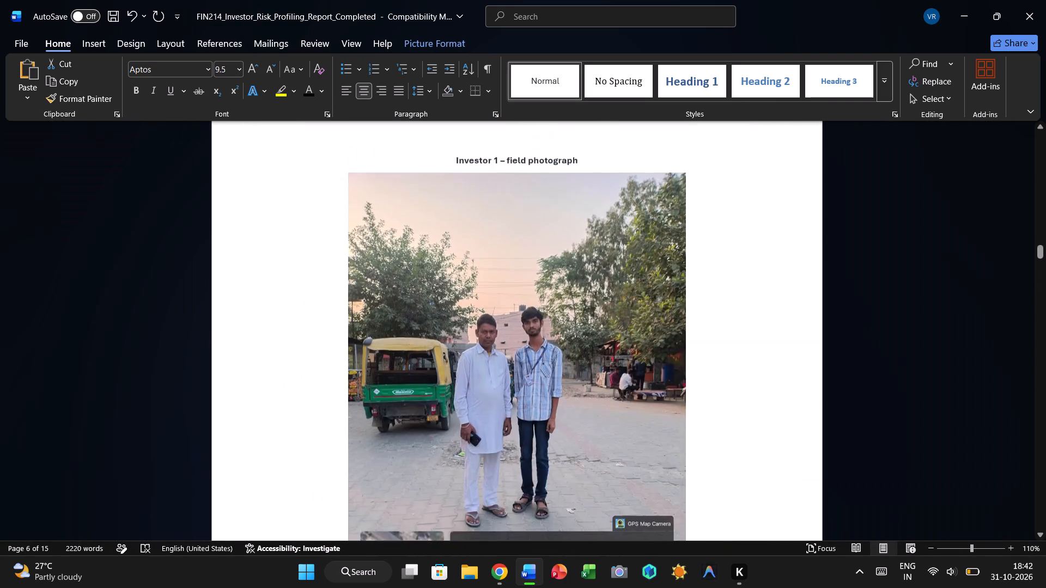
{"action": "scroll", "coordinate": [384, 307], "scroll_direction": "up", "scroll_amount": 1}
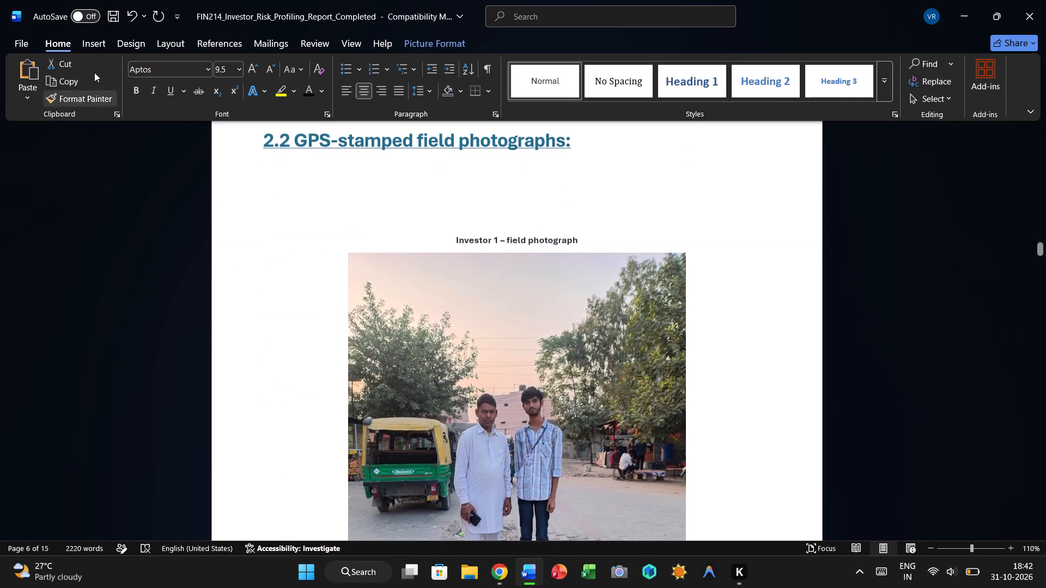
{"action": "left_click", "coordinate": [132, 16]}
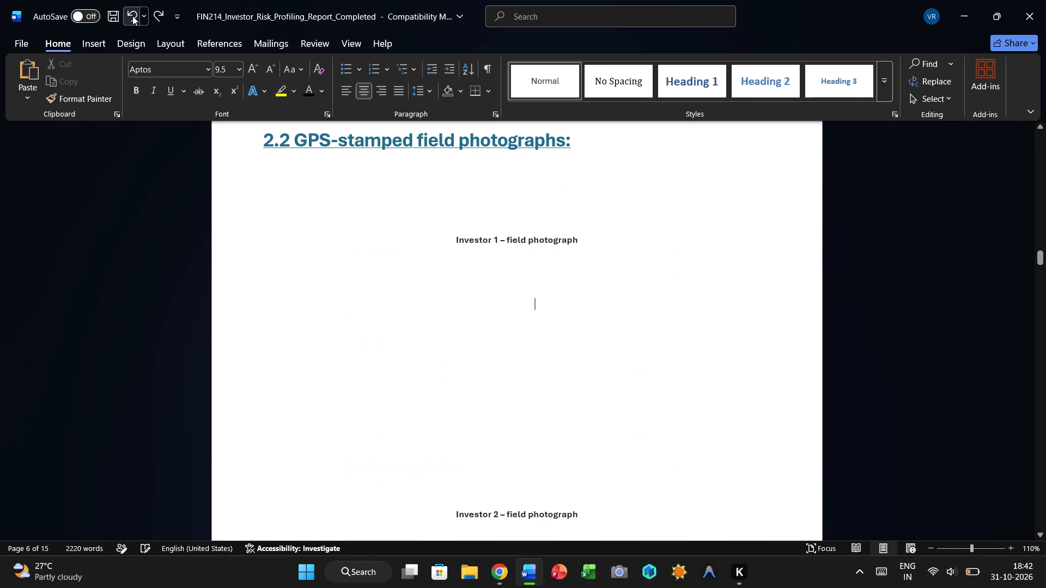
{"action": "left_click", "coordinate": [132, 16]}
{"action": "left_click", "coordinate": [132, 16]}
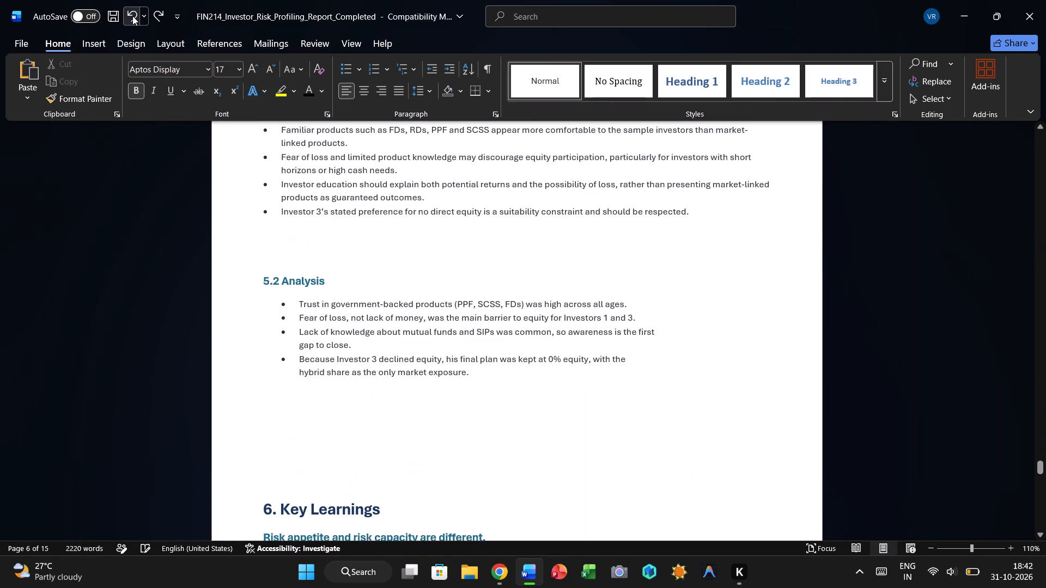
Insert one line break directly before the "6. Key Learnings" heading.
{"action": "scroll", "coordinate": [390, 235], "scroll_direction": "down", "scroll_amount": 11}
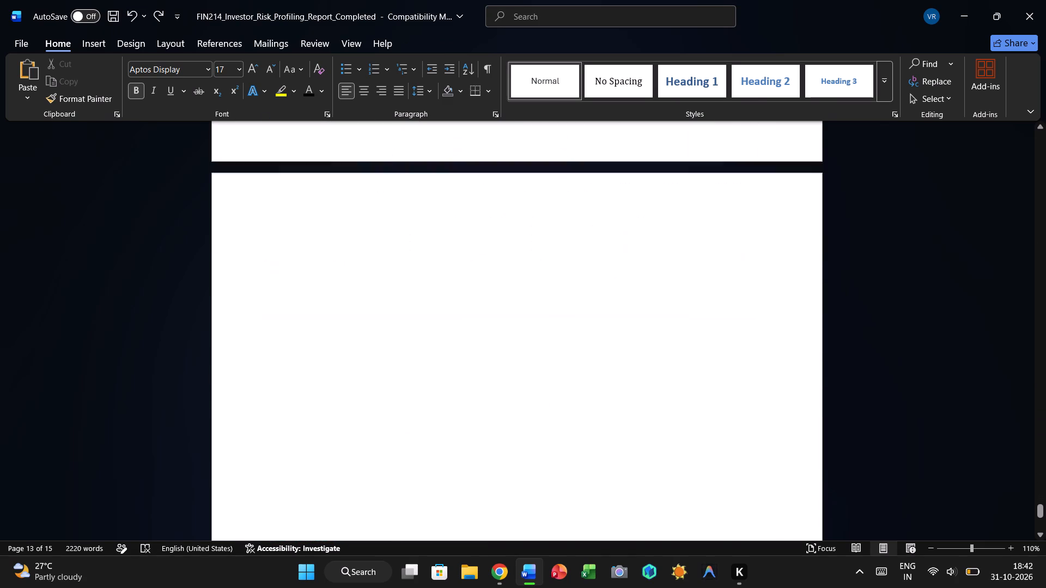
{"action": "scroll", "coordinate": [390, 235], "scroll_direction": "down", "scroll_amount": 2}
{"action": "scroll", "coordinate": [390, 235], "scroll_direction": "up", "scroll_amount": 6}
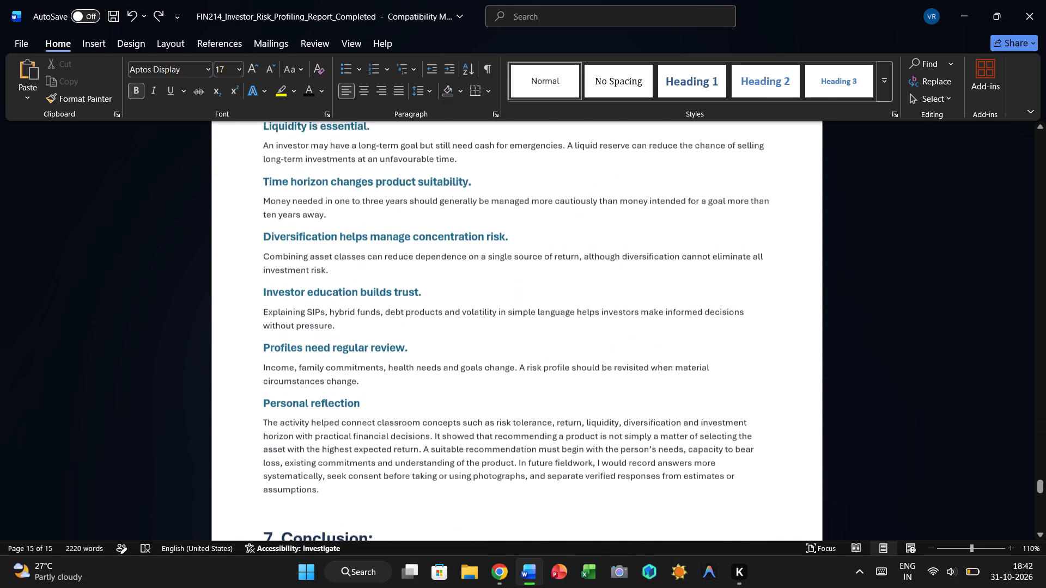
{"action": "scroll", "coordinate": [390, 235], "scroll_direction": "up", "scroll_amount": 4}
{"action": "scroll", "coordinate": [390, 235], "scroll_direction": "right", "scroll_amount": 1}
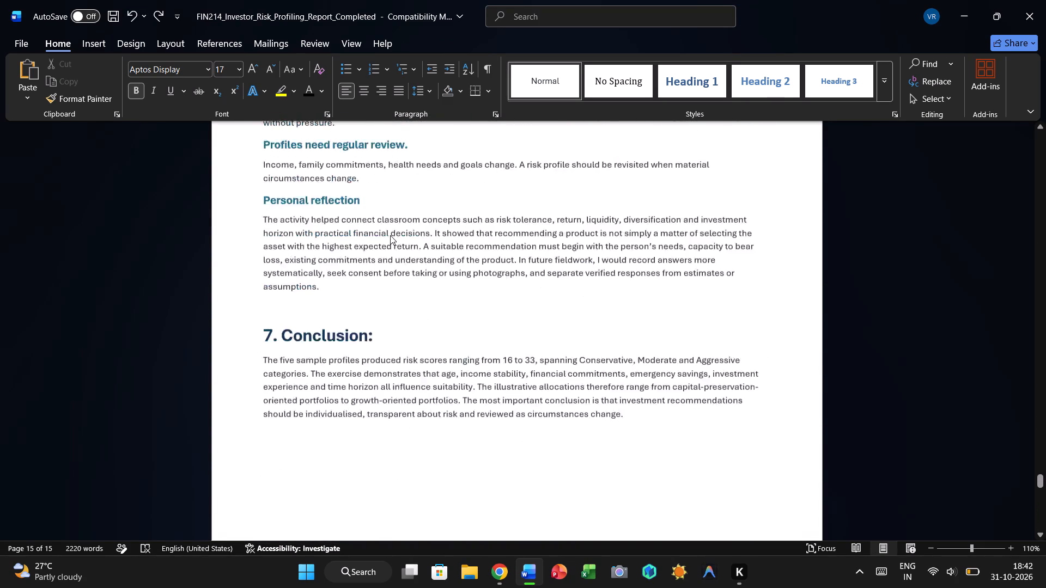
{"action": "scroll", "coordinate": [390, 235], "scroll_direction": "right", "scroll_amount": 2}
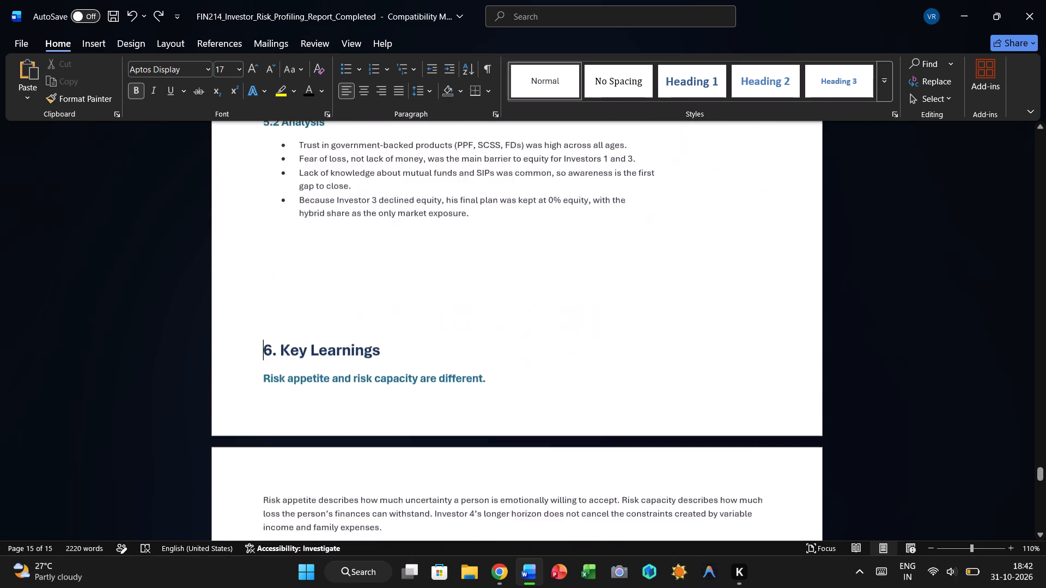
{"action": "scroll", "coordinate": [390, 235], "scroll_direction": "right", "scroll_amount": 2}
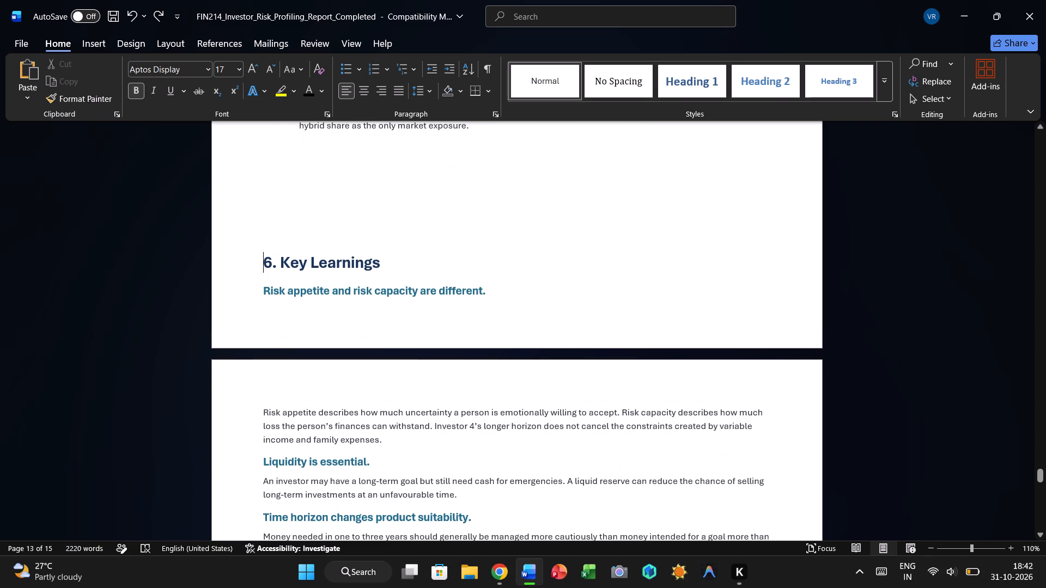
{"action": "key", "text": "Return"}
Inspect the pages from section 5 back to the blank page after Investor 2, and place the text cursor before the "Investor 3 – field photograph" caption.
{"action": "scroll", "coordinate": [390, 235], "scroll_direction": "up", "scroll_amount": 3}
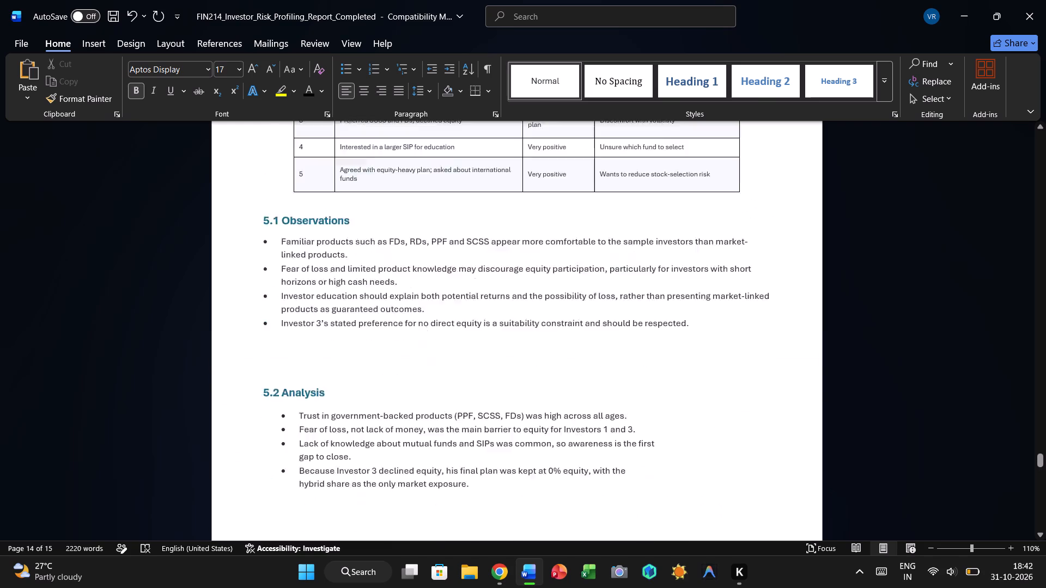
{"action": "scroll", "coordinate": [390, 235], "scroll_direction": "up", "scroll_amount": 13}
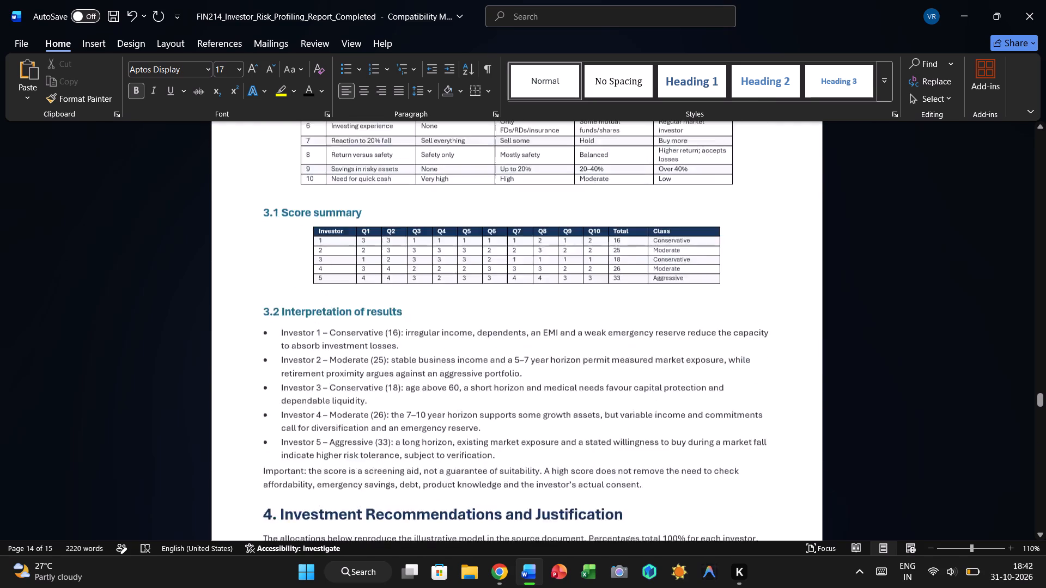
{"action": "scroll", "coordinate": [390, 235], "scroll_direction": "up", "scroll_amount": 14}
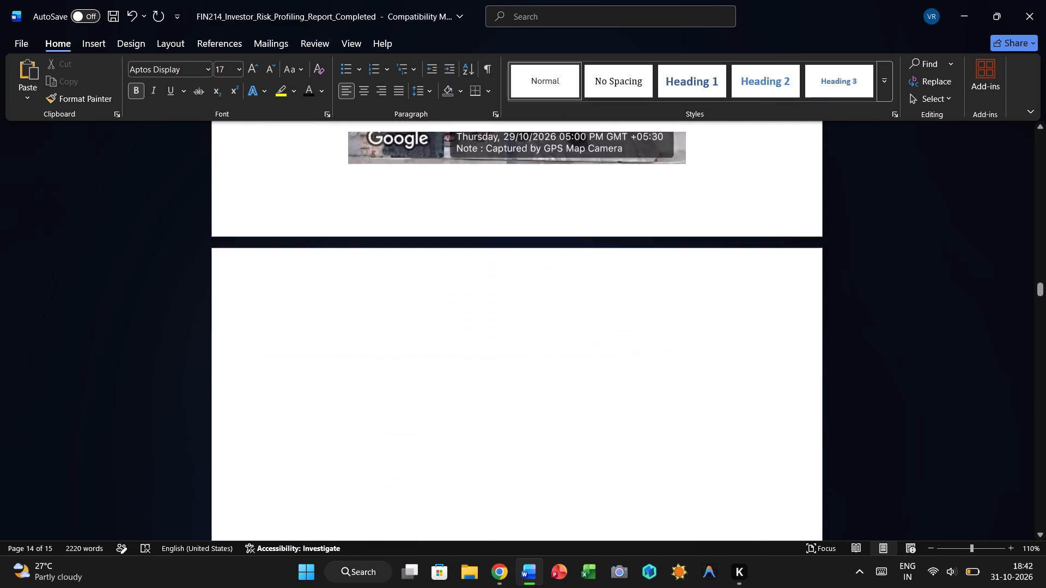
{"action": "scroll", "coordinate": [390, 235], "scroll_direction": "up", "scroll_amount": 1}
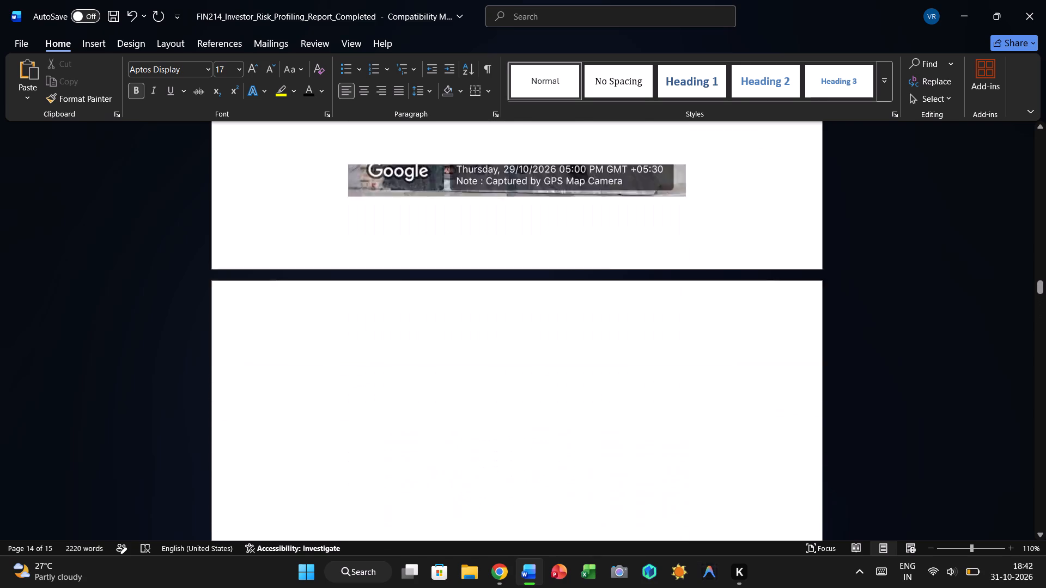
{"action": "scroll", "coordinate": [390, 235], "scroll_direction": "up", "scroll_amount": 1}
{"action": "scroll", "coordinate": [390, 235], "scroll_direction": "down", "scroll_amount": 6}
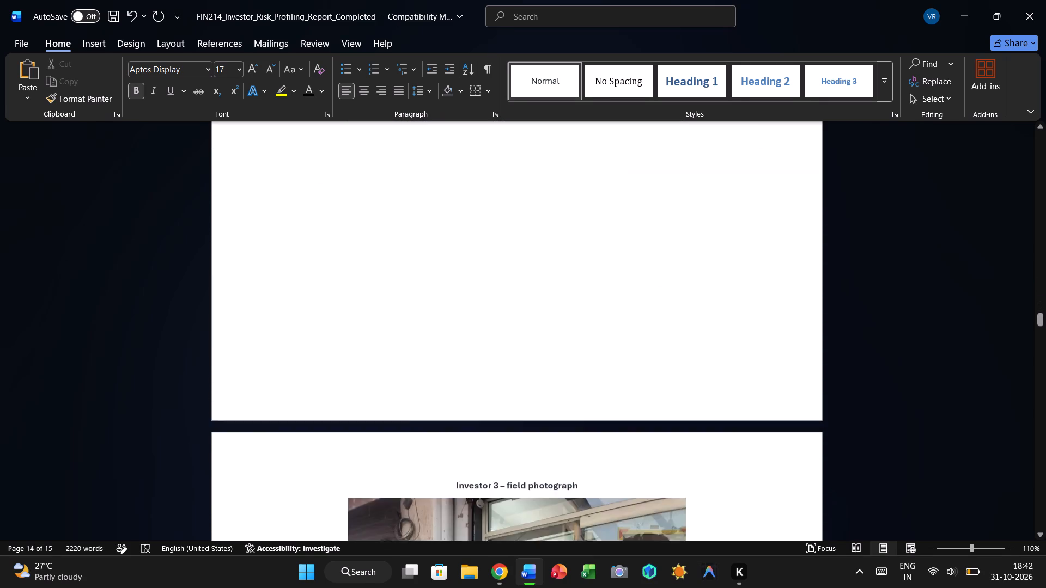
{"action": "scroll", "coordinate": [390, 235], "scroll_direction": "down", "scroll_amount": 2}
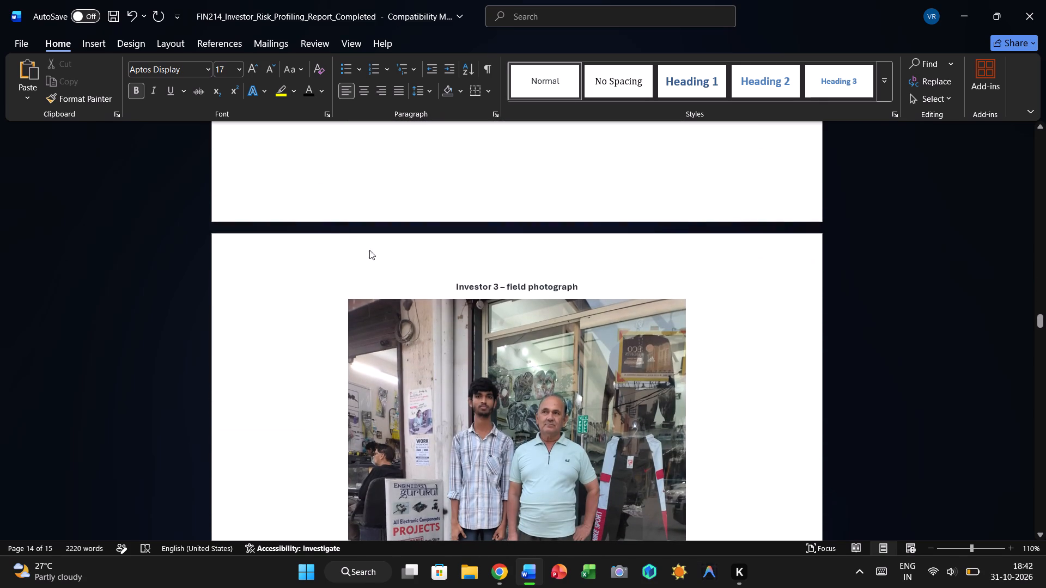
{"action": "left_click_drag", "start_coordinate": [439, 286], "coordinate": [423, 283]}
{"action": "left_click_drag", "start_coordinate": [423, 283], "coordinate": [413, 262]}
{"action": "left_click", "coordinate": [413, 262]}
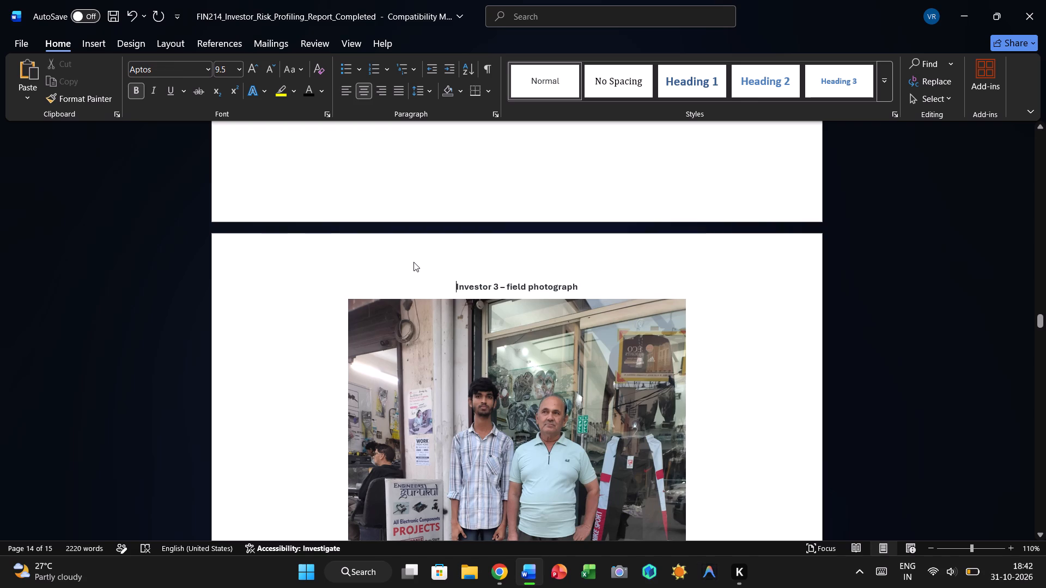
Examine the remaining field photograph pages and the blank page before Investor 3, continuing back up to the Objective and Methodology section.
{"action": "scroll", "coordinate": [413, 262], "scroll_direction": "down", "scroll_amount": 8}
{"action": "scroll", "coordinate": [413, 262], "scroll_direction": "up", "scroll_amount": 3}
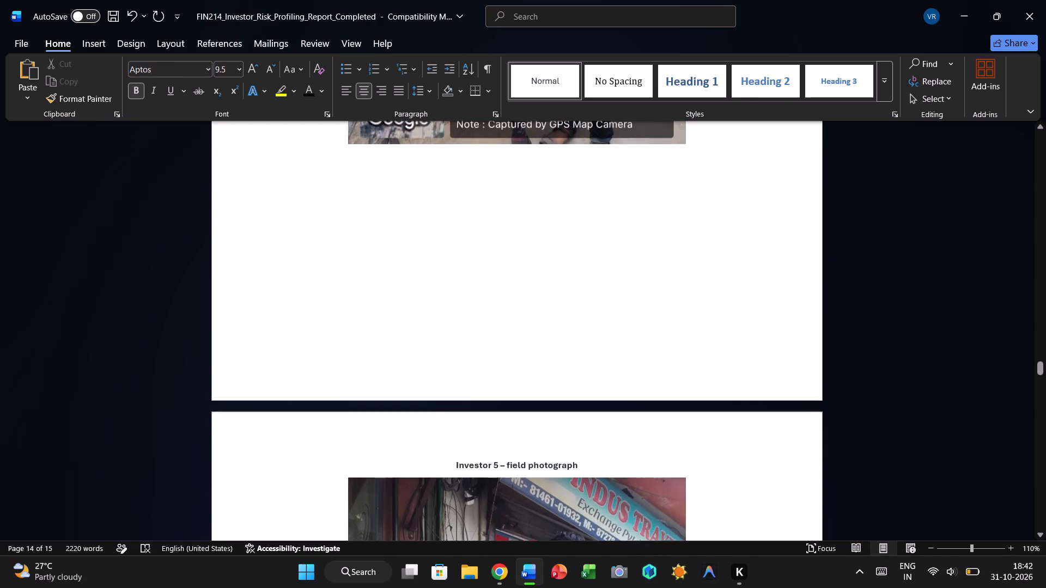
{"action": "scroll", "coordinate": [413, 262], "scroll_direction": "up", "scroll_amount": 8}
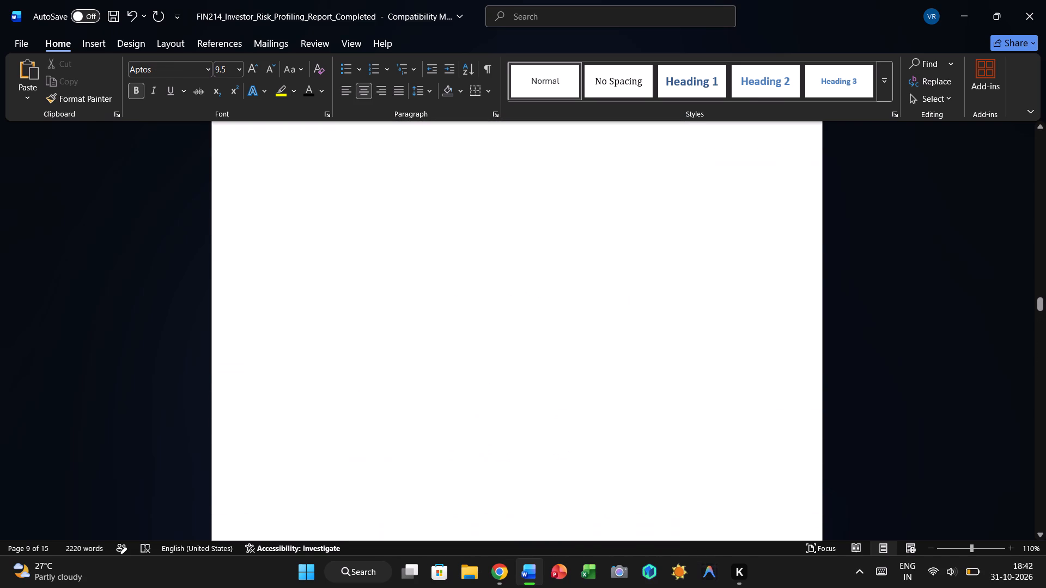
{"action": "scroll", "coordinate": [413, 262], "scroll_direction": "right", "scroll_amount": 1}
{"action": "right_click", "coordinate": [413, 262]}
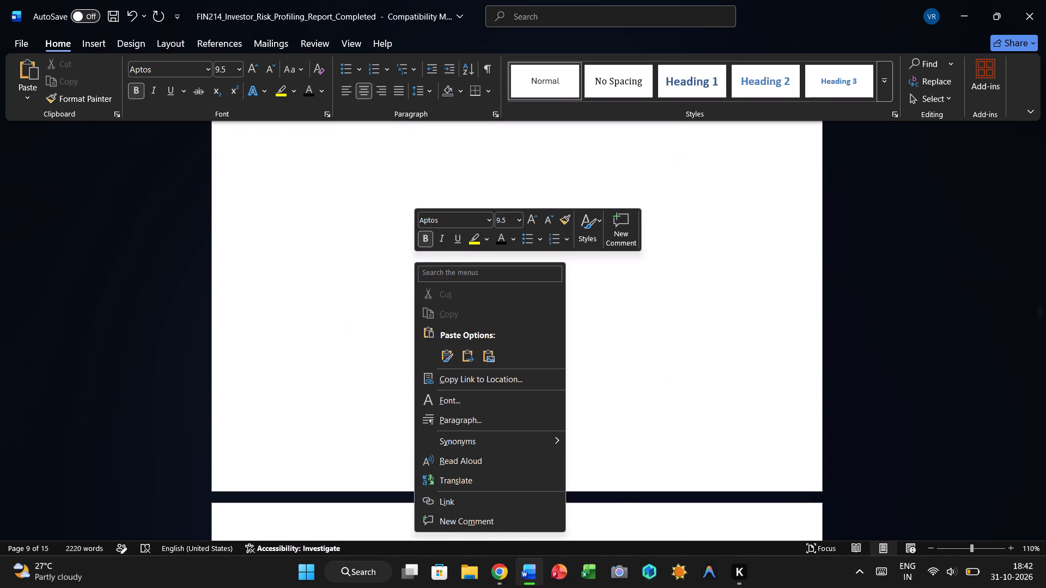
{"action": "right_click", "coordinate": [373, 315]}
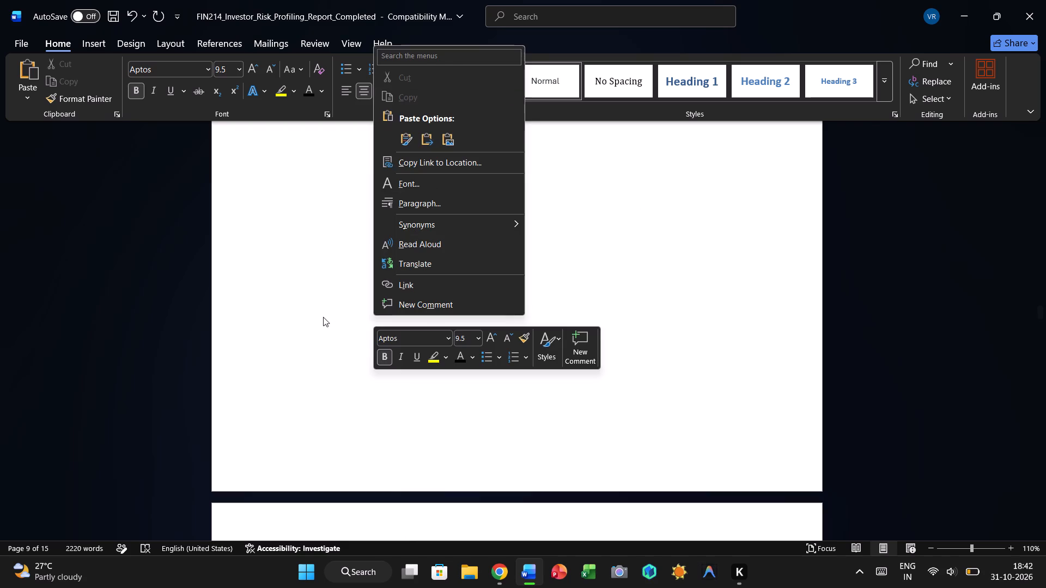
{"action": "left_click", "coordinate": [299, 323]}
{"action": "scroll", "coordinate": [299, 323], "scroll_direction": "up", "scroll_amount": 7}
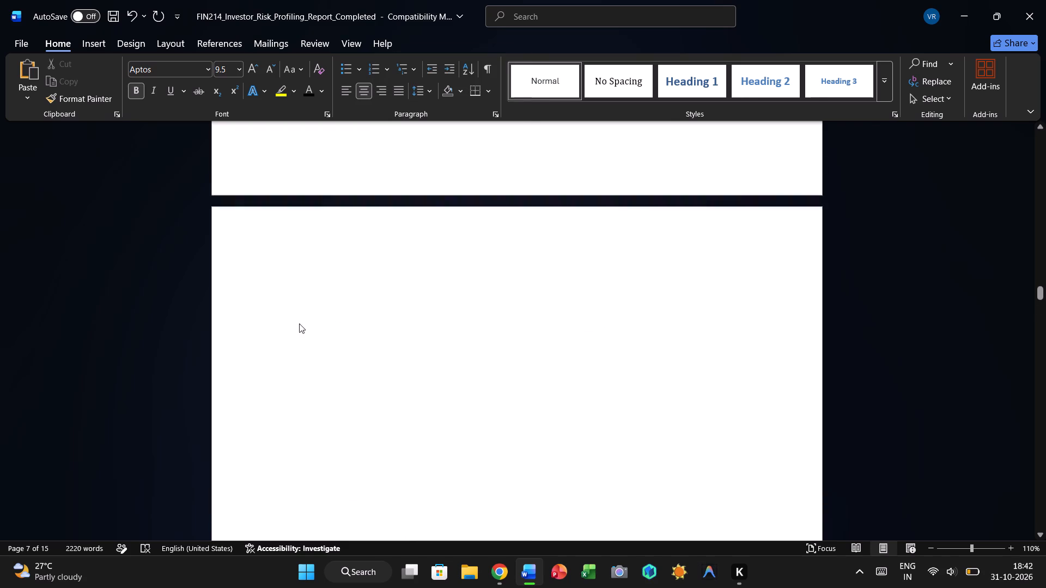
{"action": "scroll", "coordinate": [299, 323], "scroll_direction": "up", "scroll_amount": 6}
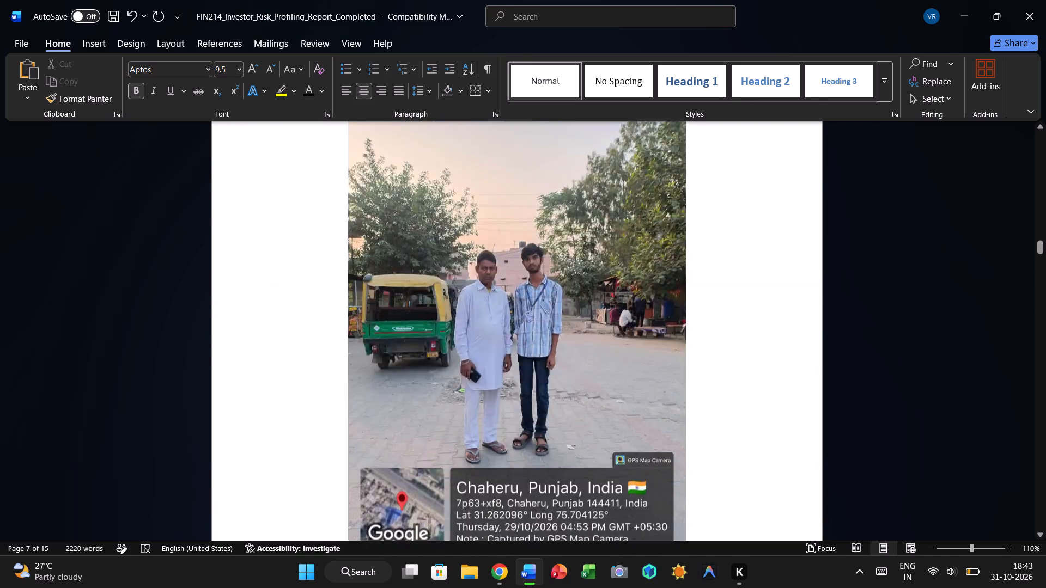
{"action": "scroll", "coordinate": [299, 323], "scroll_direction": "up", "scroll_amount": 11}
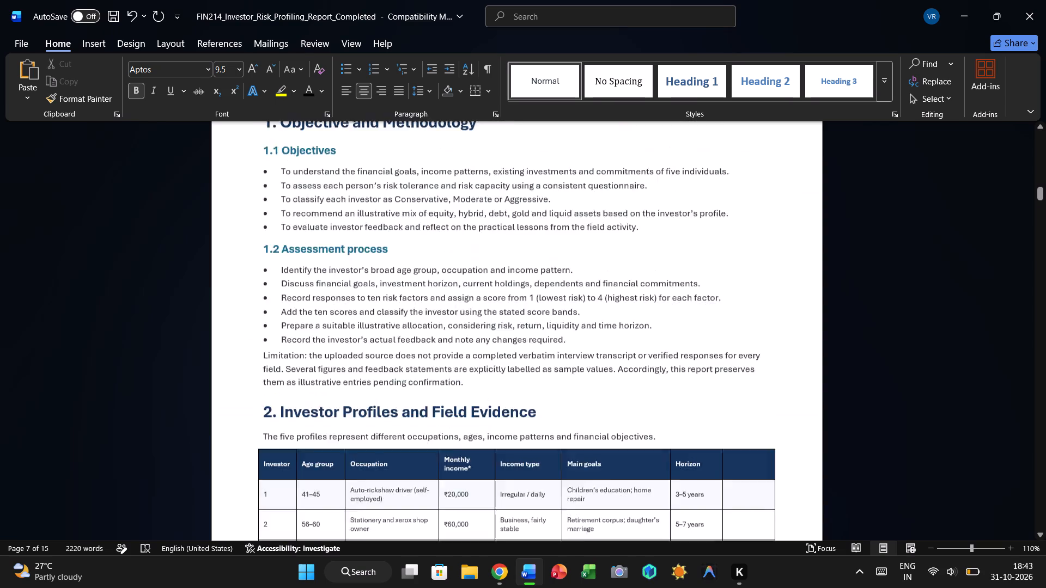
Remove the blank page between the Investor 2 photograph and the "Investor 3 – field photograph" caption.
{"action": "scroll", "coordinate": [299, 323], "scroll_direction": "down", "scroll_amount": 10}
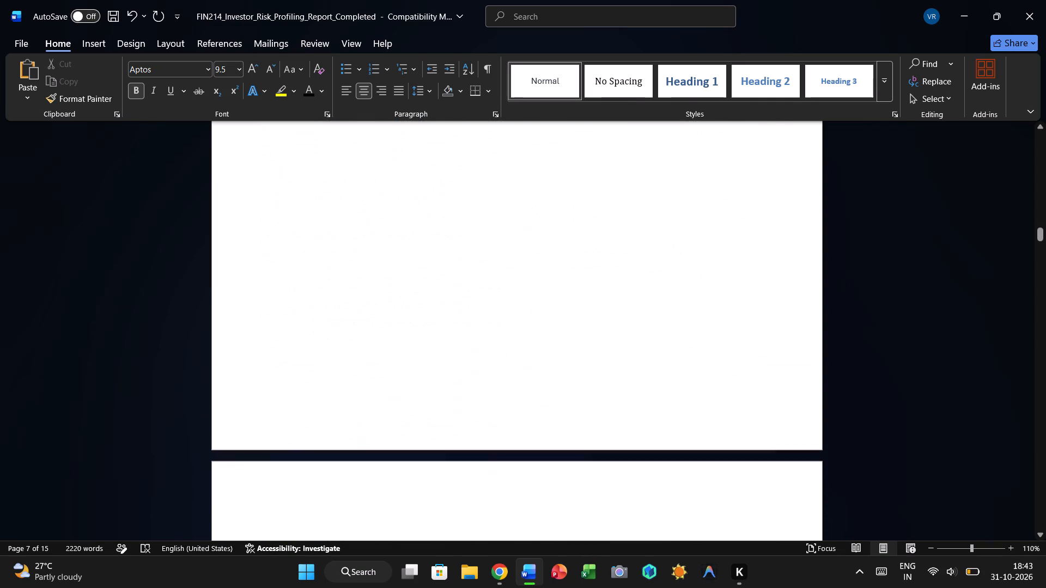
{"action": "scroll", "coordinate": [299, 323], "scroll_direction": "down", "scroll_amount": 4}
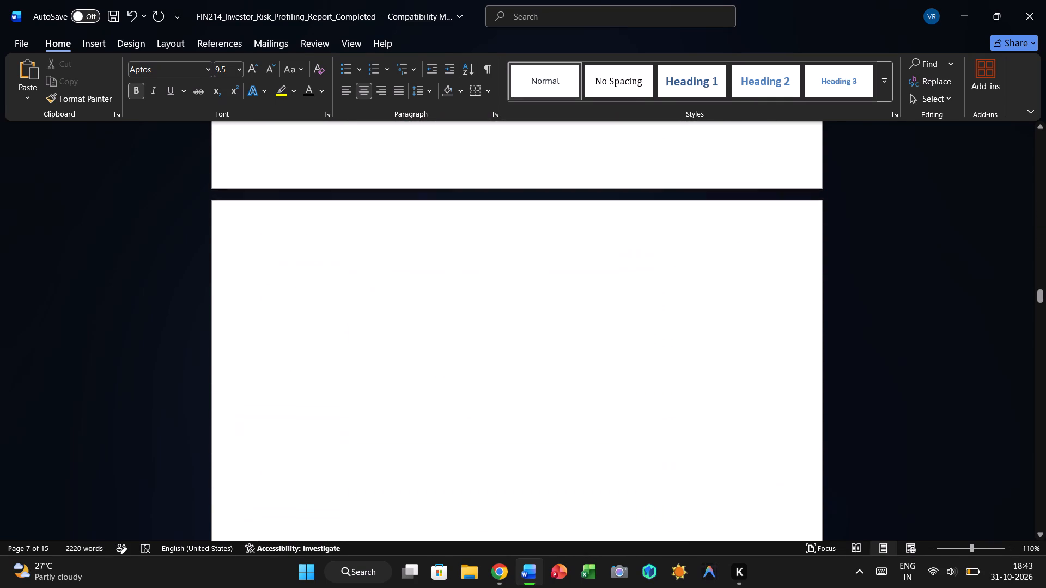
{"action": "scroll", "coordinate": [299, 323], "scroll_direction": "down", "scroll_amount": 1}
{"action": "scroll", "coordinate": [299, 323], "scroll_direction": "up", "scroll_amount": 1}
{"action": "scroll", "coordinate": [299, 323], "scroll_direction": "down", "scroll_amount": 1}
{"action": "scroll", "coordinate": [299, 323], "scroll_direction": "up", "scroll_amount": 2}
{"action": "scroll", "coordinate": [299, 323], "scroll_direction": "down", "scroll_amount": 2}
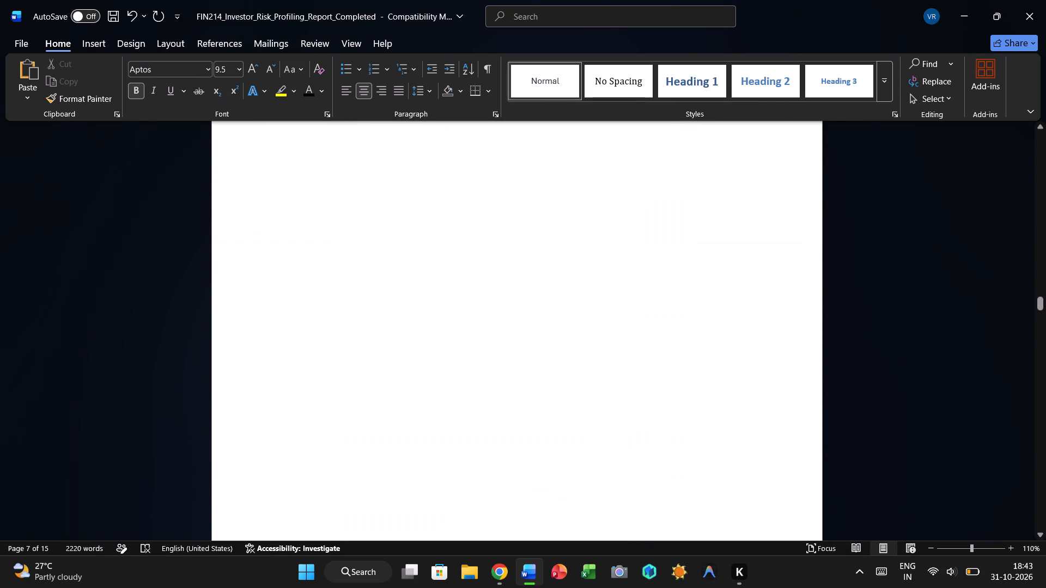
{"action": "scroll", "coordinate": [299, 323], "scroll_direction": "down", "scroll_amount": 1}
{"action": "scroll", "coordinate": [299, 323], "scroll_direction": "up", "scroll_amount": 6}
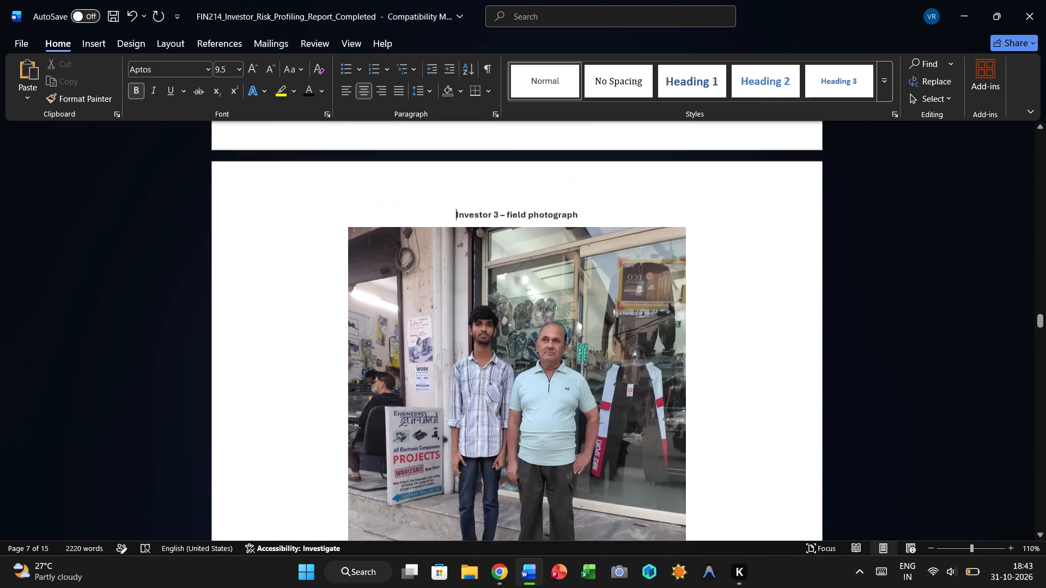
{"action": "scroll", "coordinate": [299, 323], "scroll_direction": "up", "scroll_amount": 1}
{"action": "left_click", "coordinate": [332, 330]}
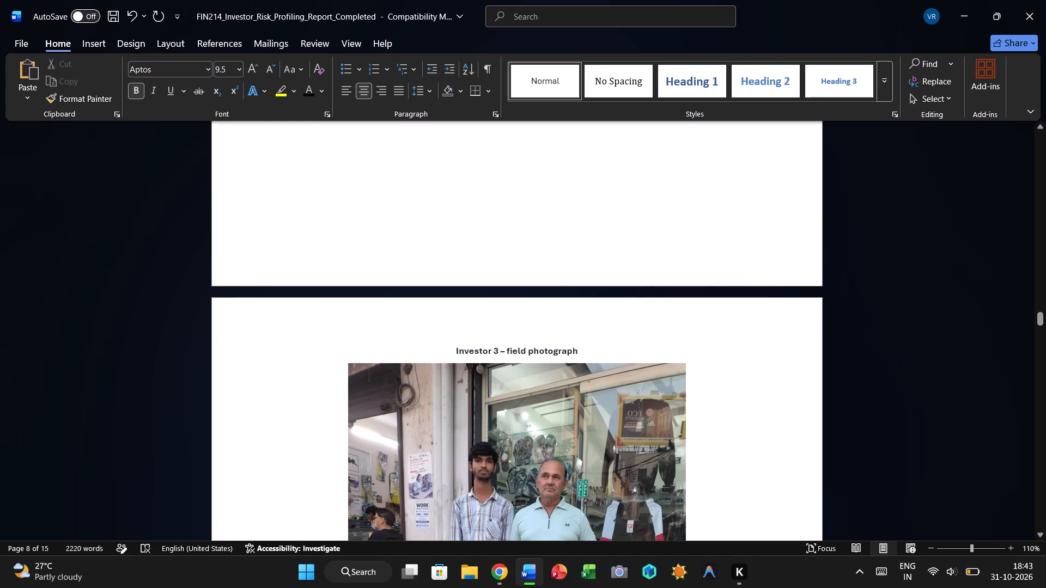
{"action": "key", "text": "BackSpace"}
{"action": "key", "text": "BackSpace"}
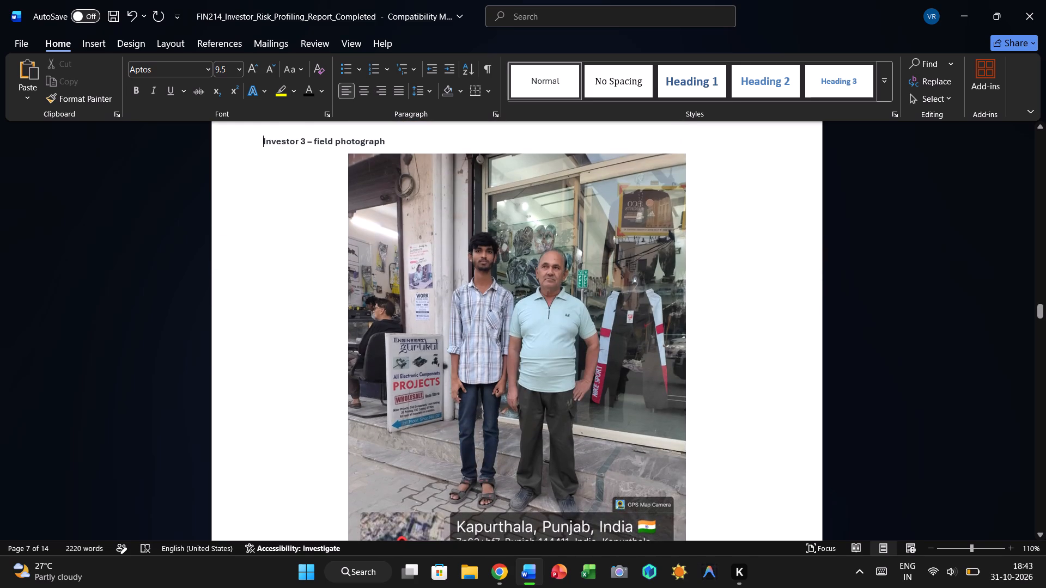
Examine the page layout from the Investor 1 and 2 field photographs through the investor-wise justification to the Personal reflection.
{"action": "scroll", "coordinate": [435, 361], "scroll_direction": "up", "scroll_amount": 9}
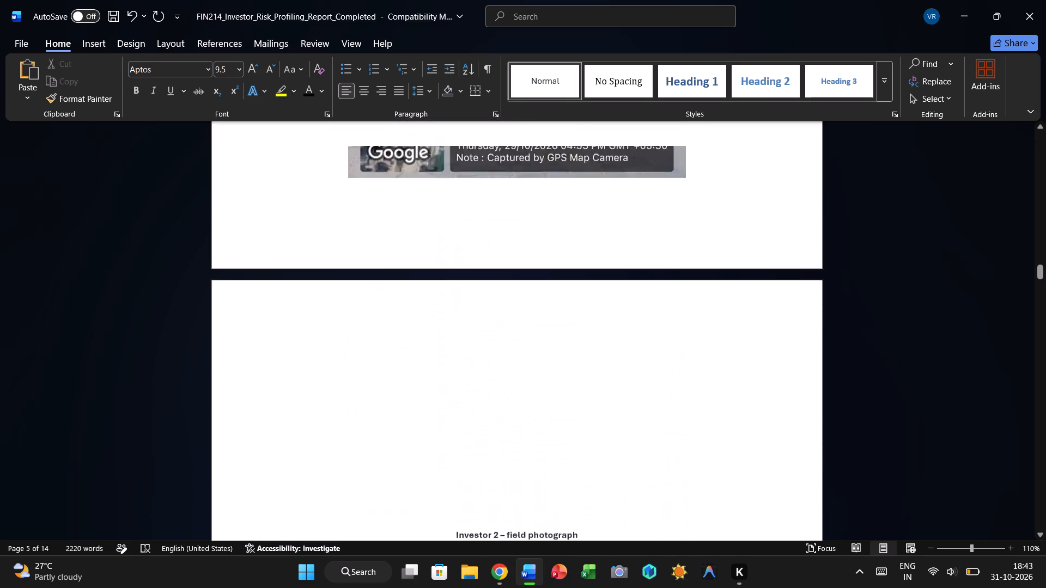
{"action": "scroll", "coordinate": [435, 361], "scroll_direction": "up", "scroll_amount": 1}
{"action": "scroll", "coordinate": [435, 361], "scroll_direction": "down", "scroll_amount": 4}
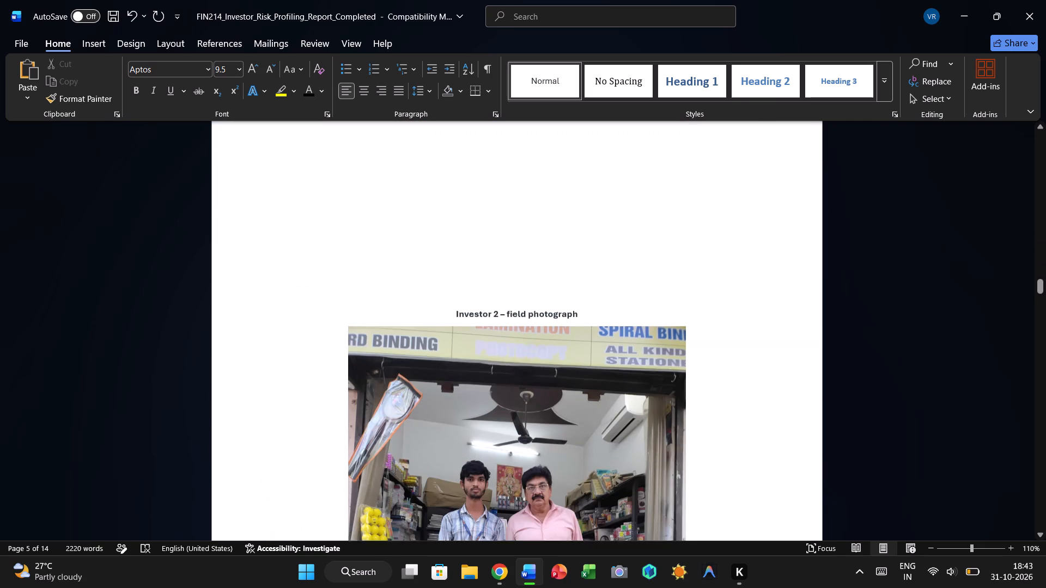
{"action": "scroll", "coordinate": [435, 361], "scroll_direction": "down", "scroll_amount": 5}
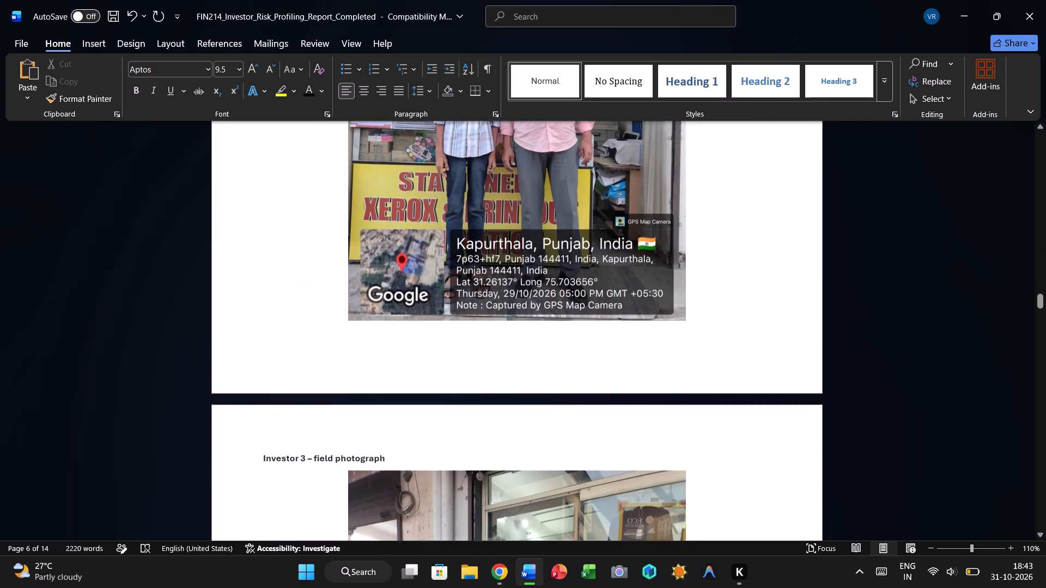
{"action": "scroll", "coordinate": [435, 361], "scroll_direction": "down", "scroll_amount": 5}
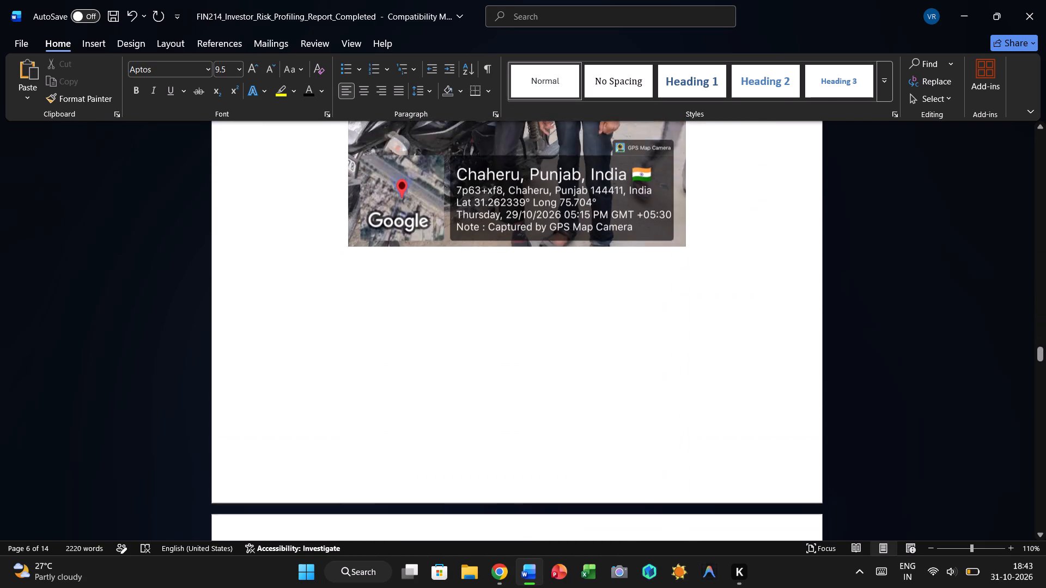
{"action": "scroll", "coordinate": [435, 361], "scroll_direction": "down", "scroll_amount": 5}
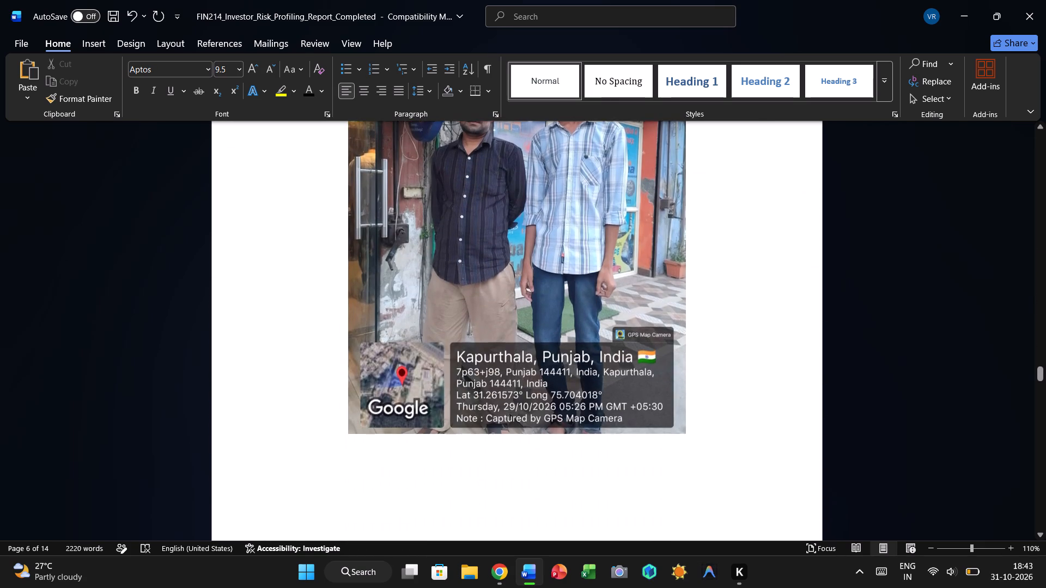
{"action": "scroll", "coordinate": [435, 361], "scroll_direction": "down", "scroll_amount": 10}
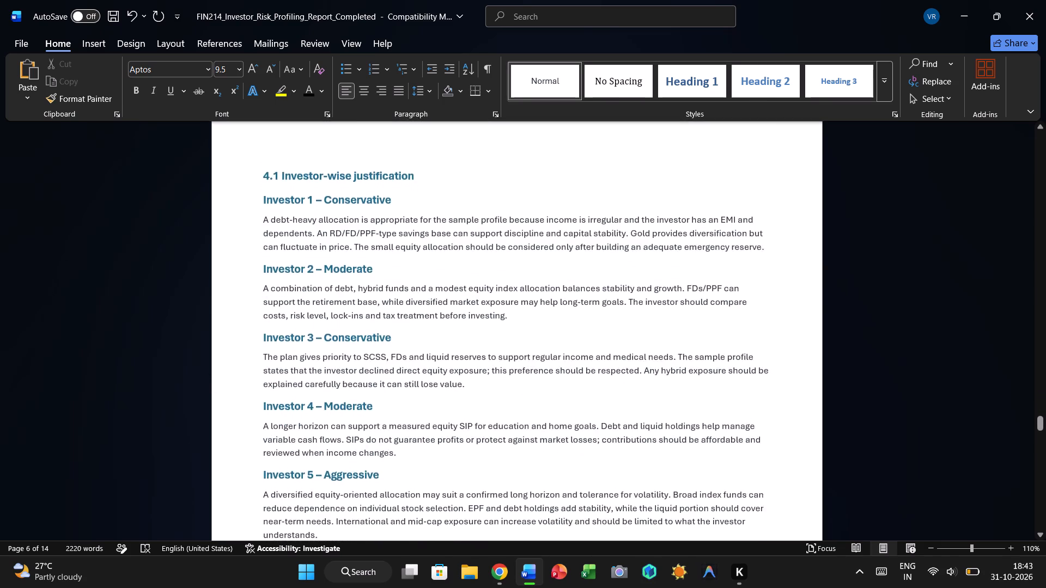
{"action": "scroll", "coordinate": [435, 361], "scroll_direction": "down", "scroll_amount": 7}
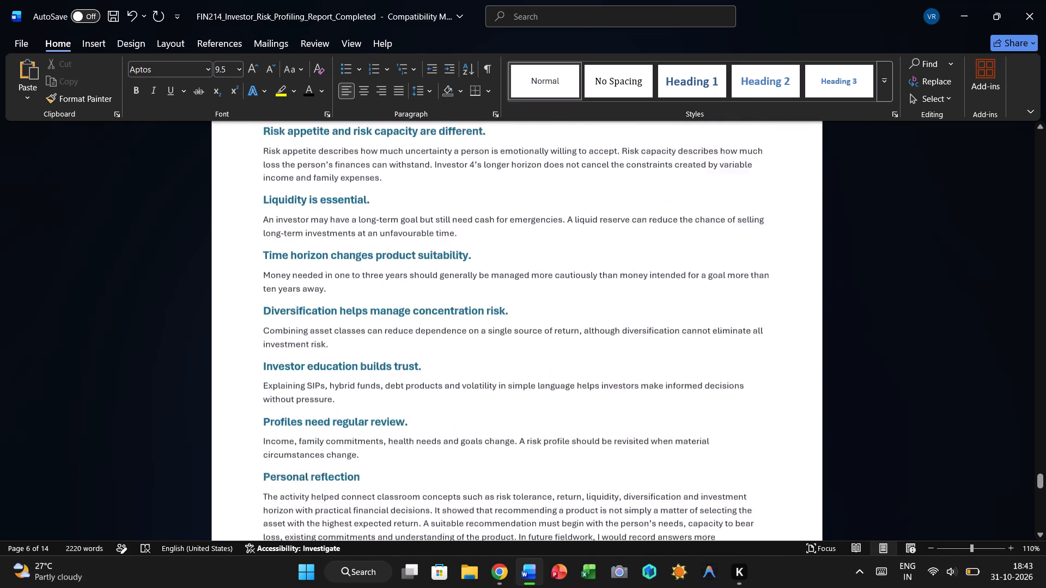
Cut the Investor 1 field photograph and place the text cursor in the empty space below its caption.
{"action": "scroll", "coordinate": [435, 361], "scroll_direction": "up", "scroll_amount": 17}
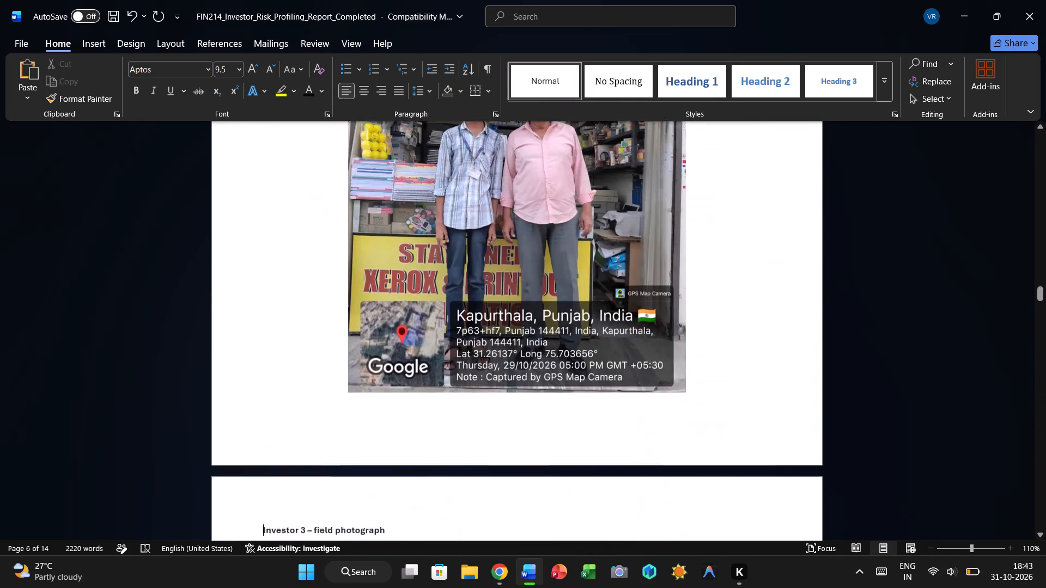
{"action": "scroll", "coordinate": [435, 361], "scroll_direction": "up", "scroll_amount": 4}
{"action": "scroll", "coordinate": [435, 361], "scroll_direction": "right", "scroll_amount": 1}
{"action": "scroll", "coordinate": [435, 361], "scroll_direction": "up", "scroll_amount": 1}
{"action": "scroll", "coordinate": [435, 361], "scroll_direction": "down", "scroll_amount": 1}
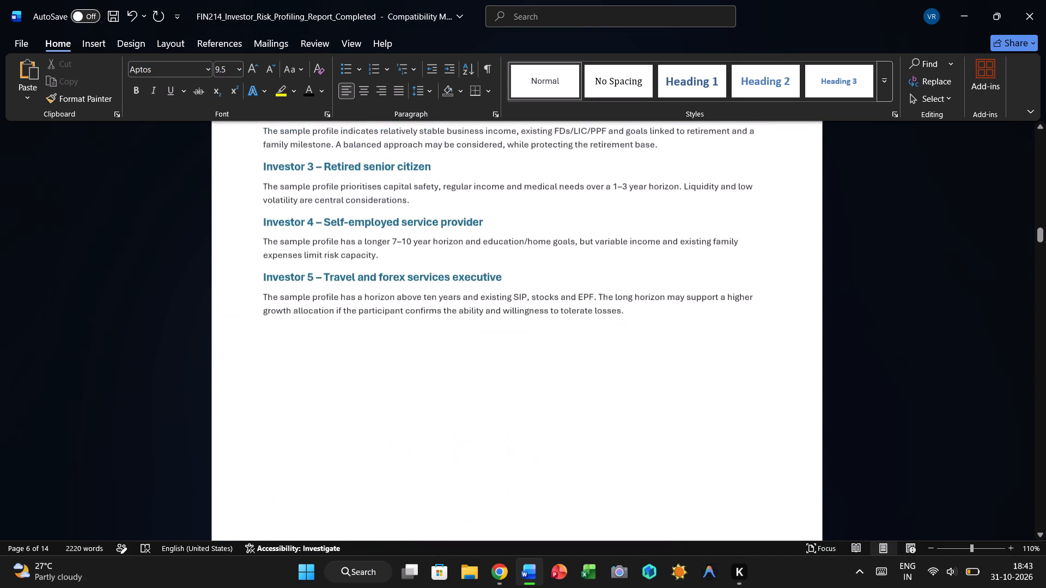
{"action": "scroll", "coordinate": [435, 361], "scroll_direction": "down", "scroll_amount": 1}
{"action": "scroll", "coordinate": [435, 361], "scroll_direction": "up", "scroll_amount": 5}
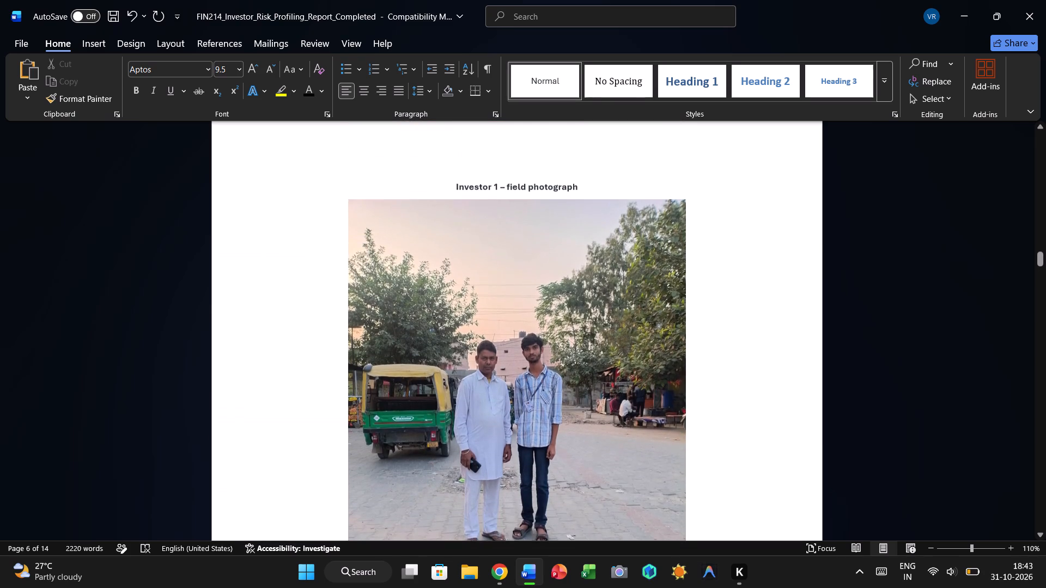
{"action": "right_click", "coordinate": [515, 469]}
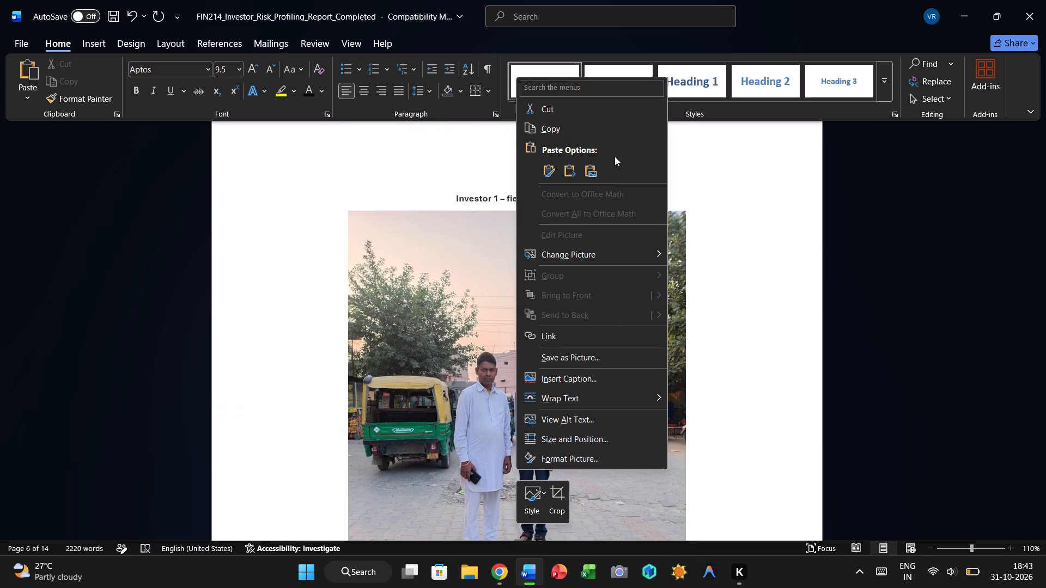
{"action": "left_click", "coordinate": [563, 112]}
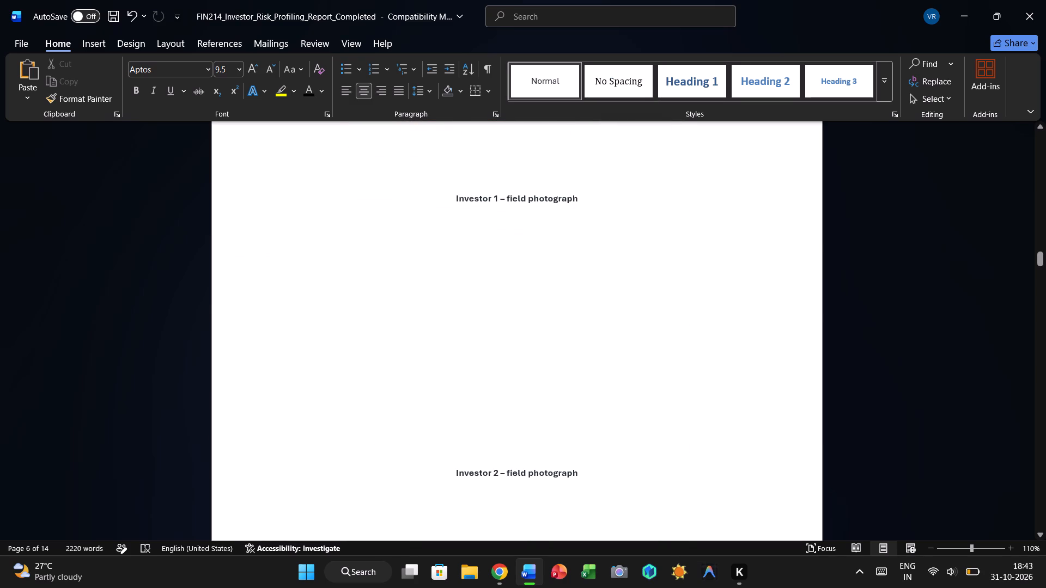
{"action": "left_click", "coordinate": [532, 271]}
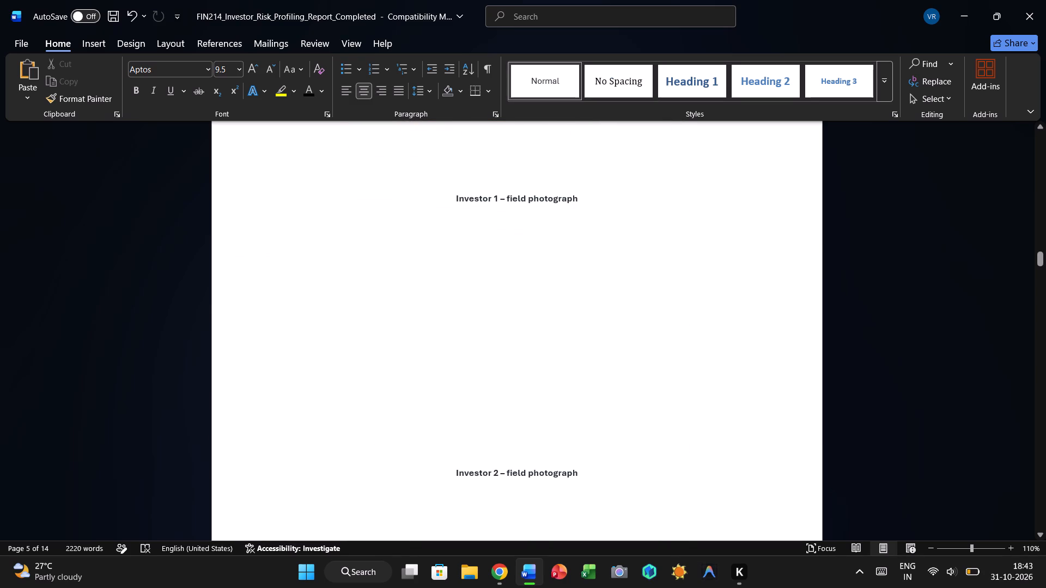
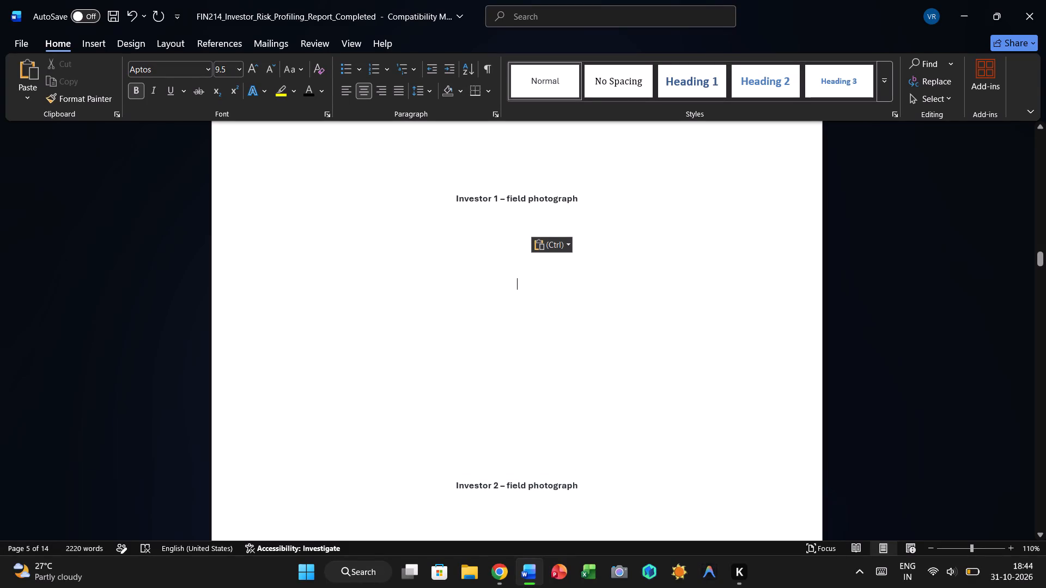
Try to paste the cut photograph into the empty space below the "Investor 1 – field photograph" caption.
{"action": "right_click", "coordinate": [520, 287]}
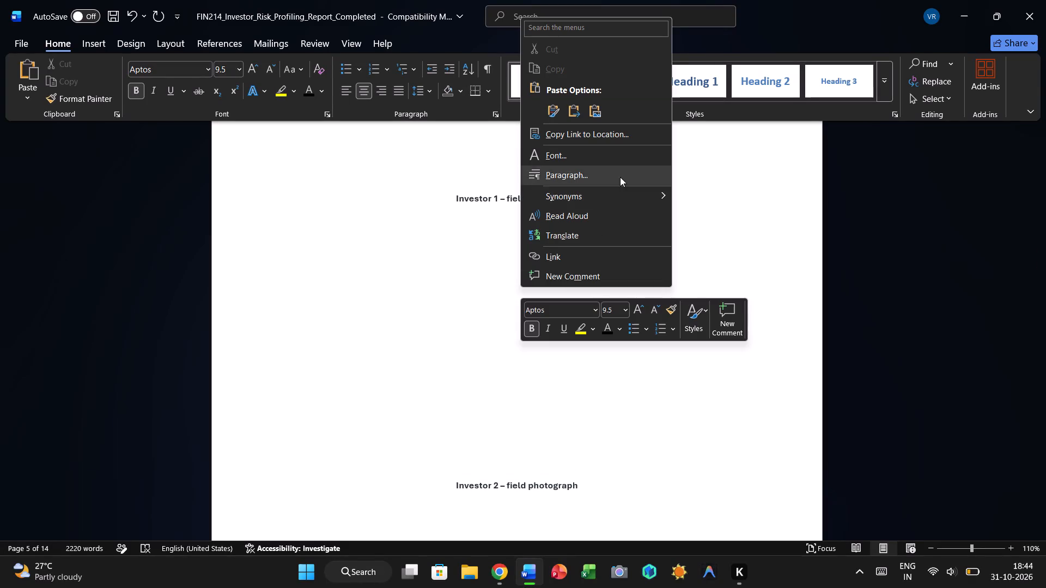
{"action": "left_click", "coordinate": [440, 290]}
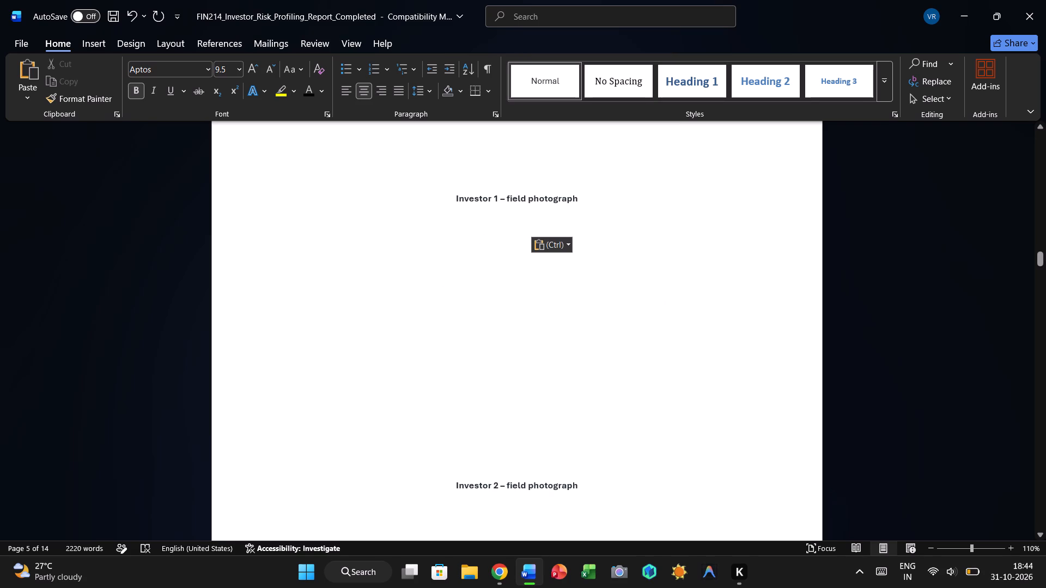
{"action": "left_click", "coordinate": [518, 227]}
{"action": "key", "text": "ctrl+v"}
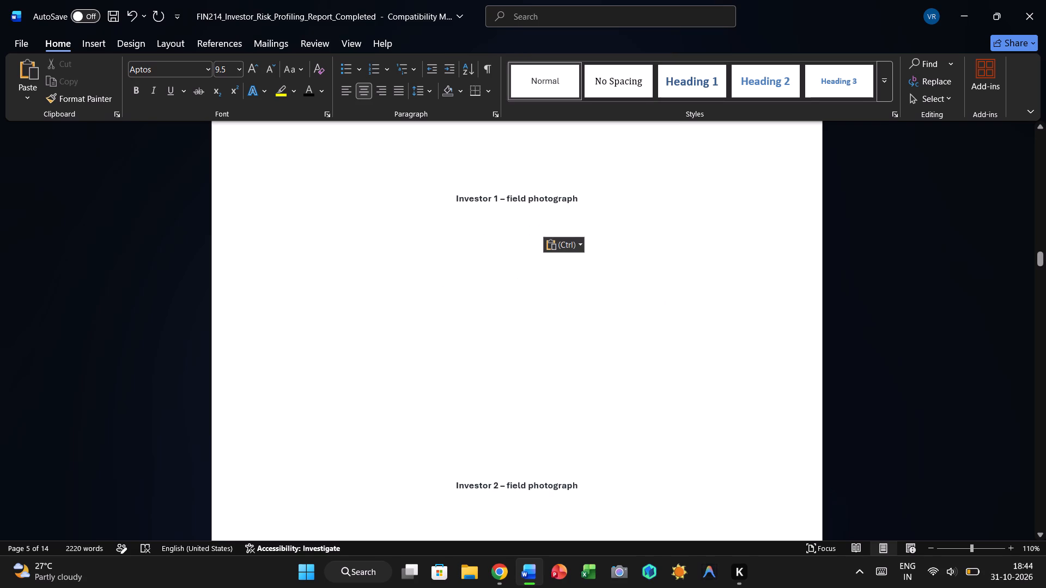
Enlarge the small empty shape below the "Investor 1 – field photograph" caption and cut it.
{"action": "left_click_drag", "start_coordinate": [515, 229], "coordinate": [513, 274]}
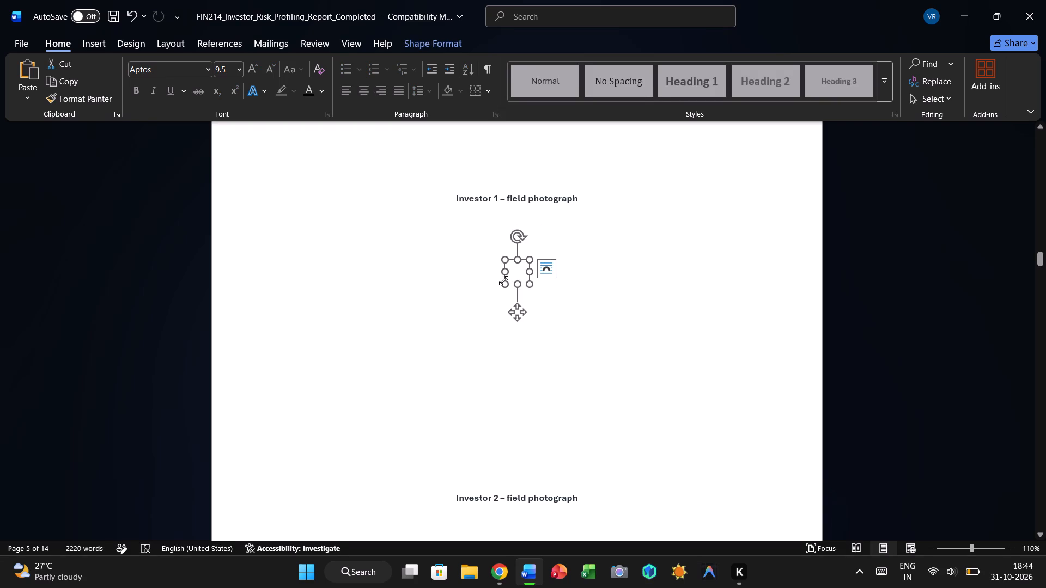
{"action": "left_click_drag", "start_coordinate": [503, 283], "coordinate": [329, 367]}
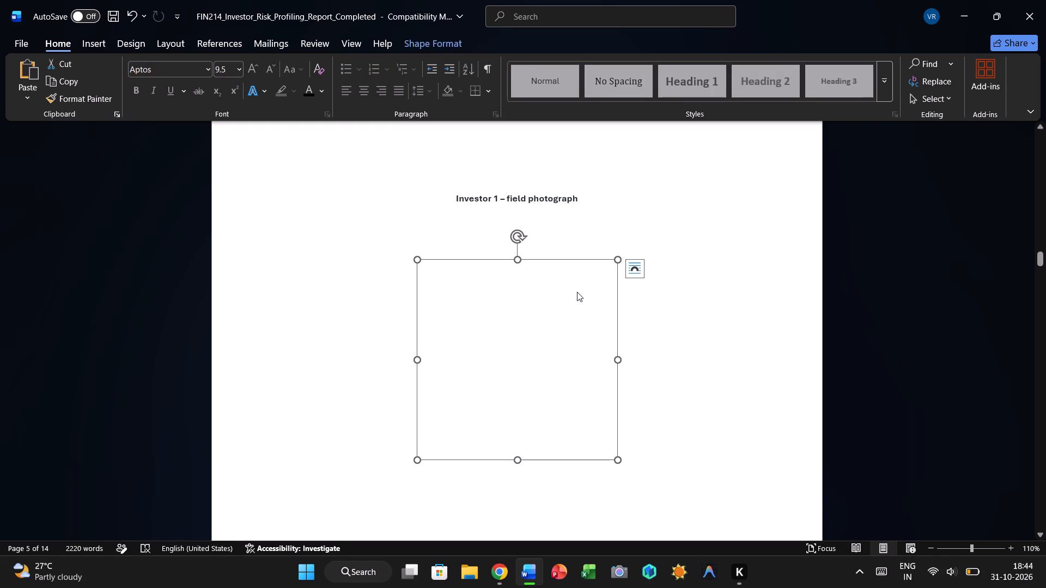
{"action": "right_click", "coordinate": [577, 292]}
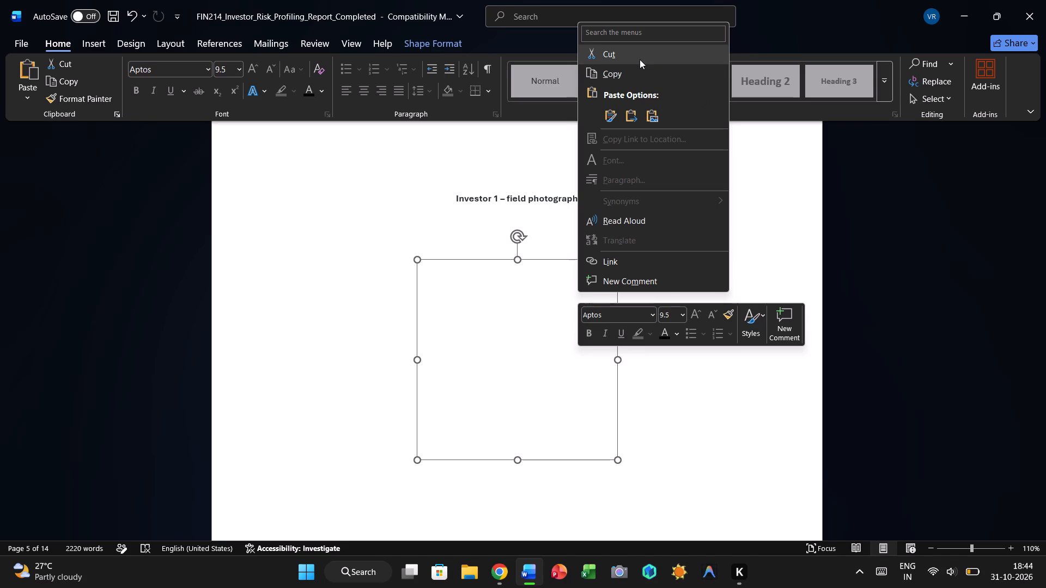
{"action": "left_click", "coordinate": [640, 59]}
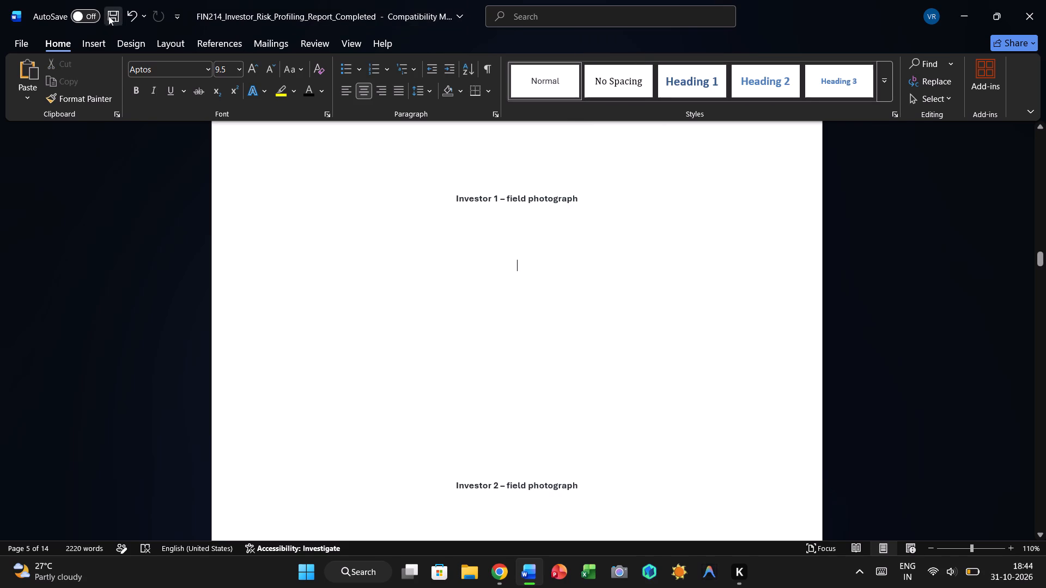
Undo the recent shape, paste and cut edits back to where the Investor 1 field photograph sits below its caption.
{"action": "left_click", "coordinate": [129, 13]}
{"action": "left_click", "coordinate": [129, 13]}
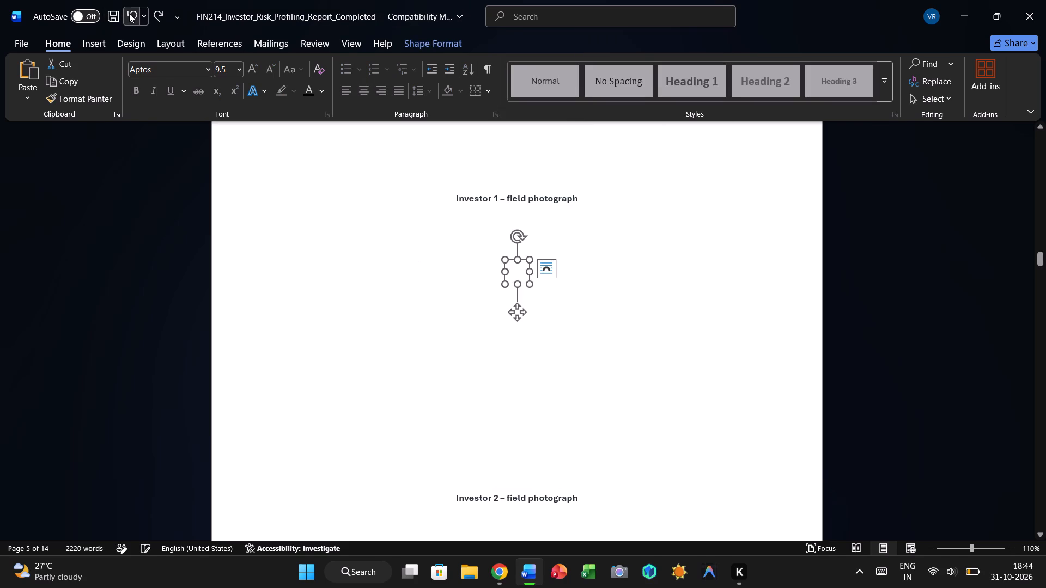
{"action": "left_click", "coordinate": [129, 13]}
{"action": "left_click", "coordinate": [129, 13]}
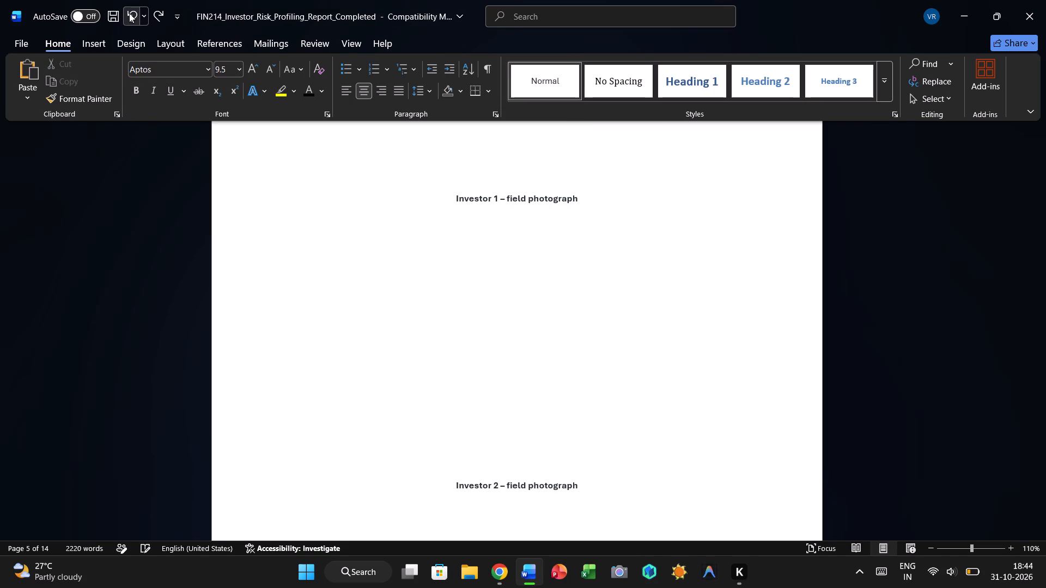
{"action": "left_click", "coordinate": [129, 13]}
{"action": "left_click", "coordinate": [129, 13]}
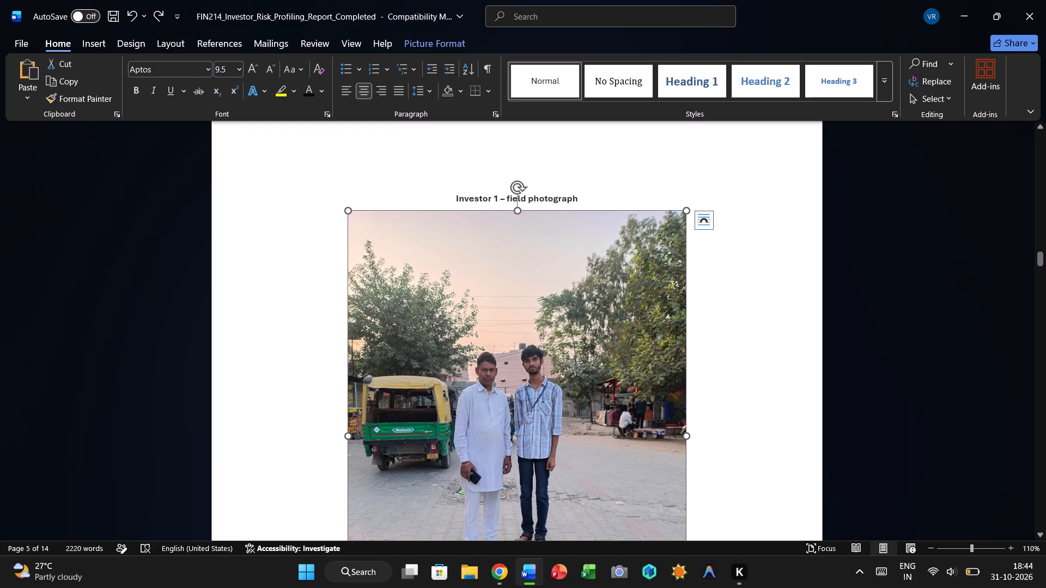
Check the page end below the Investor 1 field photograph and open the photograph's editing options.
{"action": "scroll", "coordinate": [503, 298], "scroll_direction": "right", "scroll_amount": 1}
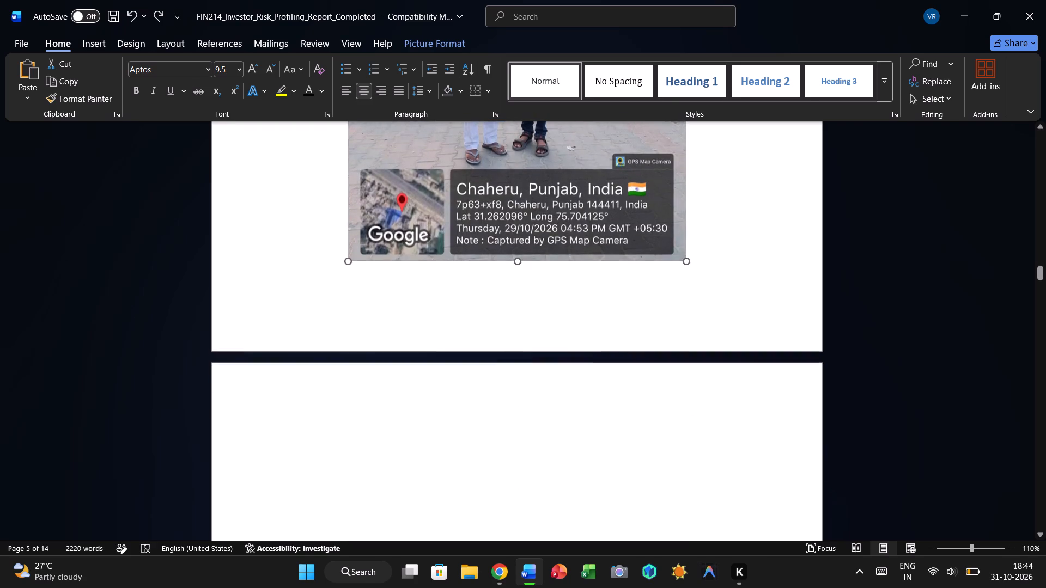
{"action": "scroll", "coordinate": [503, 298], "scroll_direction": "right", "scroll_amount": 1}
{"action": "scroll", "coordinate": [503, 298], "scroll_direction": "up", "scroll_amount": 1}
{"action": "right_click", "coordinate": [503, 298]}
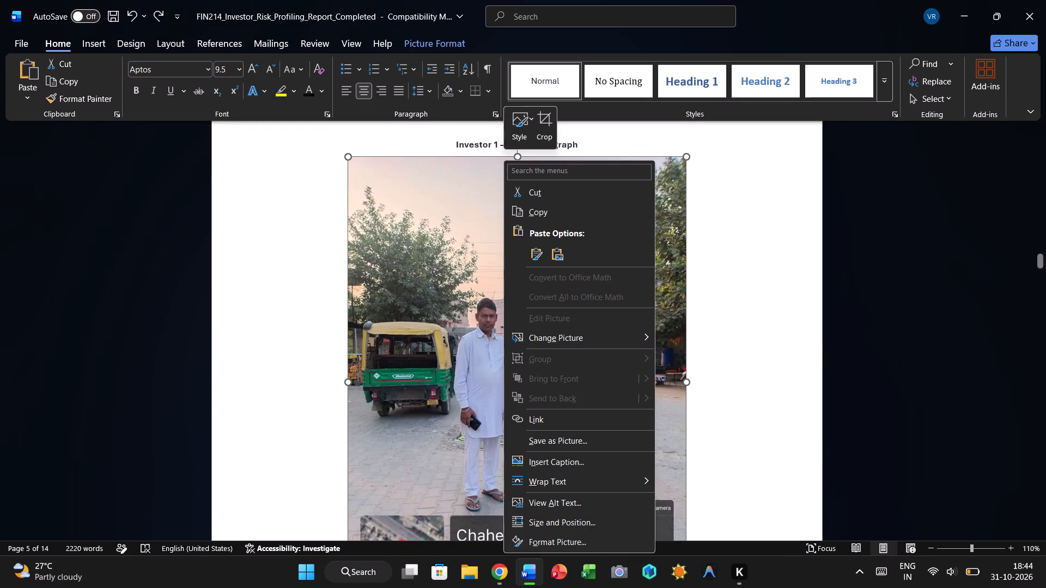
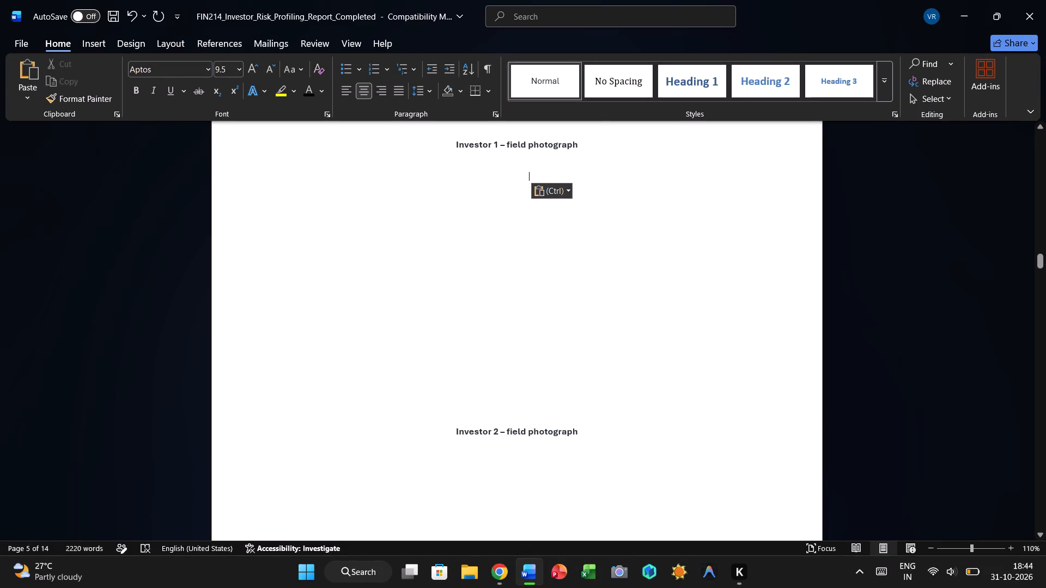
Stretch the small empty shape below the "Investor 1 – field photograph" caption in height and width into a large, photograph-sized frame.
{"action": "left_click", "coordinate": [531, 177]}
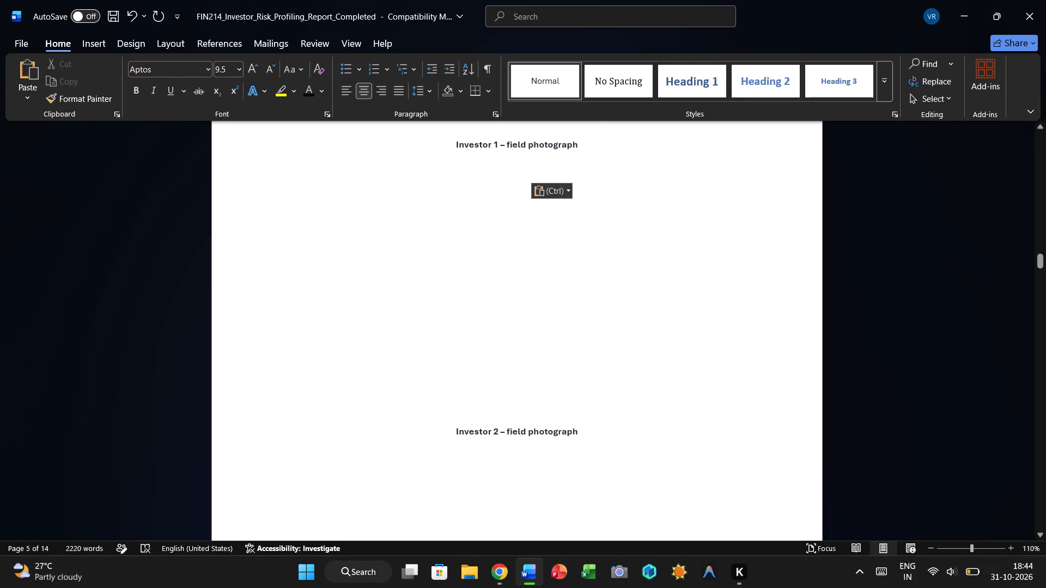
{"action": "left_click", "coordinate": [519, 176]}
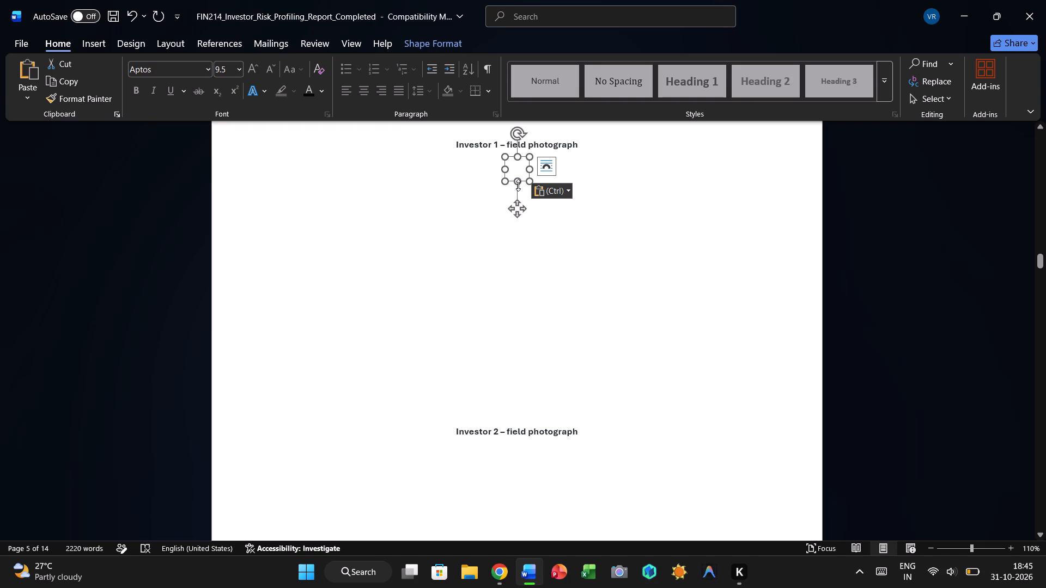
{"action": "left_click_drag", "start_coordinate": [518, 185], "coordinate": [540, 408]}
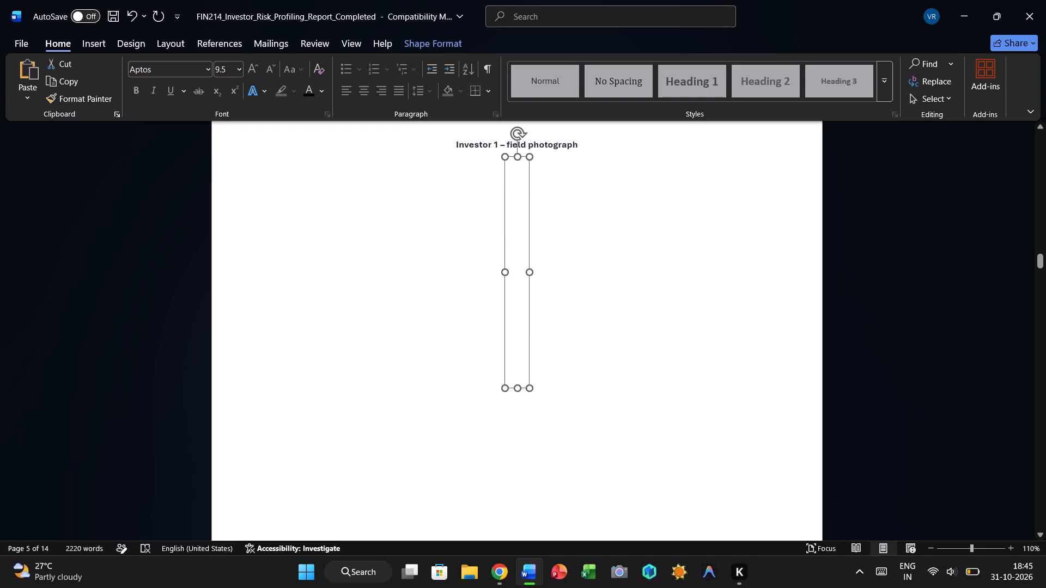
{"action": "left_click_drag", "start_coordinate": [540, 408], "coordinate": [544, 428]}
{"action": "left_click_drag", "start_coordinate": [507, 295], "coordinate": [456, 295]}
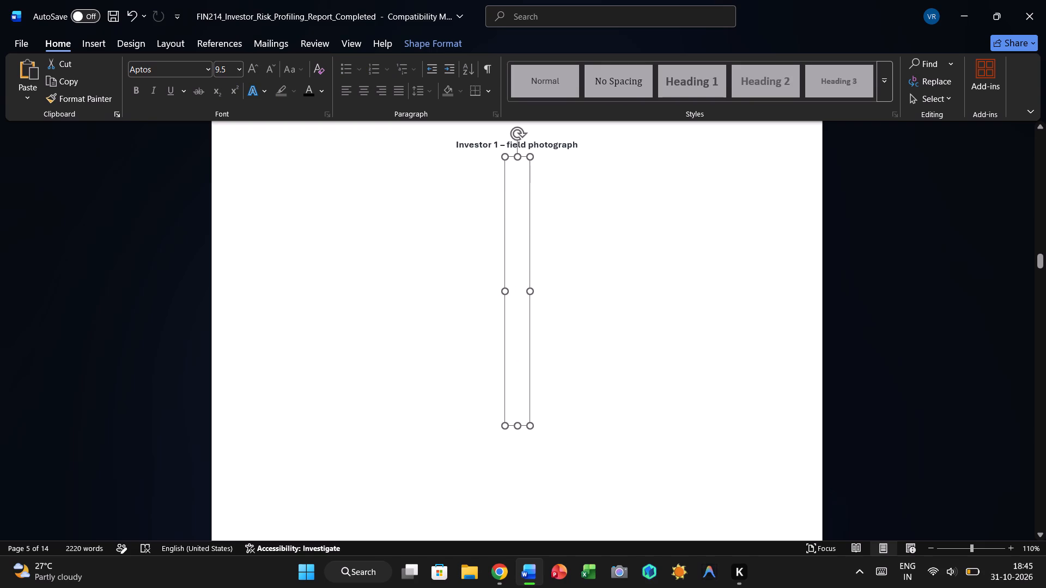
{"action": "left_click_drag", "start_coordinate": [456, 295], "coordinate": [299, 310]}
{"action": "left_click", "coordinate": [477, 270]}
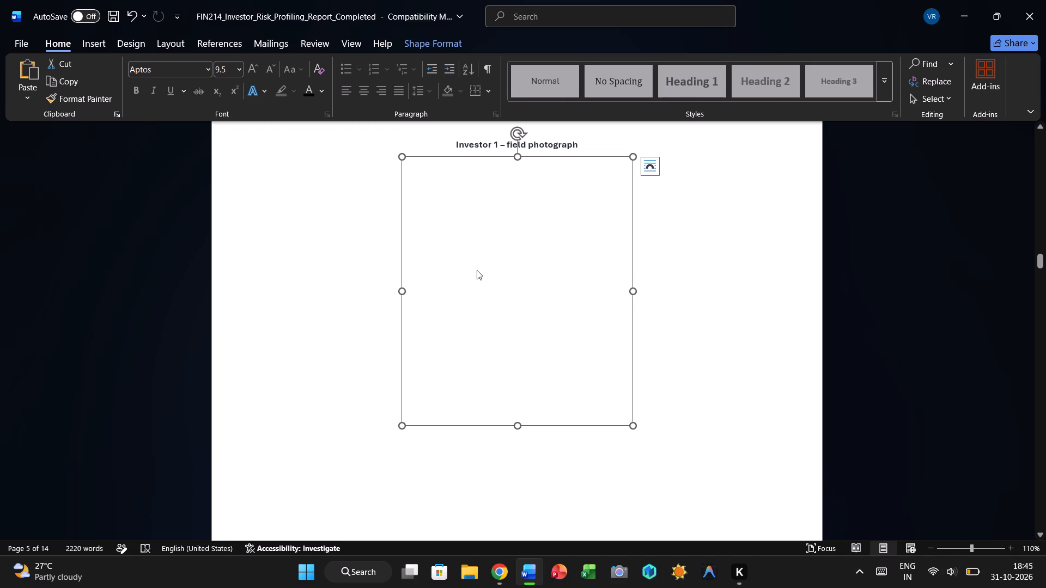
{"action": "left_click", "coordinate": [533, 287]}
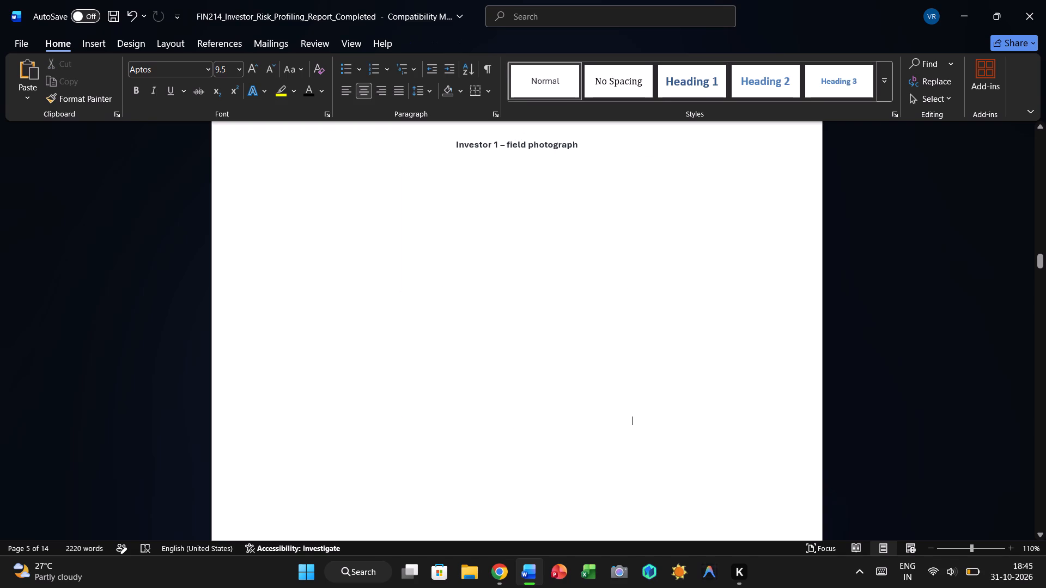
Undo the recent enlargement of the empty shape below the "Investor 1 – field photograph" caption, back to its small size.
{"action": "right_click", "coordinate": [533, 287]}
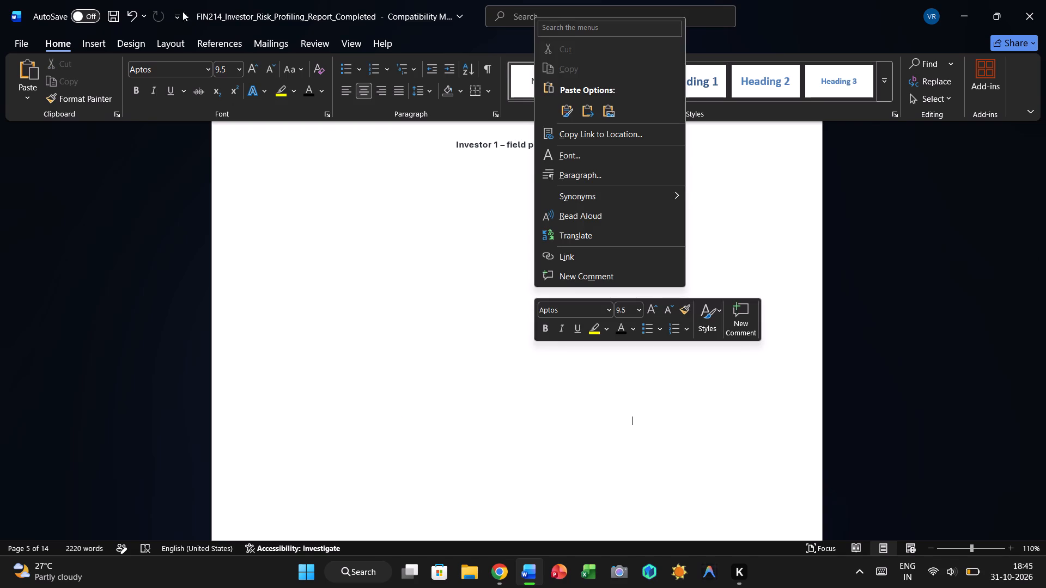
{"action": "left_click", "coordinate": [130, 13]}
{"action": "left_click", "coordinate": [130, 13]}
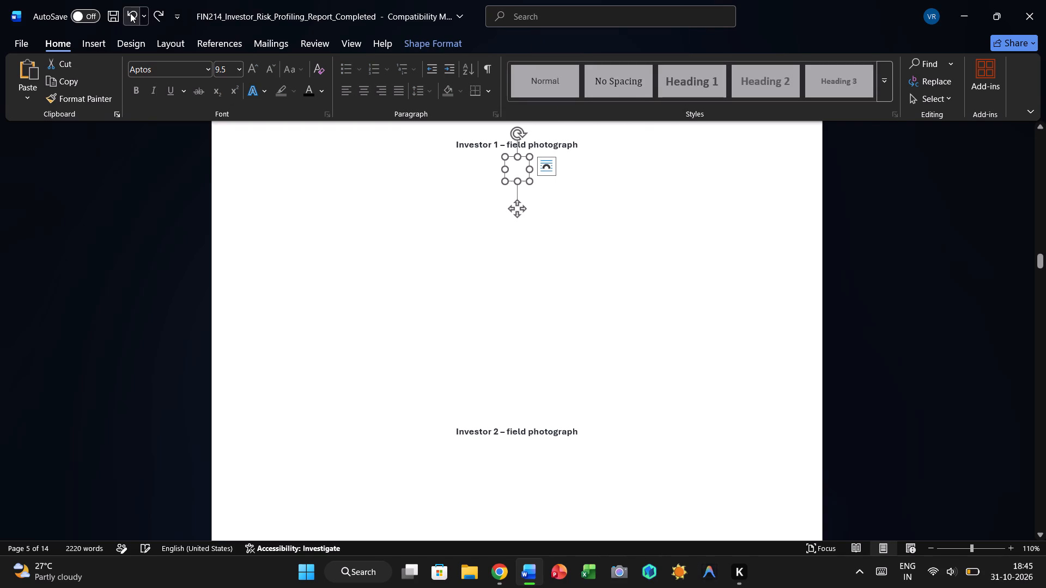
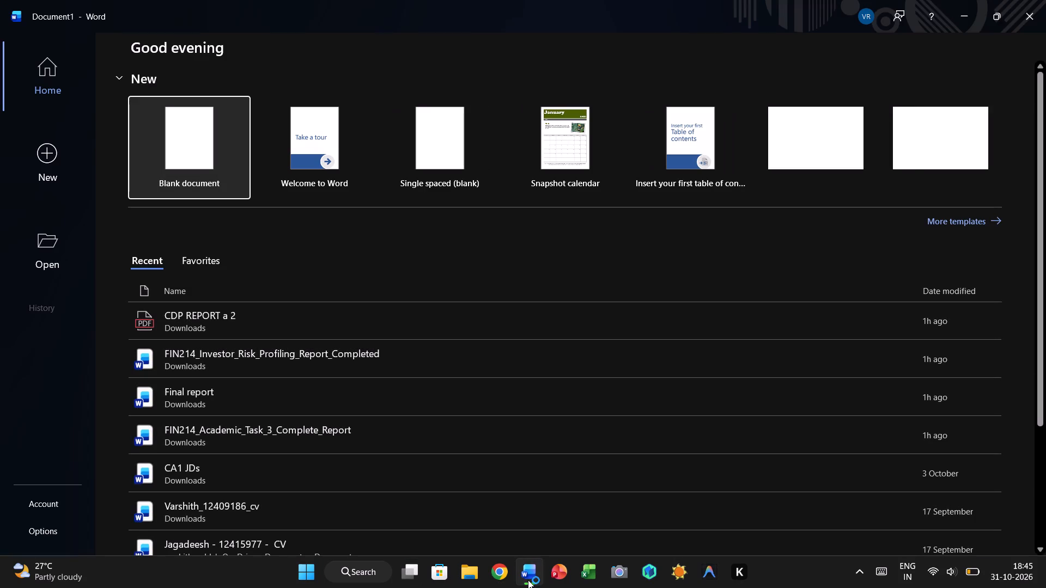
Create a new blank document and paste the clipboard content onto its first page.
{"action": "left_click", "coordinate": [171, 140]}
{"action": "left_click", "coordinate": [409, 242]}
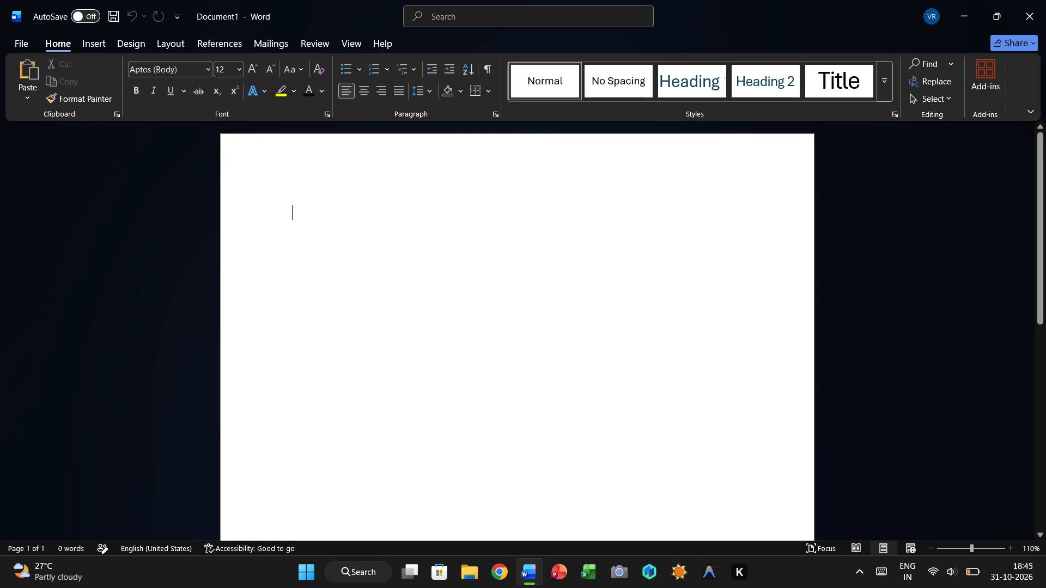
{"action": "key", "text": "ctrl+v"}
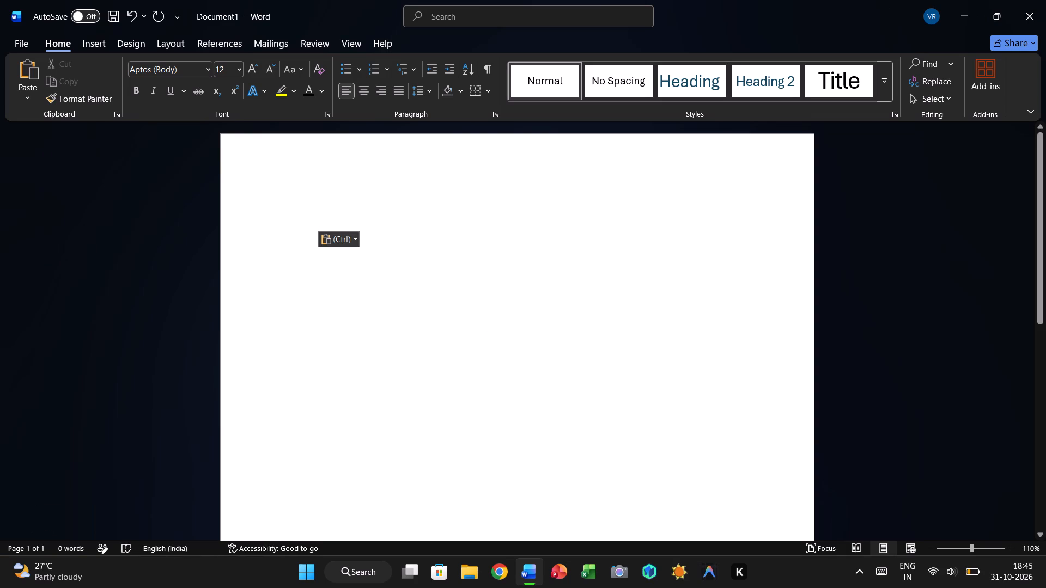
{"action": "left_click_drag", "start_coordinate": [317, 229], "coordinate": [416, 256]}
{"action": "left_click", "coordinate": [416, 256]}
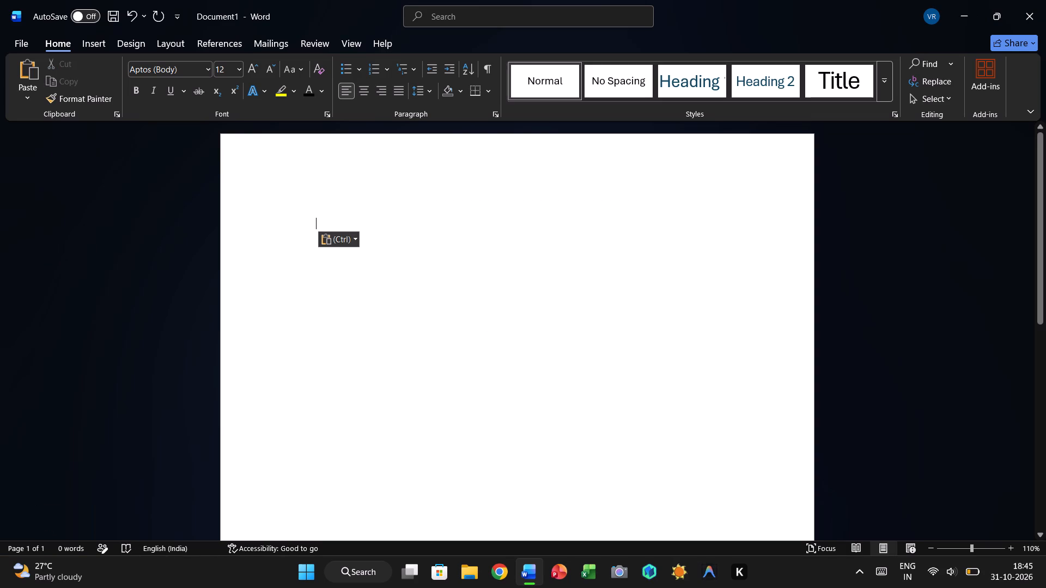
Set the text wrapping of the small pasted empty shape in Document1 to Behind Text.
{"action": "left_click", "coordinate": [315, 222]}
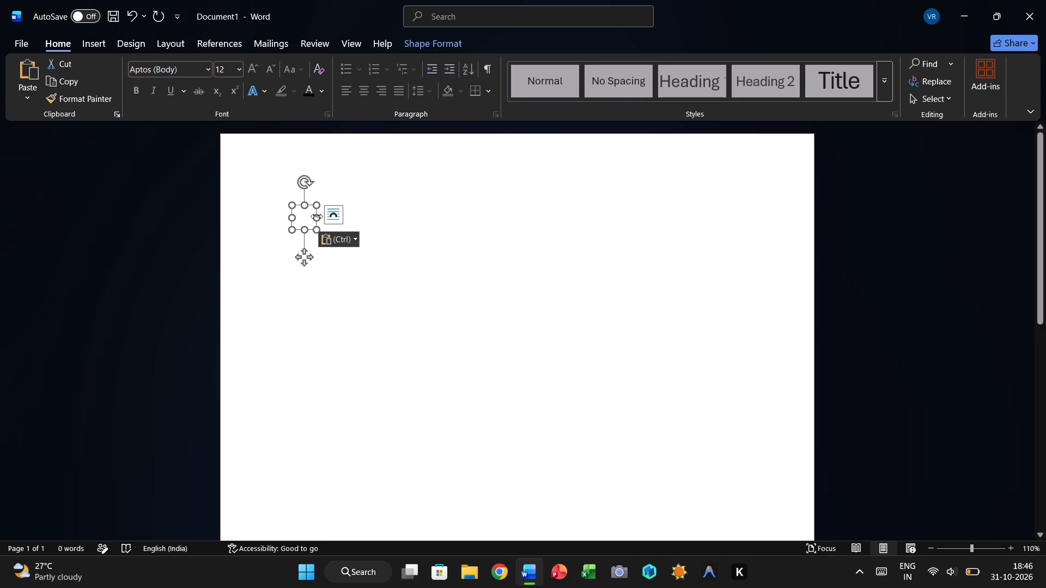
{"action": "left_click", "coordinate": [329, 213]}
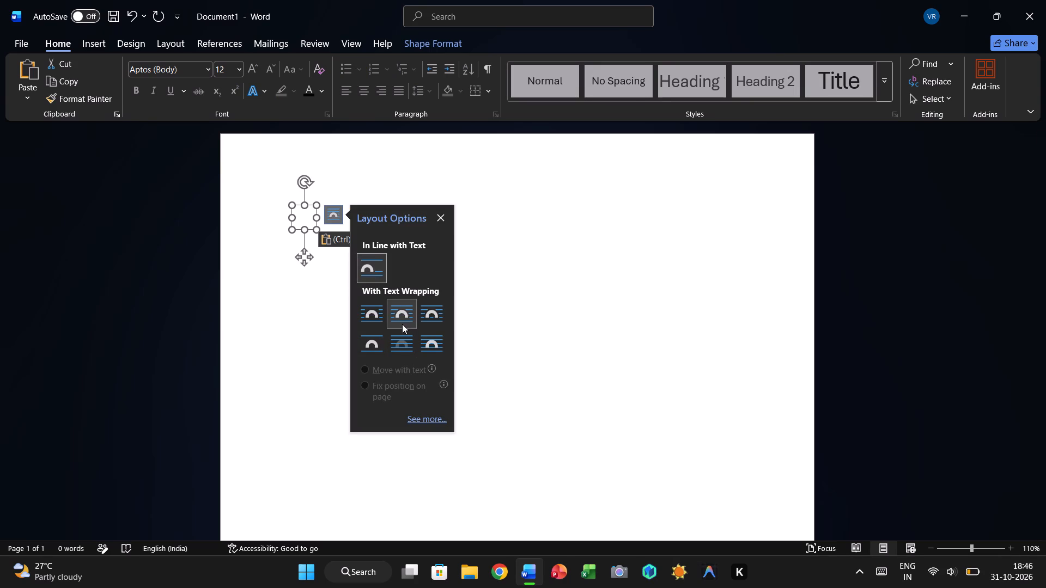
{"action": "left_click", "coordinate": [404, 339]}
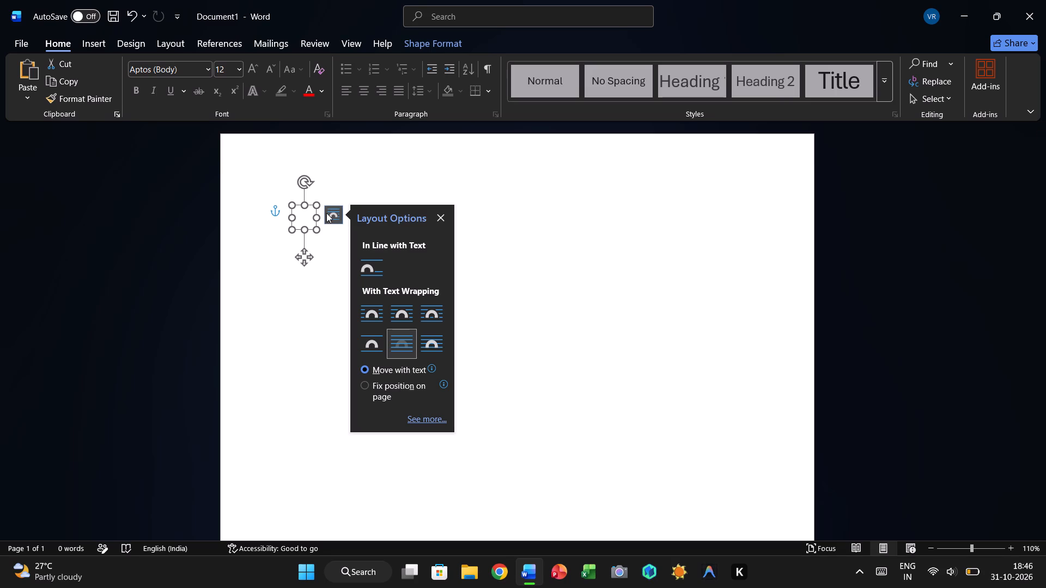
Stretch the empty shape across most of the page width and far down the page into a large frame.
{"action": "left_click_drag", "start_coordinate": [320, 217], "coordinate": [618, 310]}
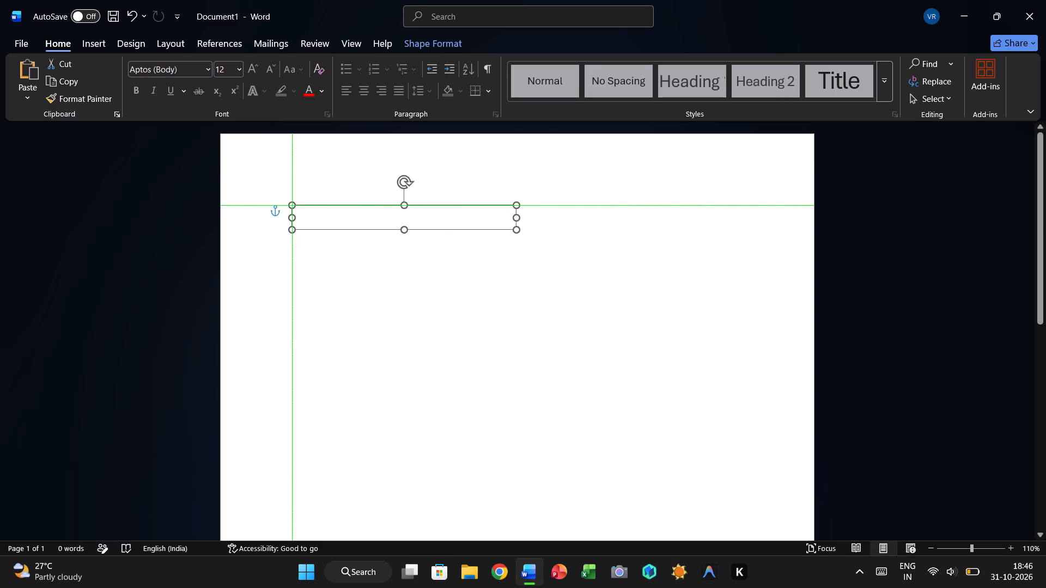
{"action": "left_click_drag", "start_coordinate": [618, 310], "coordinate": [654, 328]}
{"action": "left_click_drag", "start_coordinate": [476, 228], "coordinate": [491, 323]}
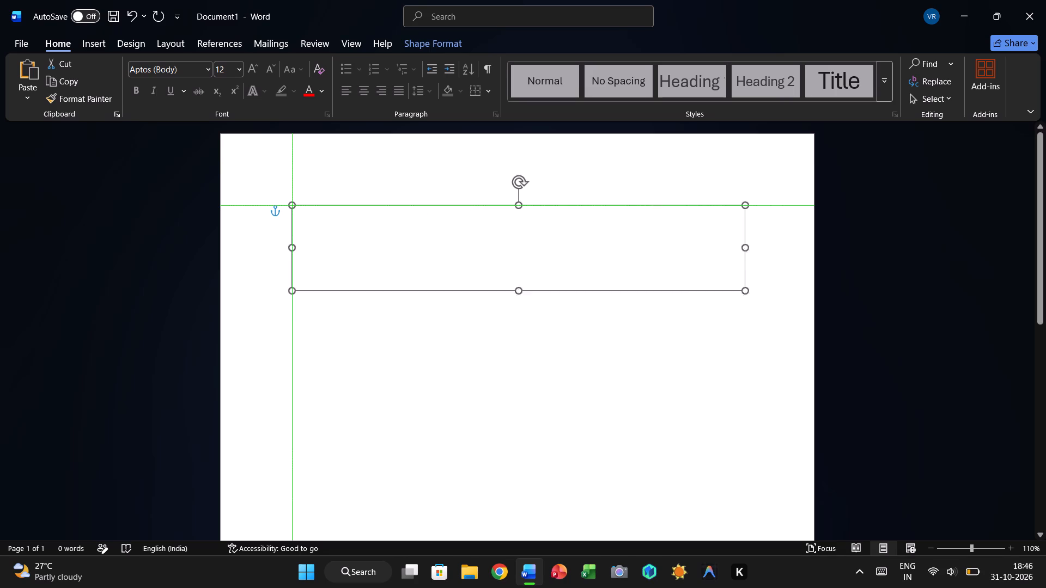
{"action": "left_click_drag", "start_coordinate": [491, 323], "coordinate": [558, 567]}
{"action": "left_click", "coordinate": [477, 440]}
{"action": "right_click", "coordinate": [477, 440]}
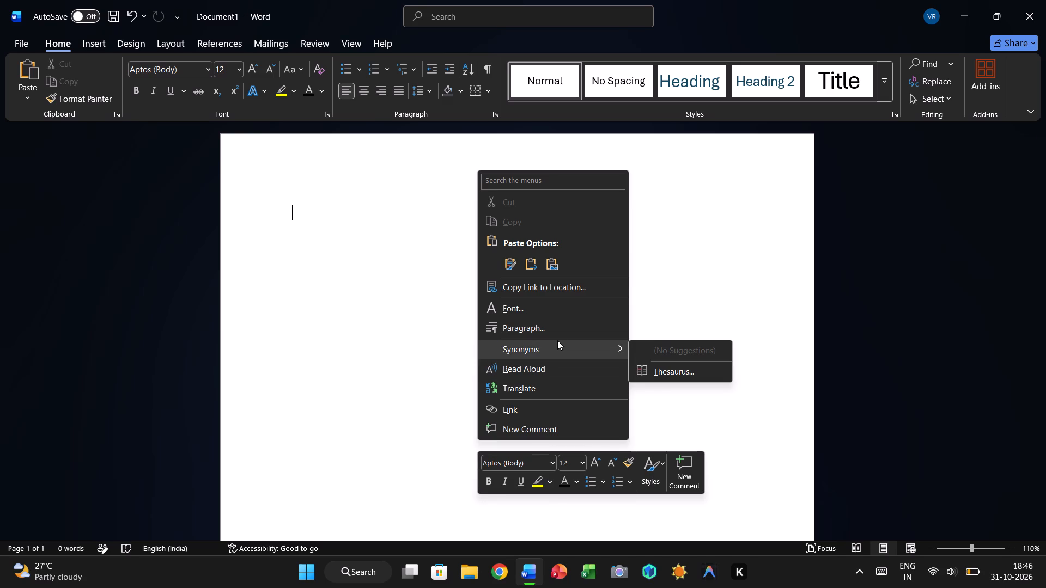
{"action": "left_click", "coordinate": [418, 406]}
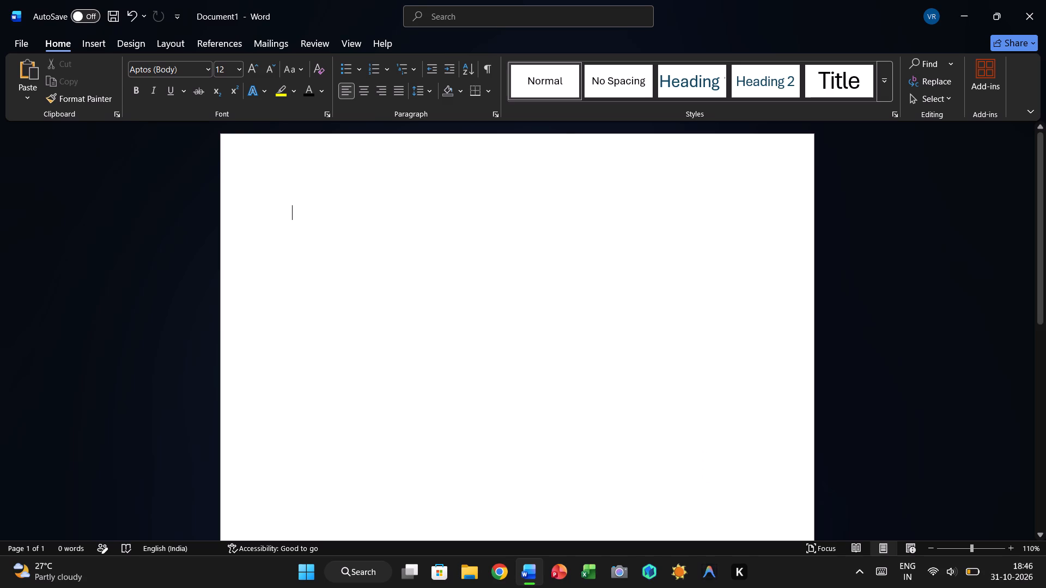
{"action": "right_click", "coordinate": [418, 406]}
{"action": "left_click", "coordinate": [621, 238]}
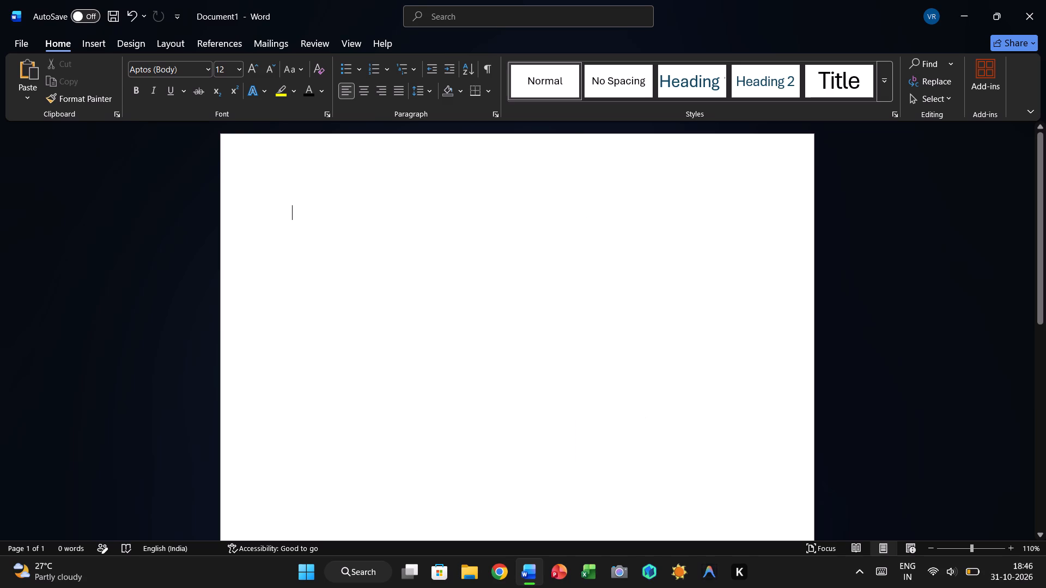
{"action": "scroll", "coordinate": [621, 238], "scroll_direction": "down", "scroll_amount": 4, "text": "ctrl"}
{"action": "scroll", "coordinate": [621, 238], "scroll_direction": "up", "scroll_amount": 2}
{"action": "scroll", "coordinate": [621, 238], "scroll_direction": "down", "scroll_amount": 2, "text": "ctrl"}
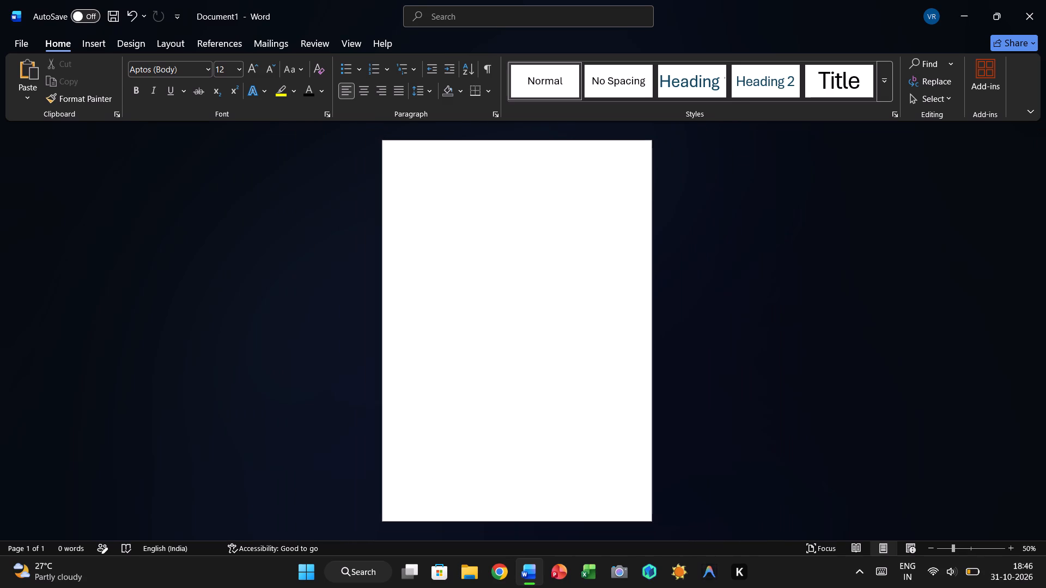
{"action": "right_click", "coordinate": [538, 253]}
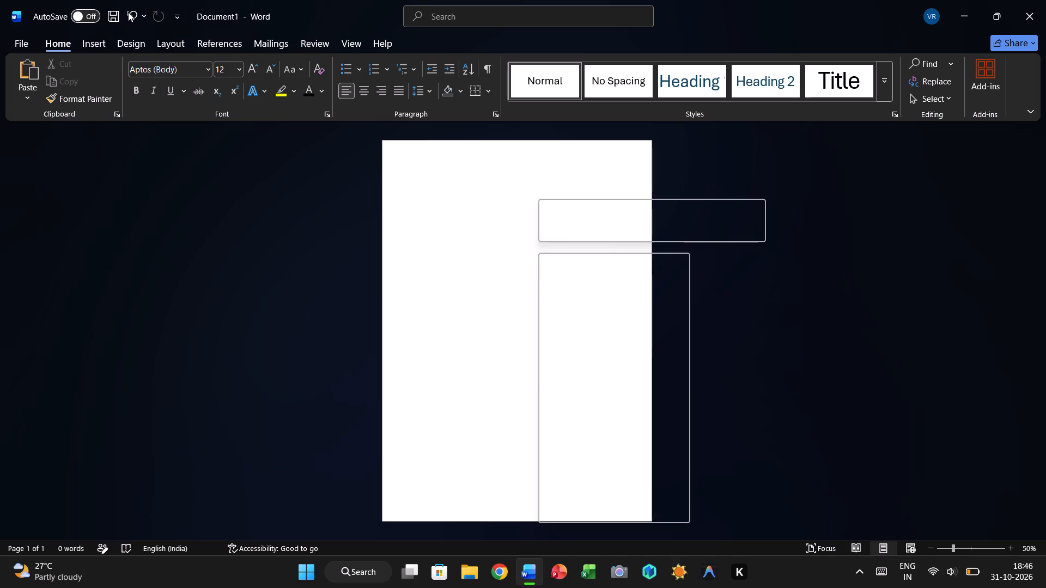
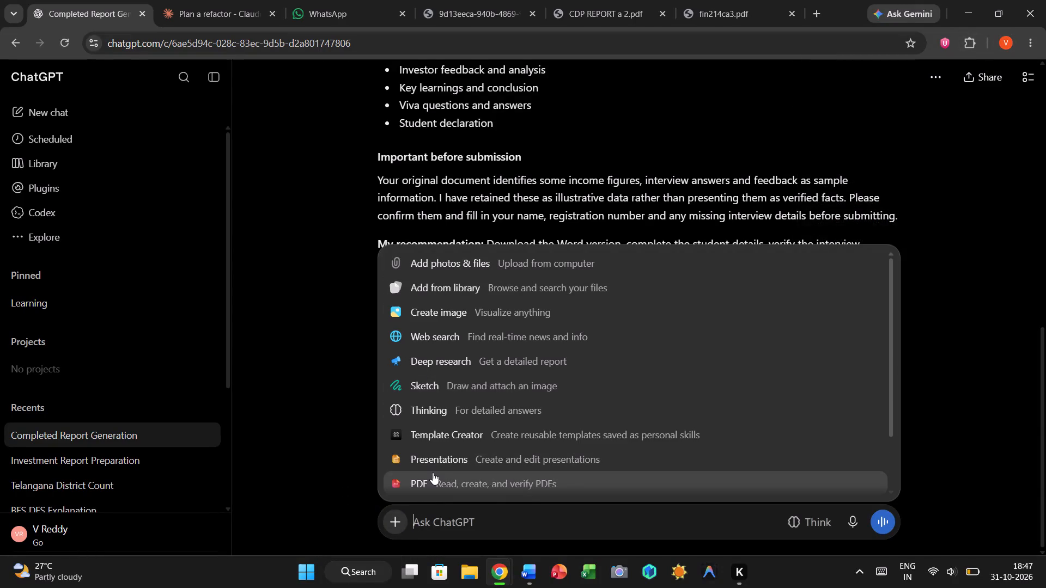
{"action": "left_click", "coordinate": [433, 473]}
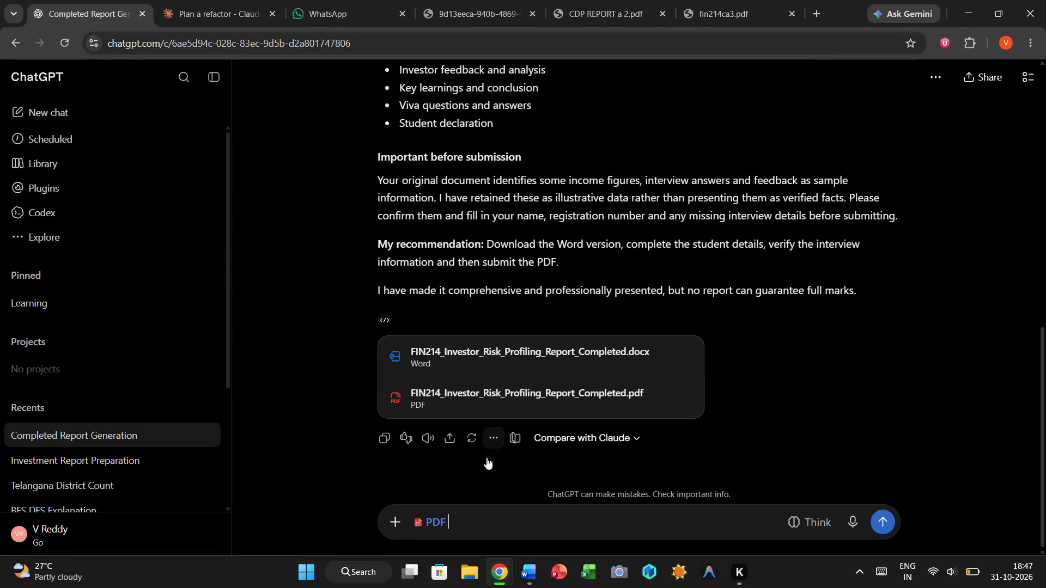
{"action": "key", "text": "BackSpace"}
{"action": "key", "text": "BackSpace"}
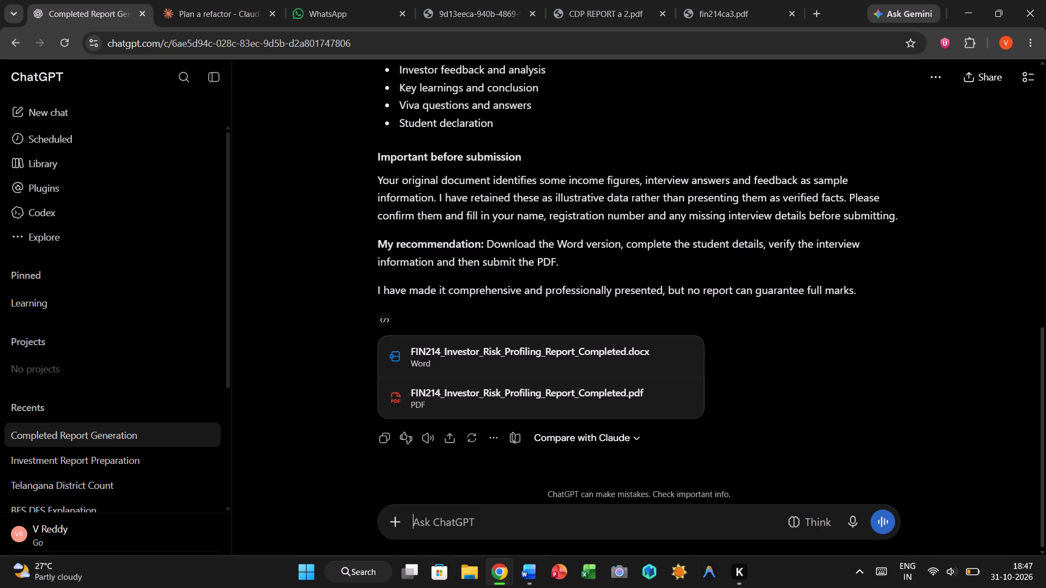
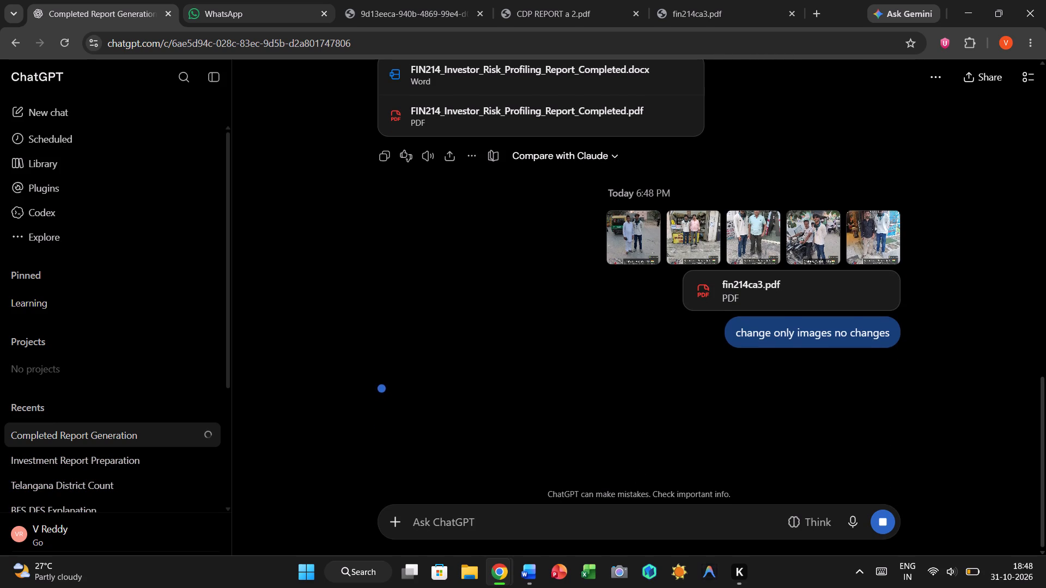
Close the CDP REPORT a 2.pdf document.
{"action": "left_click", "coordinate": [375, 0]}
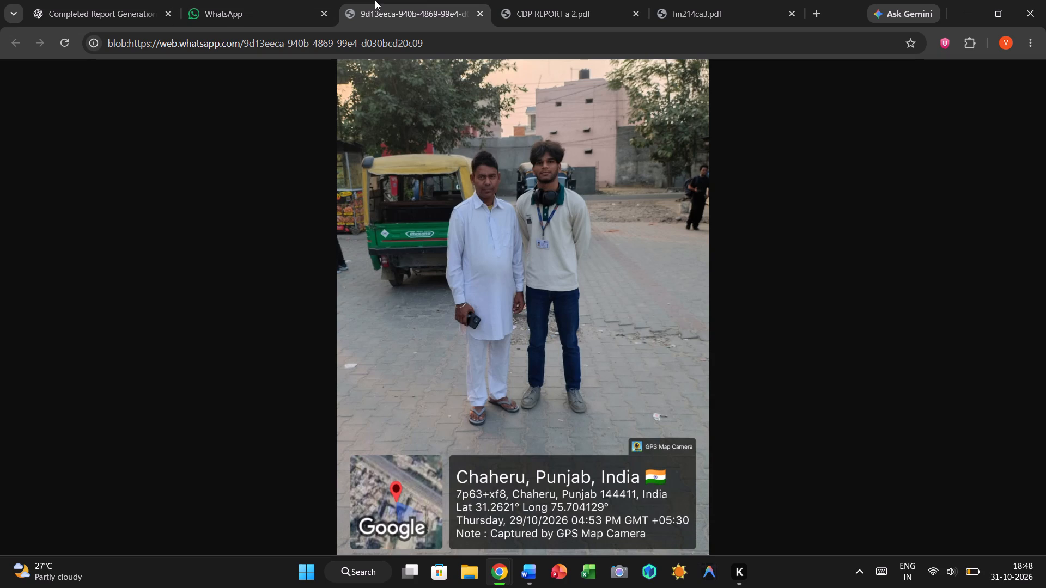
{"action": "left_click", "coordinate": [510, 0]}
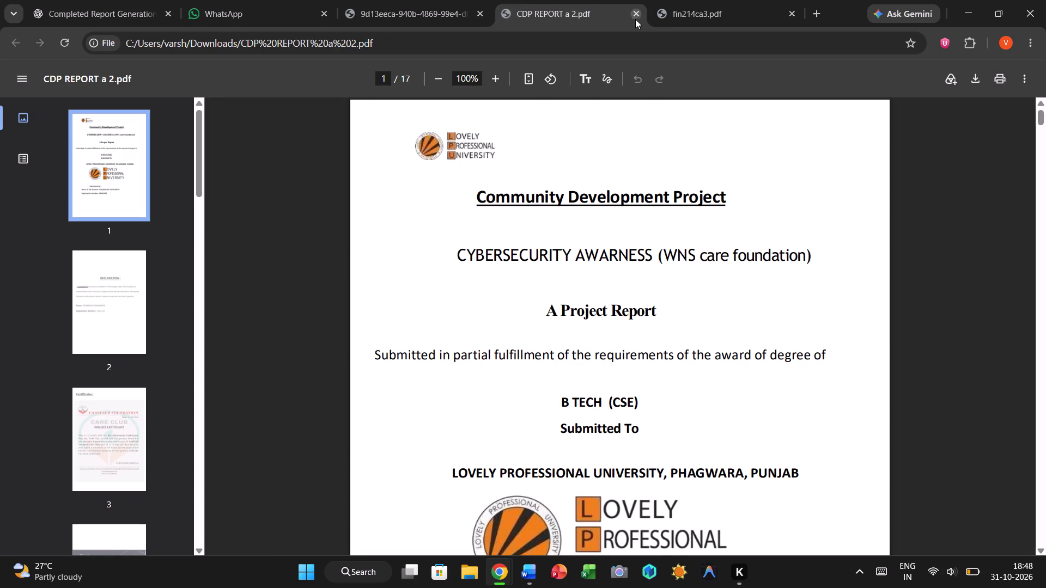
{"action": "left_click", "coordinate": [634, 14]}
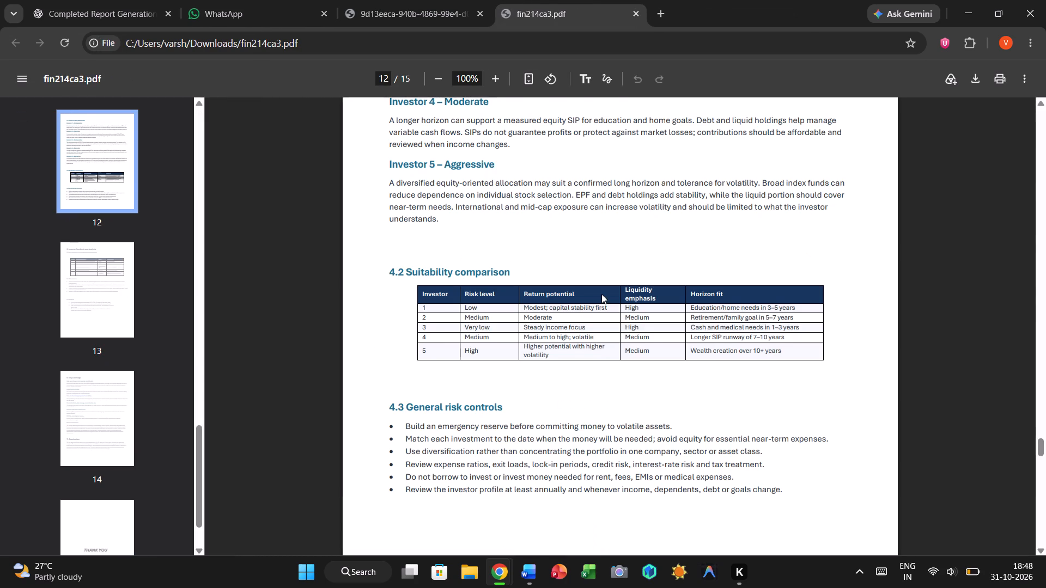
Review the last pages of fin214ca3.pdf, from the suitability comparison through the conclusion to the closing THANK YOU page.
{"action": "scroll", "coordinate": [601, 294], "scroll_direction": "down", "scroll_amount": 13}
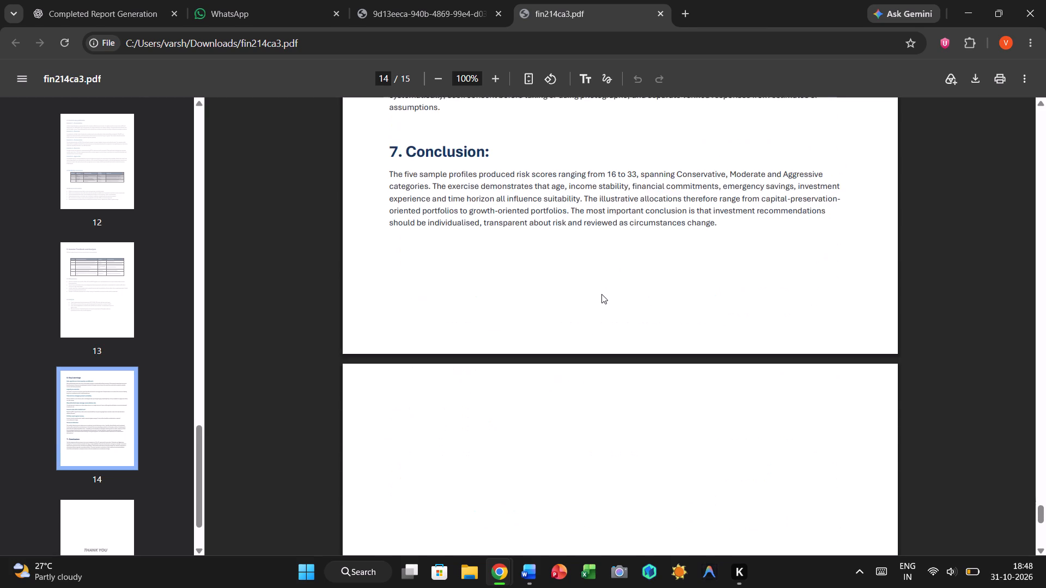
{"action": "scroll", "coordinate": [601, 294], "scroll_direction": "down", "scroll_amount": 12}
{"action": "scroll", "coordinate": [601, 294], "scroll_direction": "up", "scroll_amount": 6}
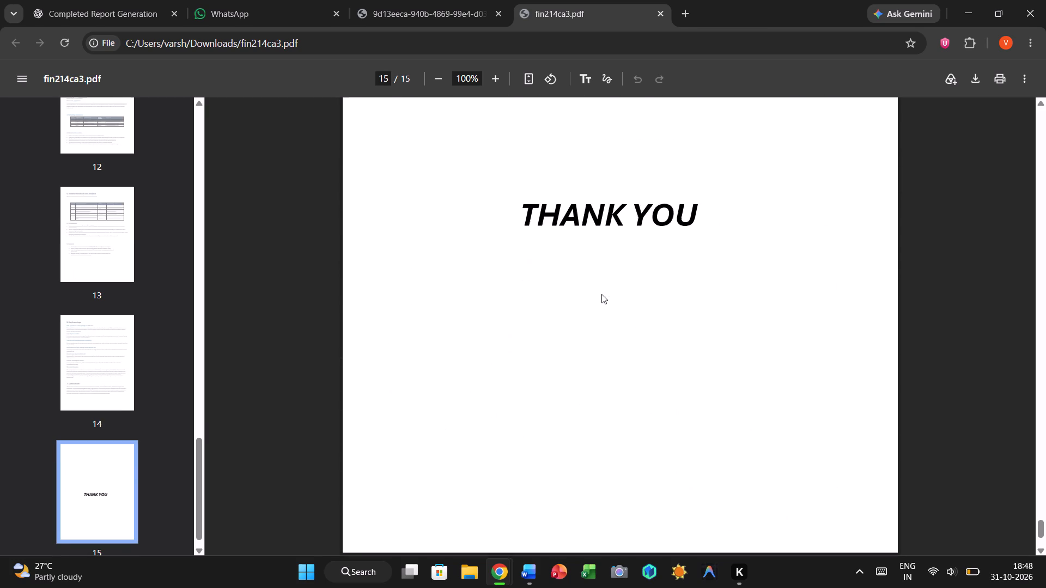
{"action": "scroll", "coordinate": [601, 294], "scroll_direction": "up", "scroll_amount": 8}
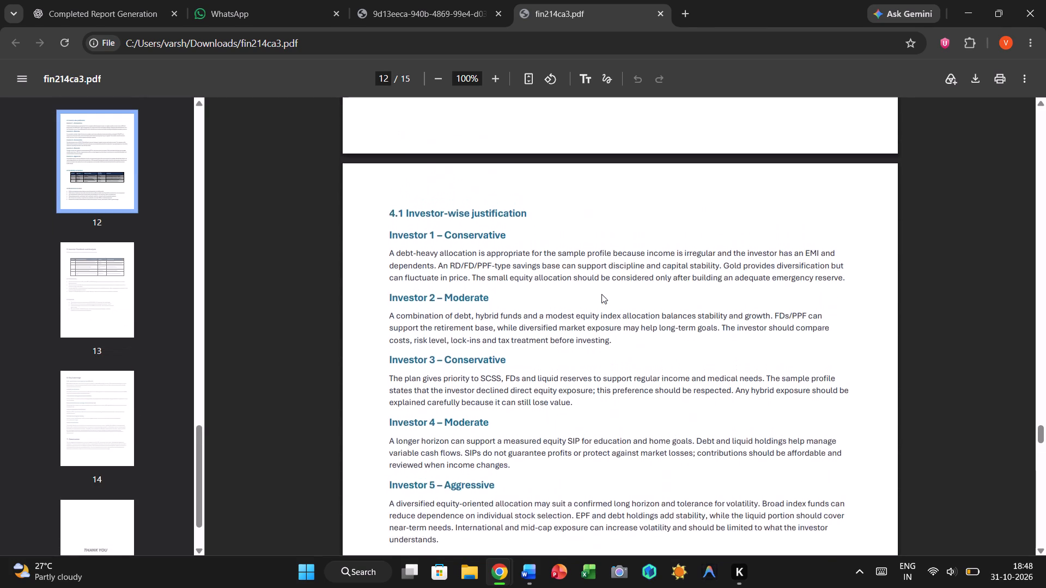
Look back through the field photograph pages of fin214ca3.pdf from Investor 5 to section 2.2.
{"action": "scroll", "coordinate": [601, 294], "scroll_direction": "up", "scroll_amount": 6}
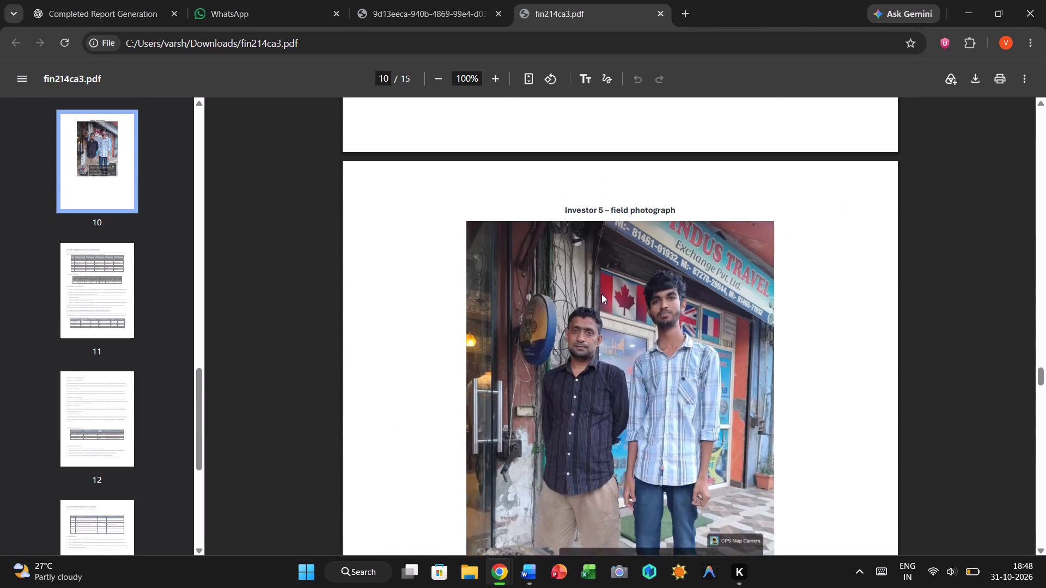
{"action": "scroll", "coordinate": [601, 294], "scroll_direction": "up", "scroll_amount": 9}
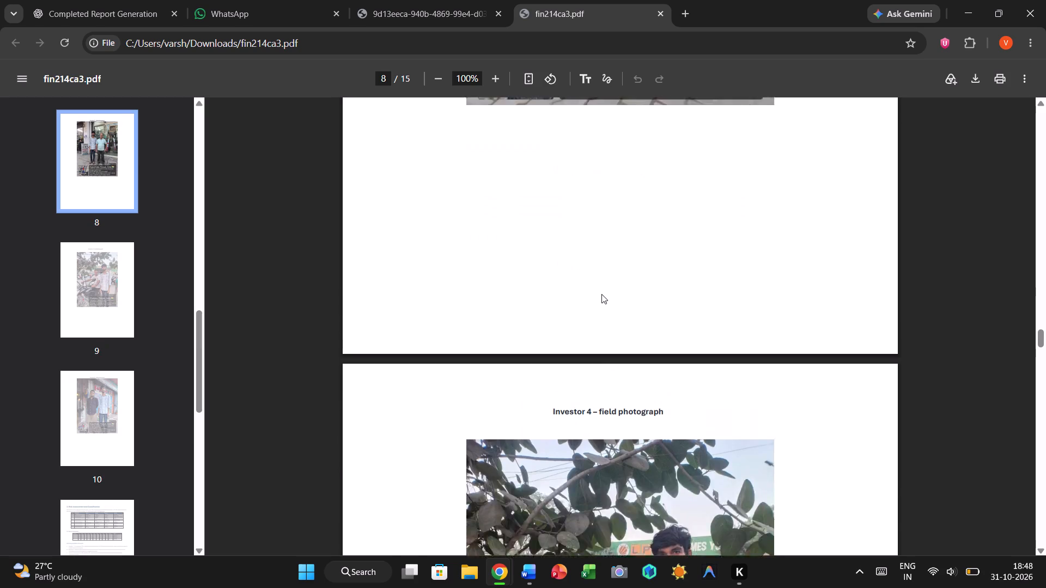
{"action": "scroll", "coordinate": [601, 294], "scroll_direction": "up", "scroll_amount": 7}
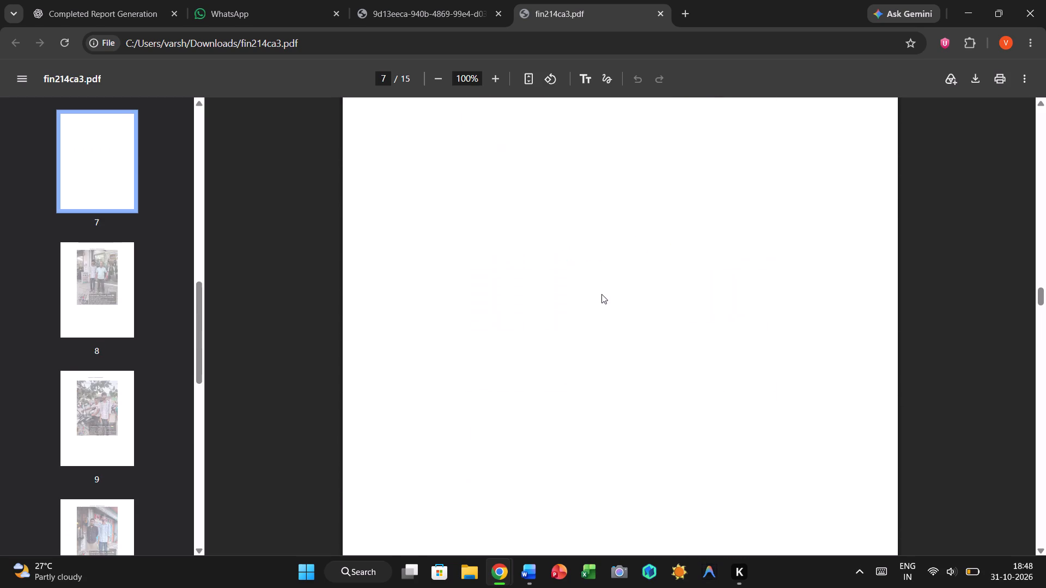
{"action": "scroll", "coordinate": [601, 294], "scroll_direction": "up", "scroll_amount": 4}
Check the page sequence of the Investor 1 to 5 field photographs in fin214ca3.pdf and return to the blank page 7.
{"action": "scroll", "coordinate": [601, 294], "scroll_direction": "down", "scroll_amount": 10}
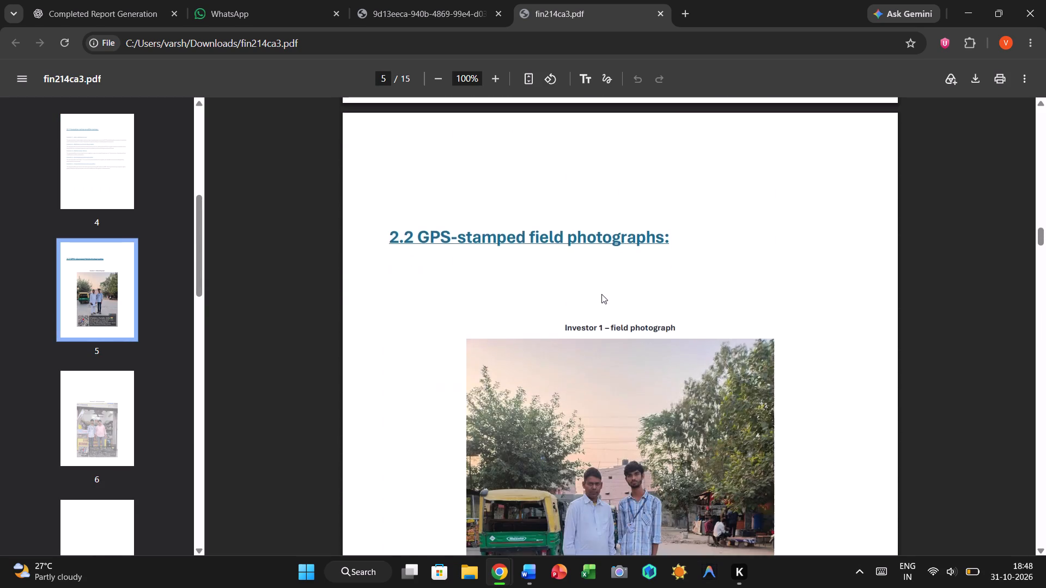
{"action": "scroll", "coordinate": [601, 294], "scroll_direction": "down", "scroll_amount": 9}
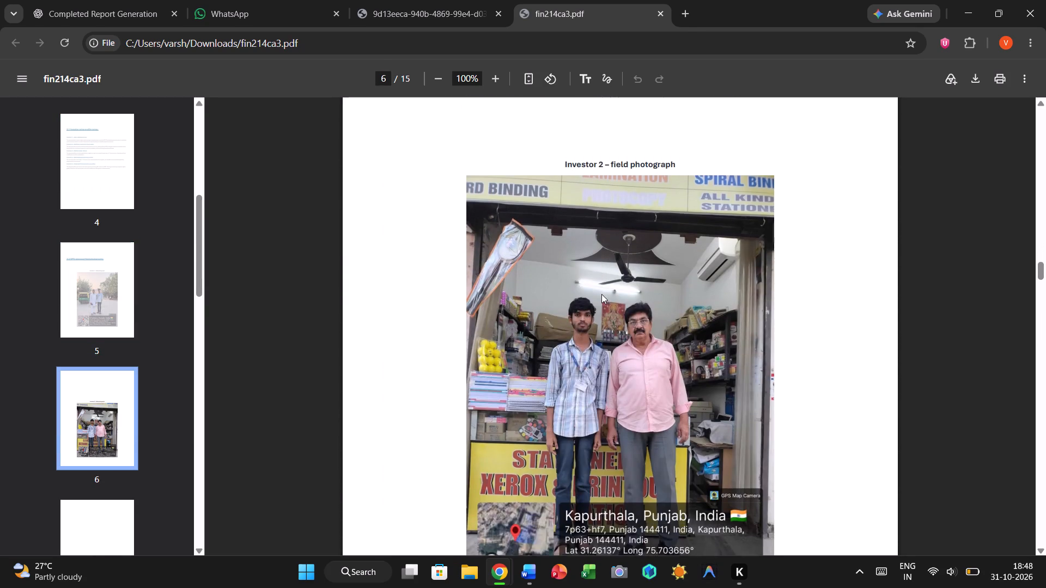
{"action": "scroll", "coordinate": [601, 294], "scroll_direction": "down", "scroll_amount": 9}
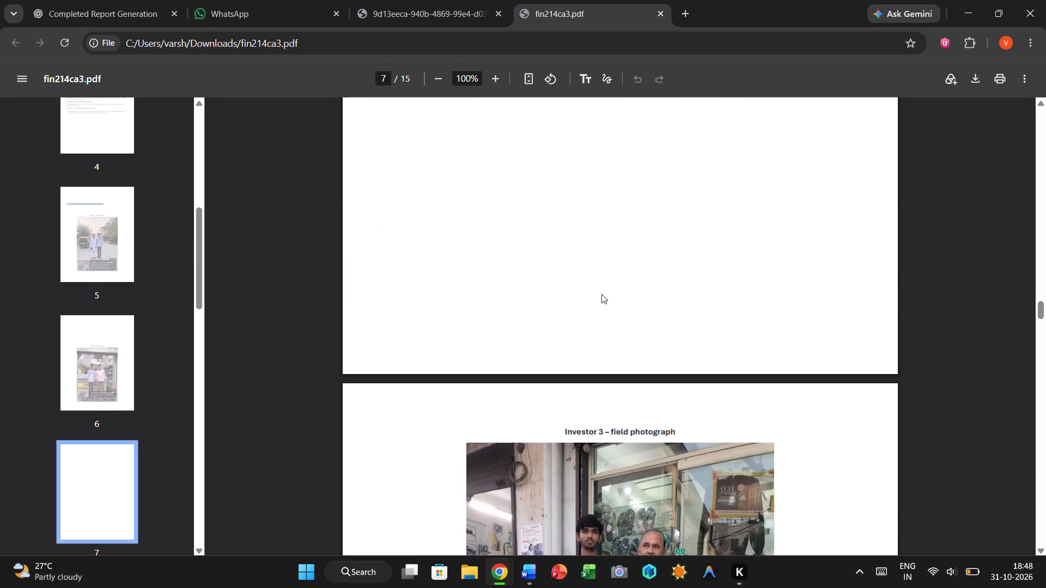
{"action": "scroll", "coordinate": [601, 294], "scroll_direction": "down", "scroll_amount": 3}
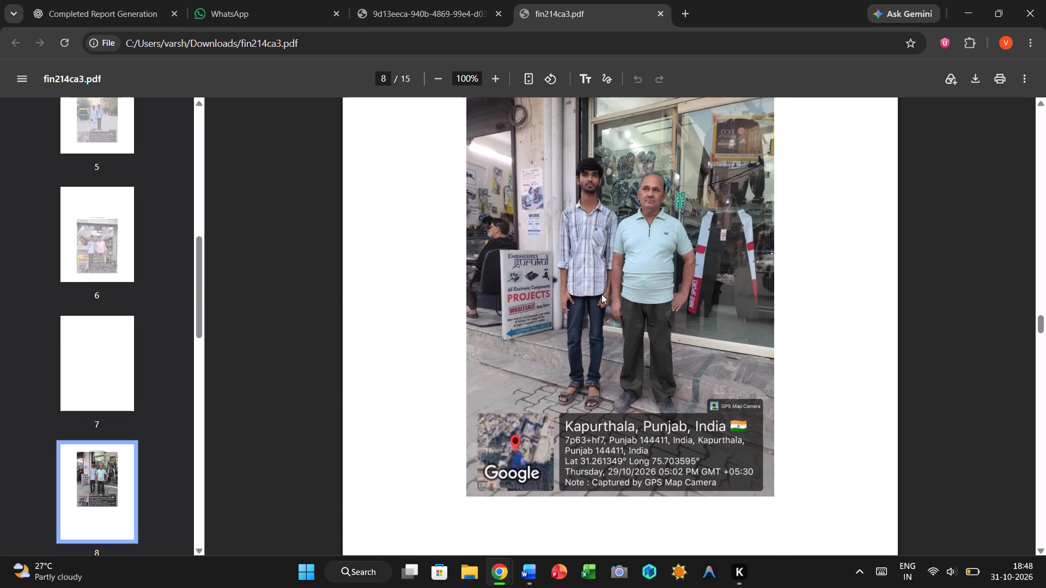
{"action": "scroll", "coordinate": [601, 294], "scroll_direction": "down", "scroll_amount": 9}
{"action": "scroll", "coordinate": [601, 294], "scroll_direction": "up", "scroll_amount": 2}
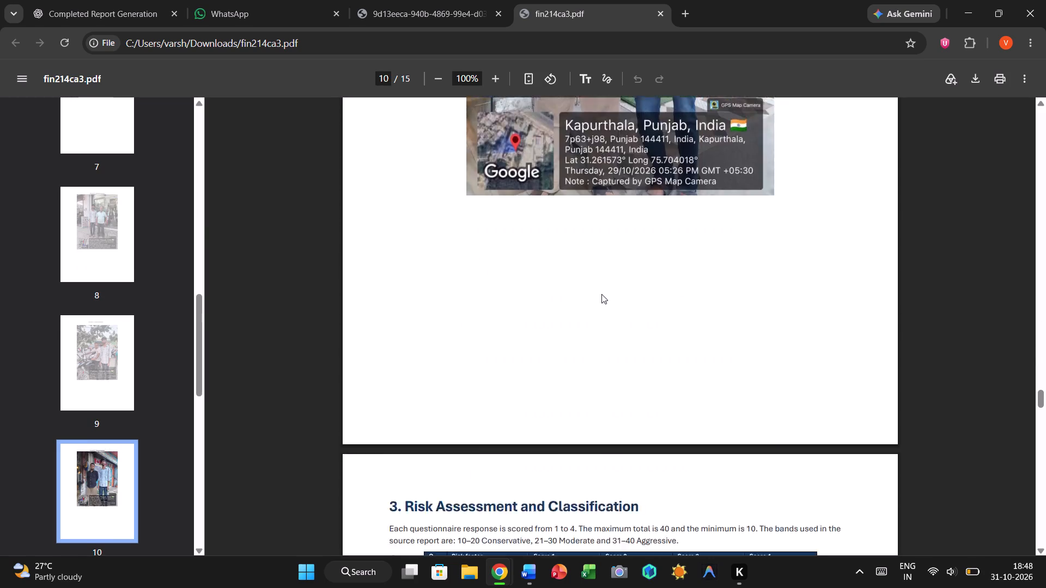
{"action": "scroll", "coordinate": [601, 294], "scroll_direction": "up", "scroll_amount": 6}
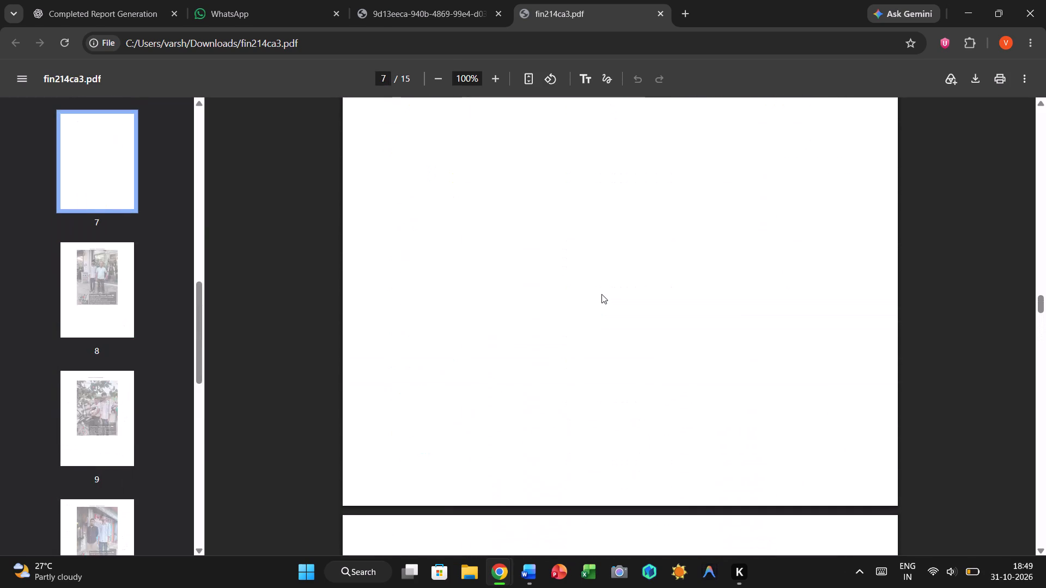
{"action": "scroll", "coordinate": [601, 294], "scroll_direction": "up", "scroll_amount": 2}
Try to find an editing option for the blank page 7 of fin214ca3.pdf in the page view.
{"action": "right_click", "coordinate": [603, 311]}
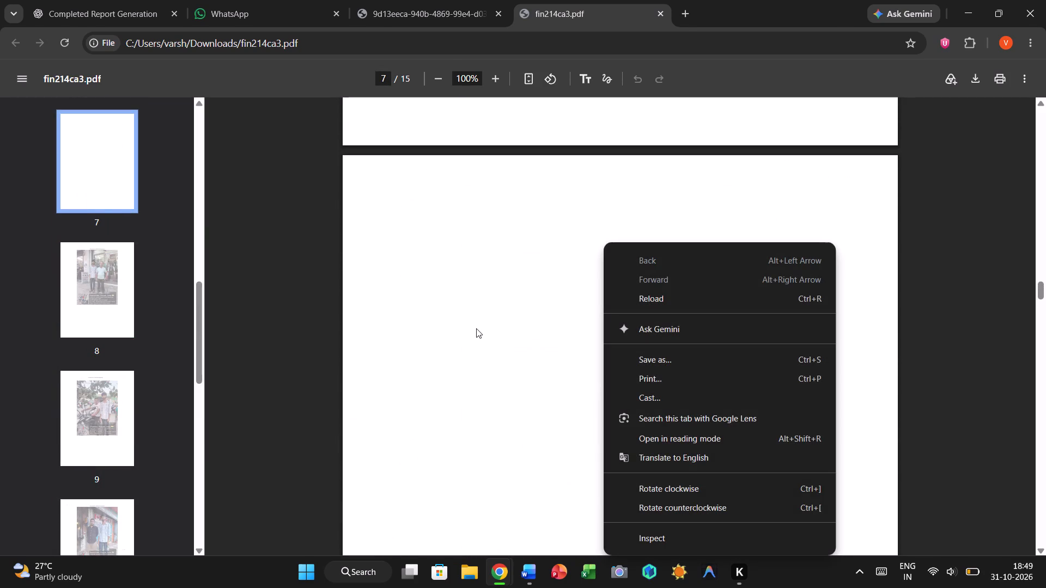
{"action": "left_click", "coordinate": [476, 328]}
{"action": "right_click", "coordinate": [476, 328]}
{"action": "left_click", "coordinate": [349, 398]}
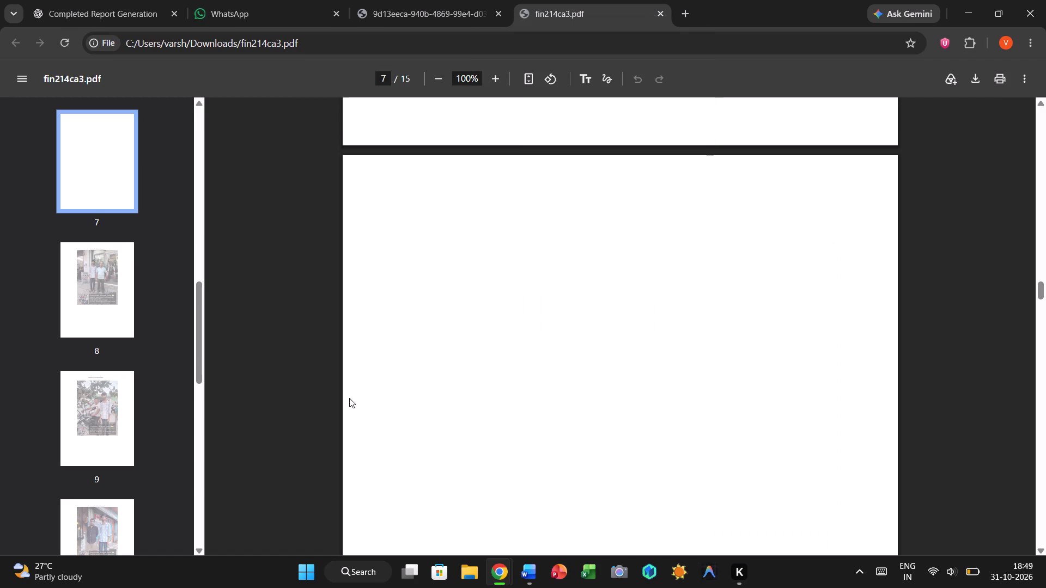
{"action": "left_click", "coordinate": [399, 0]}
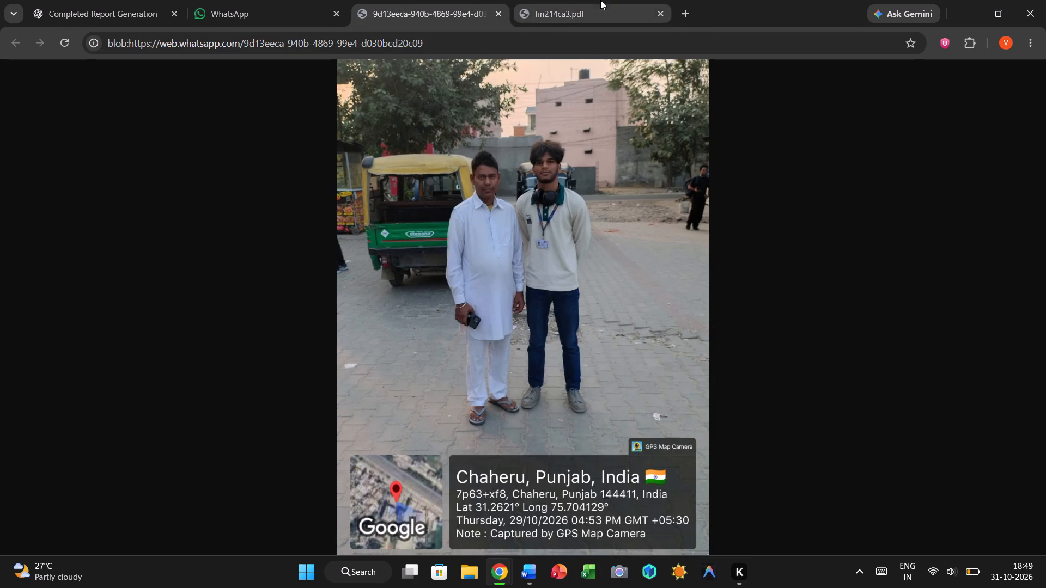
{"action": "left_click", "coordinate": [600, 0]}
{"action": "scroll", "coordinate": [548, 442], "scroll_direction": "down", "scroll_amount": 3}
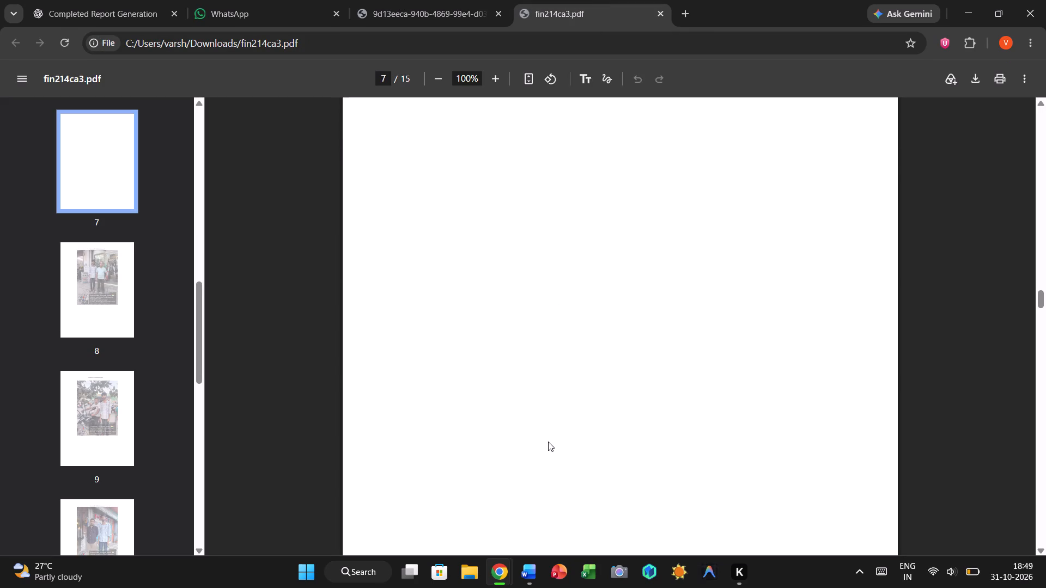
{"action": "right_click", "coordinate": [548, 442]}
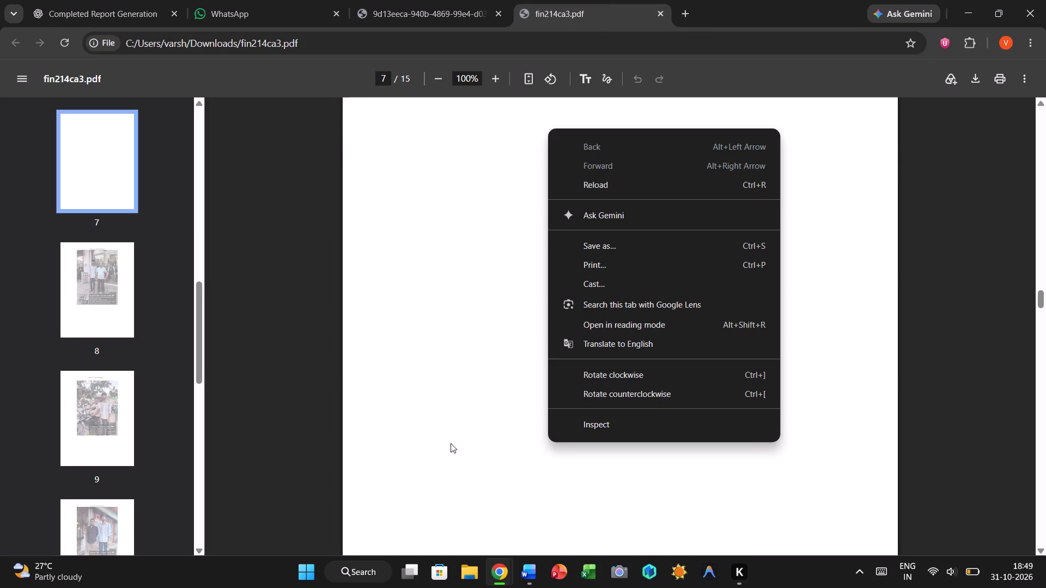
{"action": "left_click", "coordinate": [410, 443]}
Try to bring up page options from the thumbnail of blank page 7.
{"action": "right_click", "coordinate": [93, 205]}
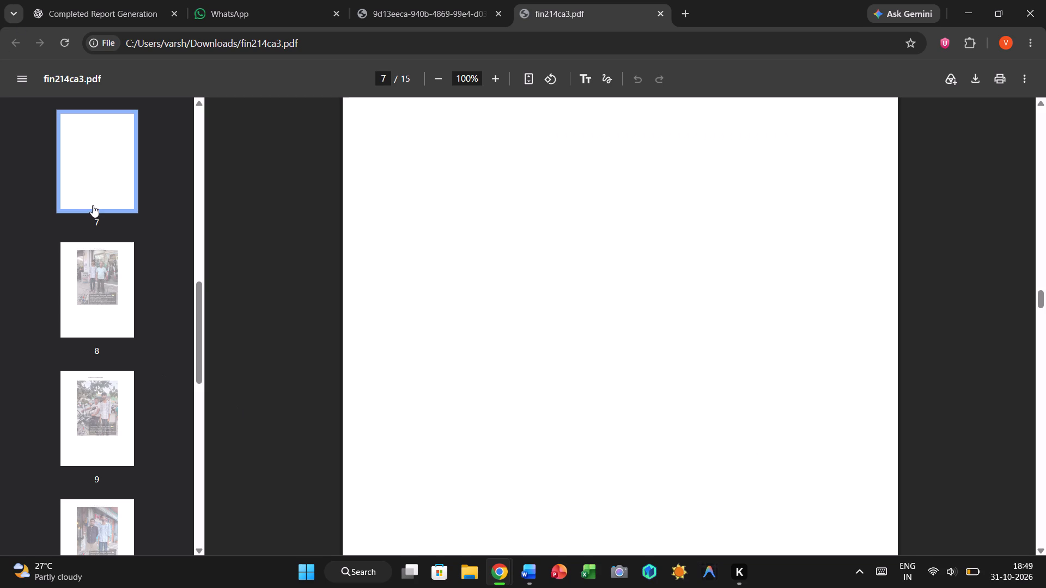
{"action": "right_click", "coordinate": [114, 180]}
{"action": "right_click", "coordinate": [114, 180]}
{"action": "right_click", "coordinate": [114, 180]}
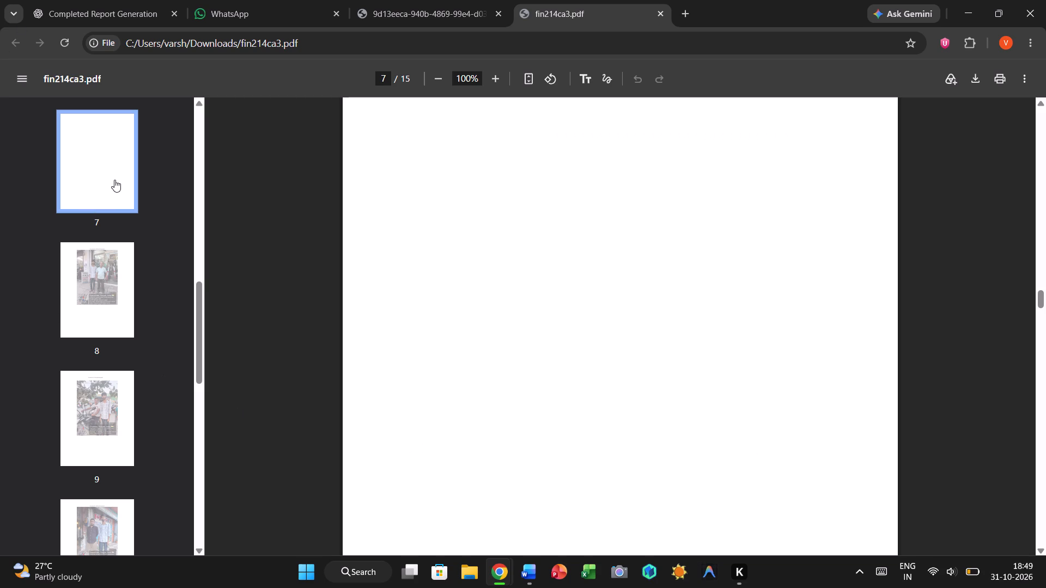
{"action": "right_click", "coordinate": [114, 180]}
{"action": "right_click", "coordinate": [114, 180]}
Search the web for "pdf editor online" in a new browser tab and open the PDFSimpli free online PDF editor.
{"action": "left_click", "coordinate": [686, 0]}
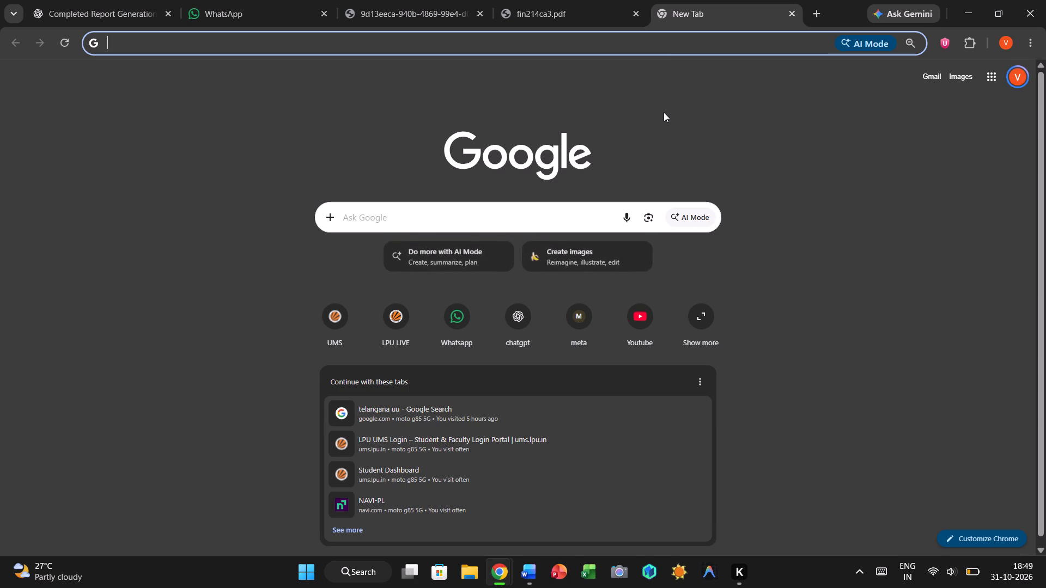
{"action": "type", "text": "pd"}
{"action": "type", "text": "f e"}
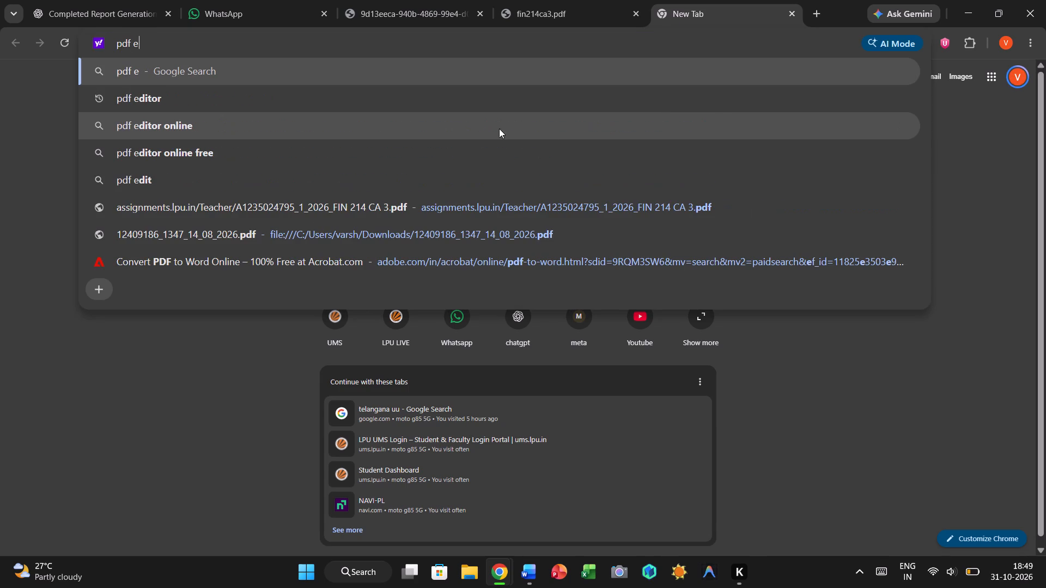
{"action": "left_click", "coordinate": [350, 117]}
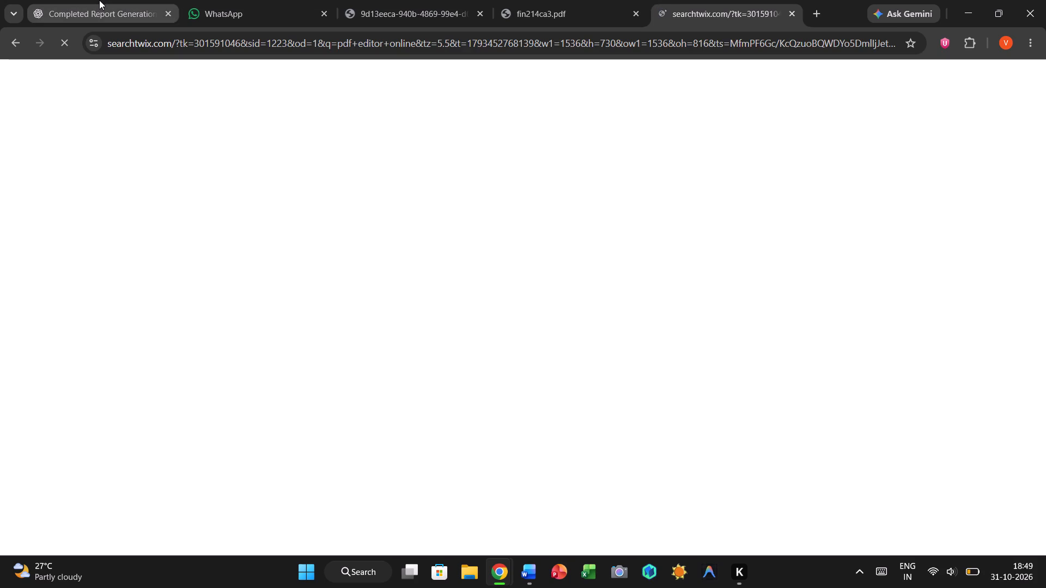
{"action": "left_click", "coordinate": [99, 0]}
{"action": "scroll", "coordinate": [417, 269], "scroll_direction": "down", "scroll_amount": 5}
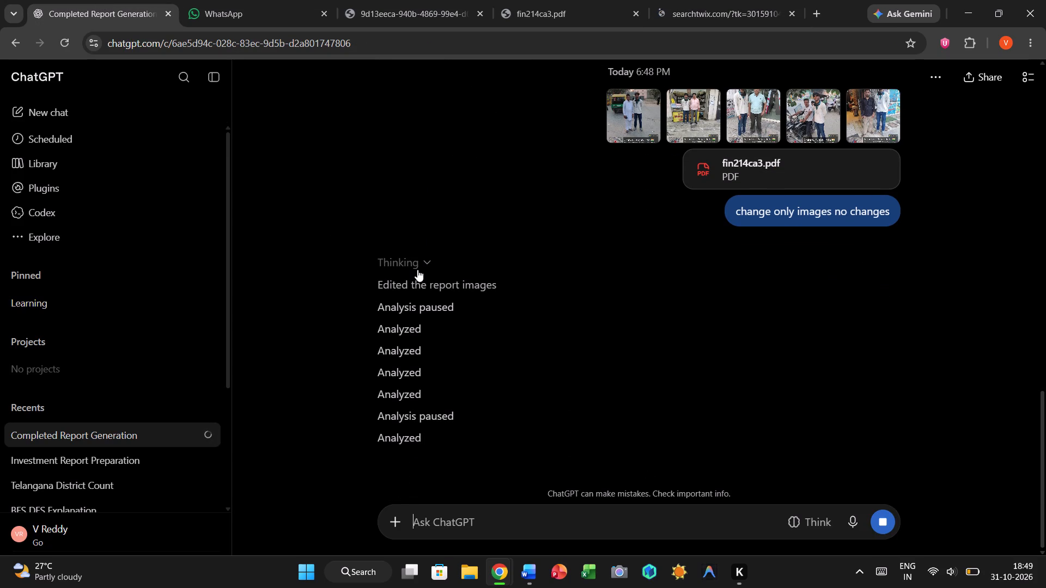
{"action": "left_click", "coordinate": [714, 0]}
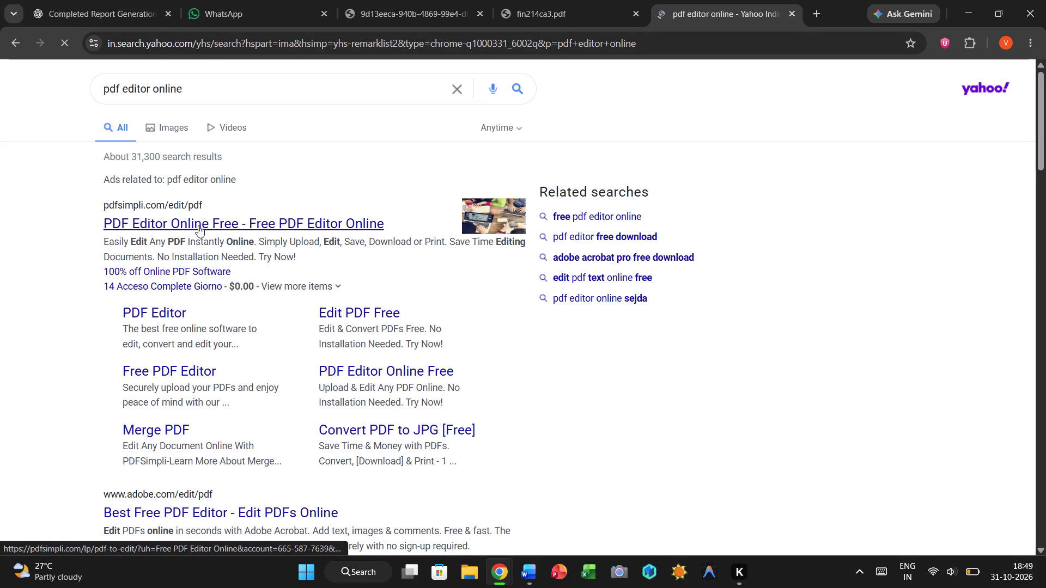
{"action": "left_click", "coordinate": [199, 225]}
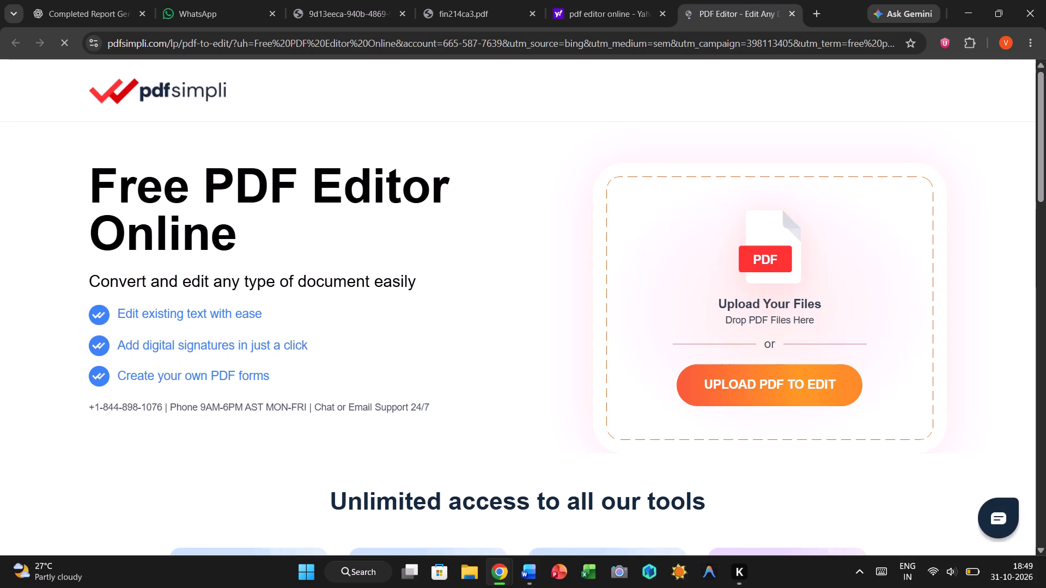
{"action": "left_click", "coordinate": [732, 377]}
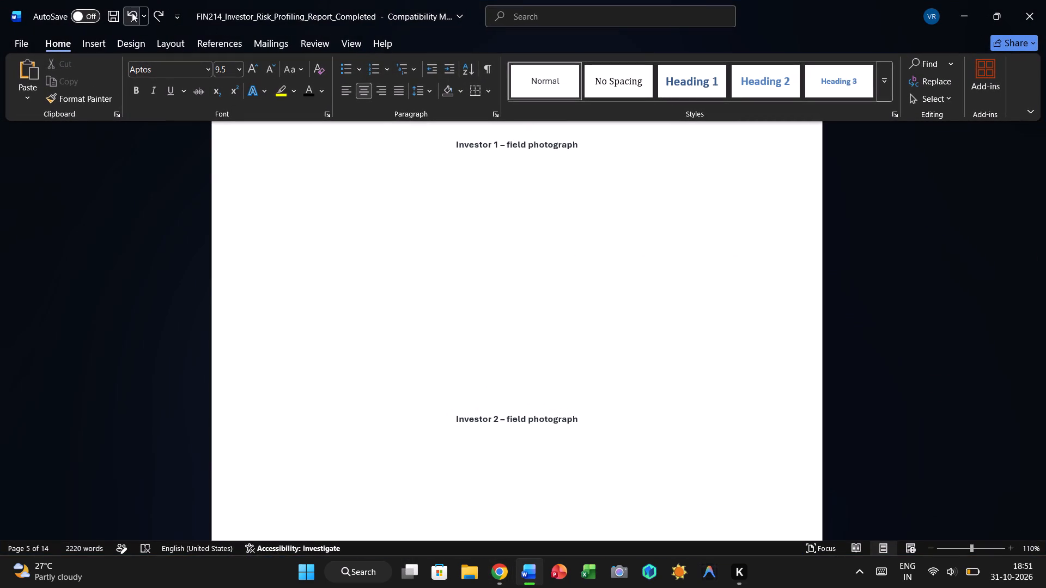
{"action": "triple_click", "coordinate": [136, 10]}
{"action": "left_click", "coordinate": [136, 10]}
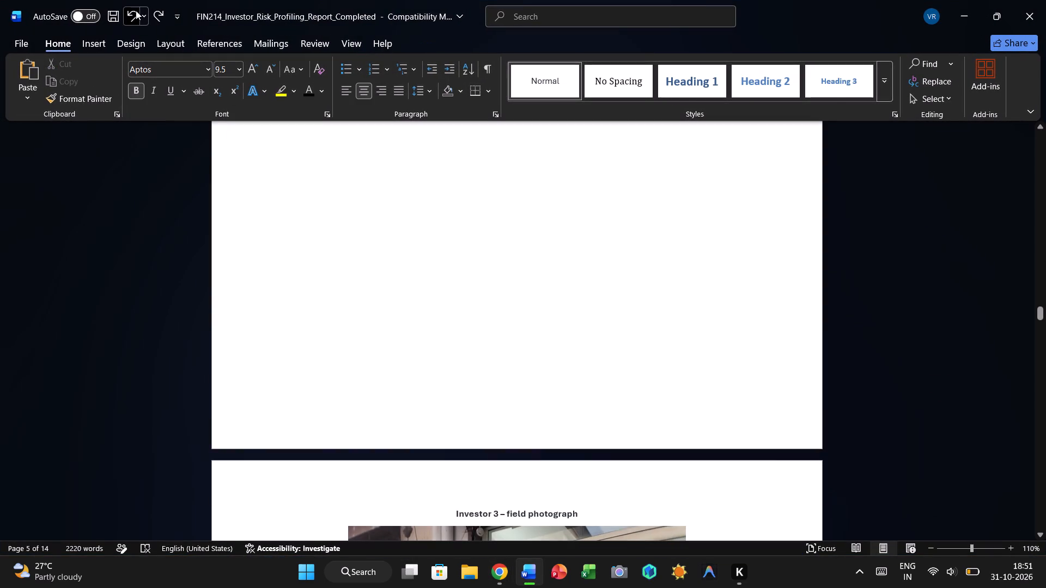
Push the "6. Key Learnings" heading onto the following page by adding an empty line before it.
{"action": "scroll", "coordinate": [481, 301], "scroll_direction": "up", "scroll_amount": 1}
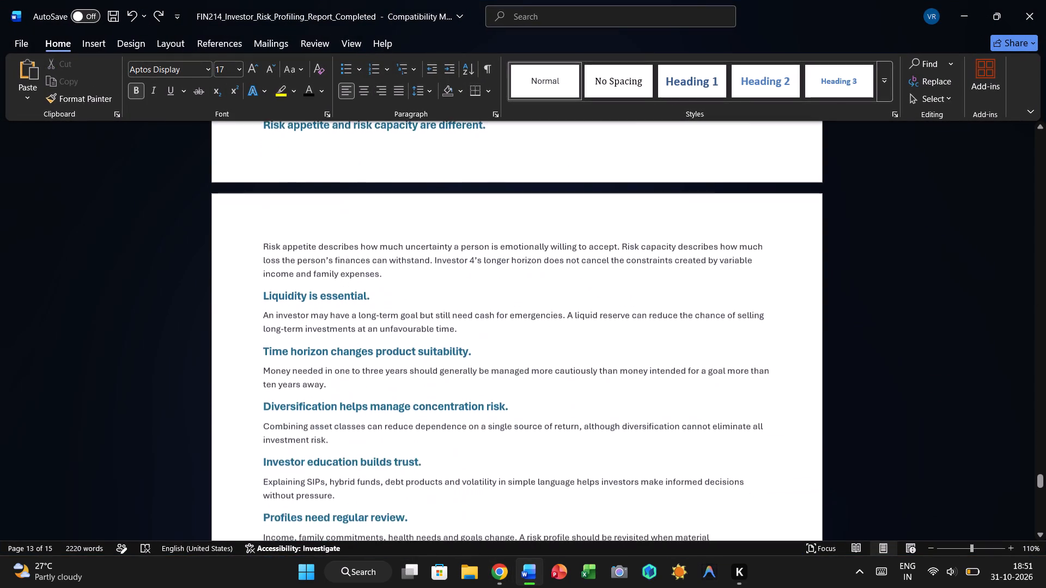
{"action": "scroll", "coordinate": [481, 301], "scroll_direction": "up", "scroll_amount": 1}
{"action": "scroll", "coordinate": [481, 301], "scroll_direction": "down", "scroll_amount": 1}
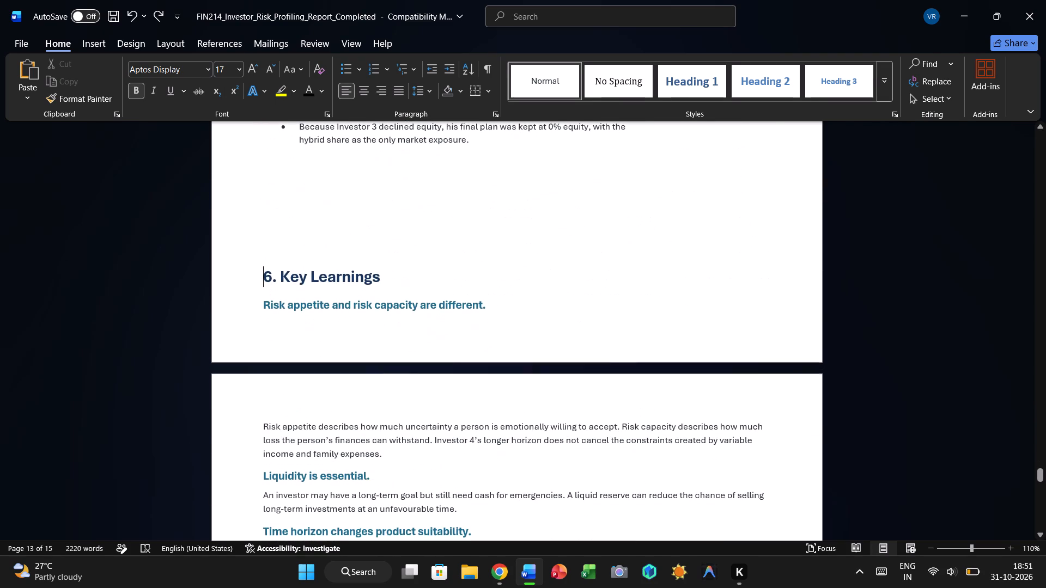
{"action": "key", "text": "Return"}
{"action": "key", "text": "Return"}
{"action": "key", "text": "BackSpace"}
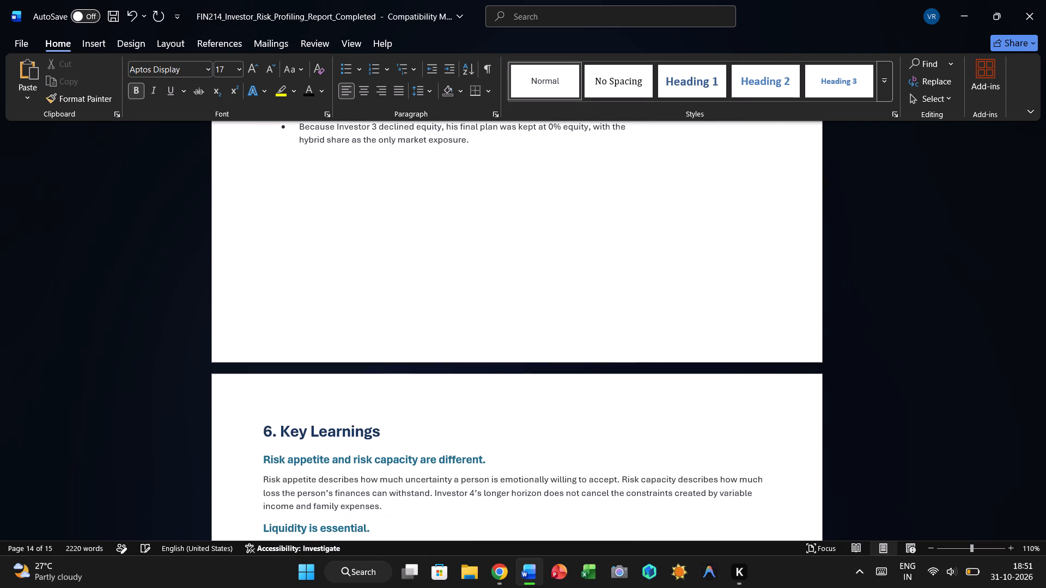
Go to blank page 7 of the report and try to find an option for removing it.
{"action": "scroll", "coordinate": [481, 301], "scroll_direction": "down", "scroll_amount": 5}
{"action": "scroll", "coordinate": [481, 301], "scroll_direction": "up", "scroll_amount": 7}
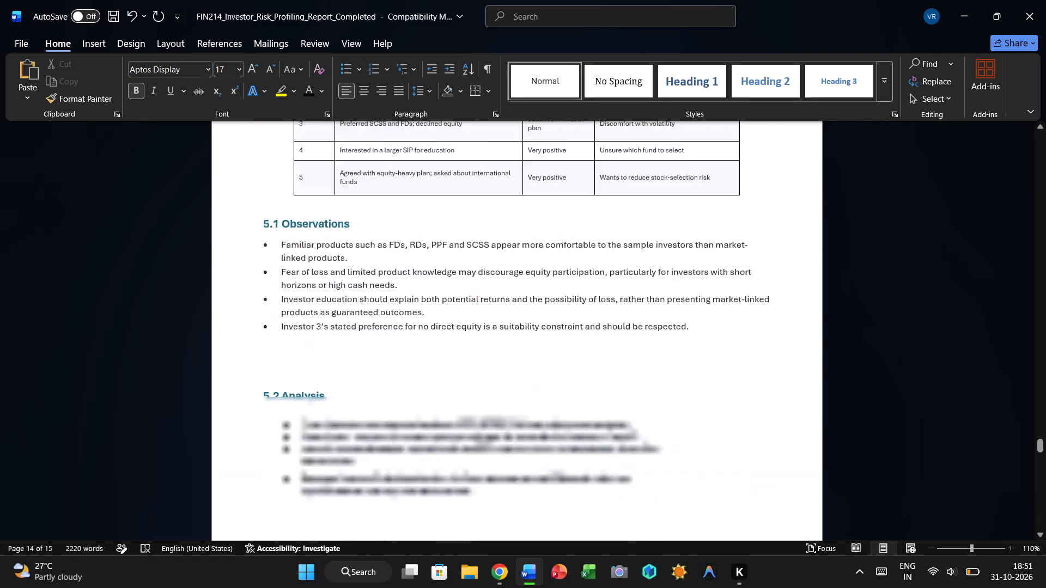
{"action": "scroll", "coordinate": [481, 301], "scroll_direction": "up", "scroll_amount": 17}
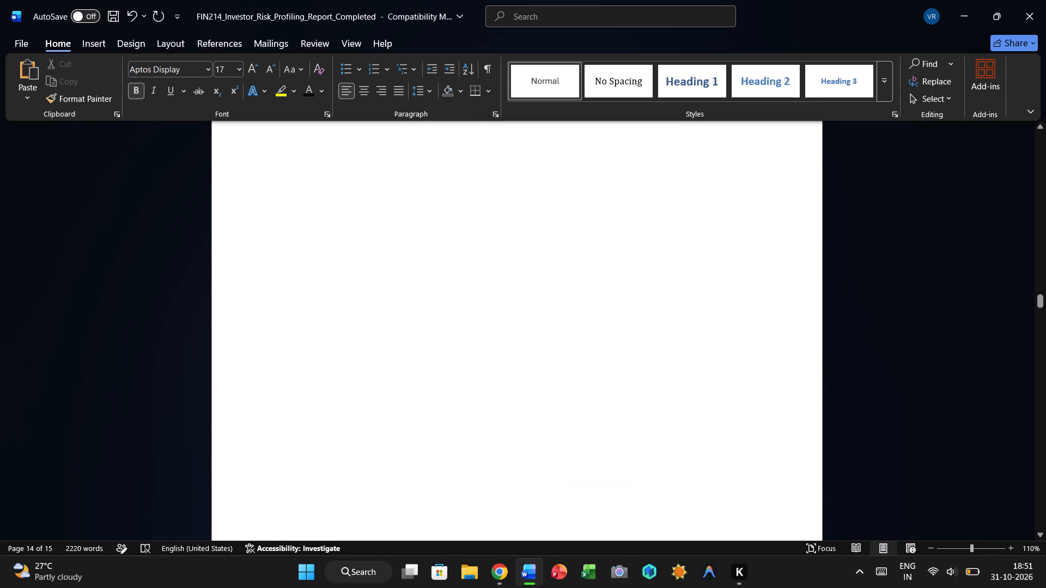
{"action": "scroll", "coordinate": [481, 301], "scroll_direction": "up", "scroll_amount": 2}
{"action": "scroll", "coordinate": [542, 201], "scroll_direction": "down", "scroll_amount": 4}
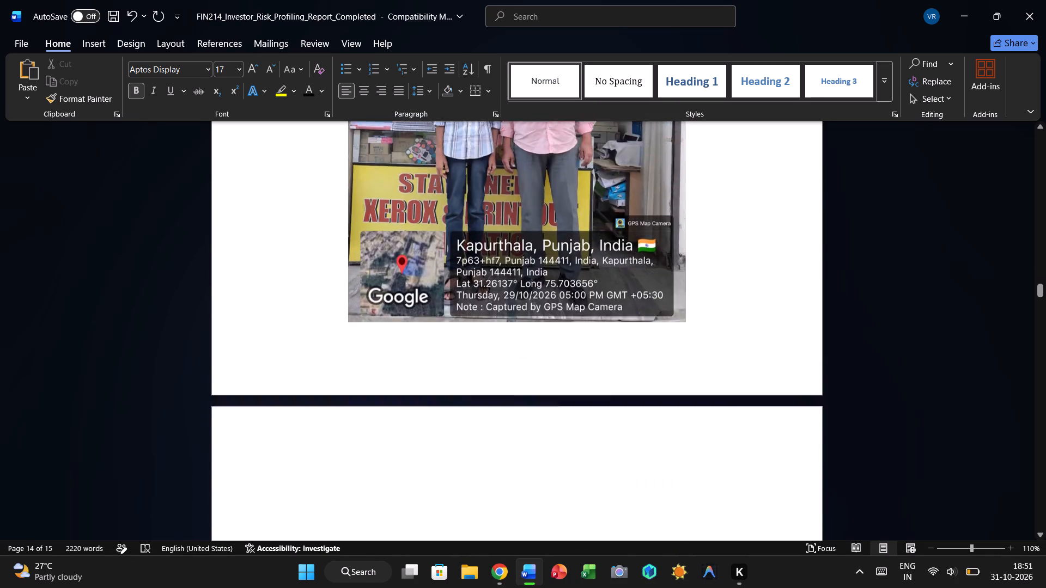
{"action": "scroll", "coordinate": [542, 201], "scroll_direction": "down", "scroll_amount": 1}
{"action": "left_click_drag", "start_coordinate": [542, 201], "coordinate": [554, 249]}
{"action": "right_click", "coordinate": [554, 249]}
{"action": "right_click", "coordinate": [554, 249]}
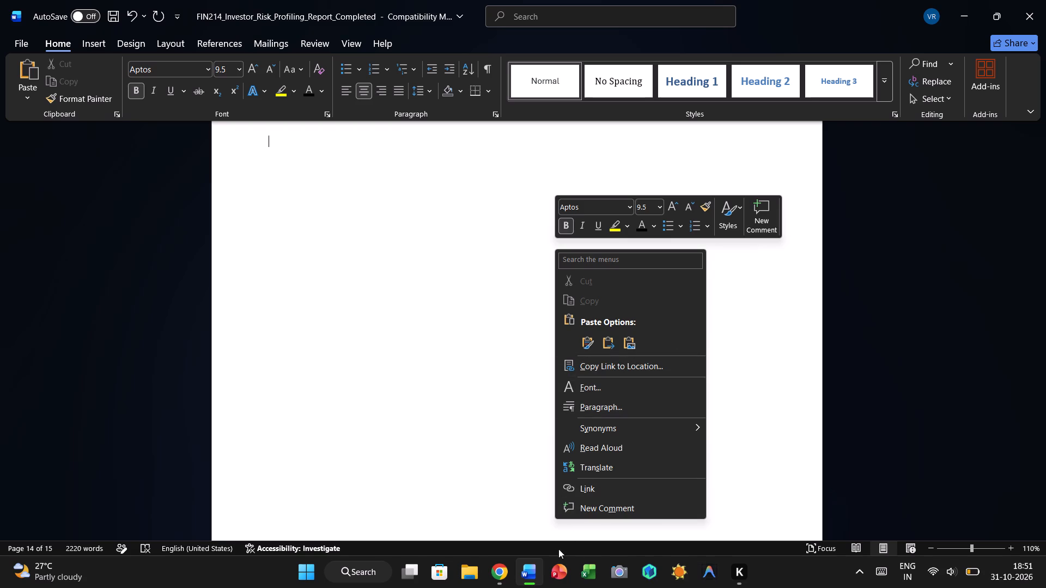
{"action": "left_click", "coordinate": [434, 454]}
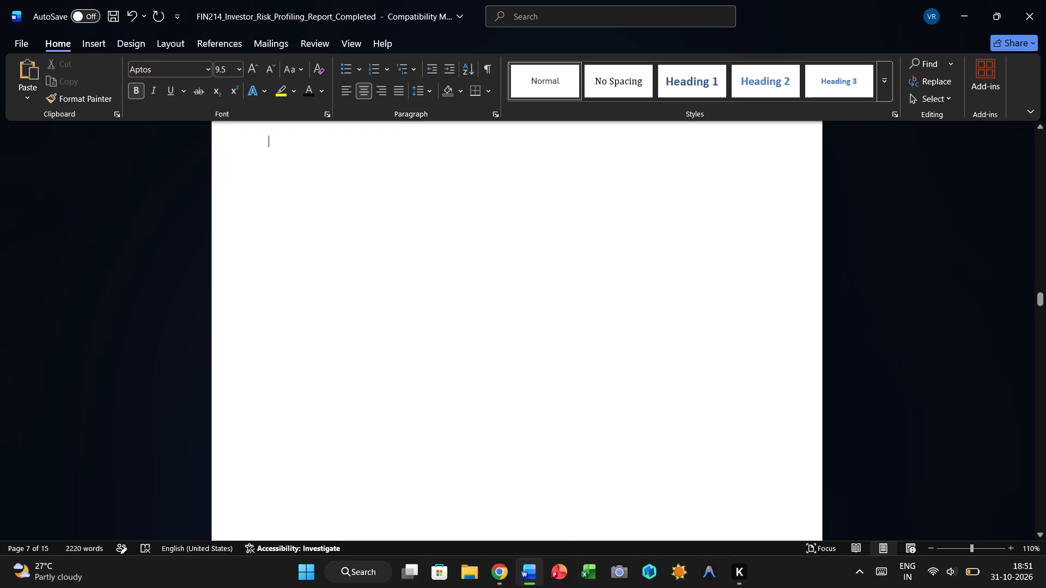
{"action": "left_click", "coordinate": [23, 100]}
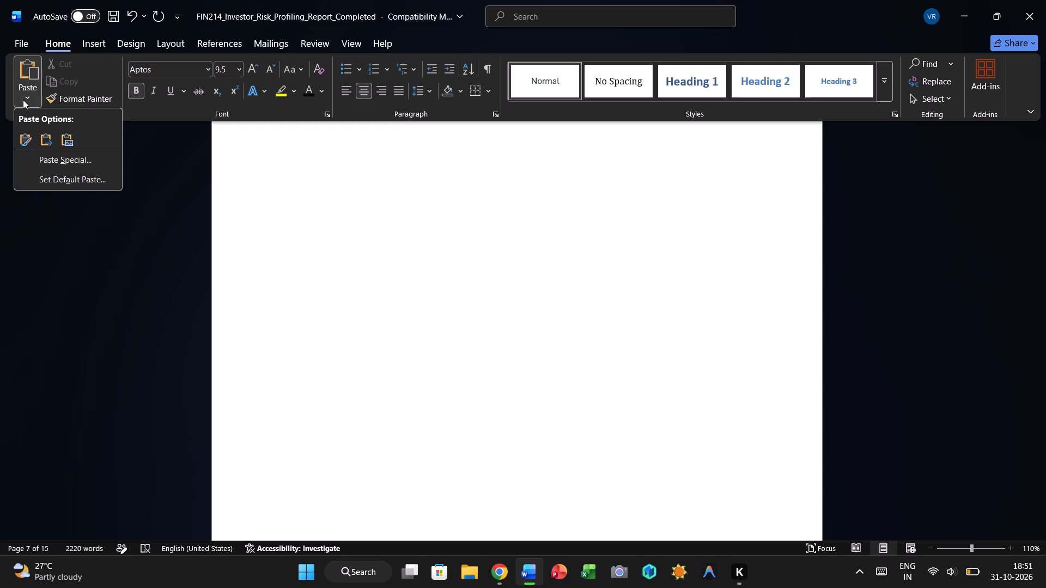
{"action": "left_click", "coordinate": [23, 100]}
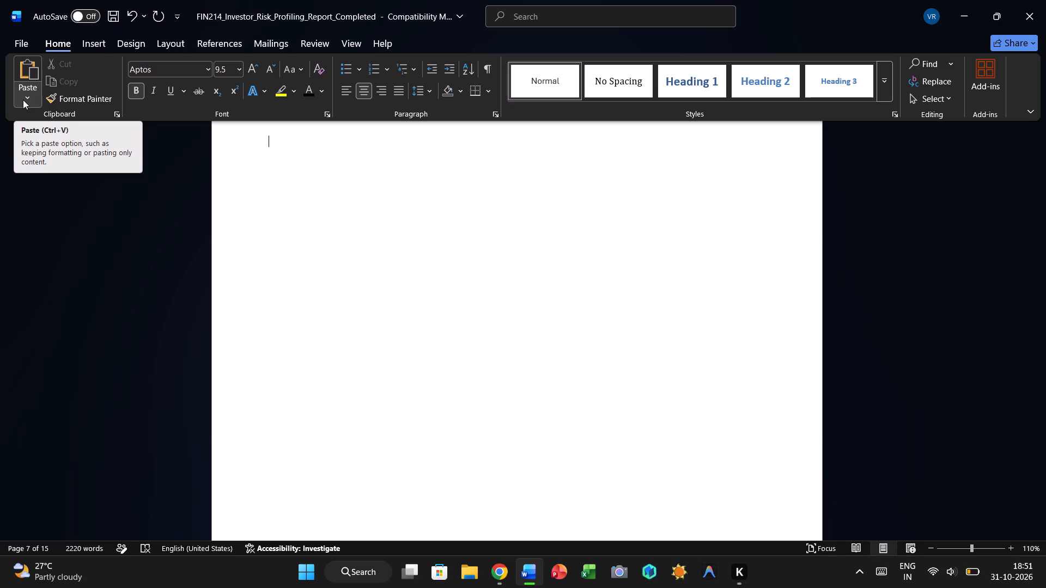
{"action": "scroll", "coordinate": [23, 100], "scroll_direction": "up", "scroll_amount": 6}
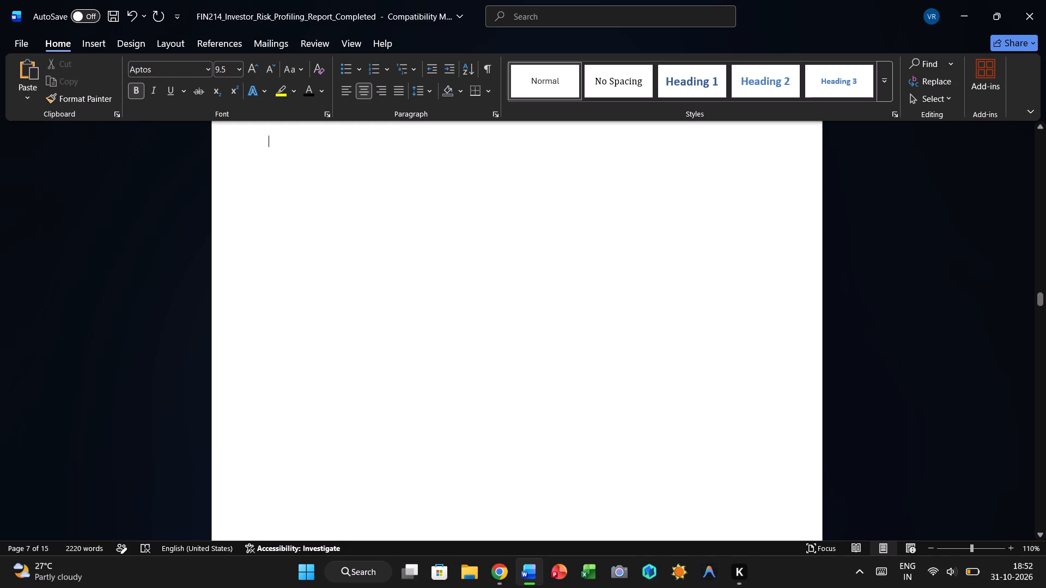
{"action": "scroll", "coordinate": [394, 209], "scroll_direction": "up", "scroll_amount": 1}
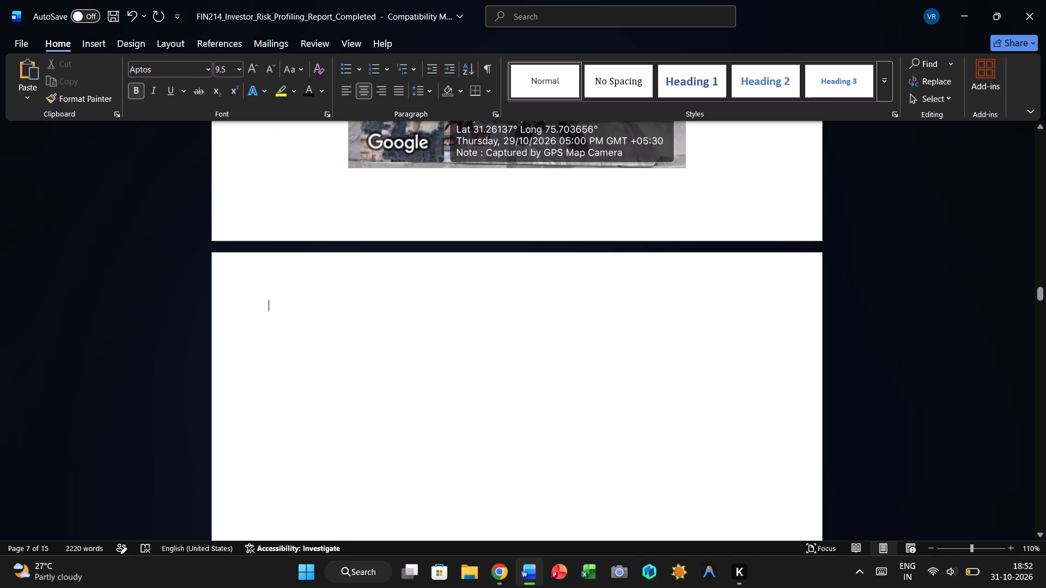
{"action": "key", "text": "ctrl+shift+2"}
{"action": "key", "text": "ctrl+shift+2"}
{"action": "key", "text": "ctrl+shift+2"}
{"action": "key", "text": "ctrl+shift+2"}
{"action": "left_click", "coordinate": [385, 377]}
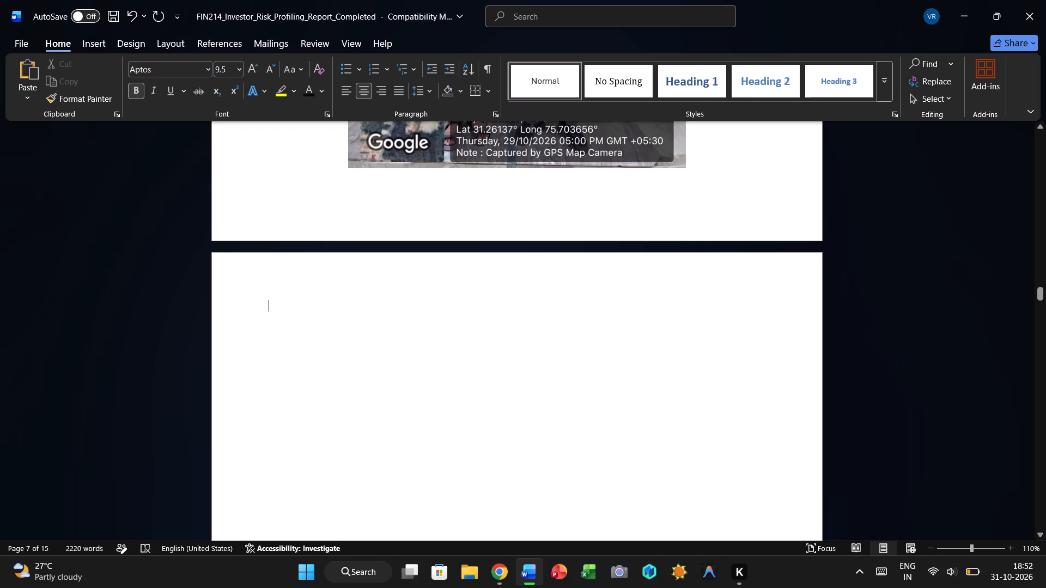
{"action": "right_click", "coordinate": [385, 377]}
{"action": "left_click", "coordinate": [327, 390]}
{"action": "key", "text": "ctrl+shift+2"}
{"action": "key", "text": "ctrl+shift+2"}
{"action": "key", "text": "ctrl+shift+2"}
Remove blank page 7 by deleting the empty content just before the "Investor 3 – field photograph" caption.
{"action": "scroll", "coordinate": [327, 390], "scroll_direction": "down", "scroll_amount": 6}
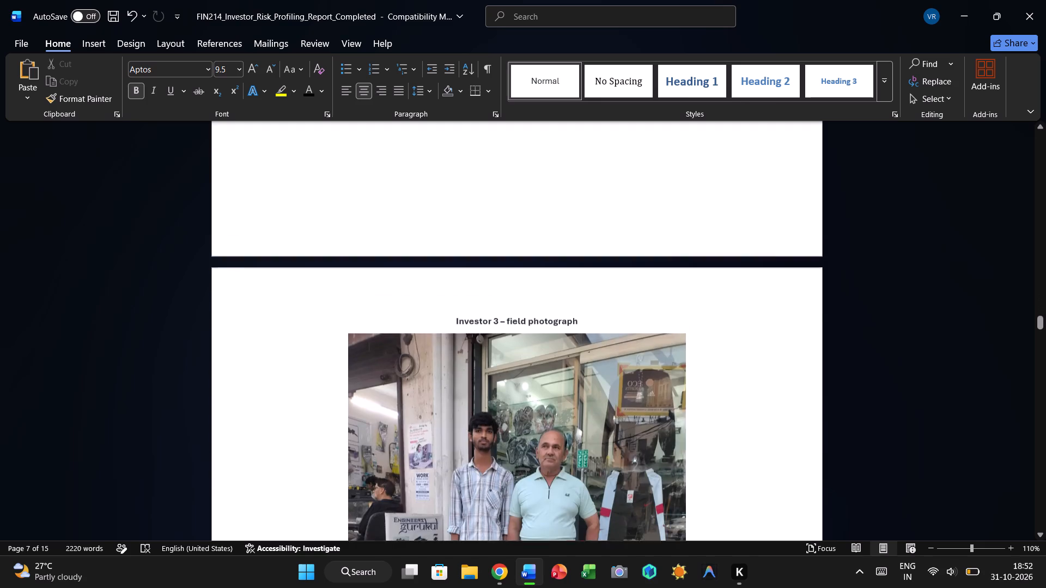
{"action": "scroll", "coordinate": [327, 390], "scroll_direction": "down", "scroll_amount": 1}
{"action": "scroll", "coordinate": [327, 390], "scroll_direction": "up", "scroll_amount": 2}
{"action": "left_click", "coordinate": [452, 316]}
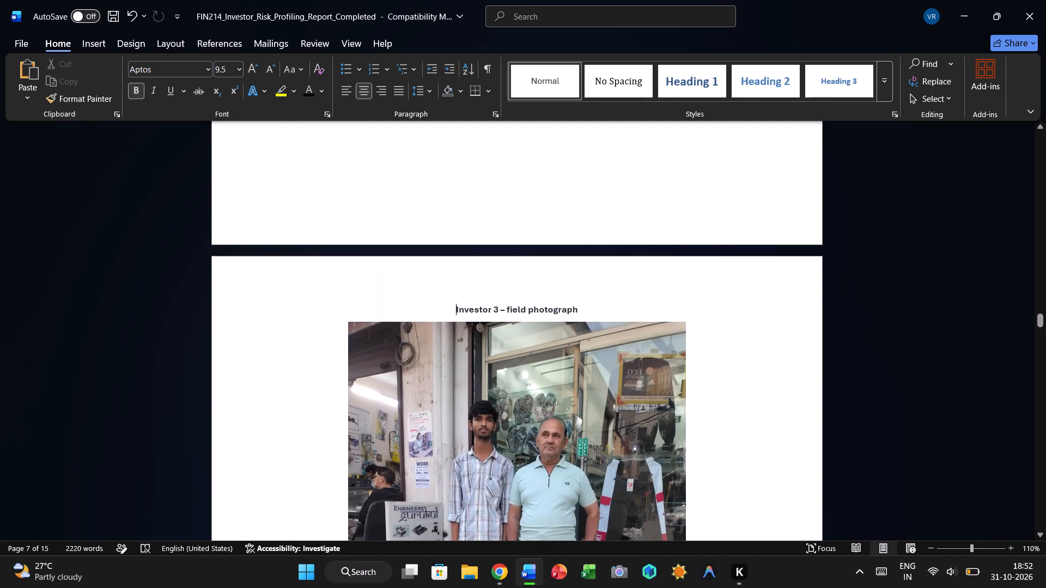
{"action": "key", "text": "BackSpace"}
{"action": "key", "text": "BackSpace"}
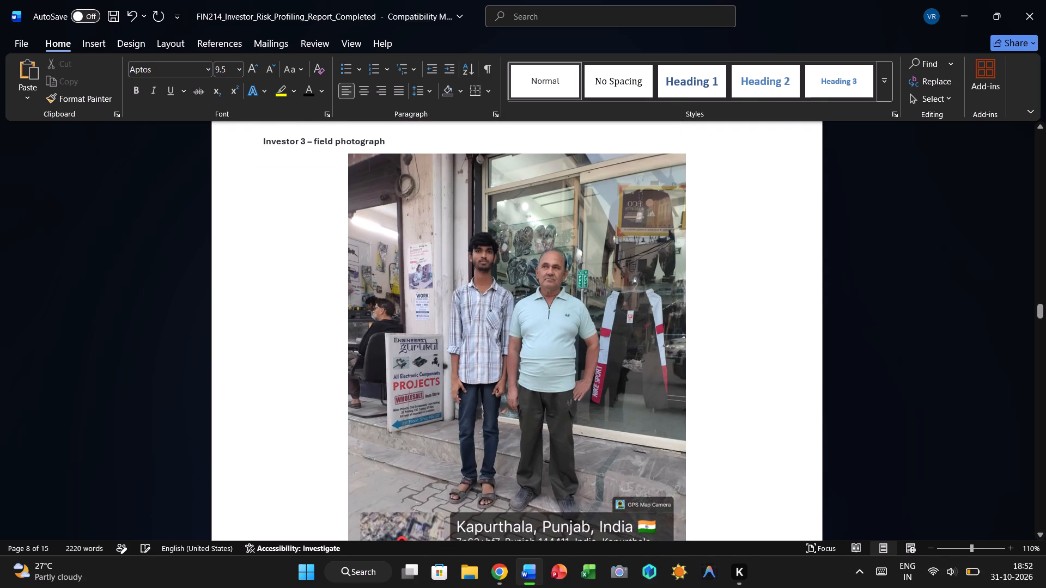
Examine the layout of the investor photograph pages and the sections through "4. Investment Recommendations and Justification".
{"action": "scroll", "coordinate": [452, 316], "scroll_direction": "up", "scroll_amount": 7}
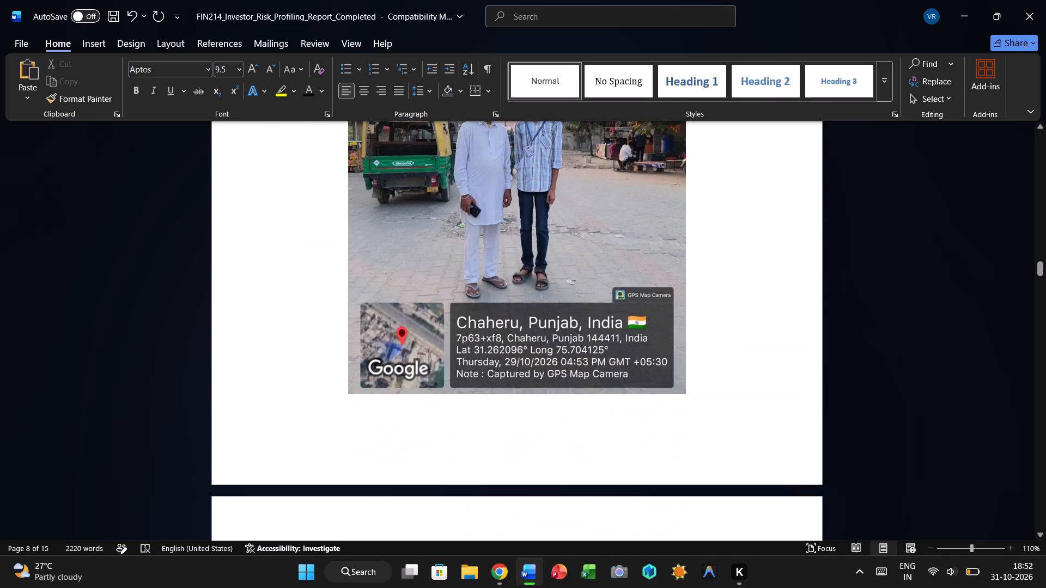
{"action": "scroll", "coordinate": [452, 316], "scroll_direction": "right", "scroll_amount": 4}
{"action": "scroll", "coordinate": [452, 316], "scroll_direction": "down", "scroll_amount": 1}
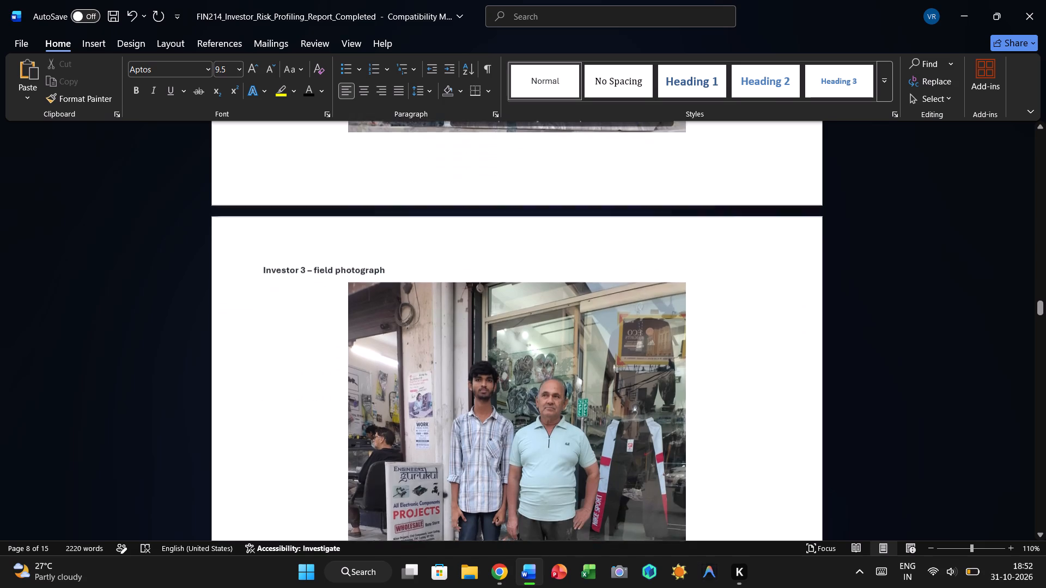
{"action": "scroll", "coordinate": [452, 316], "scroll_direction": "down", "scroll_amount": 11}
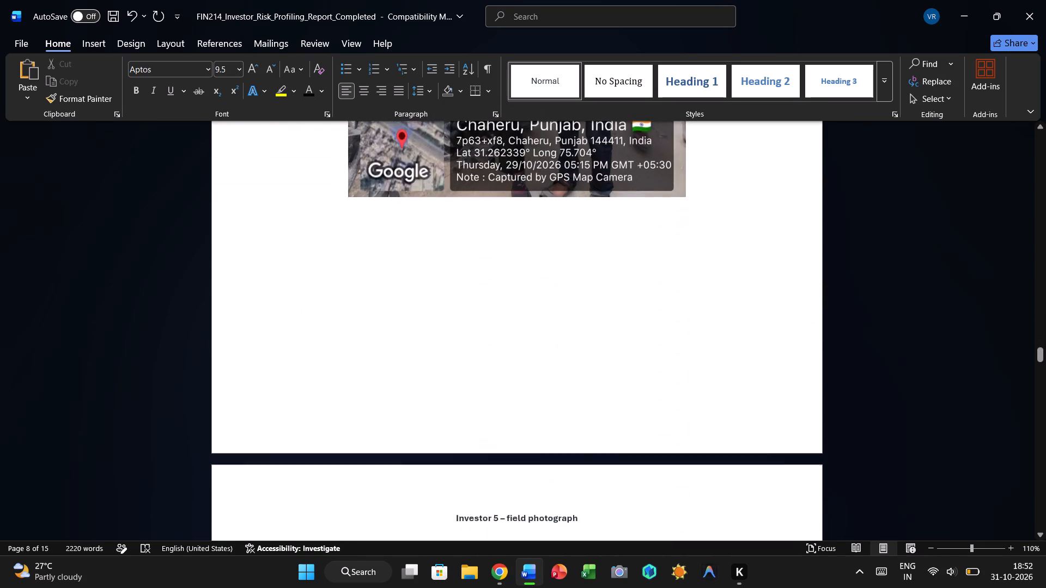
{"action": "scroll", "coordinate": [452, 316], "scroll_direction": "down", "scroll_amount": 2}
{"action": "scroll", "coordinate": [452, 316], "scroll_direction": "up", "scroll_amount": 4}
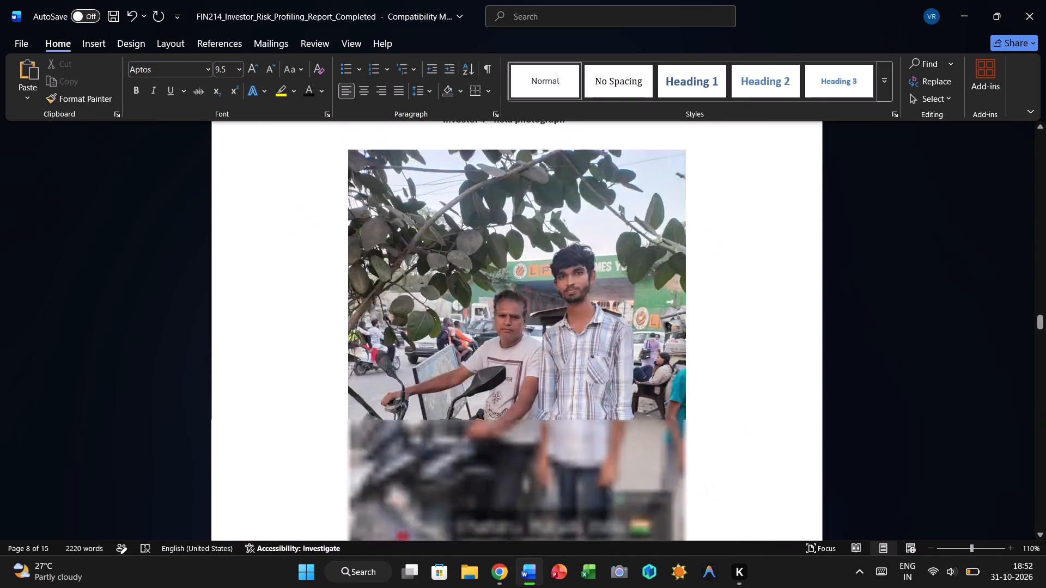
{"action": "scroll", "coordinate": [452, 316], "scroll_direction": "down", "scroll_amount": 6}
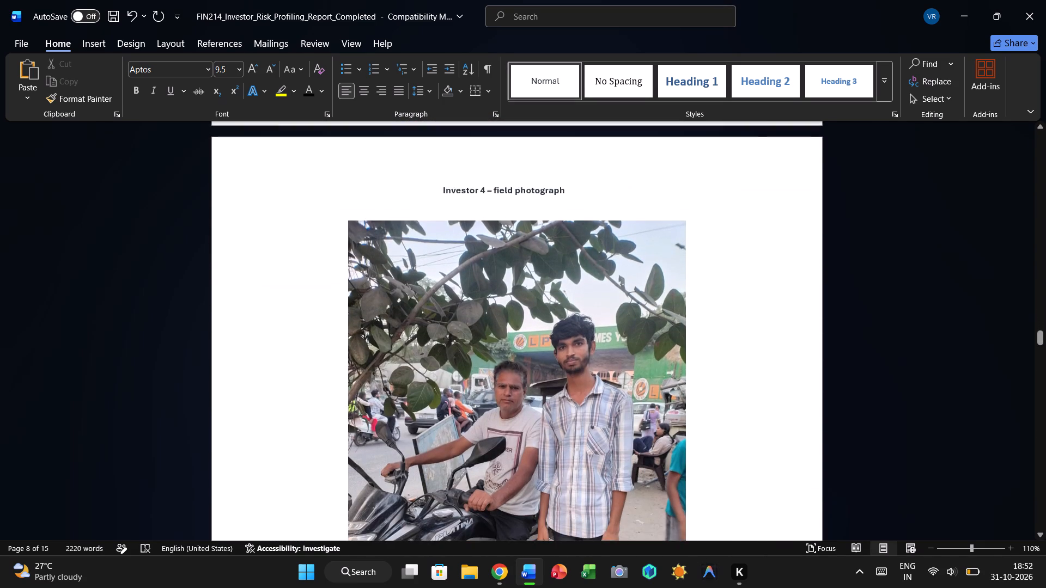
{"action": "scroll", "coordinate": [452, 316], "scroll_direction": "down", "scroll_amount": 7}
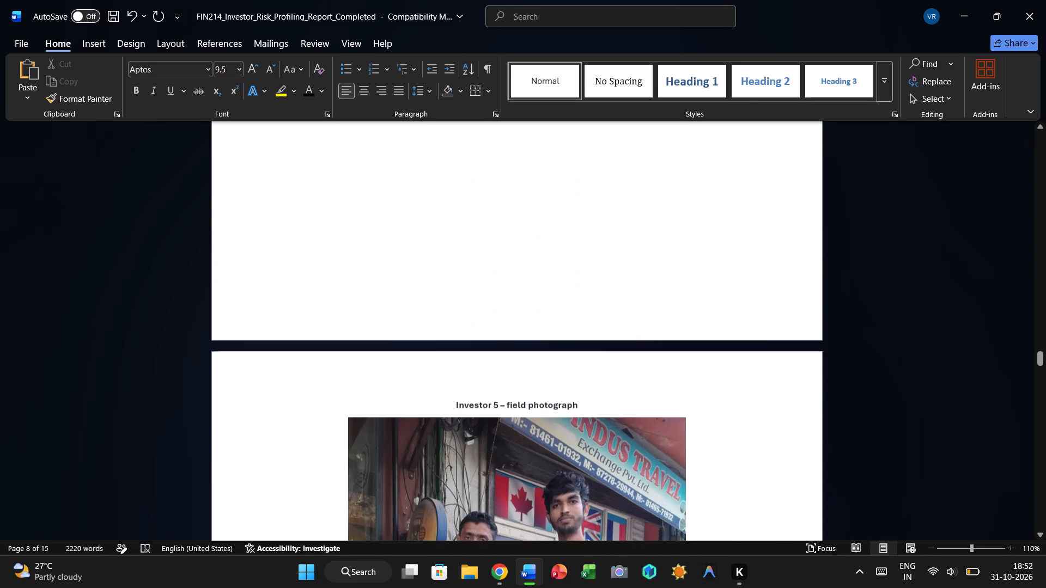
{"action": "scroll", "coordinate": [452, 316], "scroll_direction": "down", "scroll_amount": 6}
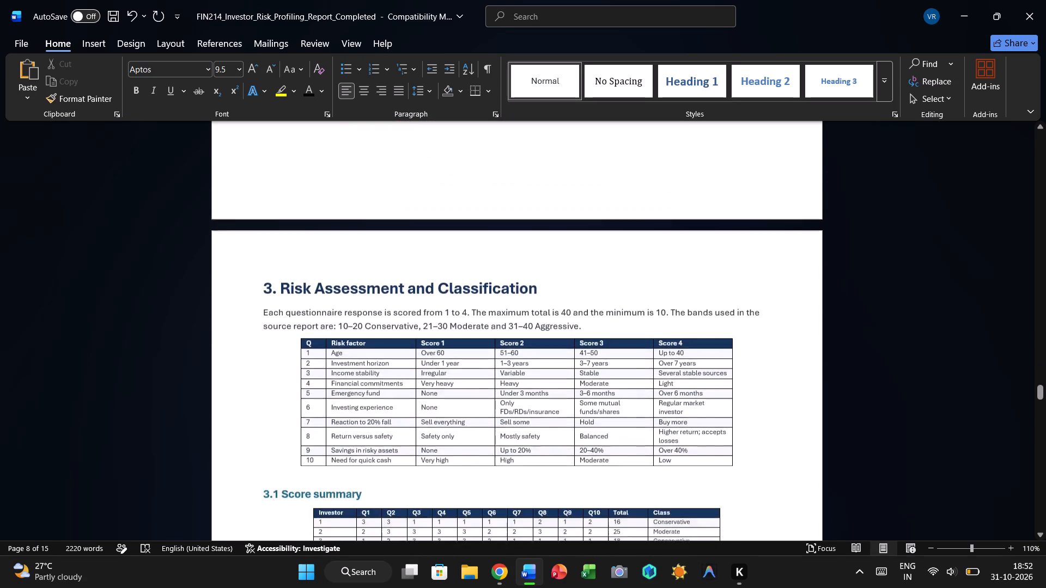
{"action": "scroll", "coordinate": [452, 316], "scroll_direction": "down", "scroll_amount": 4}
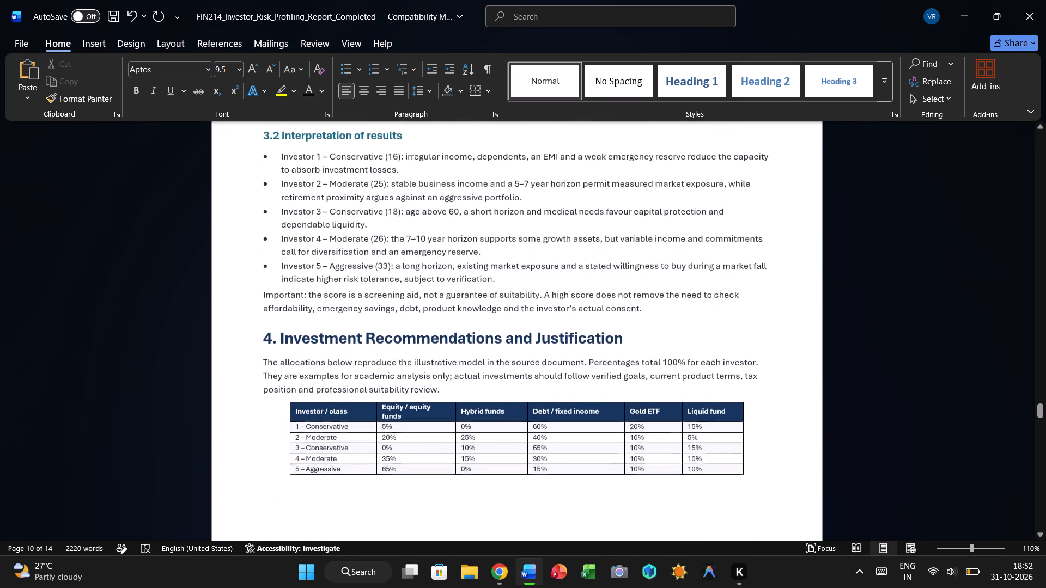
Examine the layout of the remaining report pages, from the suitability and feedback sections through the conclusion and closing page.
{"action": "scroll", "coordinate": [452, 316], "scroll_direction": "down", "scroll_amount": 8}
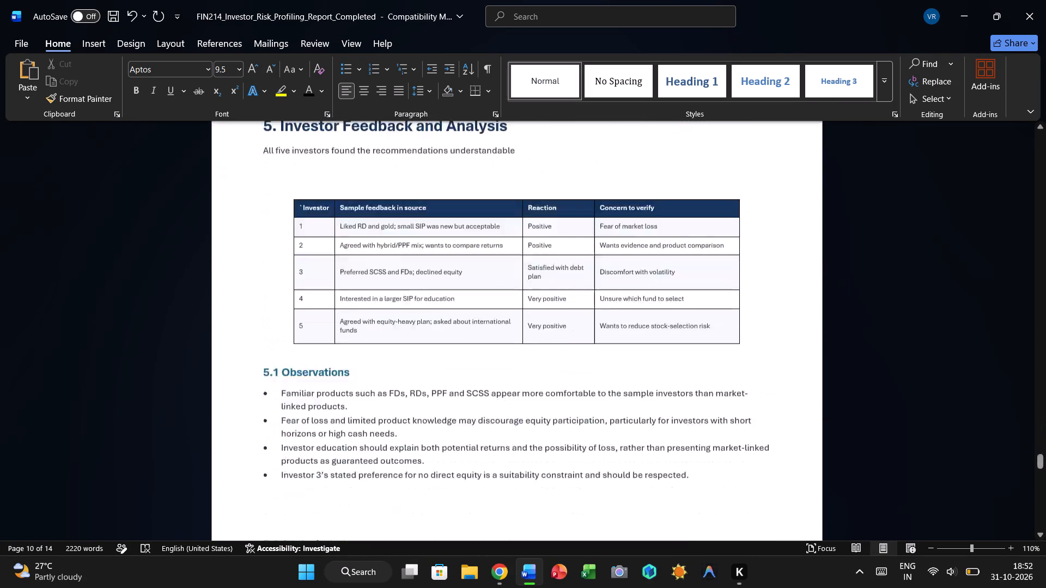
{"action": "scroll", "coordinate": [452, 316], "scroll_direction": "down", "scroll_amount": 3}
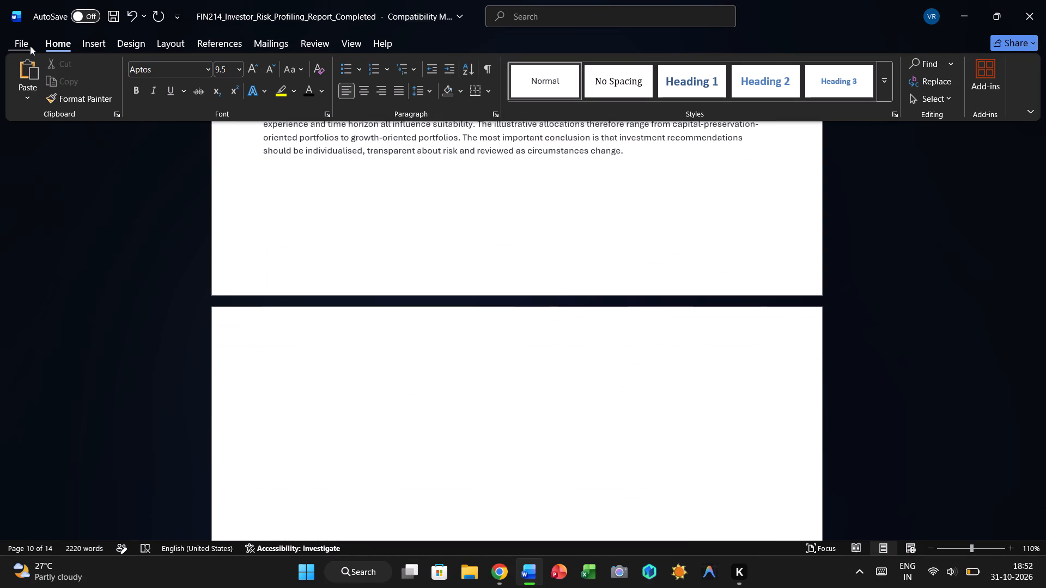
Save the report as a PDF named fin214ca3 in the Downloads folder, replacing the existing file of that name.
{"action": "left_click", "coordinate": [21, 51]}
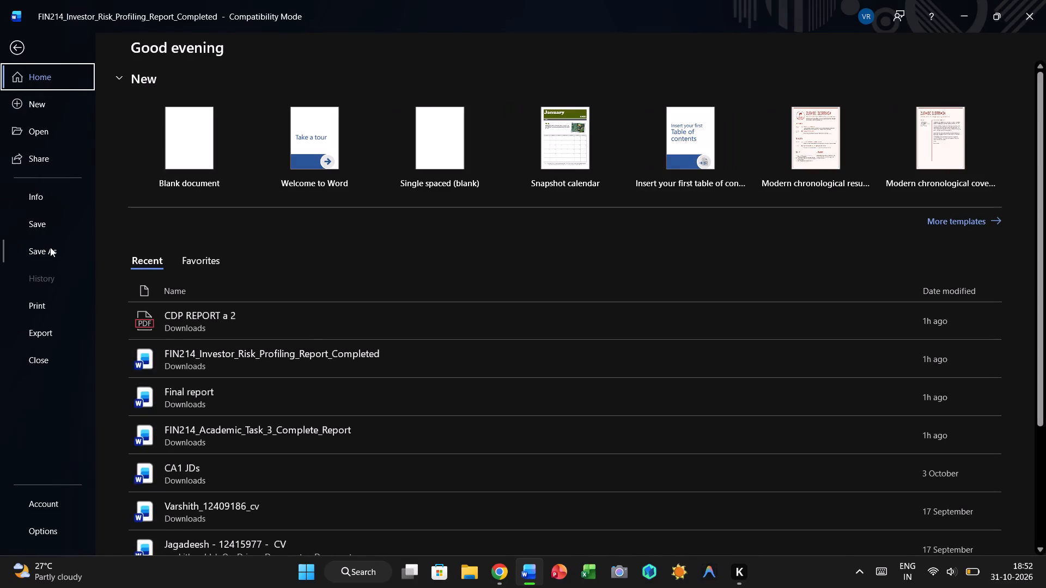
{"action": "left_click", "coordinate": [50, 247]}
{"action": "left_click", "coordinate": [428, 158]}
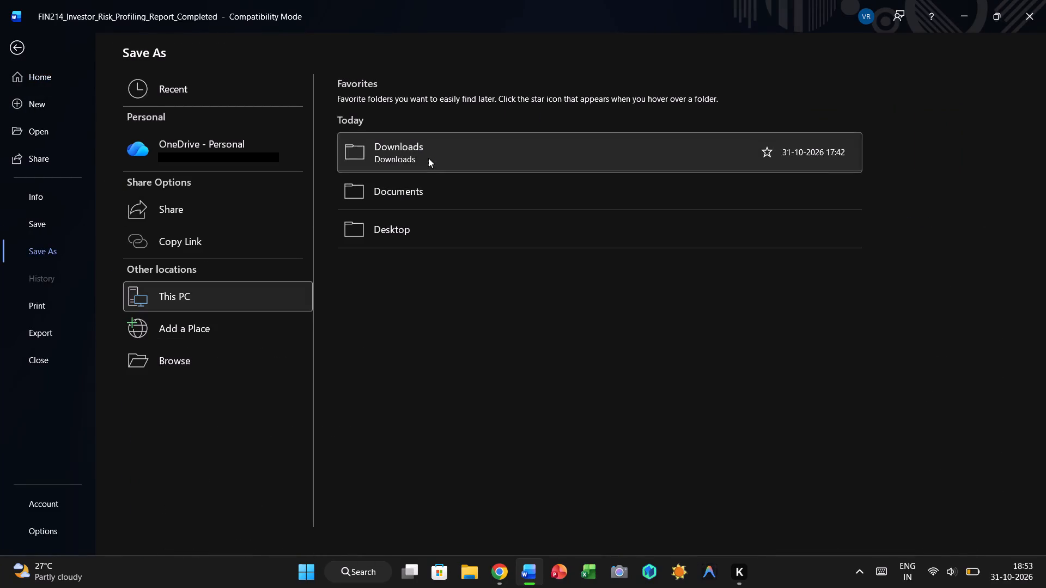
{"action": "left_click", "coordinate": [289, 229]}
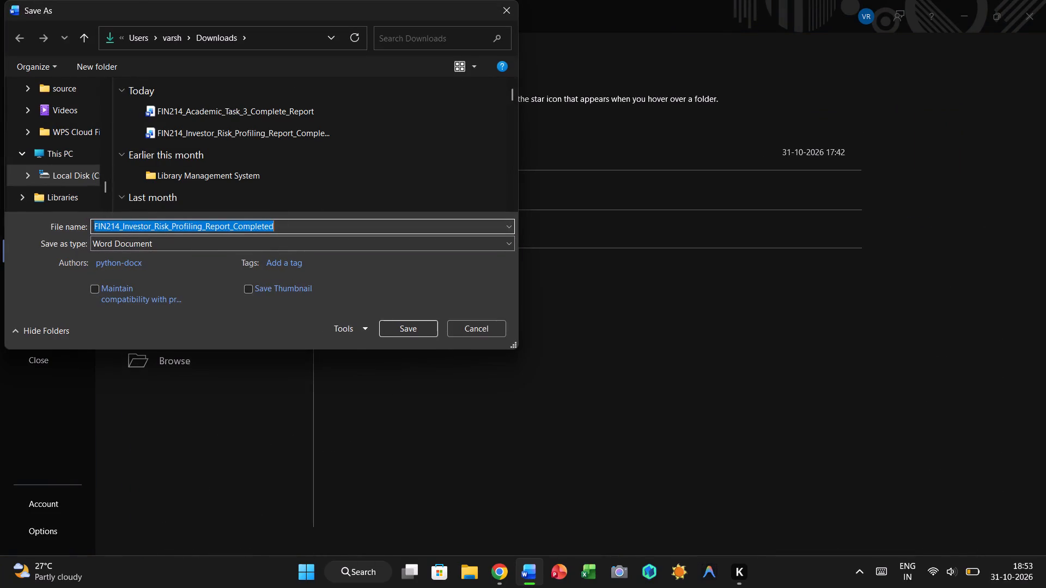
{"action": "key", "text": "BackSpace"}
{"action": "key", "text": "BackSpace"}
{"action": "key", "text": "BackSpace"}
{"action": "key", "text": "BackSpace"}
{"action": "key", "text": "BackSpace"}
{"action": "key", "text": "BackSpace"}
{"action": "key", "text": "BackSpace"}
{"action": "key", "text": "BackSpace"}
{"action": "key", "text": "BackSpace"}
{"action": "key", "text": "BackSpace"}
{"action": "key", "text": "BackSpace"}
{"action": "key", "text": "BackSpace"}
{"action": "key", "text": "BackSpace"}
{"action": "key", "text": "BackSpace"}
{"action": "key", "text": "BackSpace"}
{"action": "key", "text": "BackSpace"}
{"action": "key", "text": "BackSpace"}
{"action": "key", "text": "BackSpace"}
{"action": "key", "text": "BackSpace"}
{"action": "key", "text": "BackSpace"}
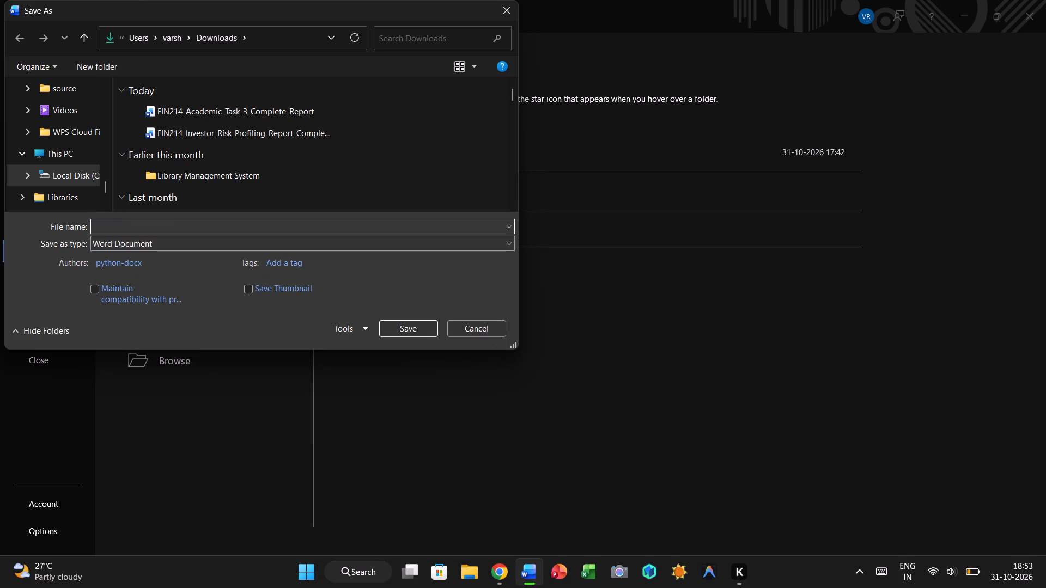
{"action": "type", "text": "fin"}
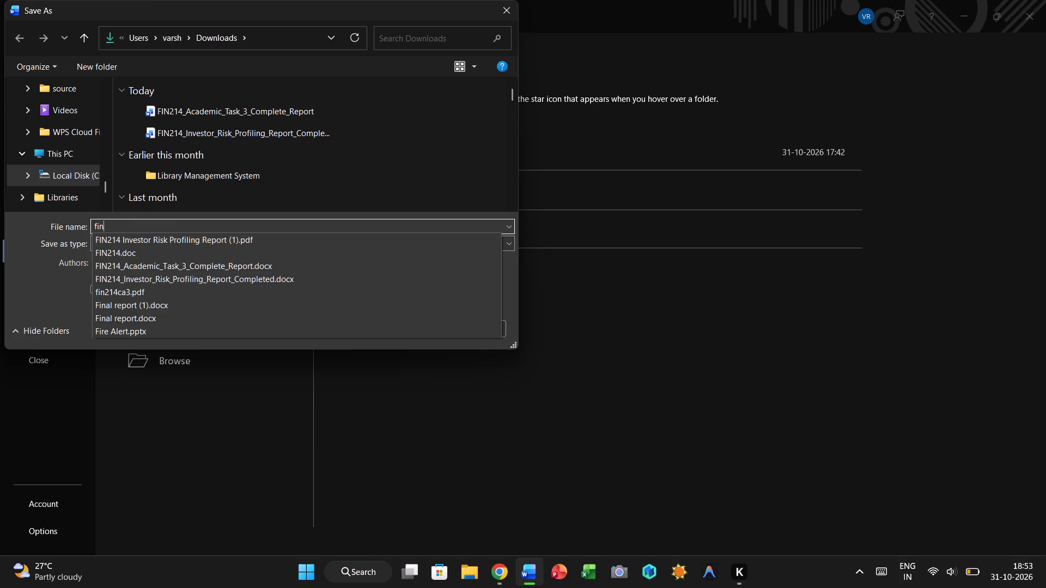
{"action": "type", "text": "214ca"}
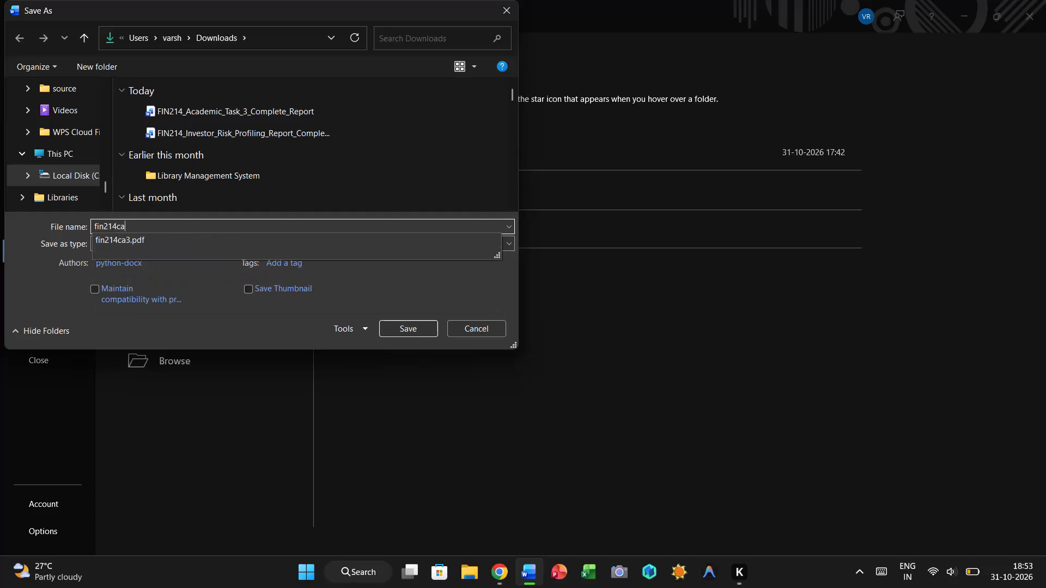
{"action": "left_click", "coordinate": [237, 239]}
{"action": "left_click", "coordinate": [237, 239]}
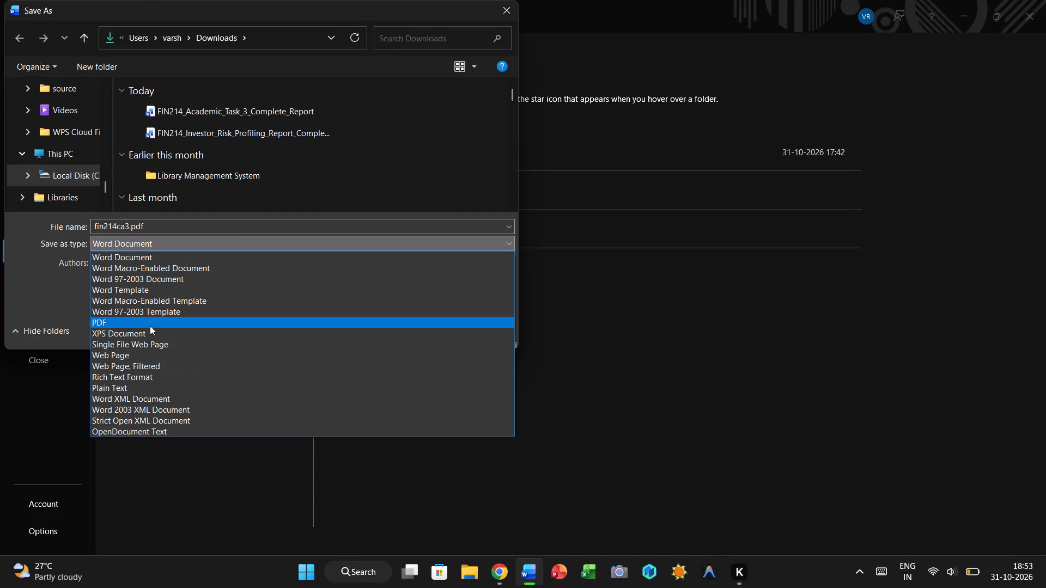
{"action": "left_click", "coordinate": [148, 323]}
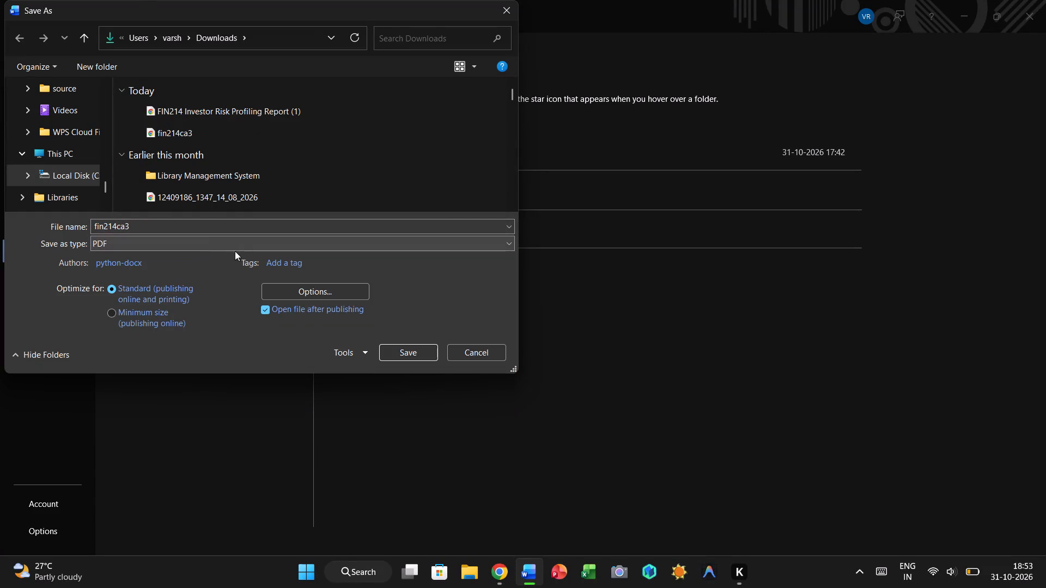
{"action": "left_click", "coordinate": [419, 350]}
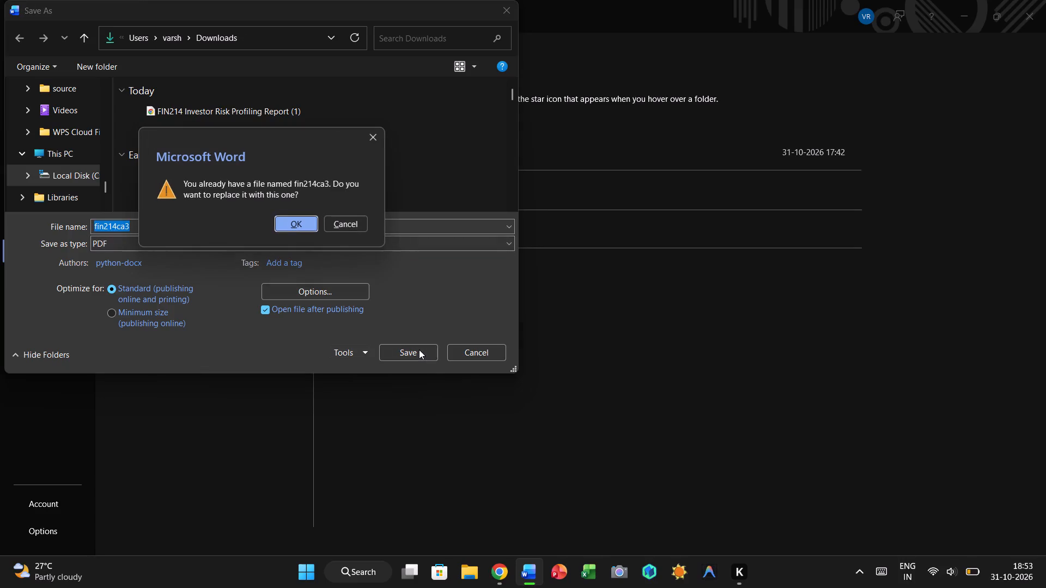
{"action": "left_click", "coordinate": [301, 220]}
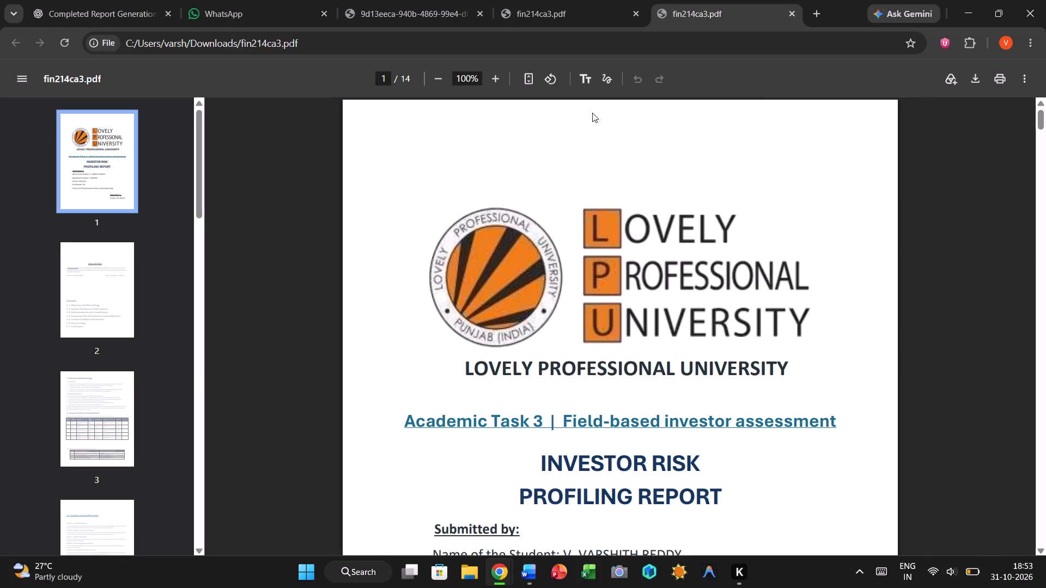
Review all pages of the exported fin214ca3 PDF, from the cover through the photographs and tables to the "THANK YOU" page.
{"action": "scroll", "coordinate": [757, 89], "scroll_direction": "down", "scroll_amount": 8}
{"action": "scroll", "coordinate": [675, 380], "scroll_direction": "down", "scroll_amount": 8}
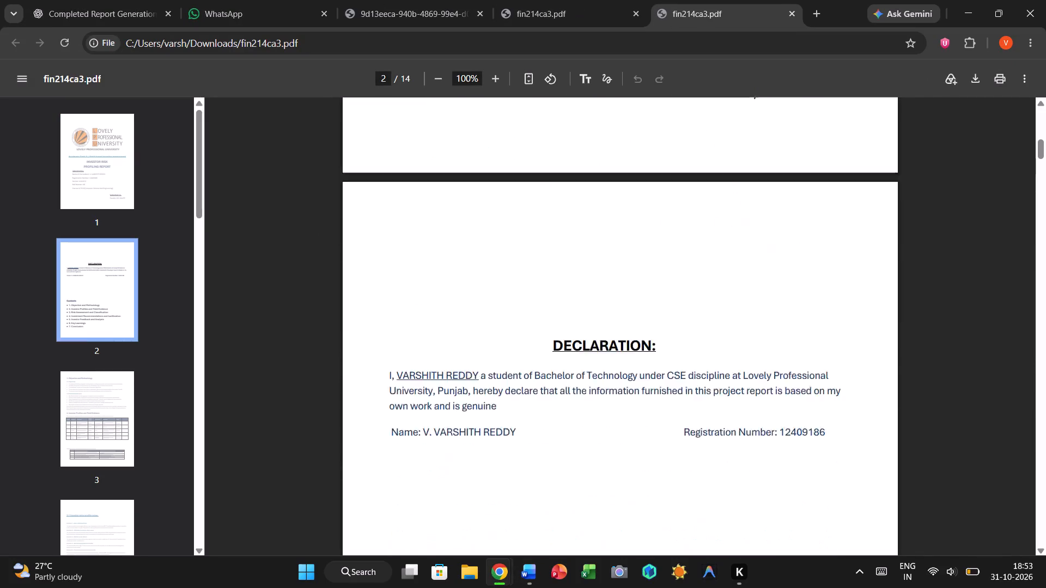
{"action": "scroll", "coordinate": [675, 380], "scroll_direction": "down", "scroll_amount": 16}
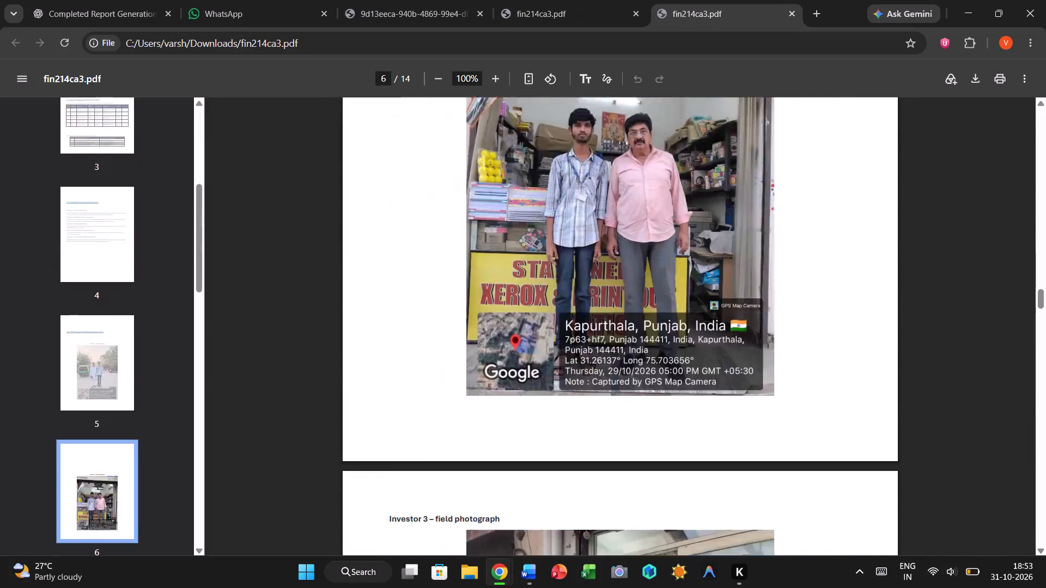
{"action": "scroll", "coordinate": [675, 380], "scroll_direction": "down", "scroll_amount": 13}
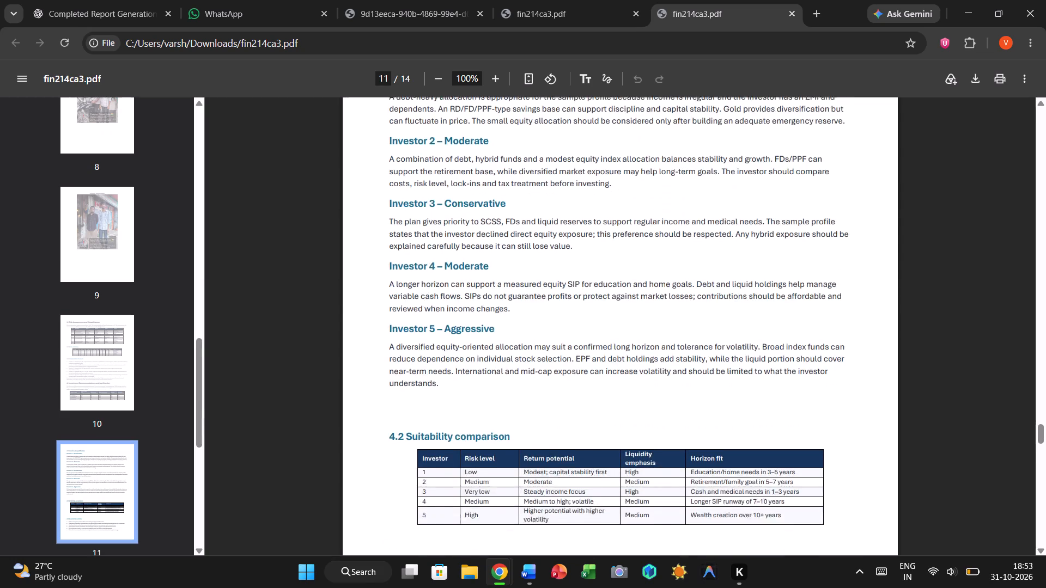
{"action": "scroll", "coordinate": [675, 380], "scroll_direction": "down", "scroll_amount": 7}
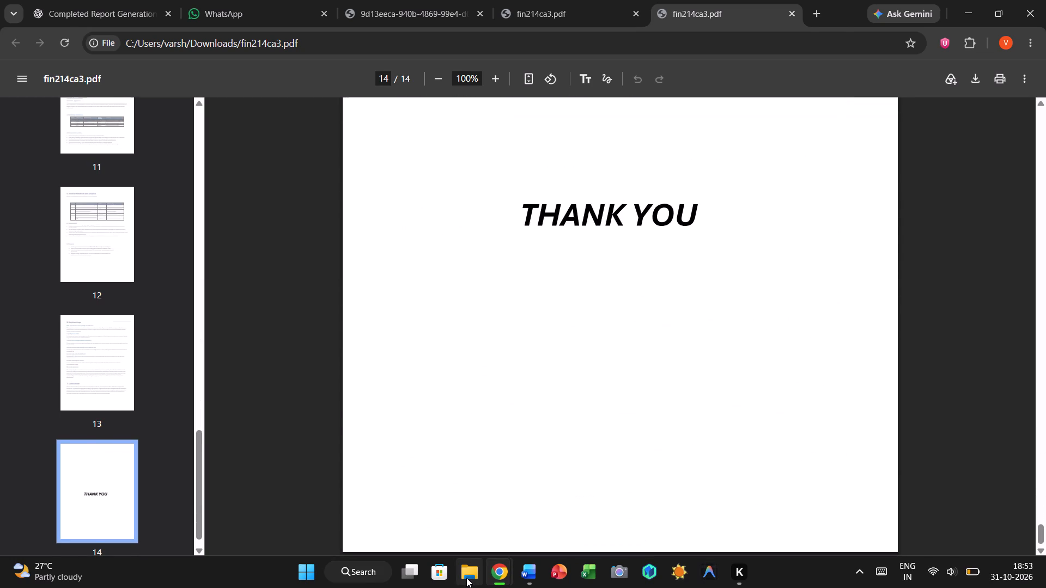
Switch to File Explorer and look through the Downloads folder for the report files.
{"action": "left_click", "coordinate": [466, 578]}
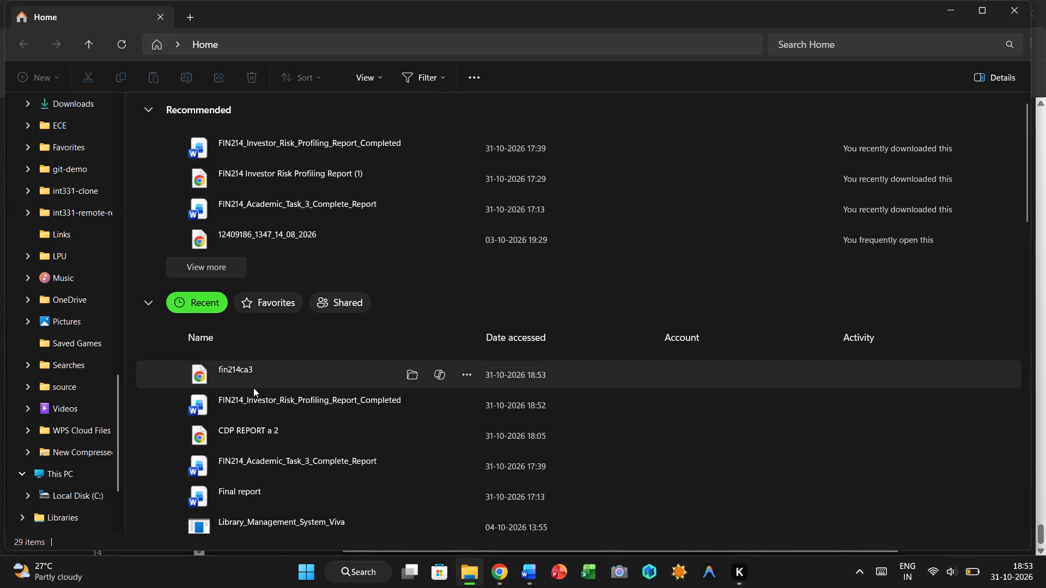
{"action": "scroll", "coordinate": [76, 457], "scroll_direction": "down", "scroll_amount": 3}
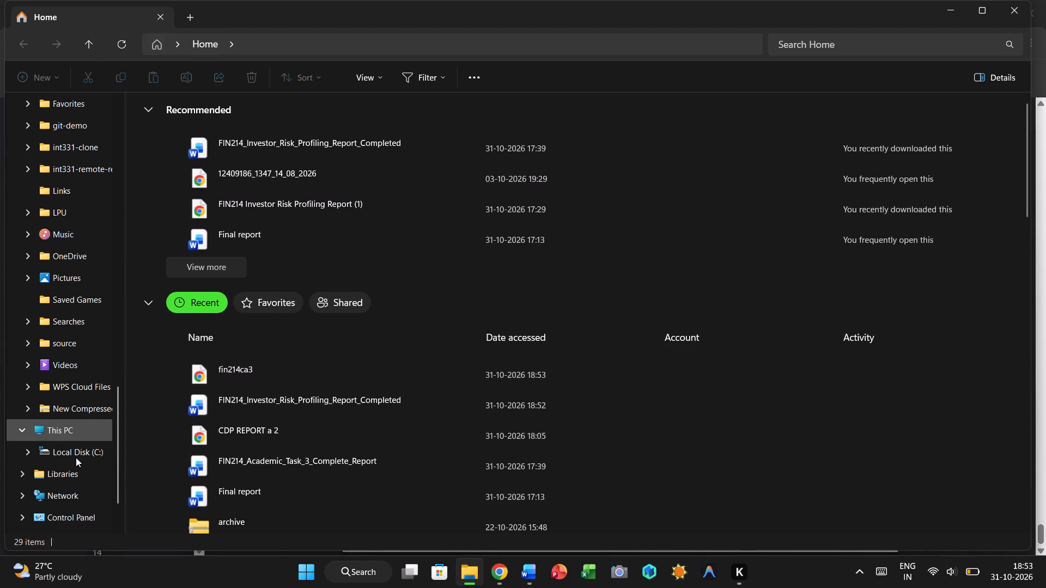
{"action": "scroll", "coordinate": [62, 488], "scroll_direction": "down", "scroll_amount": 5}
{"action": "scroll", "coordinate": [62, 488], "scroll_direction": "up", "scroll_amount": 6}
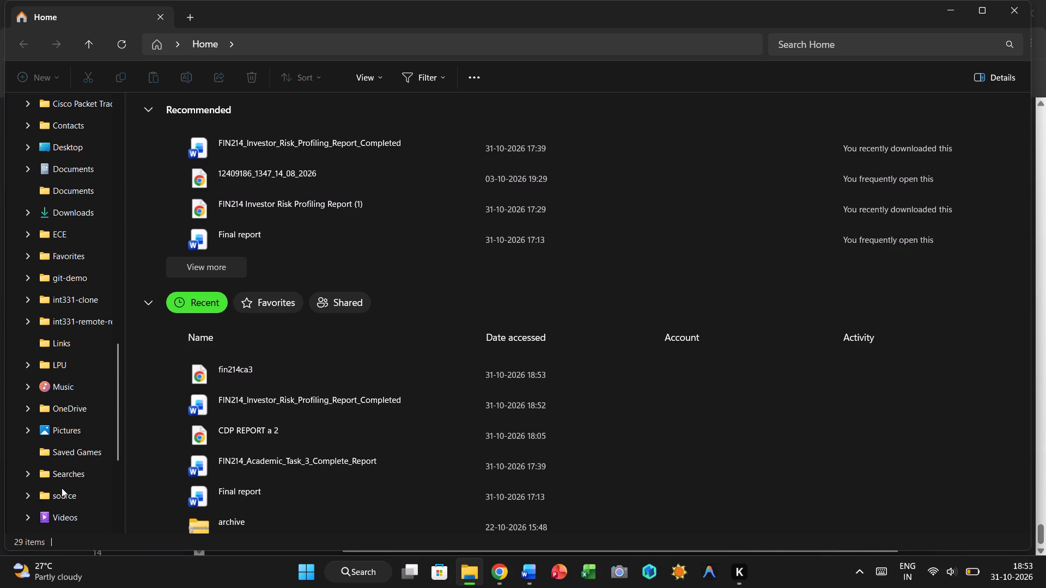
{"action": "left_click", "coordinate": [86, 226]}
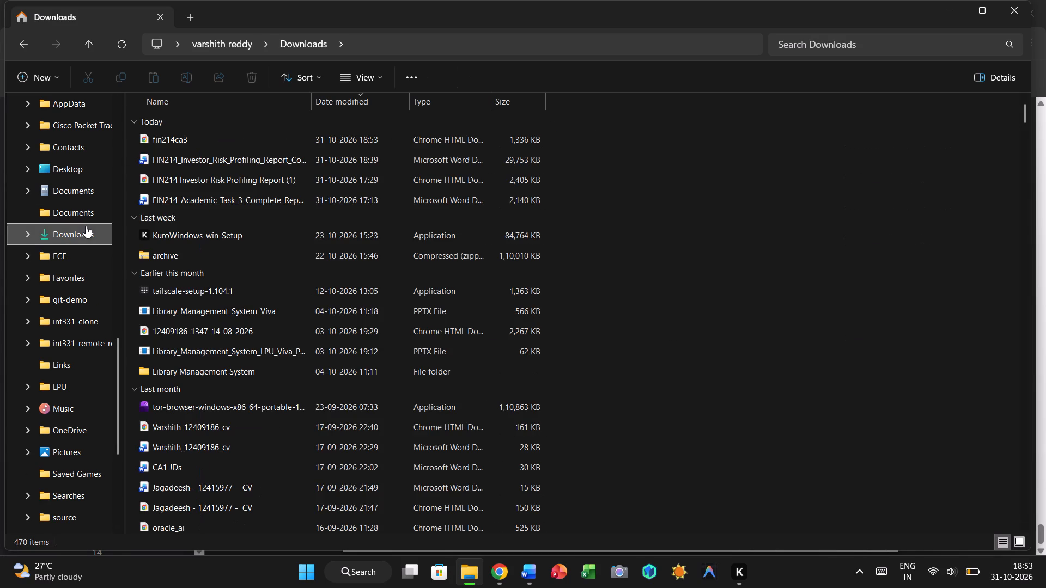
{"action": "left_click", "coordinate": [151, 218]}
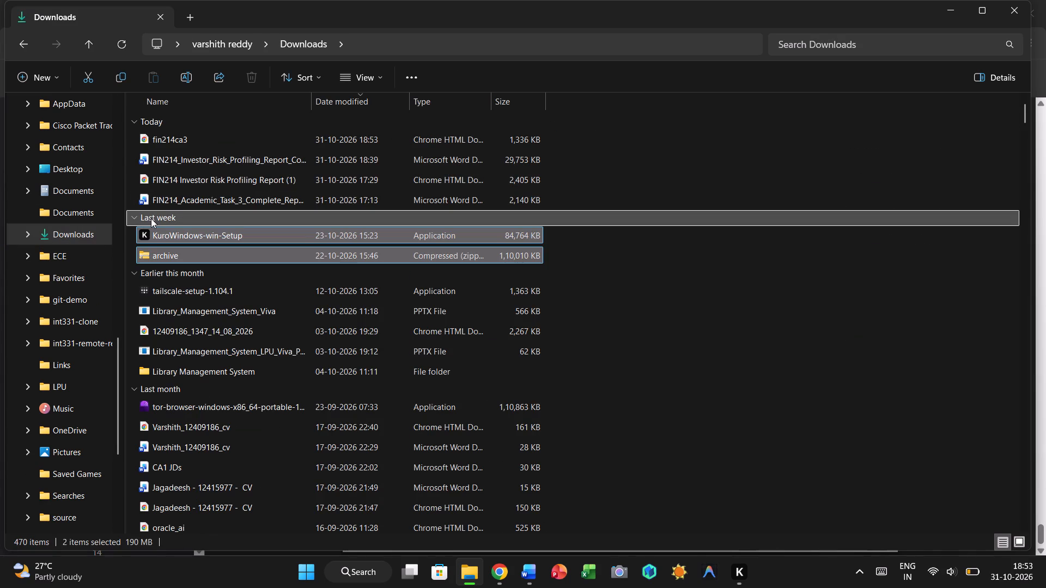
{"action": "left_click", "coordinate": [151, 218]}
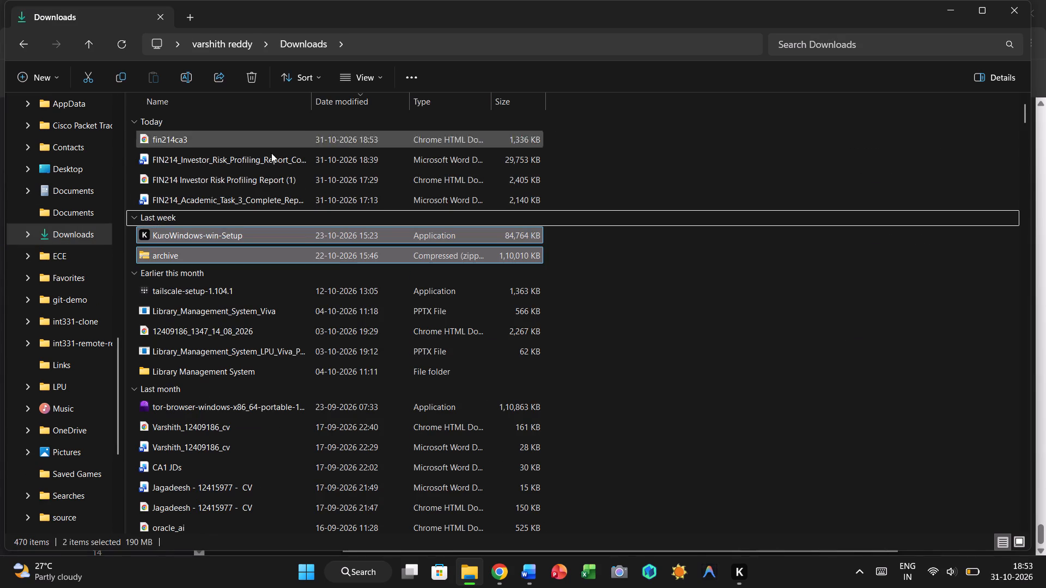
{"action": "left_click", "coordinate": [137, 216]}
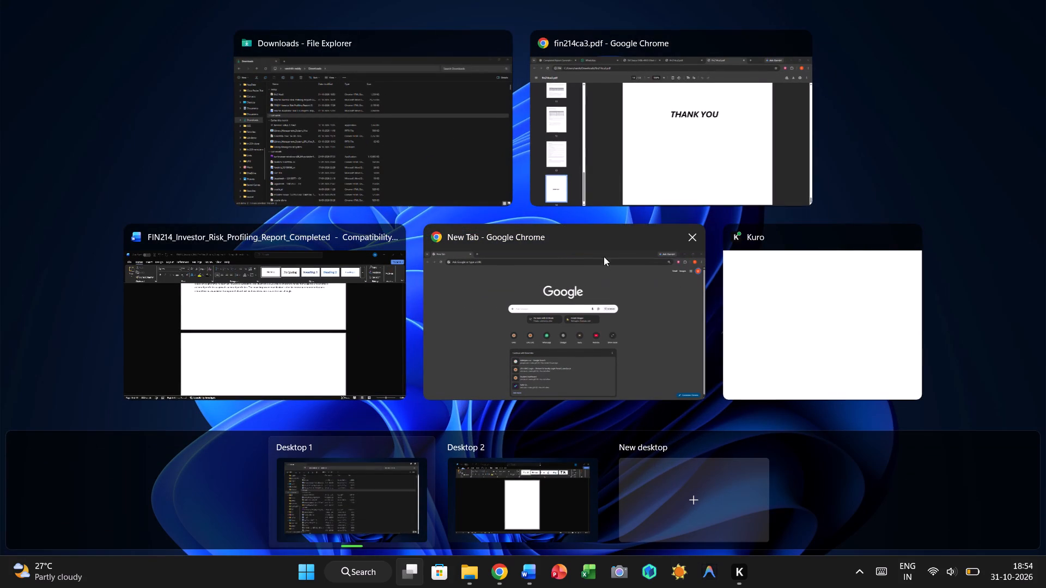
{"action": "left_click", "coordinate": [670, 107]}
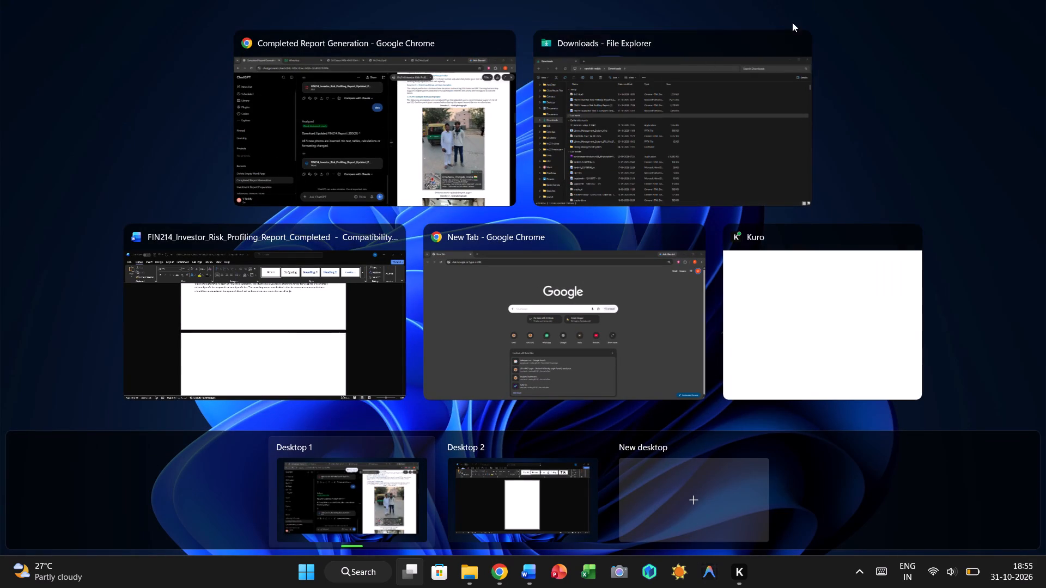
Close the Downloads window and switch to the FIN214_Investor_Risk_Profiling_Report_Completed document in Word.
{"action": "left_click", "coordinate": [798, 39]}
{"action": "left_click", "coordinate": [239, 365]}
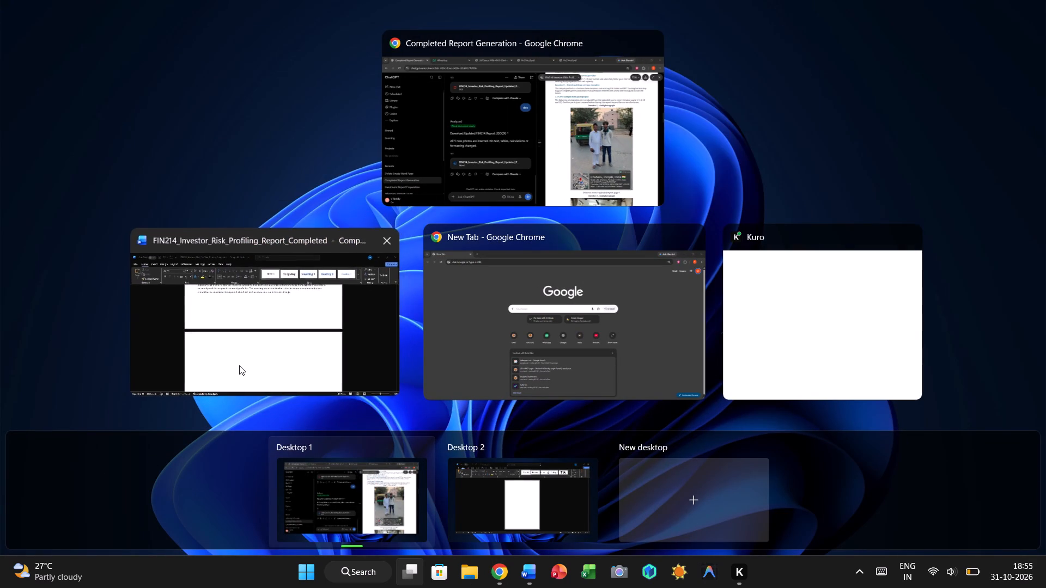
Look over the investor field photograph pages, checking the photographs and the placement of their captions.
{"action": "scroll", "coordinate": [411, 352], "scroll_direction": "down", "scroll_amount": 4}
{"action": "scroll", "coordinate": [411, 352], "scroll_direction": "up", "scroll_amount": 5}
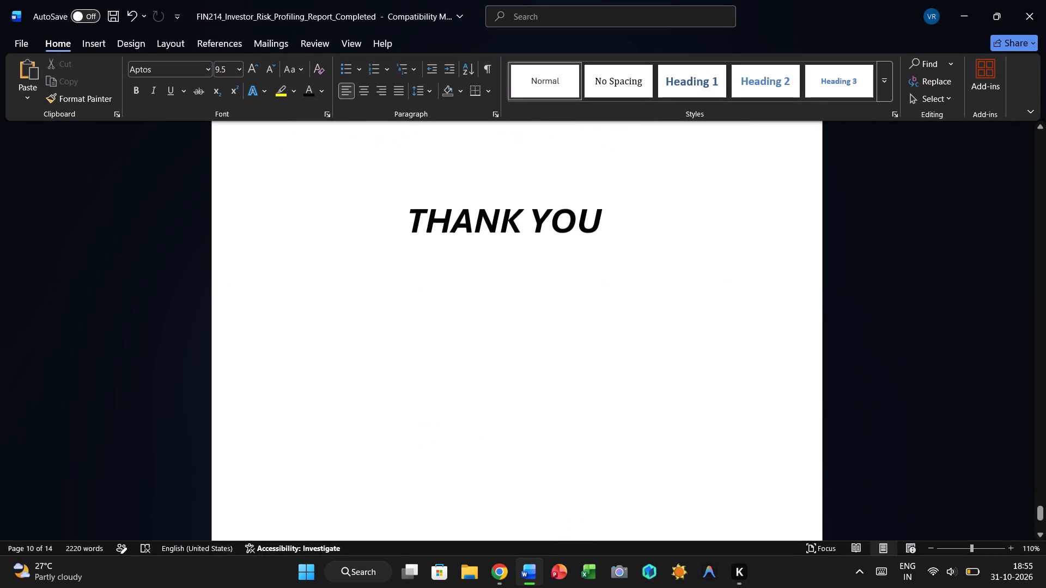
{"action": "scroll", "coordinate": [411, 352], "scroll_direction": "up", "scroll_amount": 18}
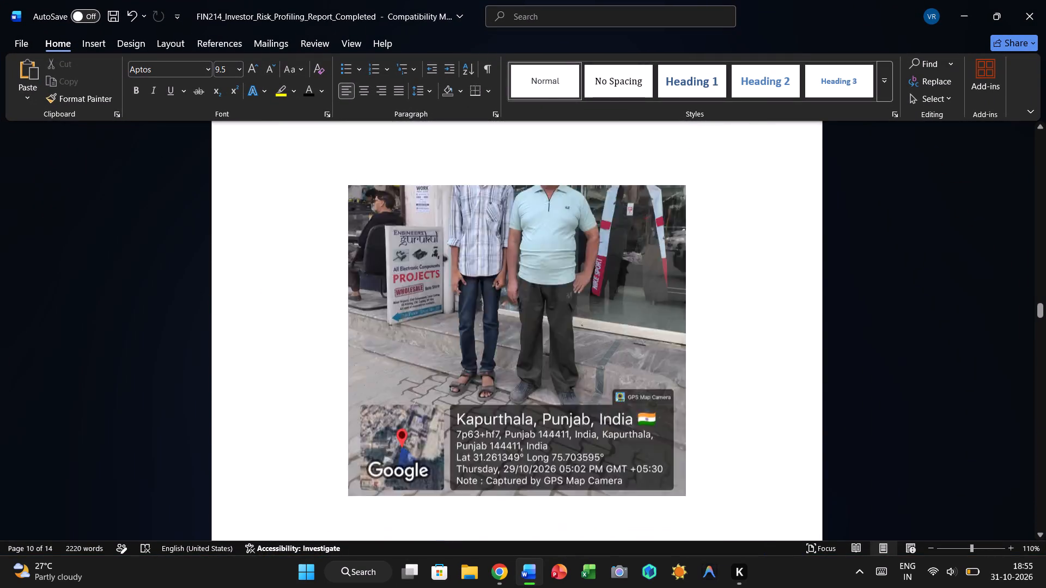
{"action": "scroll", "coordinate": [411, 352], "scroll_direction": "up", "scroll_amount": 1}
{"action": "scroll", "coordinate": [451, 323], "scroll_direction": "up", "scroll_amount": 2}
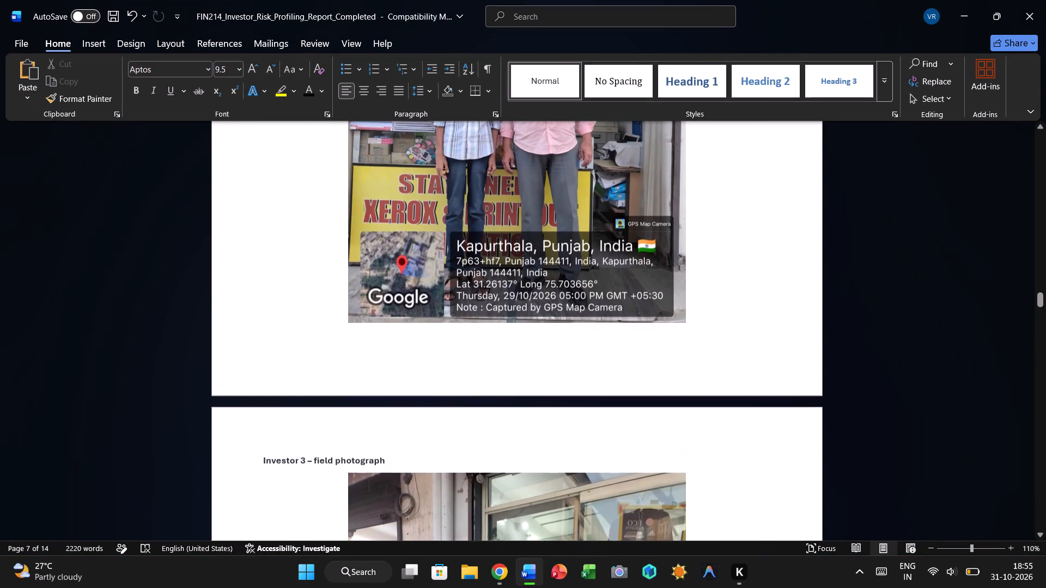
{"action": "scroll", "coordinate": [451, 323], "scroll_direction": "up", "scroll_amount": 5}
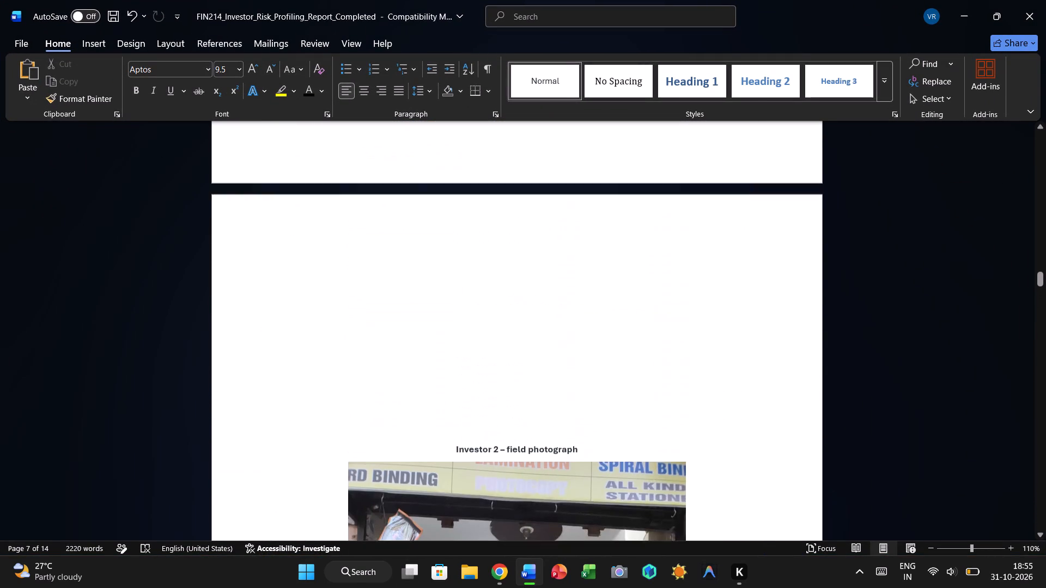
{"action": "scroll", "coordinate": [451, 323], "scroll_direction": "up", "scroll_amount": 4}
{"action": "scroll", "coordinate": [451, 323], "scroll_direction": "down", "scroll_amount": 8}
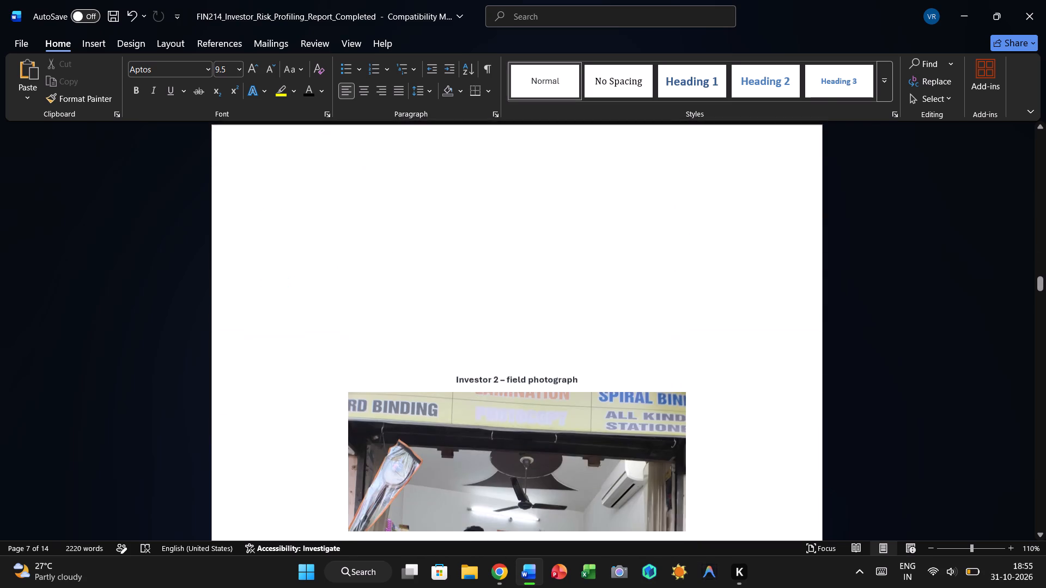
{"action": "scroll", "coordinate": [451, 323], "scroll_direction": "right", "scroll_amount": 3}
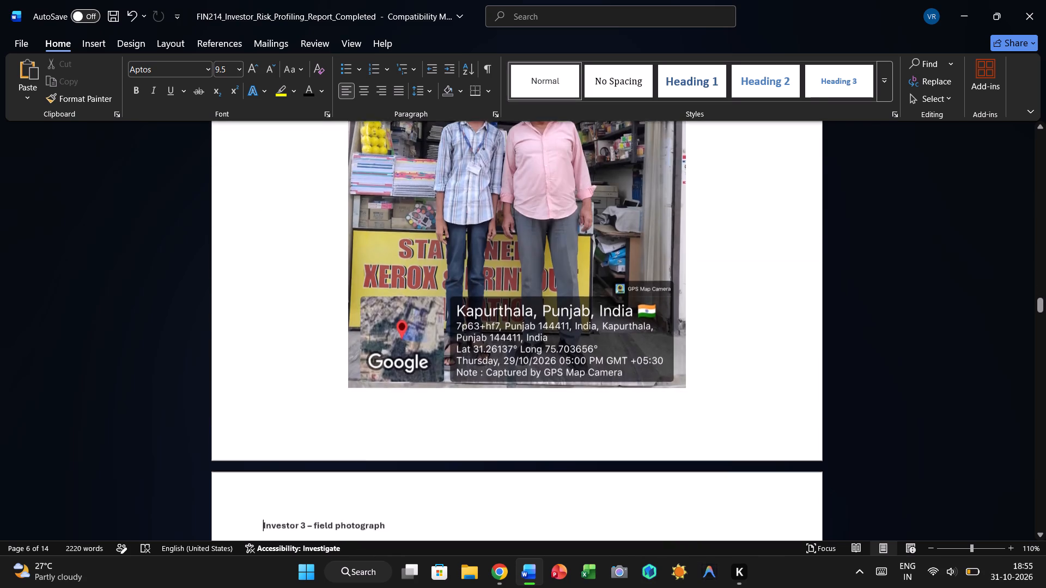
{"action": "scroll", "coordinate": [451, 323], "scroll_direction": "right", "scroll_amount": 1}
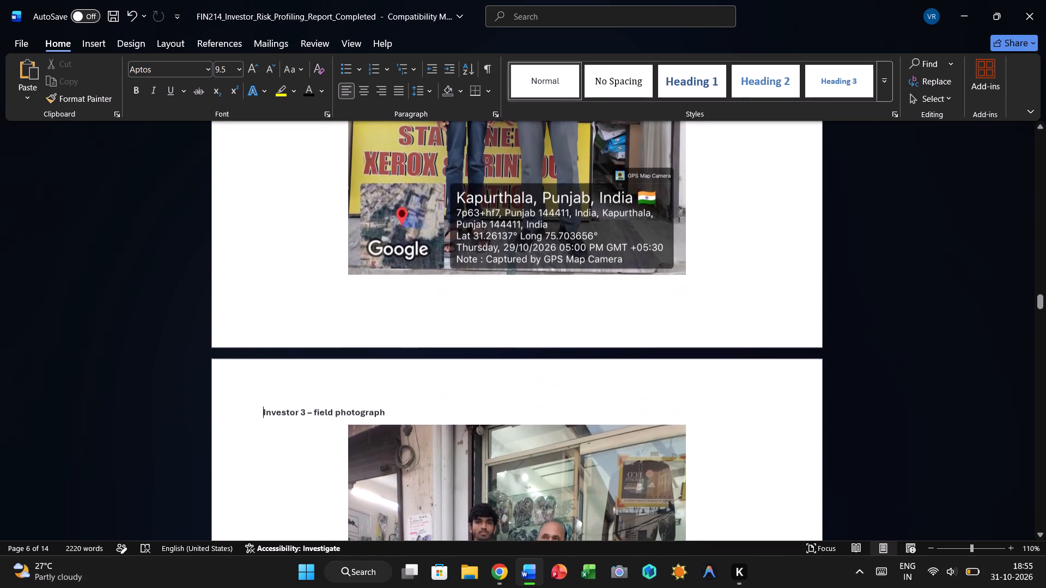
{"action": "scroll", "coordinate": [451, 323], "scroll_direction": "right", "scroll_amount": 1}
{"action": "scroll", "coordinate": [451, 323], "scroll_direction": "down", "scroll_amount": 5}
{"action": "scroll", "coordinate": [451, 323], "scroll_direction": "up", "scroll_amount": 3}
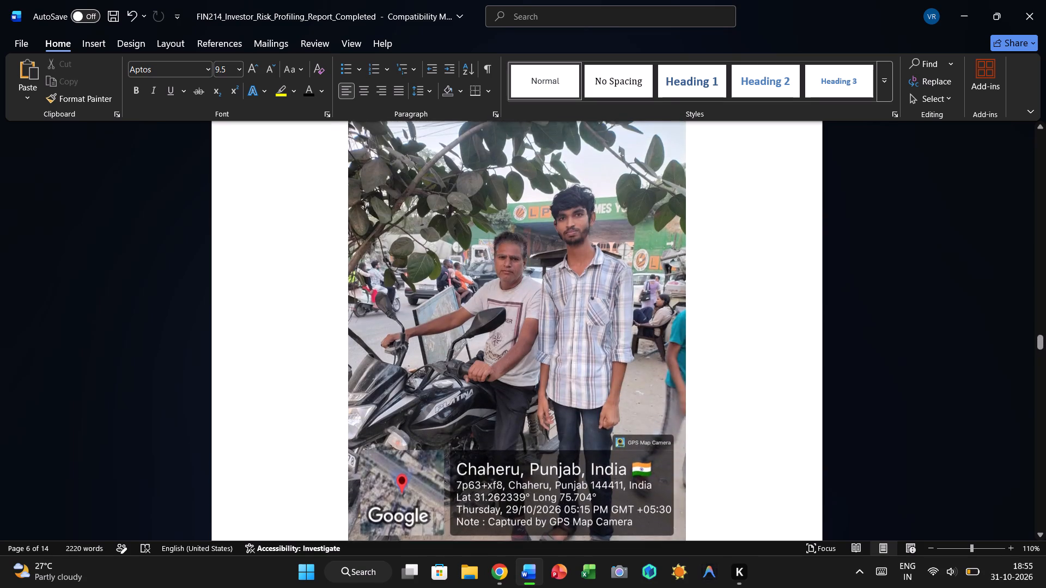
{"action": "scroll", "coordinate": [451, 323], "scroll_direction": "right", "scroll_amount": 3}
{"action": "scroll", "coordinate": [451, 323], "scroll_direction": "up", "scroll_amount": 3}
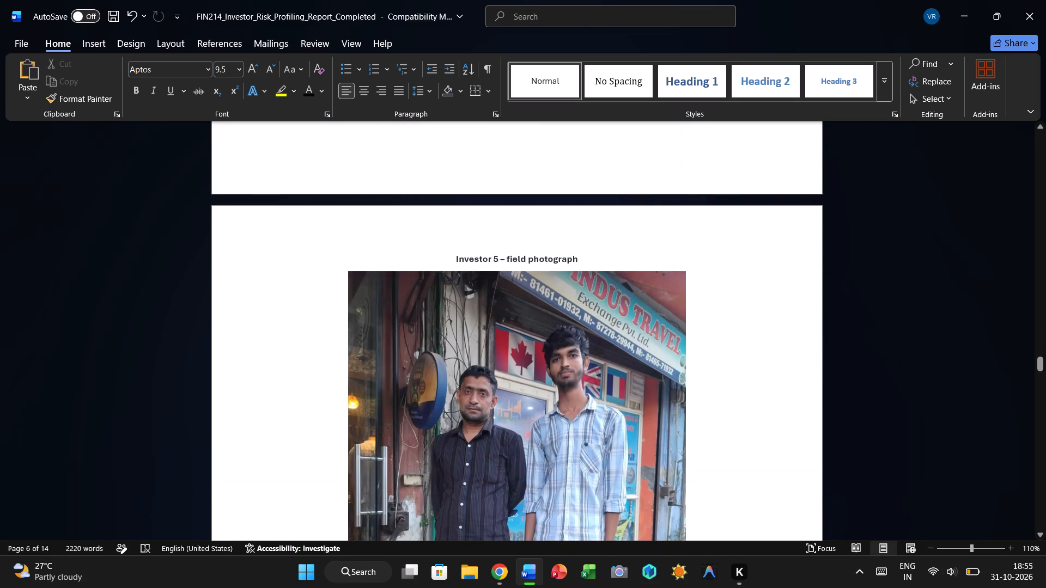
{"action": "scroll", "coordinate": [451, 323], "scroll_direction": "up", "scroll_amount": 8}
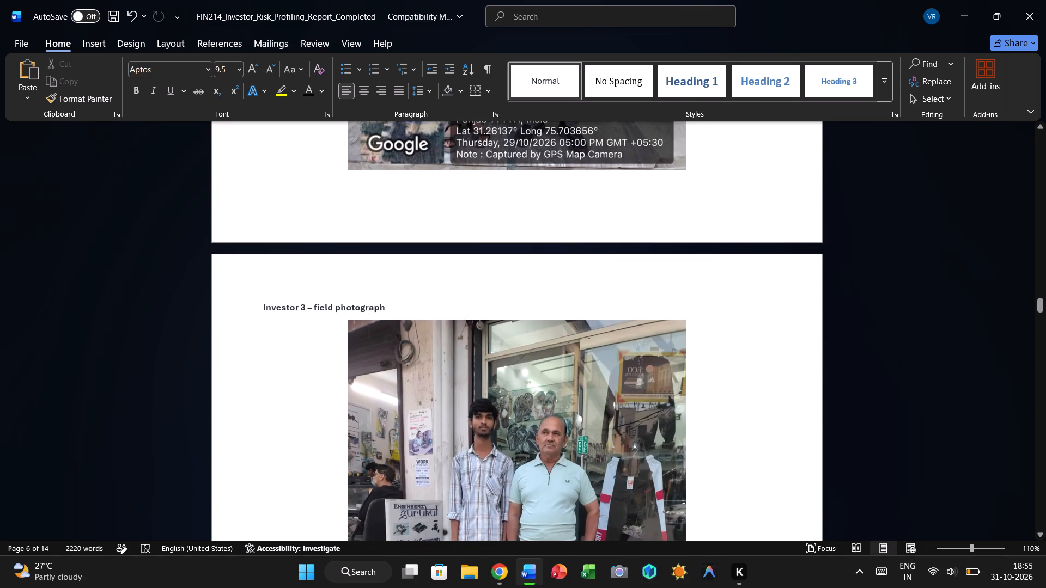
Shift the "Investor 3 – field photograph" caption towards the middle of the page with 20 leading spaces.
{"action": "key", "text": "space"}
{"action": "key", "text": "space"}
{"action": "key", "text": "space"}
{"action": "key", "text": "space"}
{"action": "key", "text": "space"}
{"action": "key", "text": "space"}
{"action": "key", "text": "space"}
{"action": "key", "text": "space"}
{"action": "key", "text": "space"}
{"action": "key", "text": "space"}
{"action": "key", "text": "space"}
{"action": "key", "text": "space"}
{"action": "key", "text": "space"}
{"action": "key", "text": "space"}
{"action": "key", "text": "space"}
{"action": "key", "text": "space"}
{"action": "key", "text": "space"}
{"action": "key", "text": "space"}
{"action": "key", "text": "space"}
{"action": "key", "text": "space"}
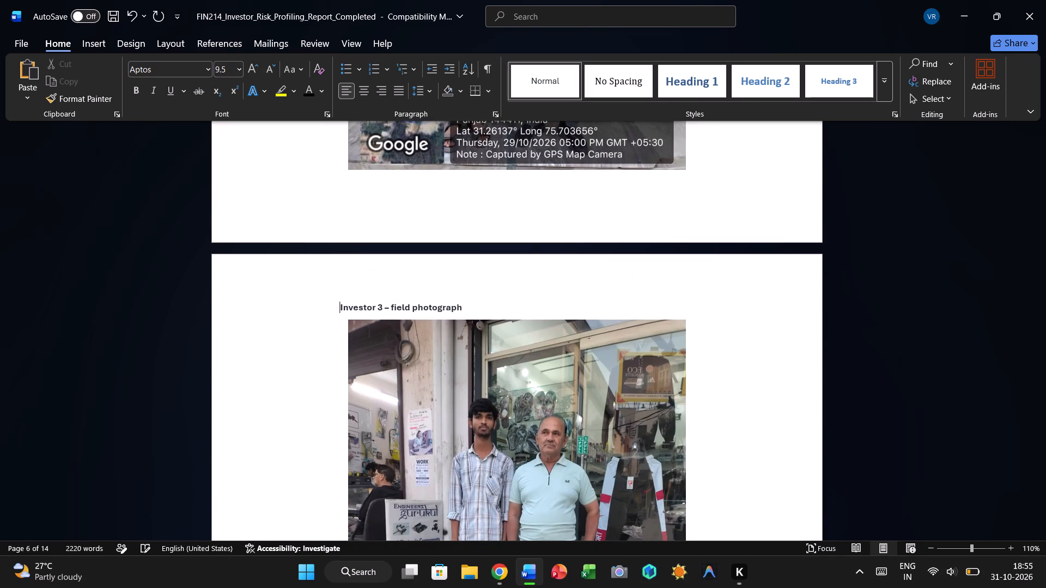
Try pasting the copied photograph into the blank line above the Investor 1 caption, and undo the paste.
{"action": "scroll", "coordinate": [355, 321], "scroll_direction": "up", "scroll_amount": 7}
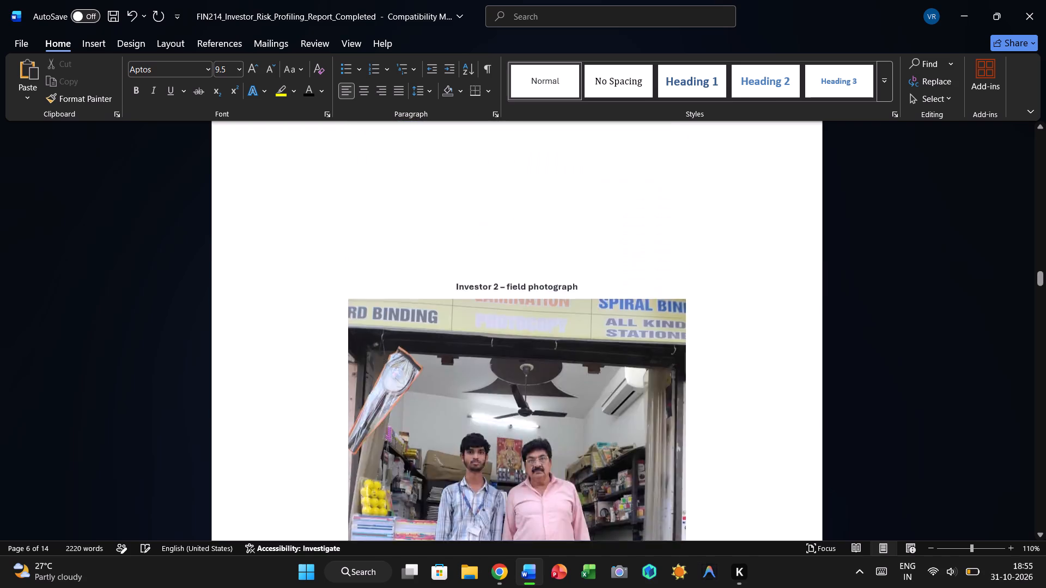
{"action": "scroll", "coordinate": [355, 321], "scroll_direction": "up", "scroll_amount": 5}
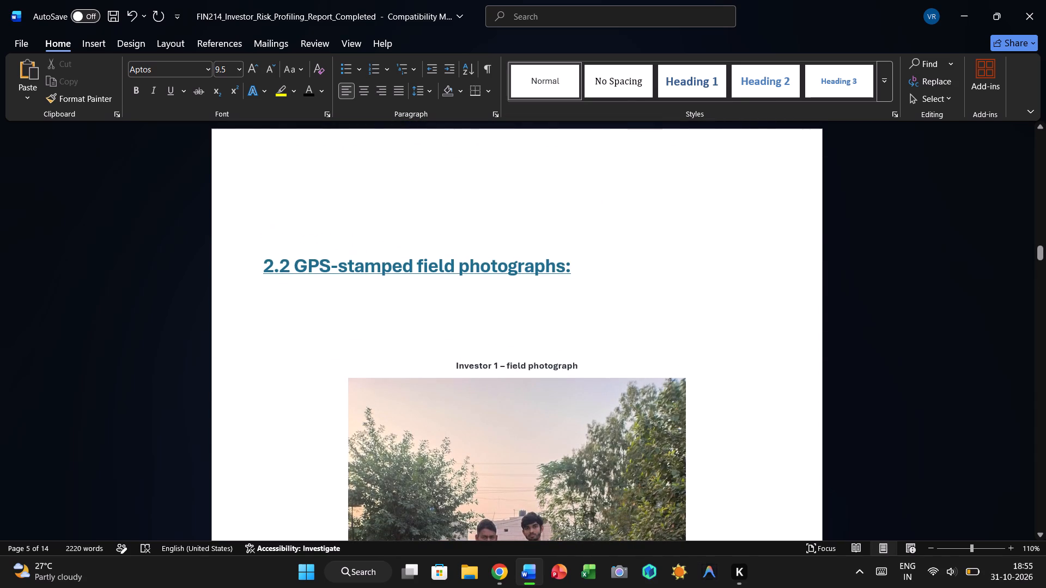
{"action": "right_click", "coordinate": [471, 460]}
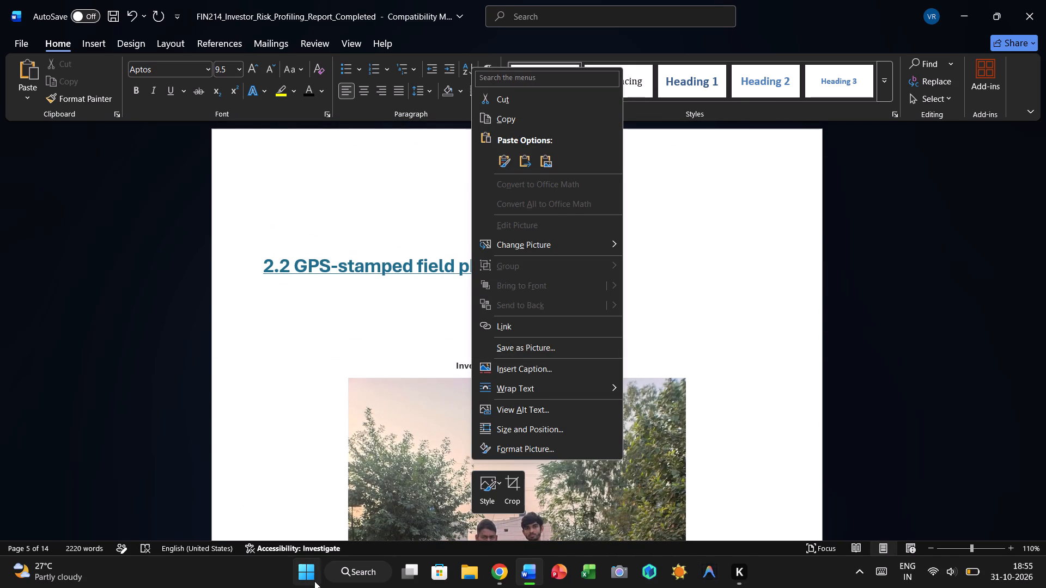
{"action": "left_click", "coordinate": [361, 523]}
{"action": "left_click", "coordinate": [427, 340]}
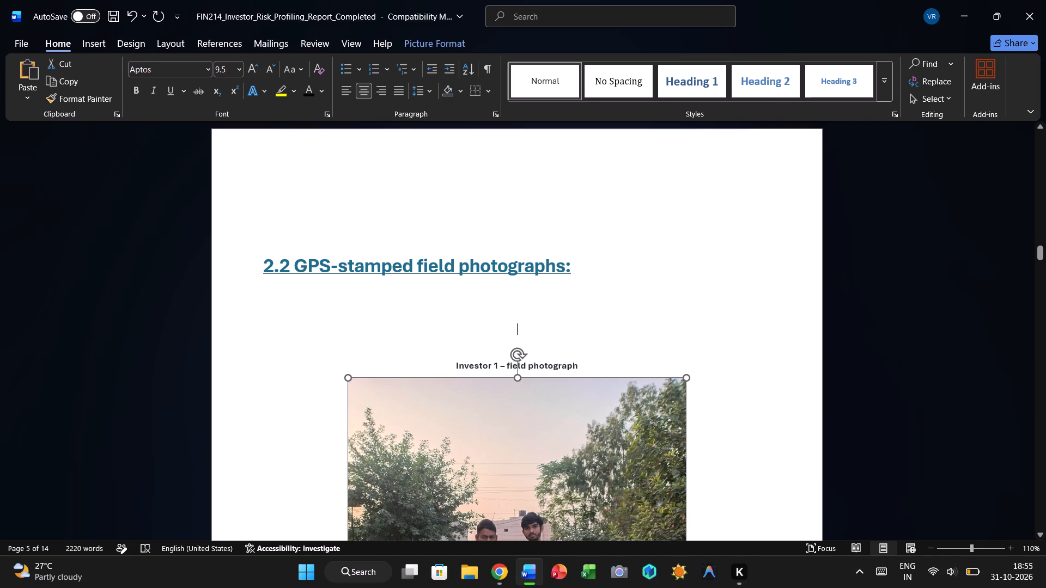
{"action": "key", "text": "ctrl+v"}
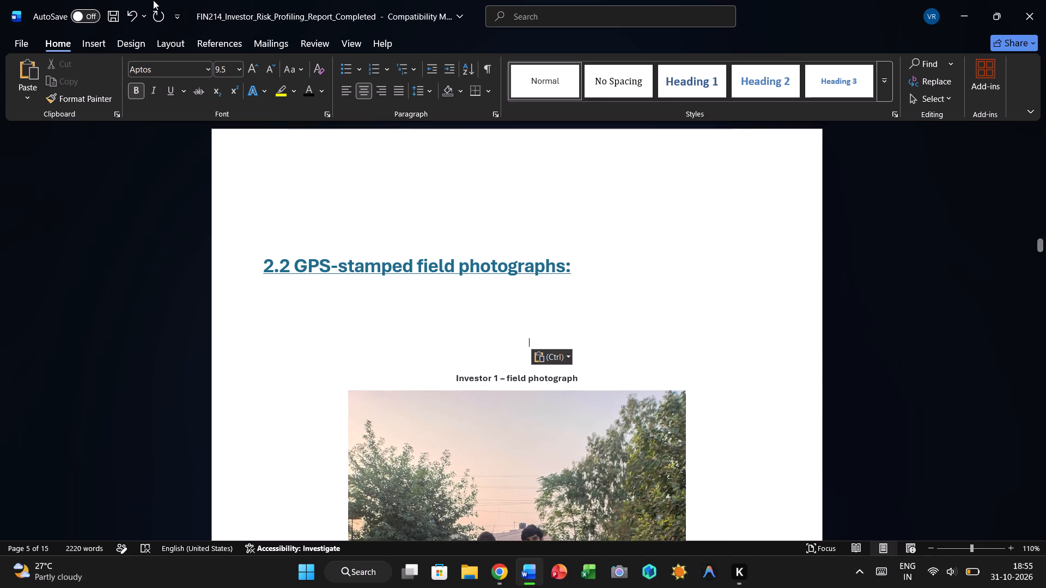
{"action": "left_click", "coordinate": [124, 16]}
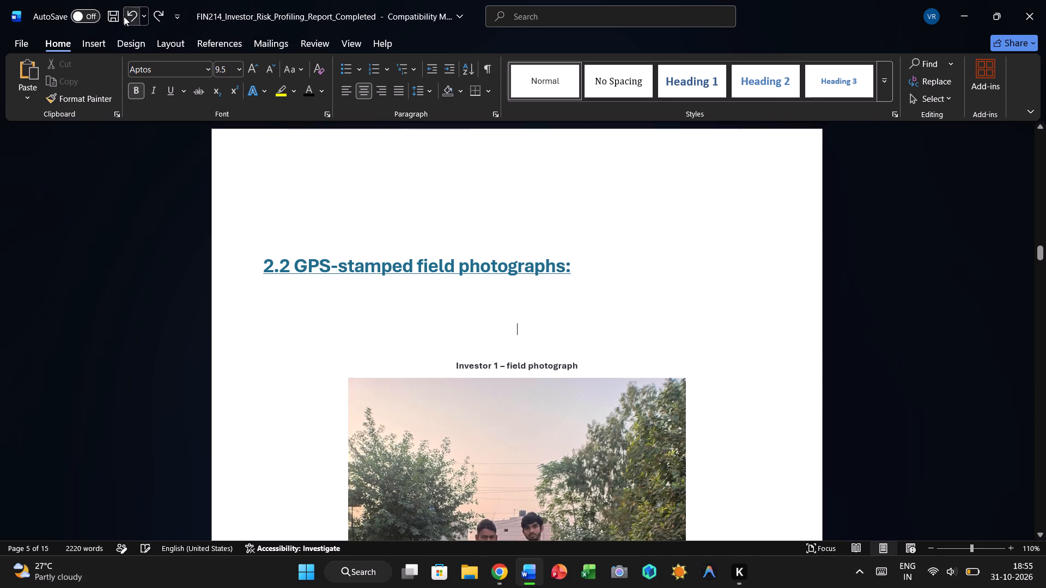
Replace the existing Investor 1 field photograph with the copied picture from the clipboard.
{"action": "scroll", "coordinate": [422, 313], "scroll_direction": "down", "scroll_amount": 2}
{"action": "right_click", "coordinate": [422, 313]}
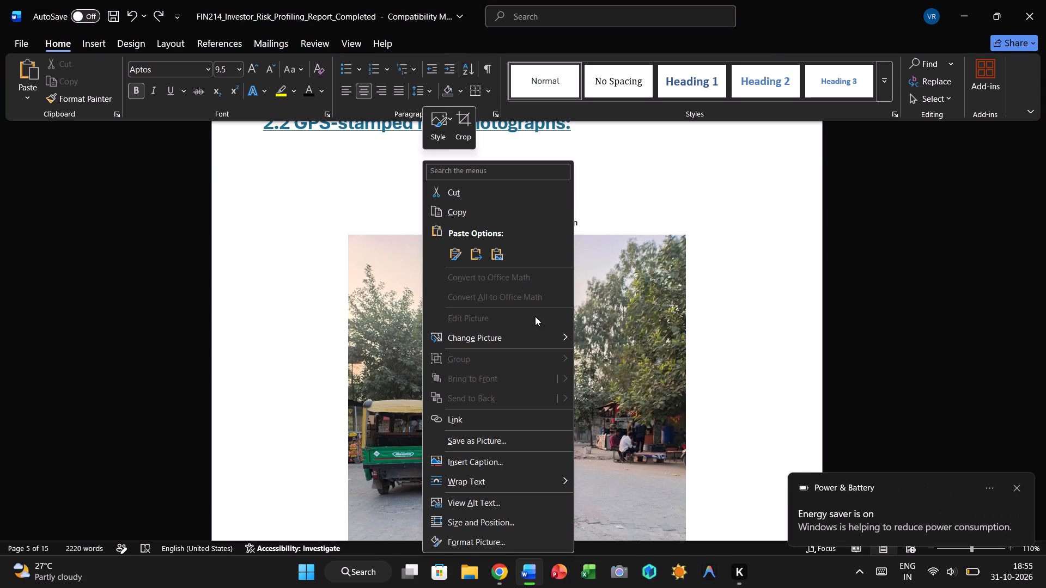
{"action": "left_click", "coordinate": [544, 345]}
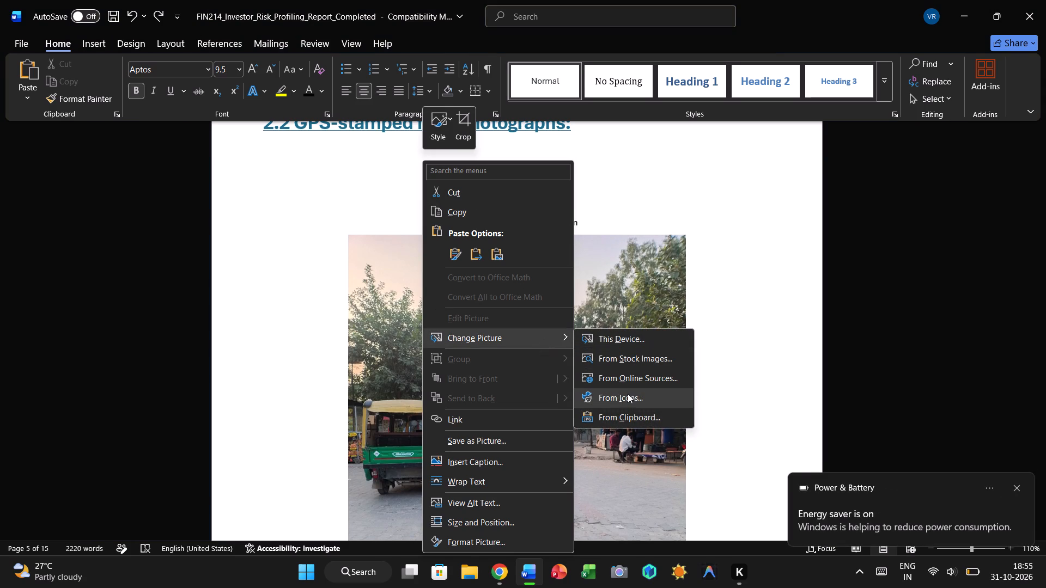
{"action": "left_click", "coordinate": [652, 416]}
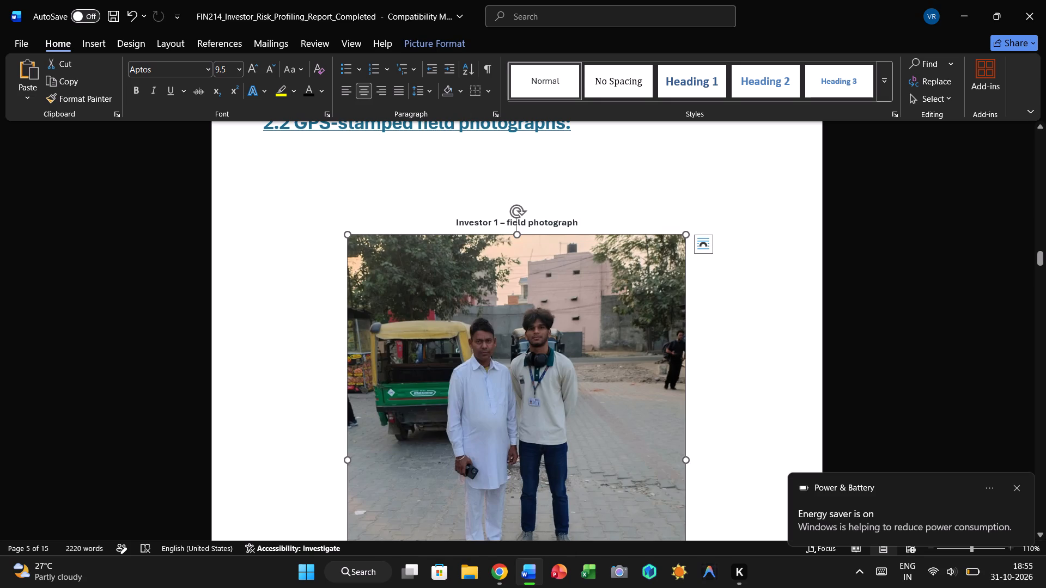
Select the Investor 2 field photograph.
{"action": "scroll", "coordinate": [735, 394], "scroll_direction": "down", "scroll_amount": 5}
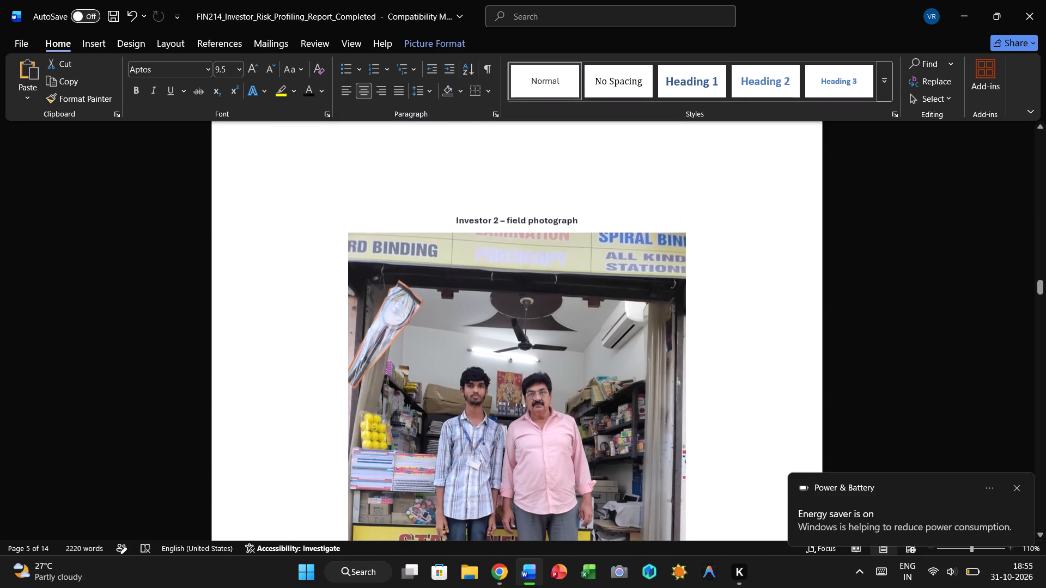
{"action": "left_click", "coordinate": [548, 395]}
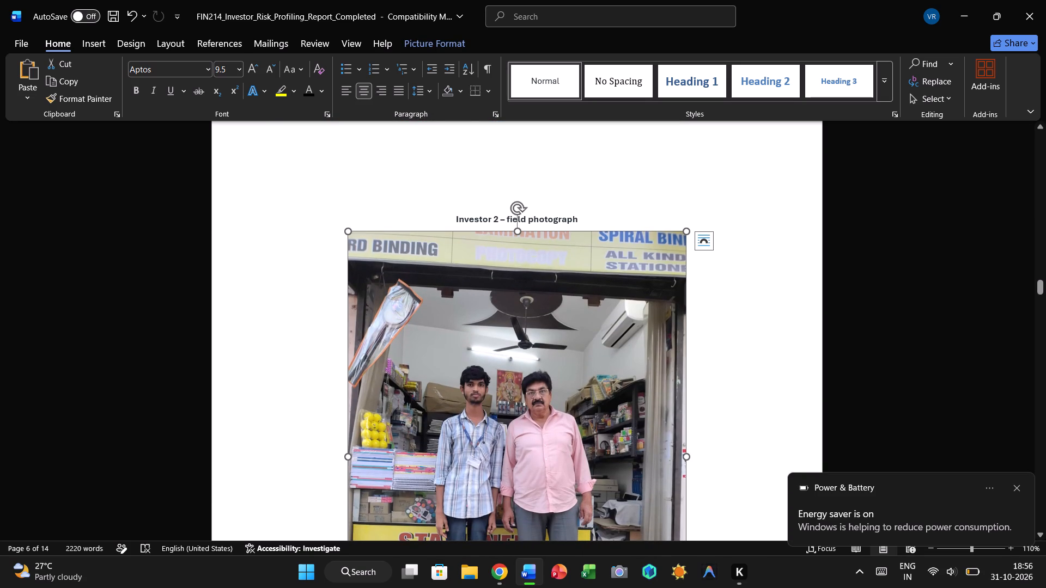
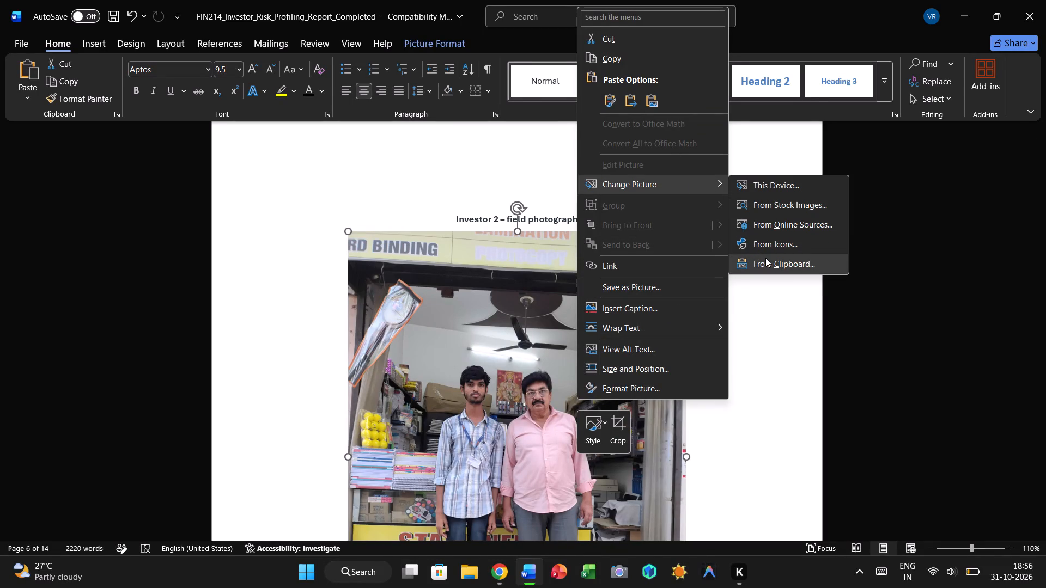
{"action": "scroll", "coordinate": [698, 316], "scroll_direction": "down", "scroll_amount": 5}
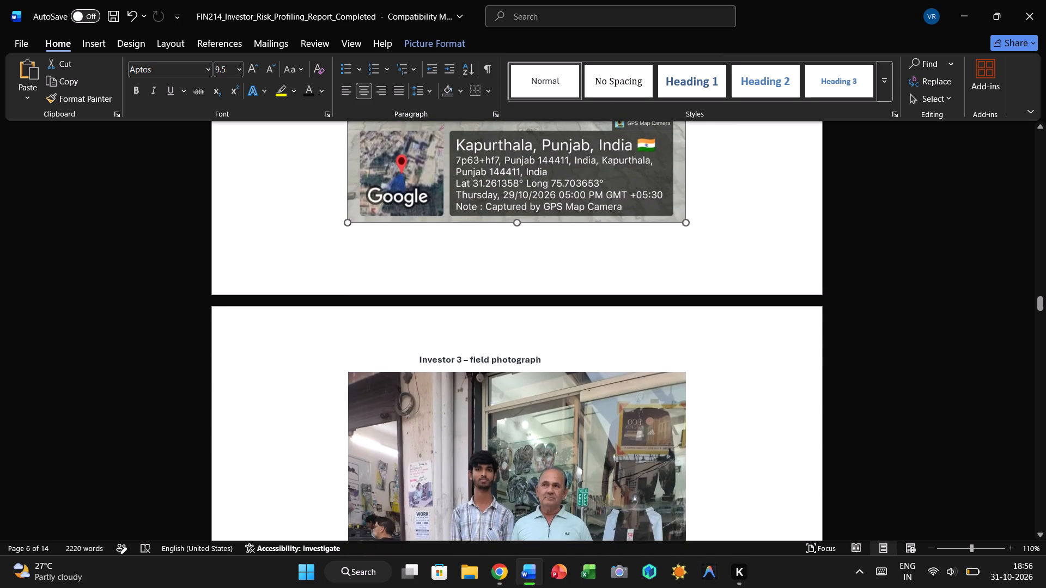
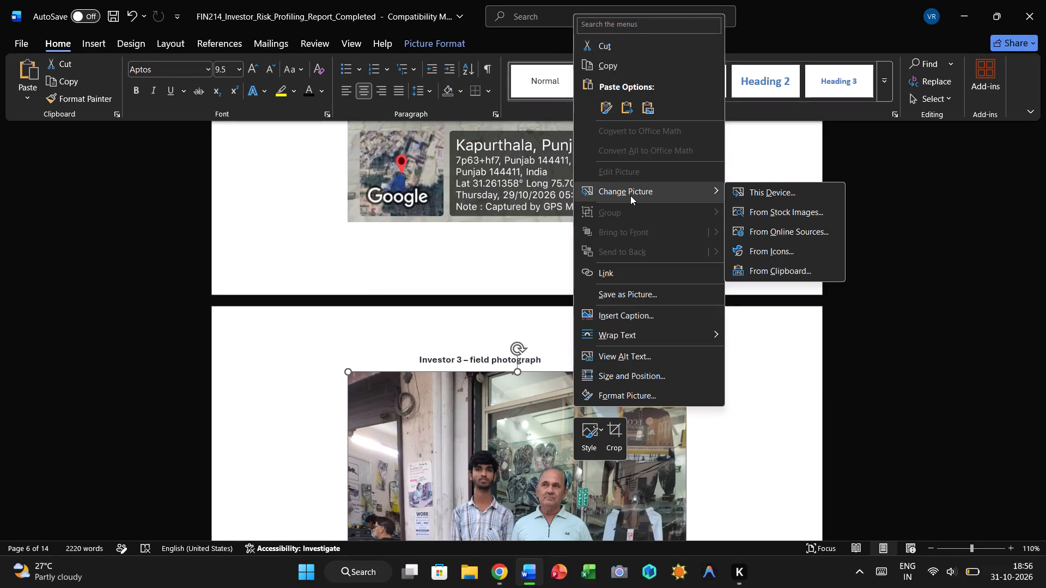
Replace the field photograph under the Investor 3 caption with the copied picture from the clipboard.
{"action": "left_click", "coordinate": [800, 266]}
{"action": "scroll", "coordinate": [583, 383], "scroll_direction": "down", "scroll_amount": 1}
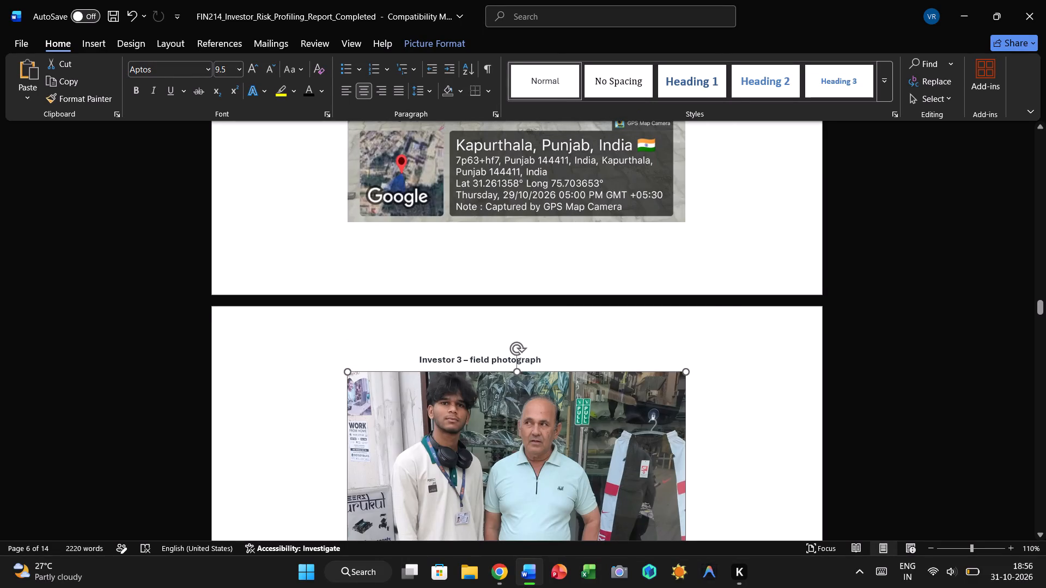
{"action": "scroll", "coordinate": [583, 383], "scroll_direction": "down", "scroll_amount": 7}
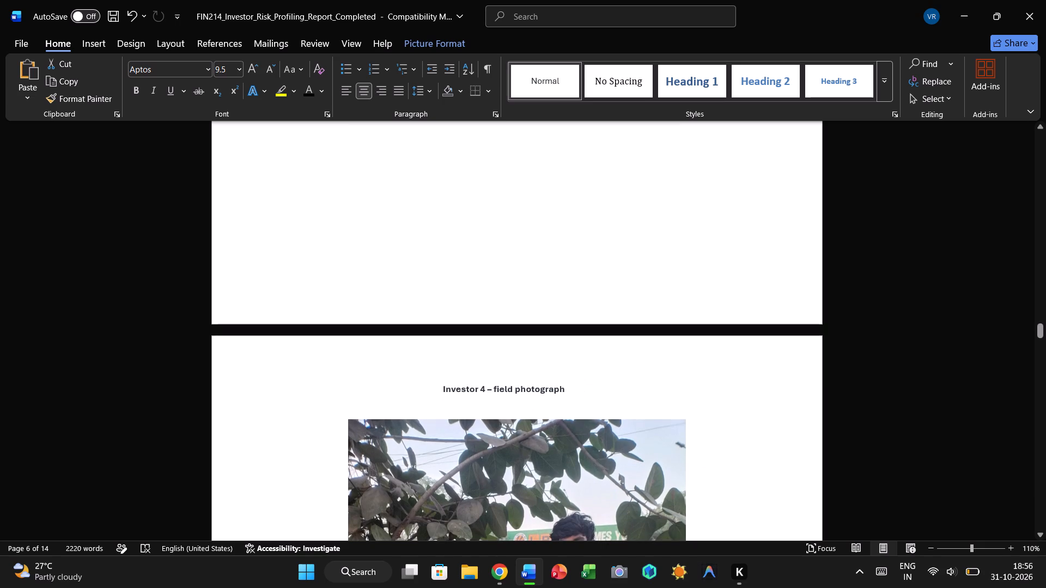
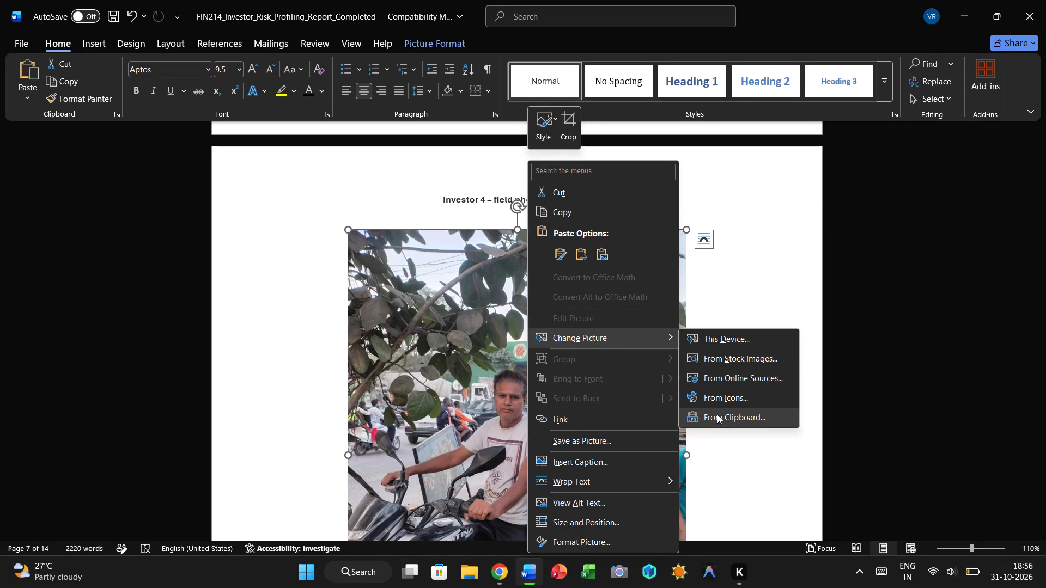
Replace the field photograph below the "Investor 4 – field photograph" caption with the copied picture from the clipboard.
{"action": "left_click", "coordinate": [717, 417]}
{"action": "scroll", "coordinate": [717, 417], "scroll_direction": "down", "scroll_amount": 3}
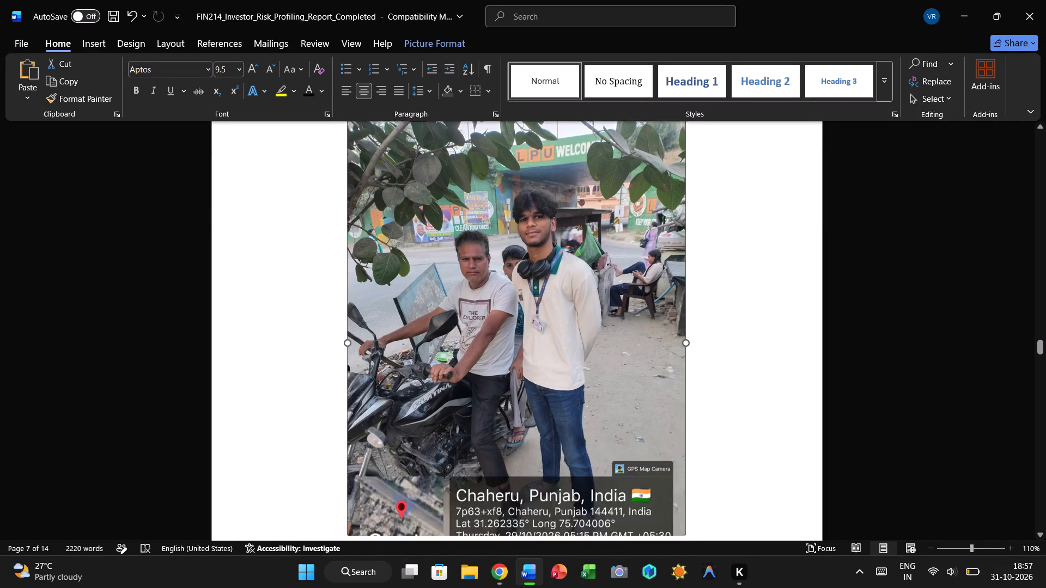
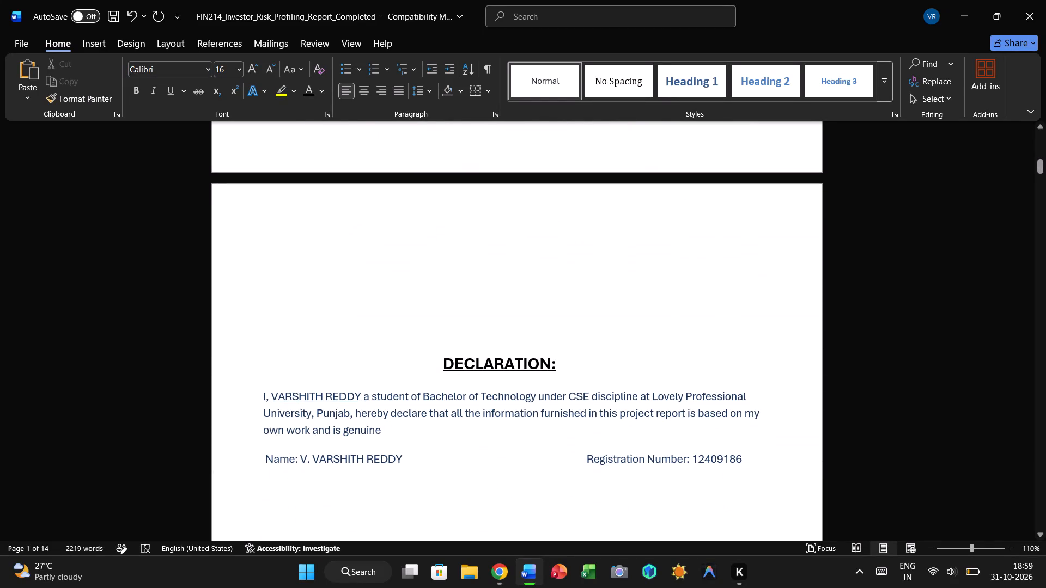
Replace the last digits of the registration number on the Declaration page to match the new student's number.
{"action": "left_click", "coordinate": [748, 461]}
{"action": "key", "text": "BackSpace"}
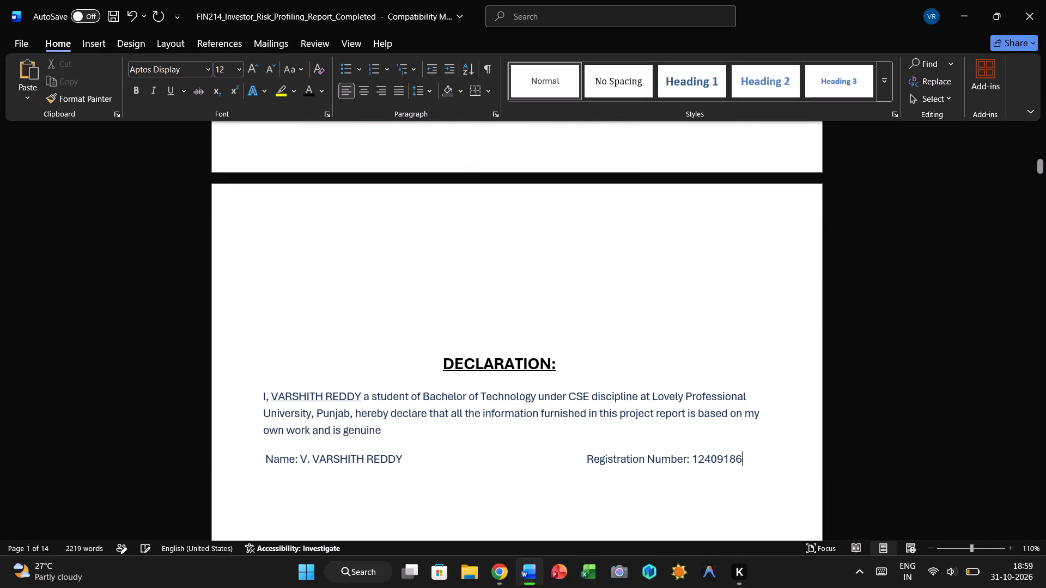
{"action": "key", "text": "BackSpace"}
{"action": "key", "text": "BackSpace"}
{"action": "key", "text": "BackSpace"}
{"action": "key", "text": "BackSpace"}
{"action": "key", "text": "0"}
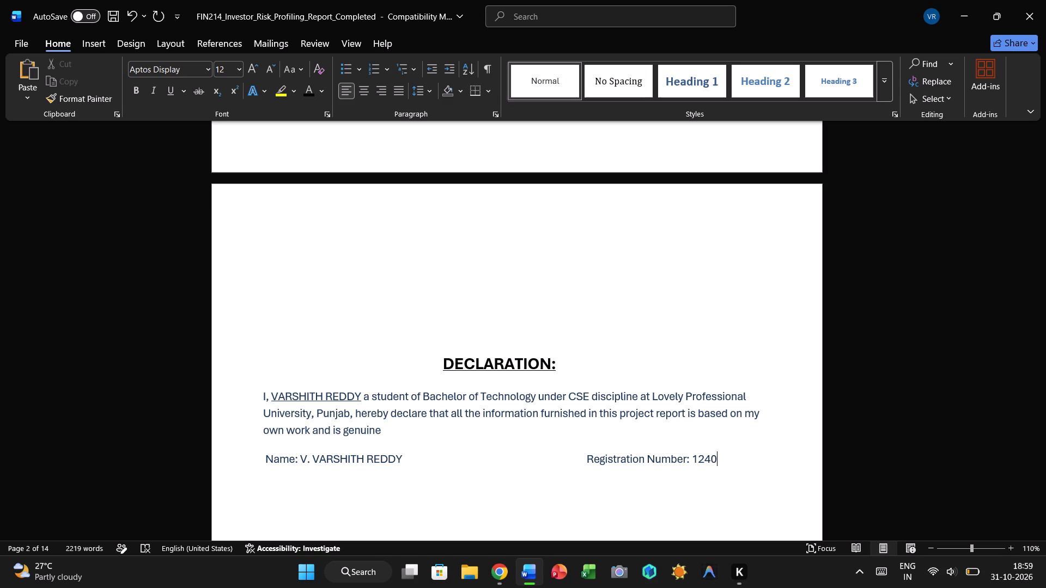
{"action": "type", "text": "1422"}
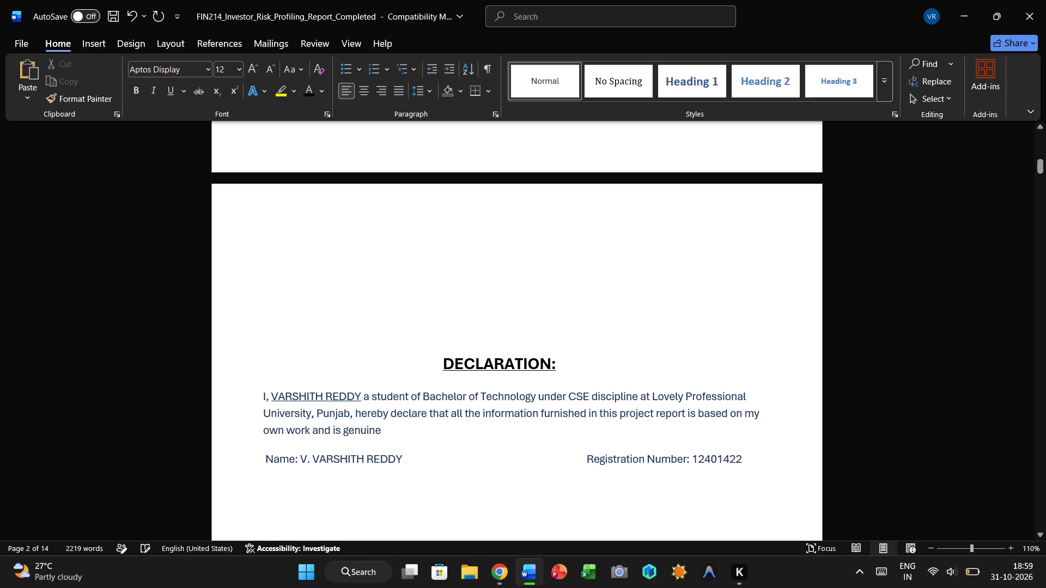
Replace the name on the Declaration page's "Name:" line with the new student's full name in capitals, keeping the registration number on the same line.
{"action": "left_click", "coordinate": [410, 460]}
{"action": "key", "text": "BackSpace"}
{"action": "key", "text": "BackSpace"}
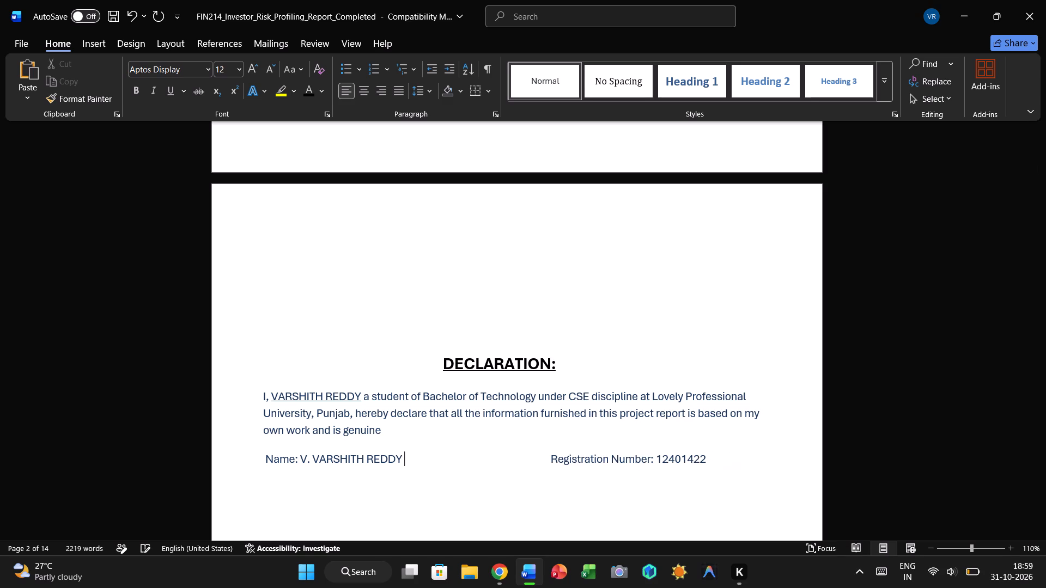
{"action": "key", "text": "BackSpace"}
{"action": "key", "text": "BackSpace"}
{"action": "key", "text": "BackSpace"}
{"action": "key", "text": "BackSpace"}
{"action": "key", "text": "BackSpace"}
{"action": "key", "text": "BackSpace"}
{"action": "key", "text": "BackSpace"}
{"action": "key", "text": "BackSpace"}
{"action": "key", "text": "BackSpace"}
{"action": "key", "text": "BackSpace"}
{"action": "key", "text": "BackSpace"}
{"action": "key", "text": "BackSpace"}
{"action": "key", "text": "BackSpace"}
{"action": "key", "text": "BackSpace"}
{"action": "key", "text": "BackSpace"}
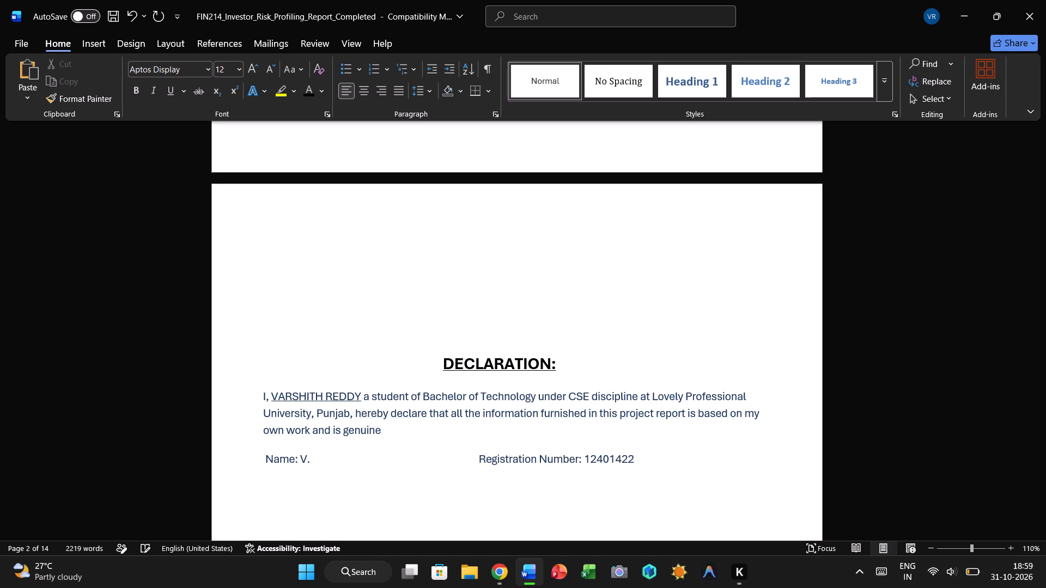
{"action": "key", "text": "BackSpace"}
{"action": "key", "text": "BackSpace"}
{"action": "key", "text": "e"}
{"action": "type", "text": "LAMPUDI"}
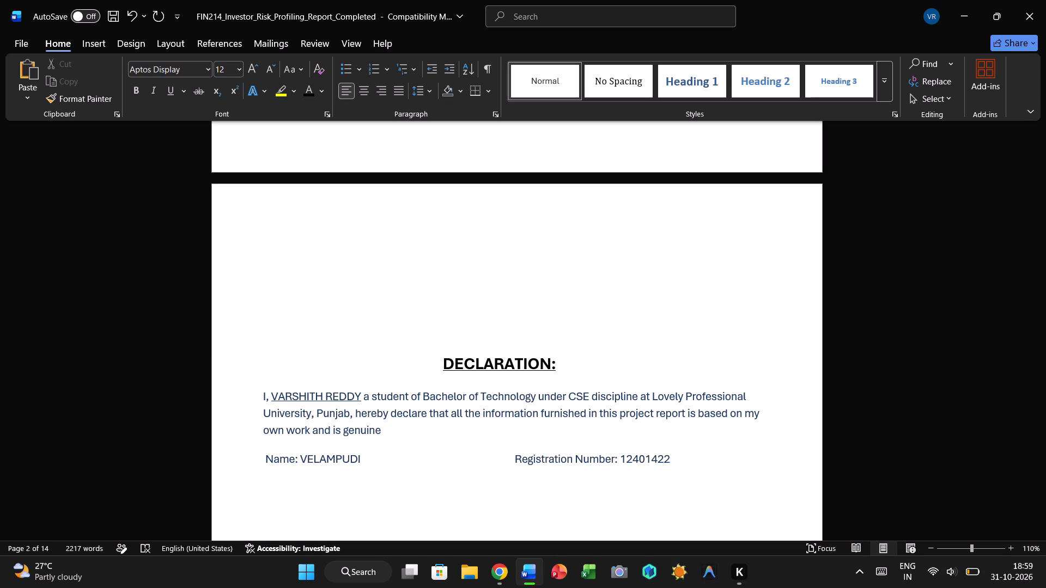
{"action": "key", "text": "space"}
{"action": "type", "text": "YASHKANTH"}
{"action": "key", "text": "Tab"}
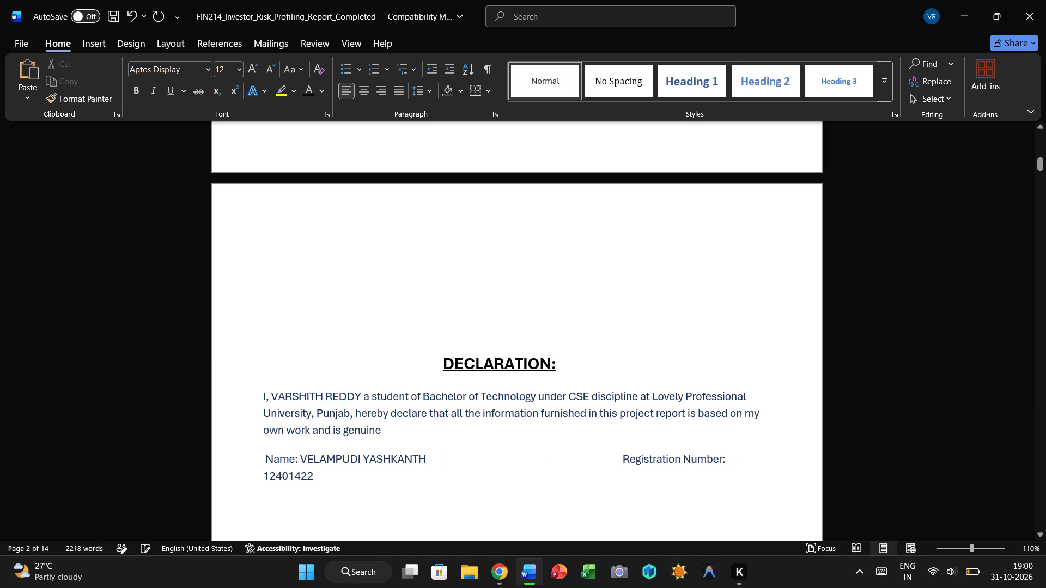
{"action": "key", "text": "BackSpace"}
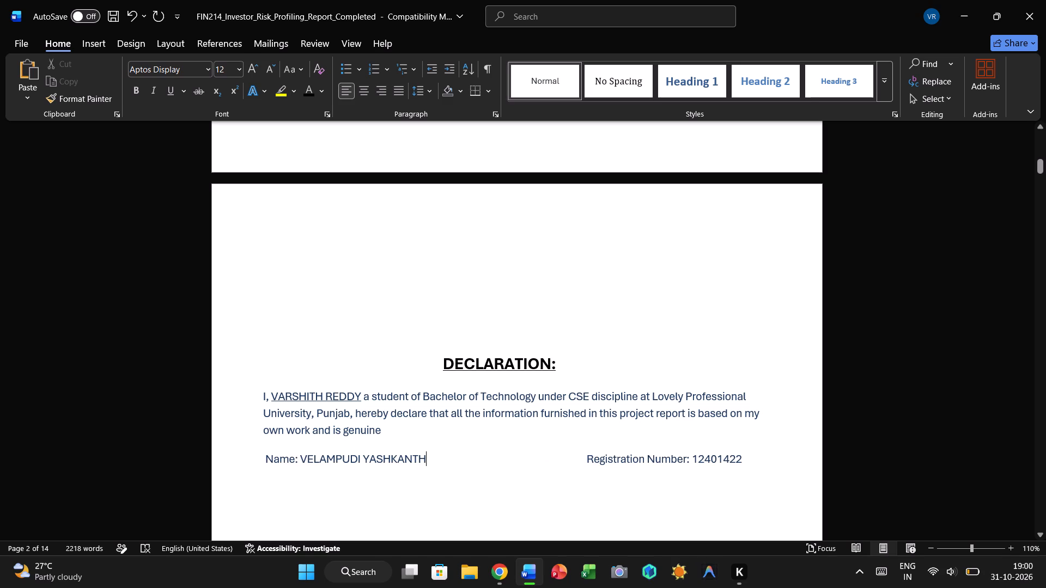
Replace the underlined student name in the declaration sentence with the new student's first name in capitals.
{"action": "left_click", "coordinate": [361, 398]}
{"action": "key", "text": "BackSpace"}
{"action": "key", "text": "BackSpace"}
{"action": "key", "text": "BackSpace"}
{"action": "key", "text": "BackSpace"}
{"action": "key", "text": "BackSpace"}
{"action": "key", "text": "BackSpace"}
{"action": "key", "text": "BackSpace"}
{"action": "key", "text": "BackSpace"}
{"action": "key", "text": "BackSpace"}
{"action": "key", "text": "BackSpace"}
{"action": "key", "text": "BackSpace"}
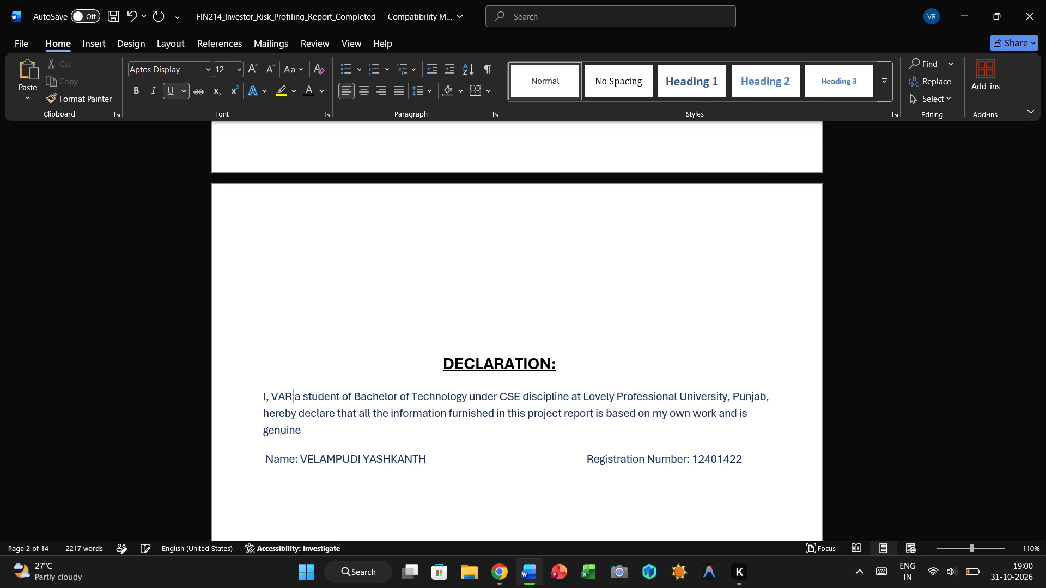
{"action": "key", "text": "BackSpace"}
{"action": "key", "text": "BackSpace"}
{"action": "key", "text": "BackSpace"}
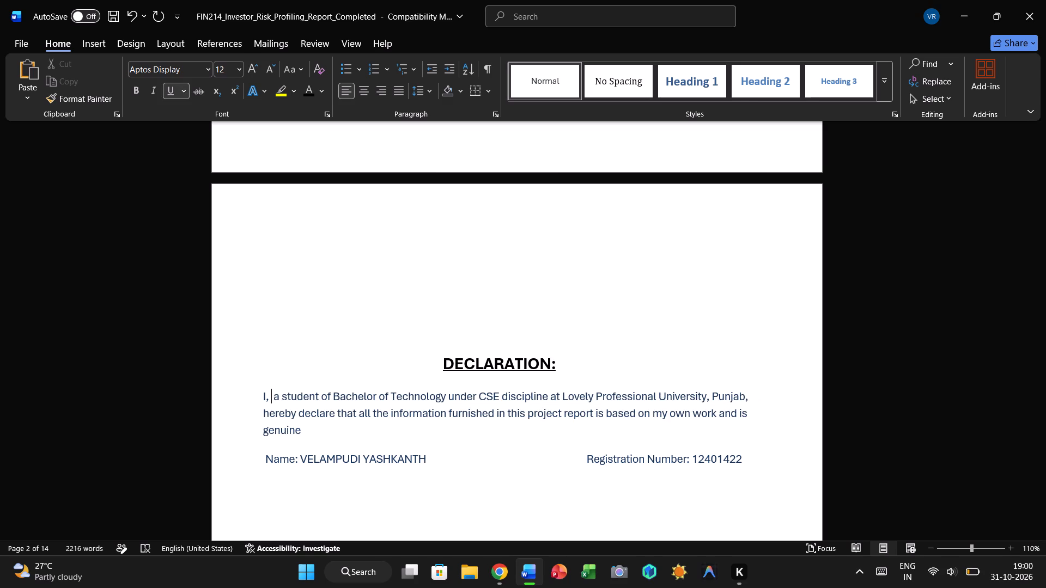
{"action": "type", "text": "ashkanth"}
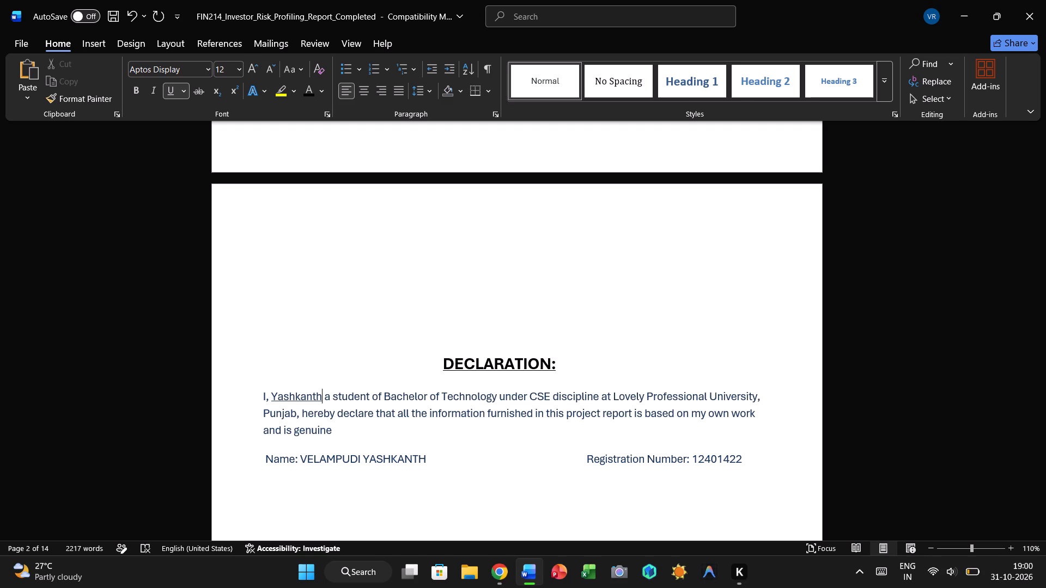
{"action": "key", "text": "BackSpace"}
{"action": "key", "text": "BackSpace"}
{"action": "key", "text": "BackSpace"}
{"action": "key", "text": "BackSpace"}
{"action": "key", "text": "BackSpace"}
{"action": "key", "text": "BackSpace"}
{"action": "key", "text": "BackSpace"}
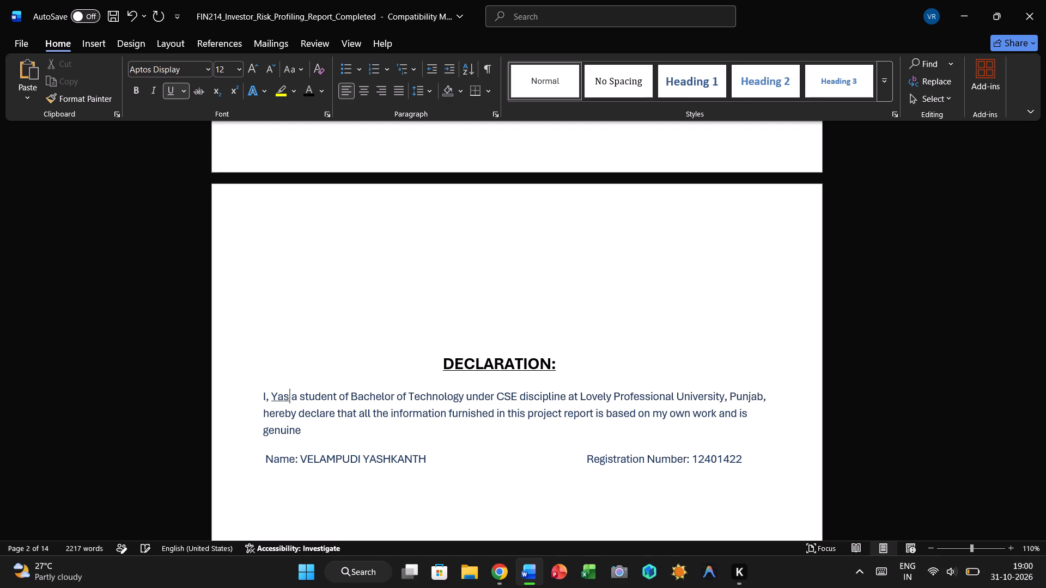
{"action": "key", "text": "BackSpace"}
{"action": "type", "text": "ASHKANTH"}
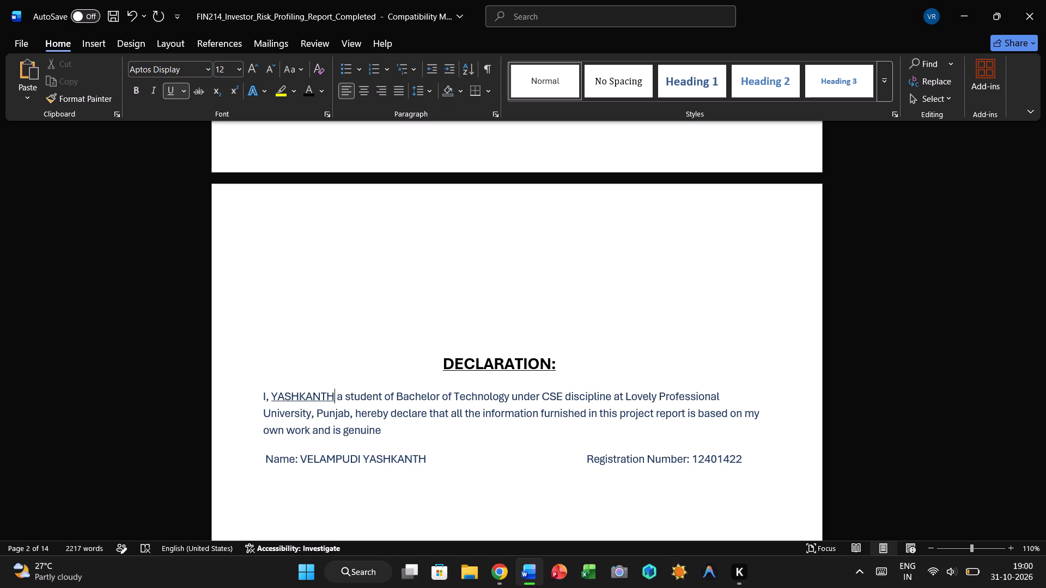
Review the report from the declaration through the investor profiles, field photographs and allocation section.
{"action": "scroll", "coordinate": [472, 475], "scroll_direction": "right", "scroll_amount": 2}
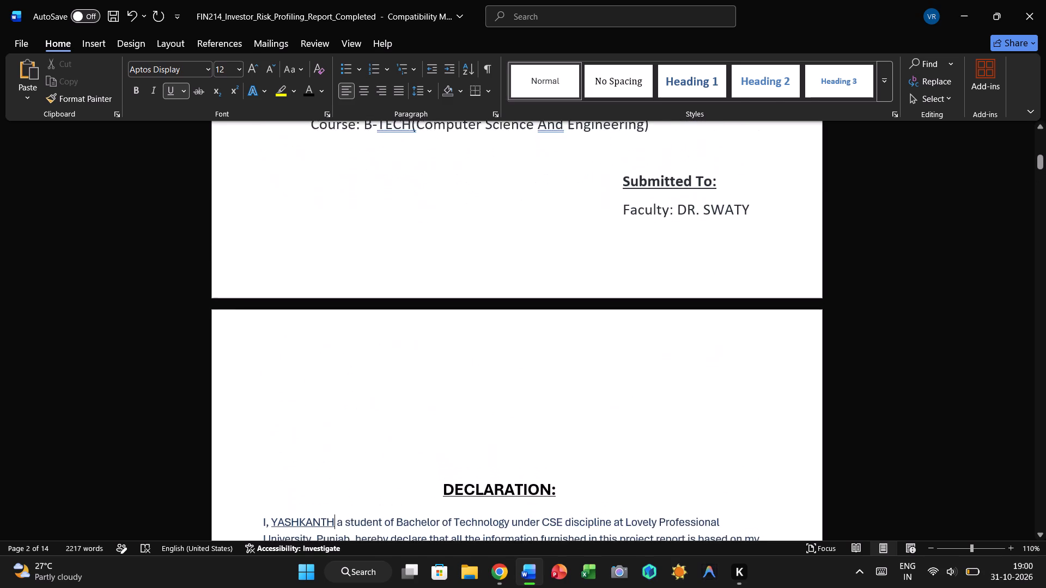
{"action": "scroll", "coordinate": [472, 475], "scroll_direction": "down", "scroll_amount": 5}
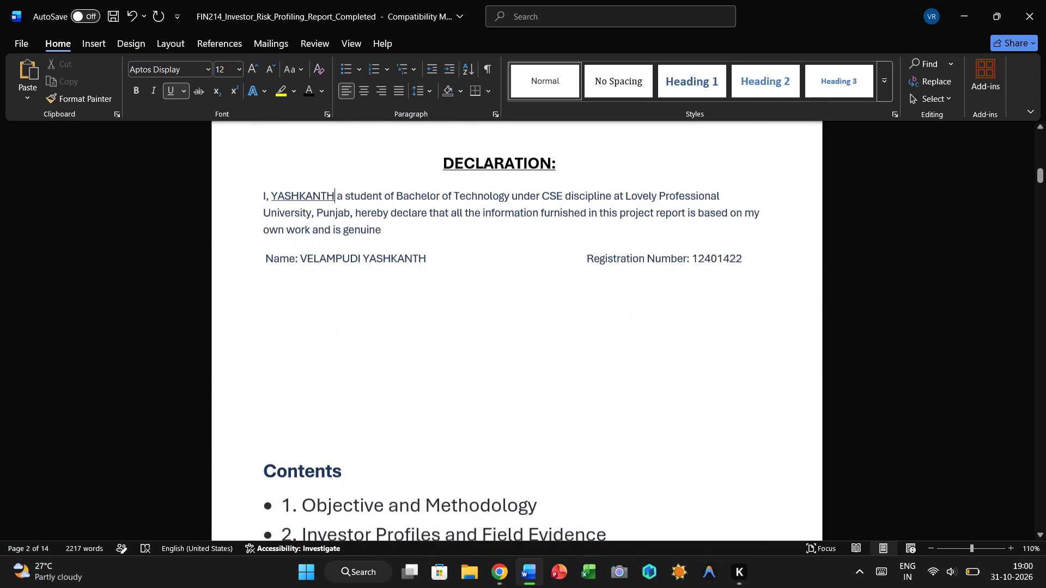
{"action": "scroll", "coordinate": [472, 475], "scroll_direction": "down", "scroll_amount": 8}
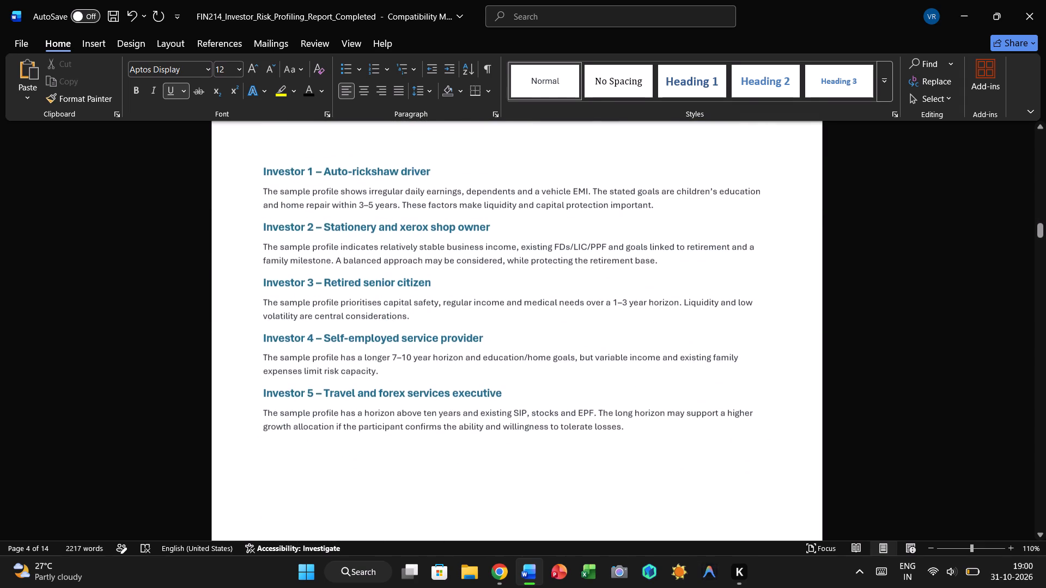
{"action": "scroll", "coordinate": [472, 475], "scroll_direction": "down", "scroll_amount": 6}
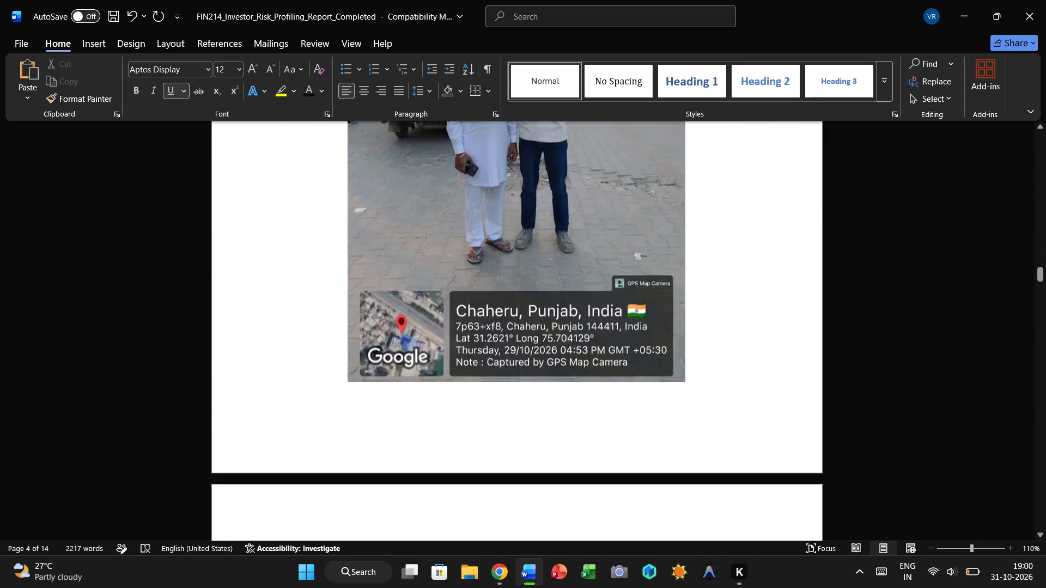
{"action": "scroll", "coordinate": [472, 475], "scroll_direction": "down", "scroll_amount": 6}
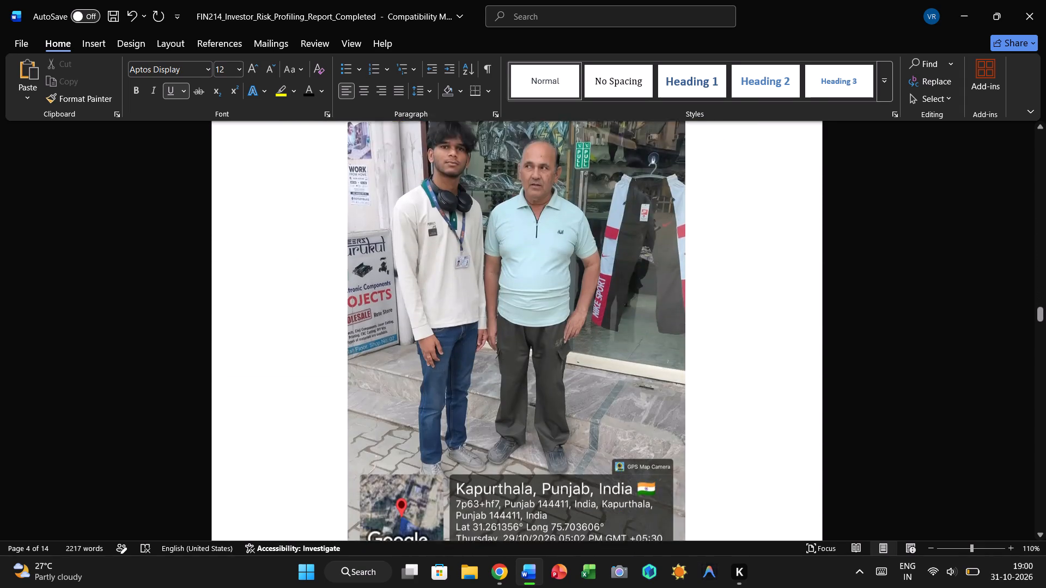
{"action": "scroll", "coordinate": [472, 475], "scroll_direction": "down", "scroll_amount": 3}
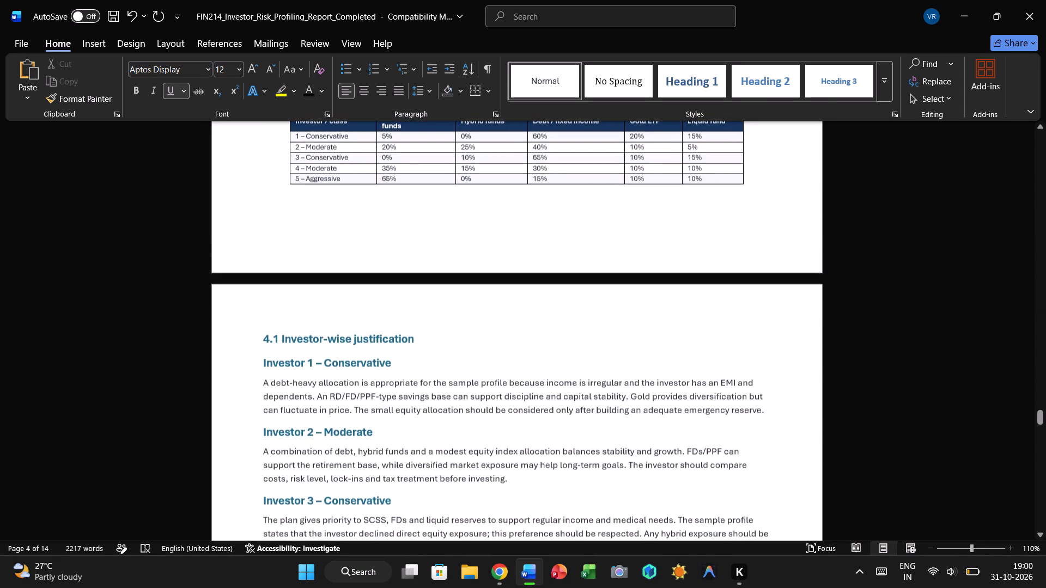
{"action": "scroll", "coordinate": [472, 475], "scroll_direction": "up", "scroll_amount": 10}
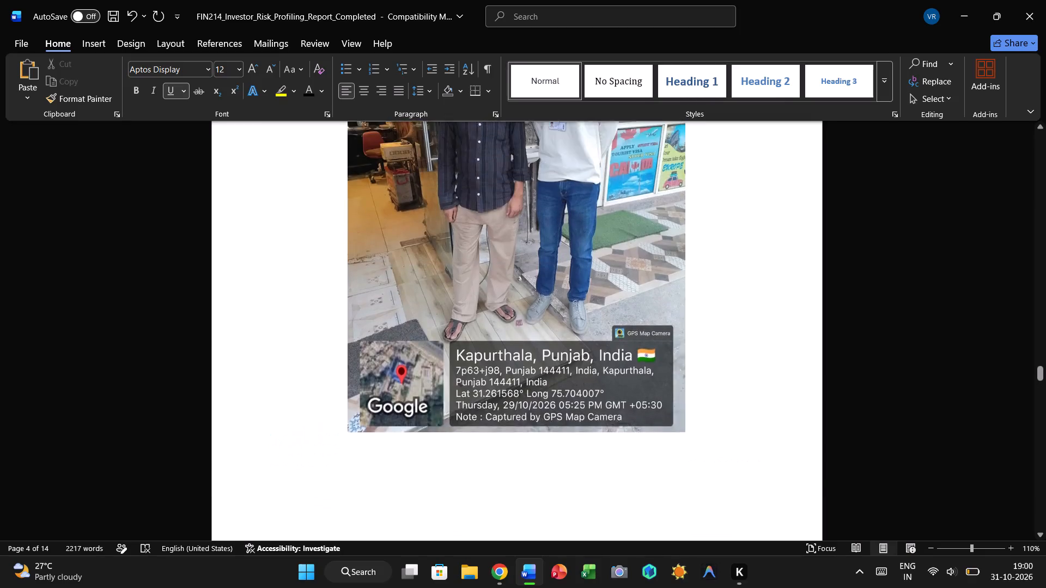
{"action": "scroll", "coordinate": [472, 475], "scroll_direction": "up", "scroll_amount": 6}
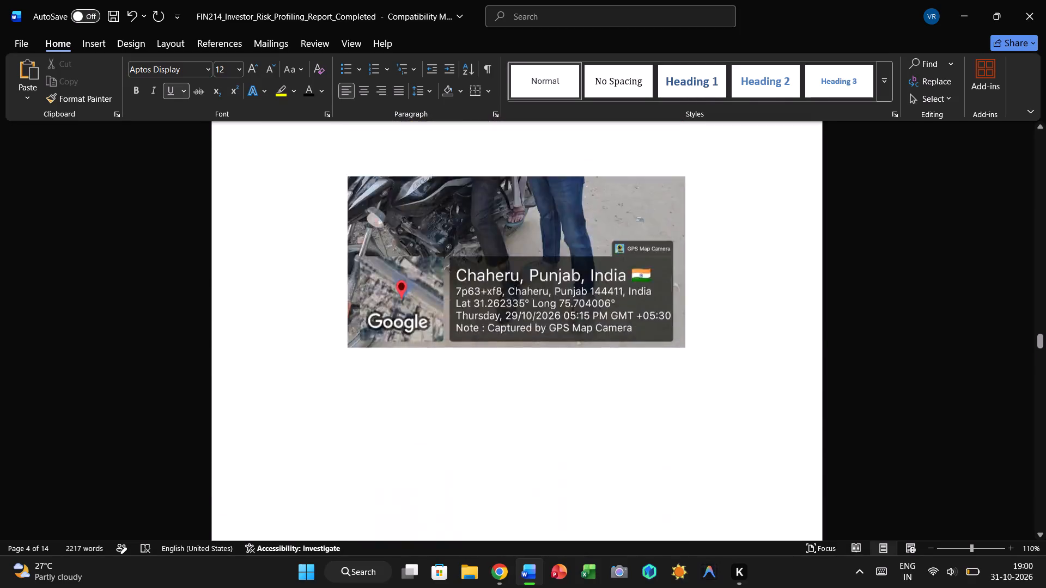
{"action": "scroll", "coordinate": [472, 475], "scroll_direction": "up", "scroll_amount": 8}
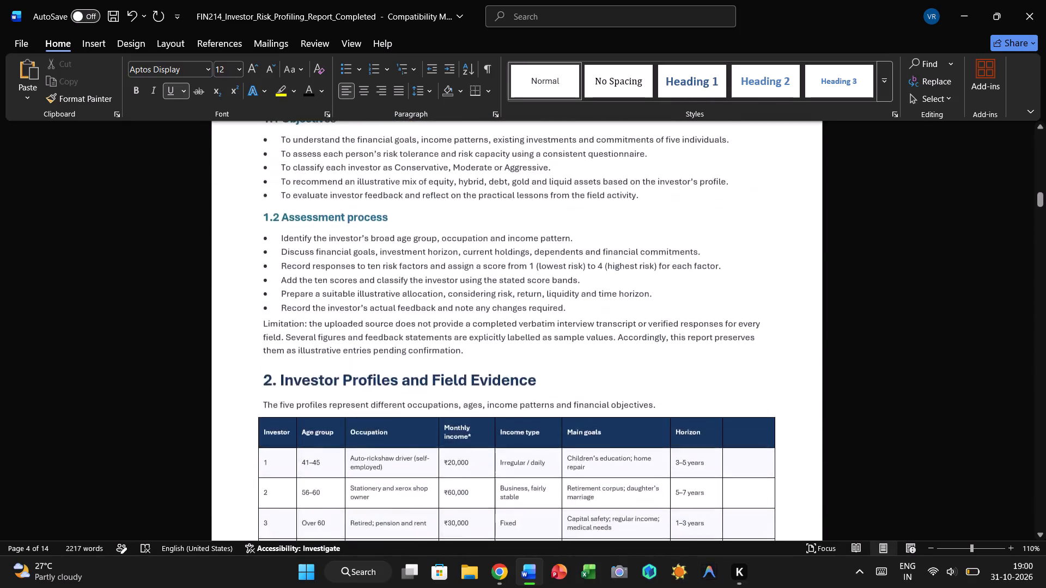
{"action": "scroll", "coordinate": [472, 475], "scroll_direction": "up", "scroll_amount": 1}
Start saving a copy of the report in the Downloads folder and clear the existing file name.
{"action": "left_click", "coordinate": [26, 38]}
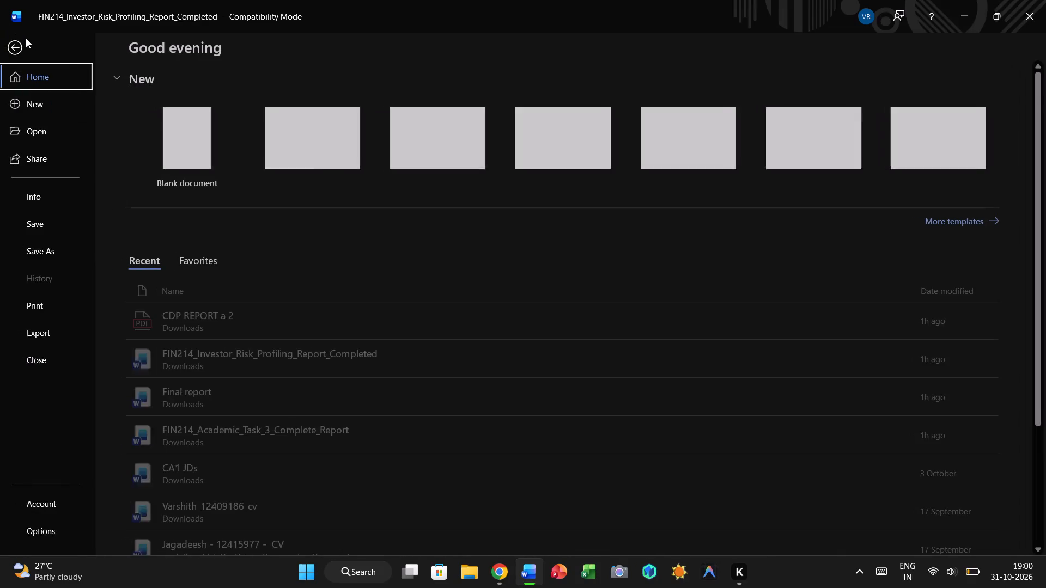
{"action": "left_click", "coordinate": [59, 242]}
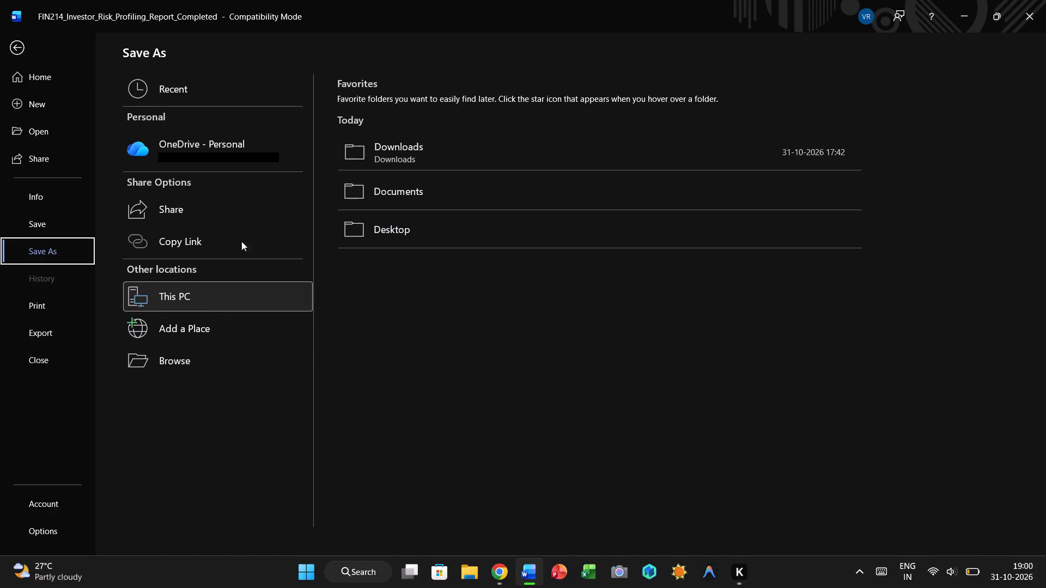
{"action": "left_click", "coordinate": [414, 144]}
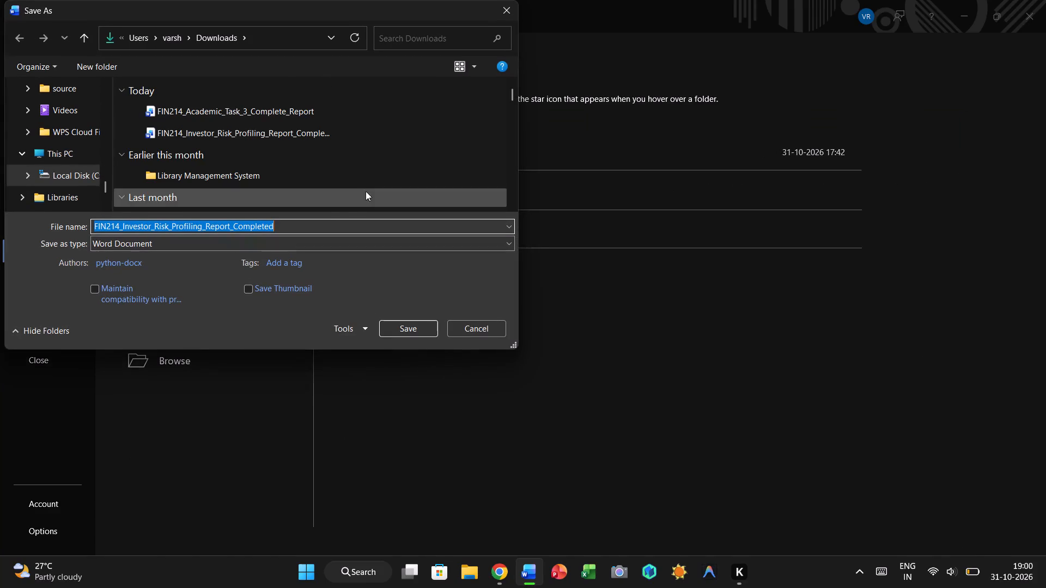
{"action": "left_click", "coordinate": [321, 226]}
{"action": "key", "text": "BackSpace"}
{"action": "key", "text": "BackSpace"}
{"action": "key", "text": "BackSpace"}
{"action": "key", "text": "BackSpace"}
{"action": "key", "text": "BackSpace"}
{"action": "key", "text": "BackSpace"}
{"action": "key", "text": "BackSpace"}
{"action": "key", "text": "BackSpace"}
{"action": "key", "text": "BackSpace"}
{"action": "key", "text": "BackSpace"}
{"action": "key", "text": "BackSpace"}
{"action": "key", "text": "BackSpace"}
{"action": "key", "text": "BackSpace"}
{"action": "key", "text": "BackSpace"}
{"action": "key", "text": "BackSpace"}
{"action": "key", "text": "BackSpace"}
{"action": "key", "text": "BackSpace"}
{"action": "key", "text": "BackSpace"}
{"action": "key", "text": "BackSpace"}
{"action": "key", "text": "BackSpace"}
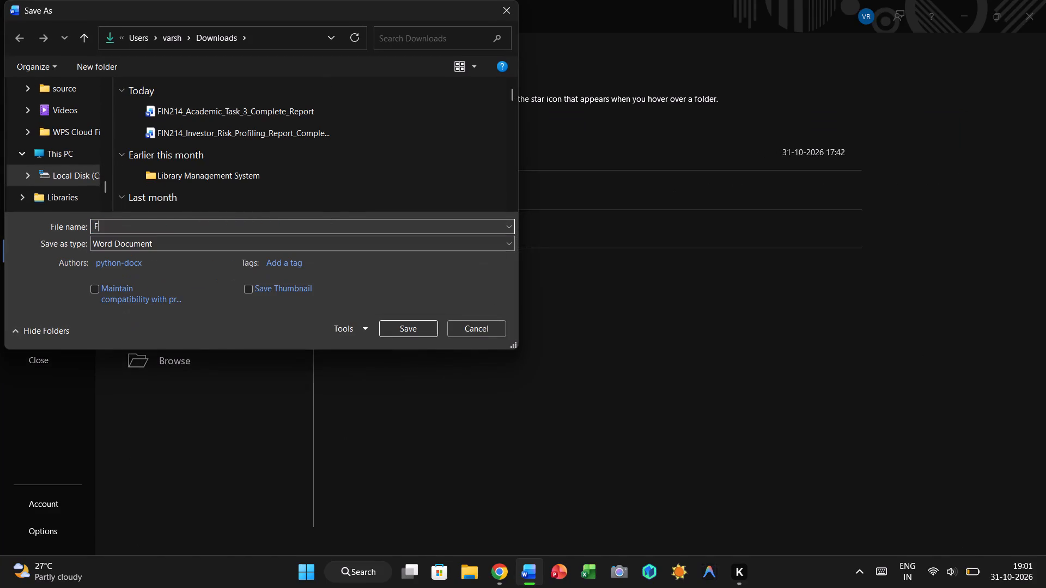
Name the report copy fin214ca3y and set its file type to PDF for saving in the Downloads folder.
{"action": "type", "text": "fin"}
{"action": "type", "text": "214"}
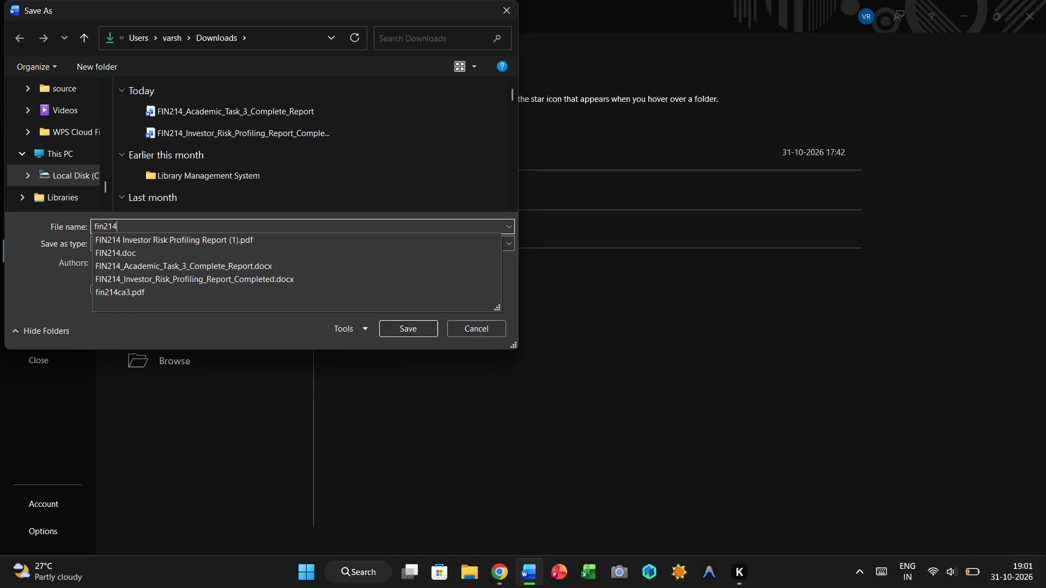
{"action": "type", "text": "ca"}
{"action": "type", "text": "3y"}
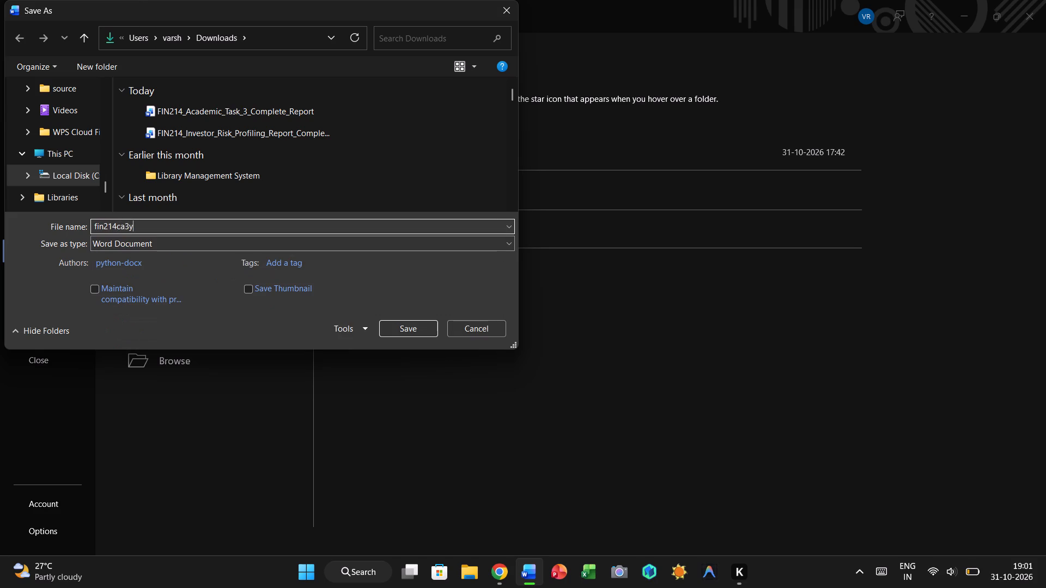
{"action": "left_click", "coordinate": [244, 245]}
{"action": "left_click", "coordinate": [144, 319]}
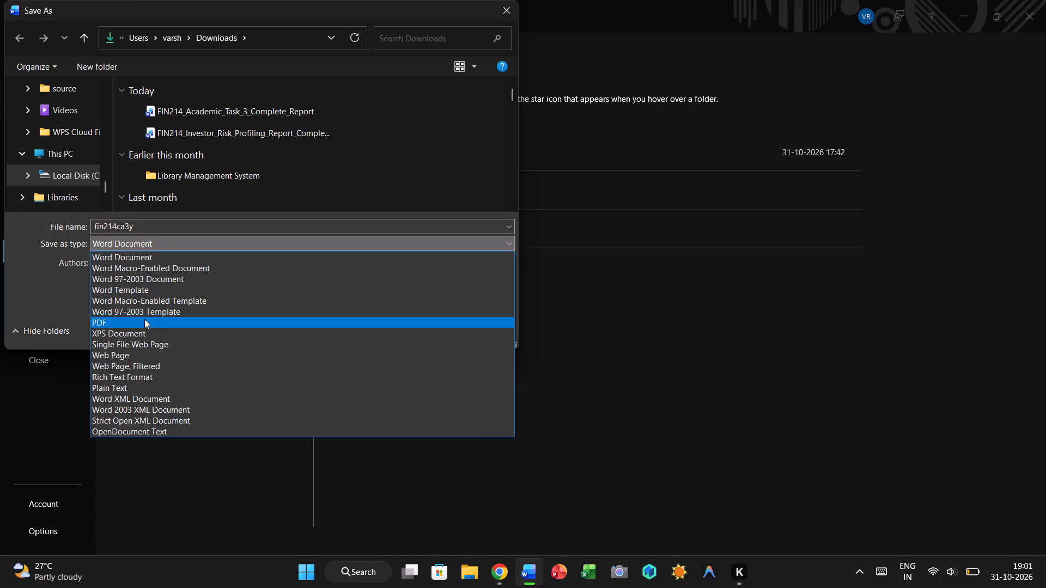
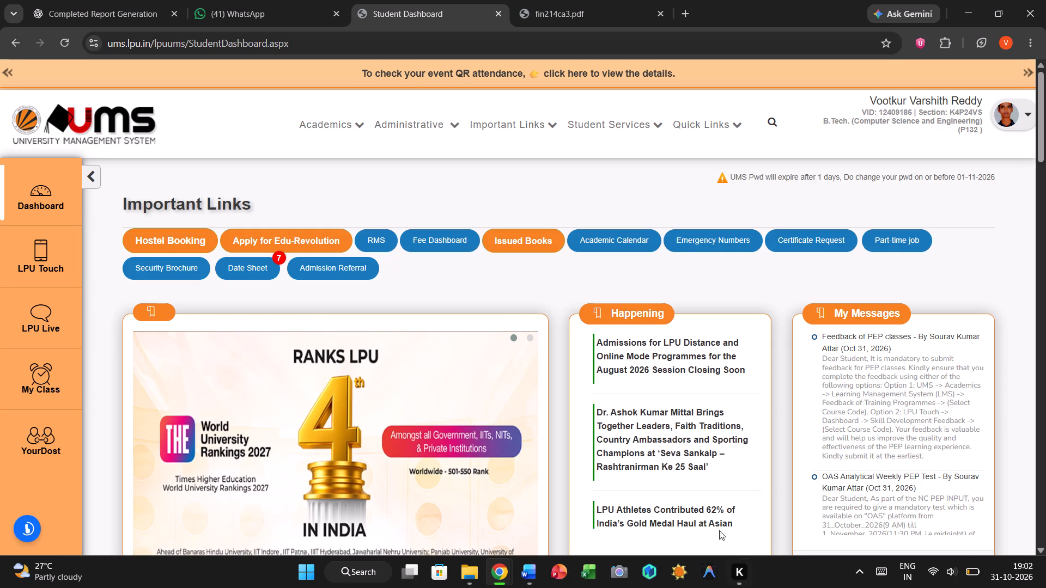
Open the upload page for the pending FIN214 field industrial visit assignment from the student dashboard.
{"action": "scroll", "coordinate": [569, 307], "scroll_direction": "down", "scroll_amount": 4}
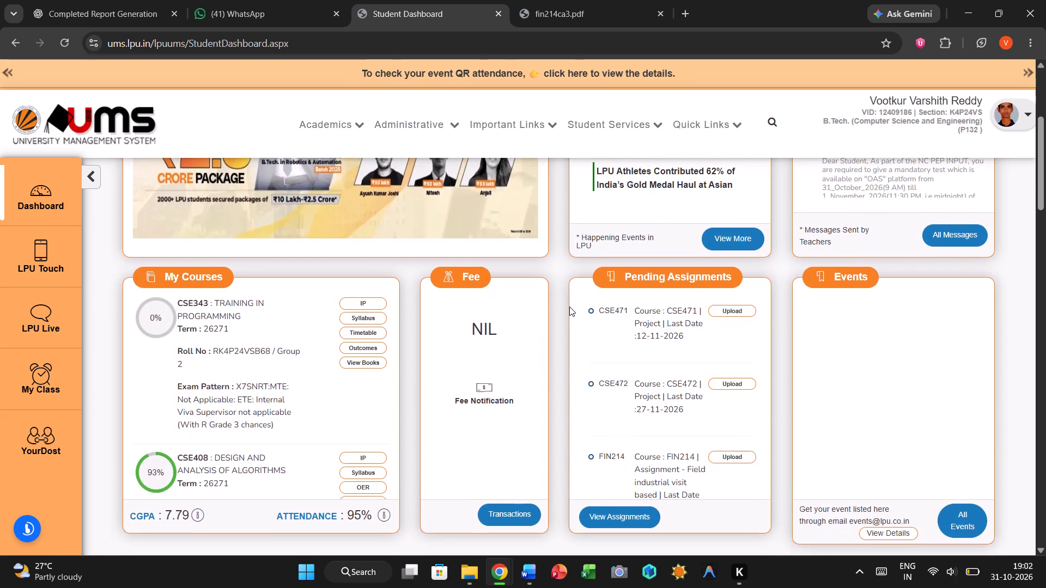
{"action": "scroll", "coordinate": [700, 434], "scroll_direction": "down", "scroll_amount": 2}
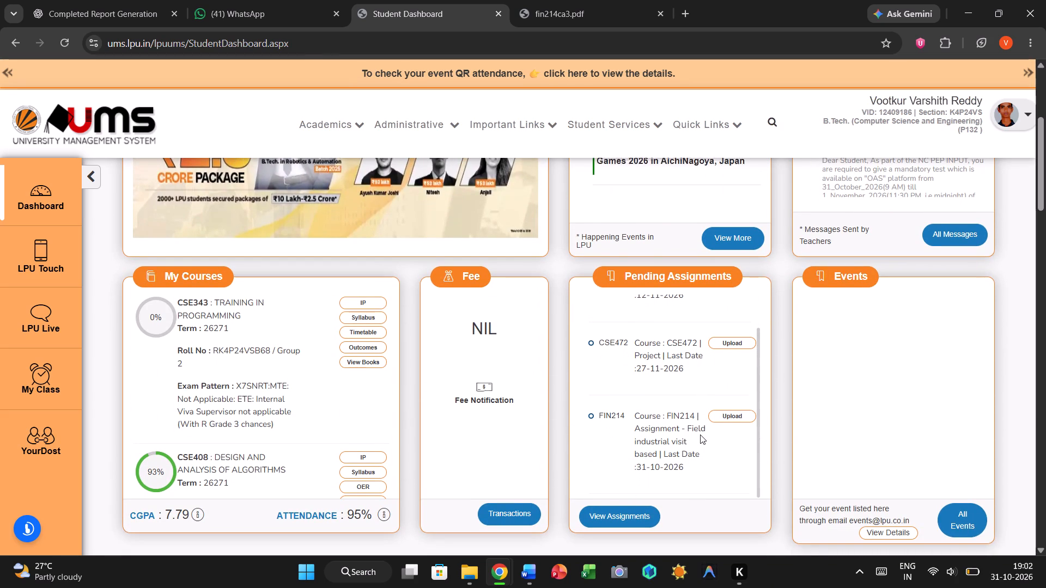
{"action": "left_click", "coordinate": [715, 420]}
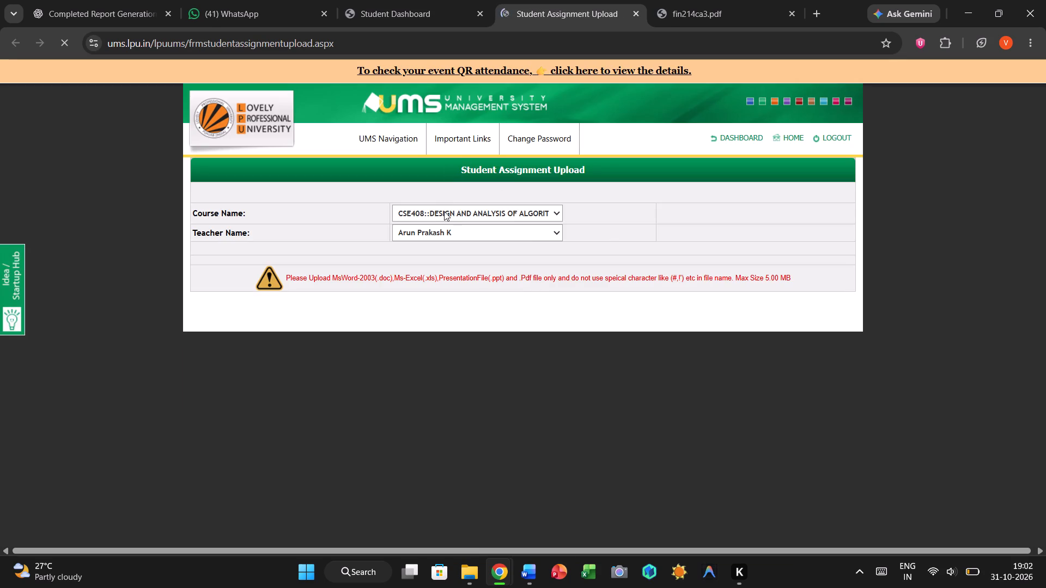
{"action": "left_click", "coordinate": [444, 211]}
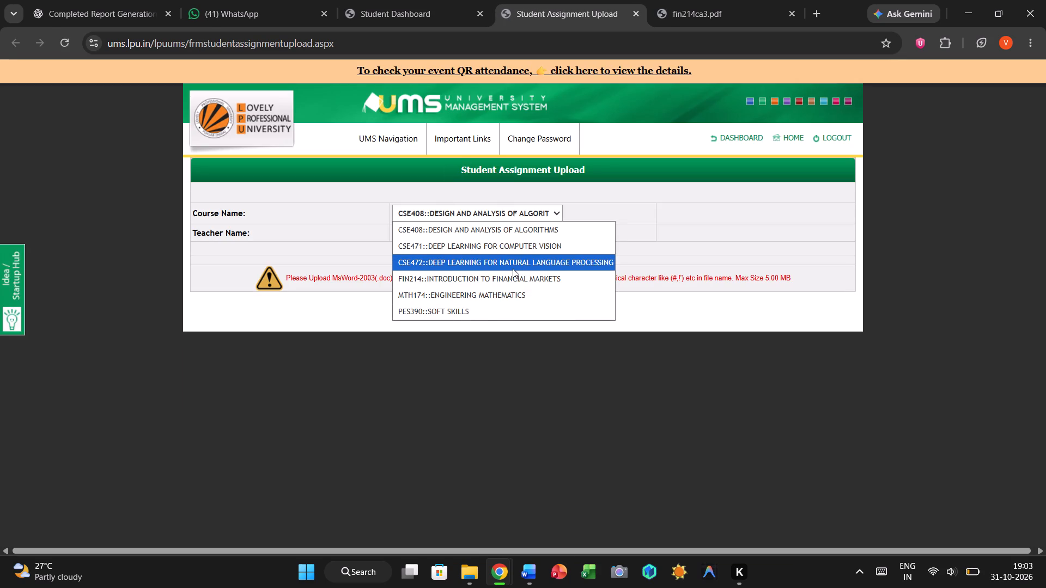
{"action": "scroll", "coordinate": [513, 268], "scroll_direction": "down", "scroll_amount": 2}
{"action": "left_click", "coordinate": [490, 279]}
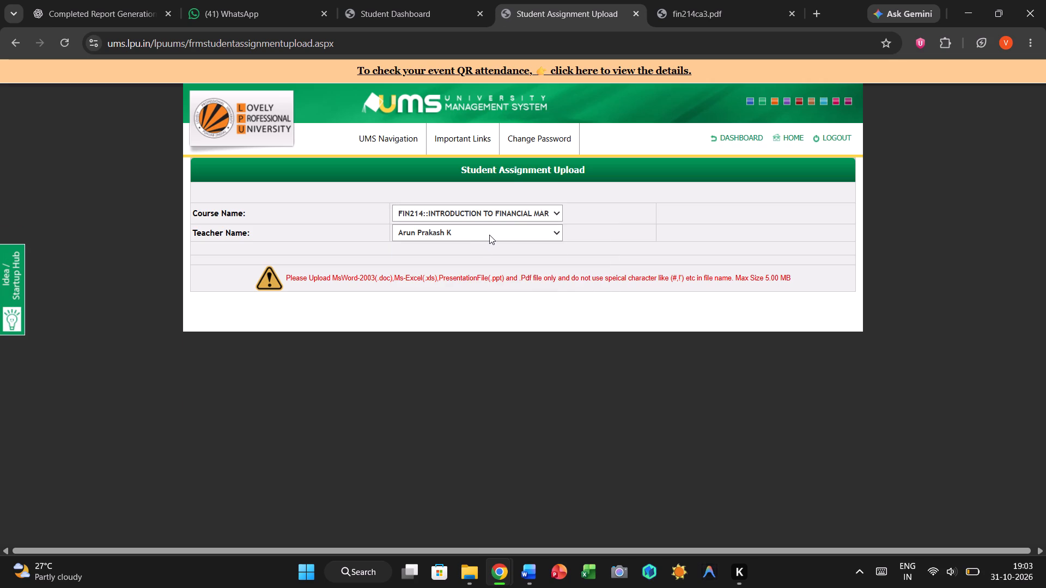
{"action": "left_click", "coordinate": [489, 235]}
{"action": "left_click", "coordinate": [466, 279]}
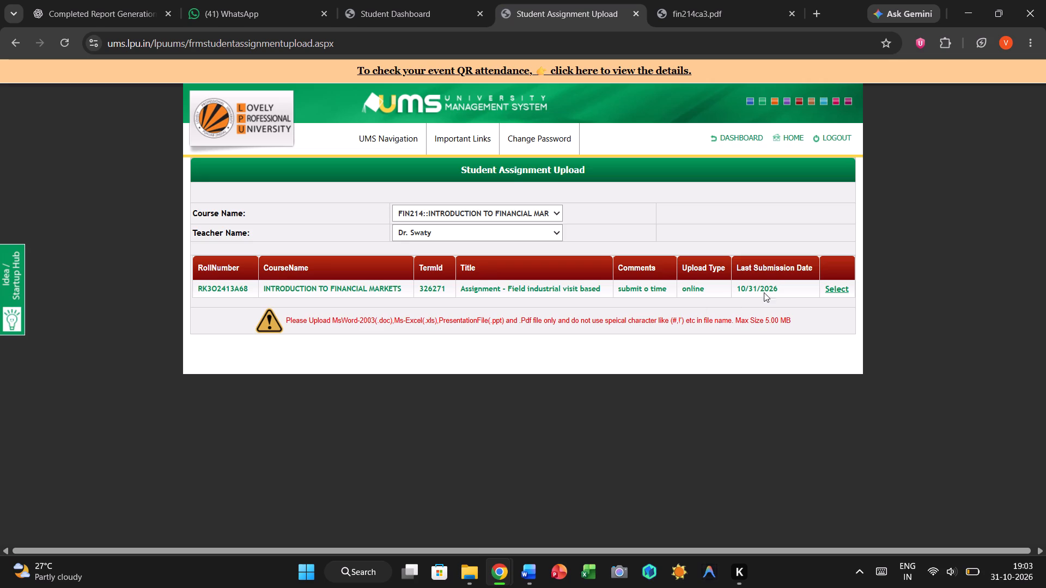
Attach fin214ca3.pdf from Downloads to the "Assignment - Field industrial visit based" entry and submit it without remarks.
{"action": "left_click", "coordinate": [838, 286]}
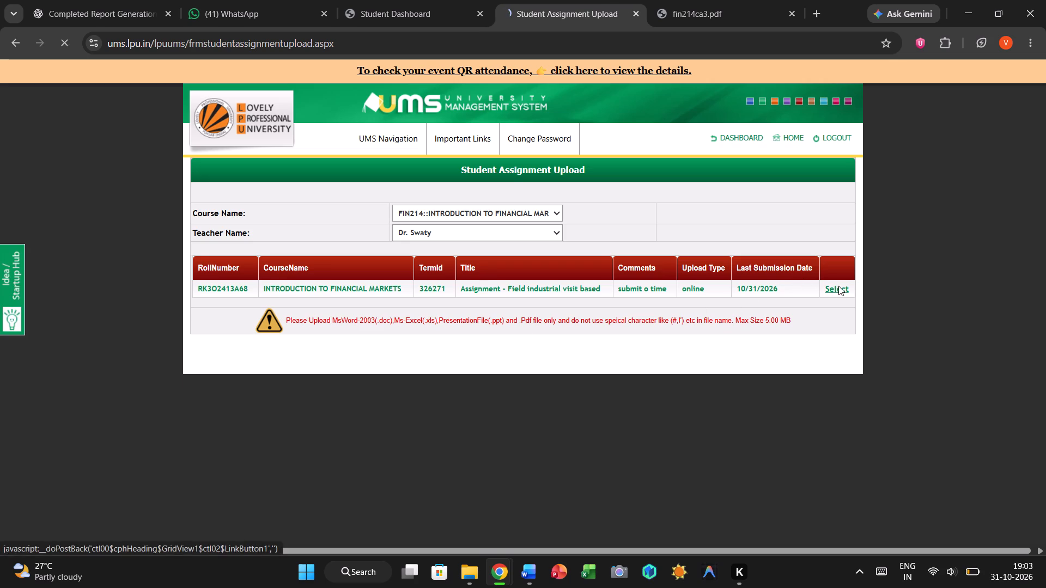
{"action": "left_click", "coordinate": [438, 267]}
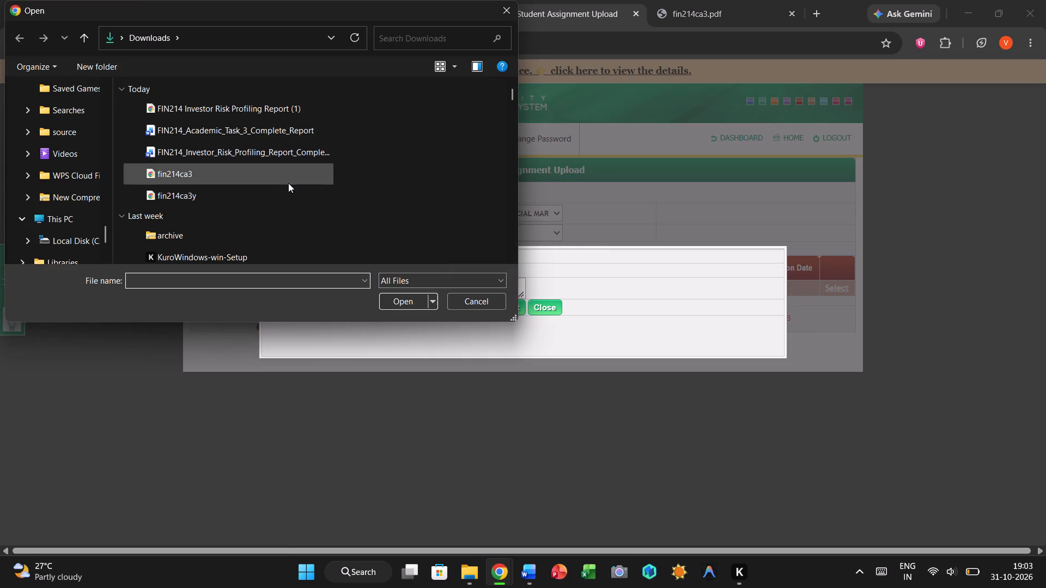
{"action": "double_click", "coordinate": [213, 171]}
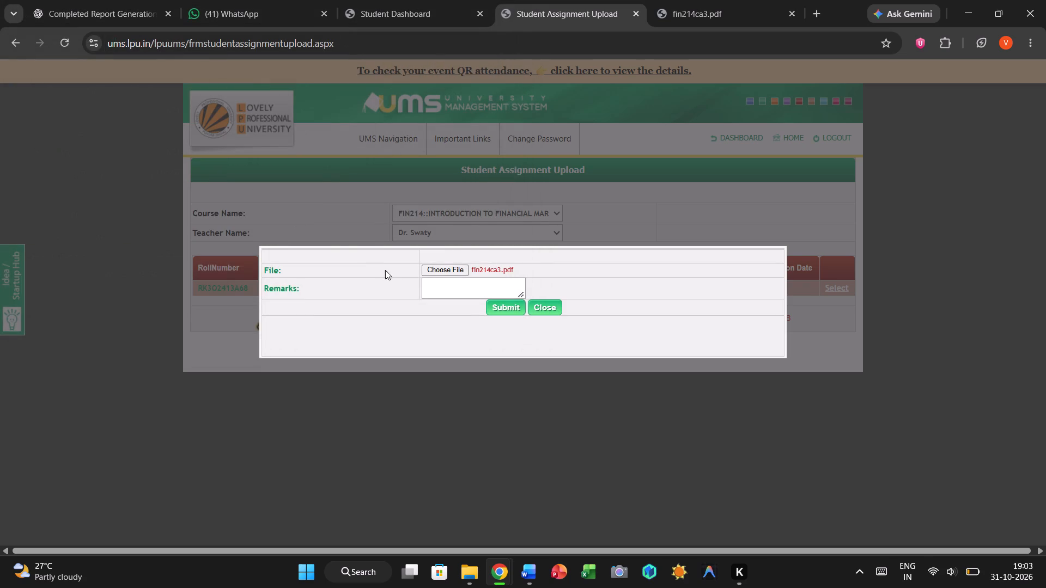
{"action": "left_click", "coordinate": [517, 307]}
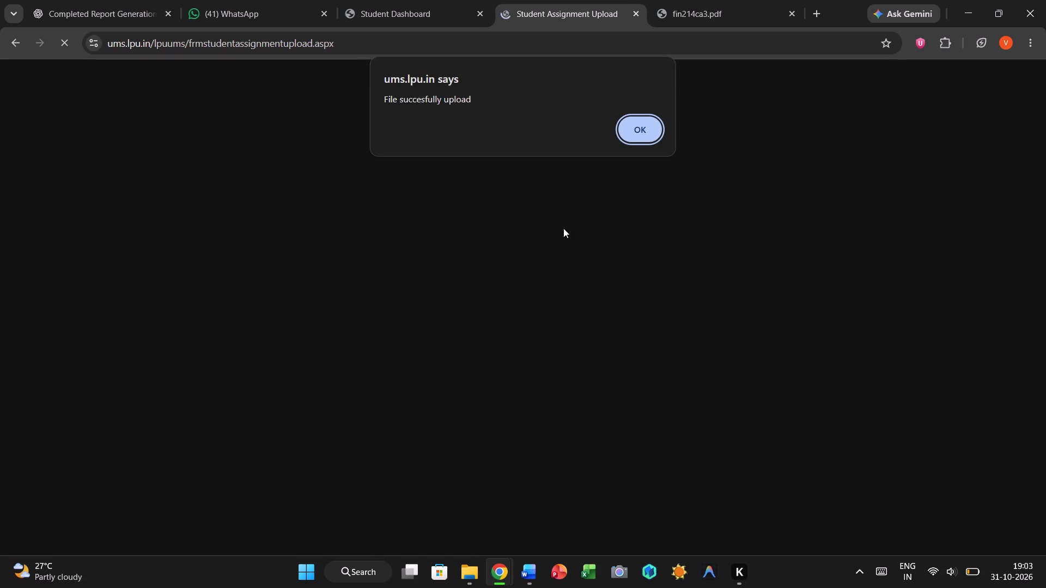
{"action": "left_click", "coordinate": [634, 119]}
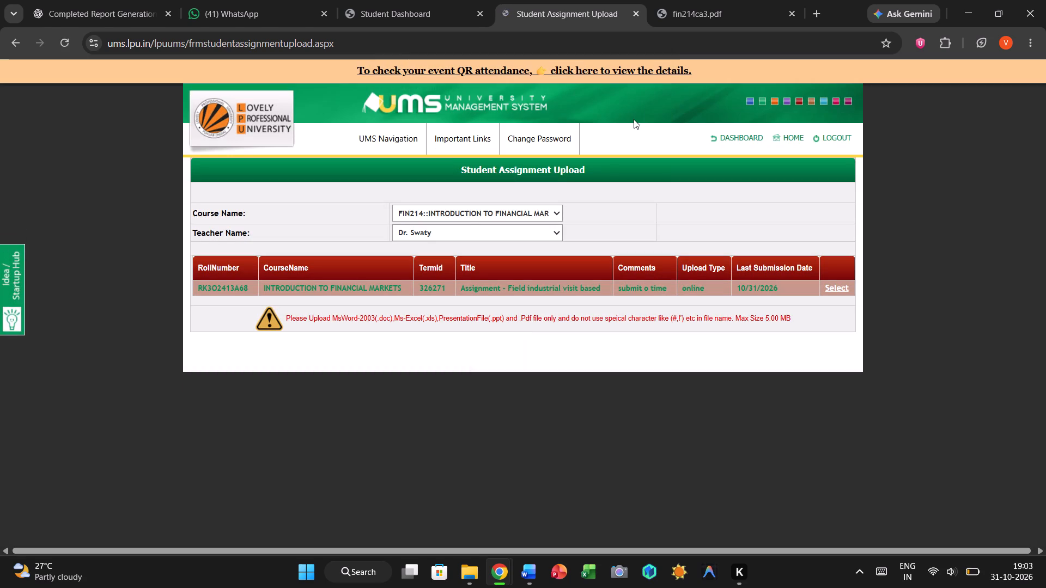
Reload the student dashboard and check the pending assignments list for the FIN214 entry.
{"action": "left_click", "coordinate": [398, 0]}
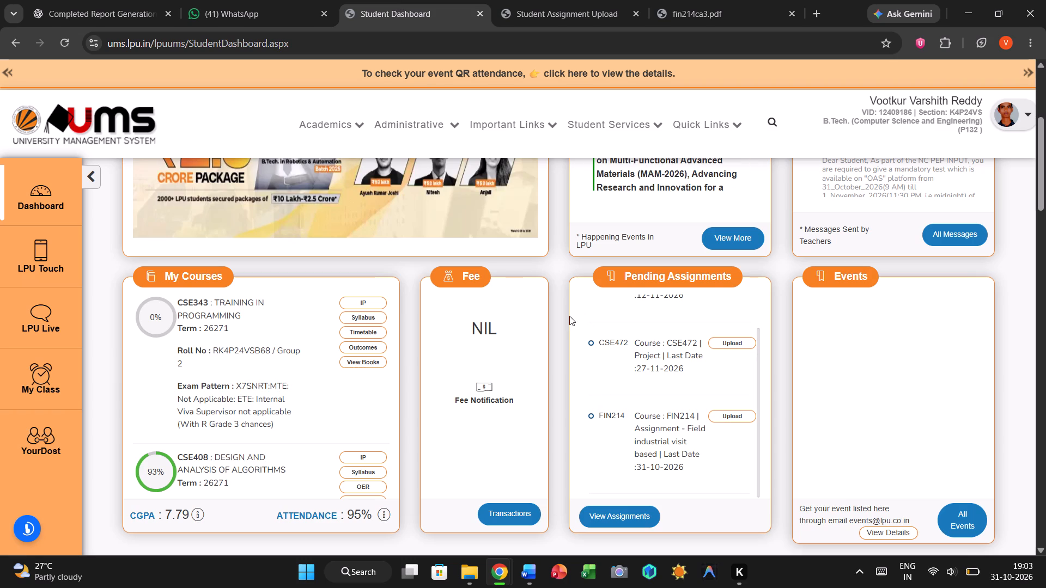
{"action": "key", "text": "ctrl+r"}
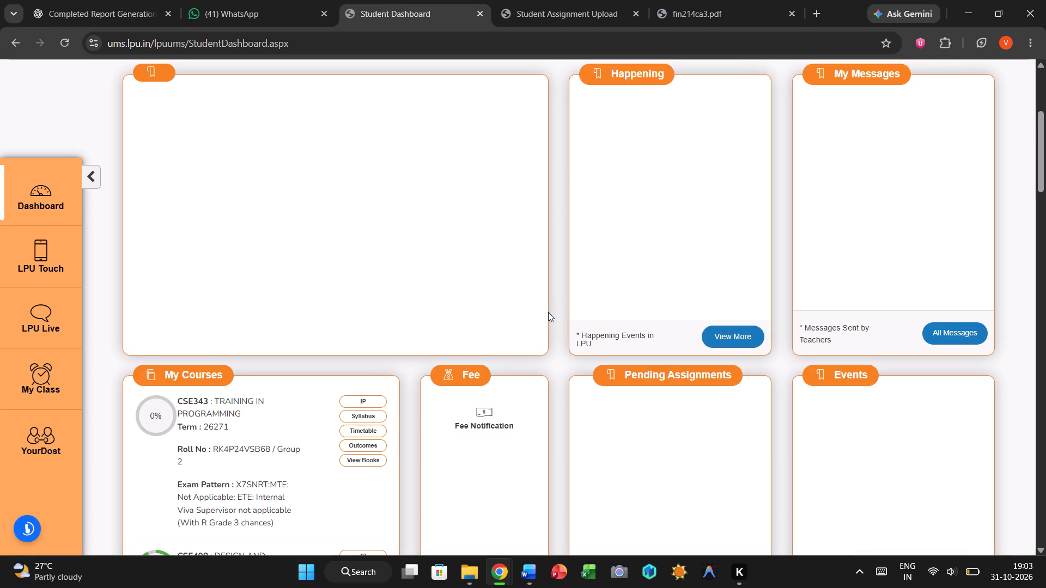
{"action": "scroll", "coordinate": [548, 312], "scroll_direction": "down", "scroll_amount": 2}
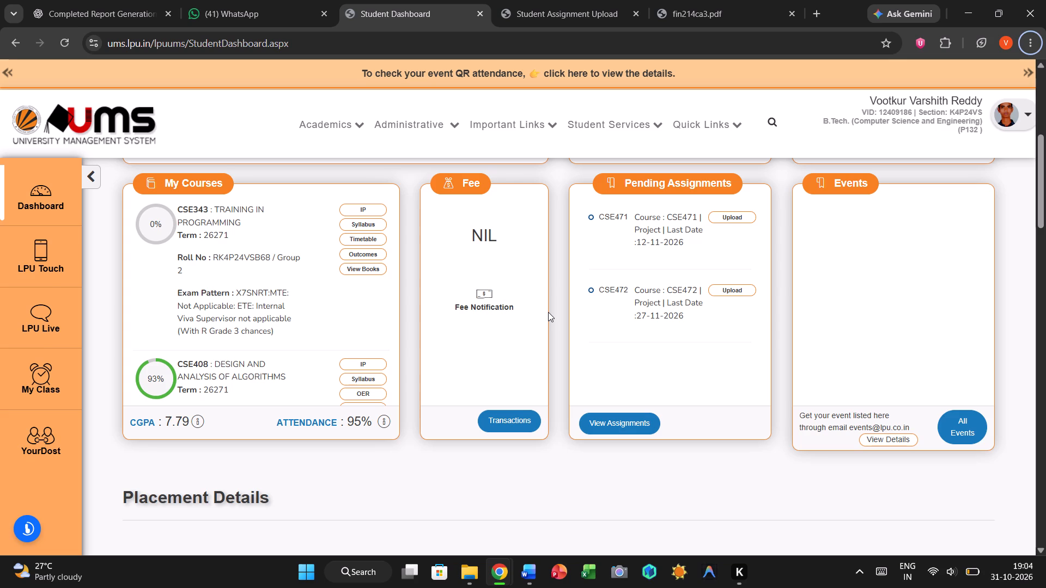
Close the student portal browser window and the remaining open windows, including the Word report and the new-tab browser window.
{"action": "key", "text": "alt+F4"}
{"action": "key", "text": "alt+F4"}
{"action": "key", "text": "alt+F4"}
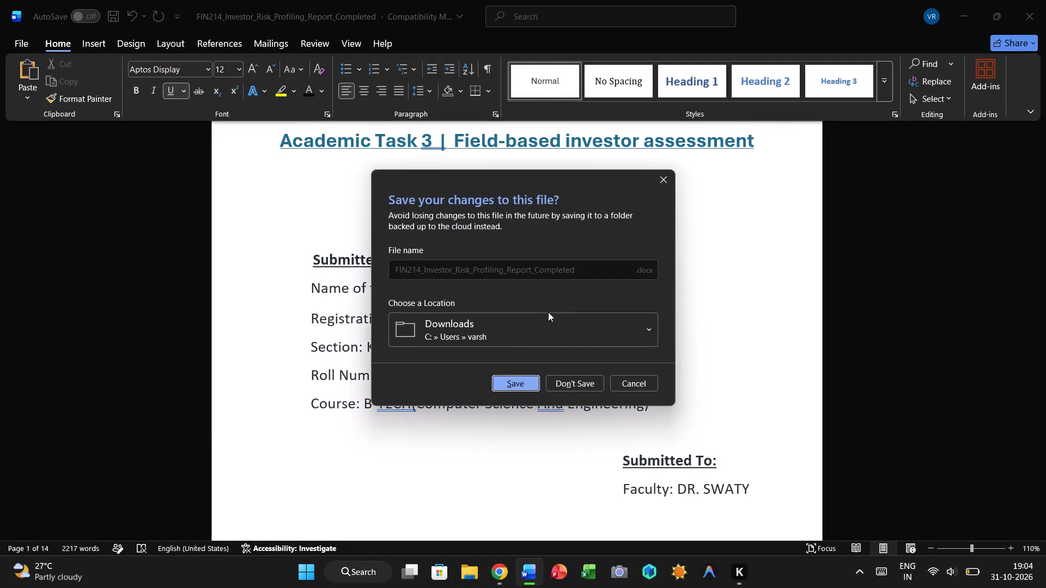
{"action": "key", "text": "alt+F4"}
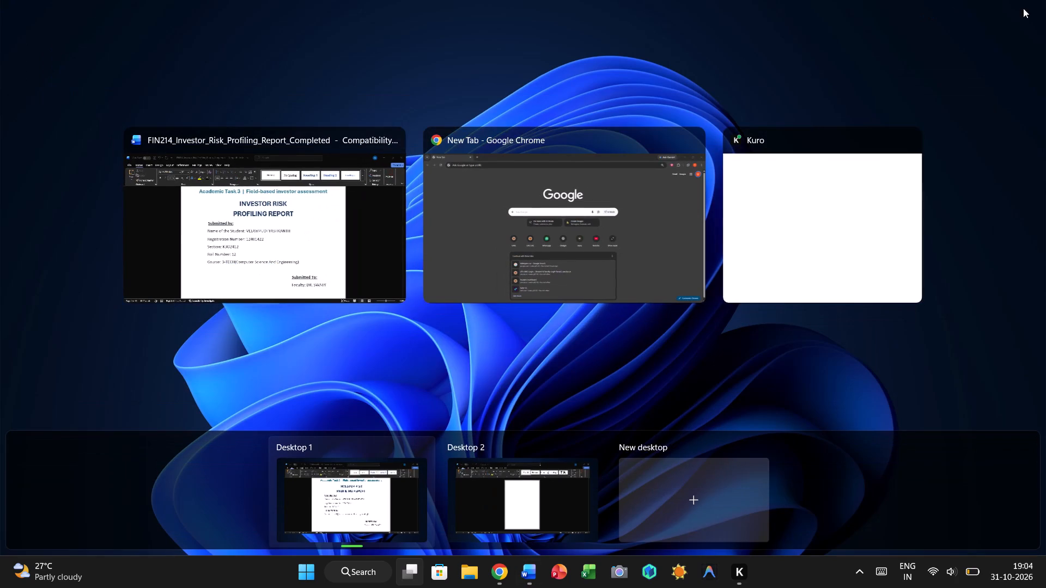
{"action": "left_click", "coordinate": [395, 142]}
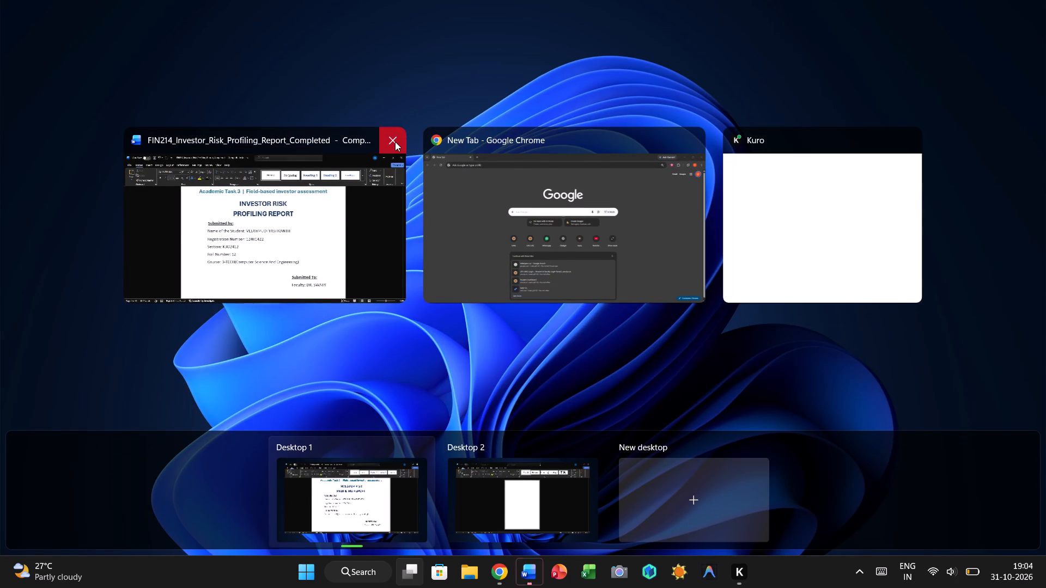
{"action": "left_click", "coordinate": [395, 142]}
{"action": "left_click", "coordinate": [706, 137]}
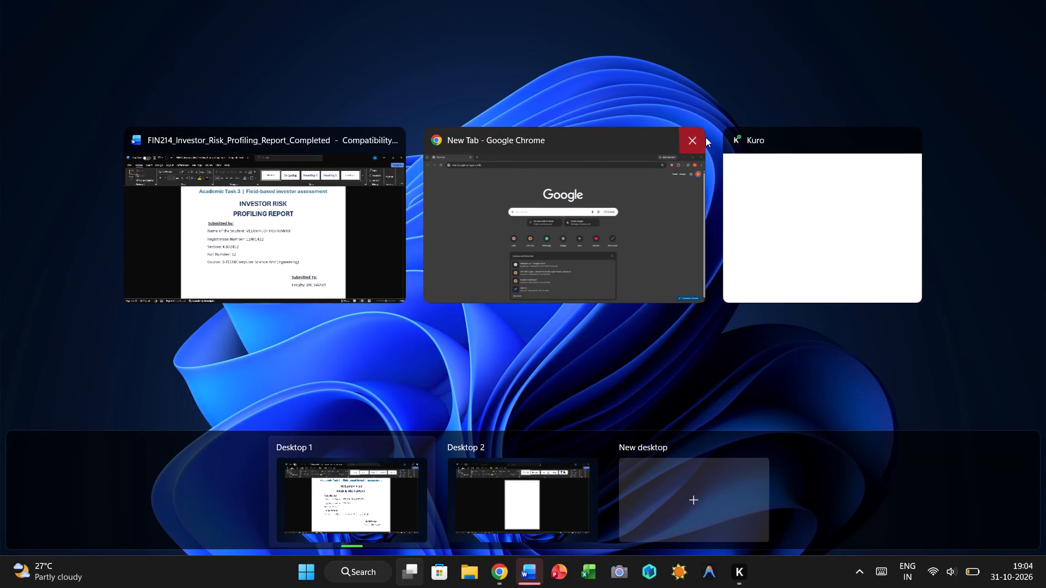
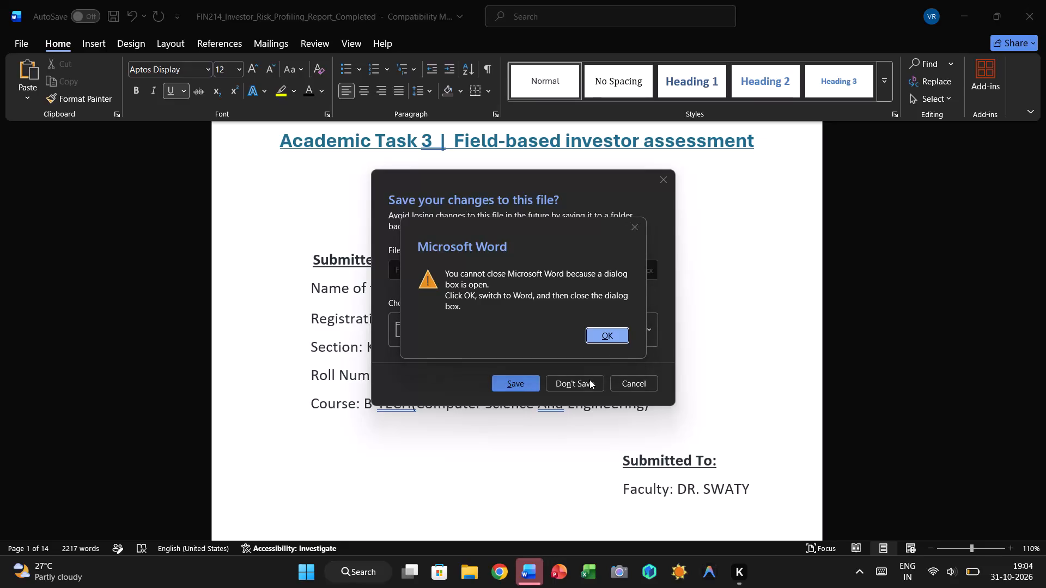
Dismiss the Word alert about the open dialog box to get back to the report's save-changes prompt.
{"action": "left_click", "coordinate": [616, 333]}
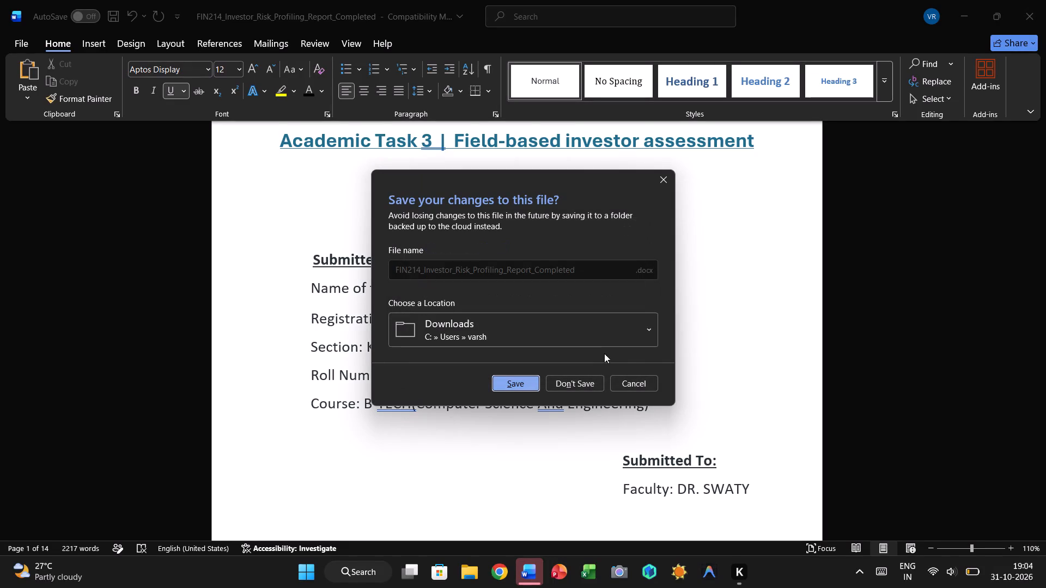